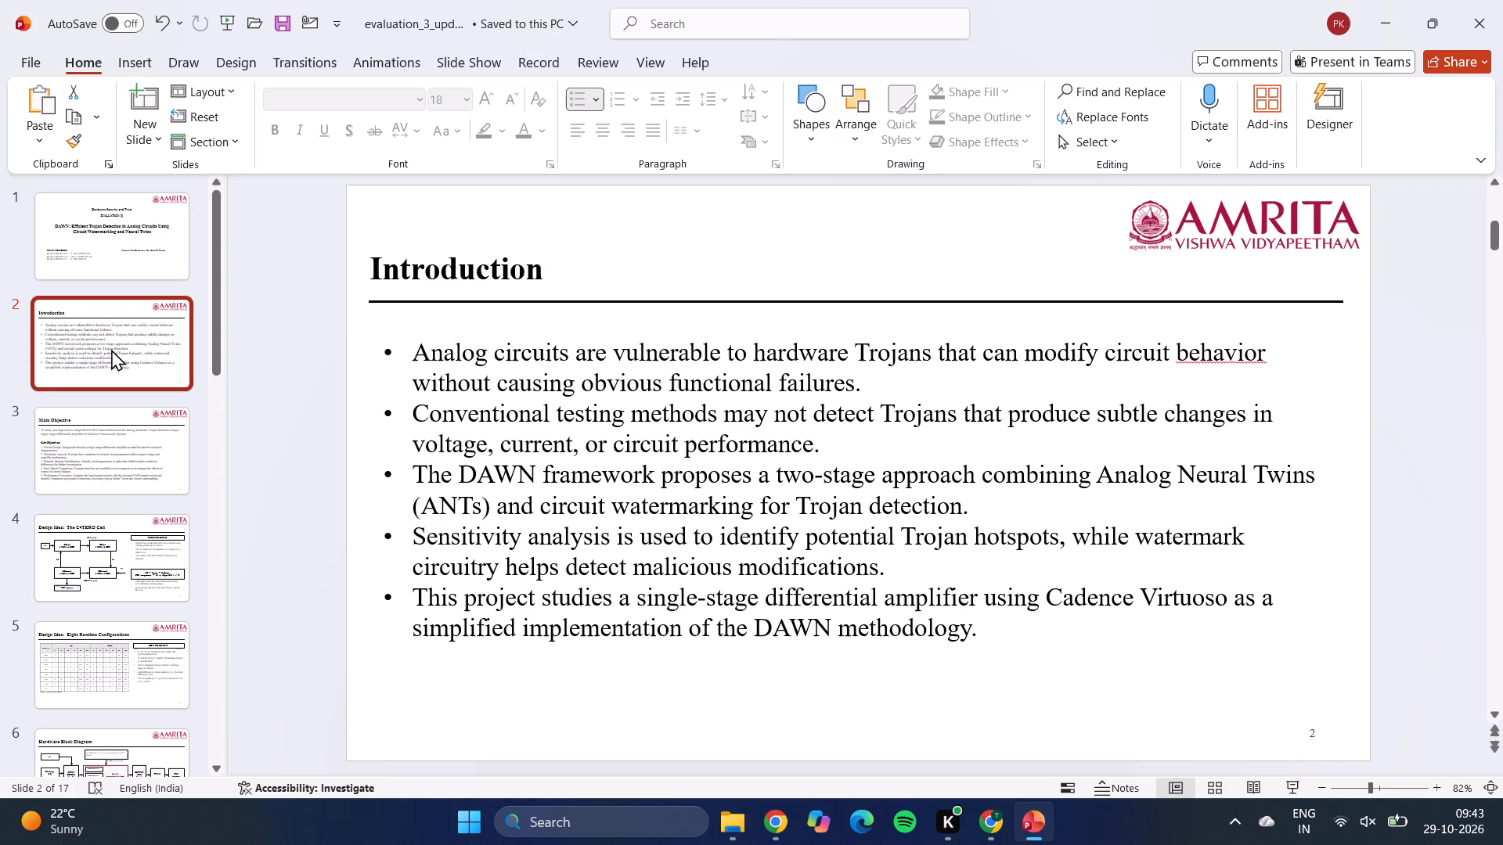
# On the title slide, set the font size of the evaluator name text box to 16.
pyautogui.press('Down')
pyautogui.press('Up')
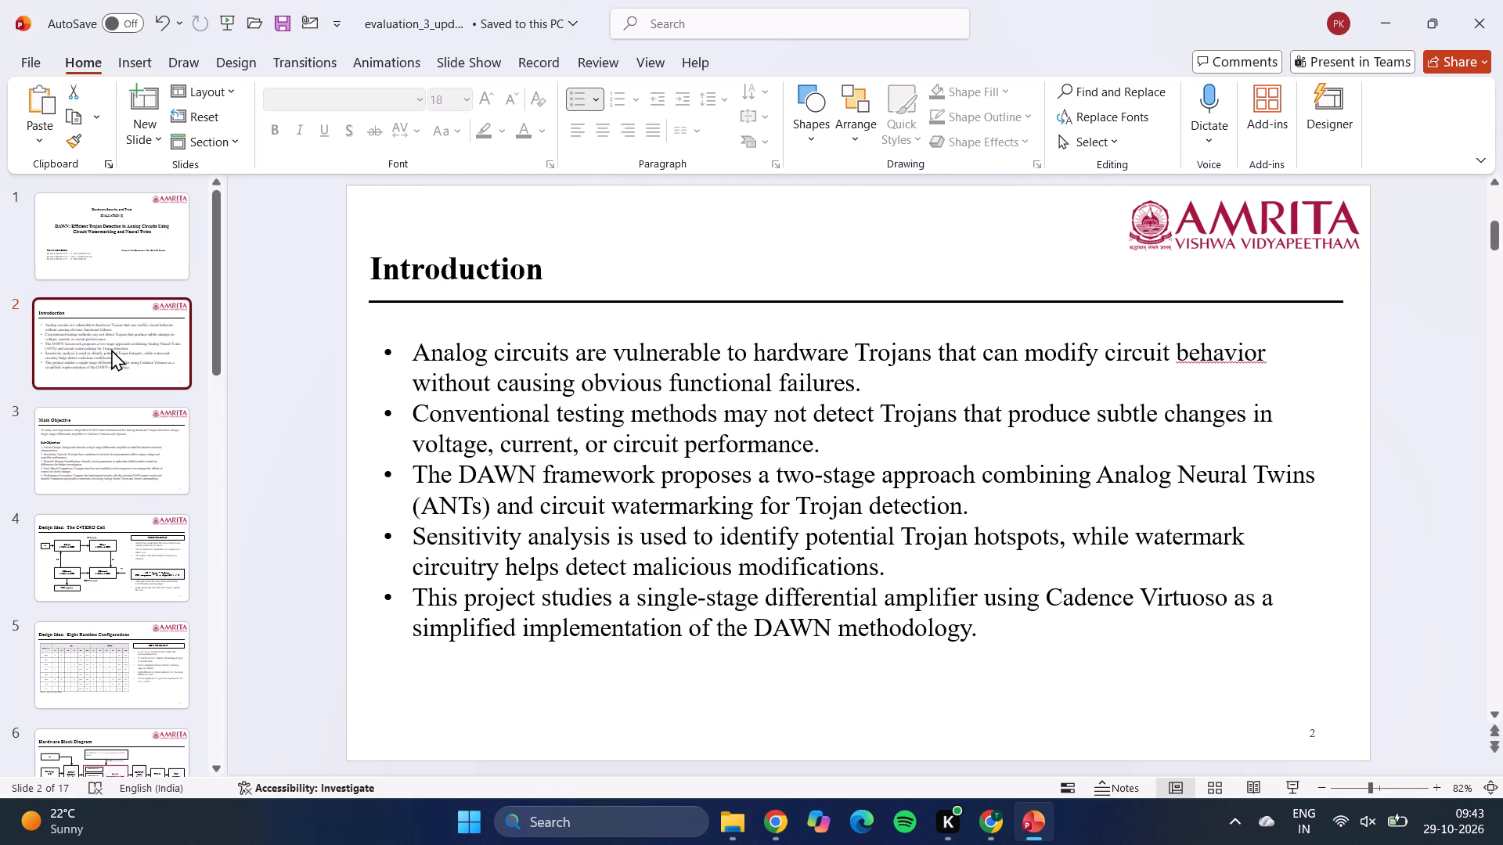
pyautogui.click(128, 272)
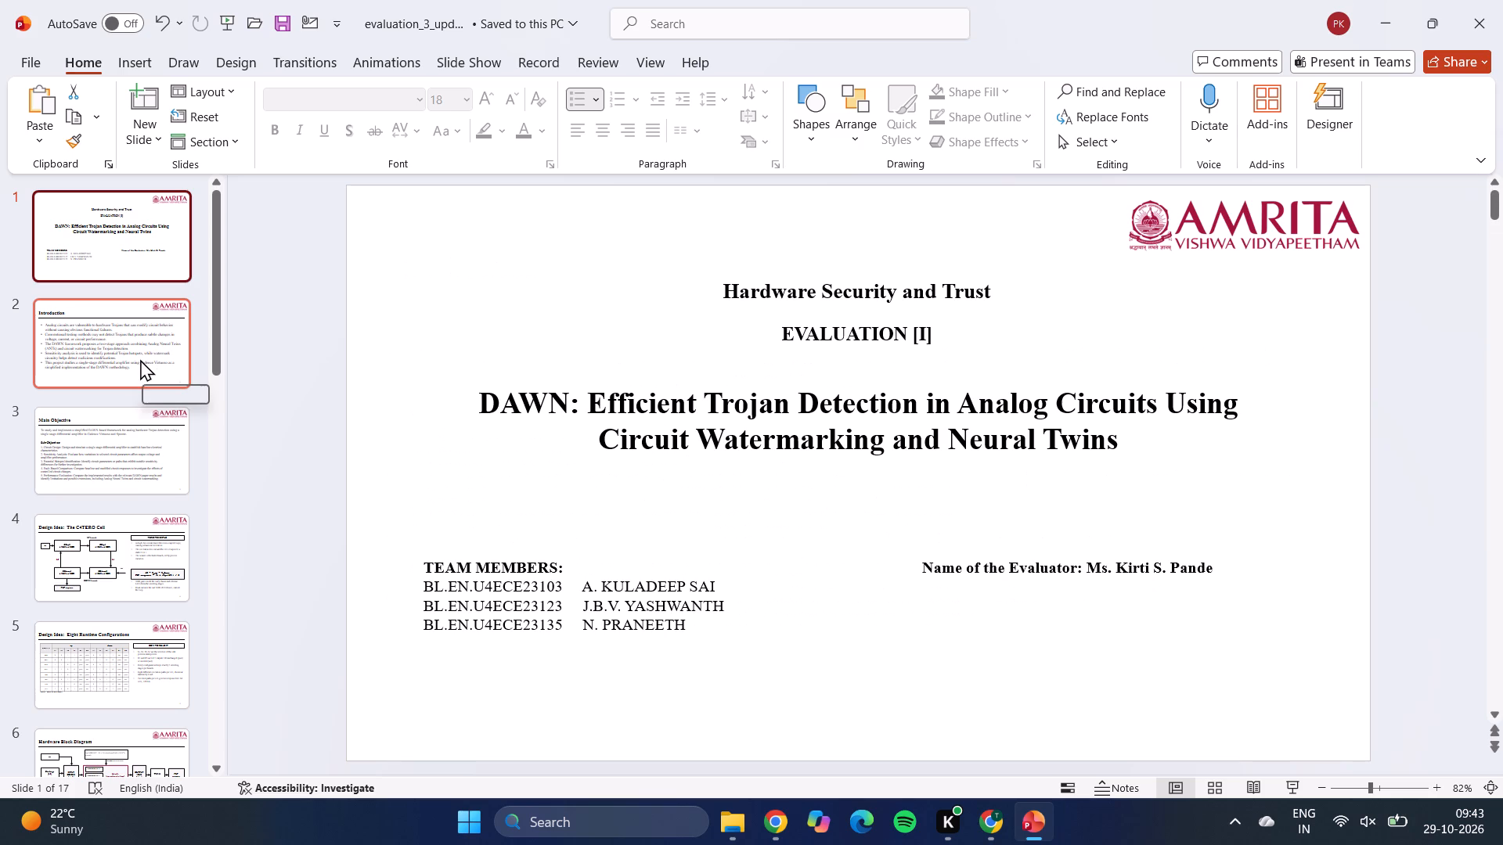
pyautogui.click(1078, 549)
pyautogui.click(1223, 576)
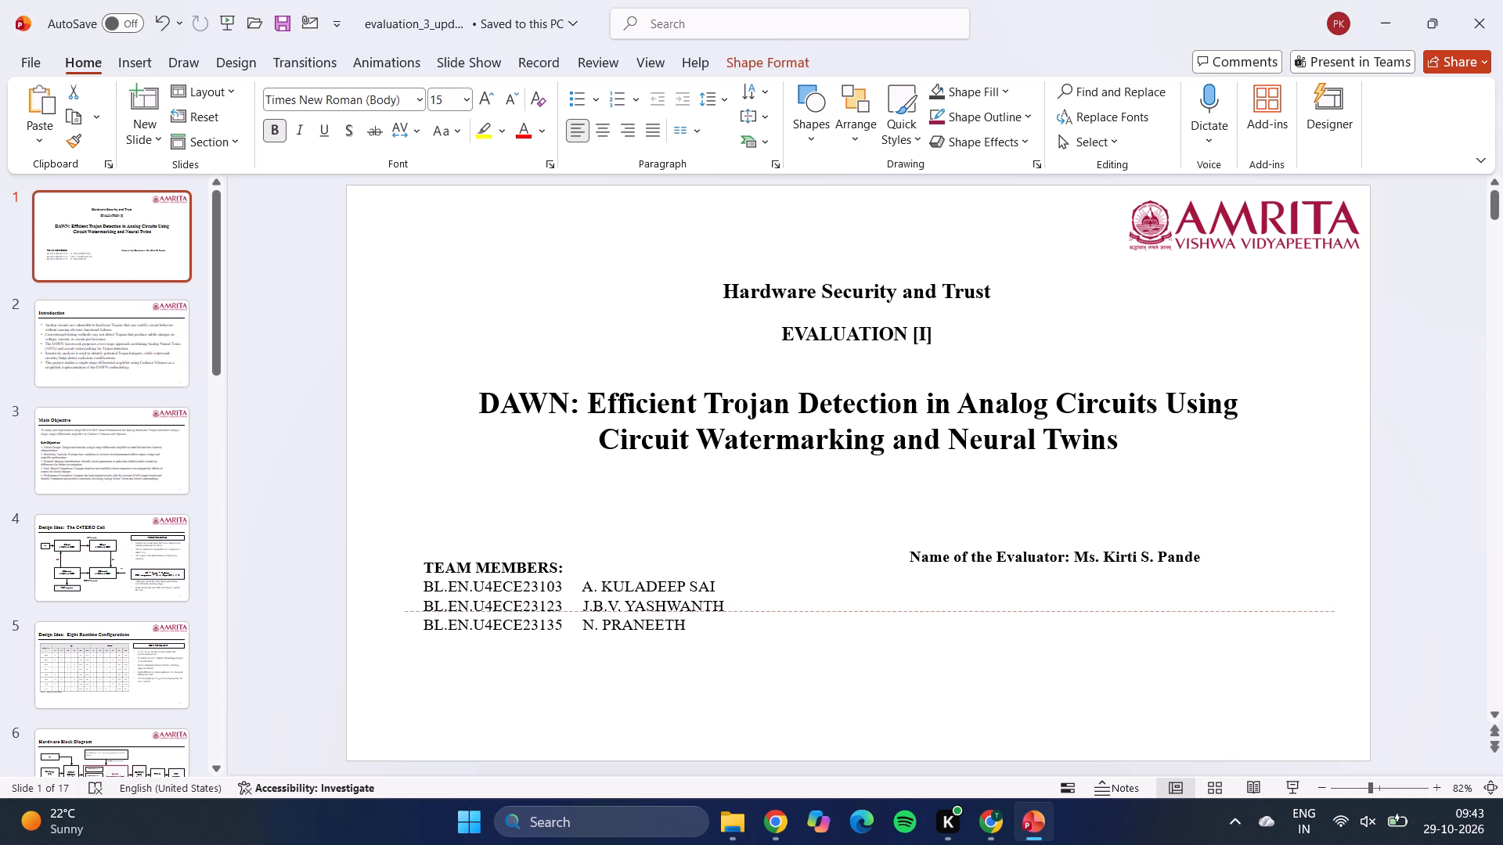
pyautogui.click(1213, 570)
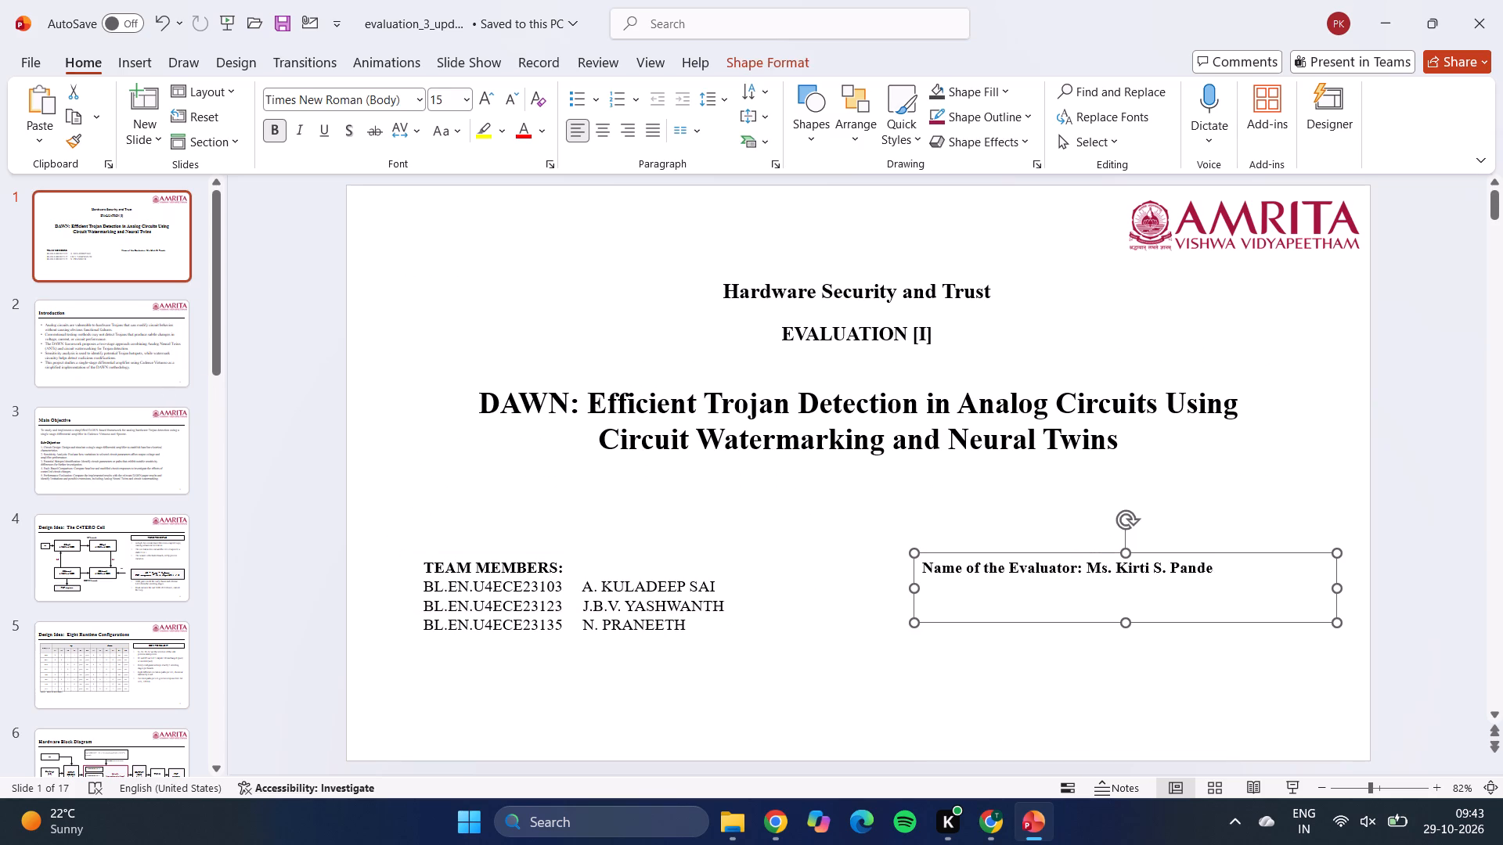
pyautogui.click(466, 98)
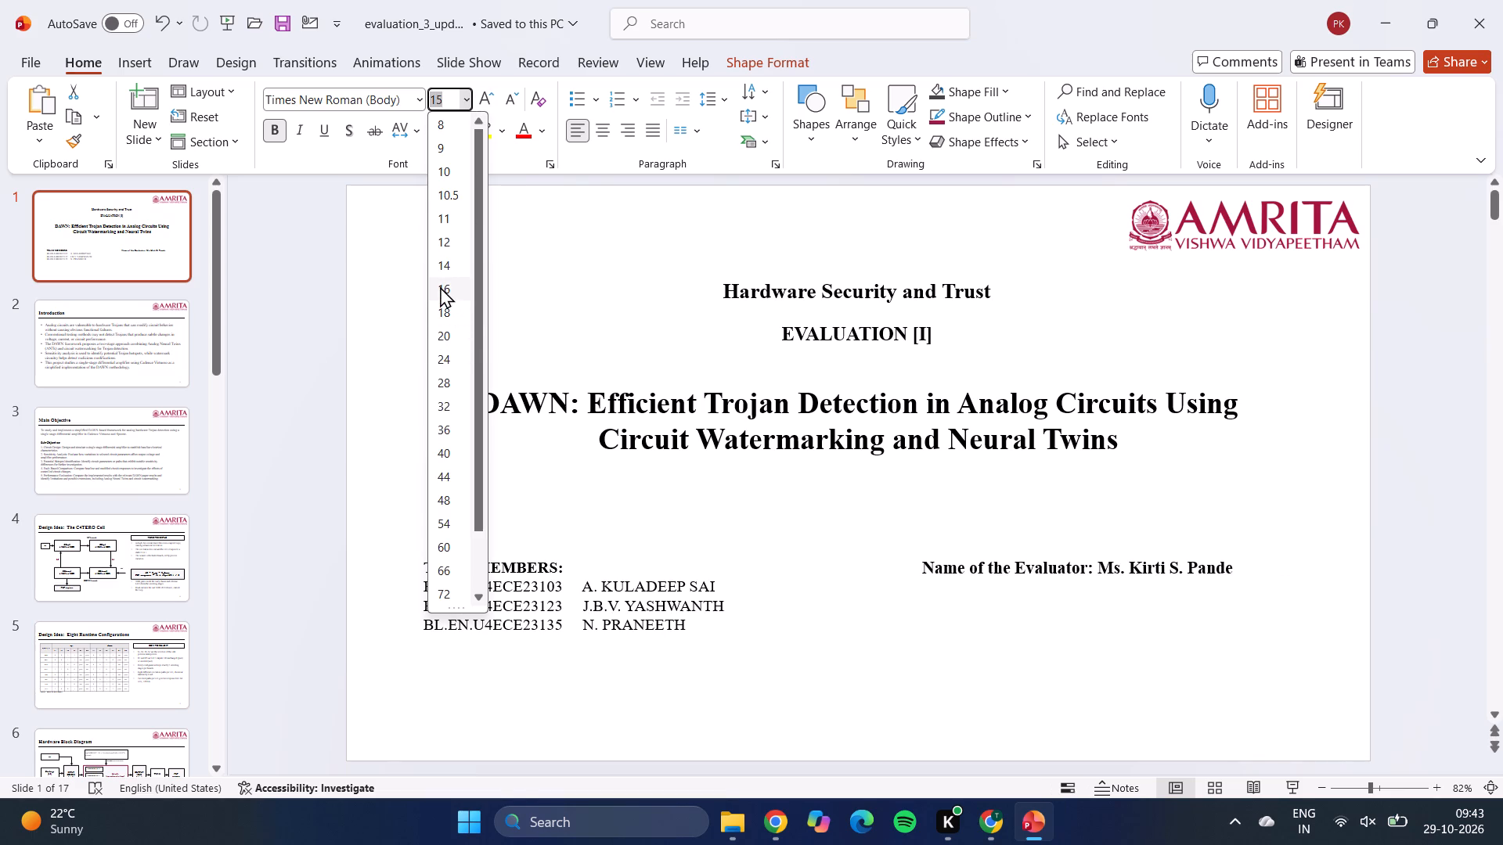
pyautogui.click(440, 286)
pyautogui.click(829, 593)
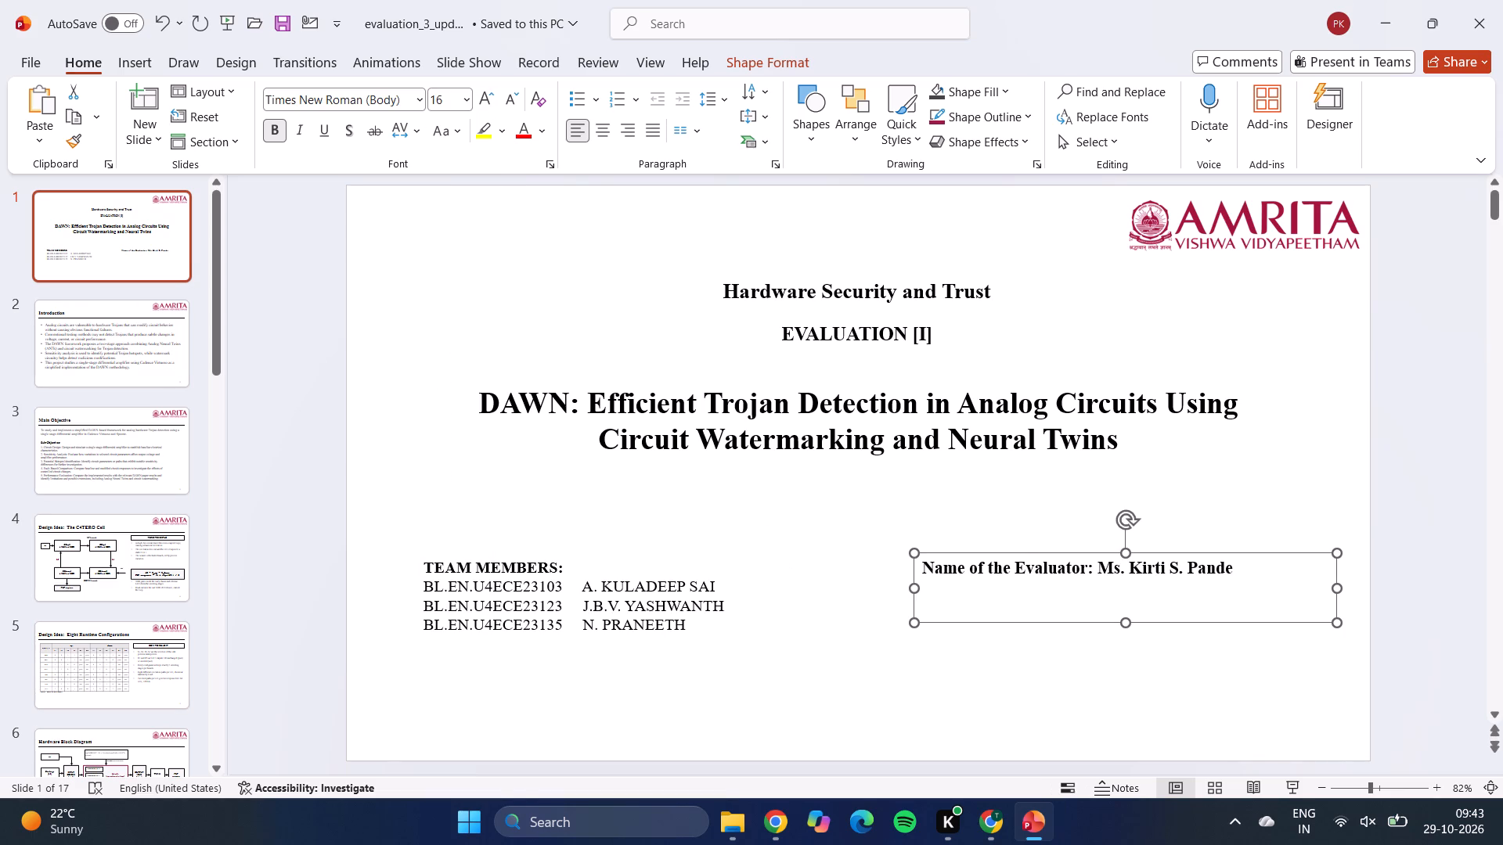
pyautogui.click(940, 649)
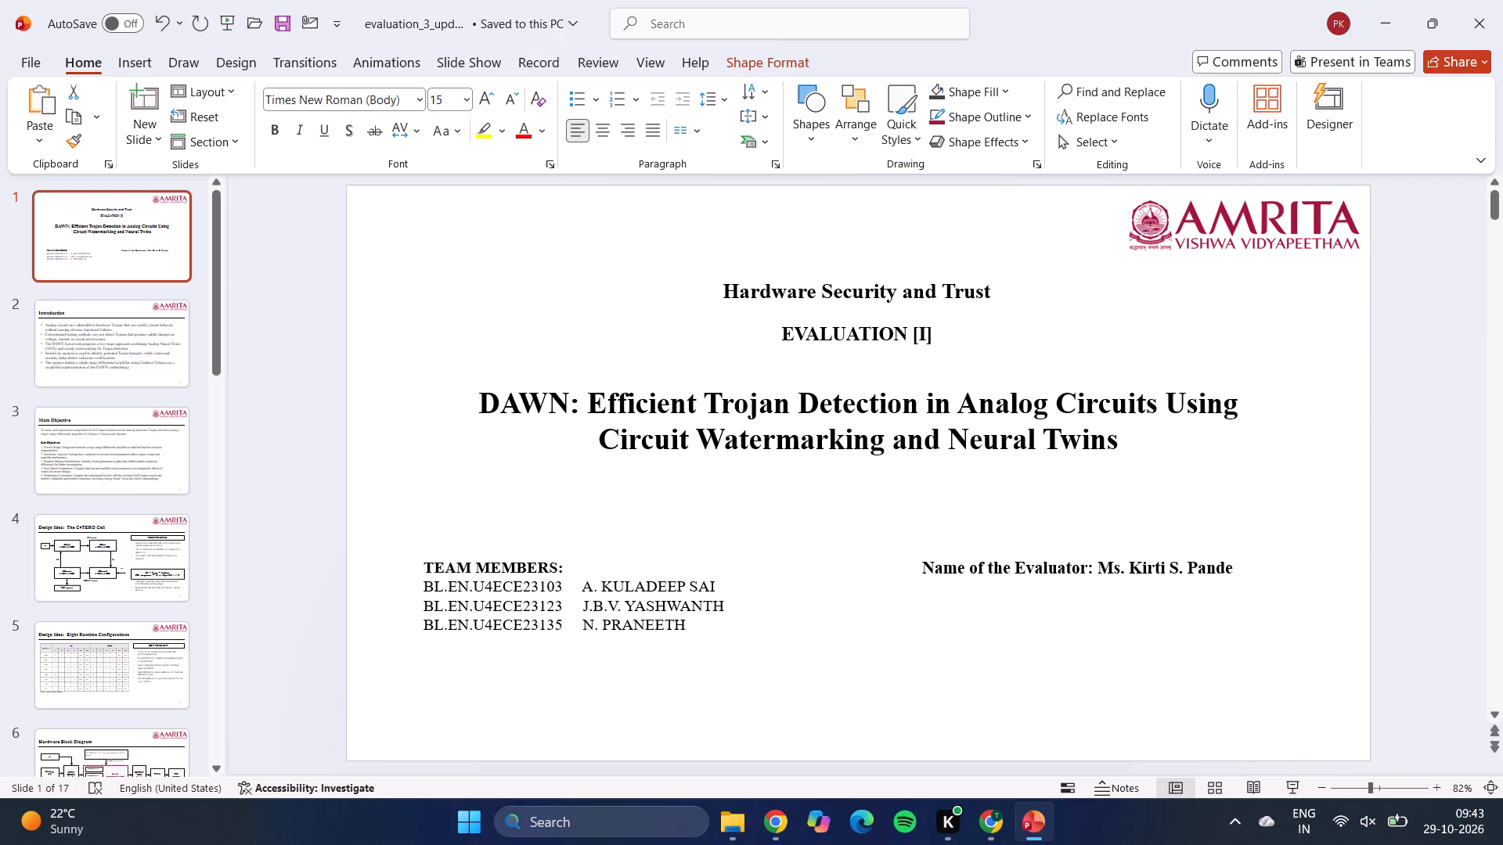
# Review the Introduction and Main Objective slides in order, continuing from the title slide.
pyautogui.click(101, 361)
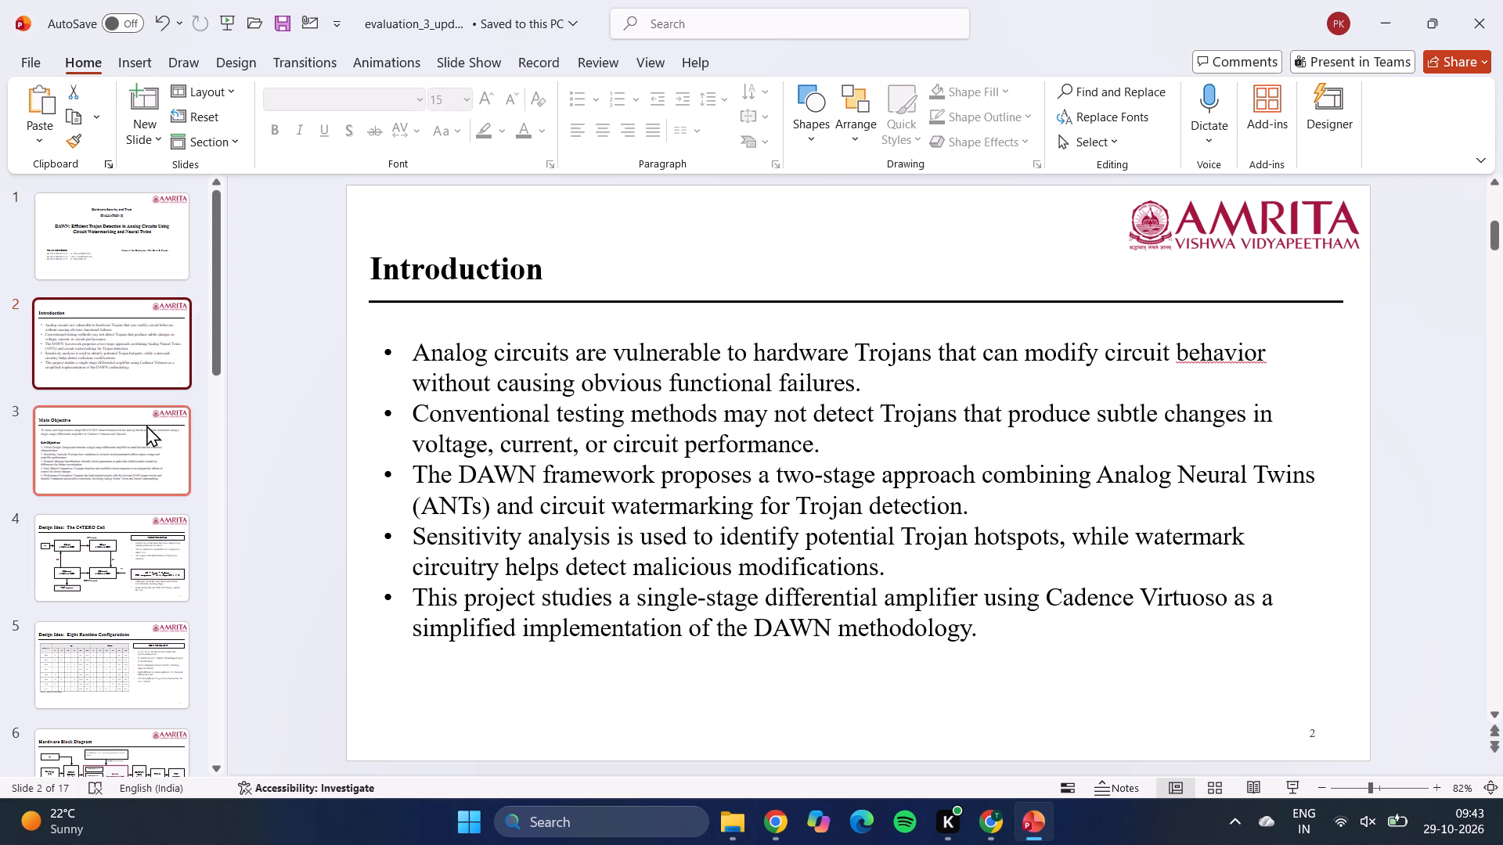
pyautogui.click(146, 425)
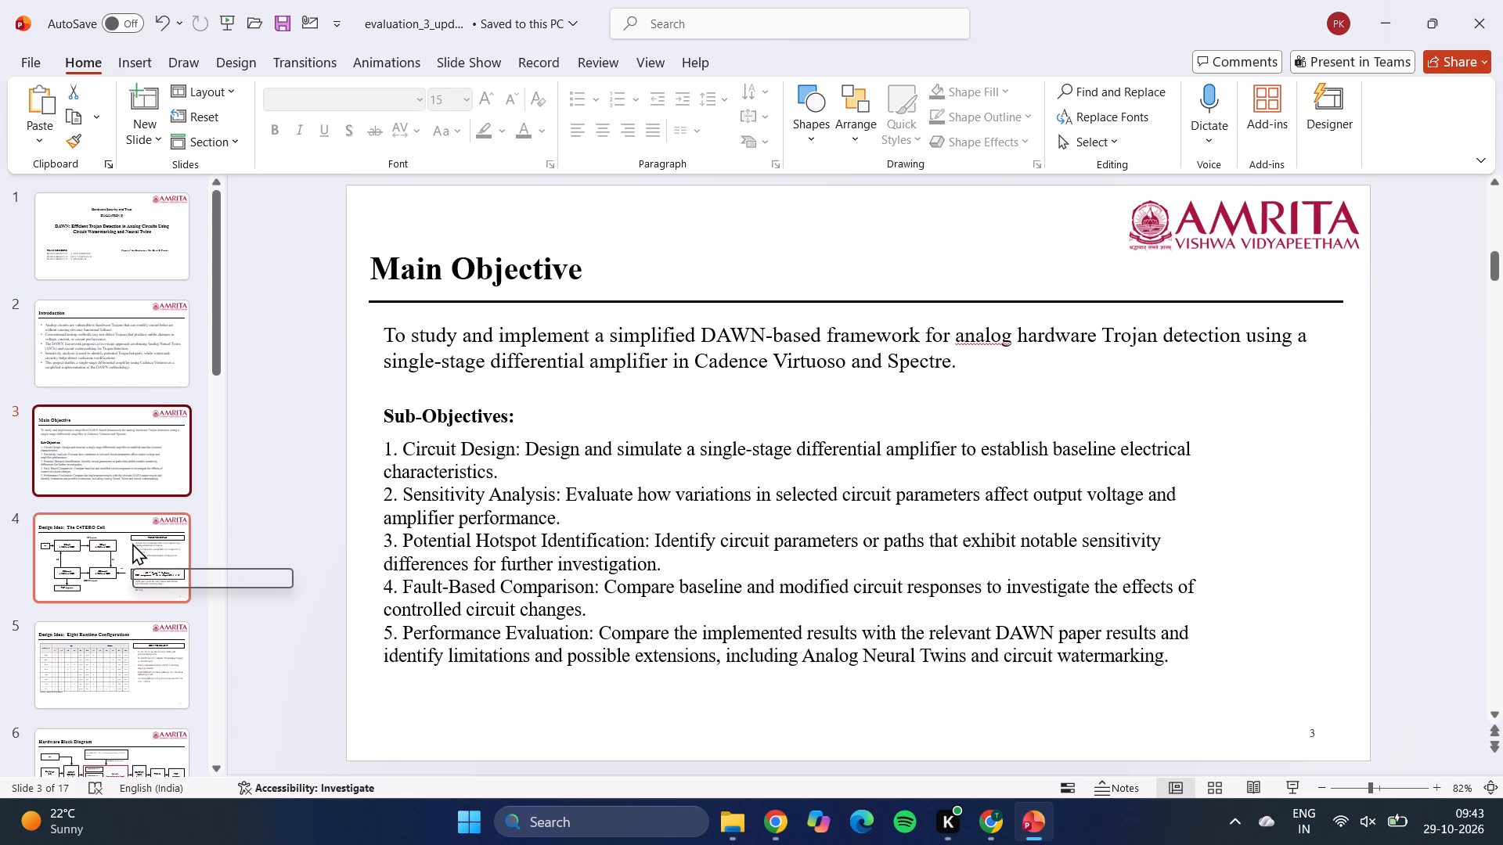
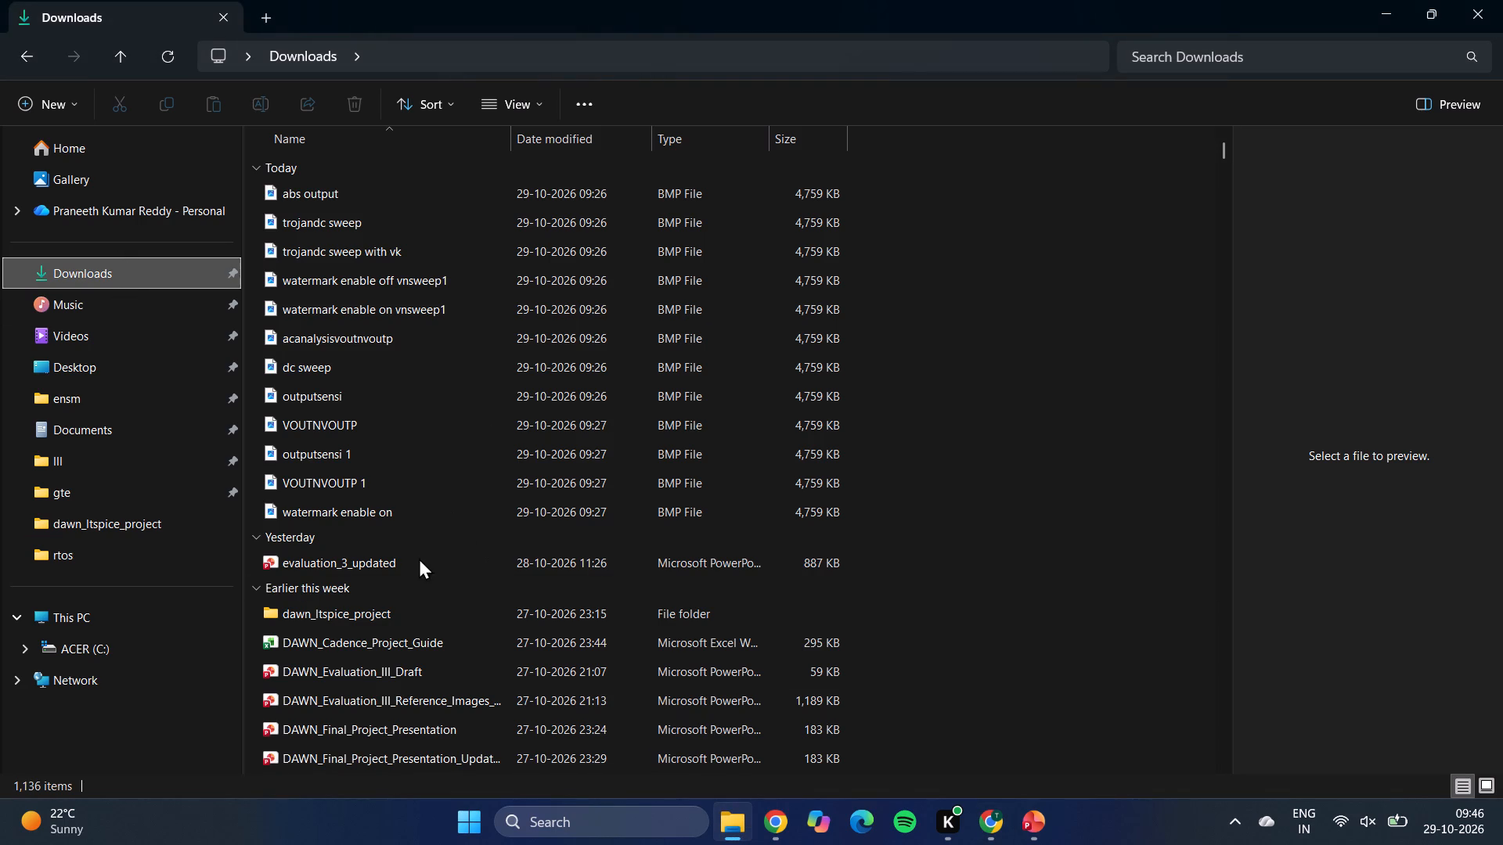
pyautogui.scroll(-2, 396, 605)
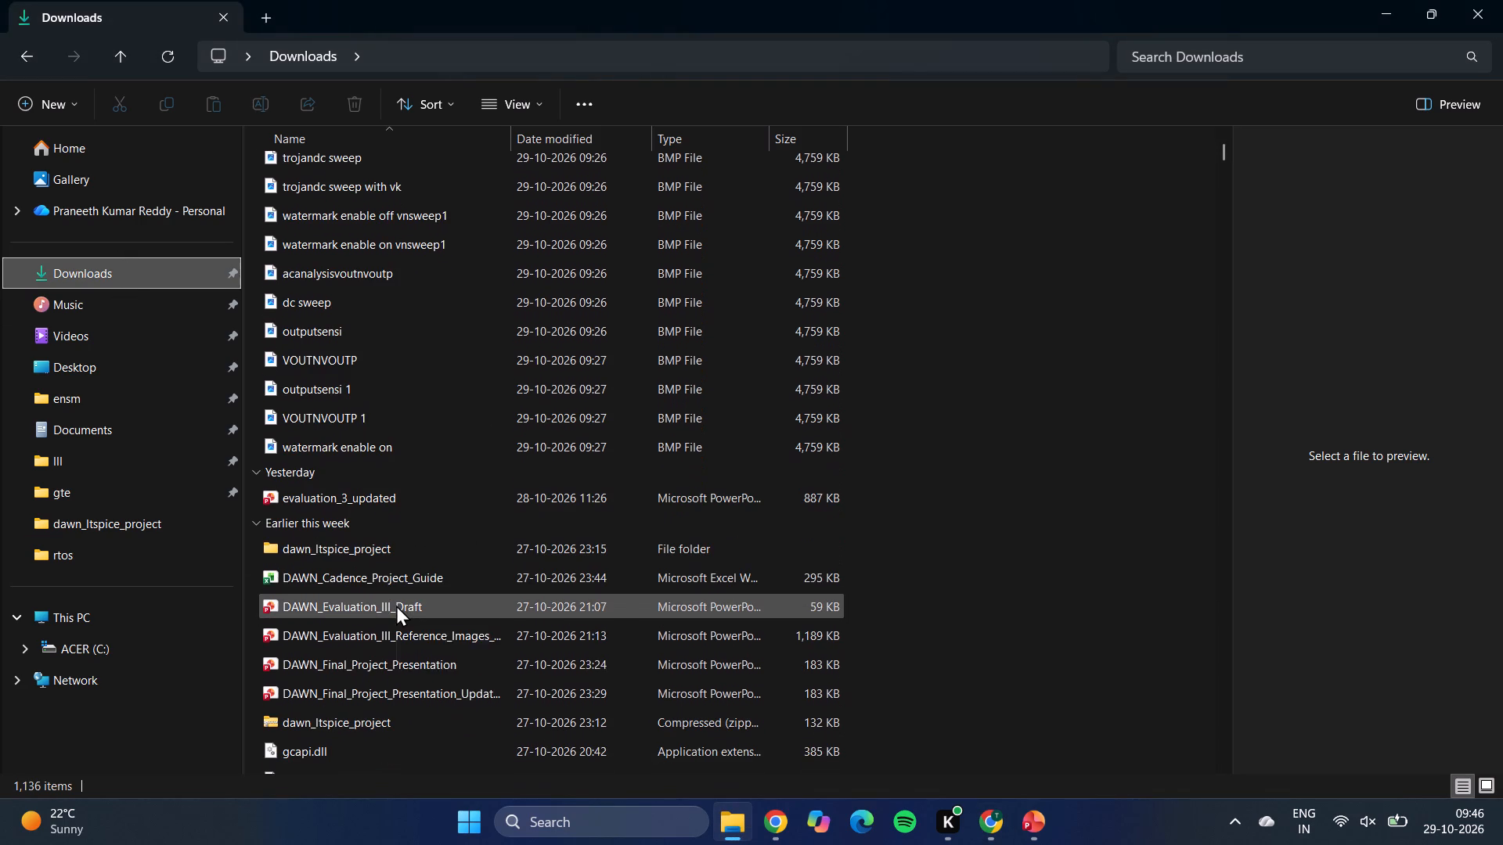
pyautogui.scroll(-1, 396, 605)
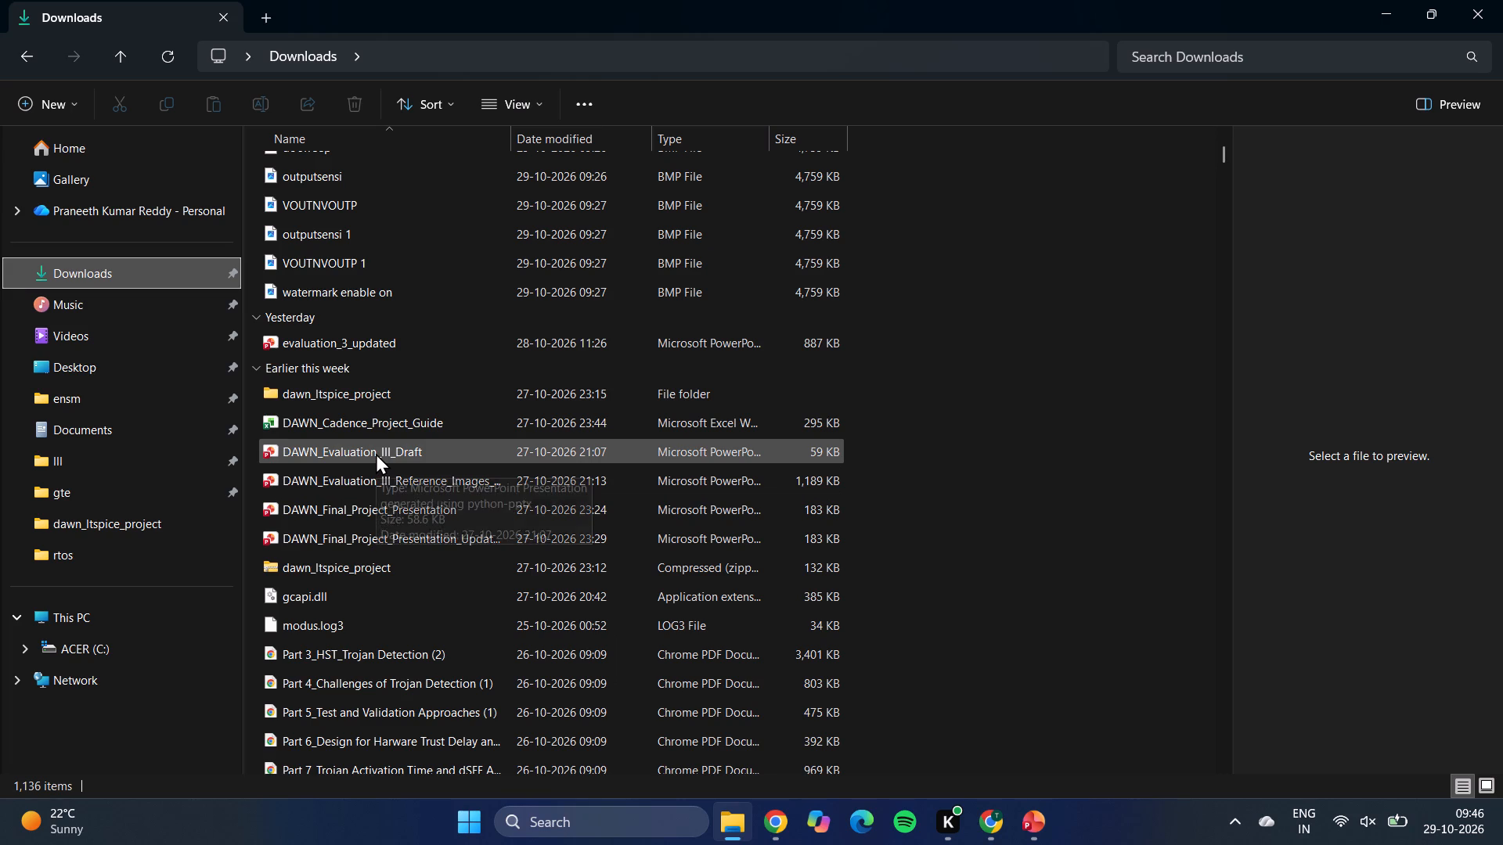
pyautogui.doubleClick(388, 482)
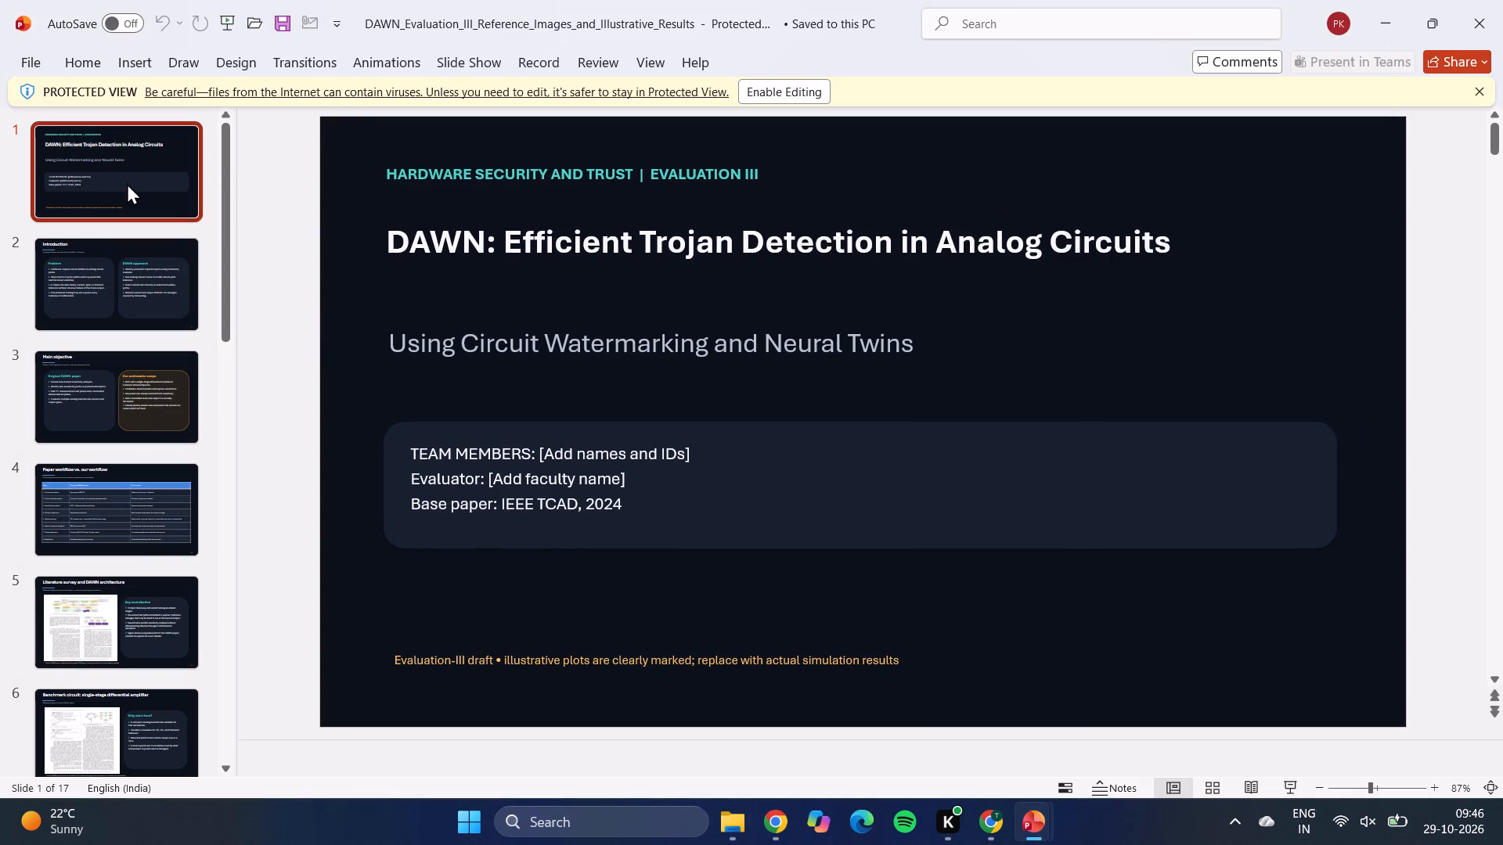
pyautogui.press('Down')
pyautogui.press('Down')
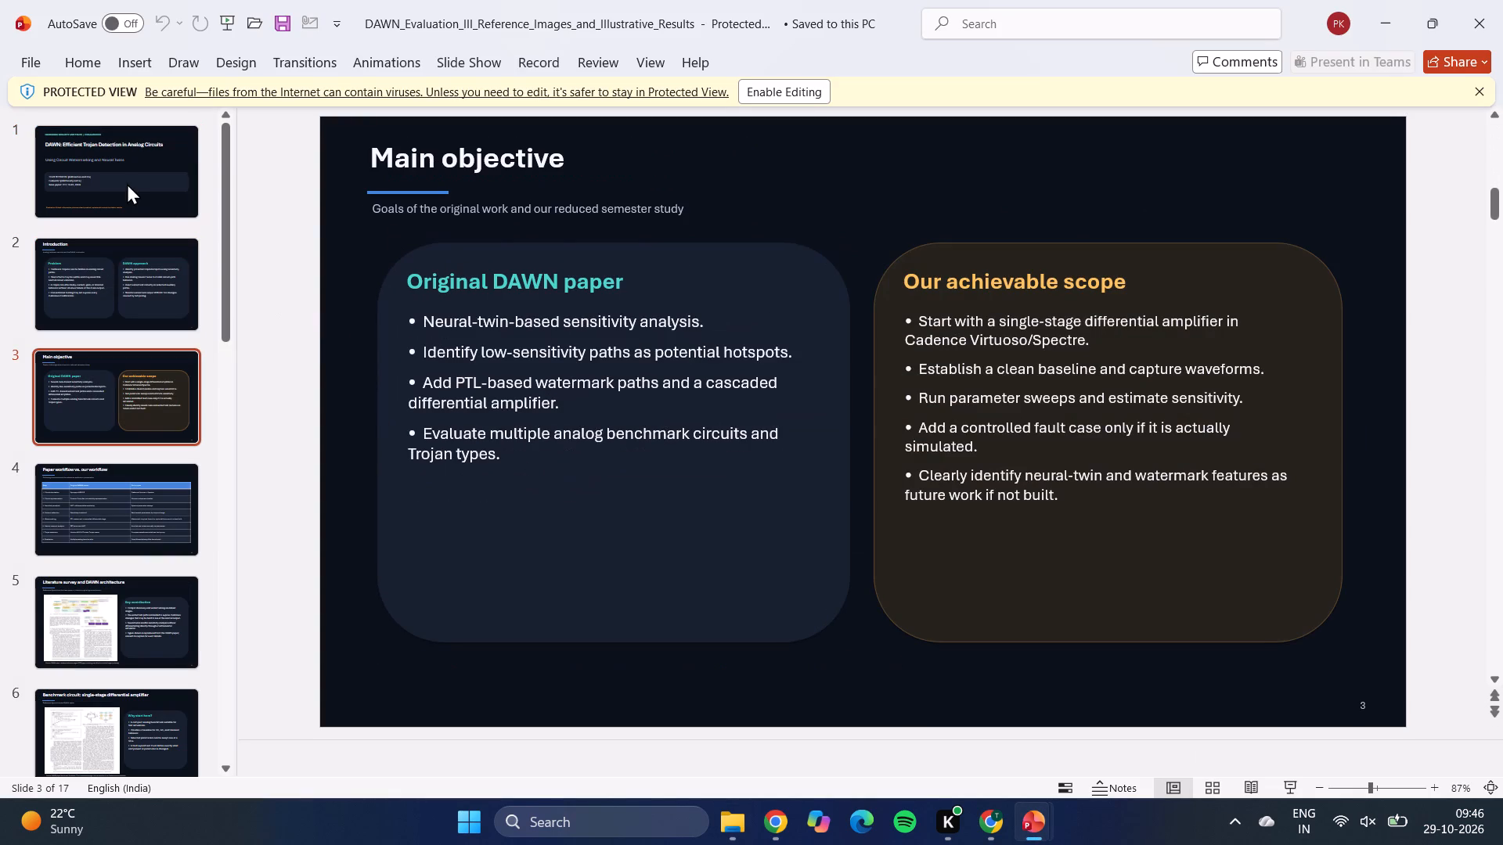
pyautogui.press('Down')
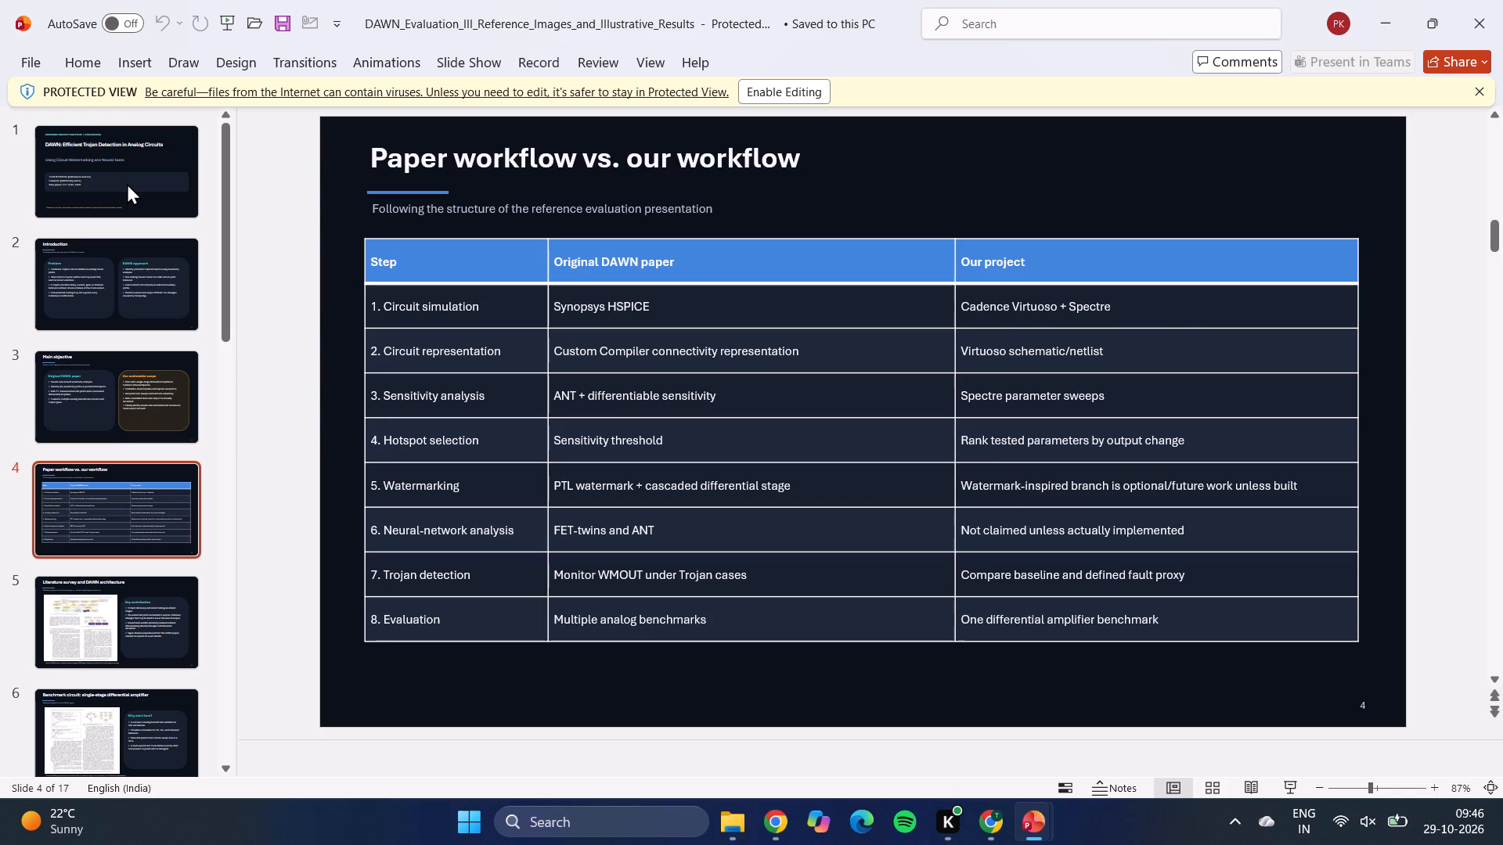
pyautogui.press('Down')
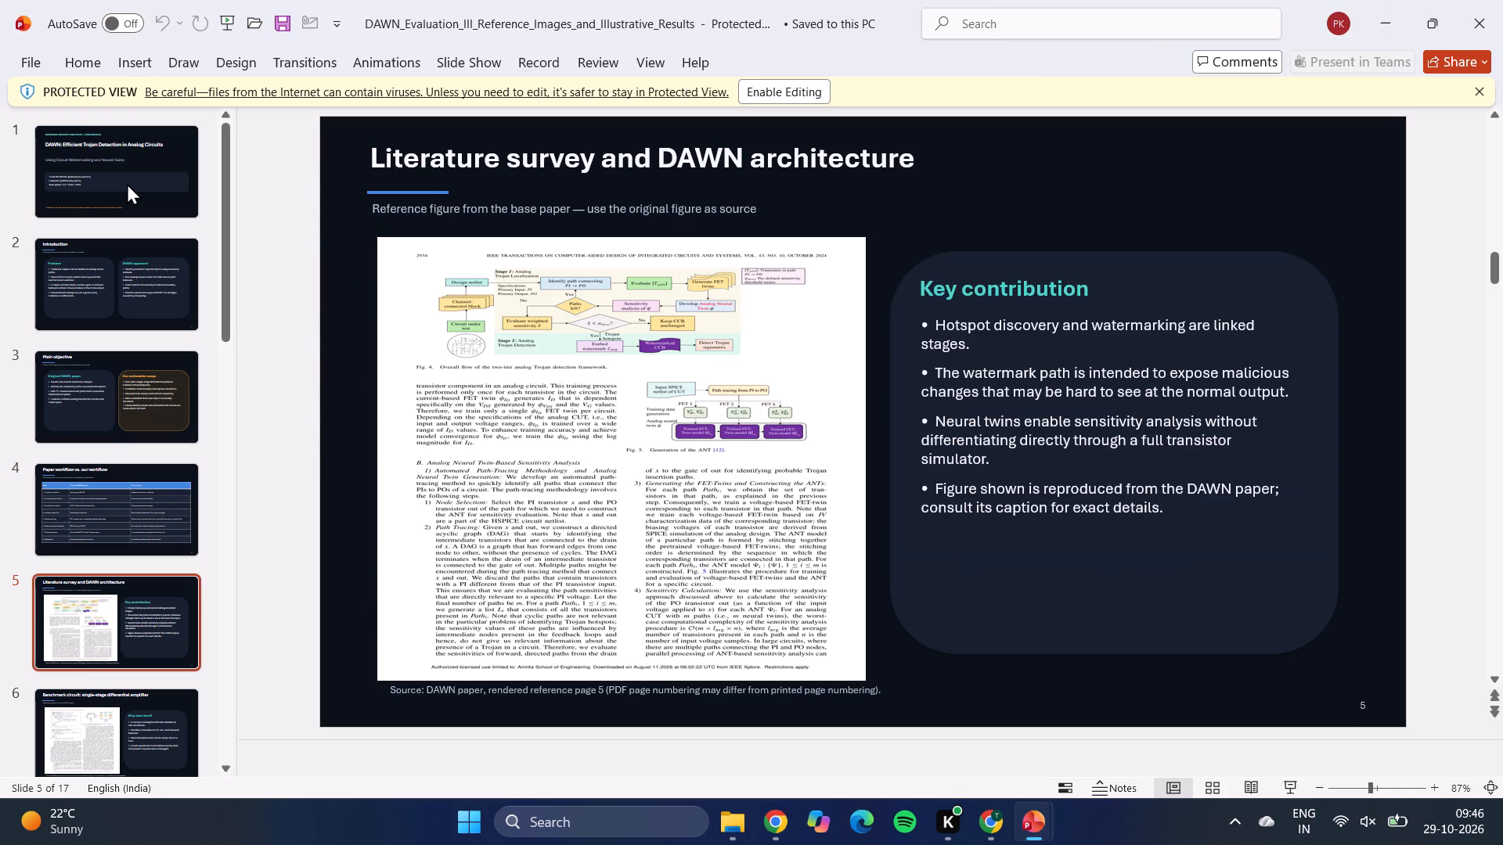
pyautogui.press('Down')
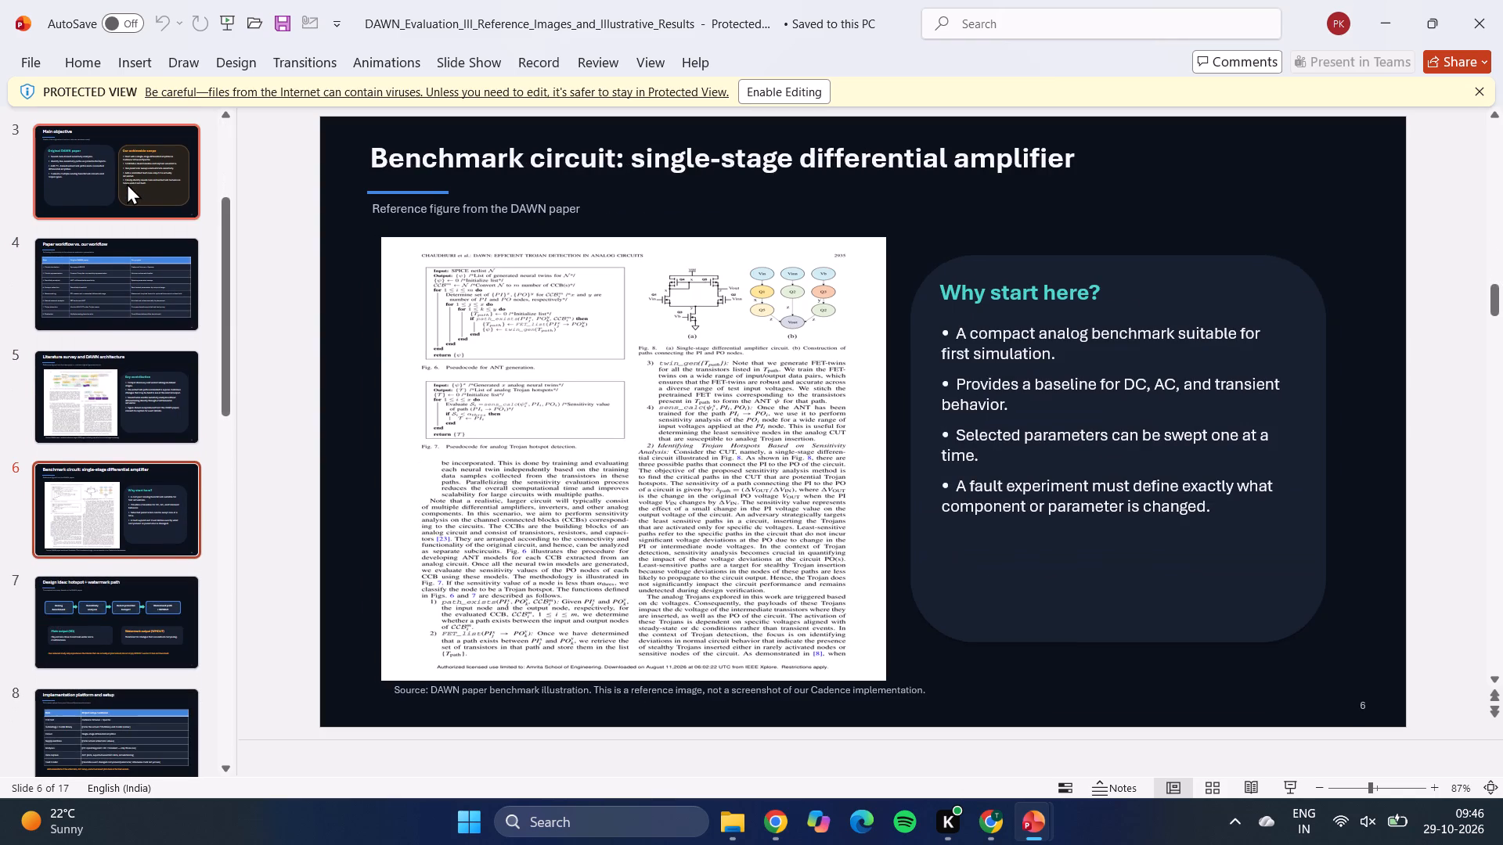
pyautogui.press('Down')
pyautogui.press('Down')
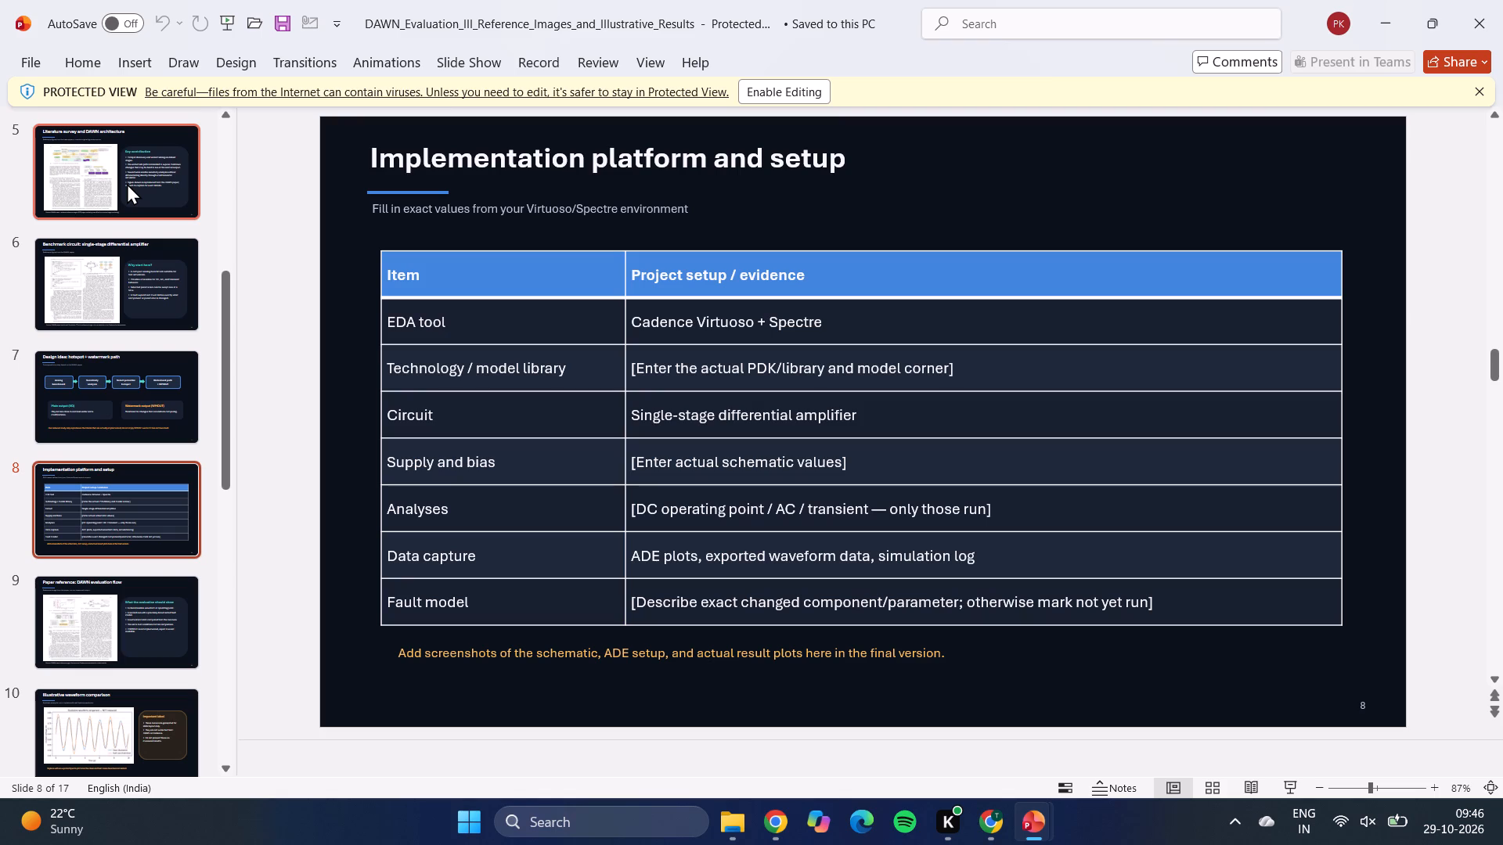
pyautogui.press('Down')
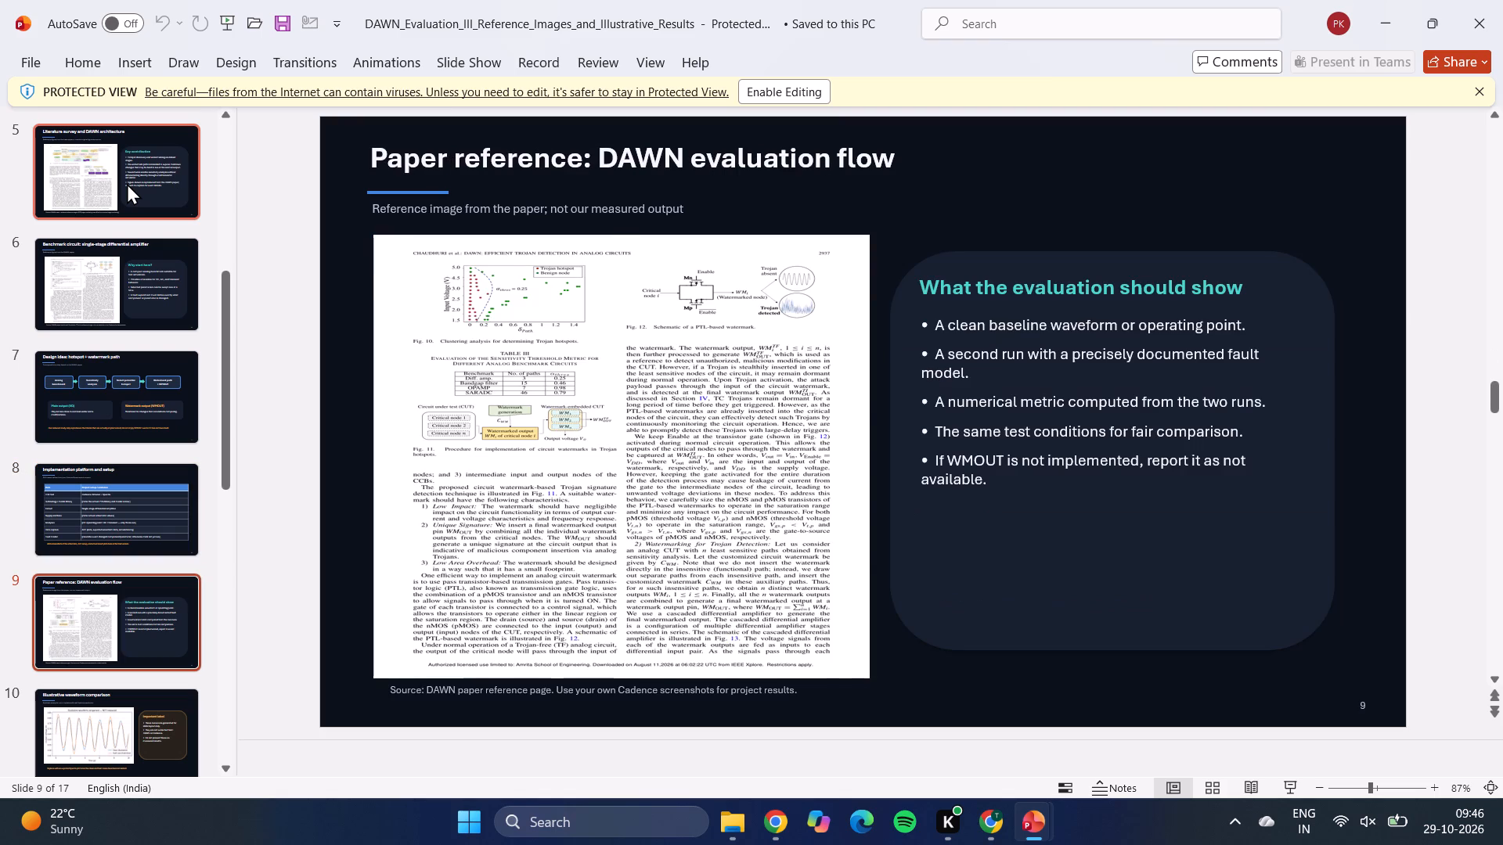
pyautogui.press('Down')
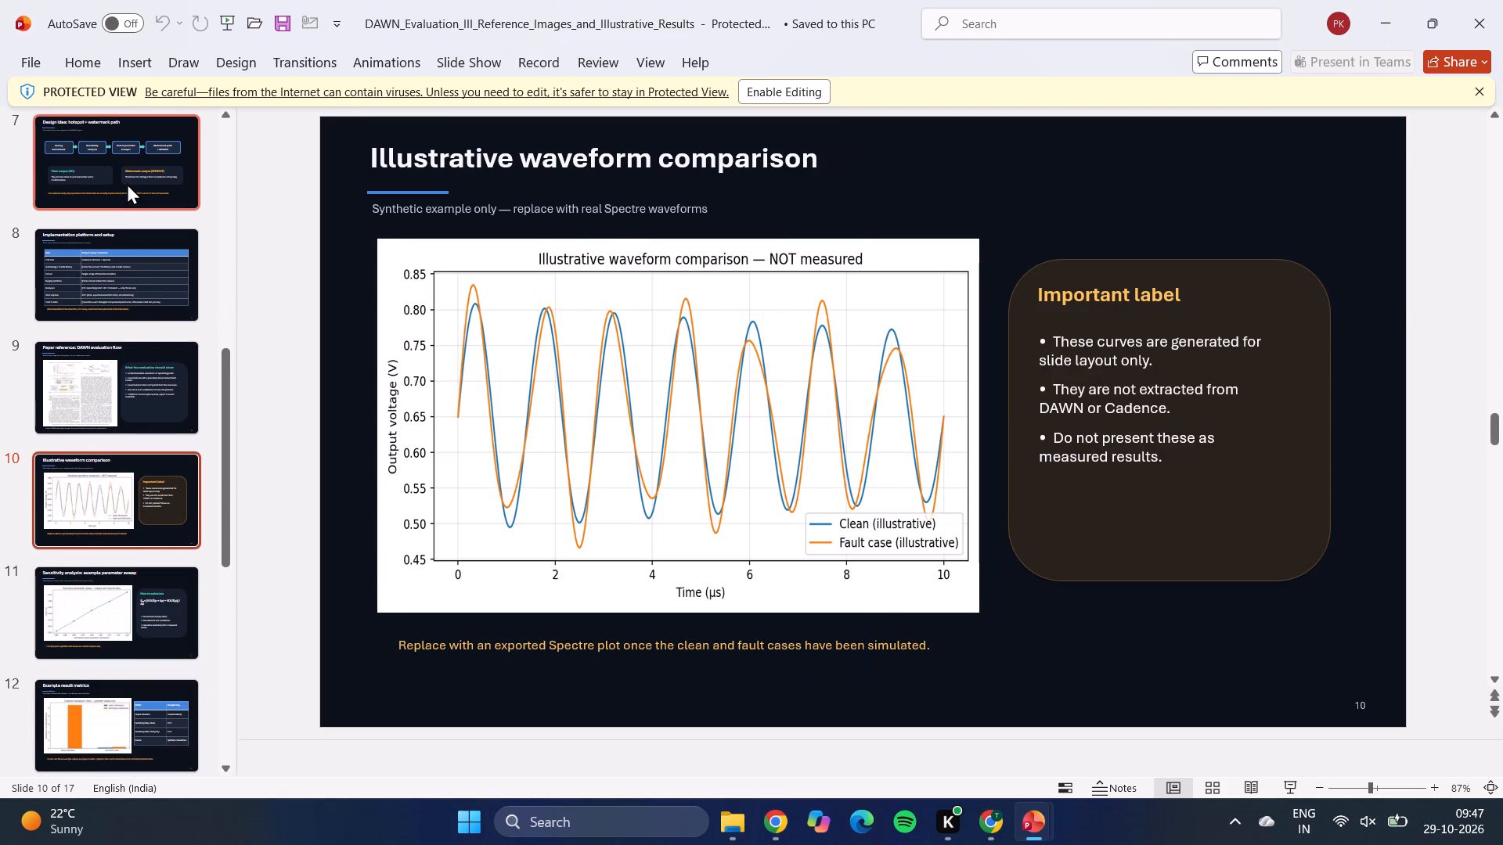
pyautogui.press('Down')
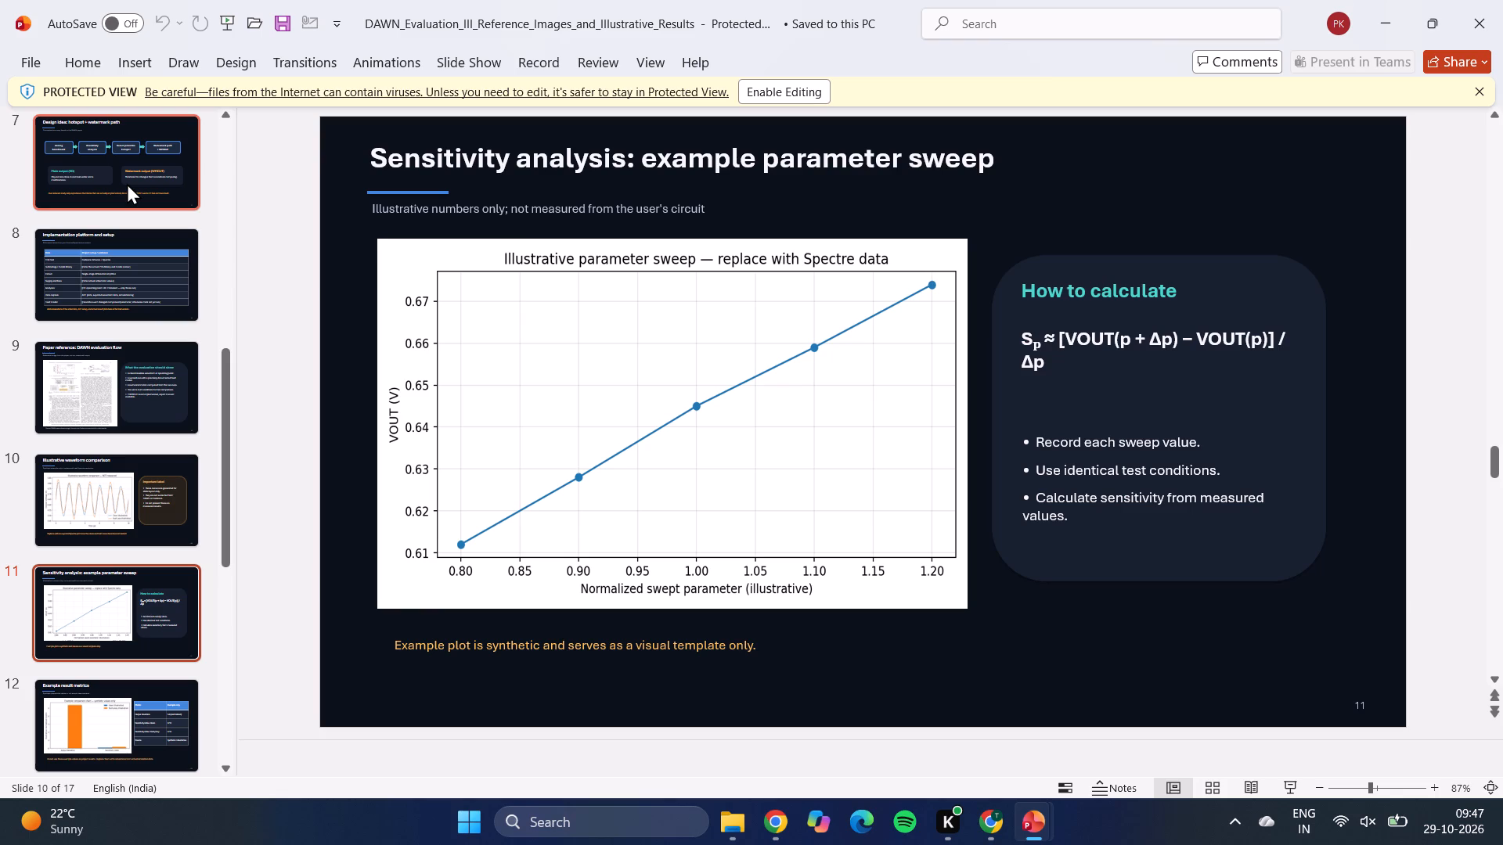
pyautogui.press('Down')
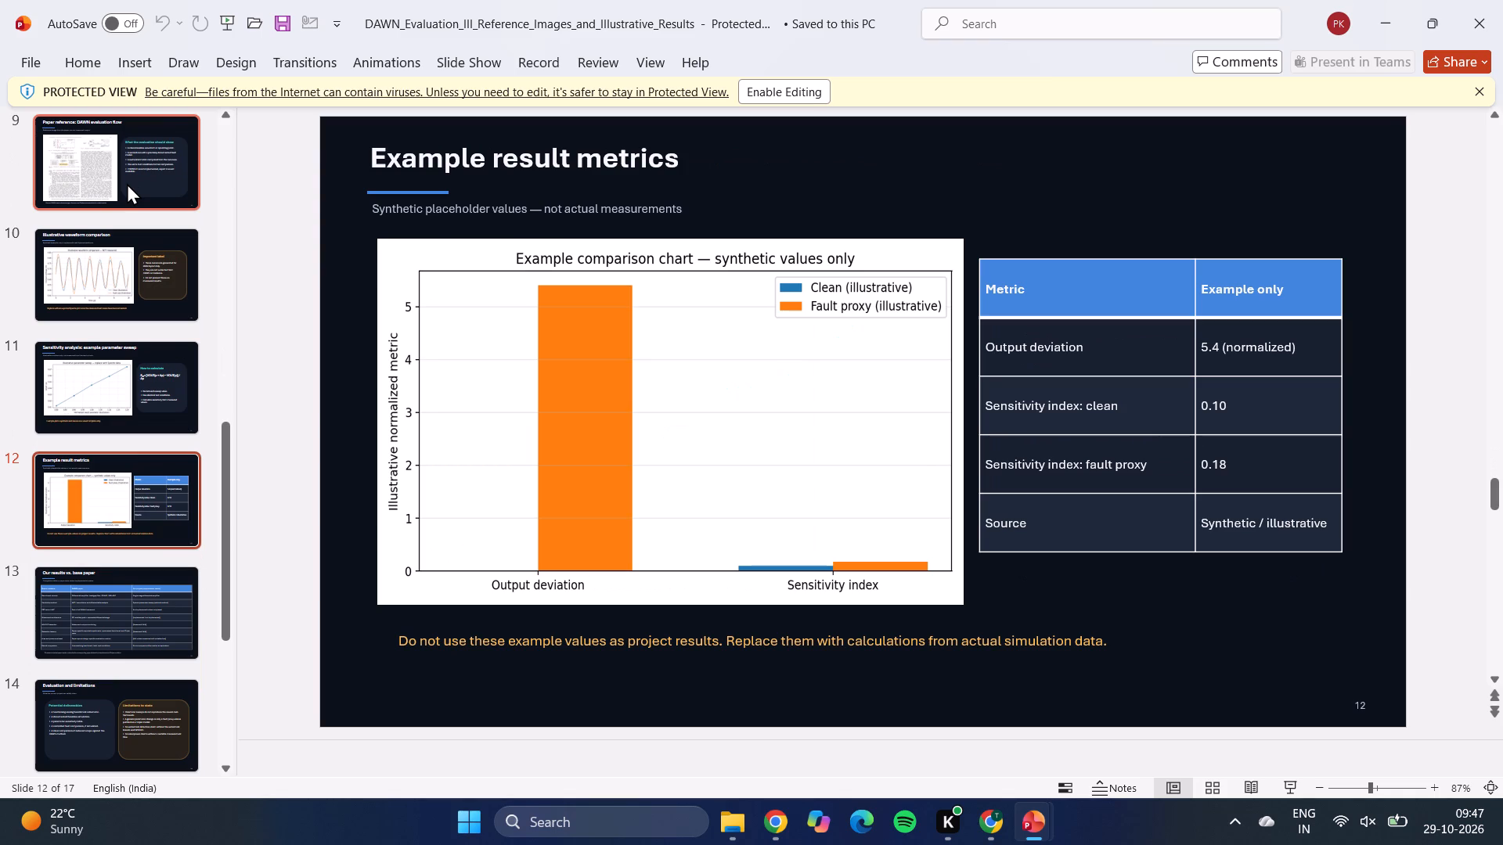
pyautogui.press('Down')
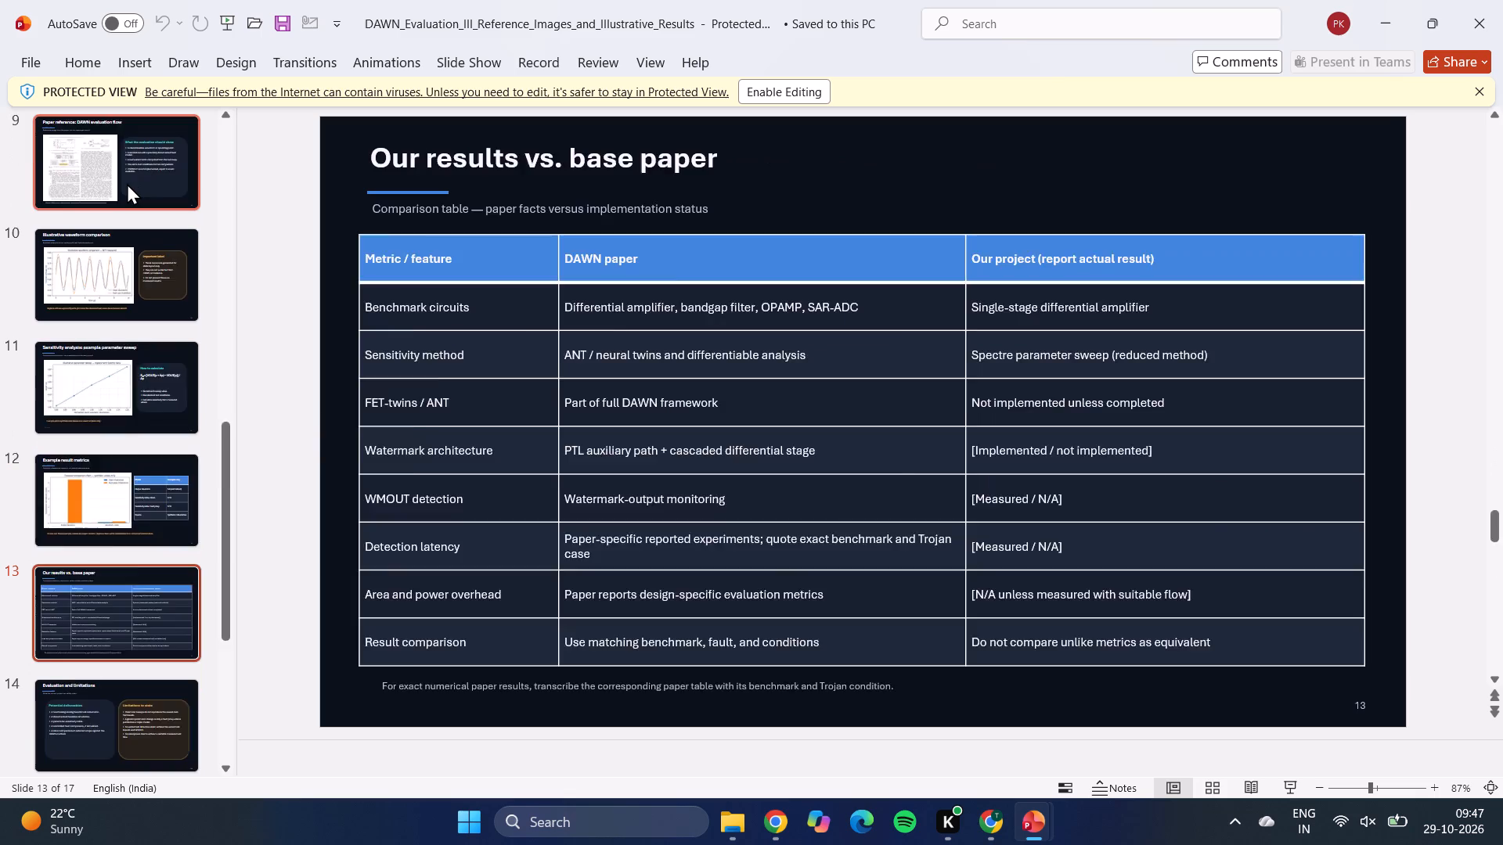
pyautogui.press('Down')
pyautogui.press('Down')
pyautogui.press('Down')
pyautogui.press('Down')
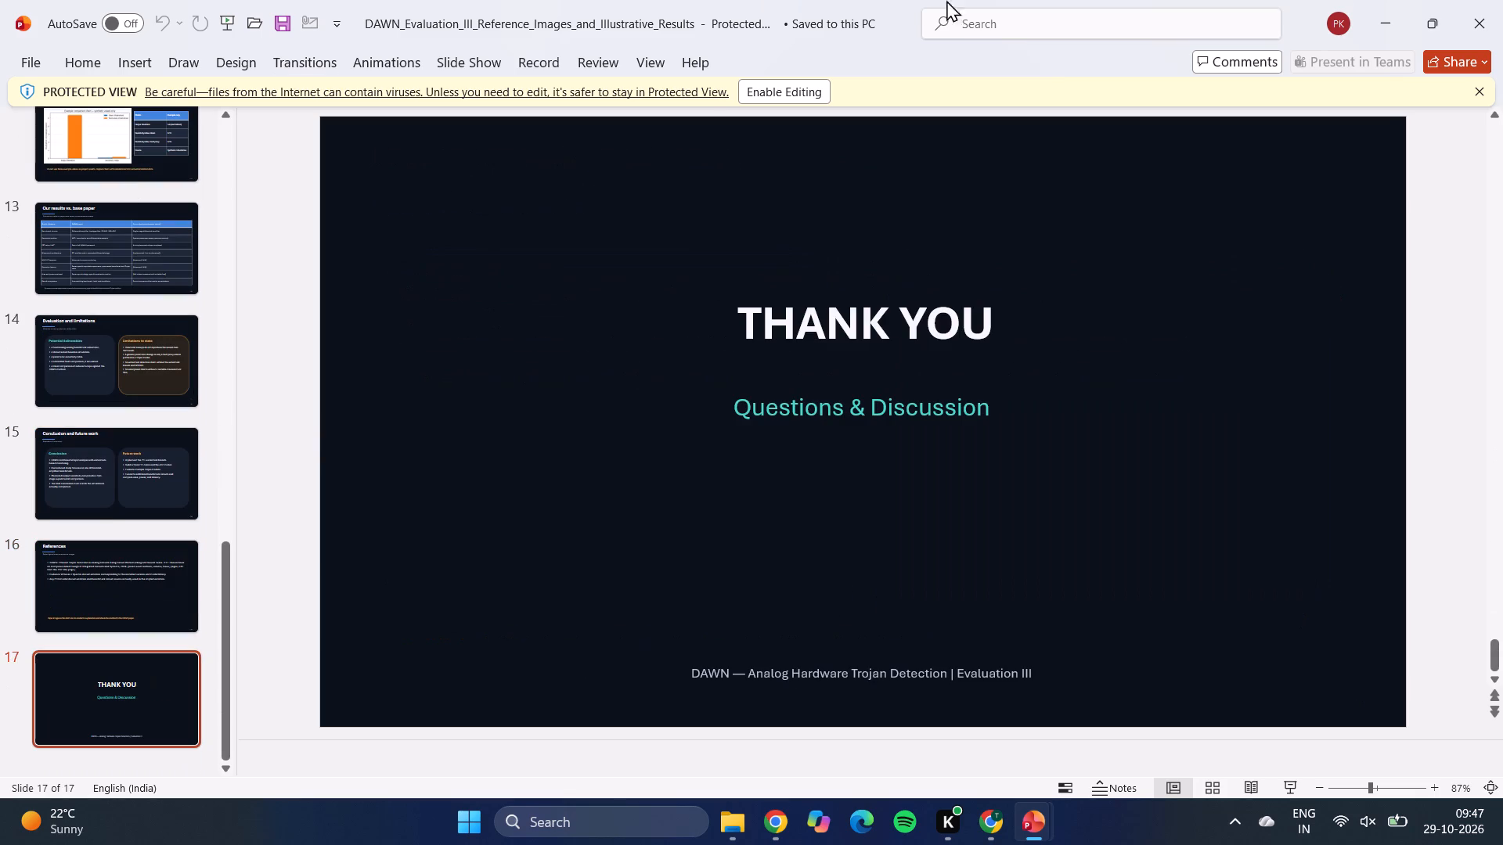
pyautogui.click(1462, 9)
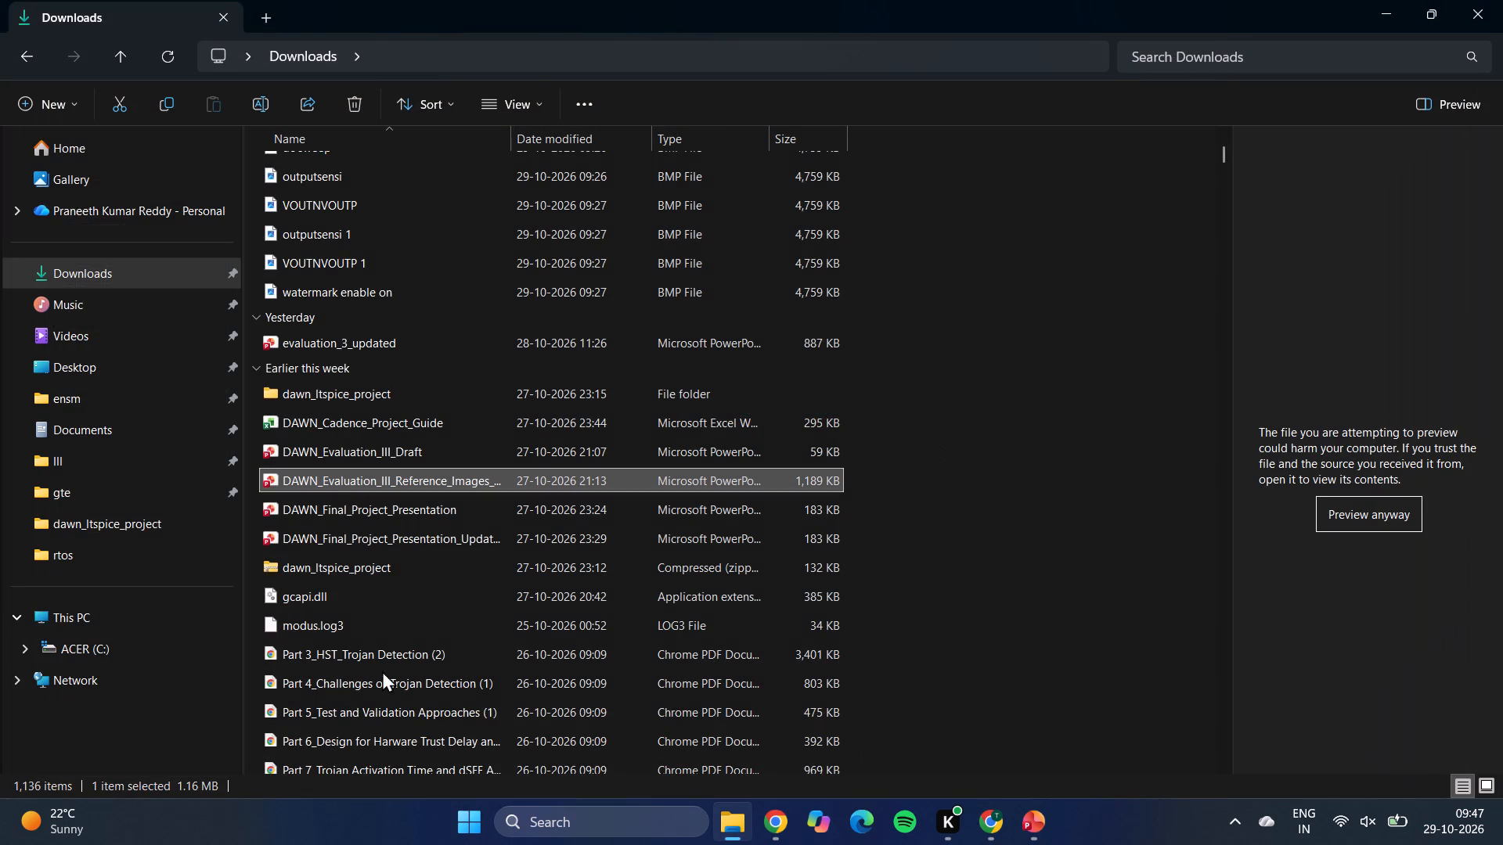
# Open the DAWN_Final_Project_Presentation deck and examine its slides from the Introduction through the implementation methodology and baseline results.
pyautogui.doubleClick(382, 519)
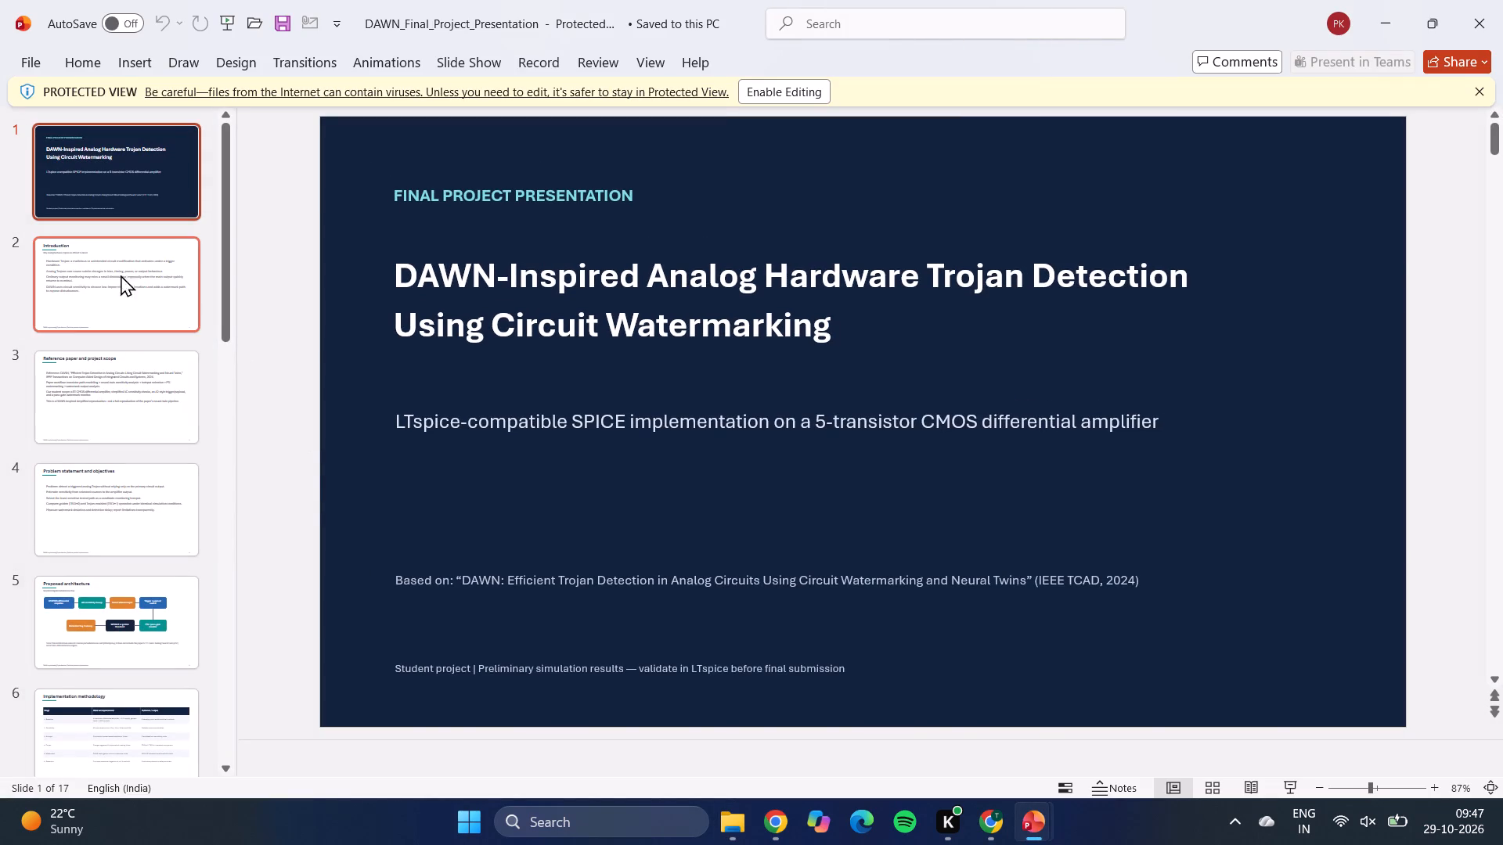
pyautogui.click(79, 262)
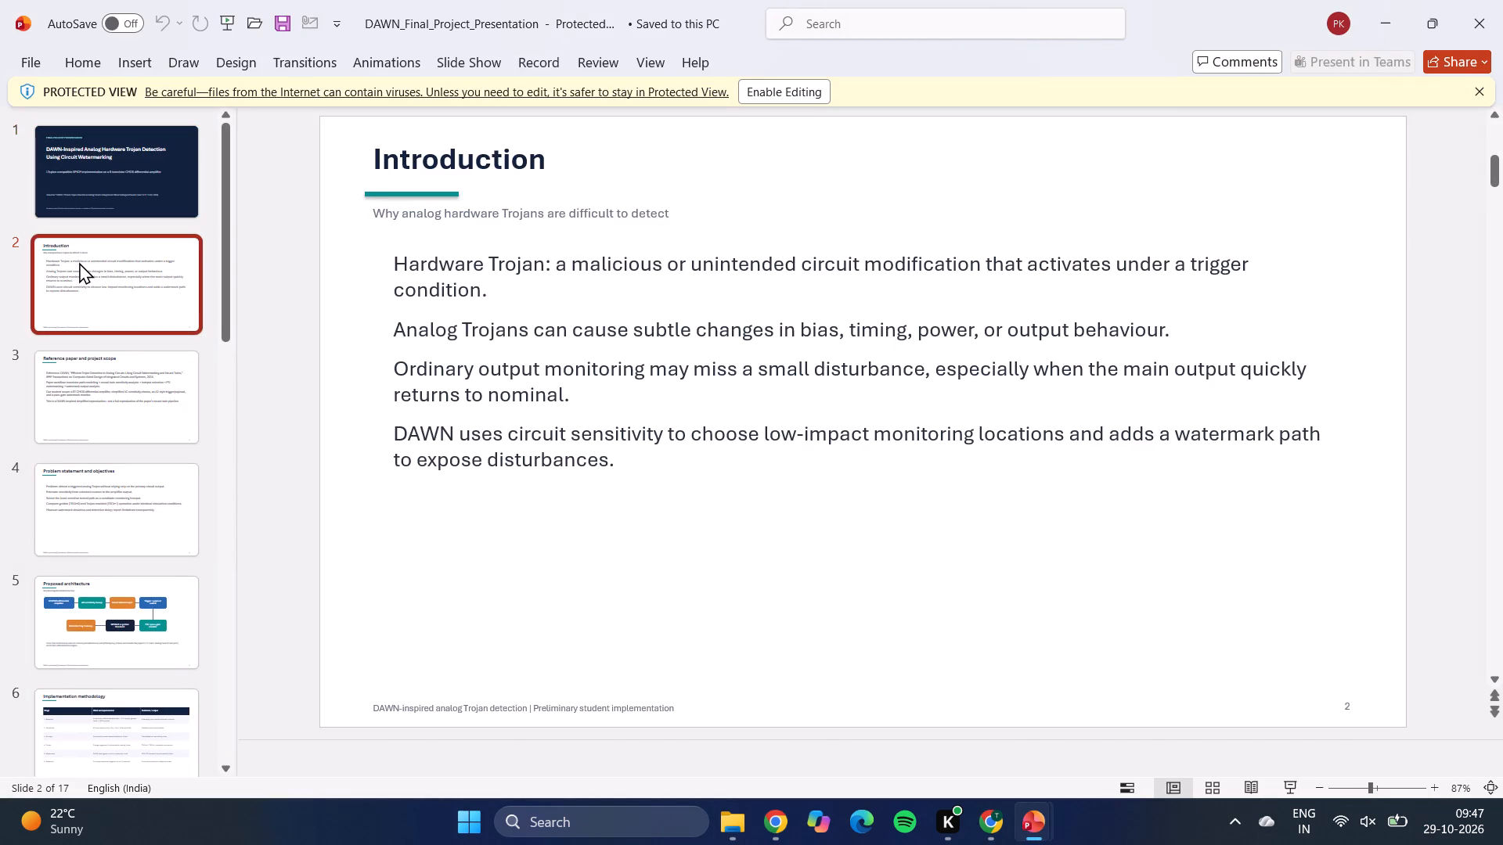
pyautogui.press('Down')
pyautogui.press('Down')
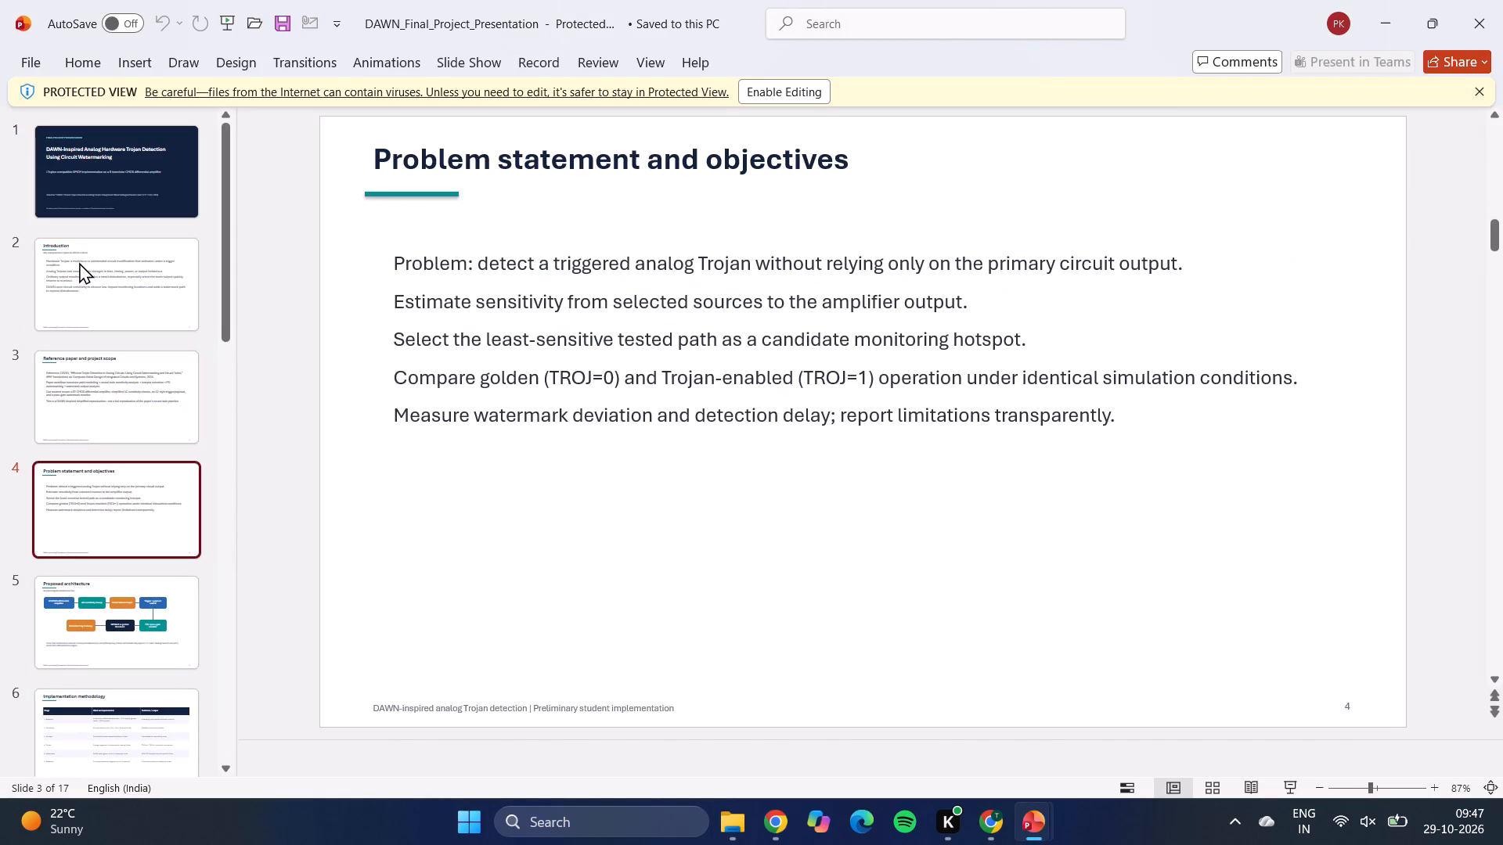
pyautogui.press('Down')
pyautogui.press('Down')
pyautogui.press('Down')
pyautogui.press('Up')
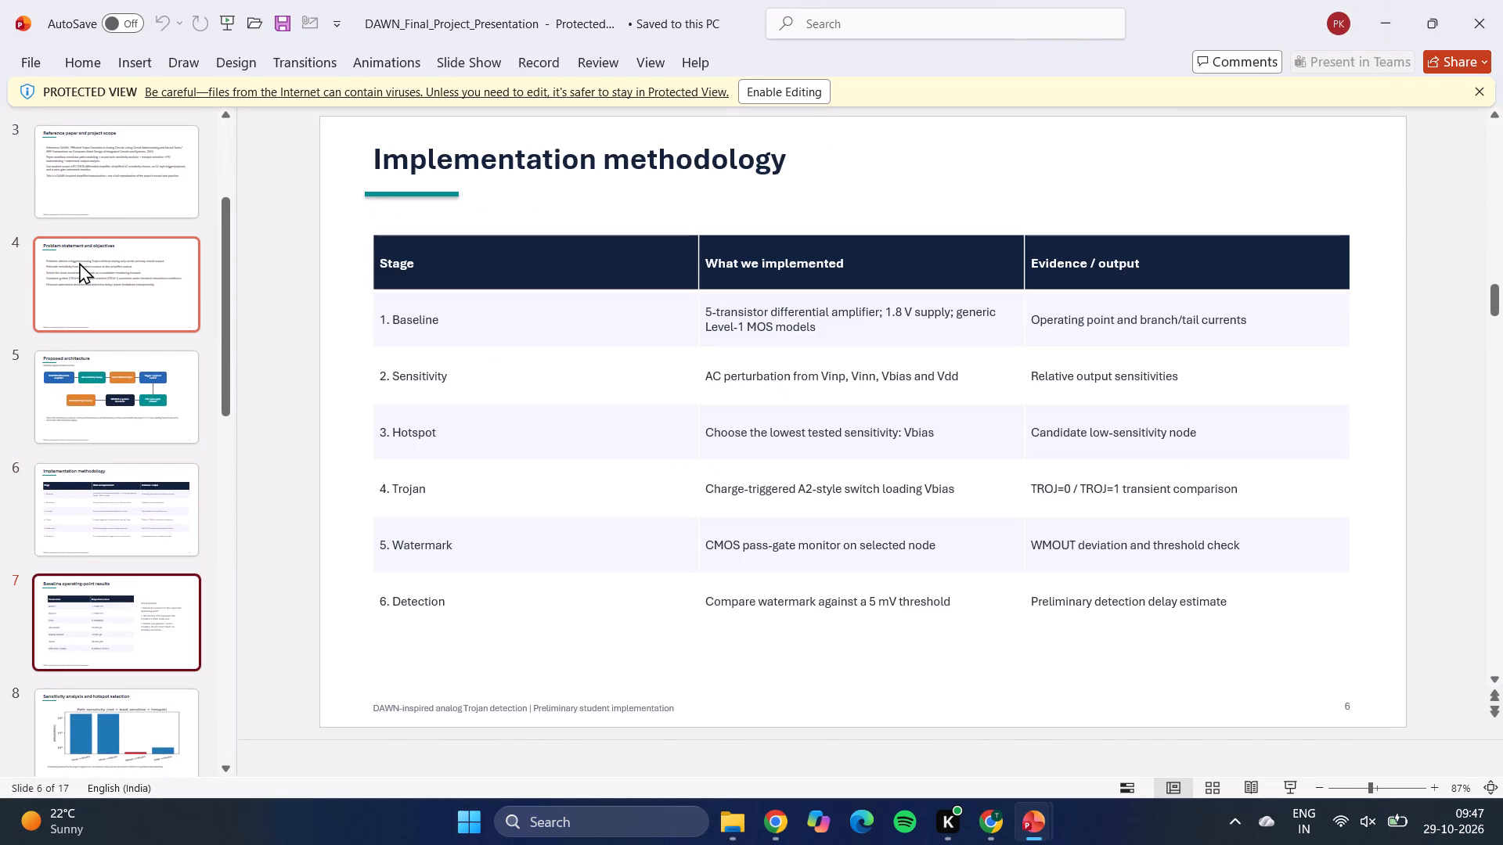
pyautogui.press('Up')
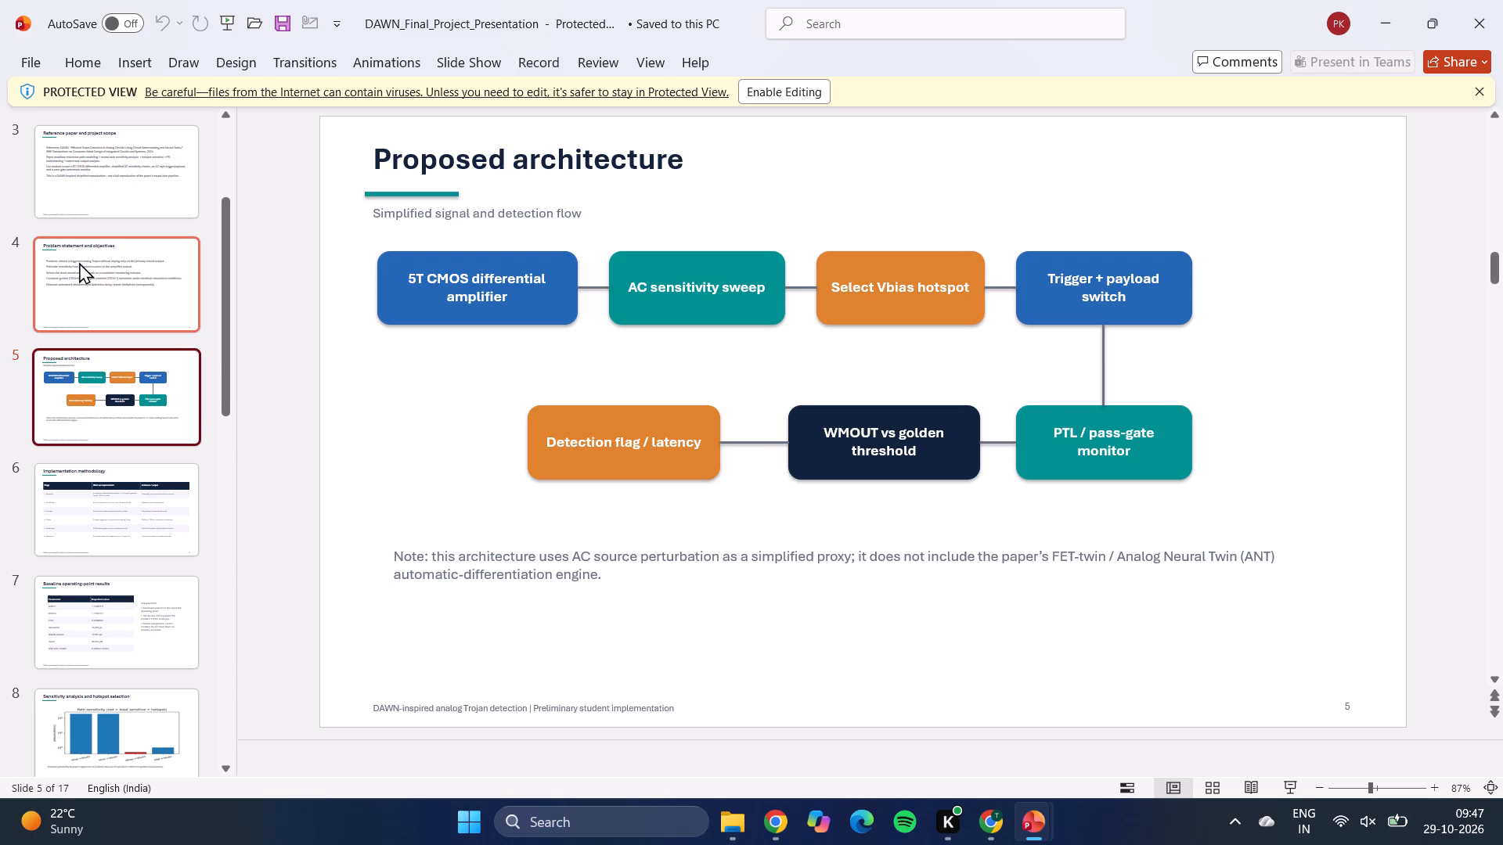
# Examine the final project deck's slides from Implementation methodology through the sensitivity results to the Trojan and watermark response plots.
pyautogui.press('Down')
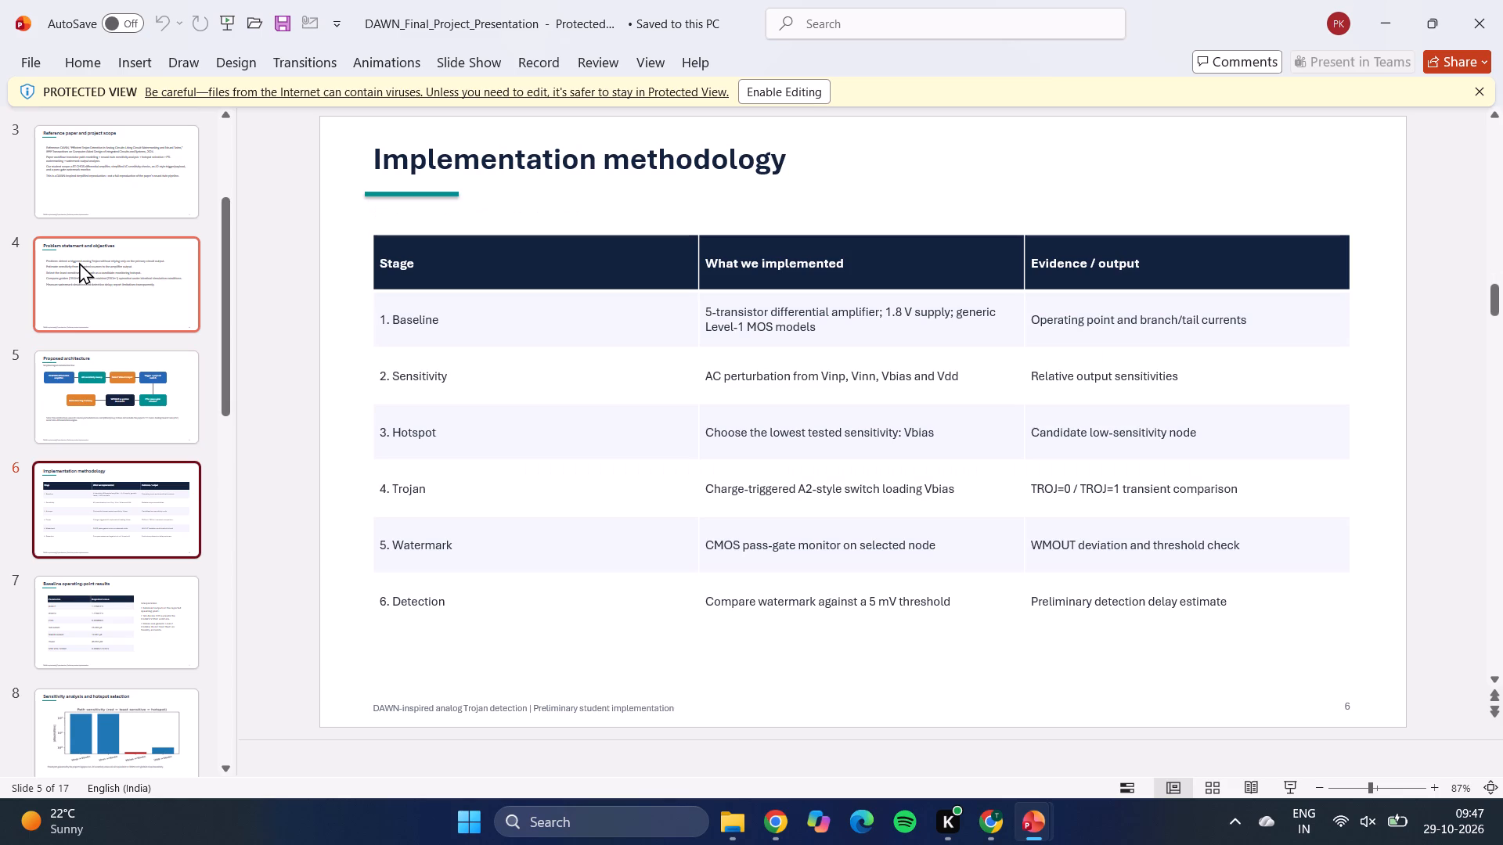
pyautogui.press('Down')
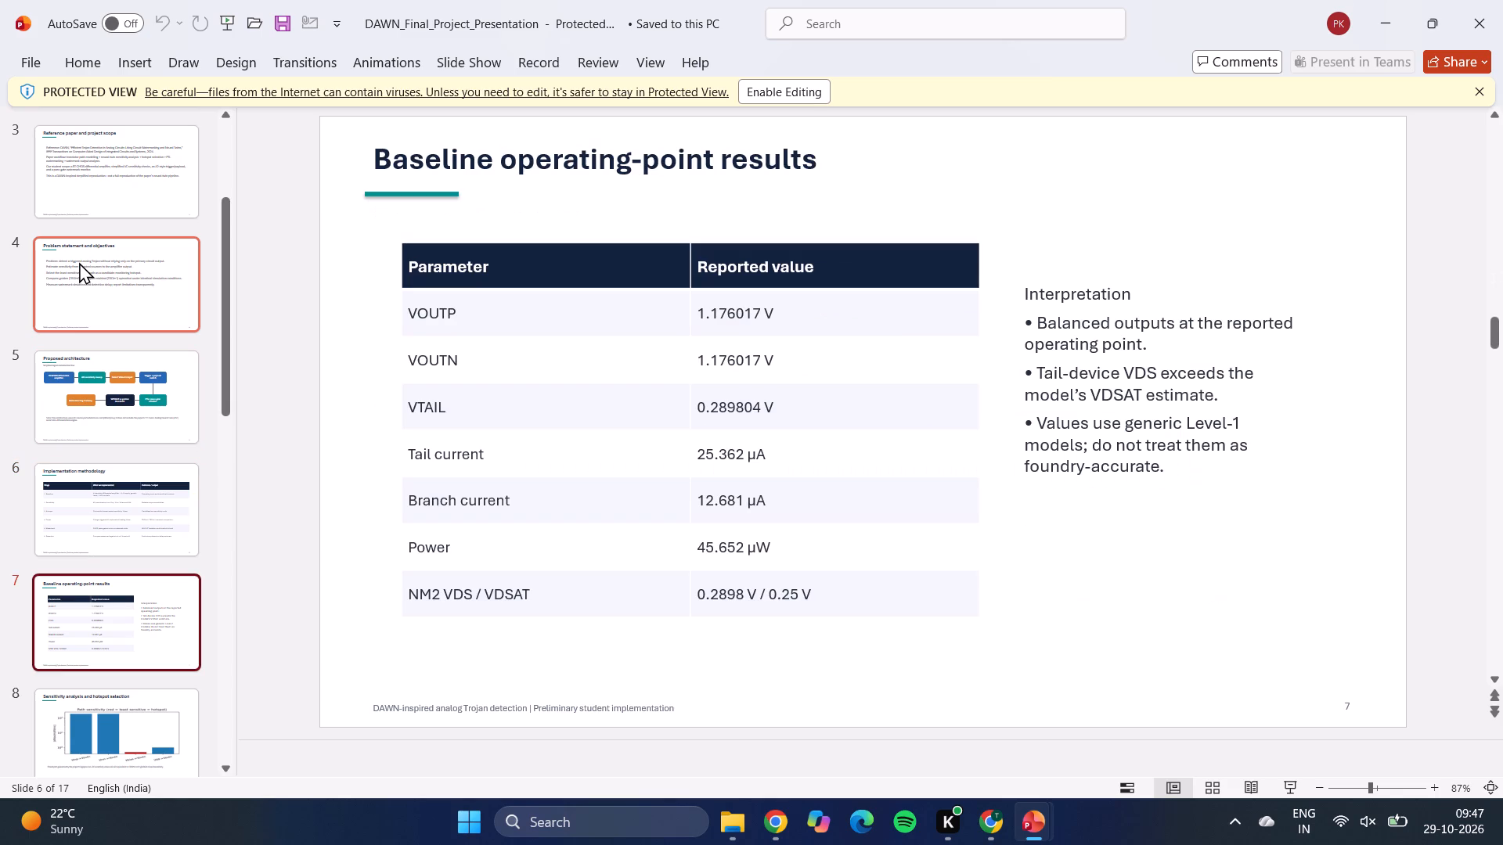
pyautogui.press('Down')
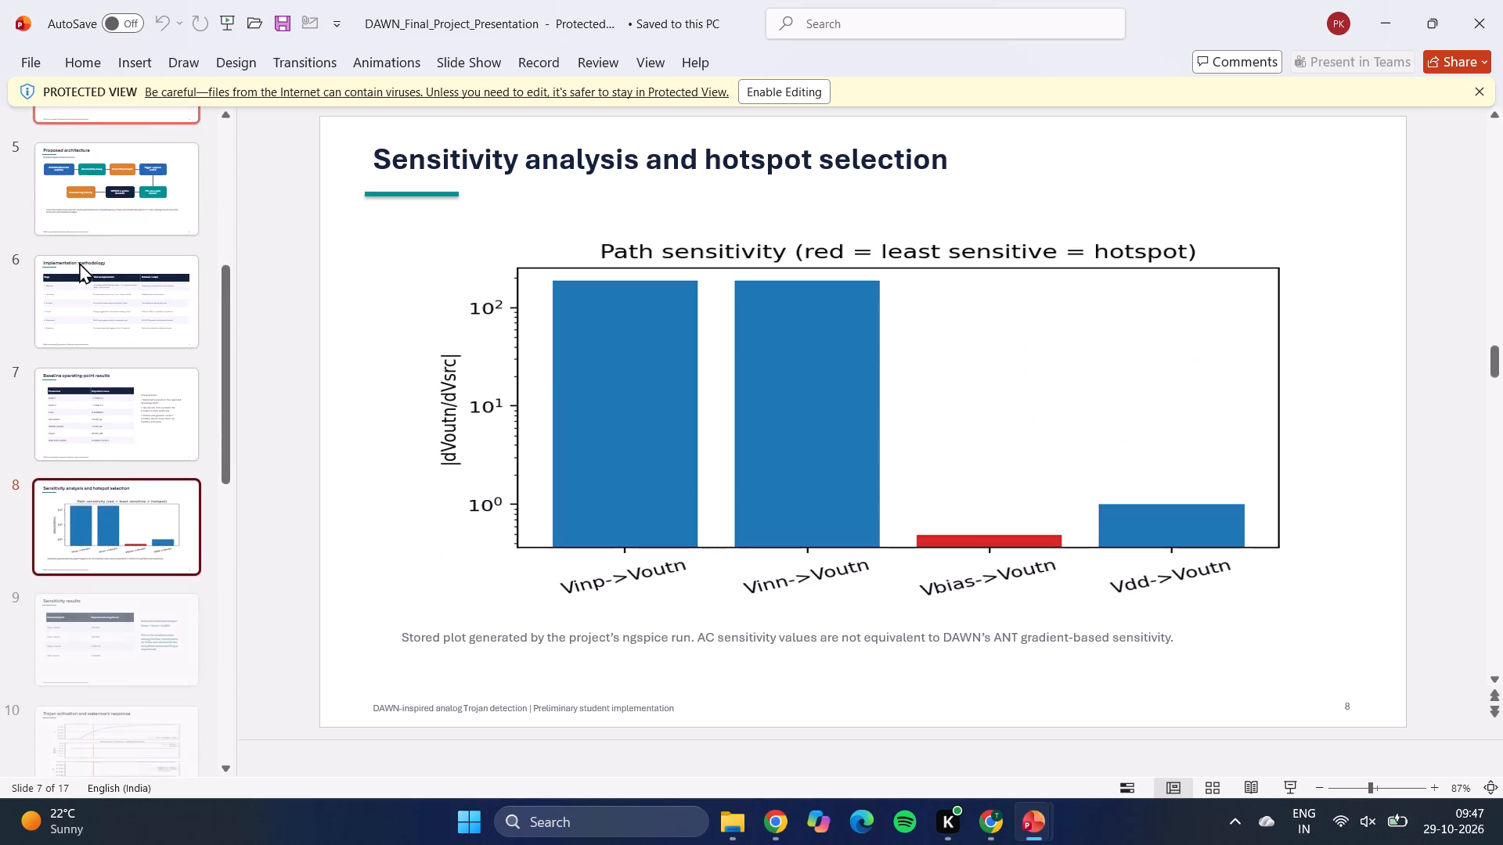
pyautogui.press('Down')
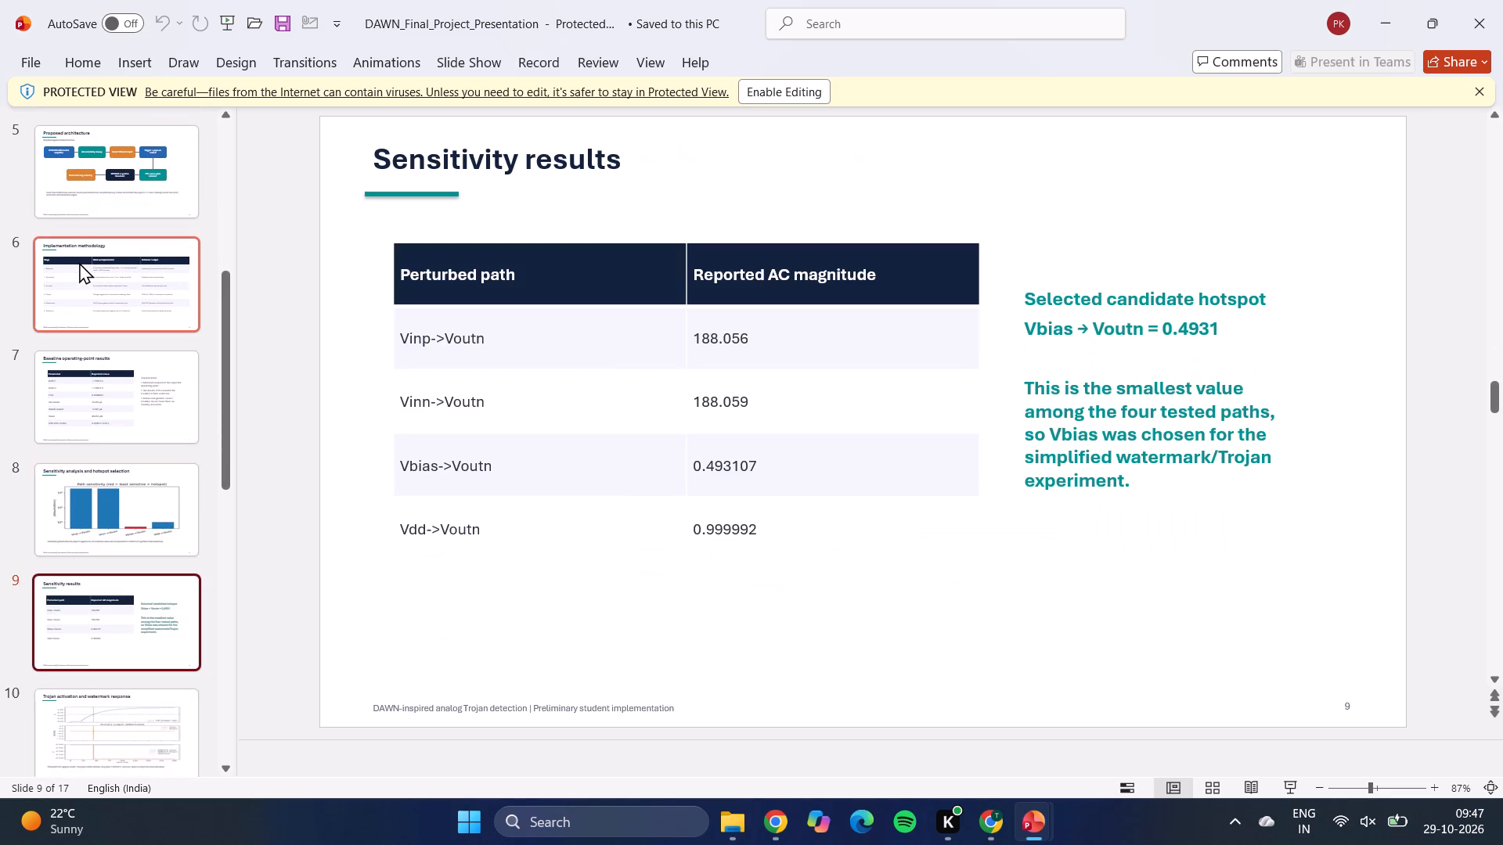
pyautogui.press('Down')
pyautogui.press('Down')
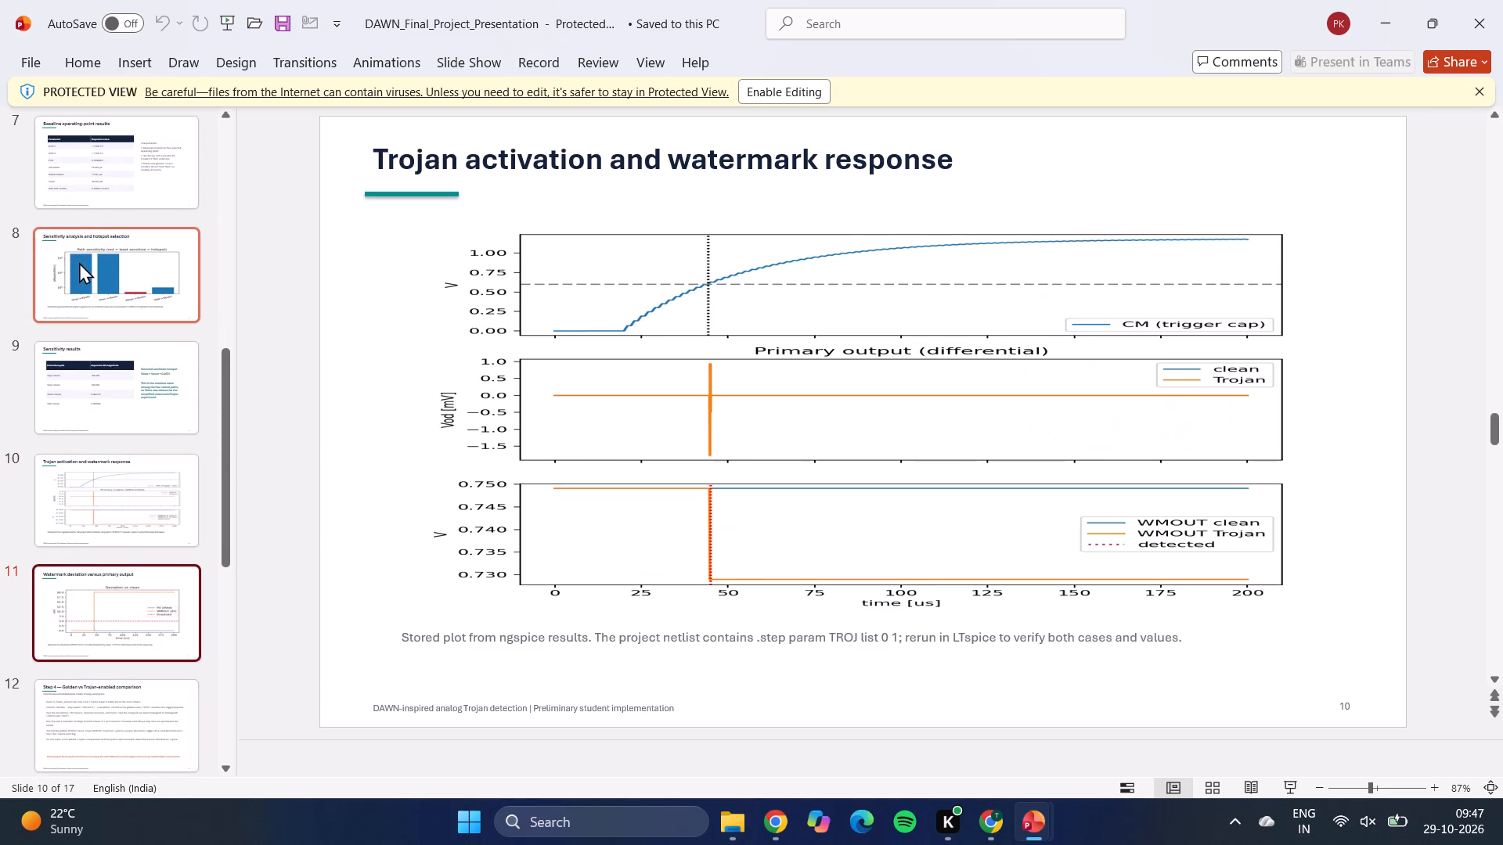
# Review the remaining slides through to References, revisiting the numerical results, limitations and conclusion, and close the DAWN_Final_Project_Presentation deck.
pyautogui.press('Down')
pyautogui.press('Down')
pyautogui.press('Down')
pyautogui.press('Down')
pyautogui.press('Down')
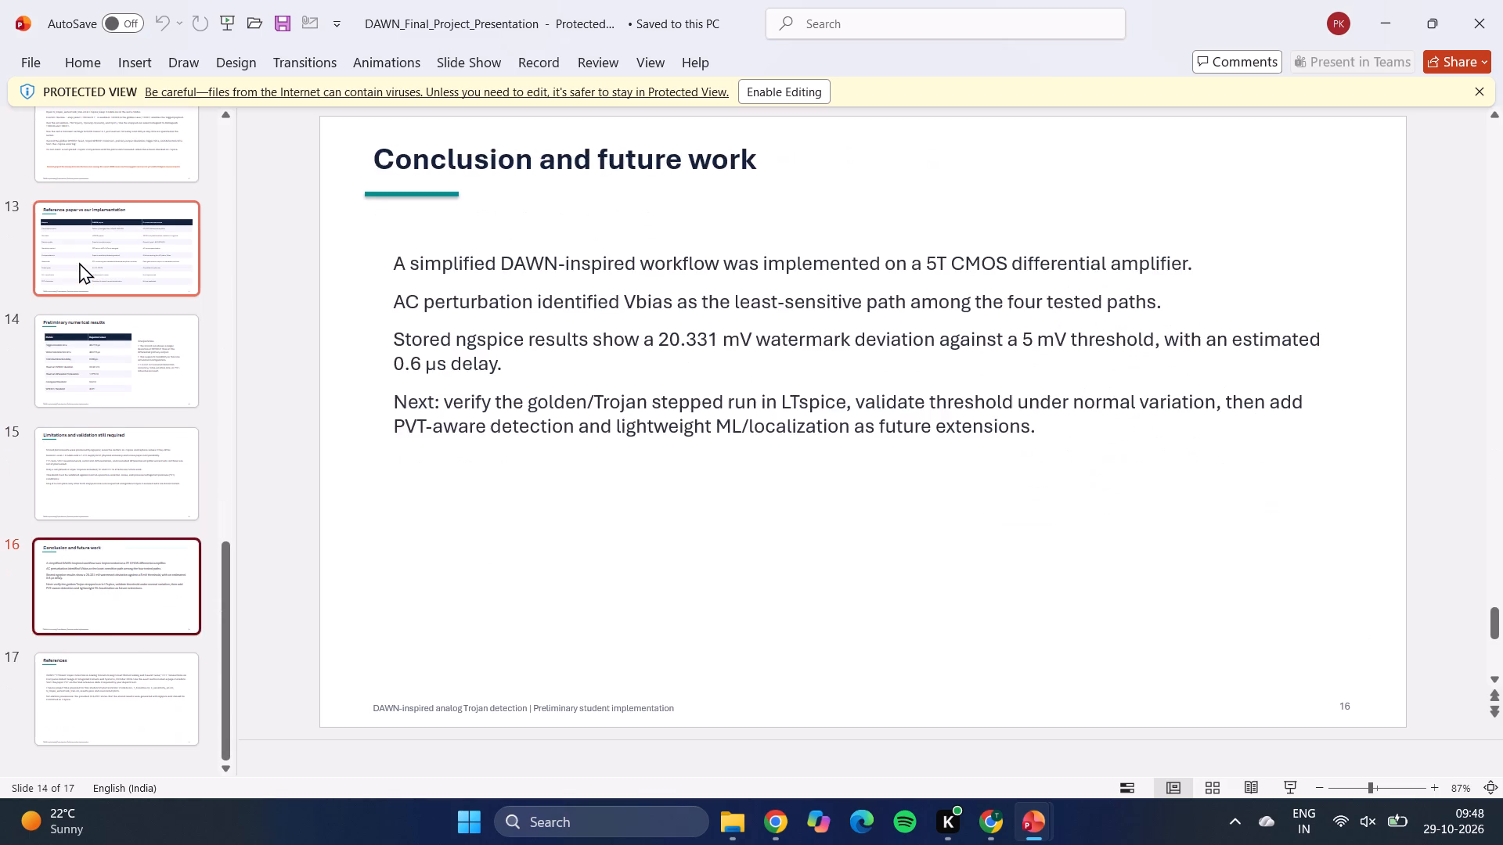
pyautogui.press('Down')
pyautogui.press('Up')
pyautogui.press('Up')
pyautogui.press('Up')
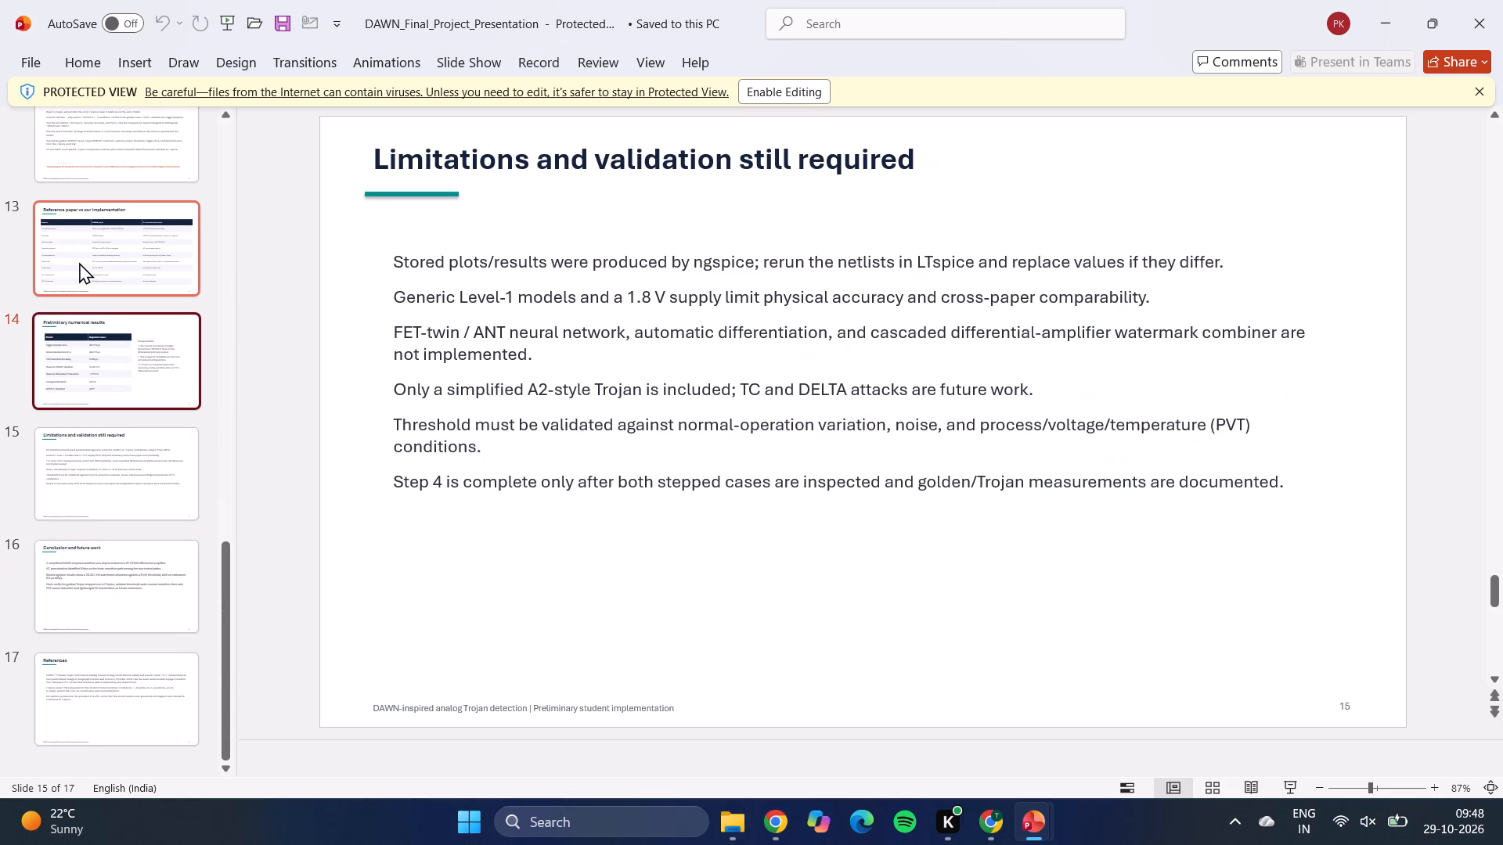
pyautogui.press('Down')
pyautogui.press('Down')
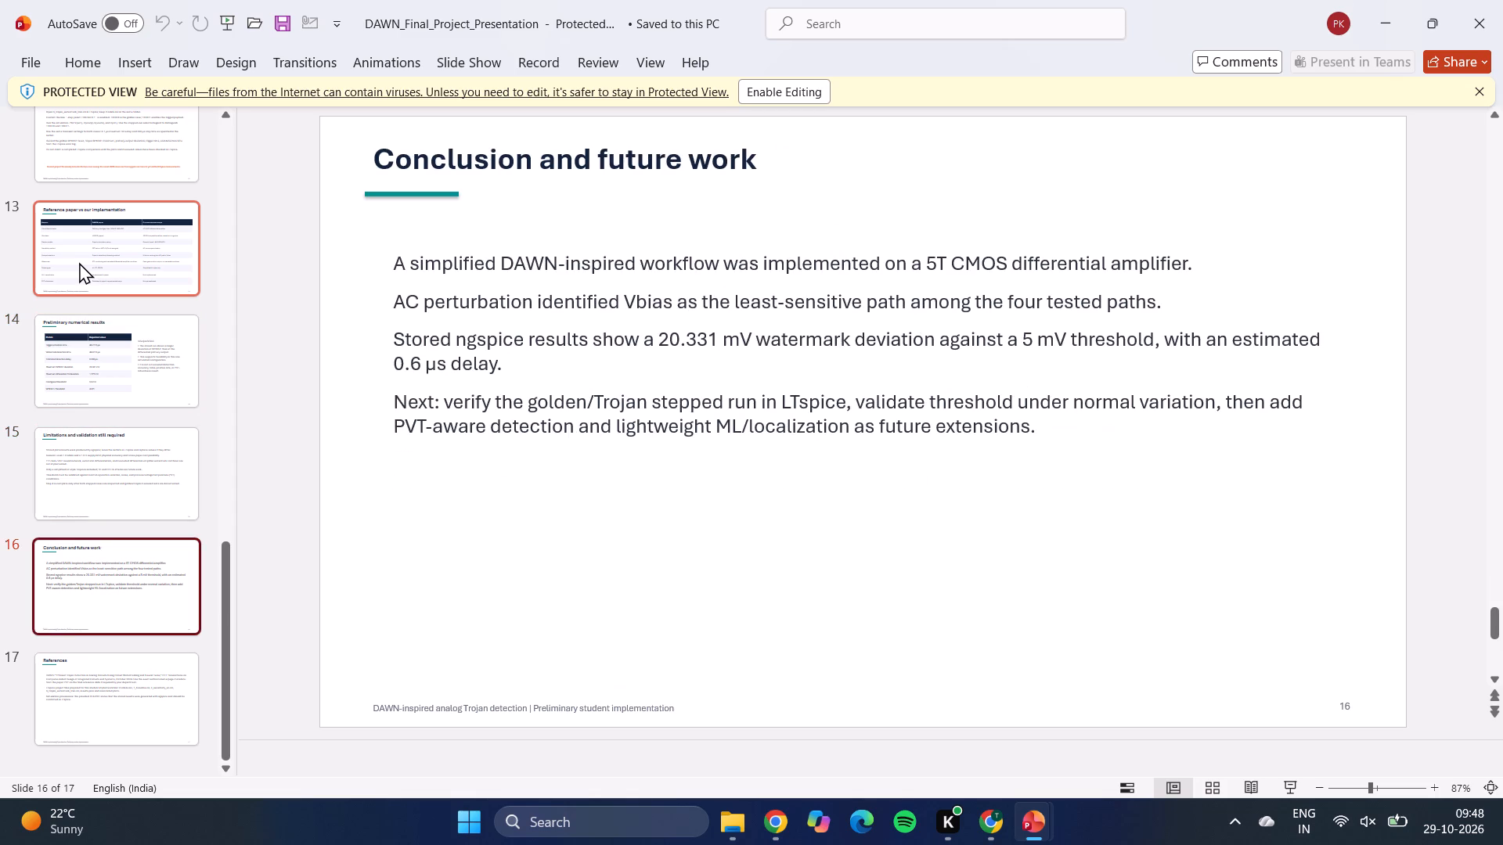
pyautogui.press('Down')
pyautogui.press('Down')
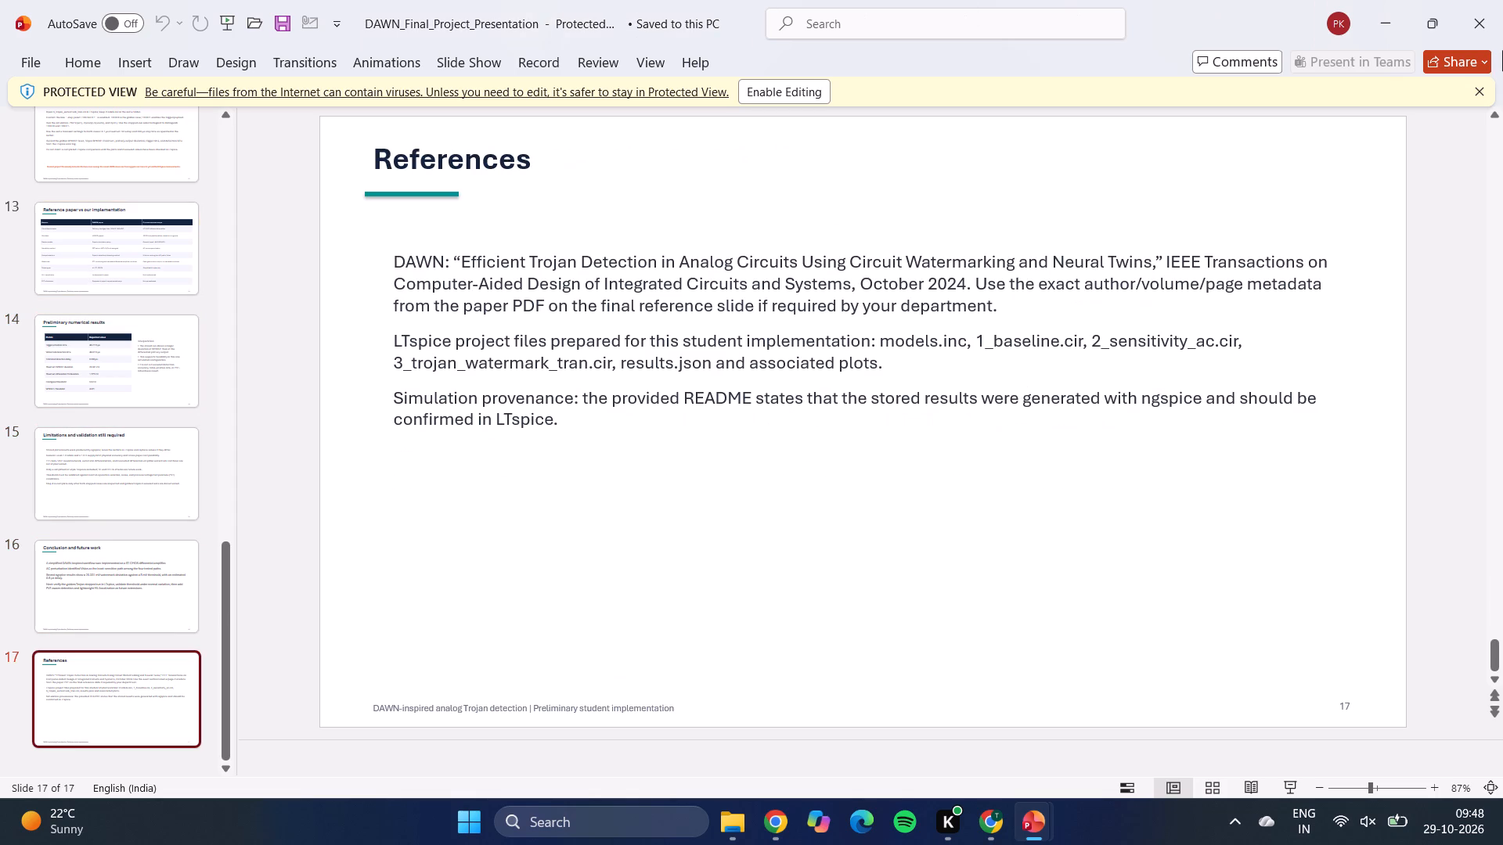
pyautogui.click(1485, 38)
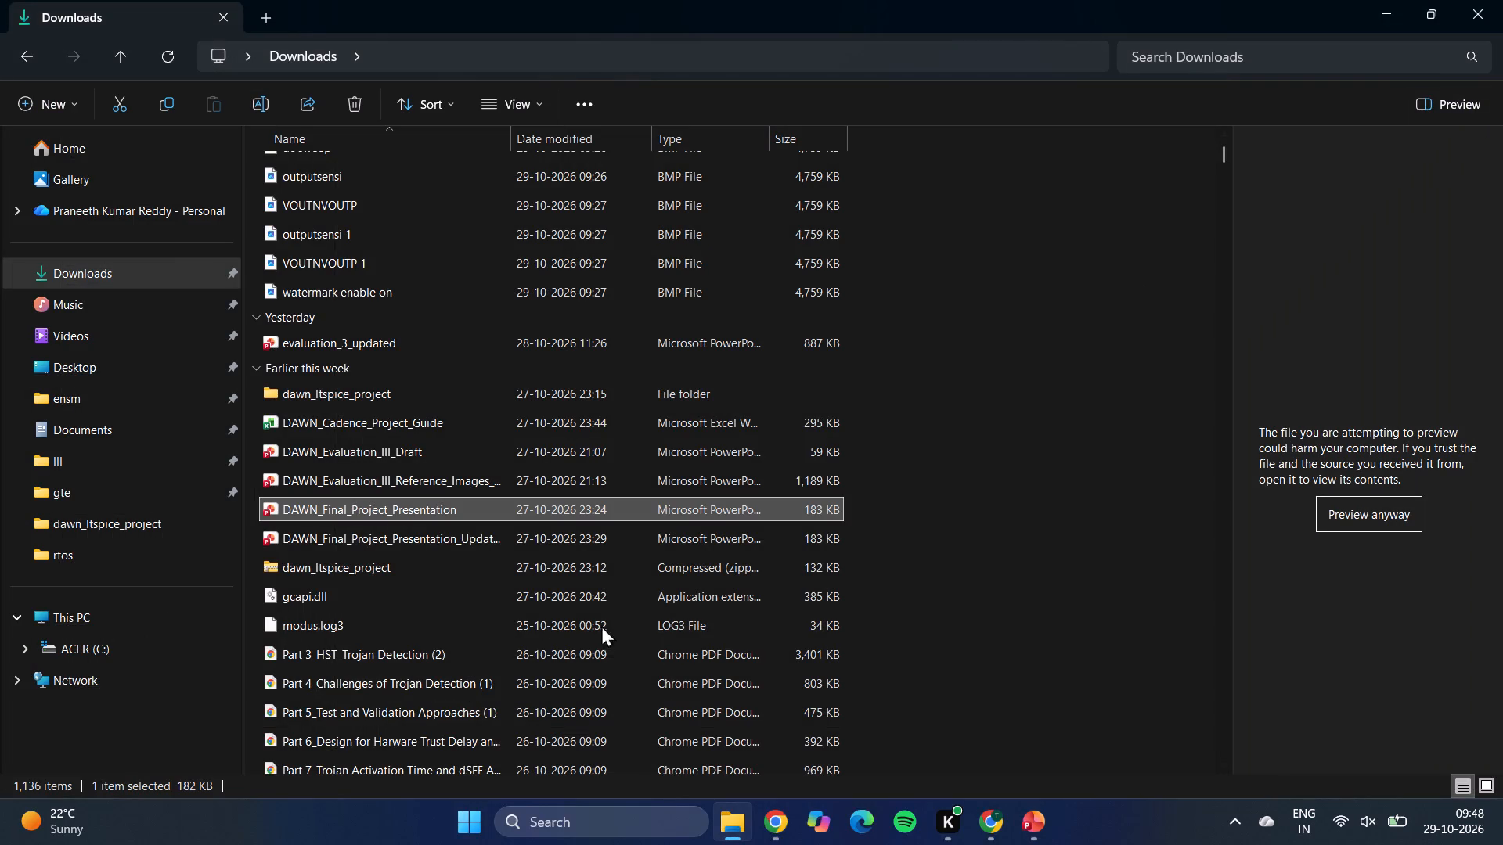
# Open the DAWN_Final_Project_Presentation_Updated_Comparison deck from Downloads and examine its Conclusion and future work and References slides.
pyautogui.scroll(2, 729, 530)
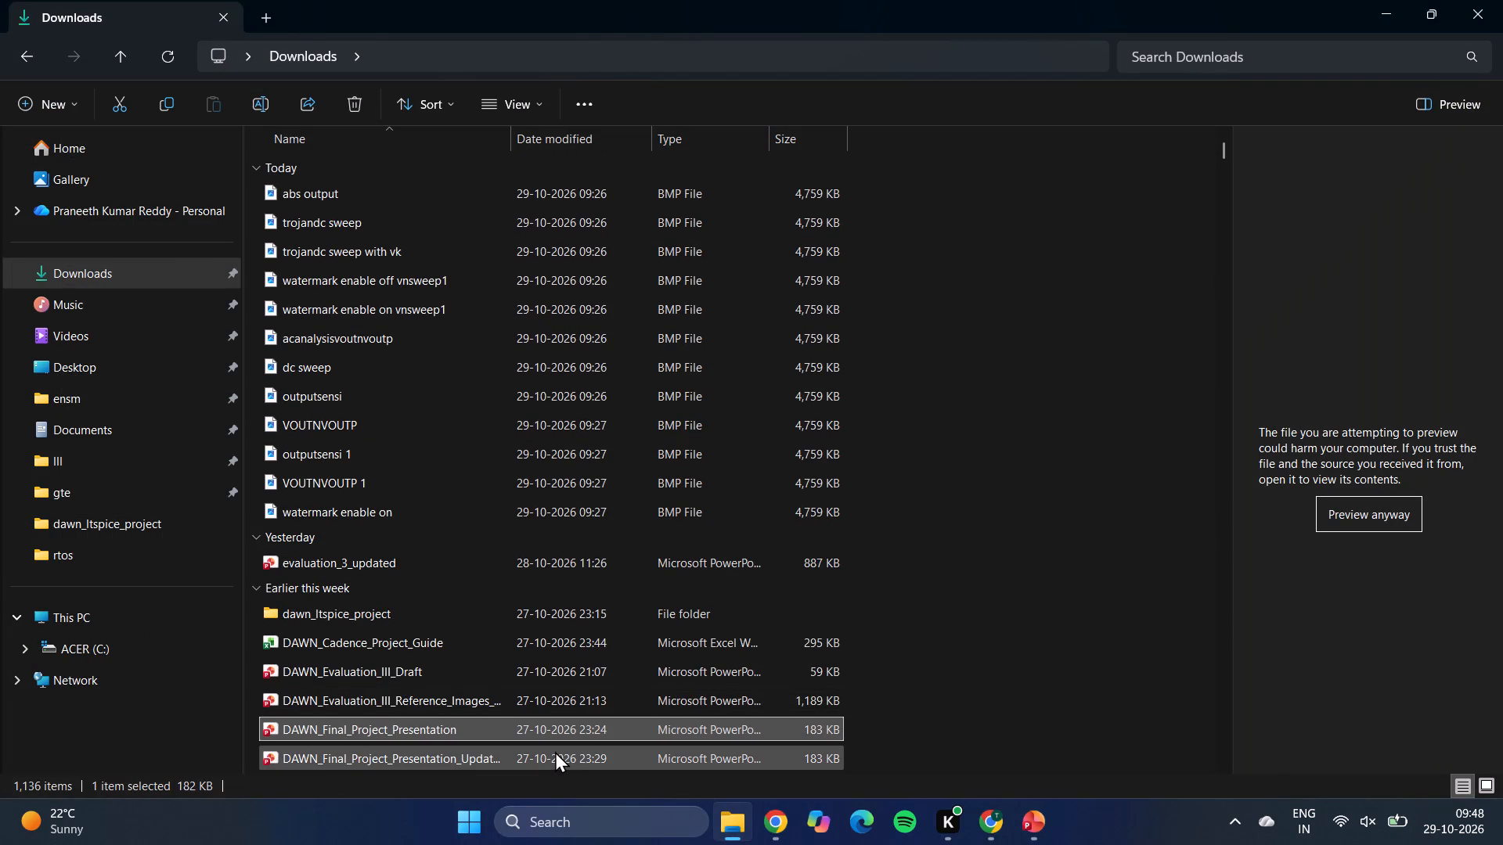
pyautogui.doubleClick(552, 751)
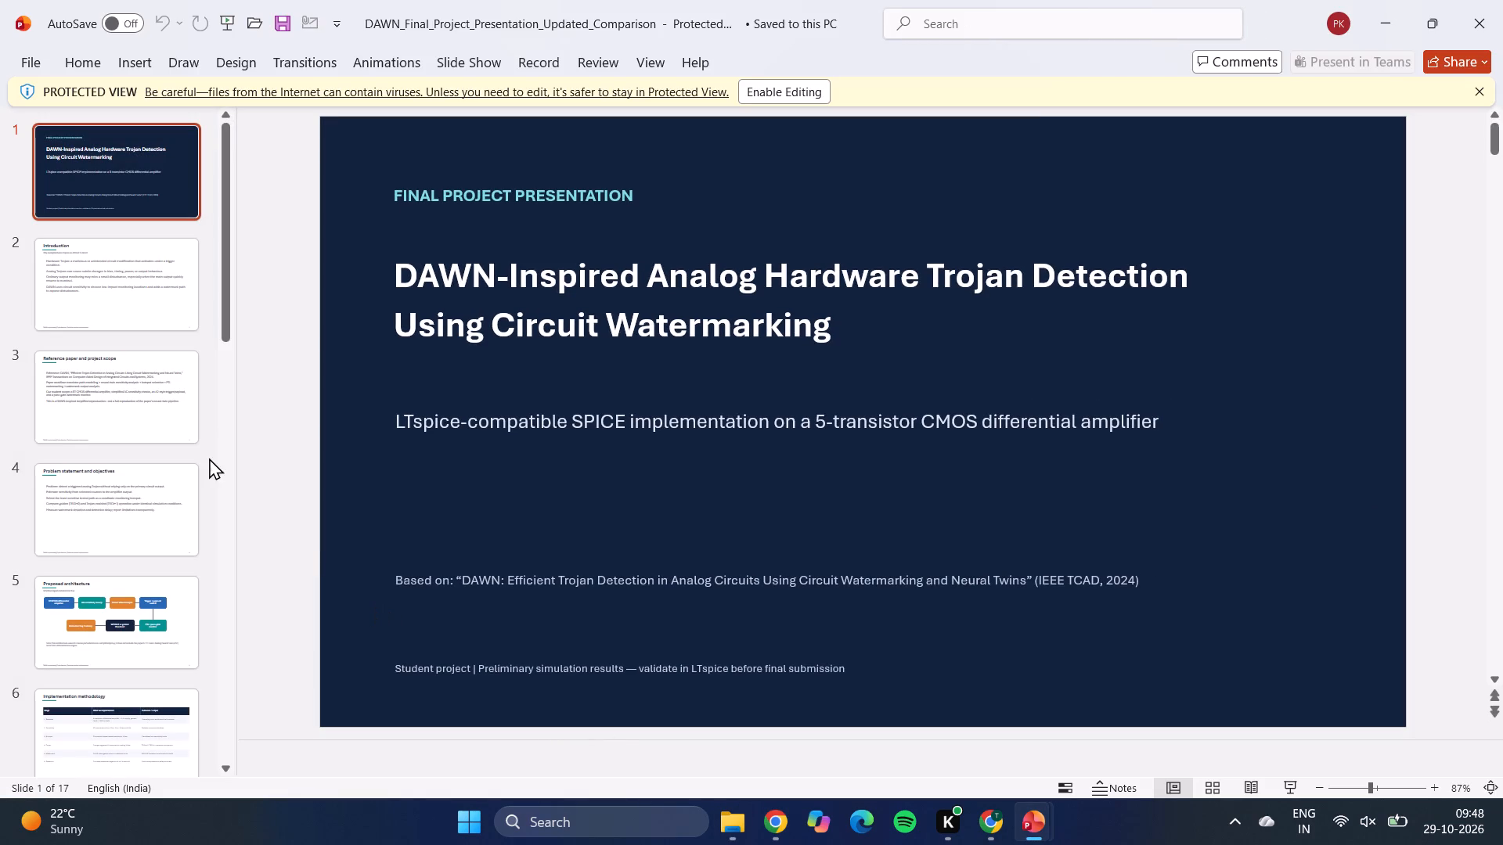
pyautogui.scroll(-3, 63, 550)
pyautogui.click(168, 645)
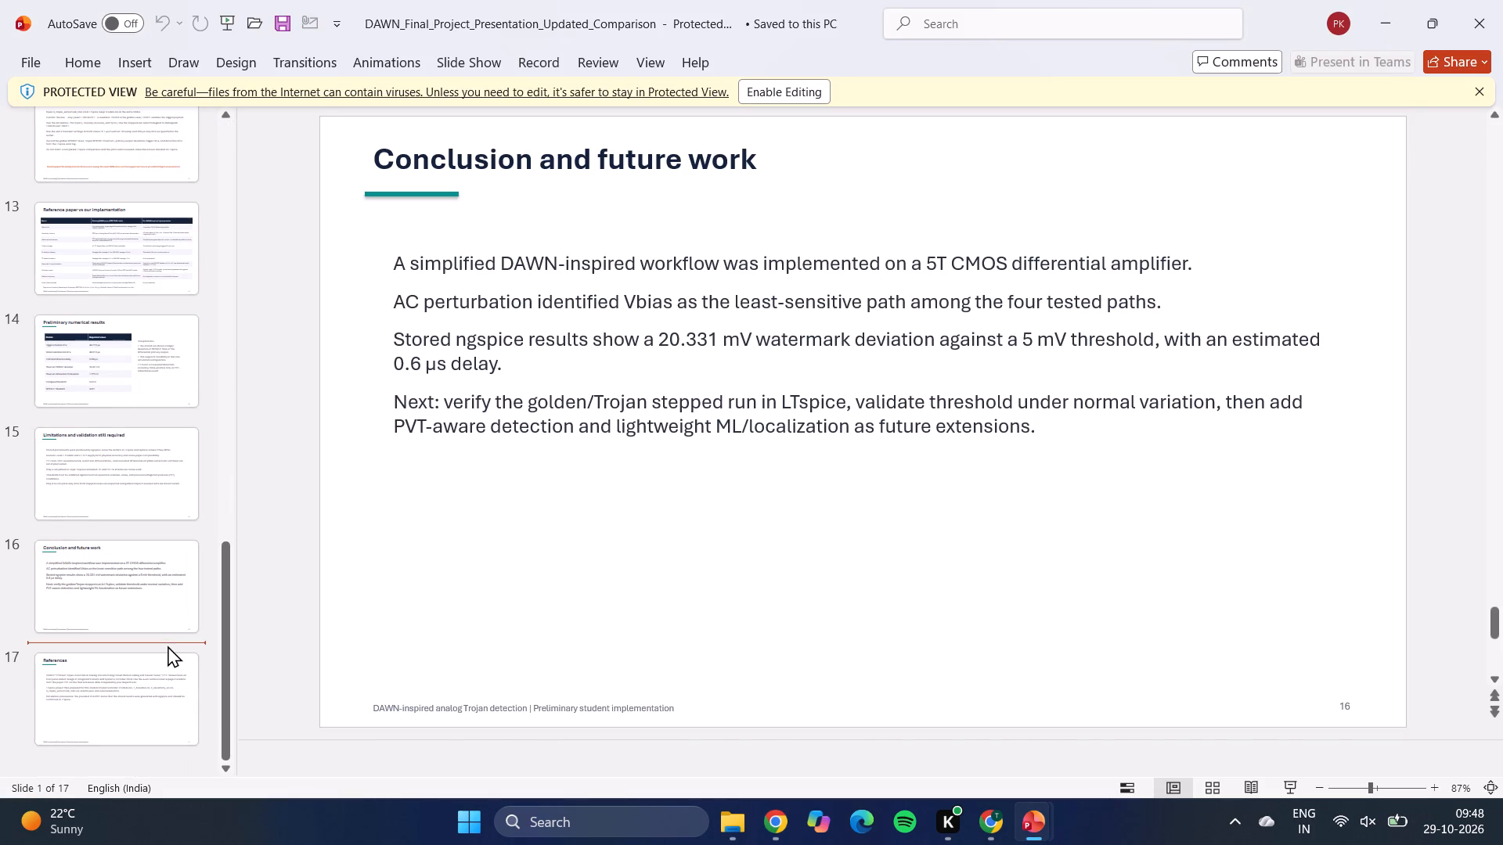
pyautogui.click(157, 599)
pyautogui.click(152, 692)
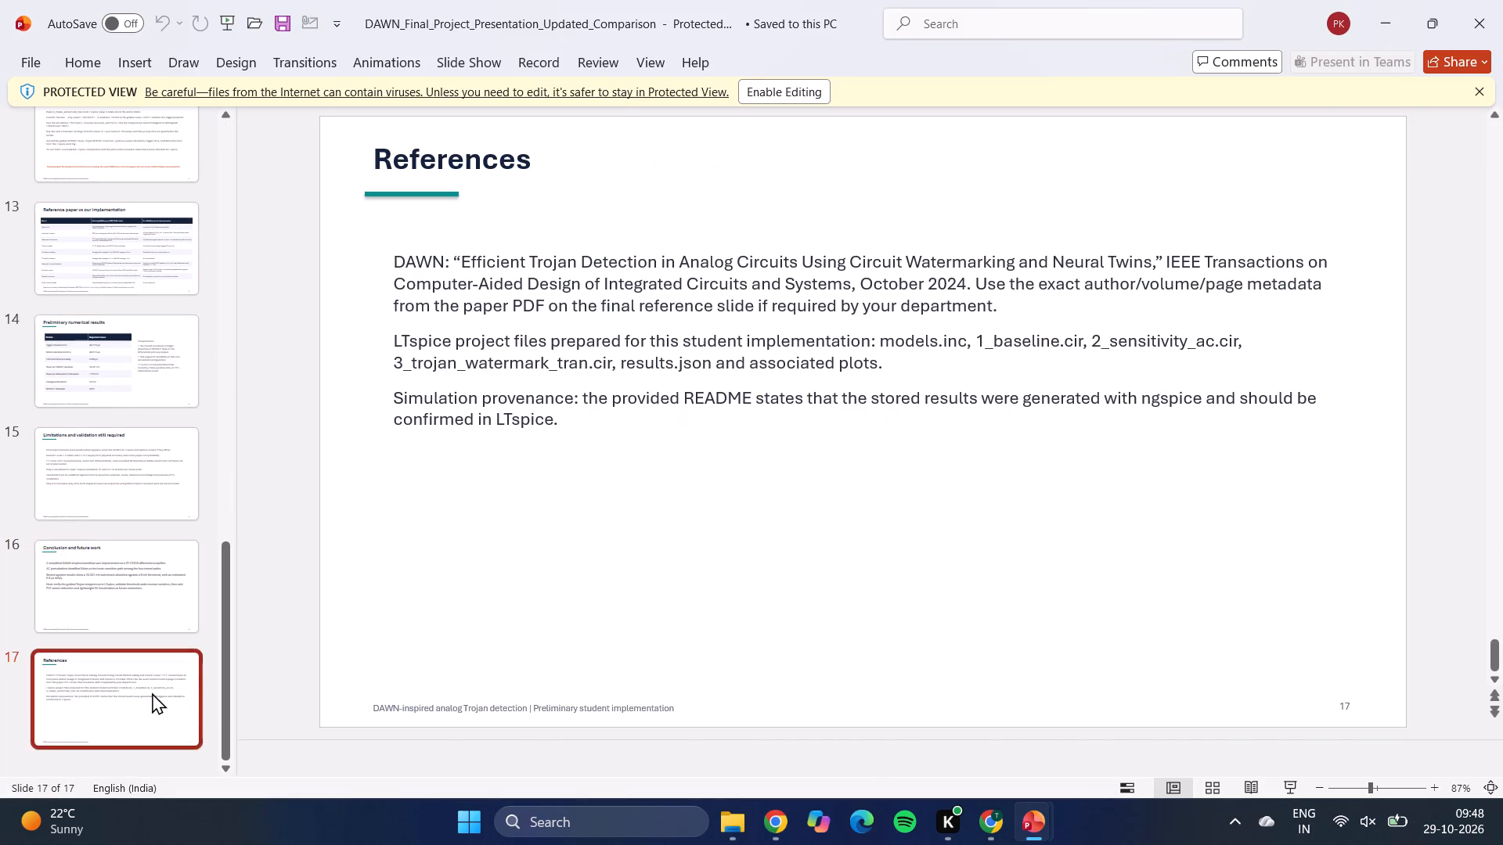
pyautogui.click(149, 651)
pyautogui.click(133, 624)
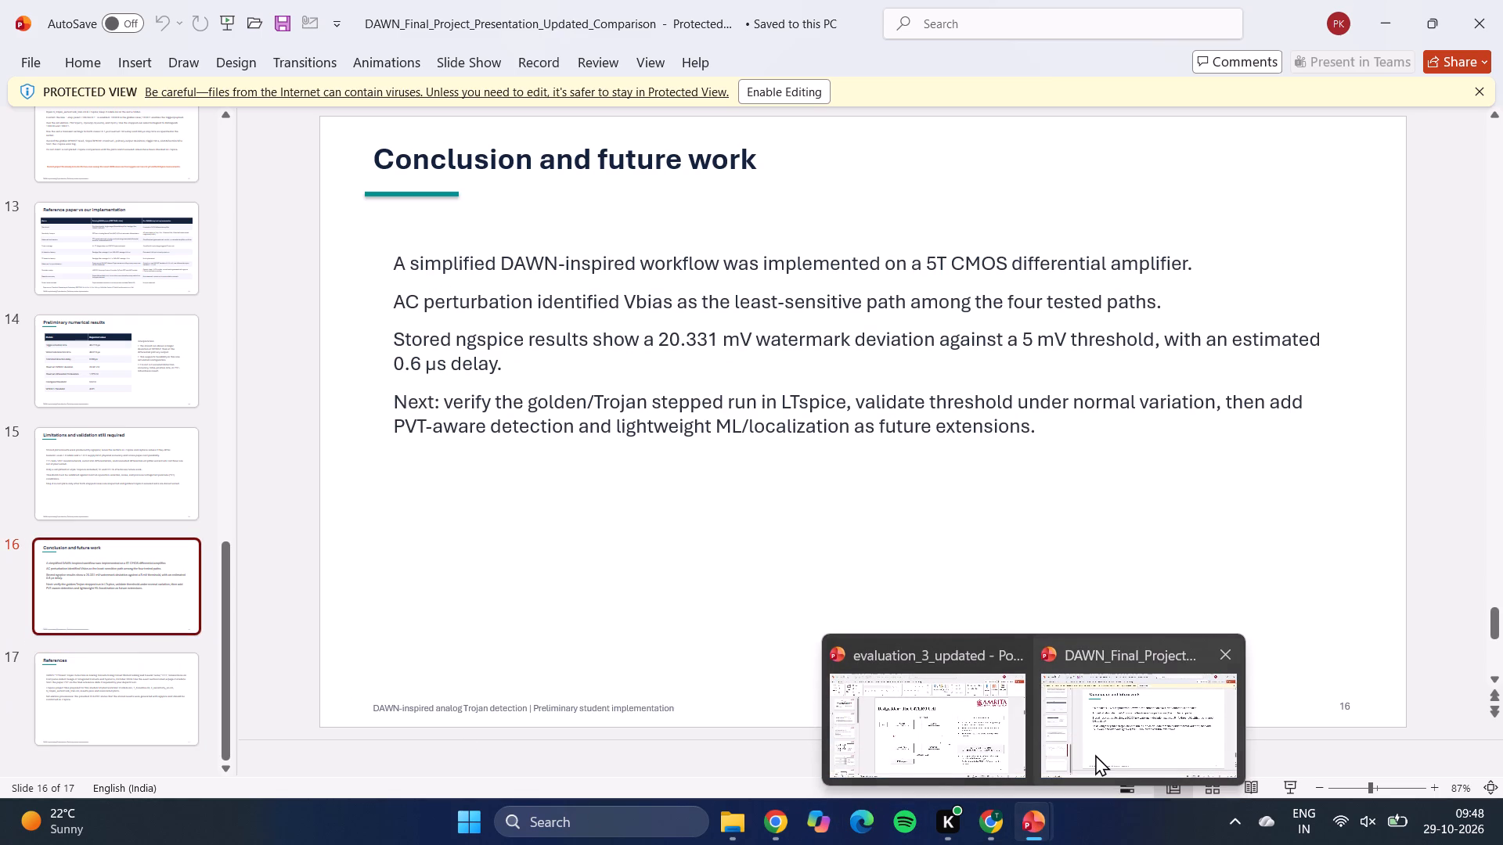
# Return to the evaluation_3_updated deck and view the Design Idea: Eight Runtime Configurations slide.
pyautogui.click(941, 750)
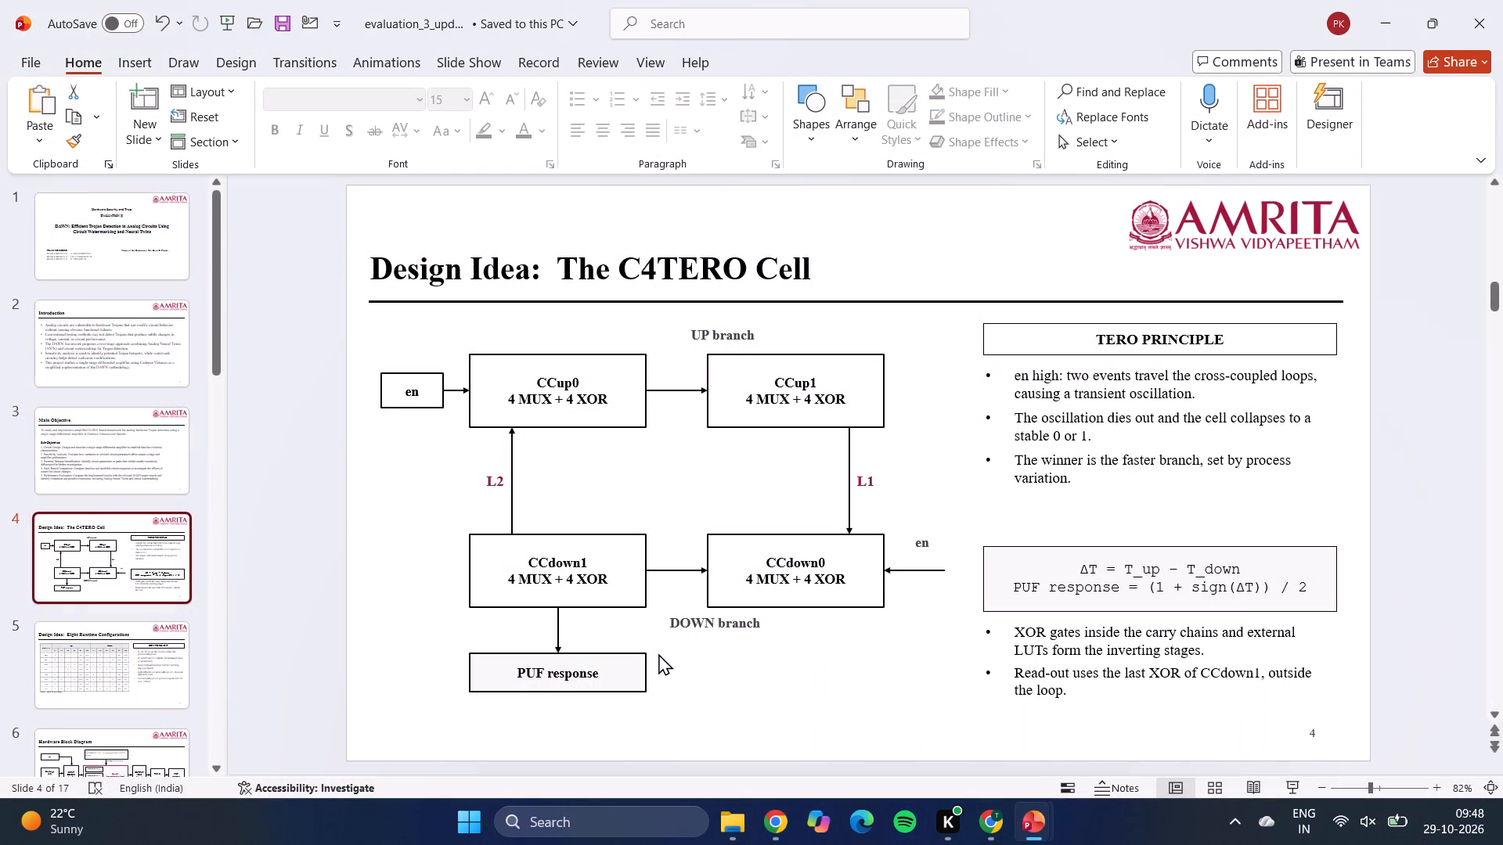
pyautogui.press('Down')
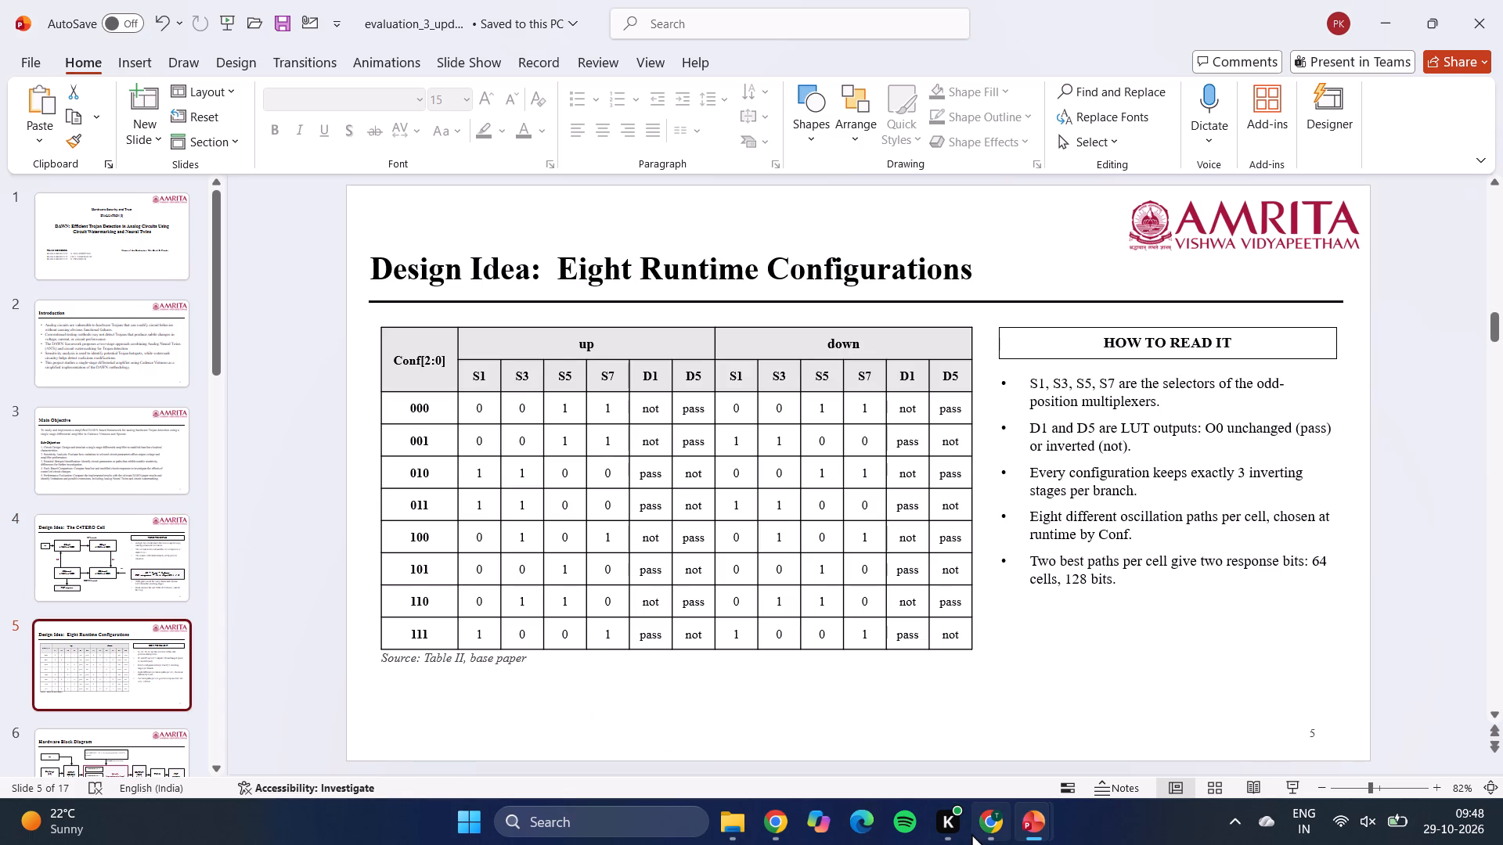
# Close the DAWN_Final_Project_Presentation_Updated_Comparison reference deck and return to the evaluation_3_updated deck.
pyautogui.click(1112, 735)
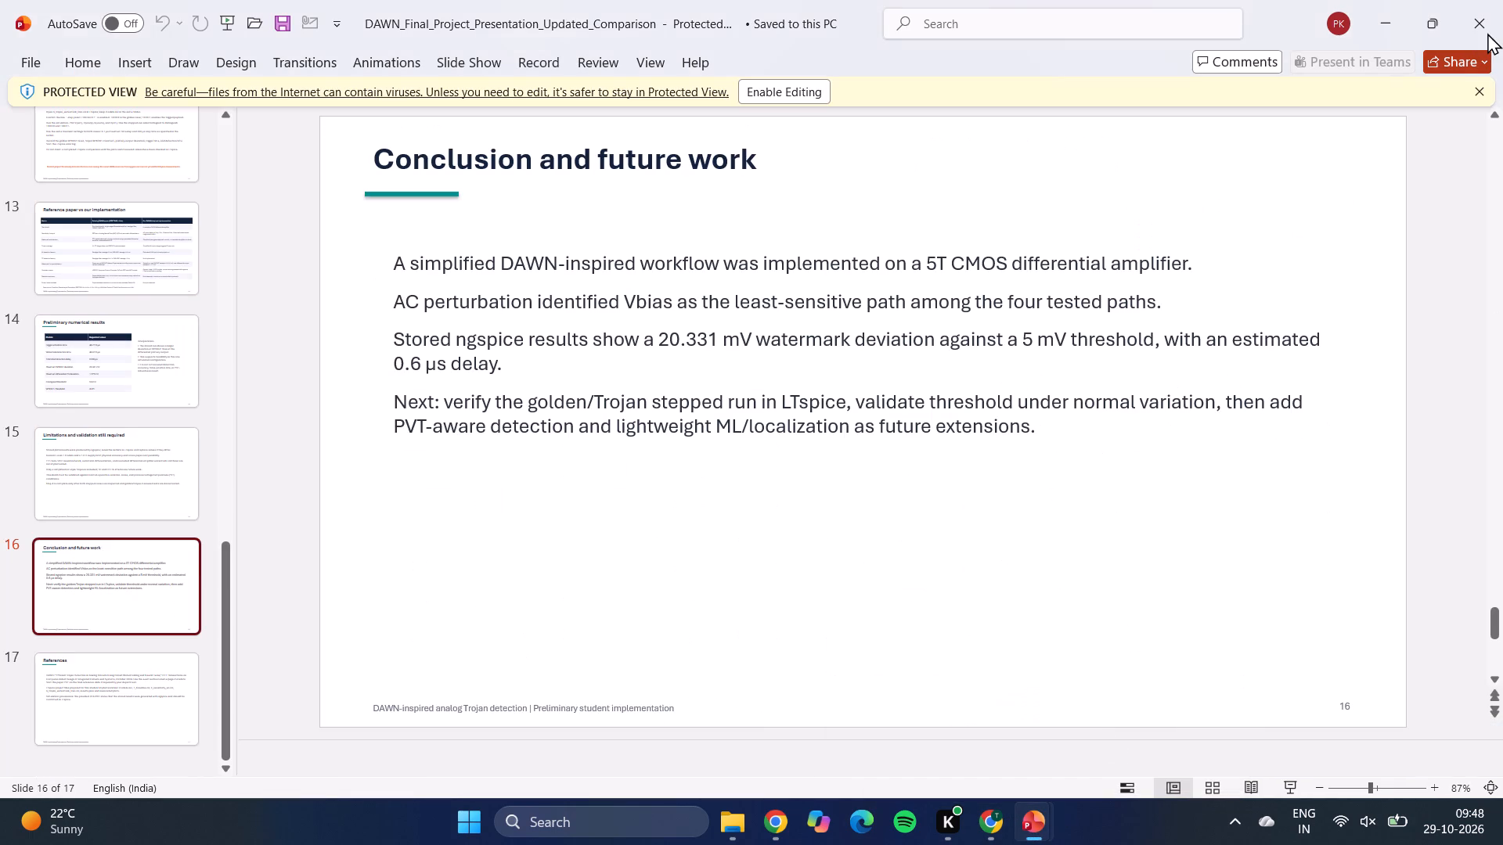
pyautogui.click(1490, 29)
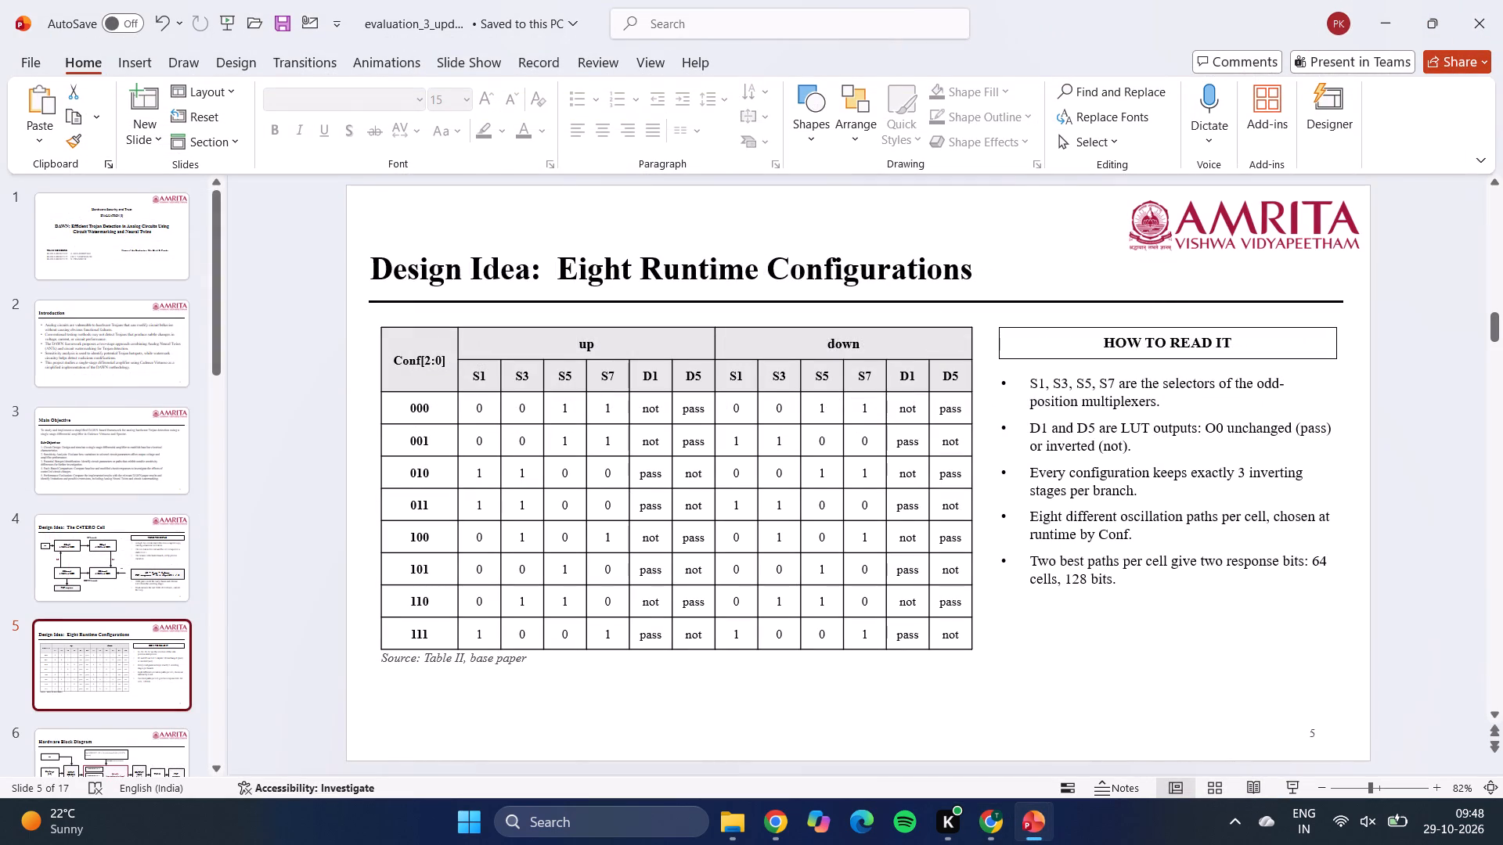
# Review the evaluation_3_updated deck from the title slide through Introduction and the objective to the Design Idea: The C4TERO Cell slide.
pyautogui.scroll(2, 146, 592)
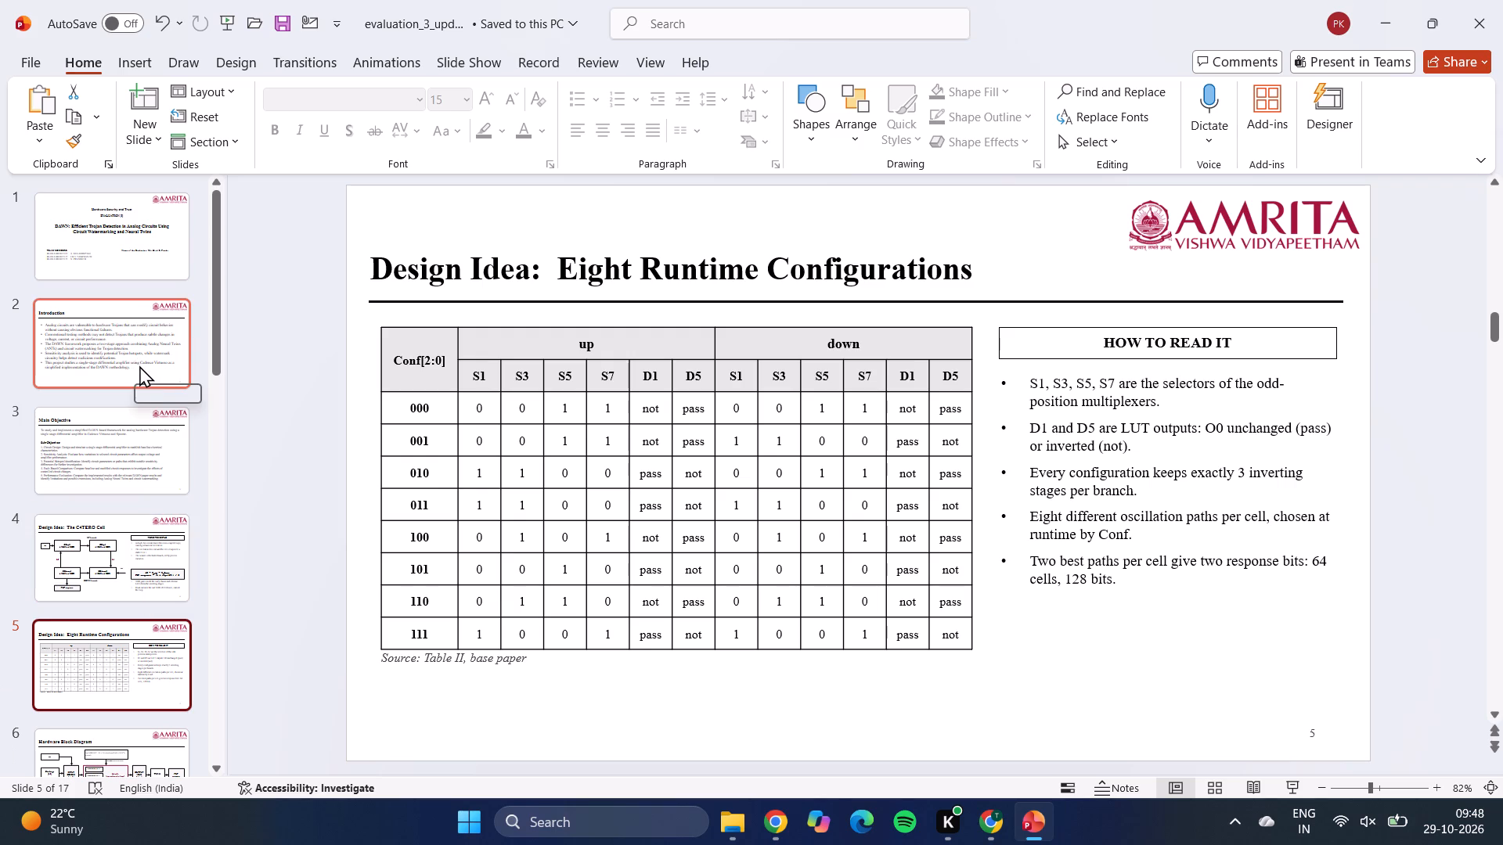
pyautogui.click(86, 261)
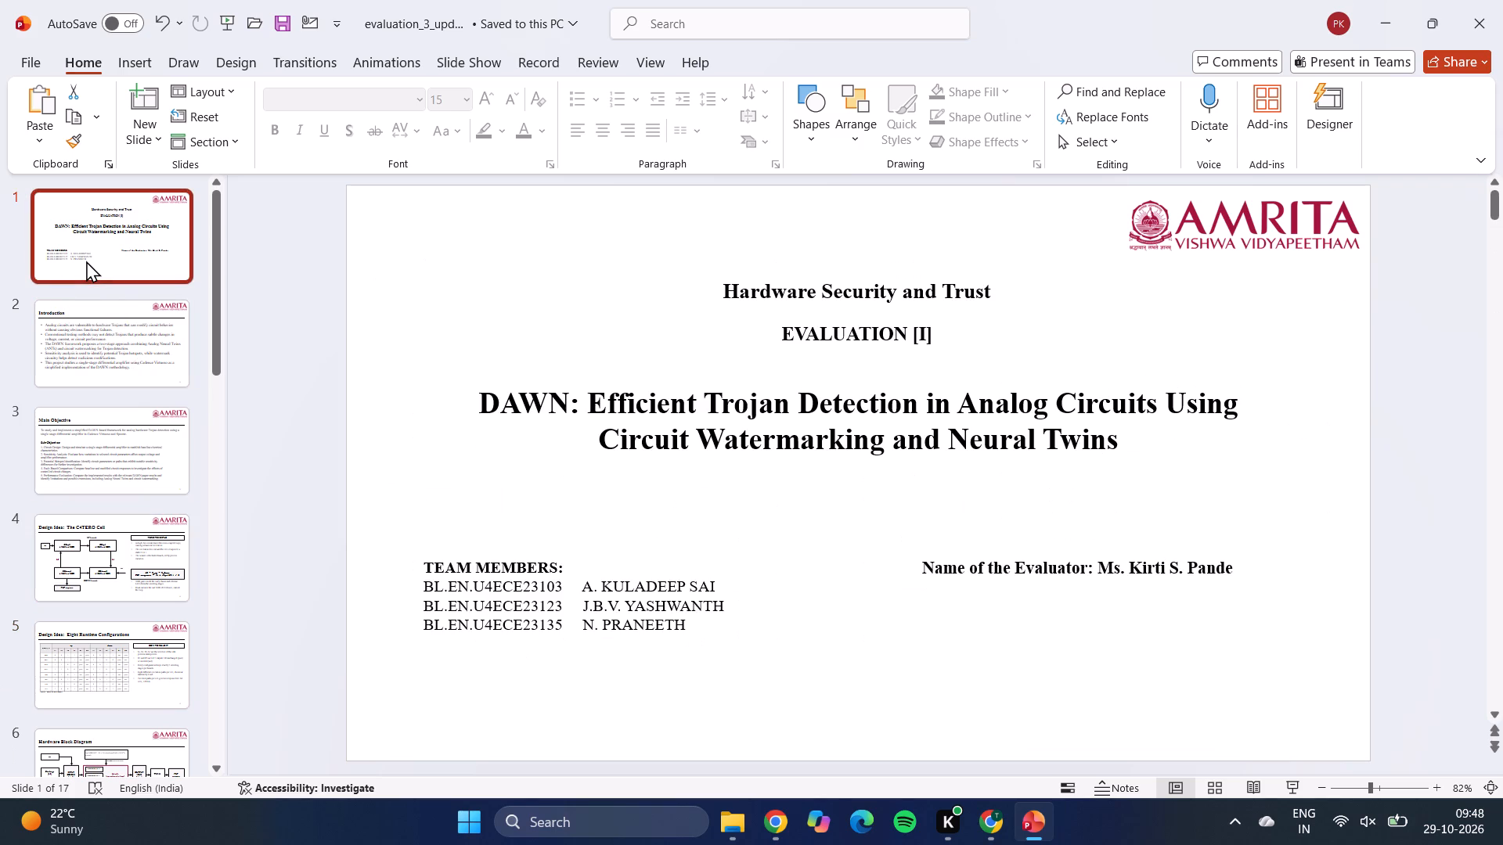
pyautogui.press('Down')
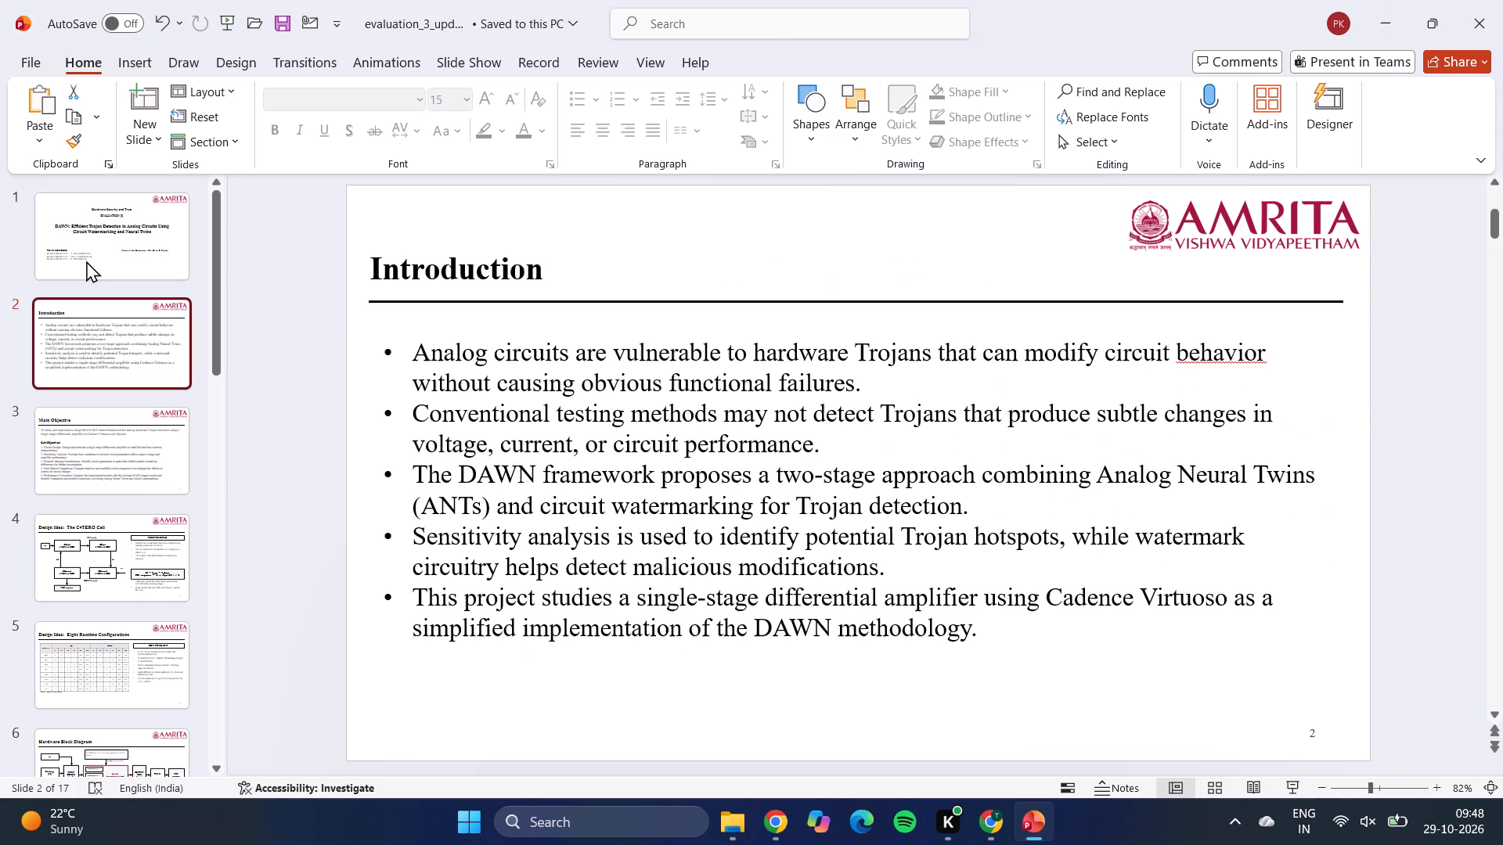
pyautogui.press('Down')
pyautogui.press('Down')
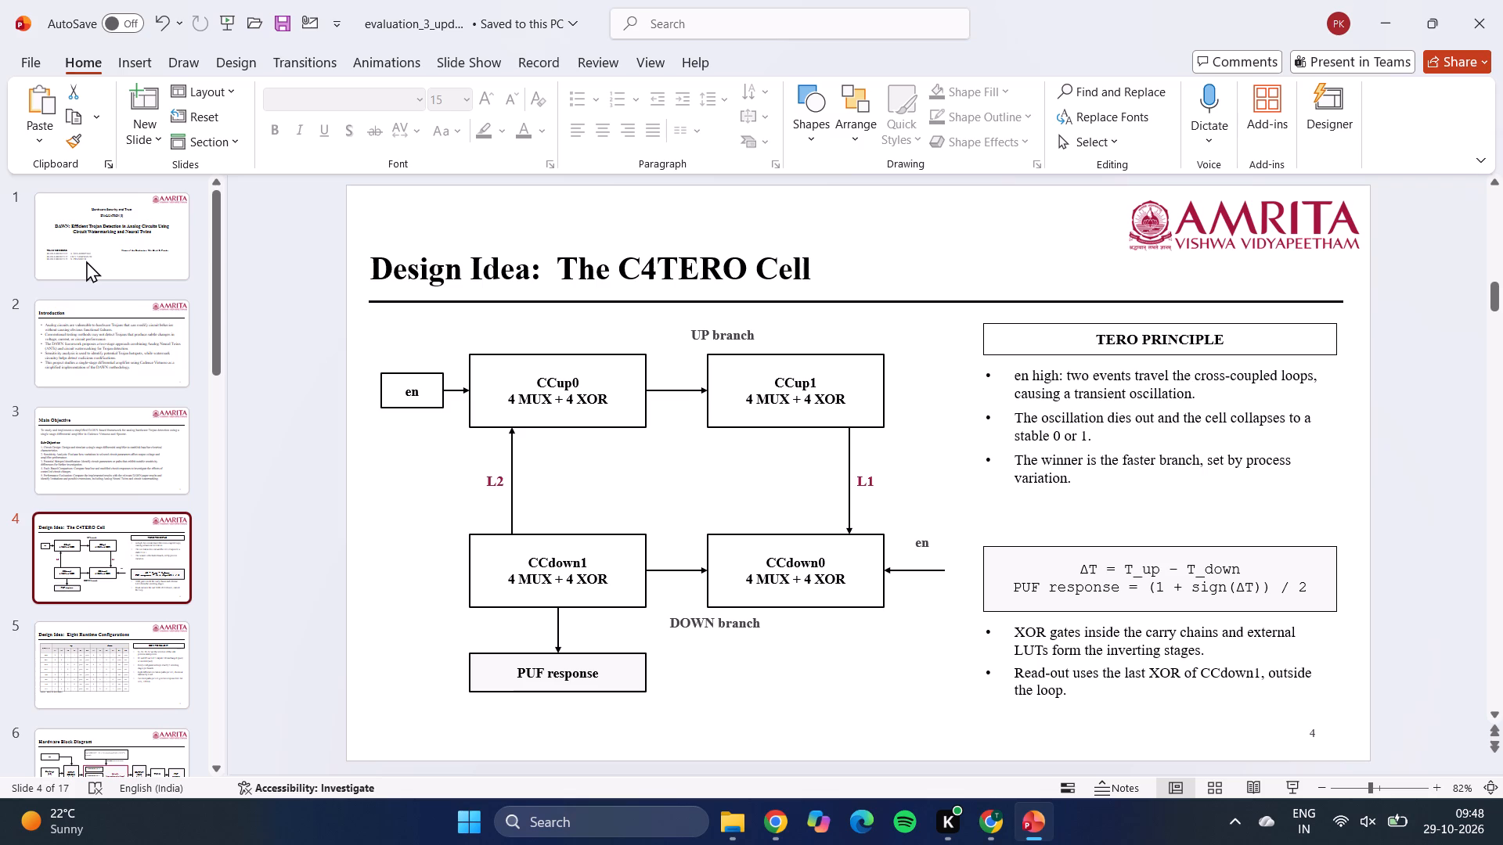
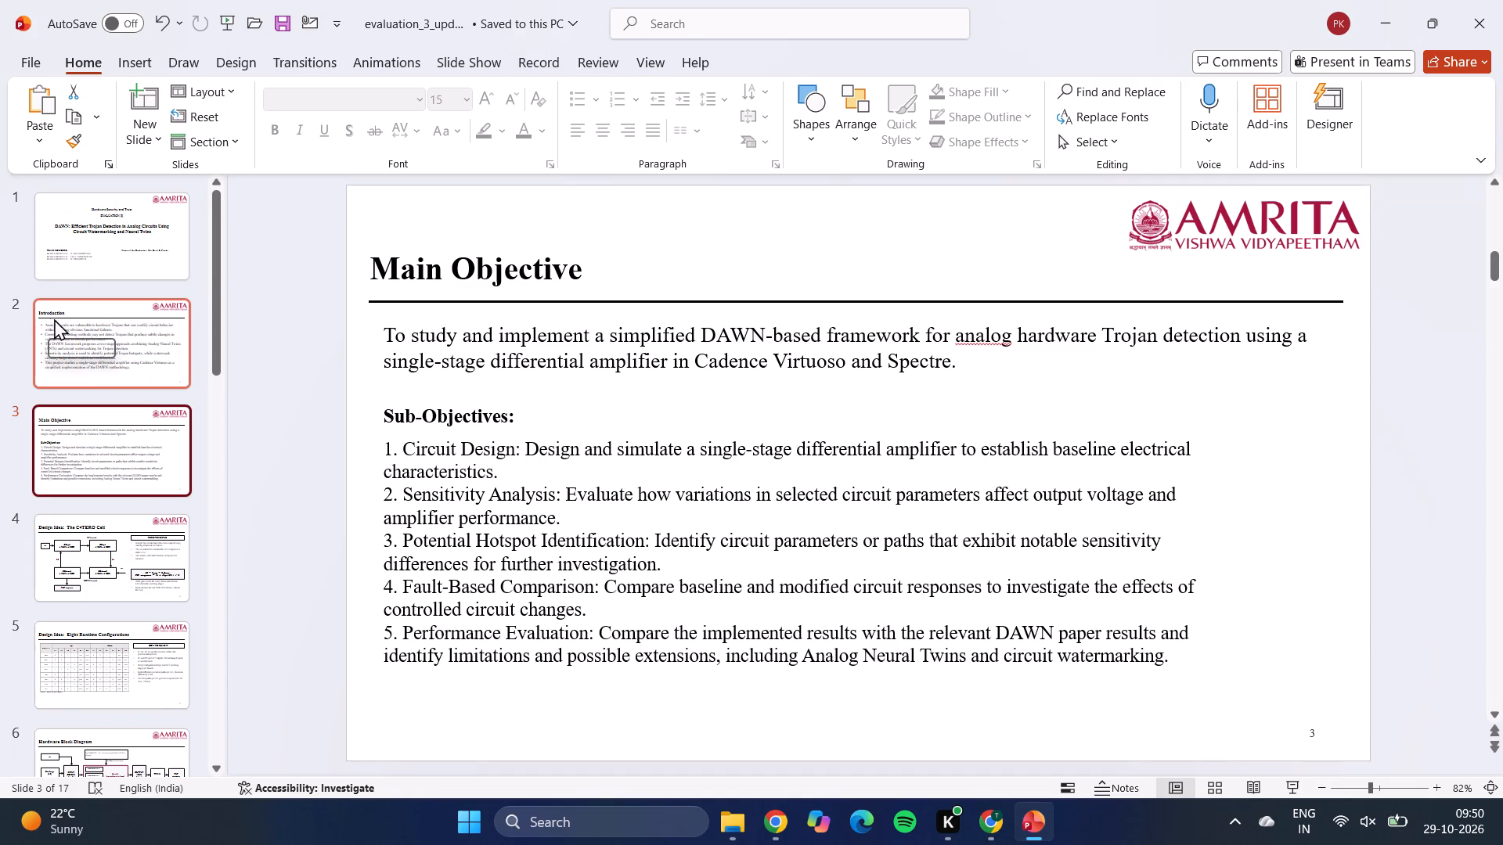
# Examine the Main Objective slide and compare it with the two Design Idea slides that follow it.
pyautogui.click(148, 451)
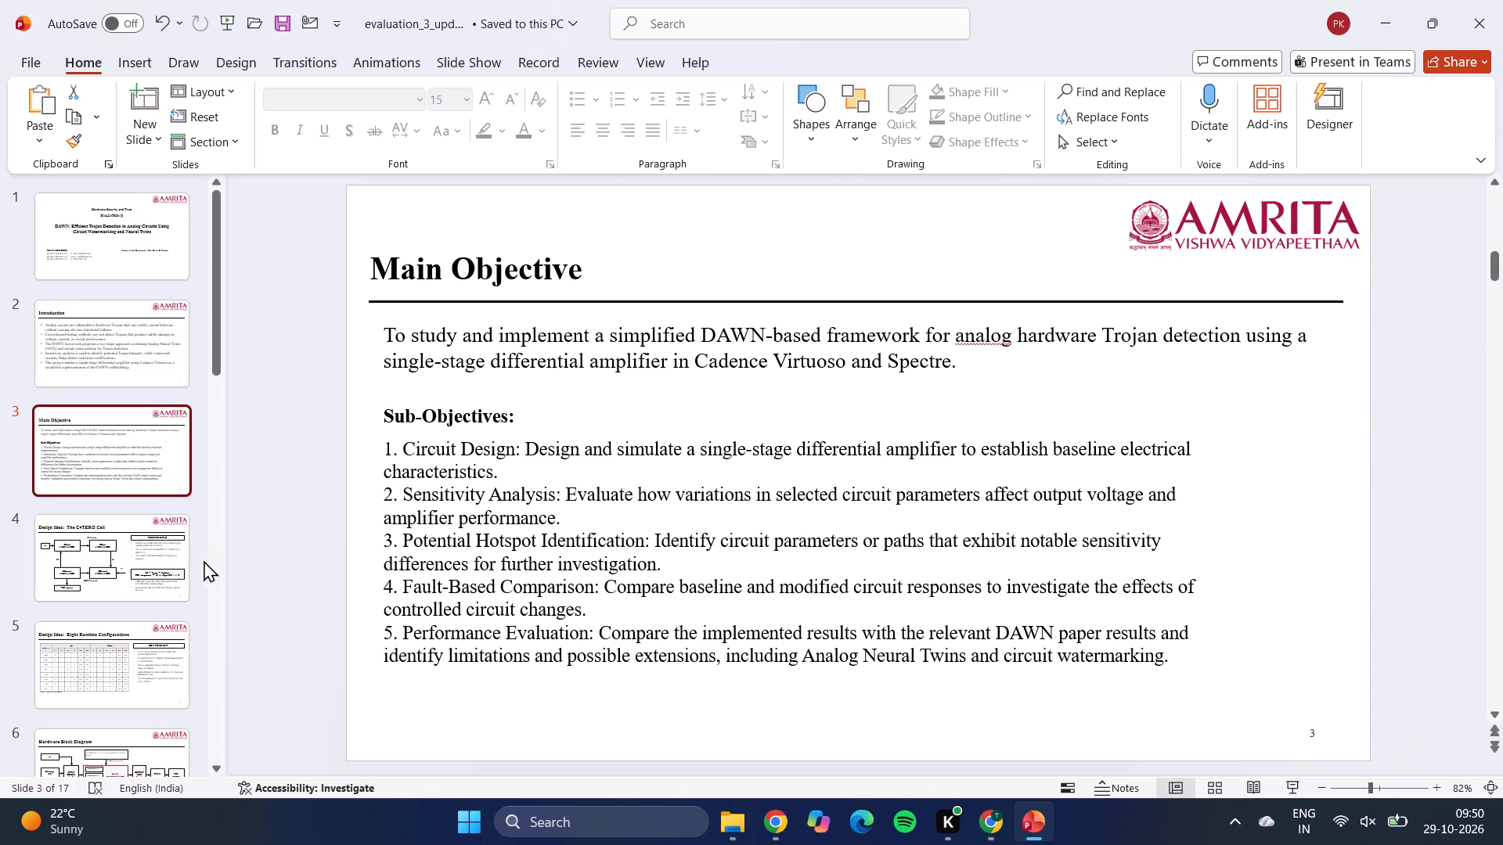
pyautogui.scroll(-1, 146, 549)
pyautogui.click(118, 471)
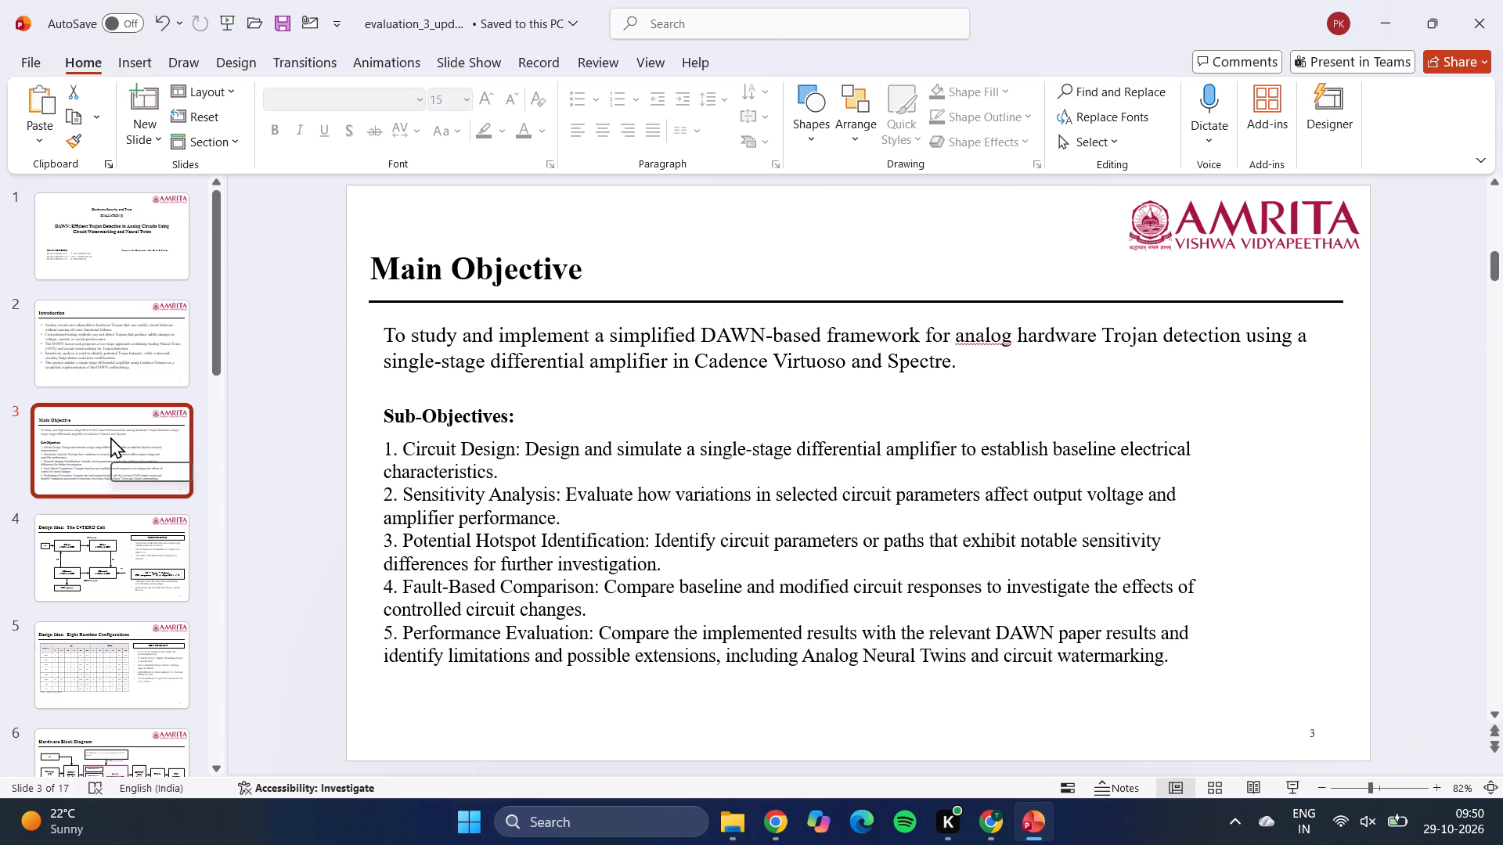
pyautogui.press('Down')
pyautogui.press('Down')
pyautogui.press('Up')
pyautogui.press('Up')
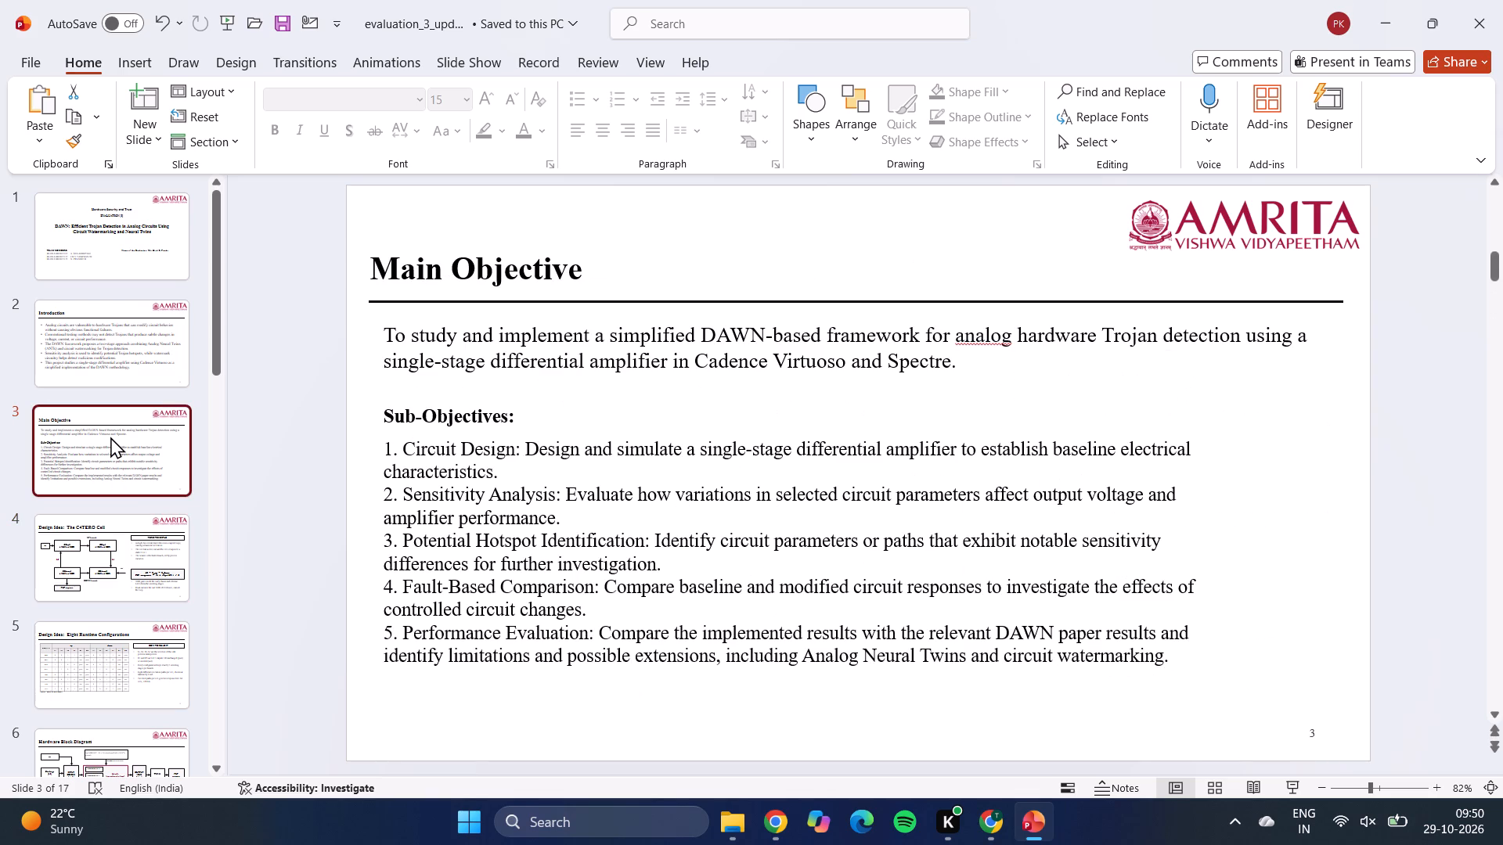
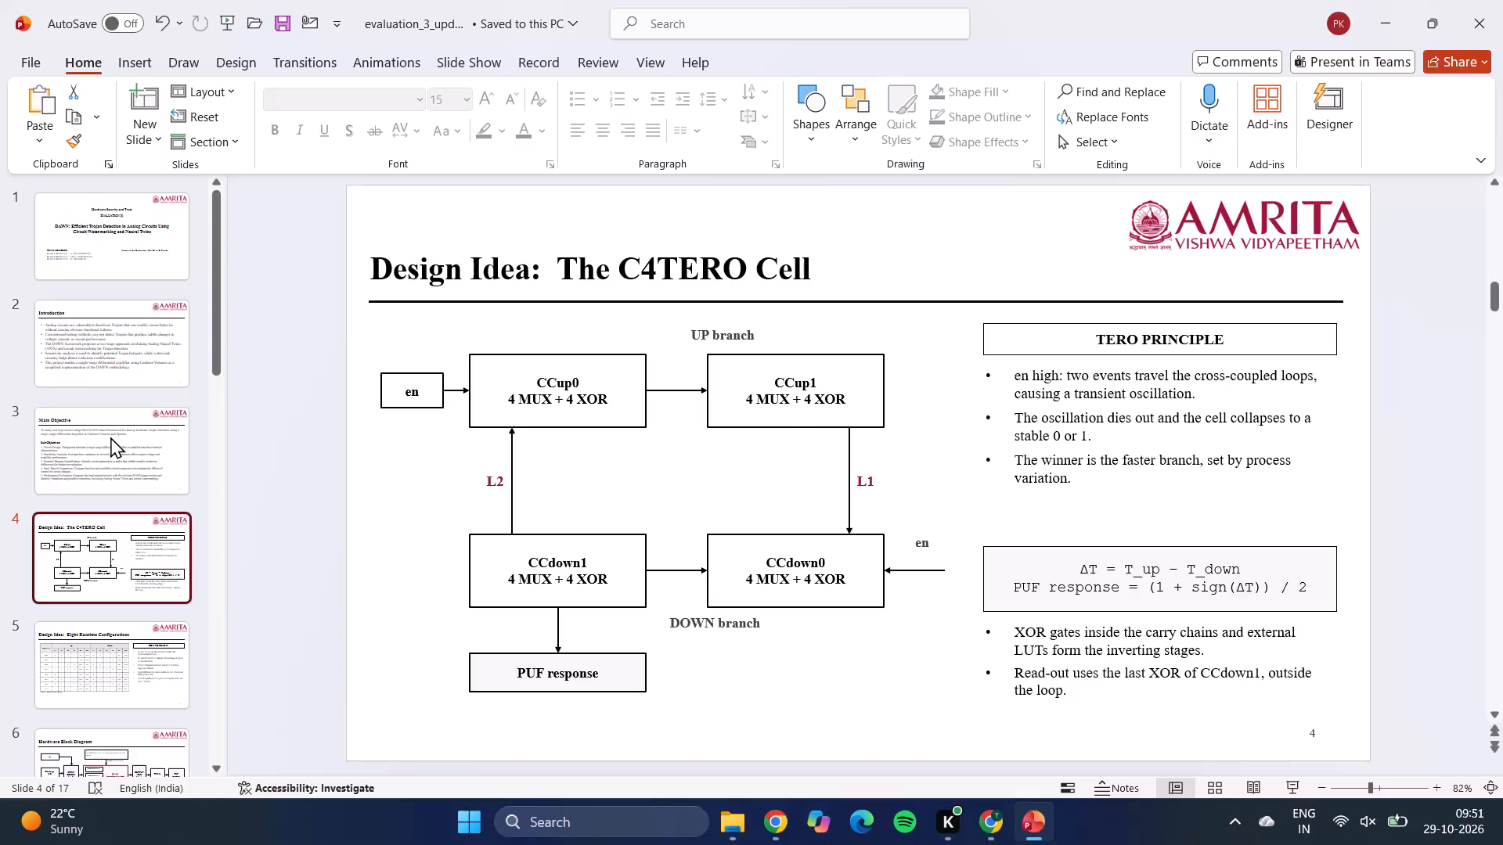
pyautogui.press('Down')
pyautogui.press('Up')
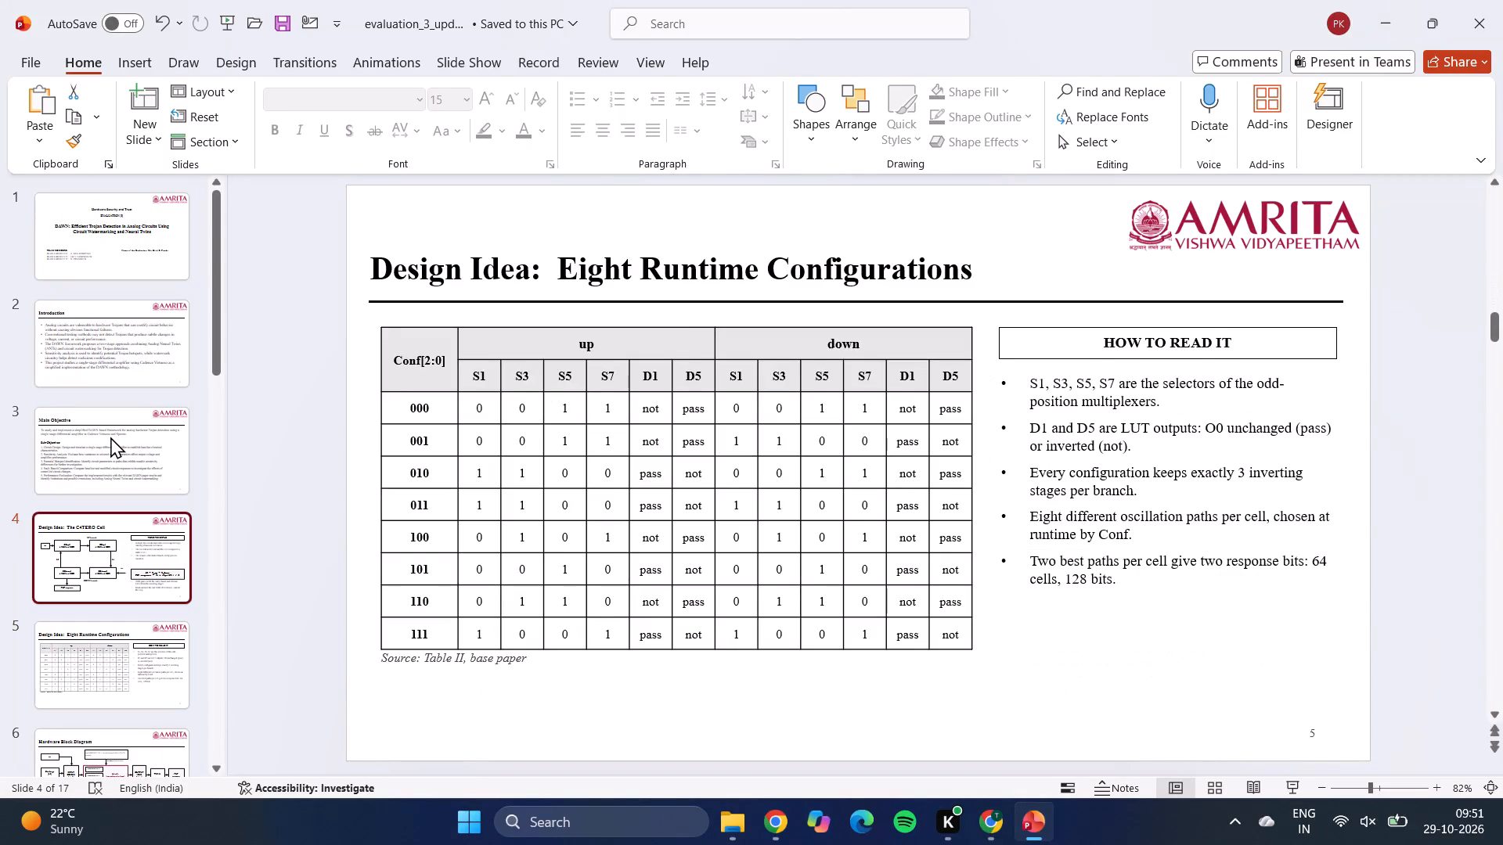
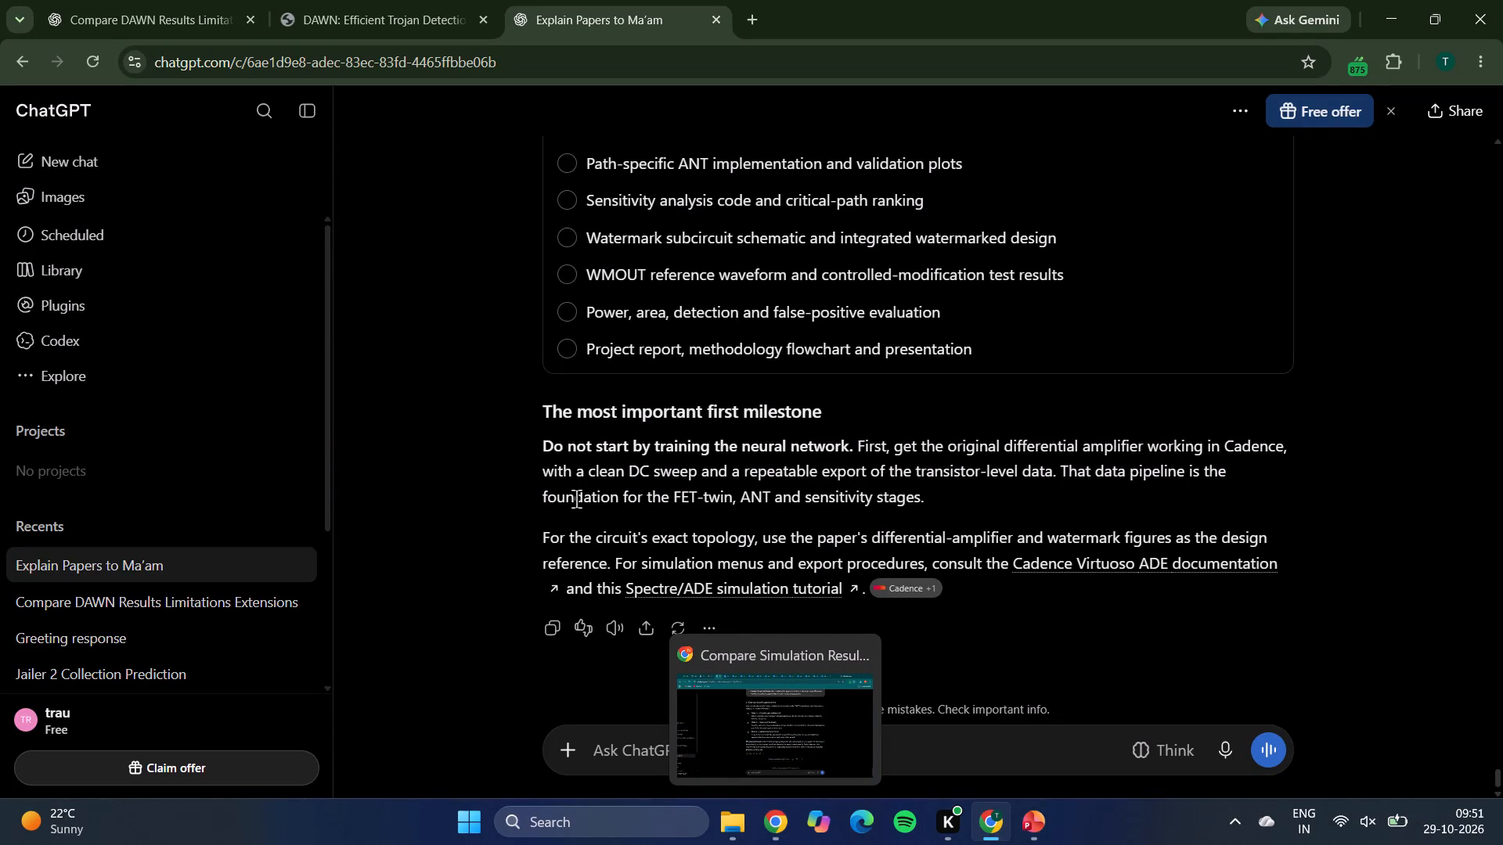
# Open the DAWN Efficient Trojan Detection paper PDF and read its security analysis, Table IV and the experimental setup and evaluation metrics.
pyautogui.click(355, 0)
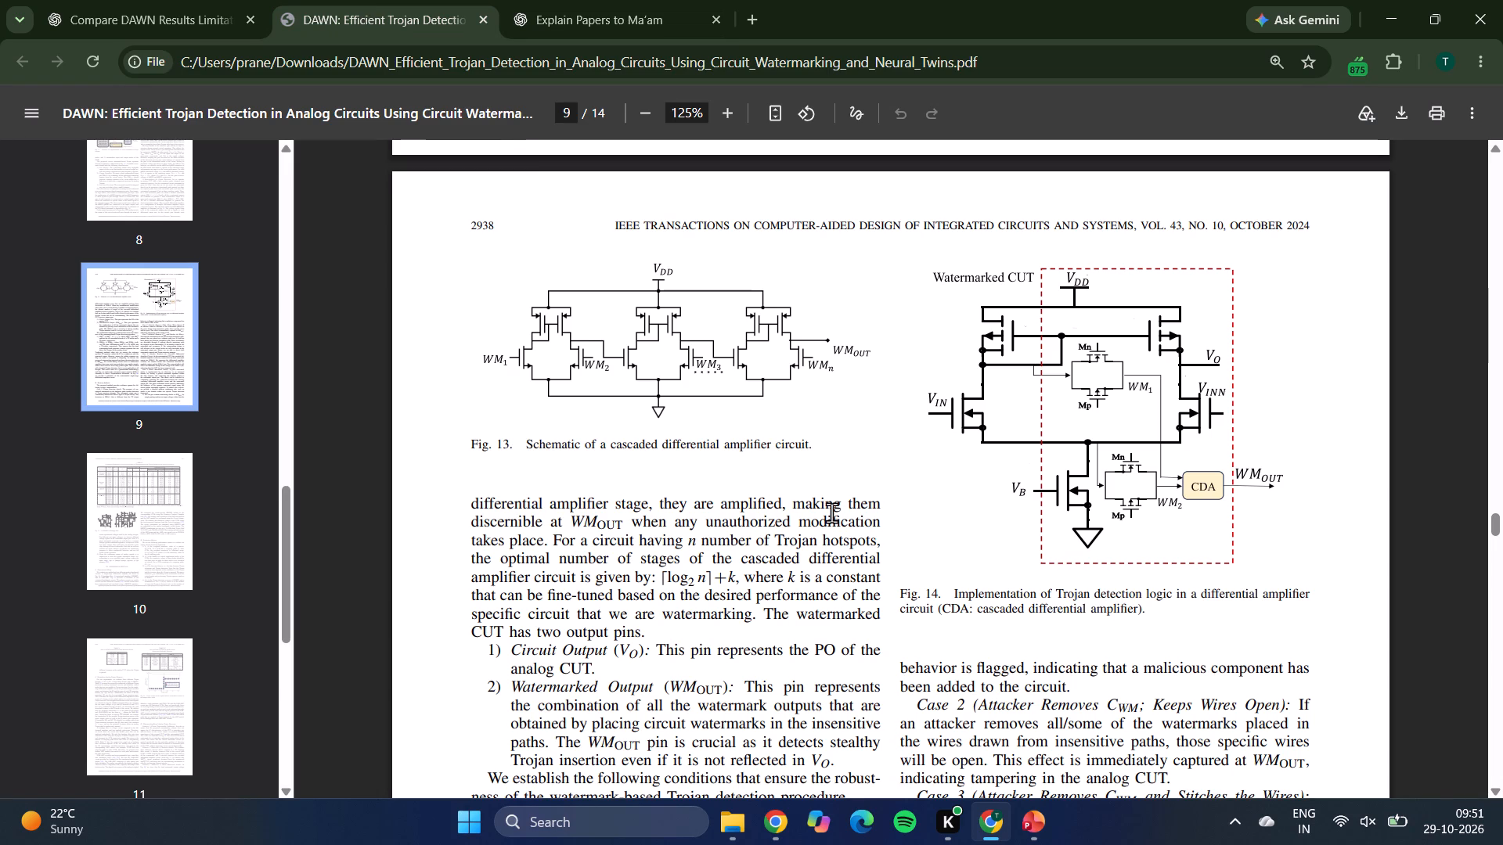
pyautogui.scroll(-8, 873, 535)
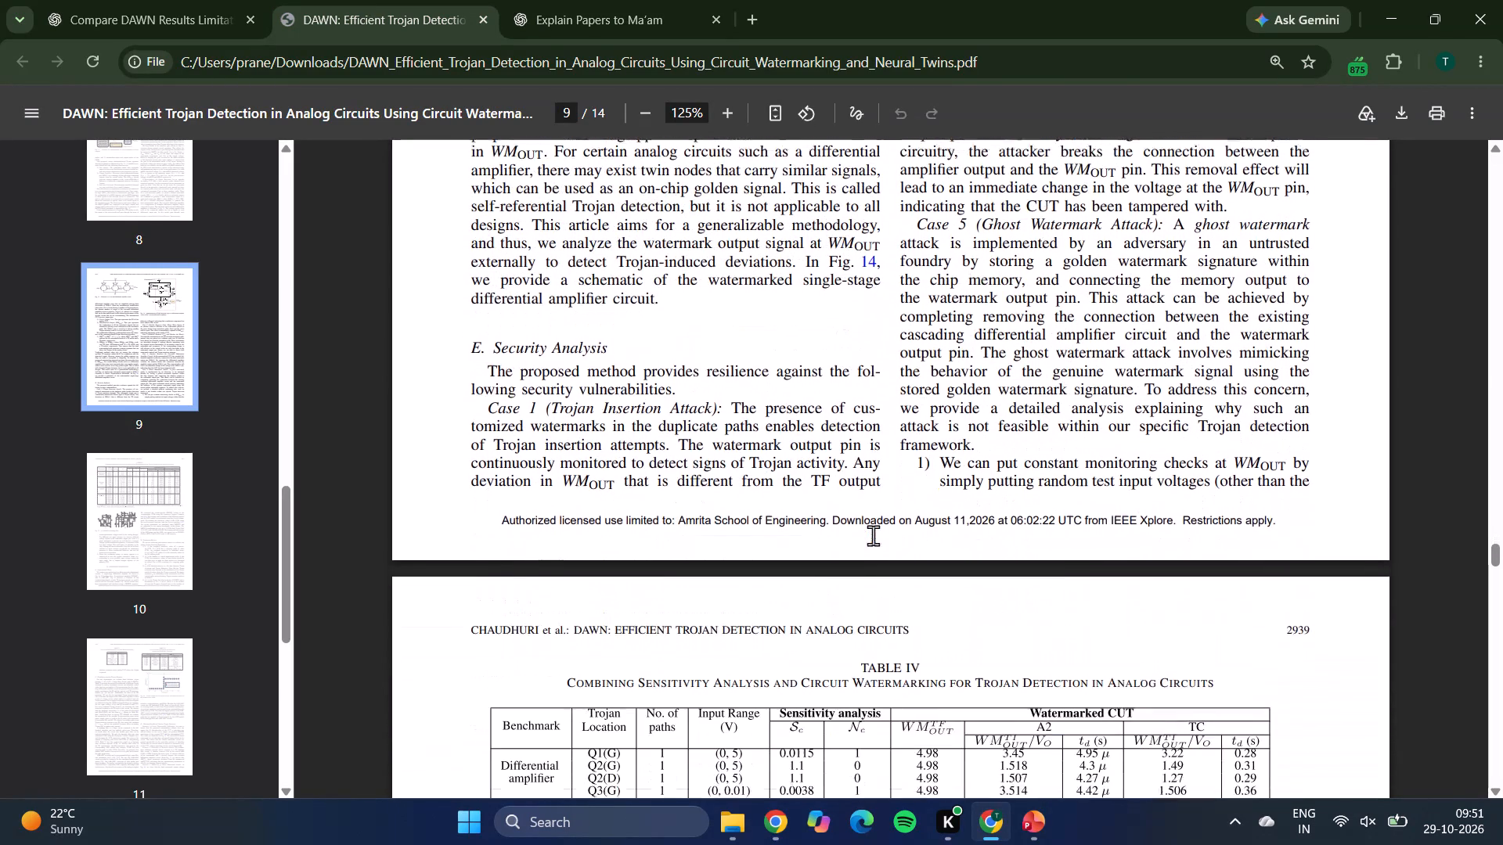
pyautogui.scroll(-2, 873, 535)
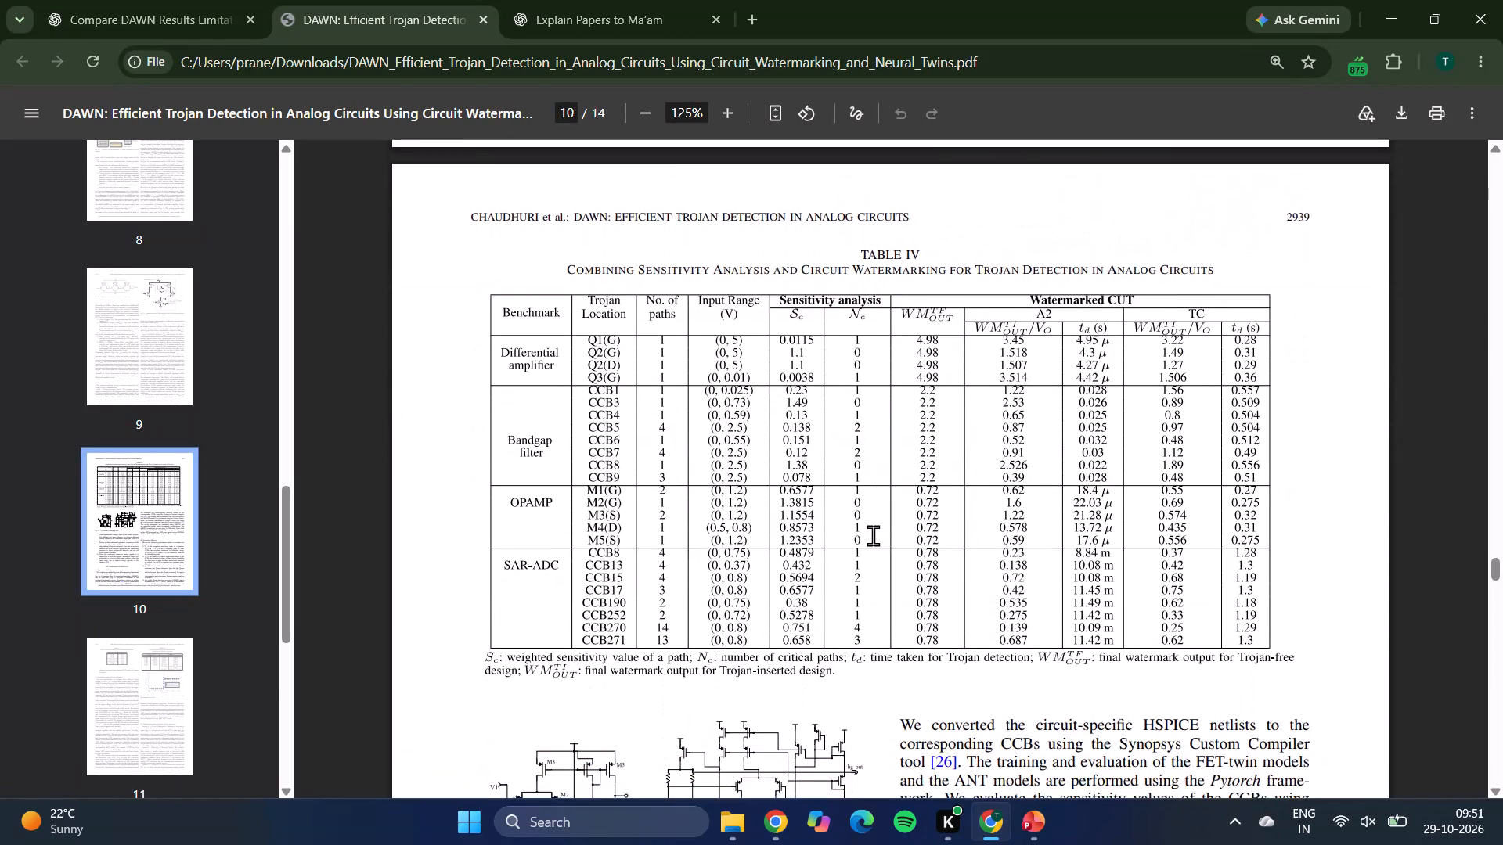
pyautogui.scroll(-3, 873, 535)
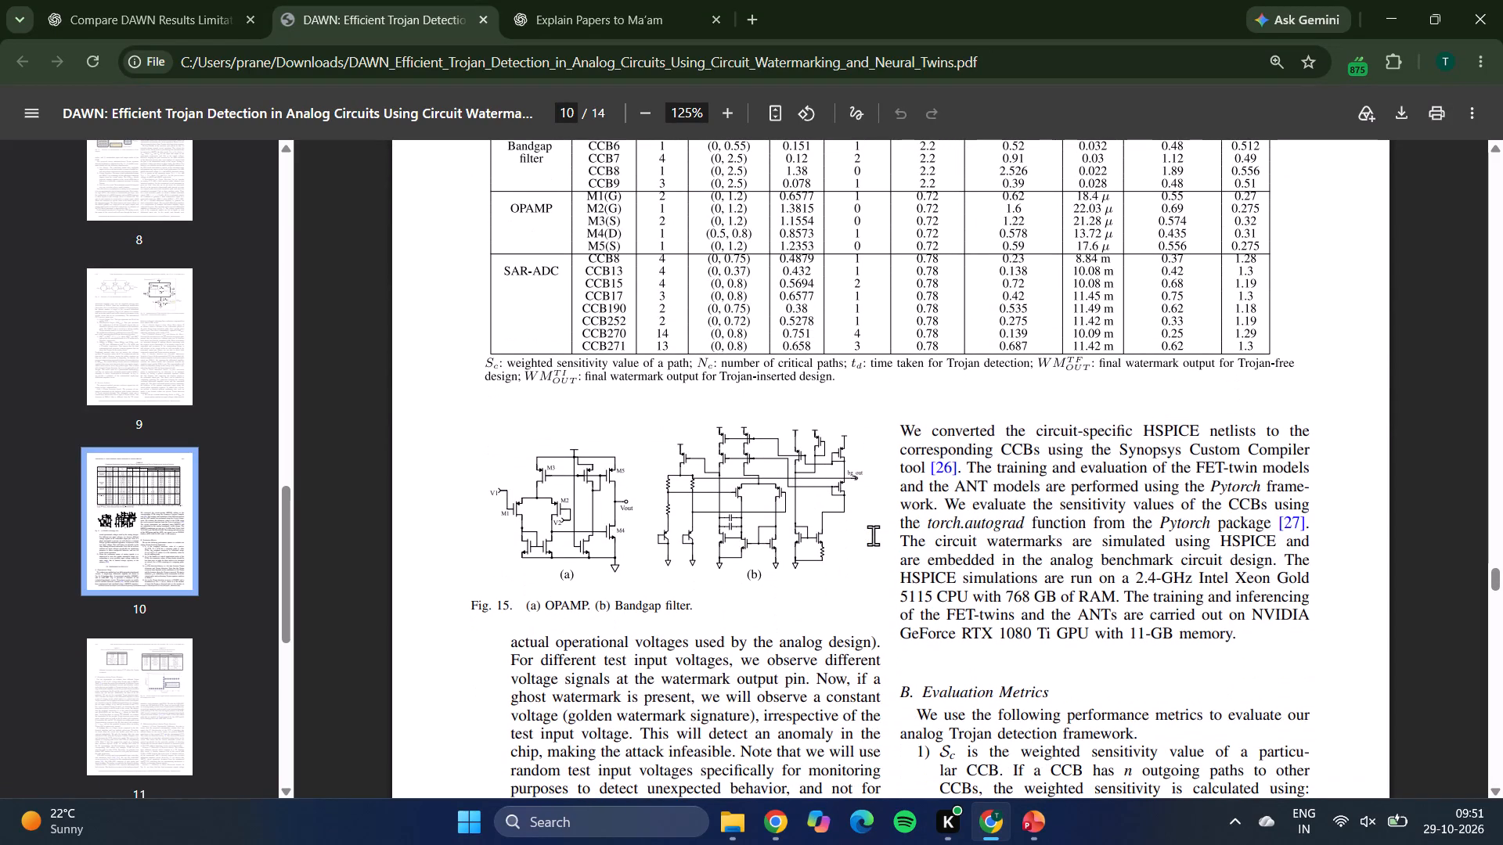
pyautogui.scroll(-3, 873, 535)
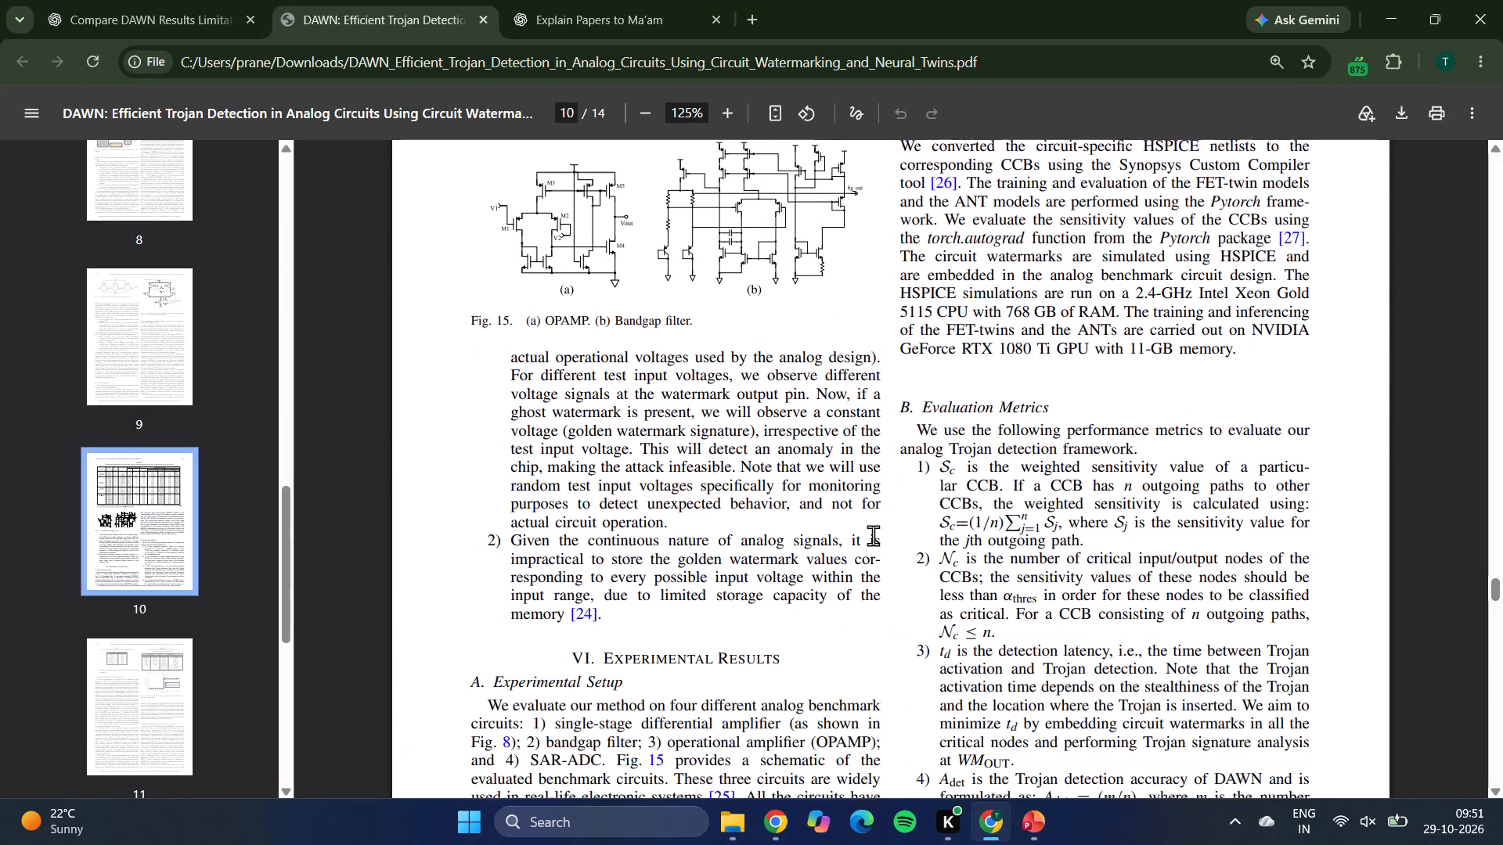
# Examine the DAWN paper's experimental results on pages 11 and 12, covering Trojan hotspots, the watermark output plots and Table VII.
pyautogui.scroll(-3, 873, 535)
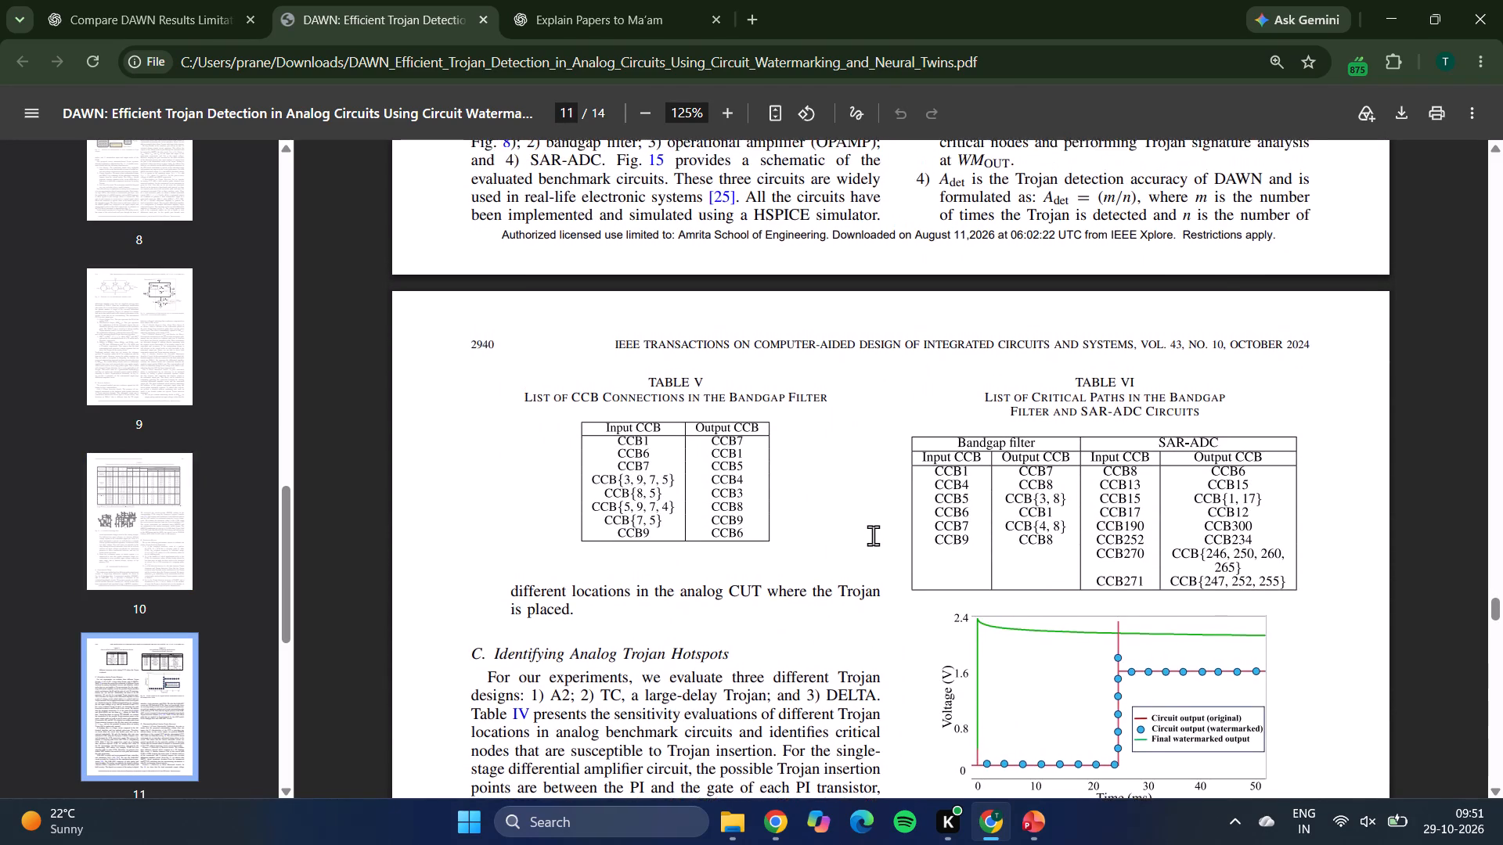
pyautogui.scroll(-1, 873, 535)
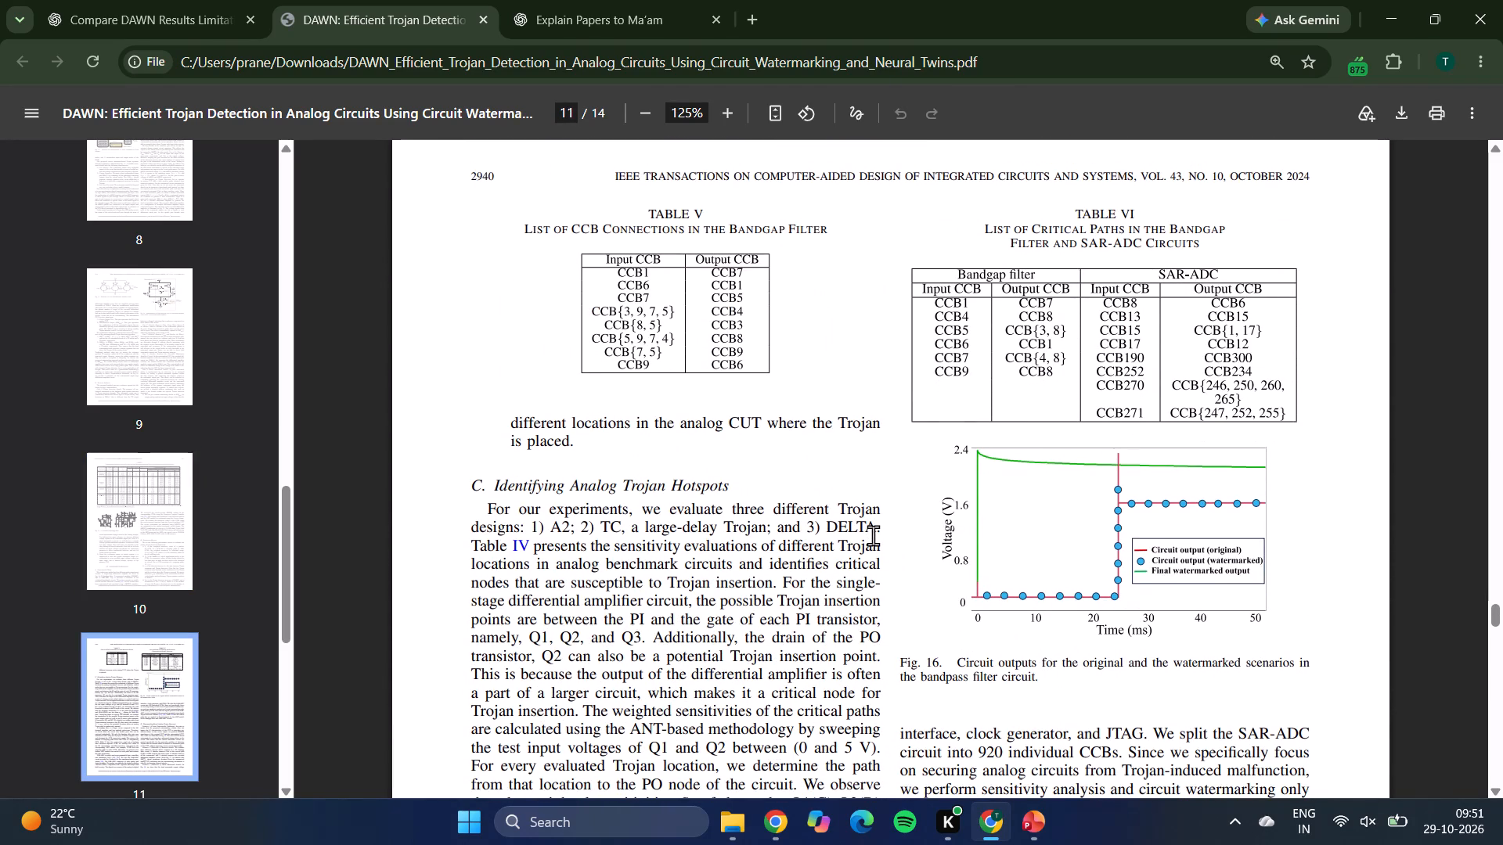
pyautogui.scroll(-1, 873, 535)
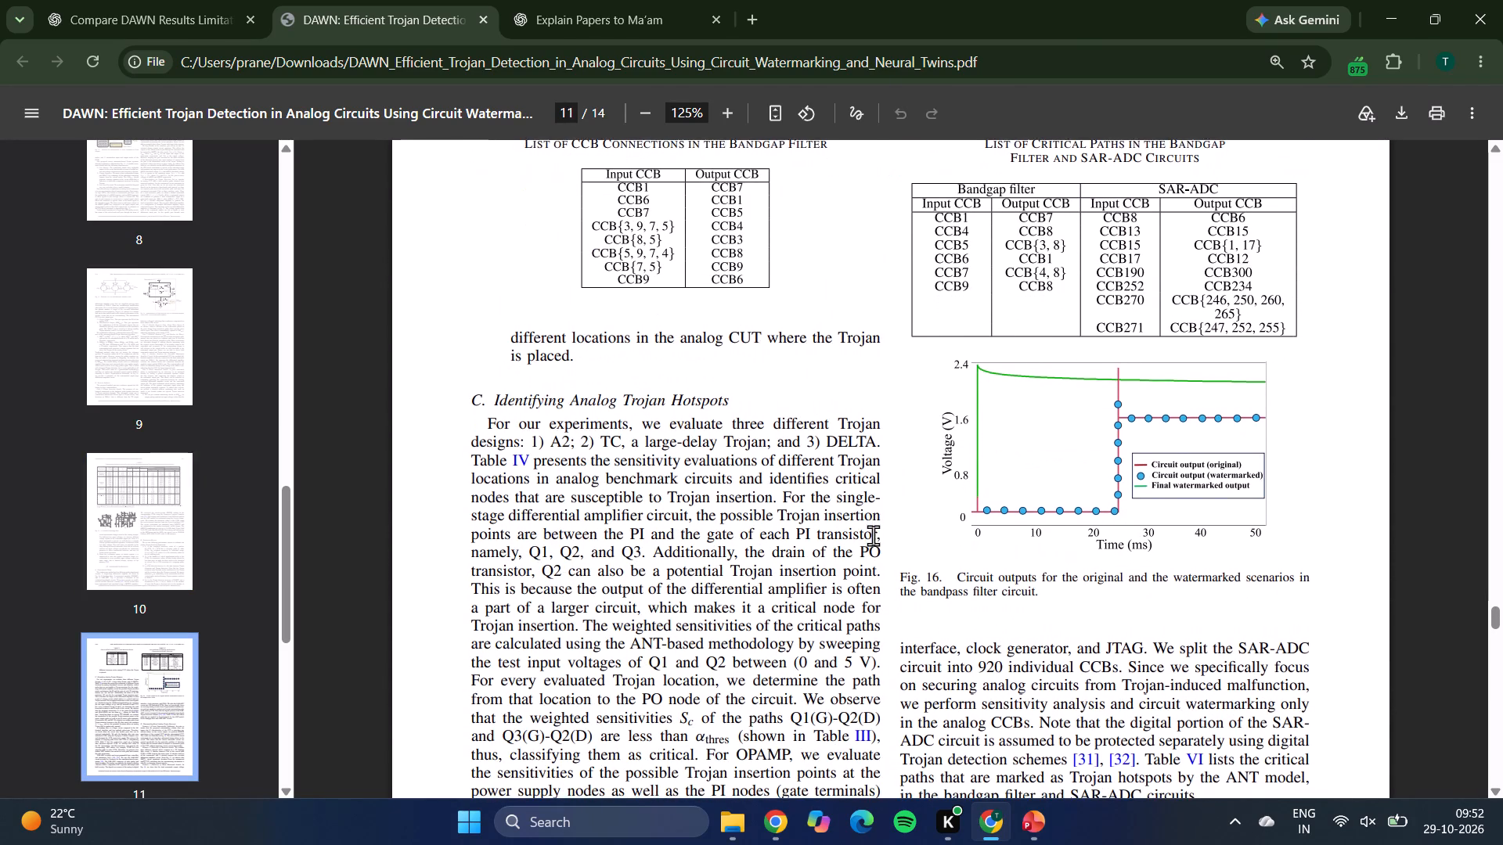
pyautogui.scroll(-3, 873, 535)
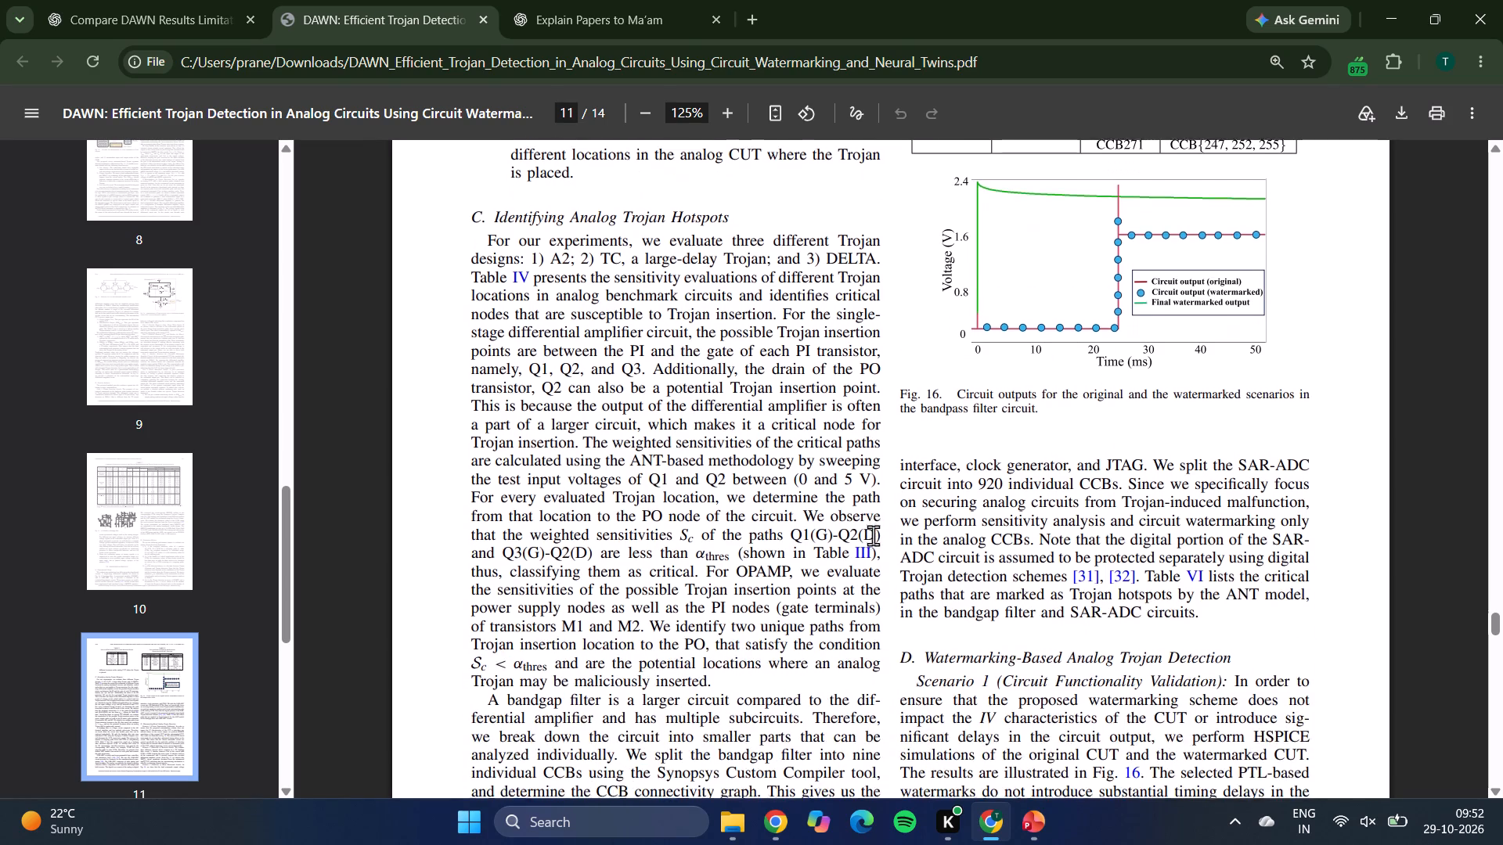
pyautogui.scroll(-3, 873, 535)
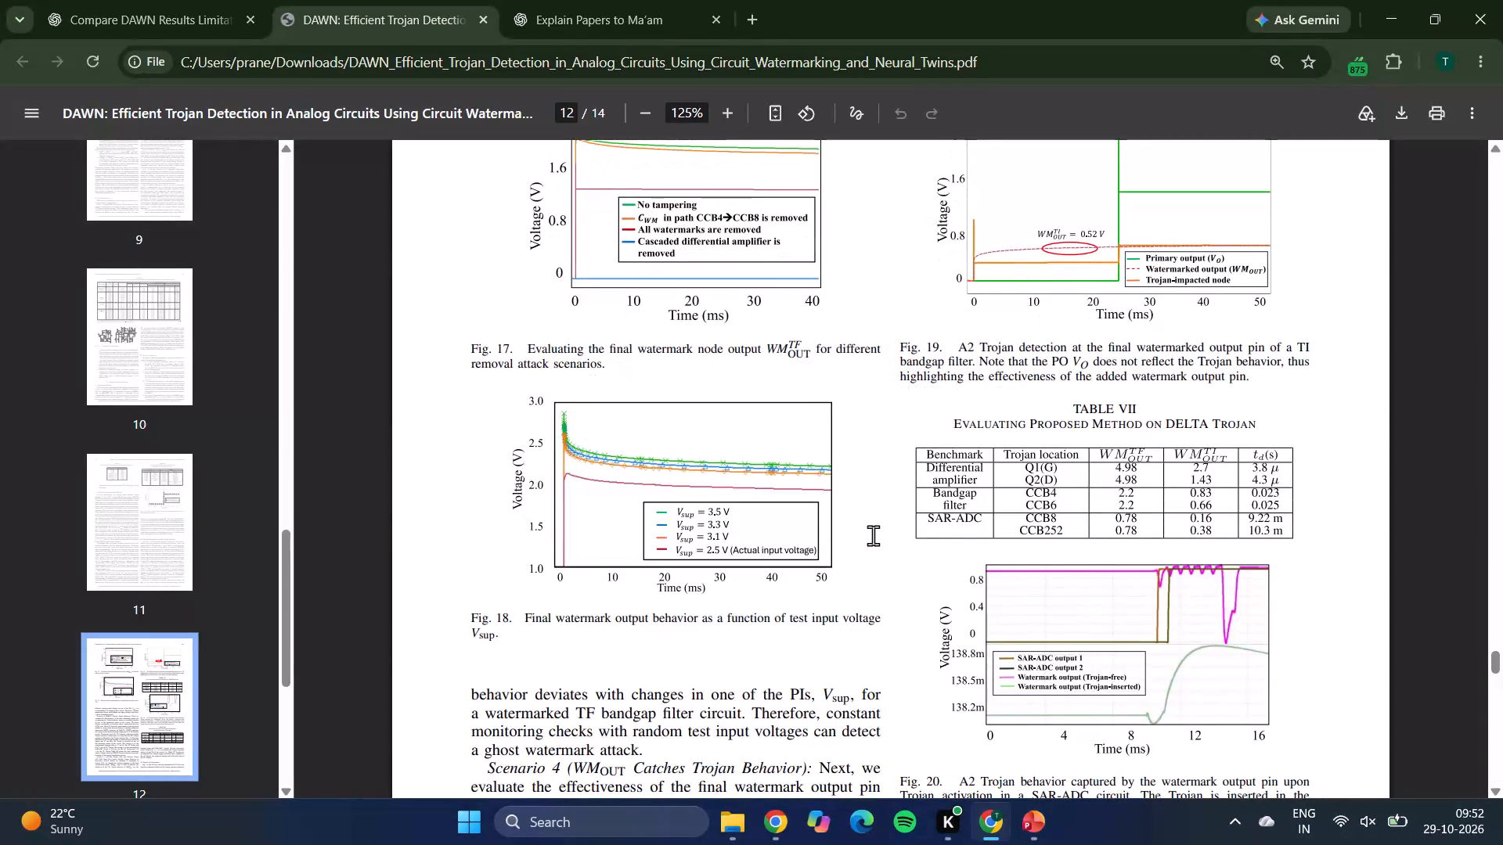
pyautogui.scroll(-1, 873, 535)
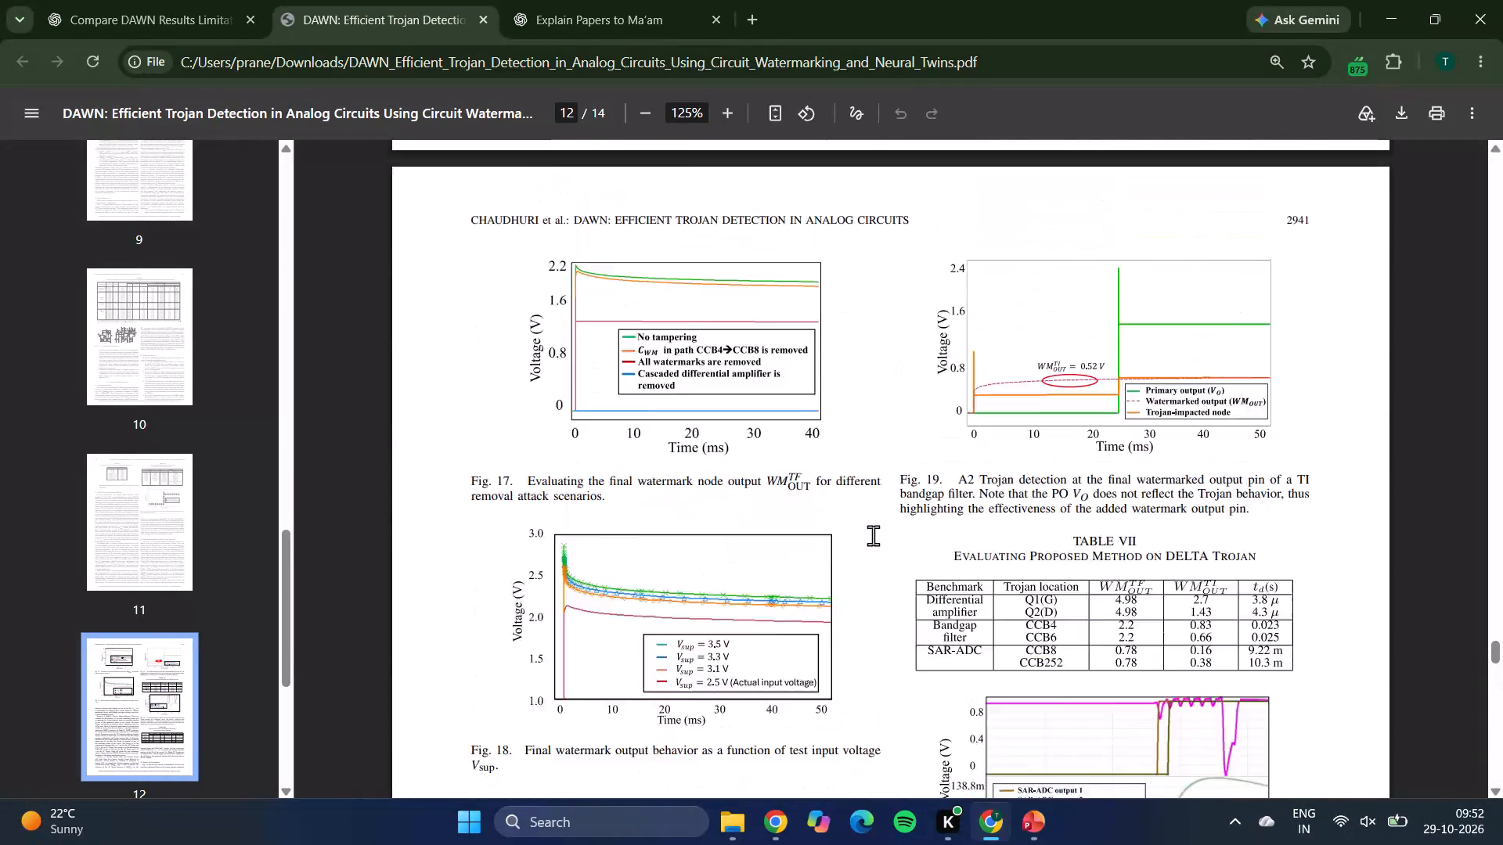
pyautogui.scroll(-1, 873, 535)
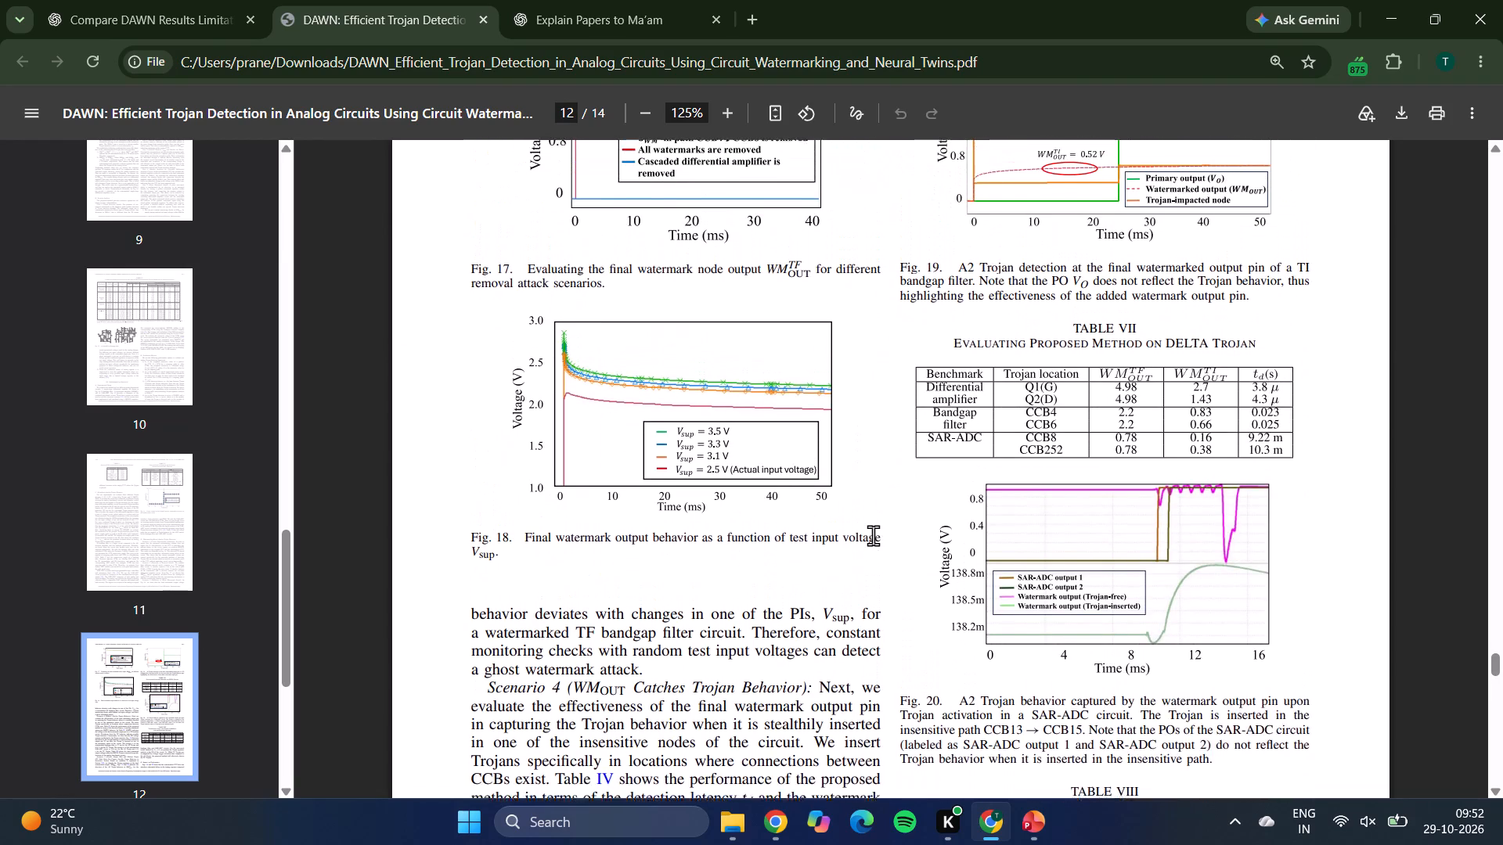
pyautogui.scroll(-1, 873, 535)
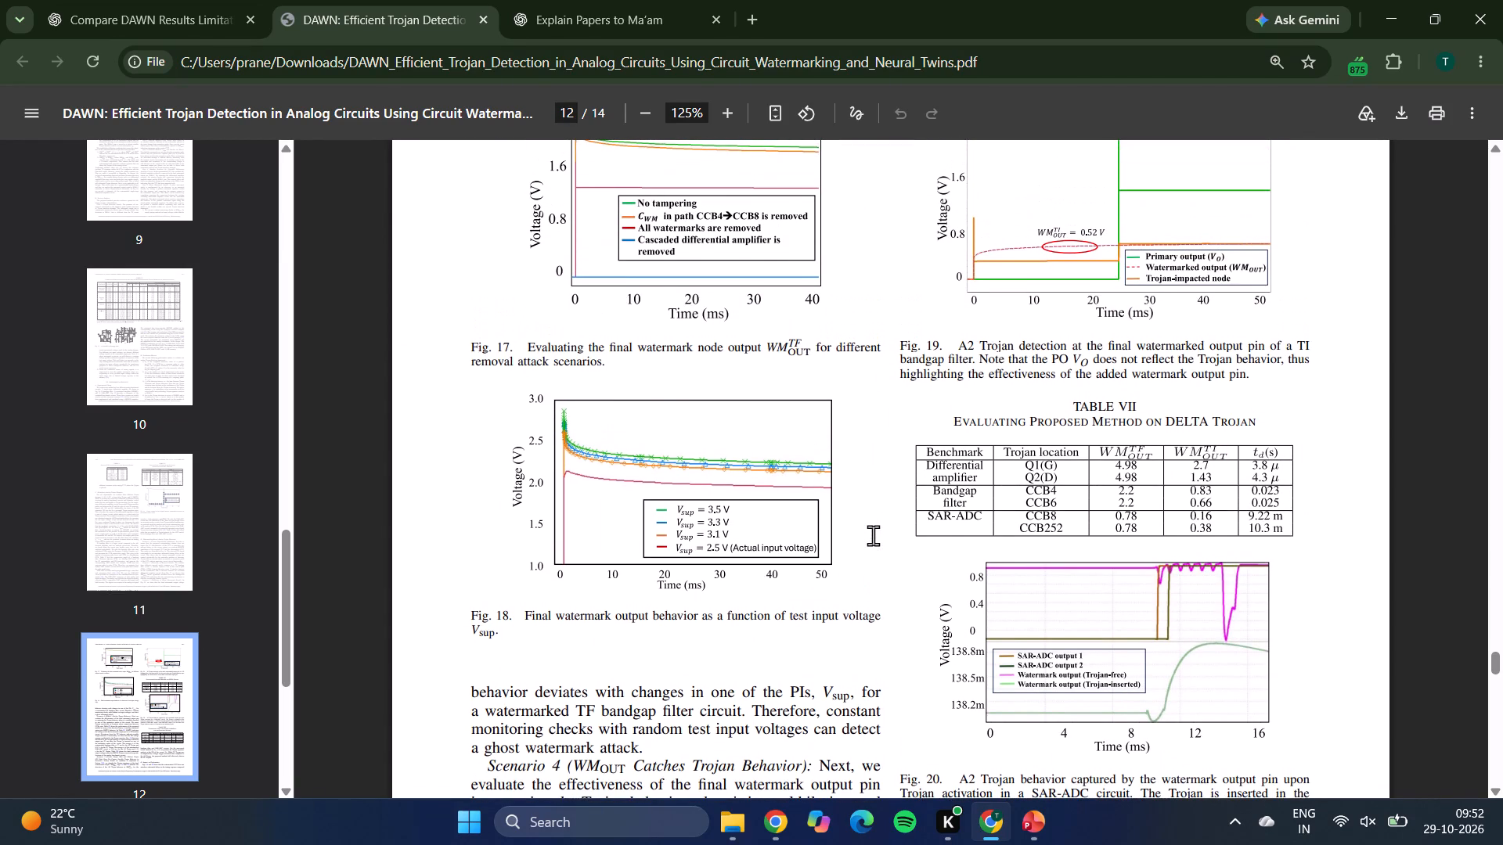
# Review the DAWN paper's evaluation results from the DELTA Trojan table through the overhead and baseline comparison tables.
pyautogui.scroll(-2, 873, 535)
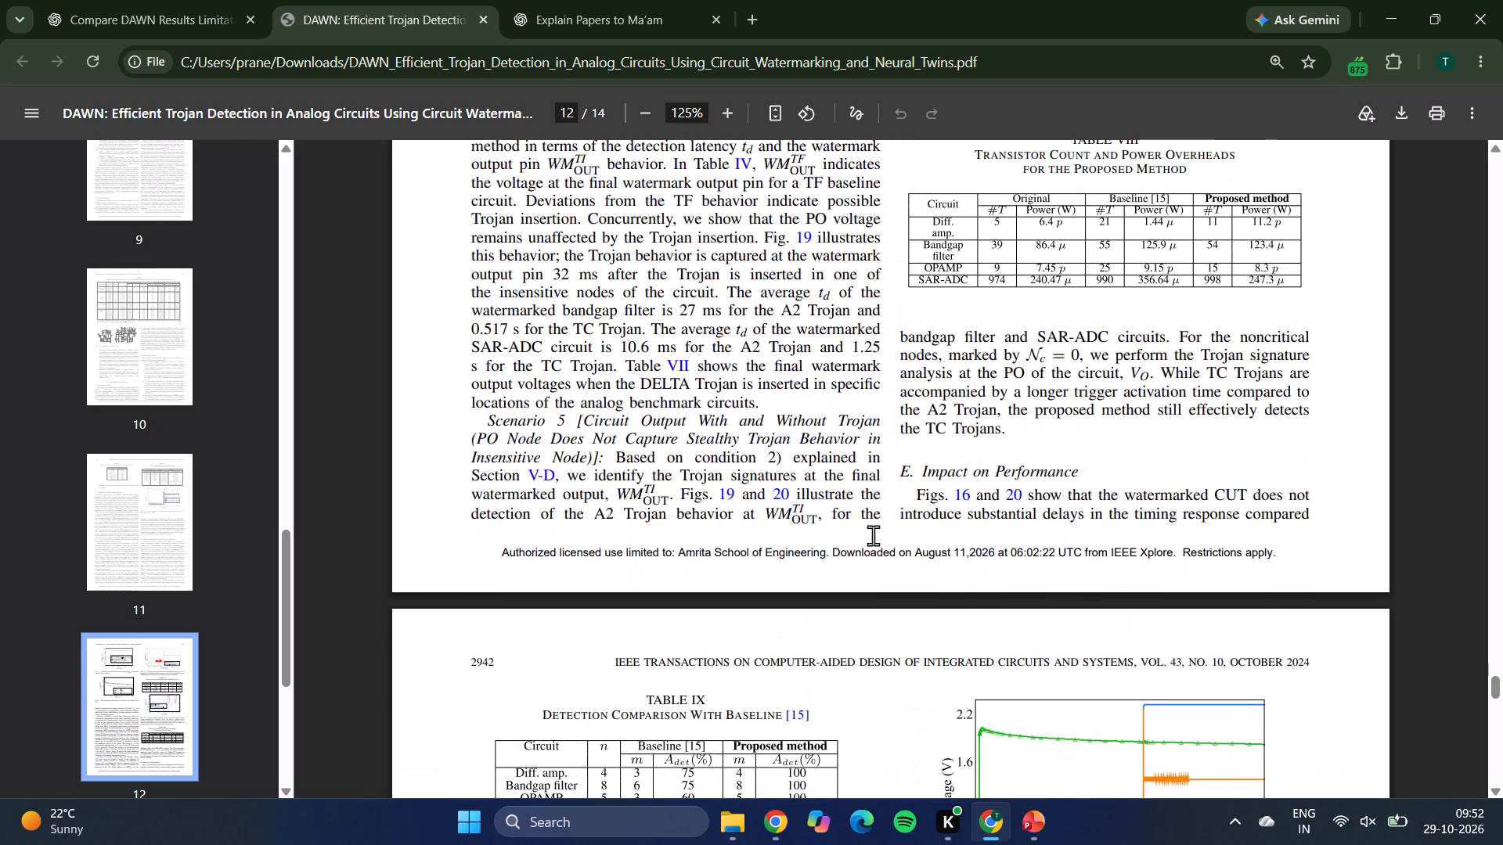
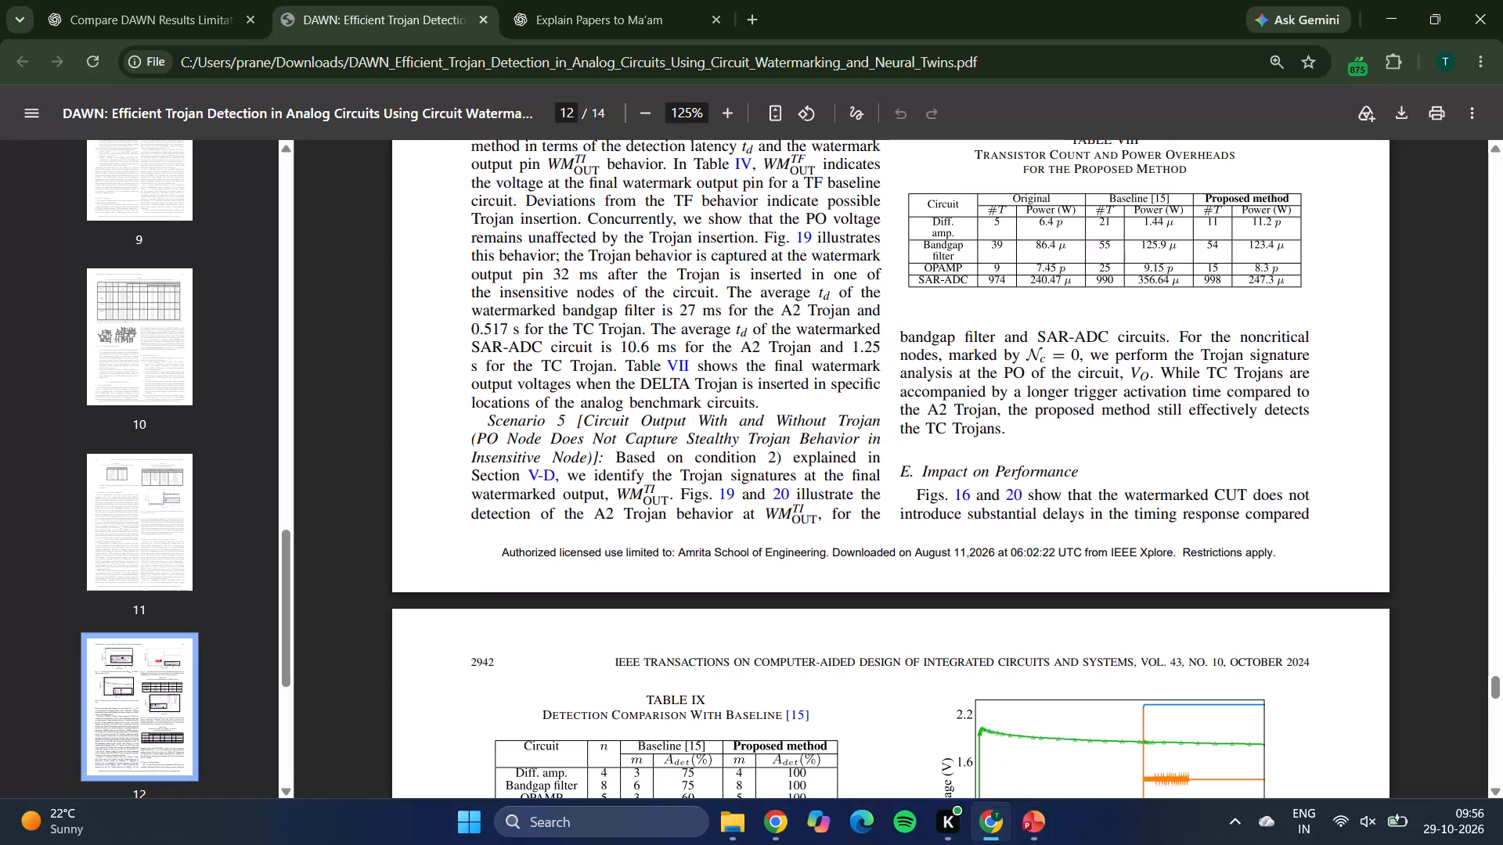
# Switch to the evaluation deck in PowerPoint, return to the title slide and save the presentation.
pyautogui.click(1066, 844)
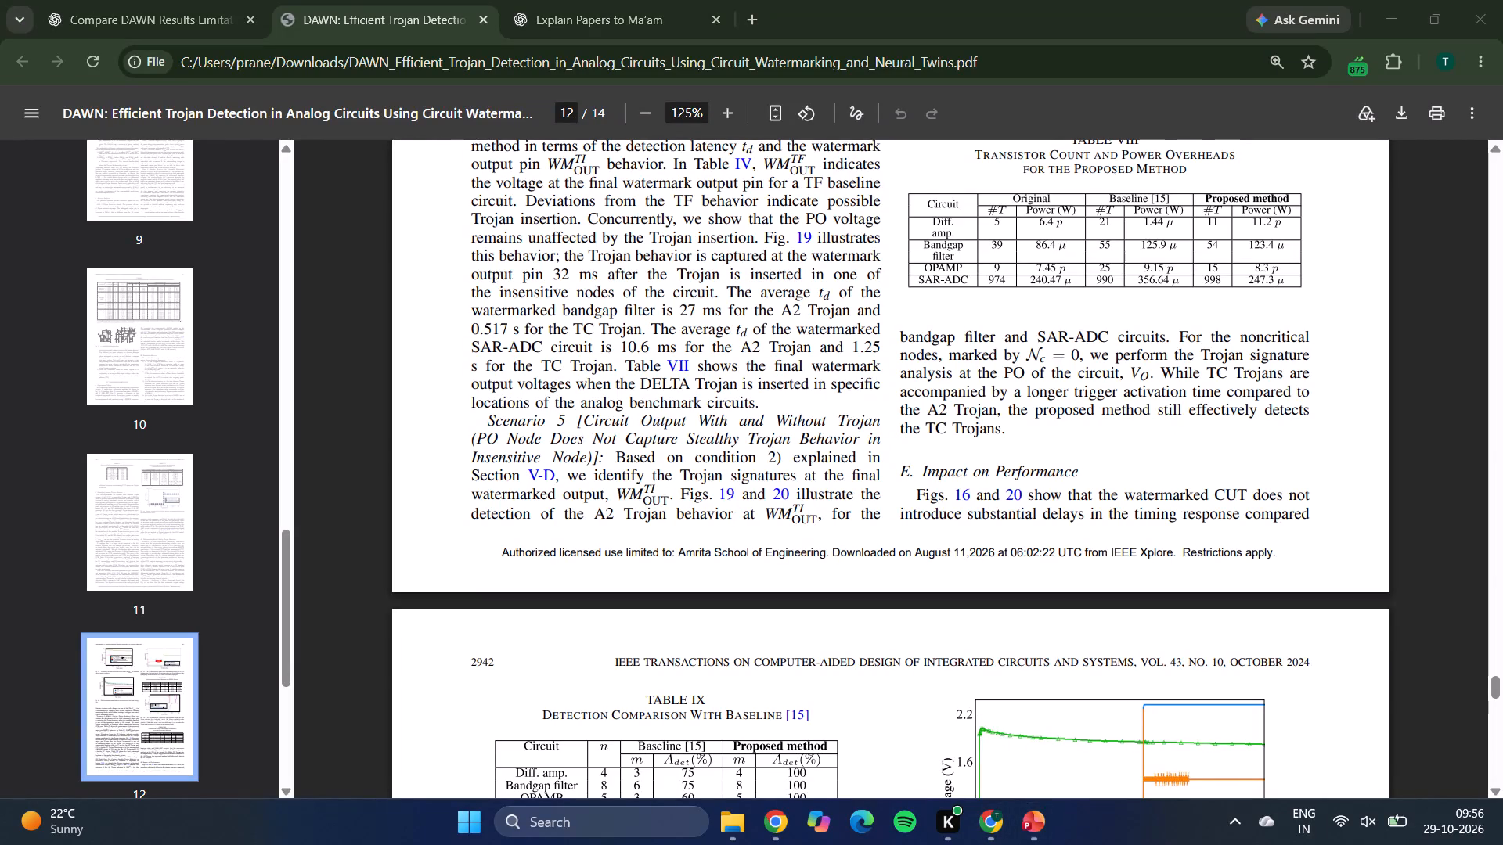
pyautogui.click(1049, 836)
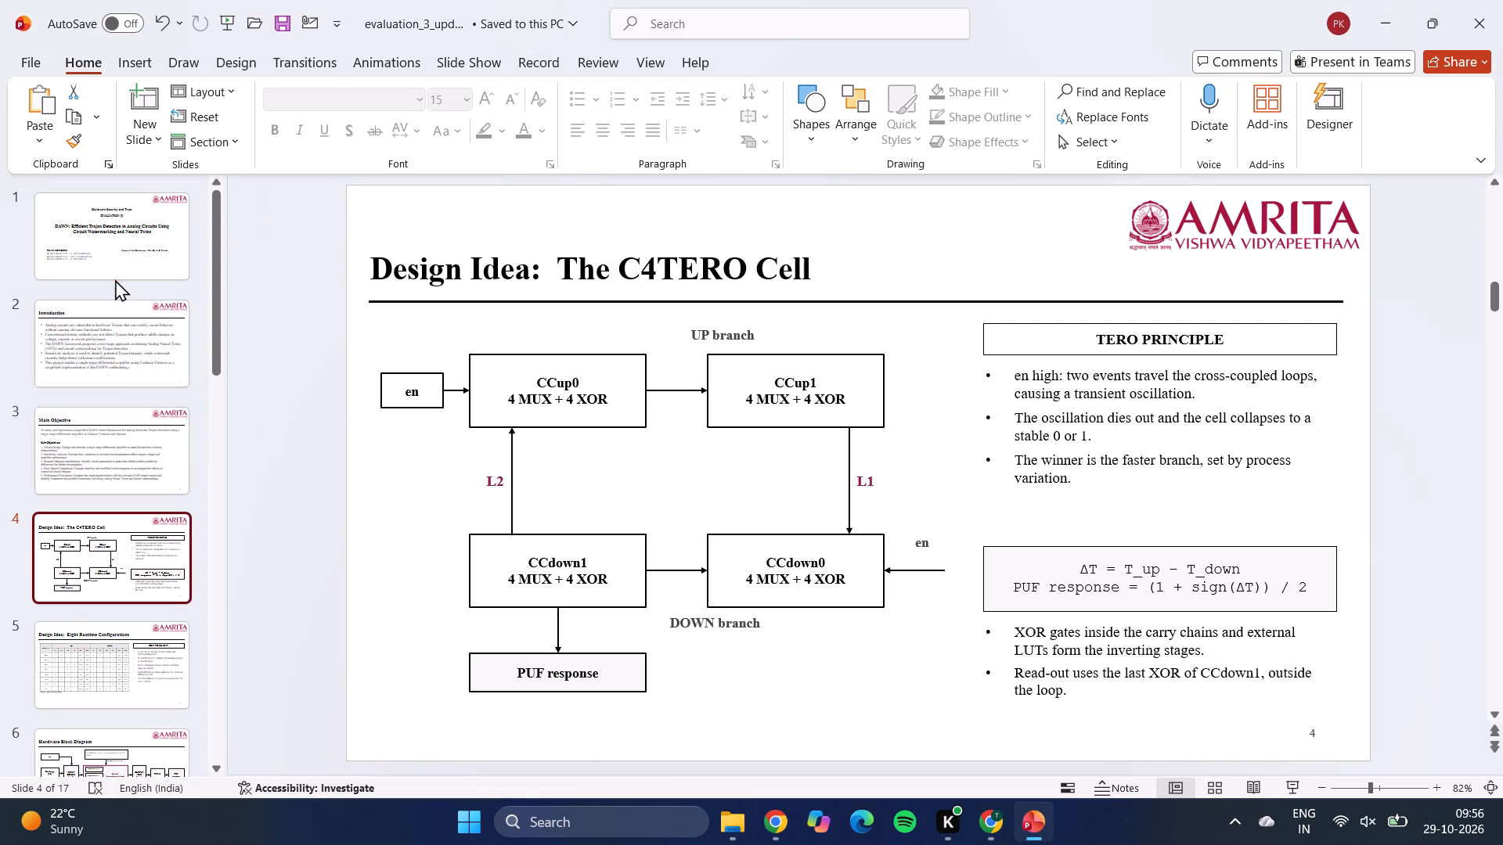
pyautogui.click(108, 239)
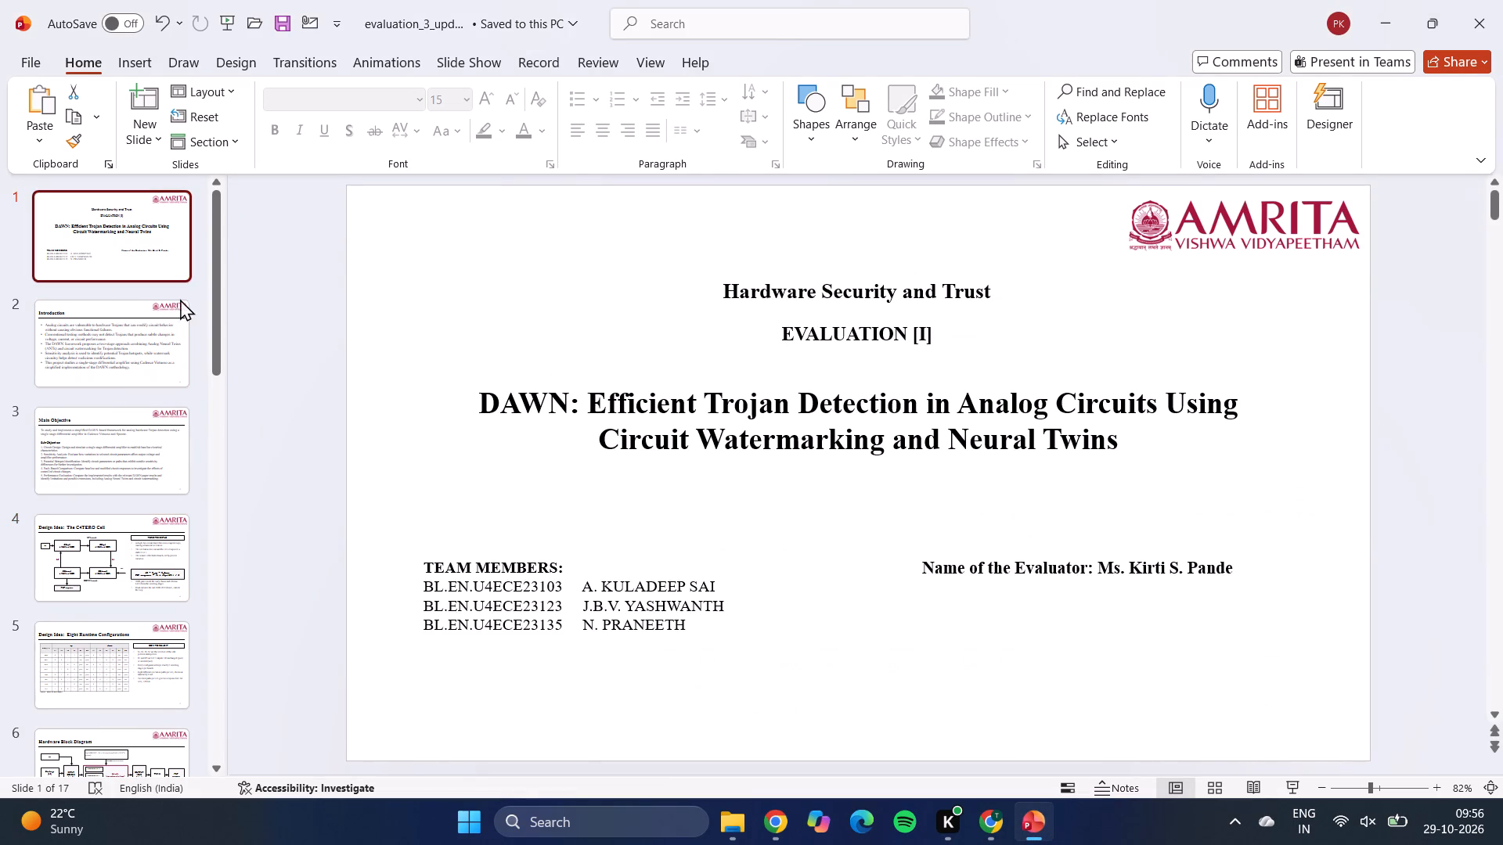
pyautogui.click(285, 23)
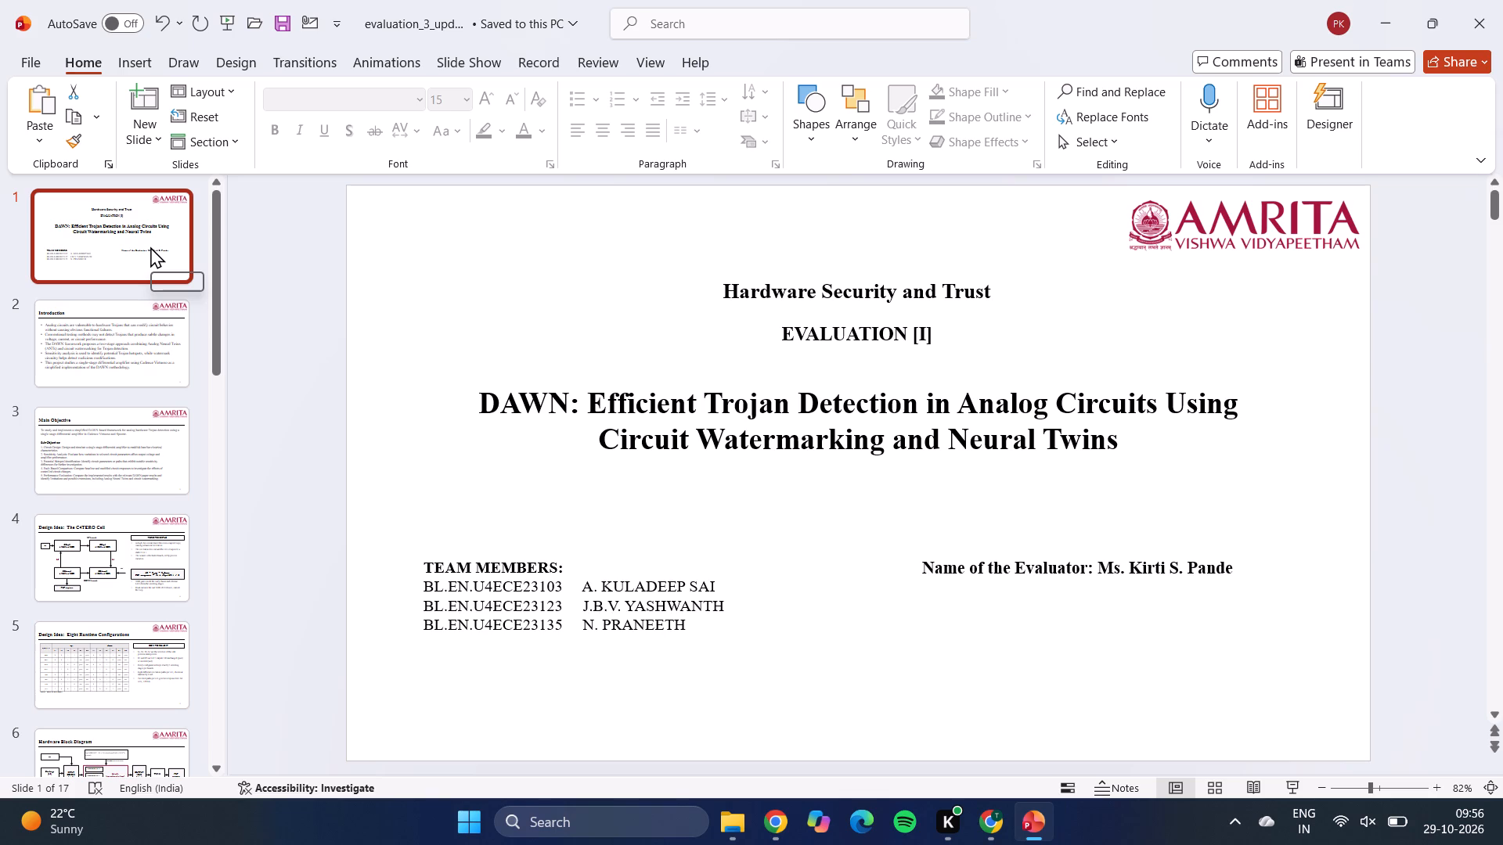
# Review the deck's Introduction, Main Objective, C4TERO design idea, Conclusion and Future Work slides for content that still needs updating.
pyautogui.click(108, 358)
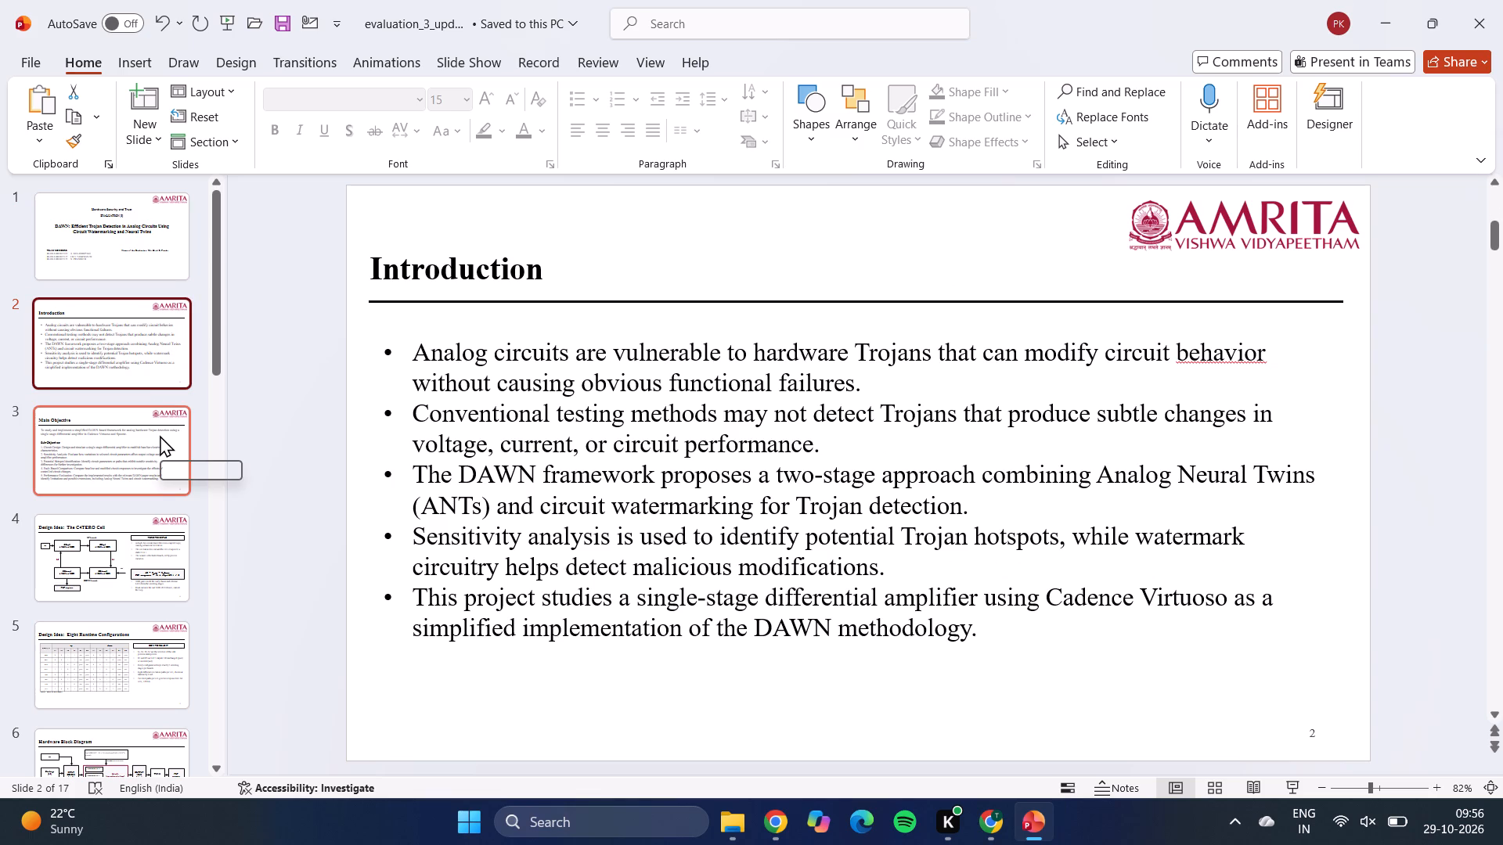
pyautogui.click(132, 440)
pyautogui.click(125, 572)
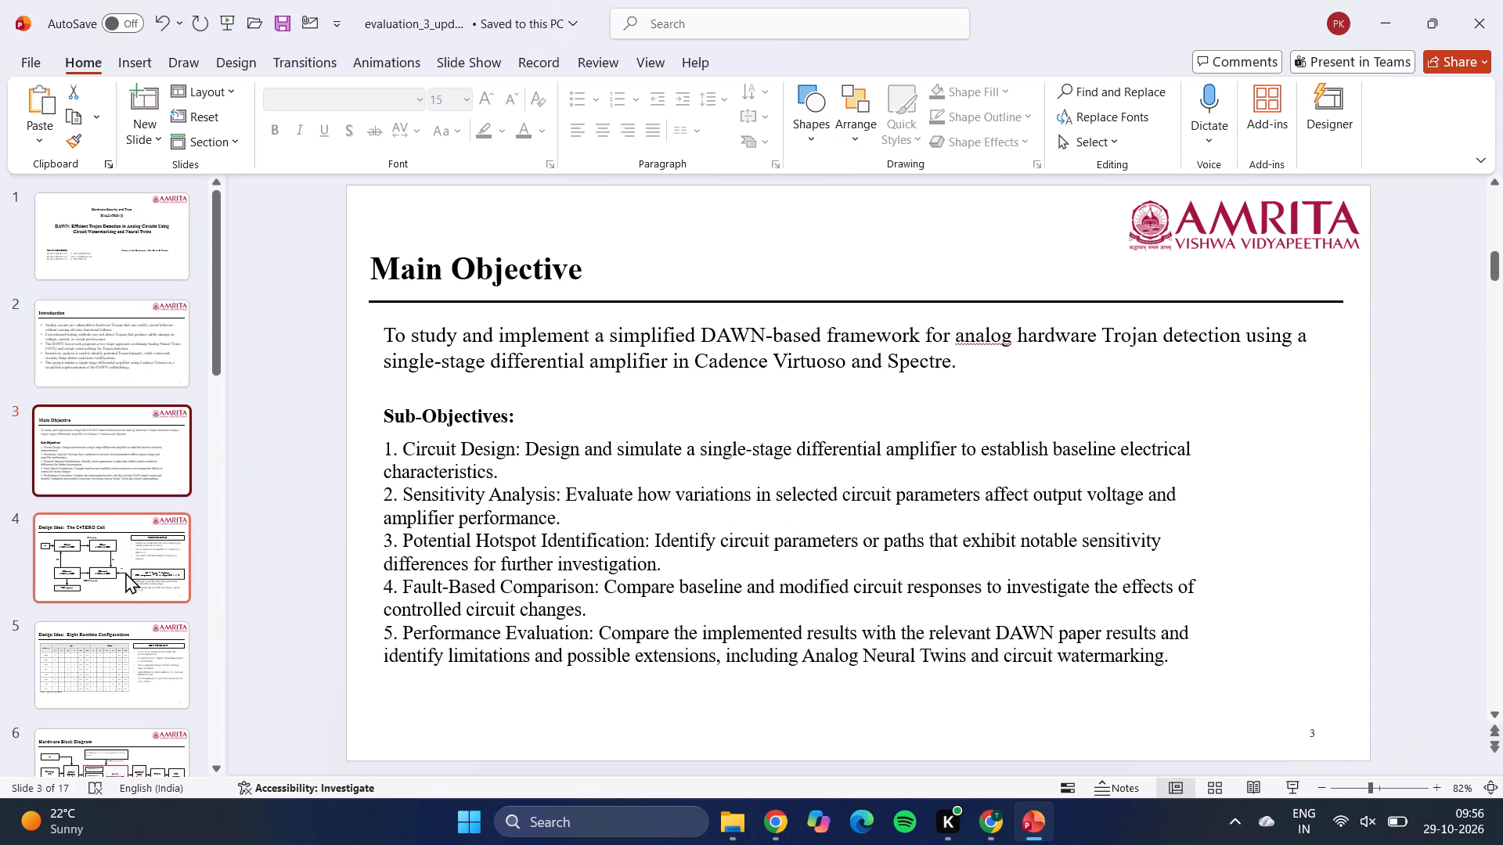
pyautogui.scroll(-1, 125, 572)
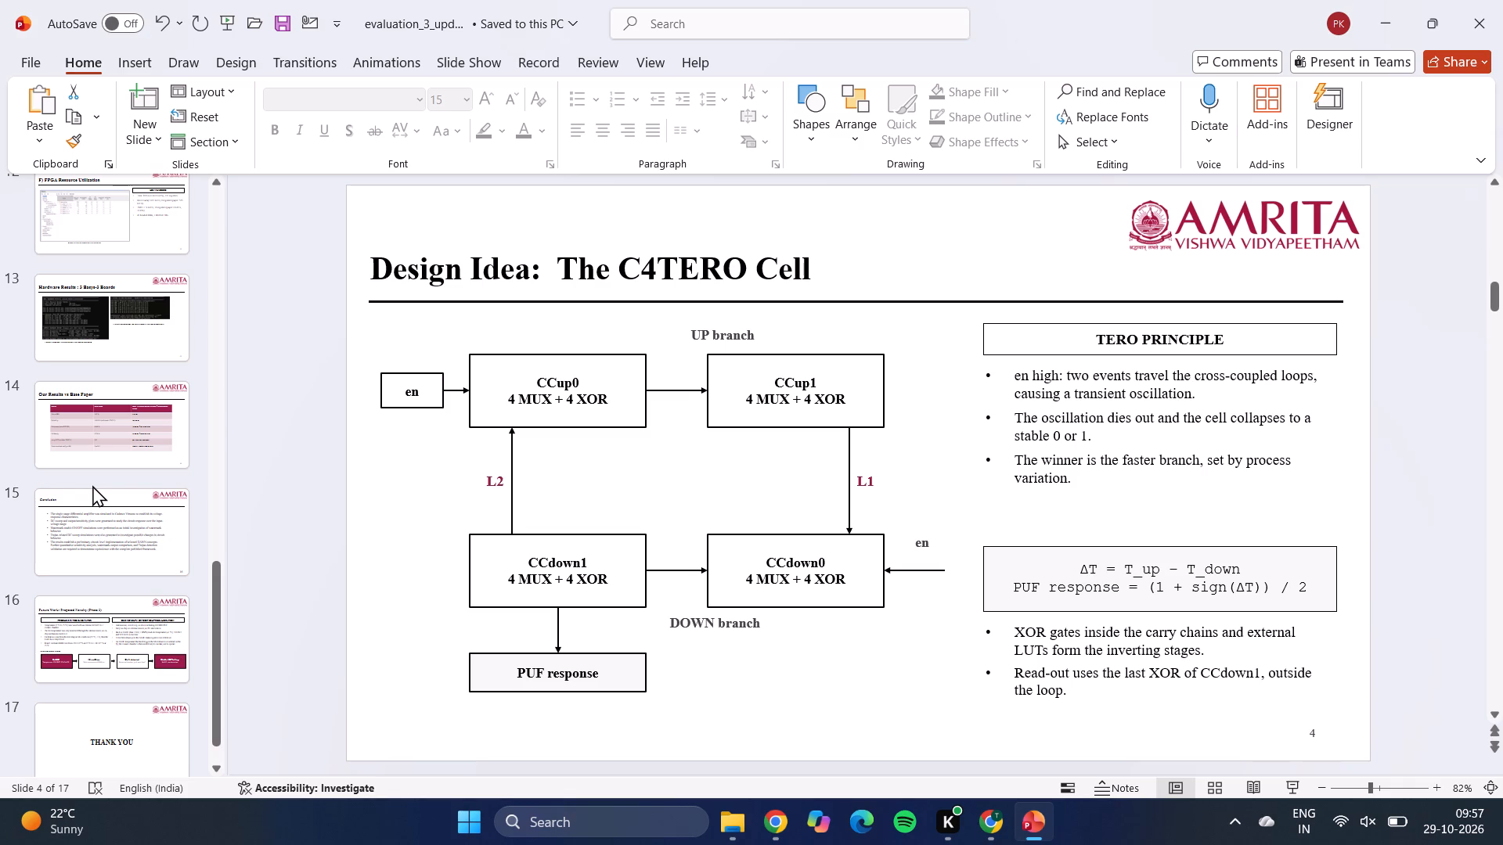
pyautogui.click(99, 549)
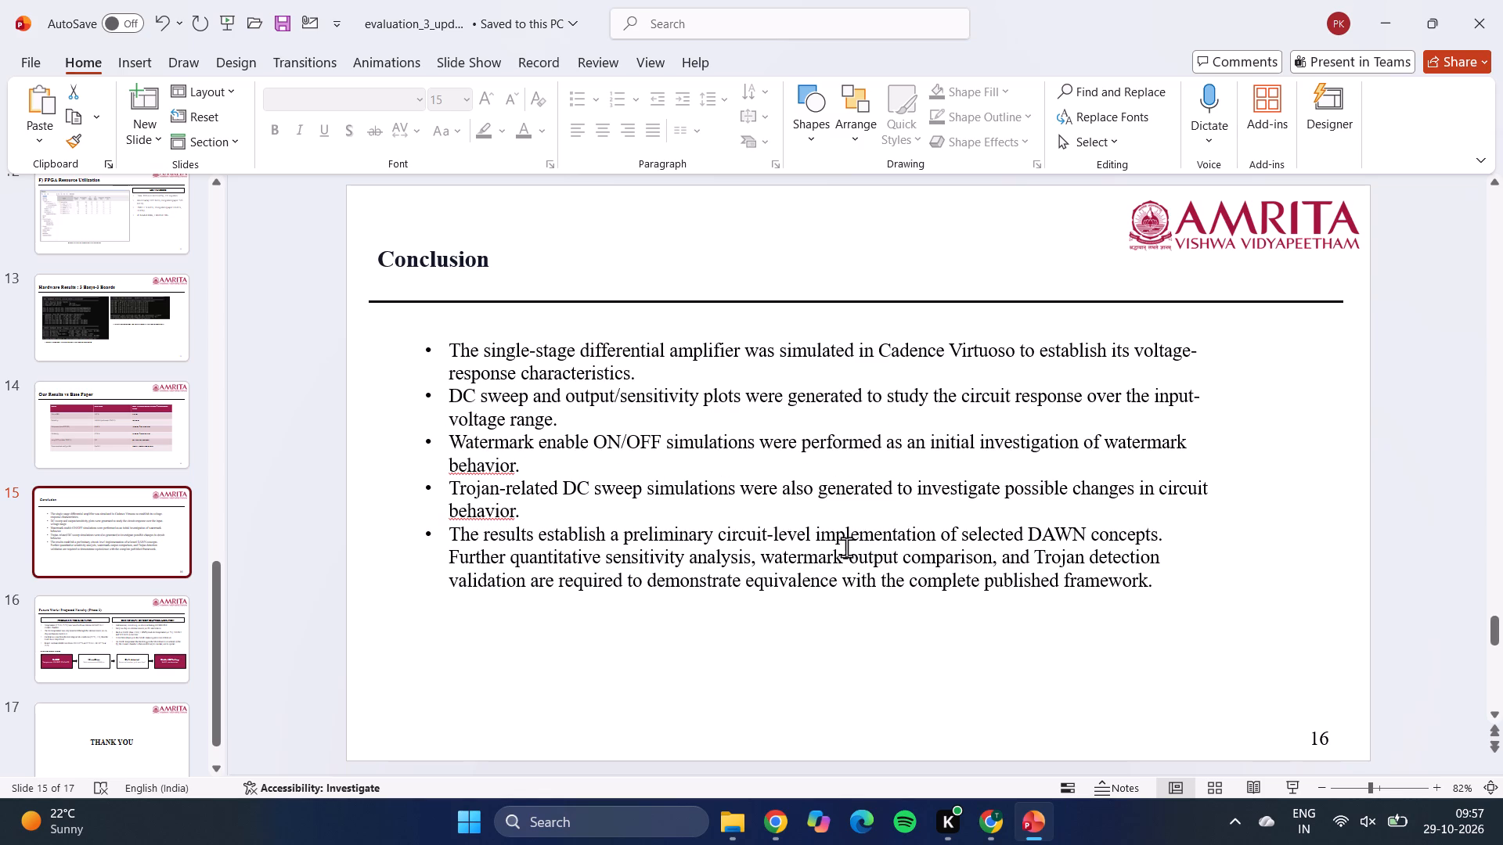
pyautogui.click(762, 529)
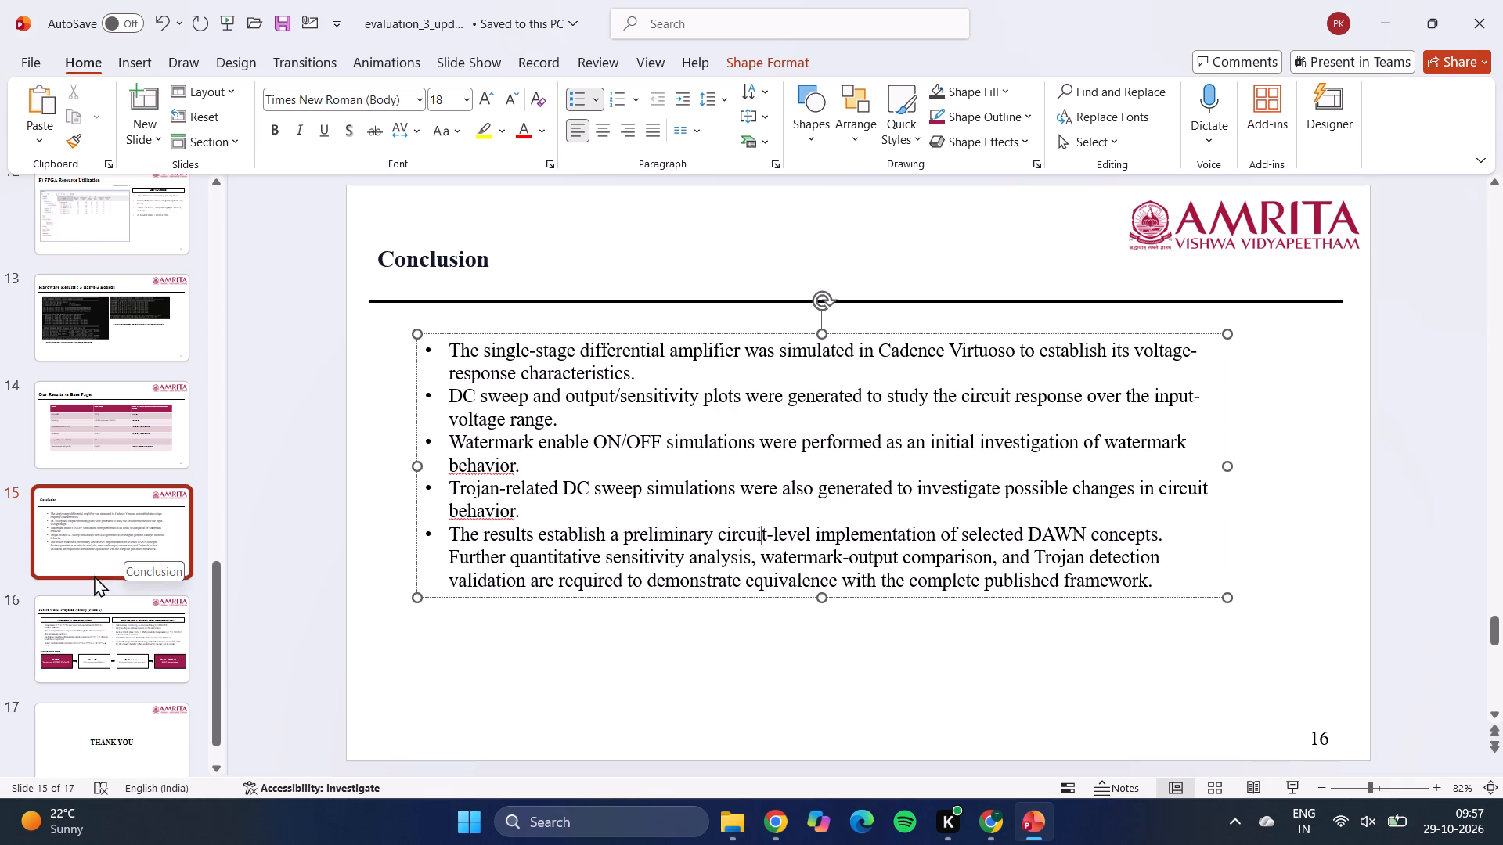
pyautogui.click(379, 656)
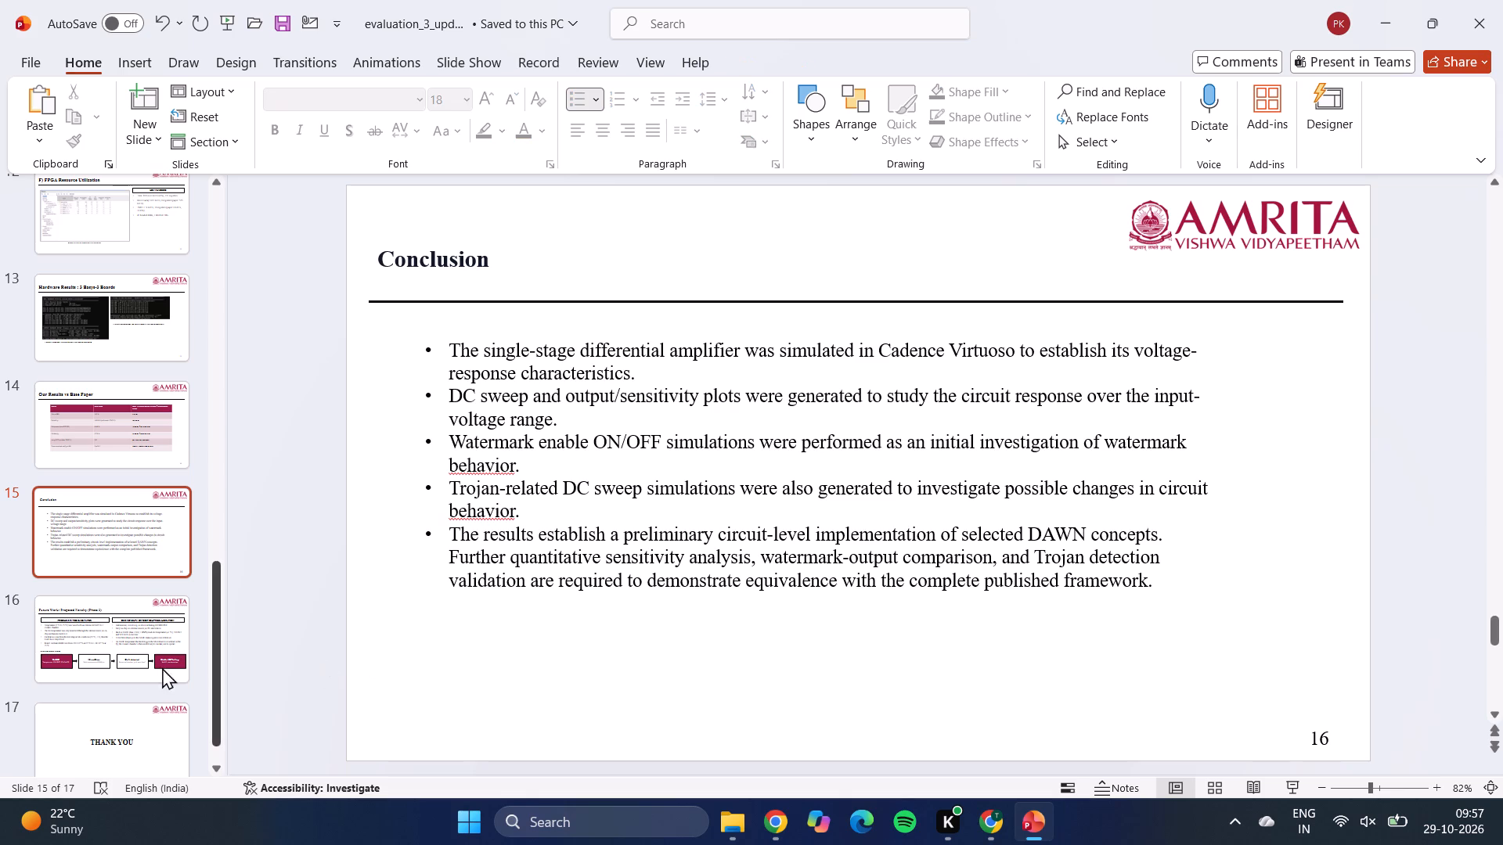
pyautogui.click(125, 666)
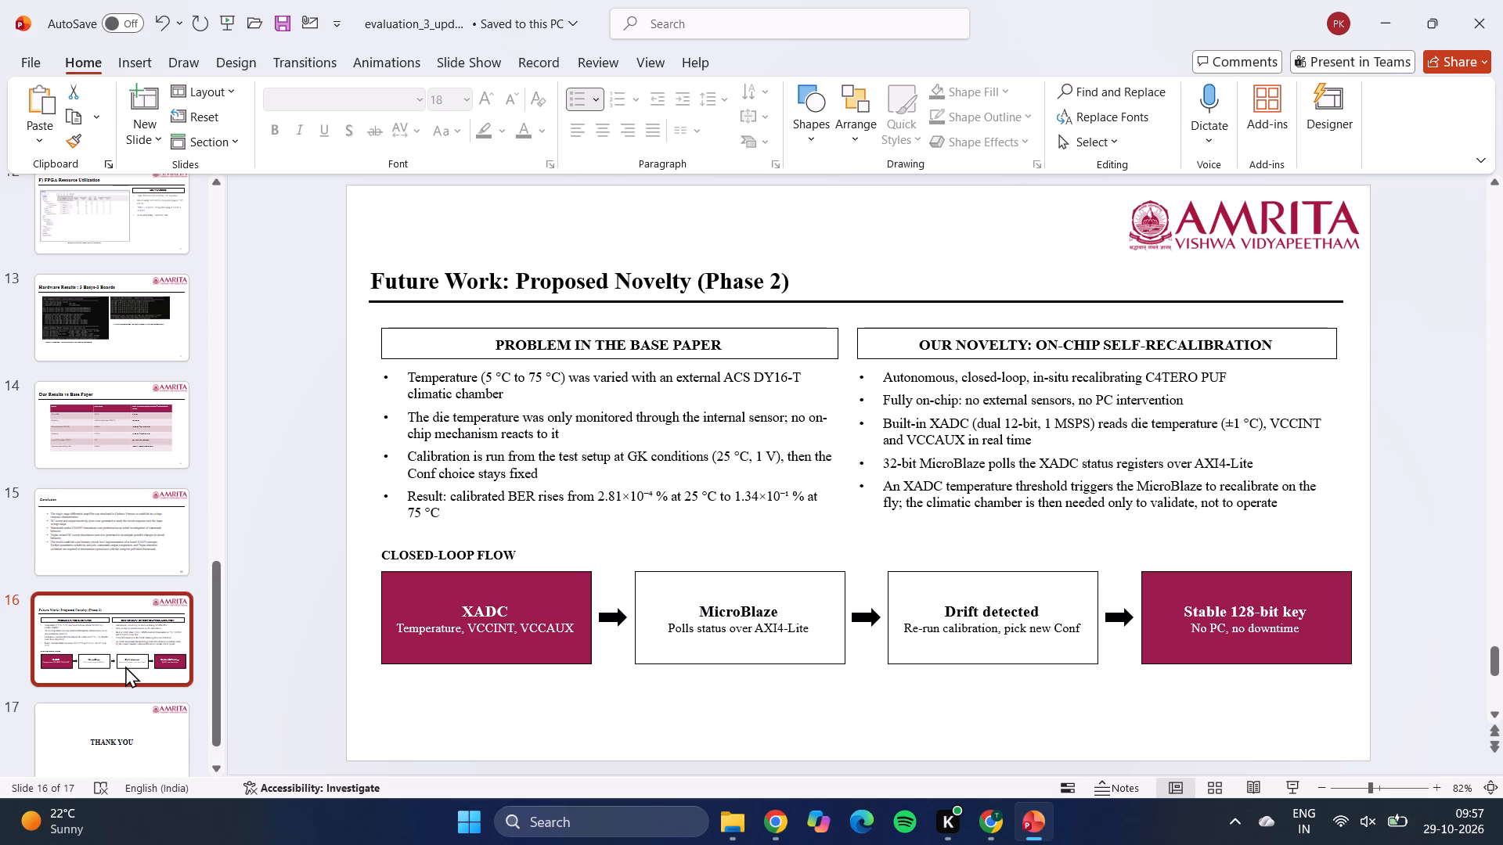
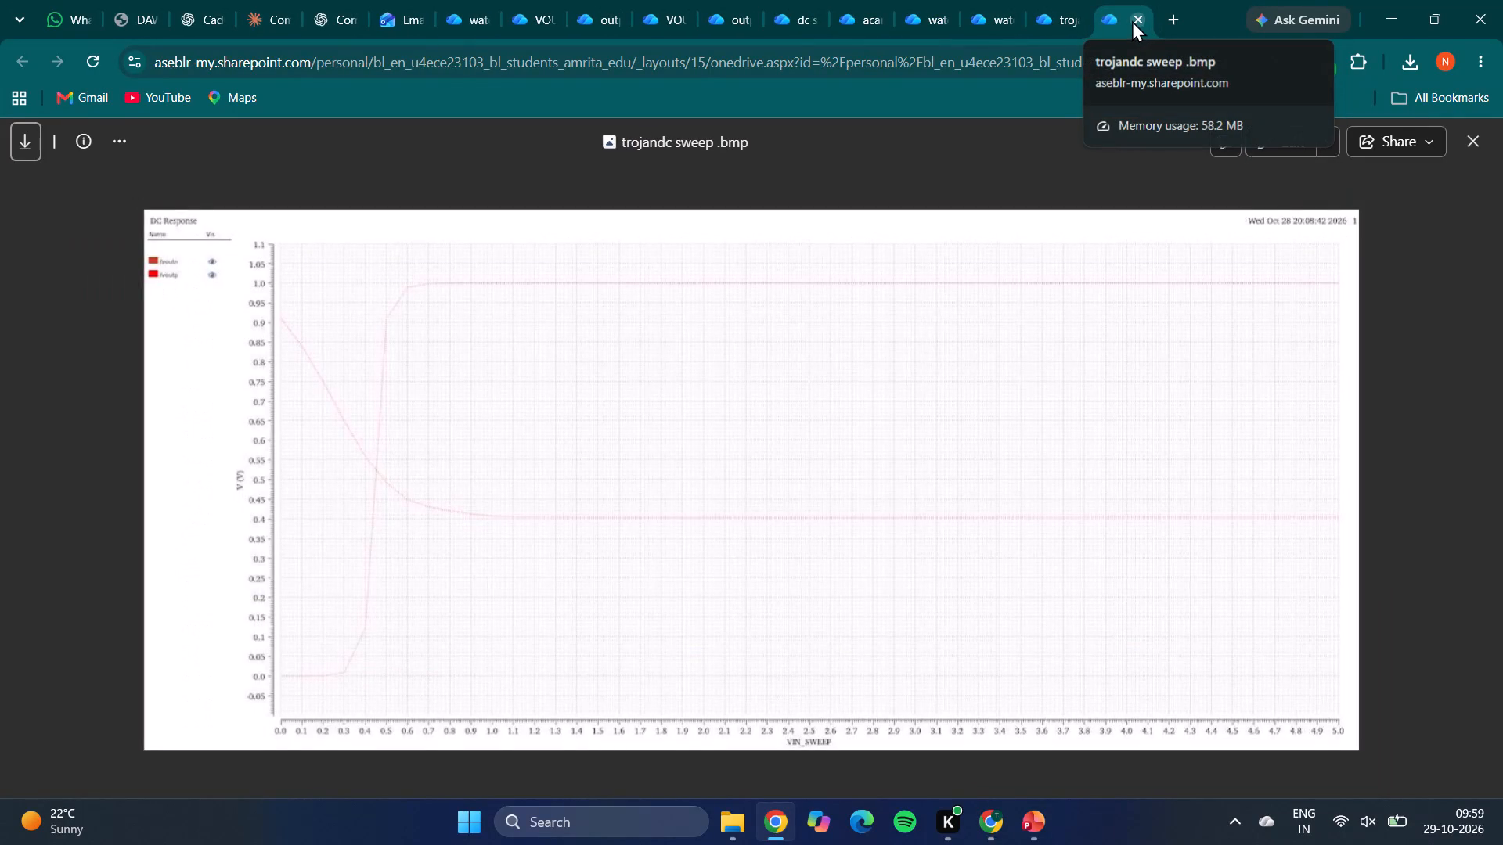
# Close the browser tabs showing trojandc sweep .bmp, trojandc sweep with vk.bmp and the adjacent watermark plot image.
pyautogui.click(1132, 20)
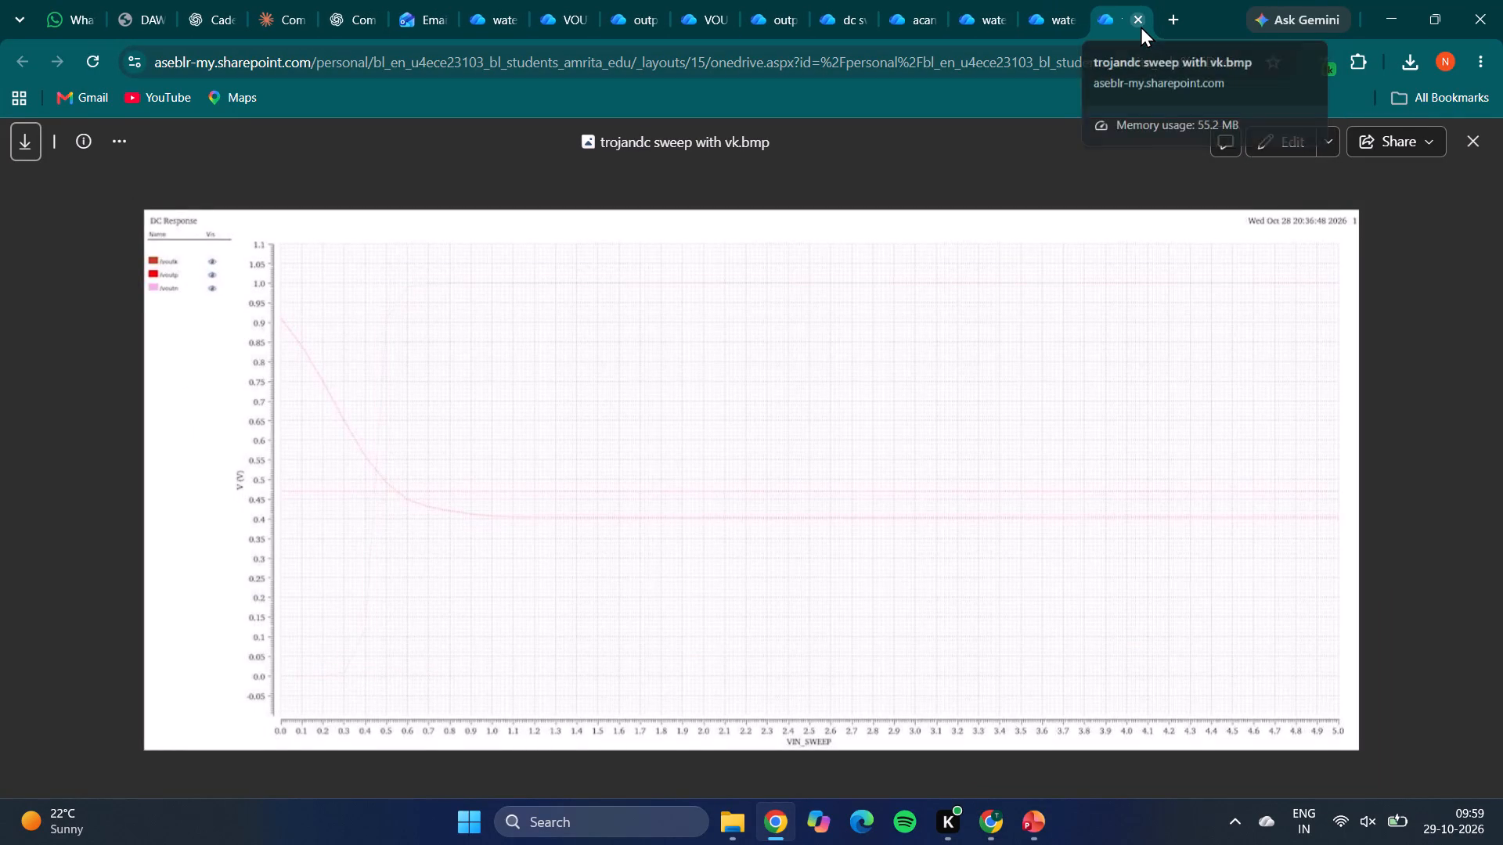
pyautogui.click(1141, 26)
pyautogui.click(1141, 26)
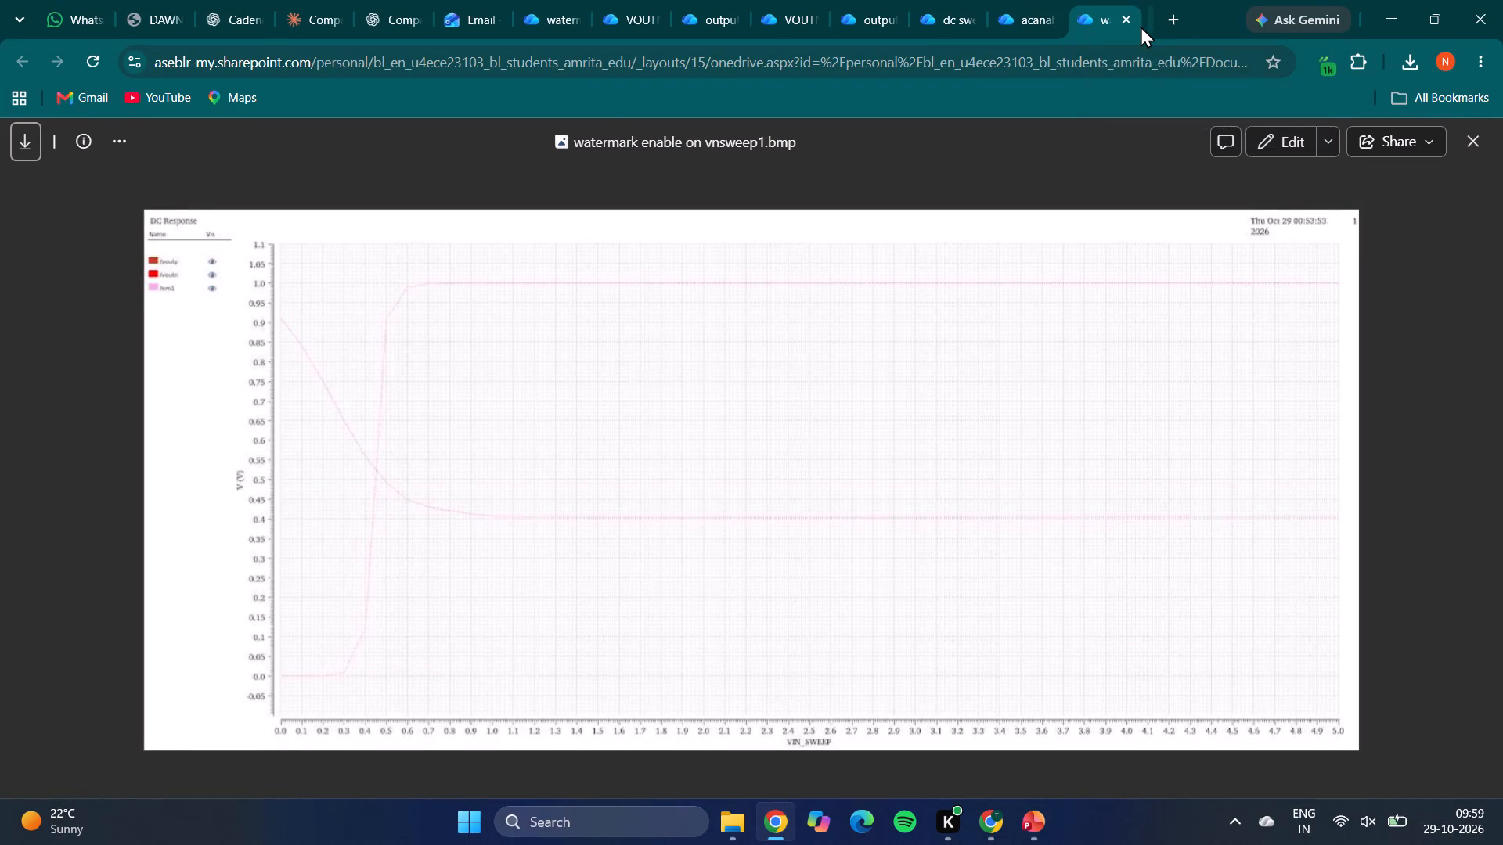
pyautogui.click(1141, 26)
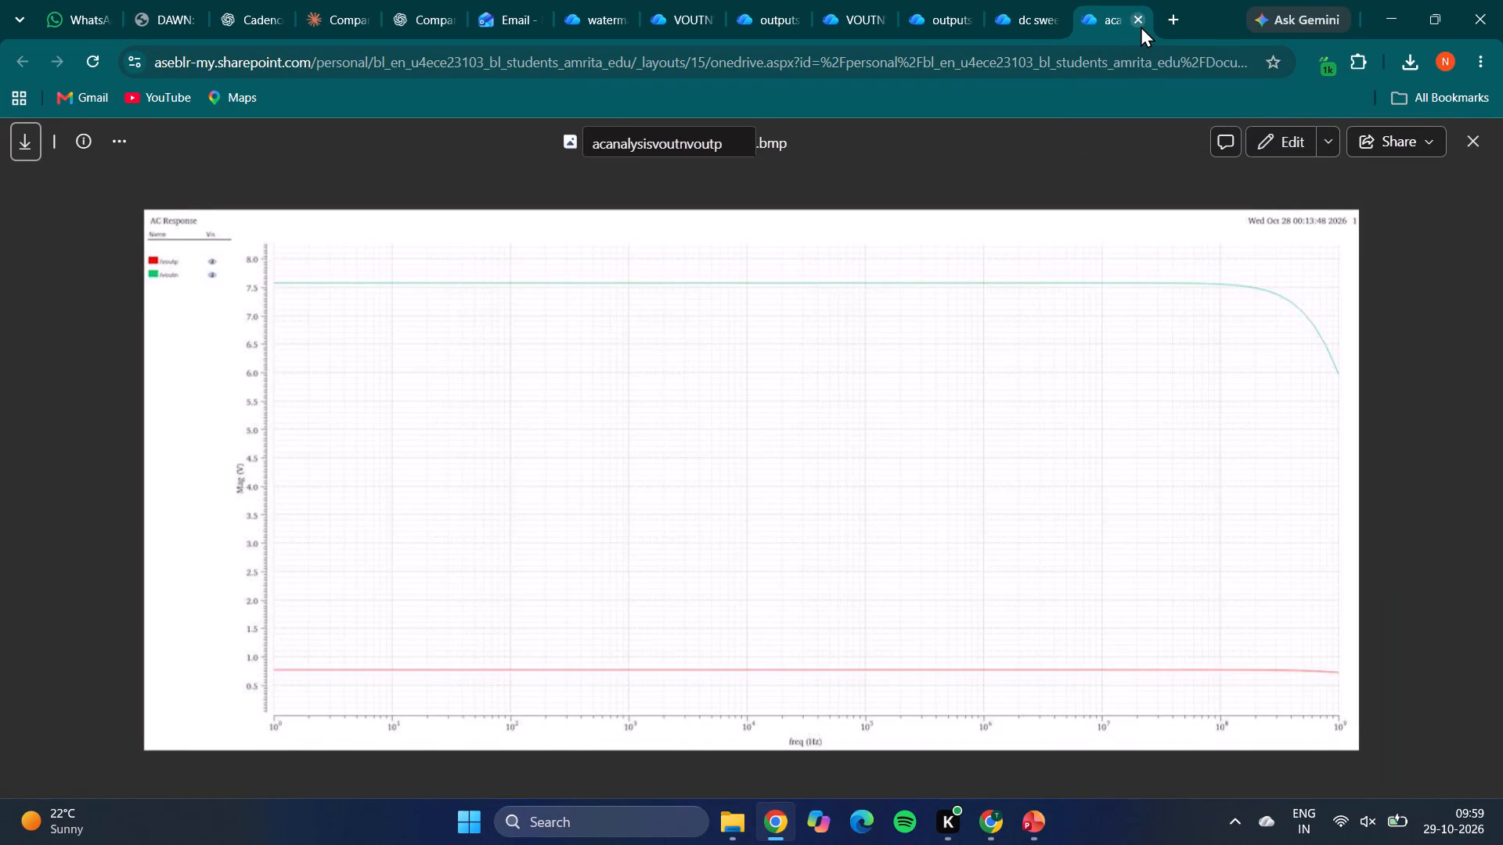
pyautogui.click(1141, 26)
pyautogui.click(1141, 26)
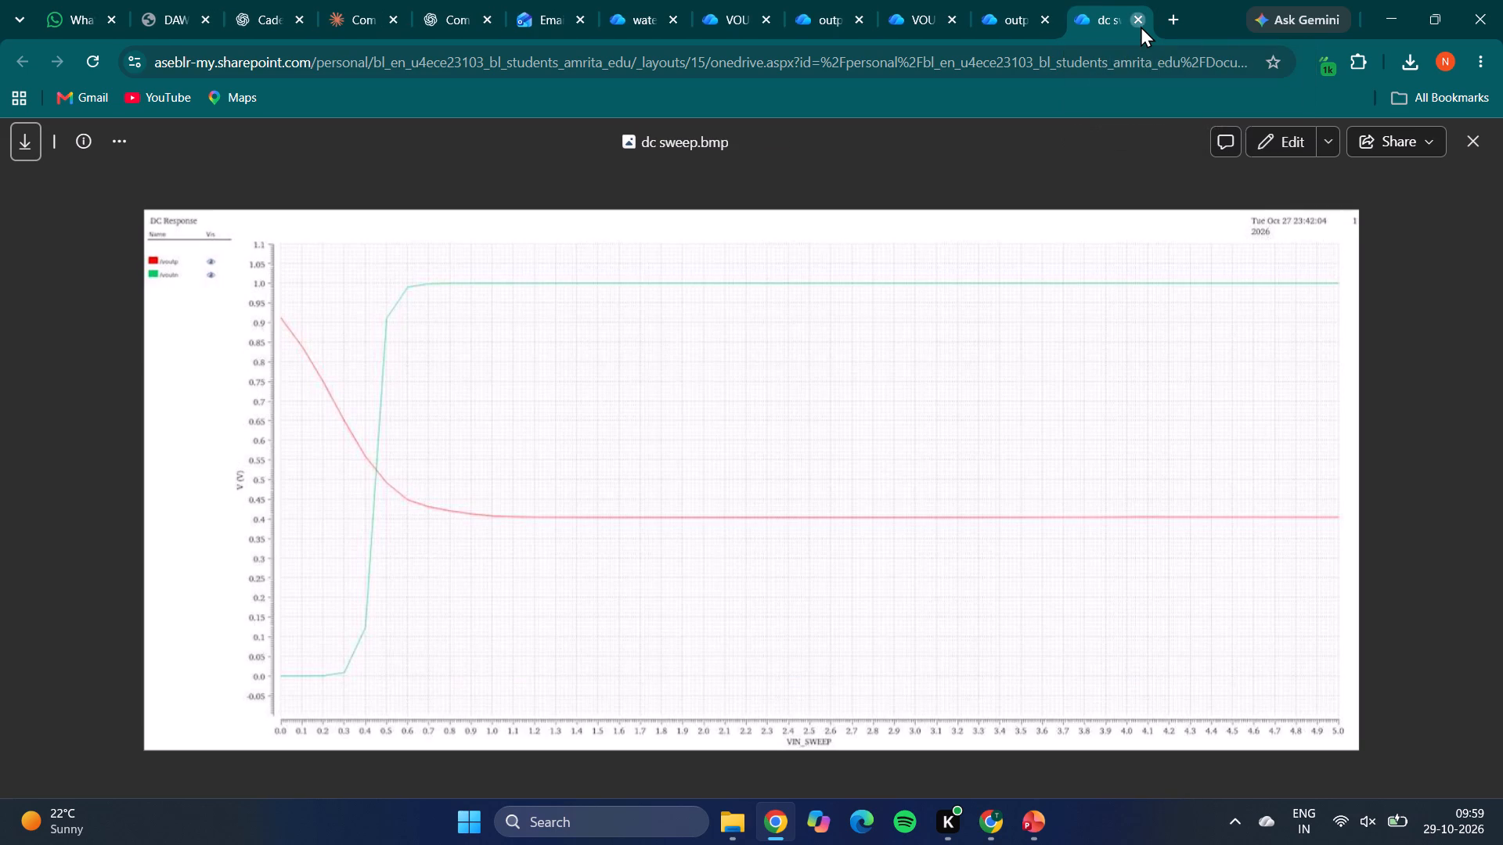
pyautogui.click(1133, 20)
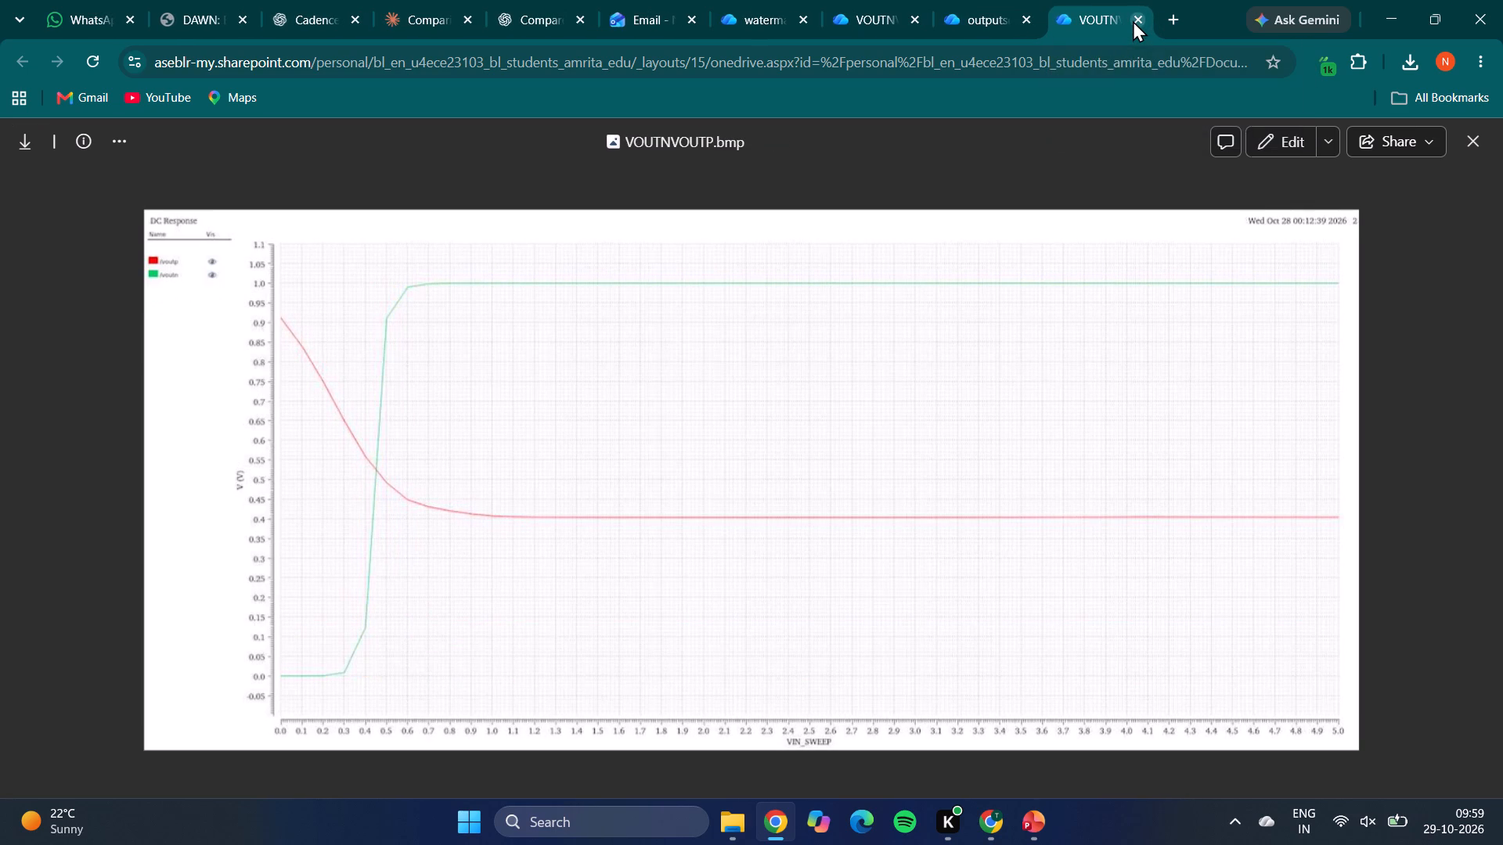
pyautogui.click(1133, 20)
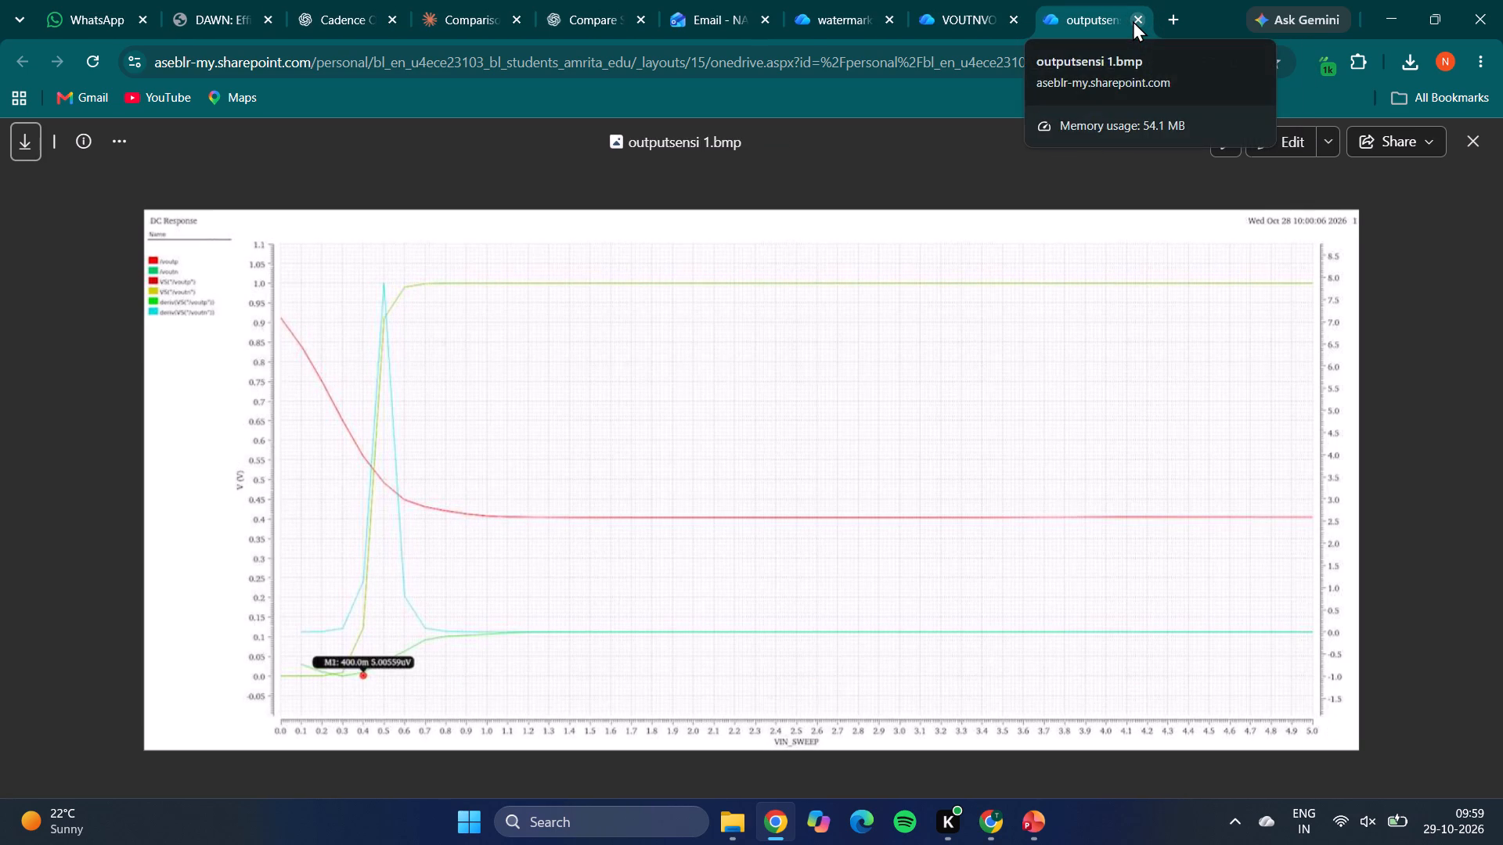
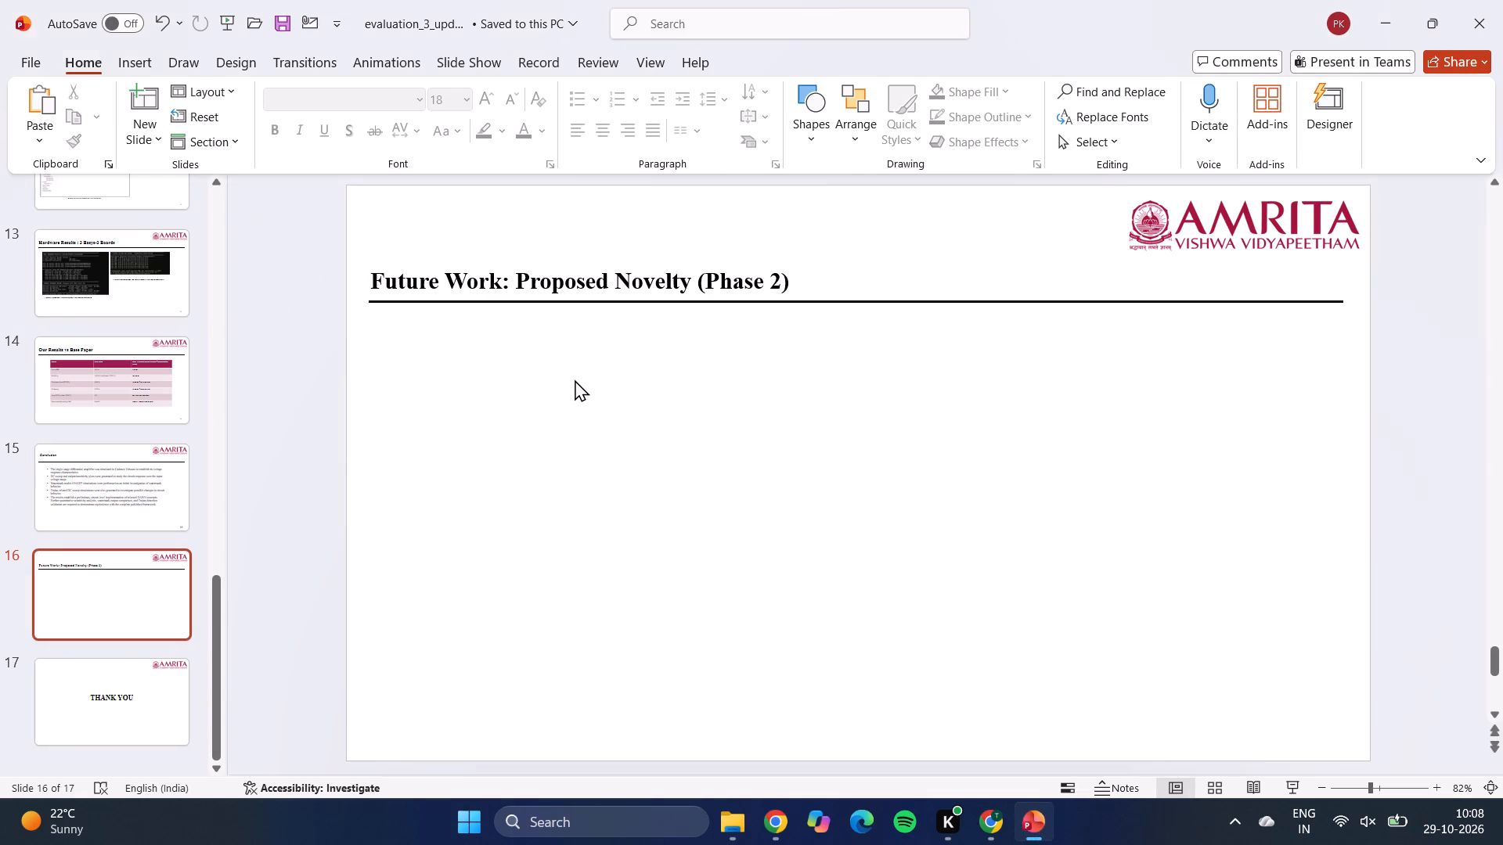
pyautogui.click(575, 379)
pyautogui.hotkey('ctrl', 'v')
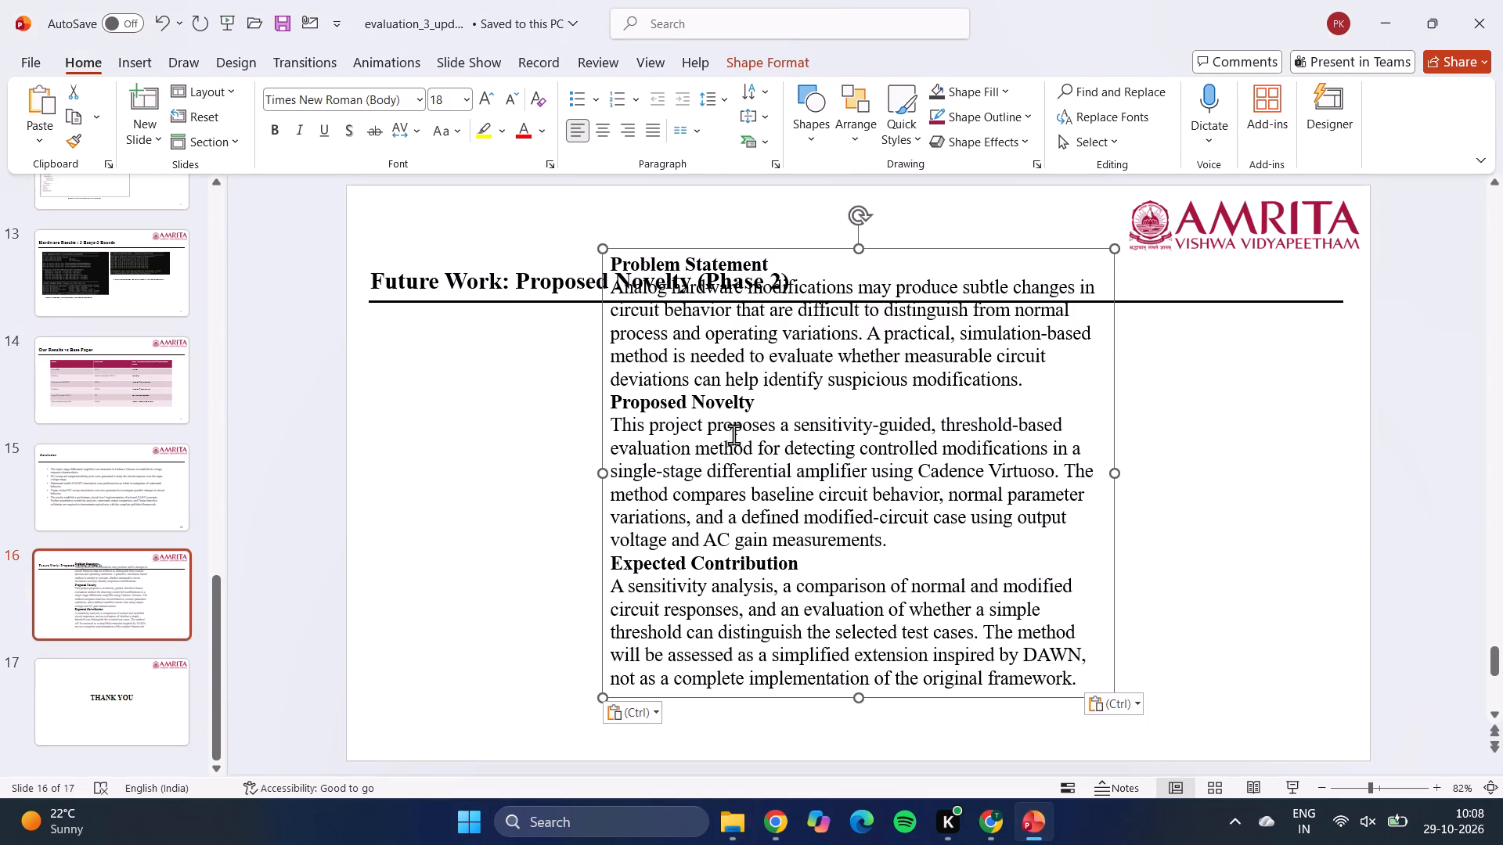
# Widen the pasted text box to nearly the full slide width and place it just below the title line.
pyautogui.moveTo(603, 474); pyautogui.dragTo(387, 491)
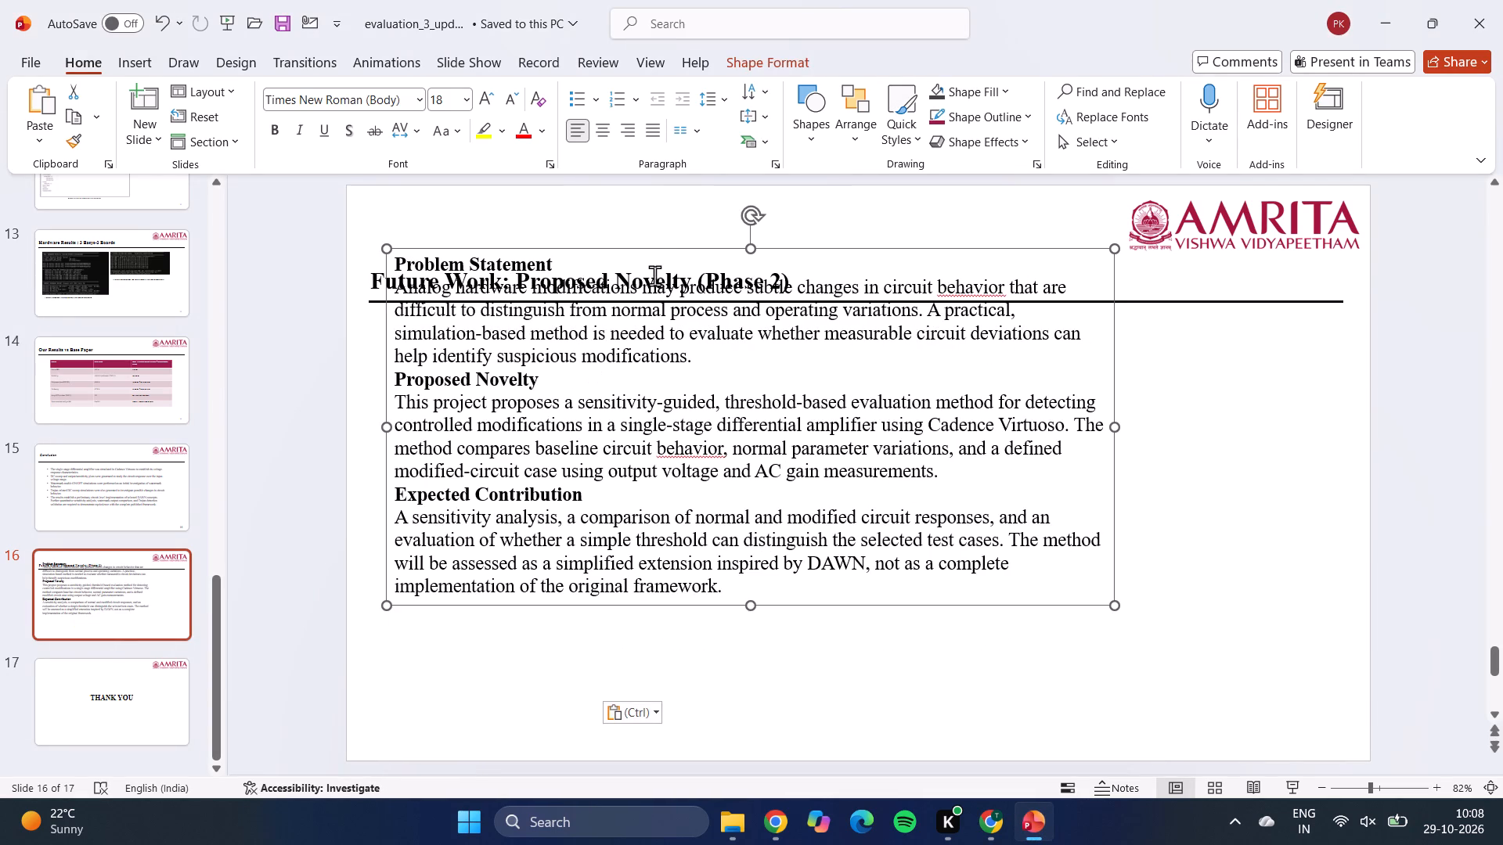
pyautogui.moveTo(640, 248); pyautogui.dragTo(637, 329)
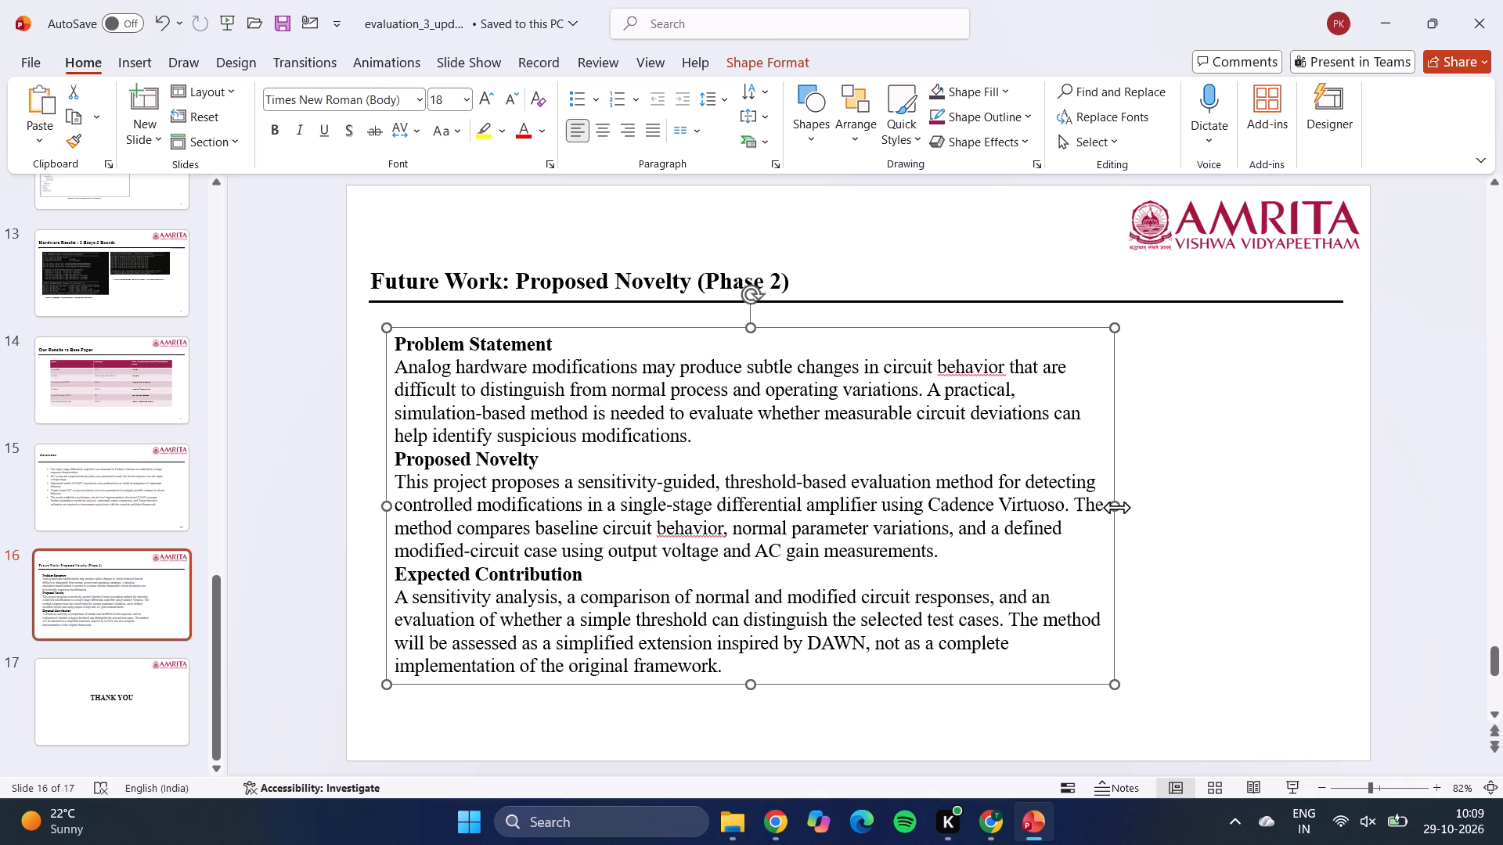
pyautogui.moveTo(1116, 507); pyautogui.dragTo(1239, 485)
pyautogui.click(855, 539)
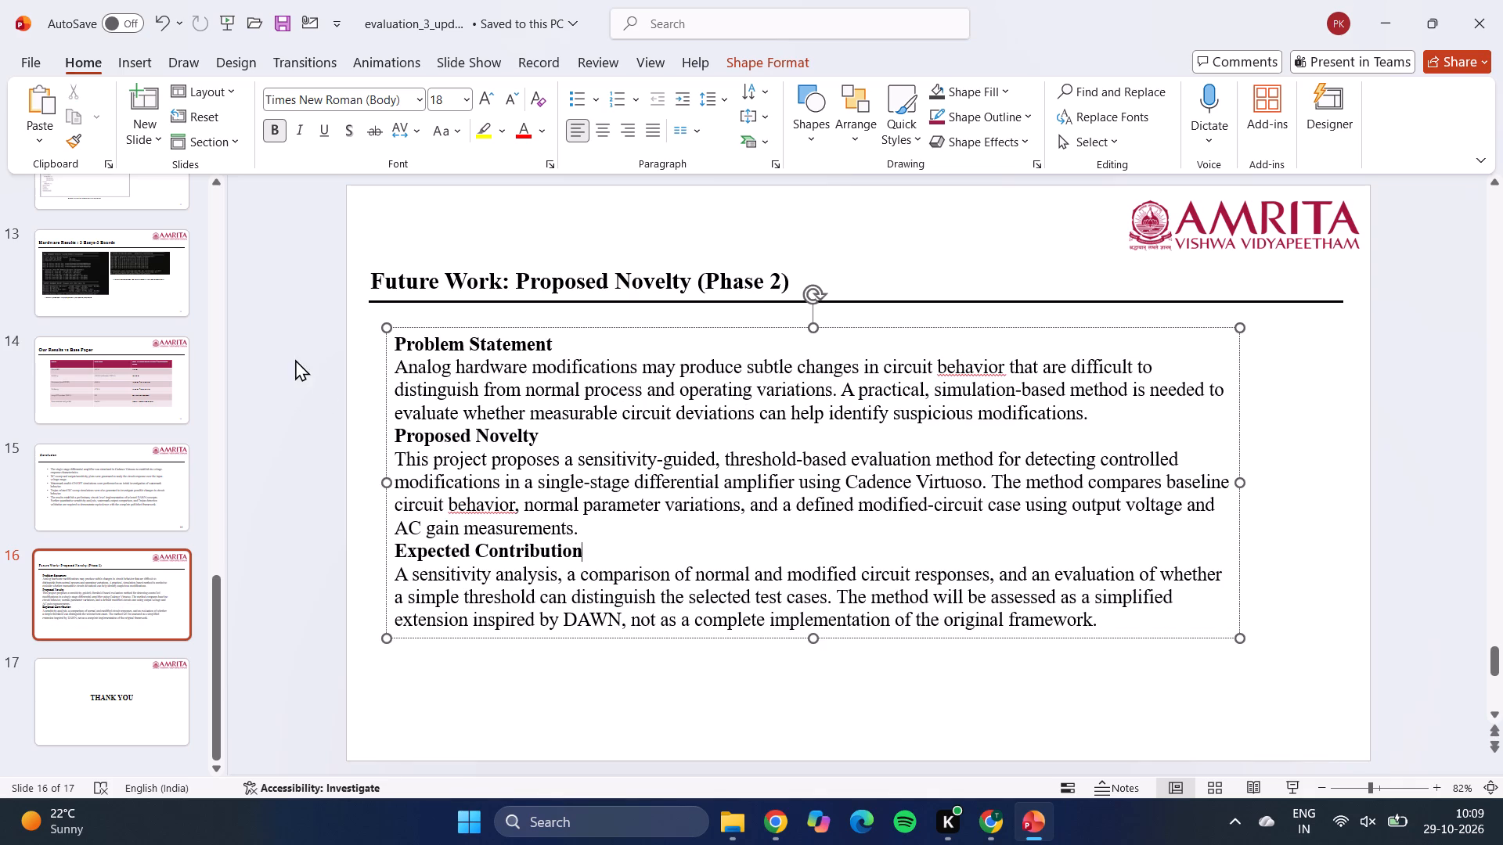
pyautogui.click(560, 468)
pyautogui.moveTo(816, 637); pyautogui.dragTo(820, 709)
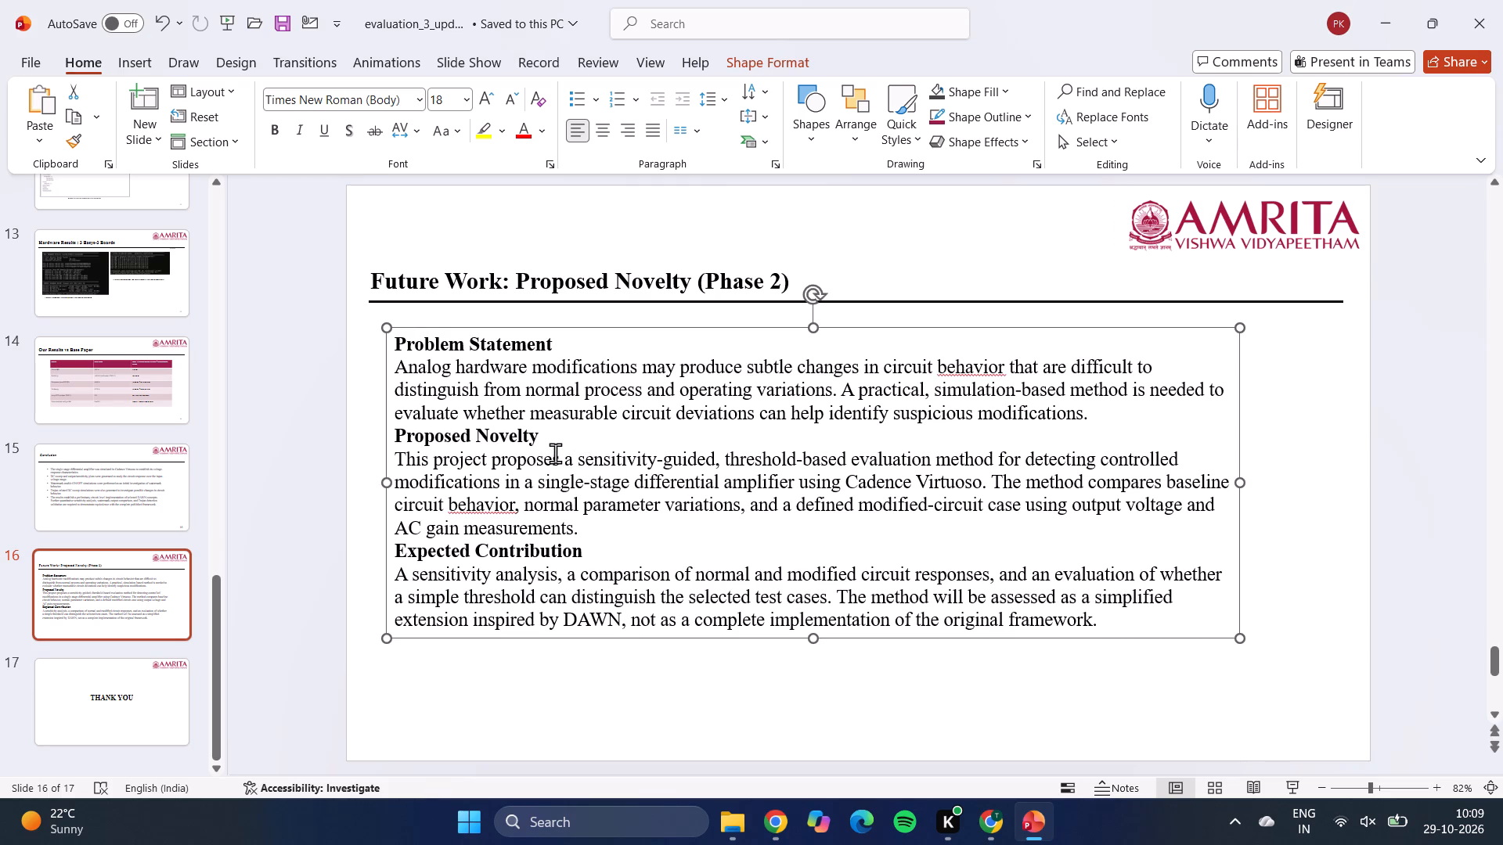
# Replace "This project proposes" with "We will introduce" at the start of the Proposed Novelty paragraph.
pyautogui.click(560, 458)
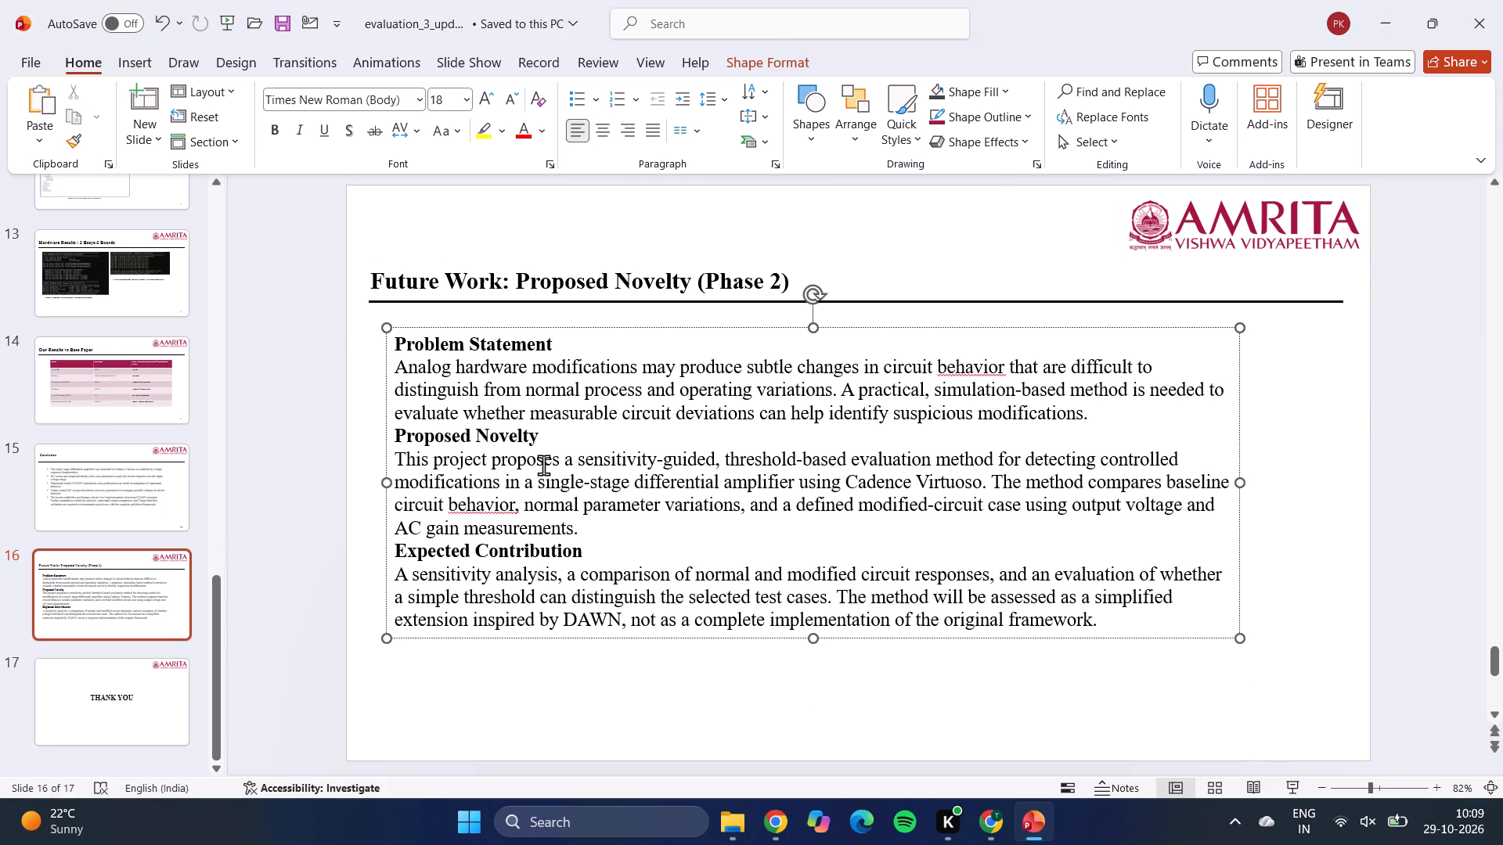
pyautogui.press('BackSpace')
pyautogui.press('BackSpace')
pyautogui.press('BackSpace')
pyautogui.press('BackSpace')
pyautogui.press('BackSpace')
pyautogui.press('BackSpace')
pyautogui.press('BackSpace')
pyautogui.press('BackSpace')
pyautogui.press('BackSpace')
pyautogui.press('BackSpace')
pyautogui.press('BackSpace')
pyautogui.press('BackSpace')
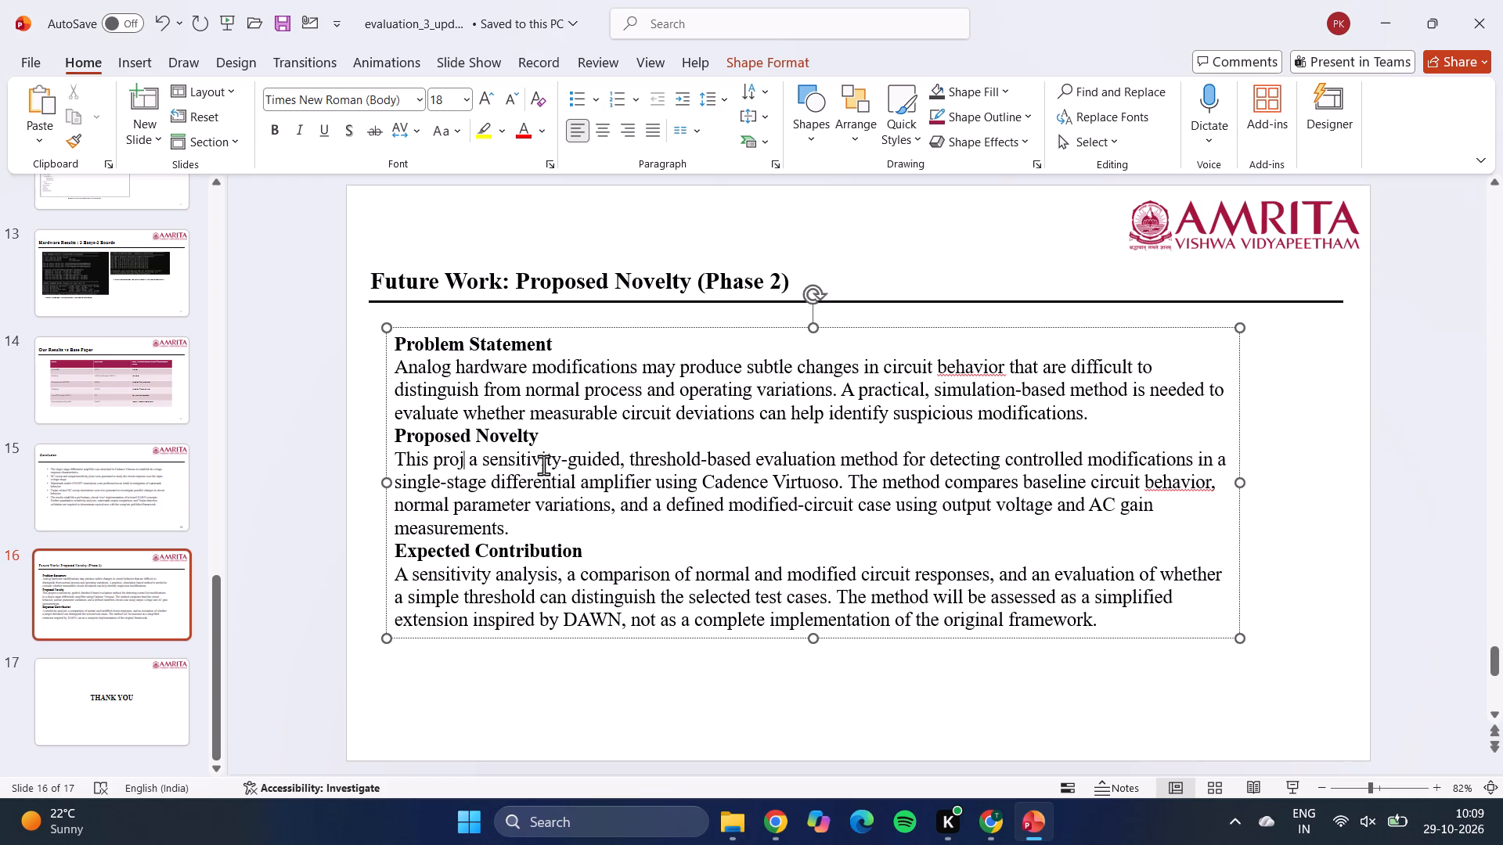
pyautogui.press('BackSpace')
pyautogui.press('BackSpace')
pyautogui.press('BackSpace')
pyautogui.press('BackSpace')
pyautogui.press('BackSpace')
pyautogui.press('BackSpace')
pyautogui.press('BackSpace')
pyautogui.press('BackSpace')
pyautogui.press('BackSpace')
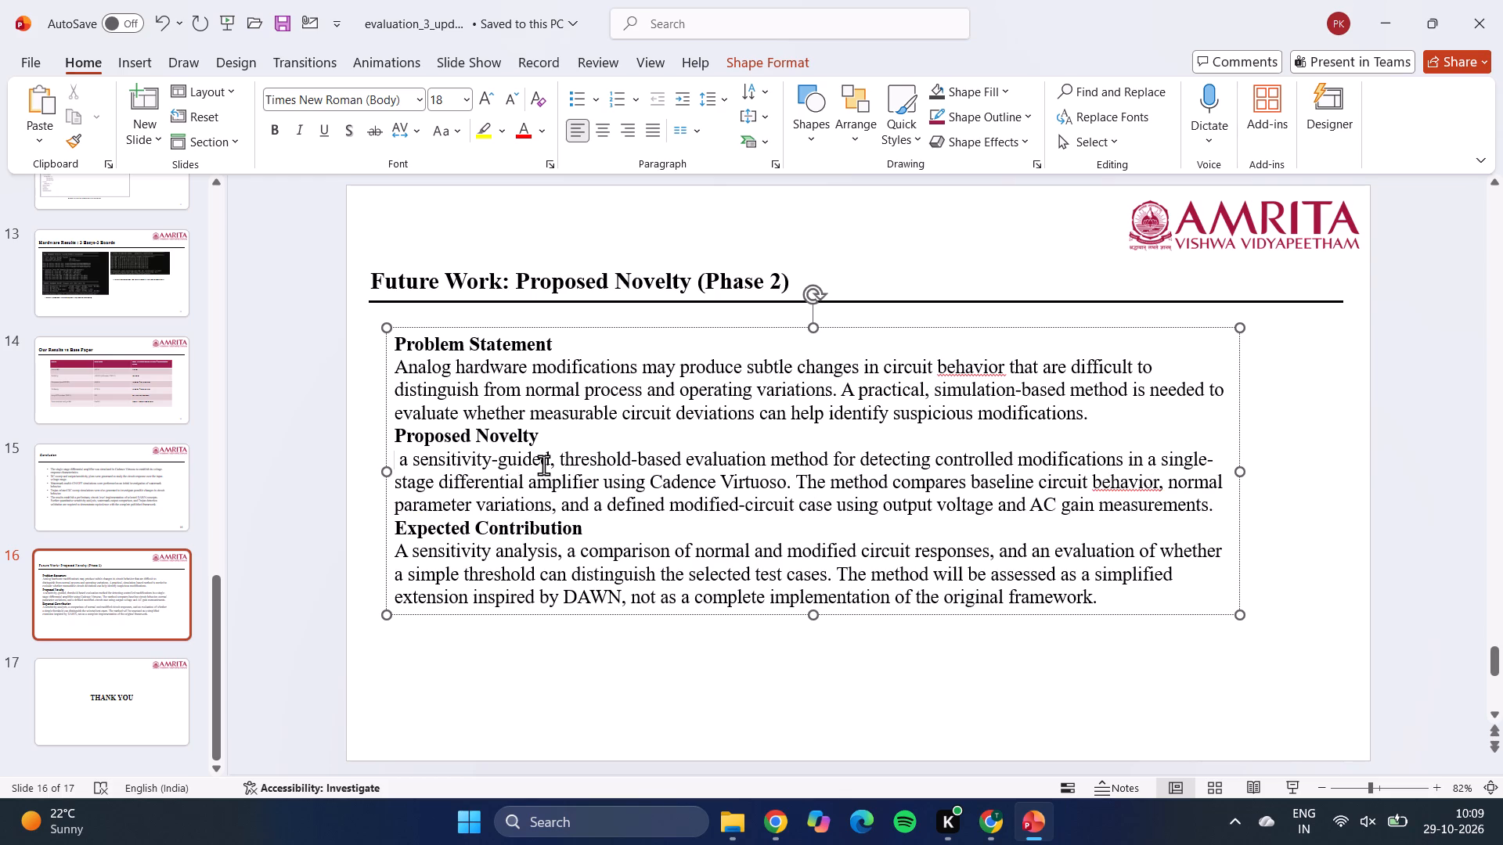
pyautogui.write('we')
pyautogui.press('space')
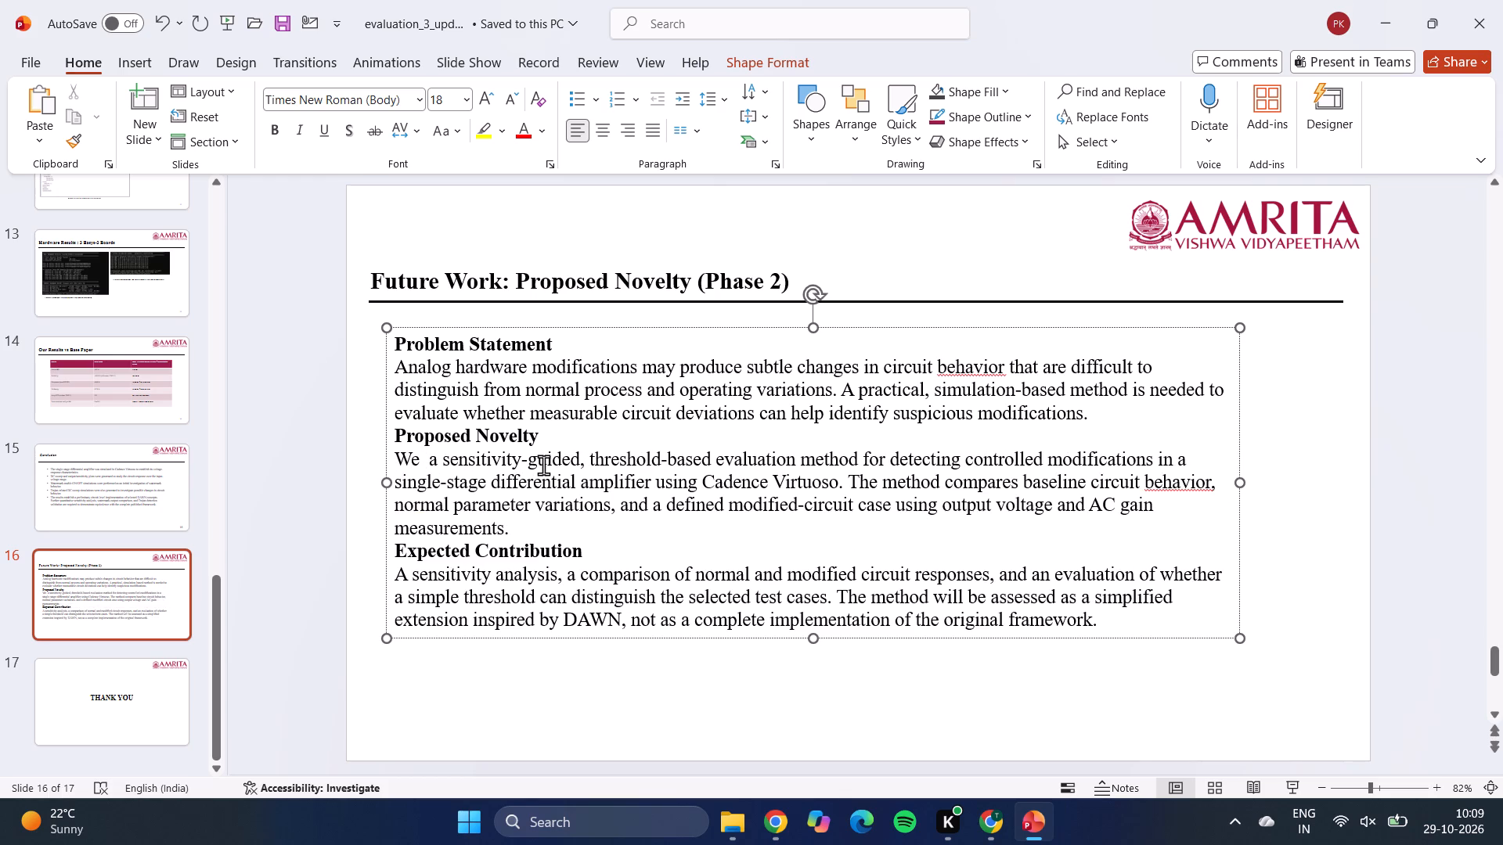
pyautogui.write('will intro')
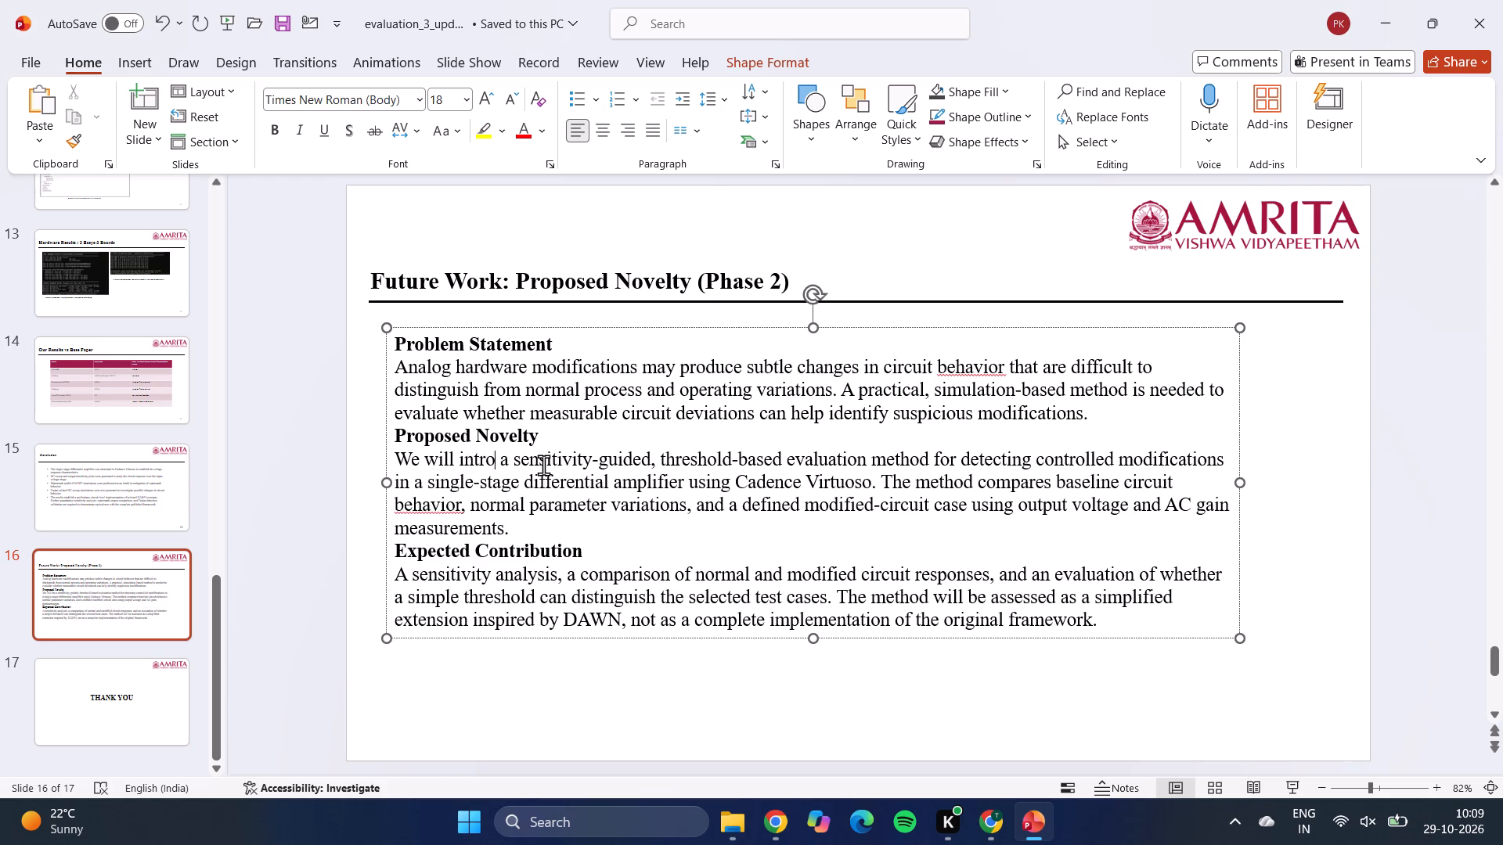
pyautogui.press('BackSpace')
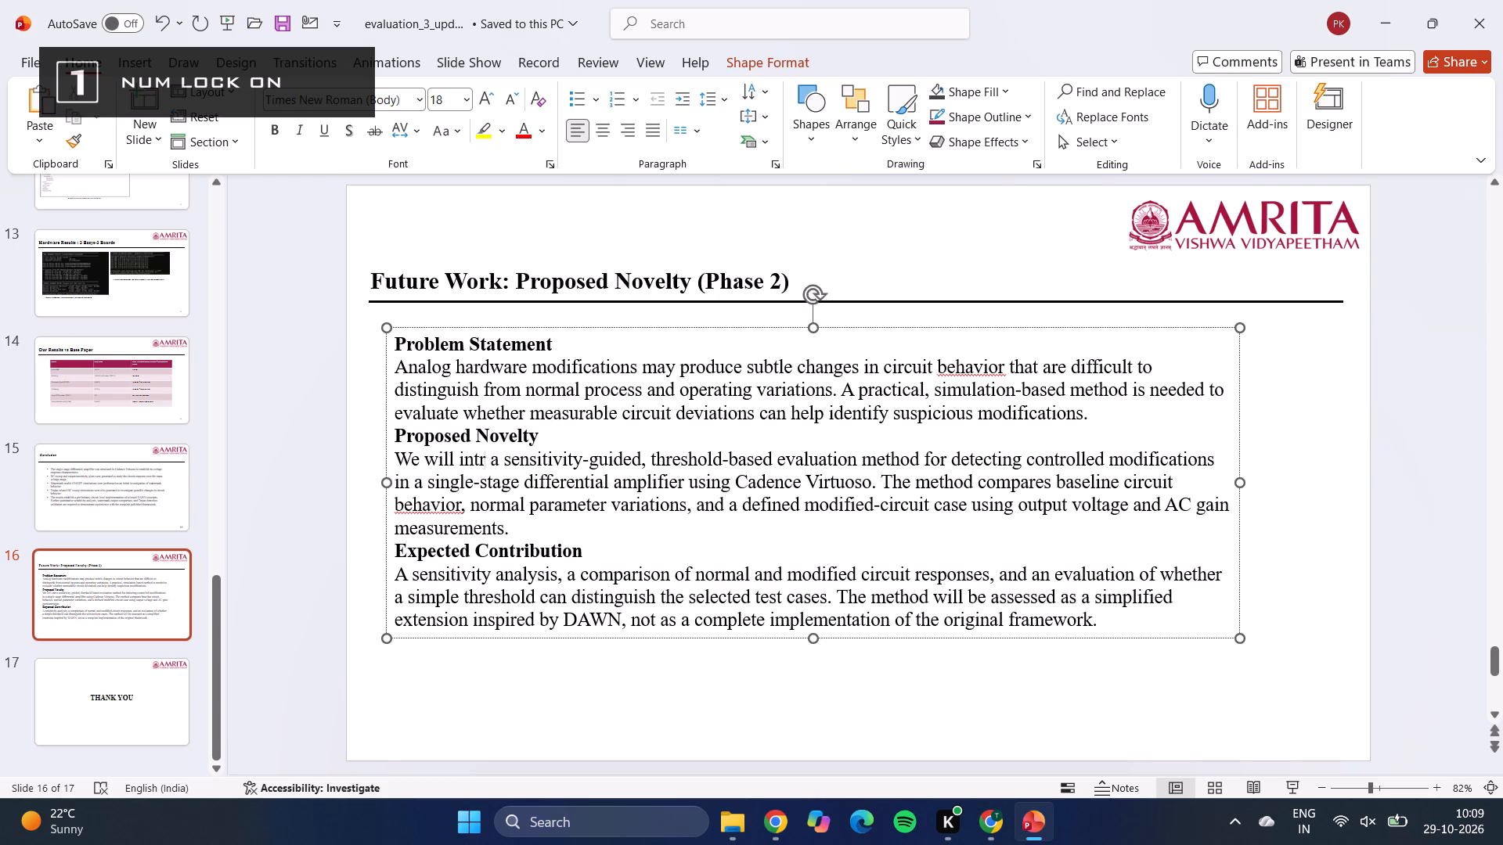
pyautogui.write('oduce')
pyautogui.press('space')
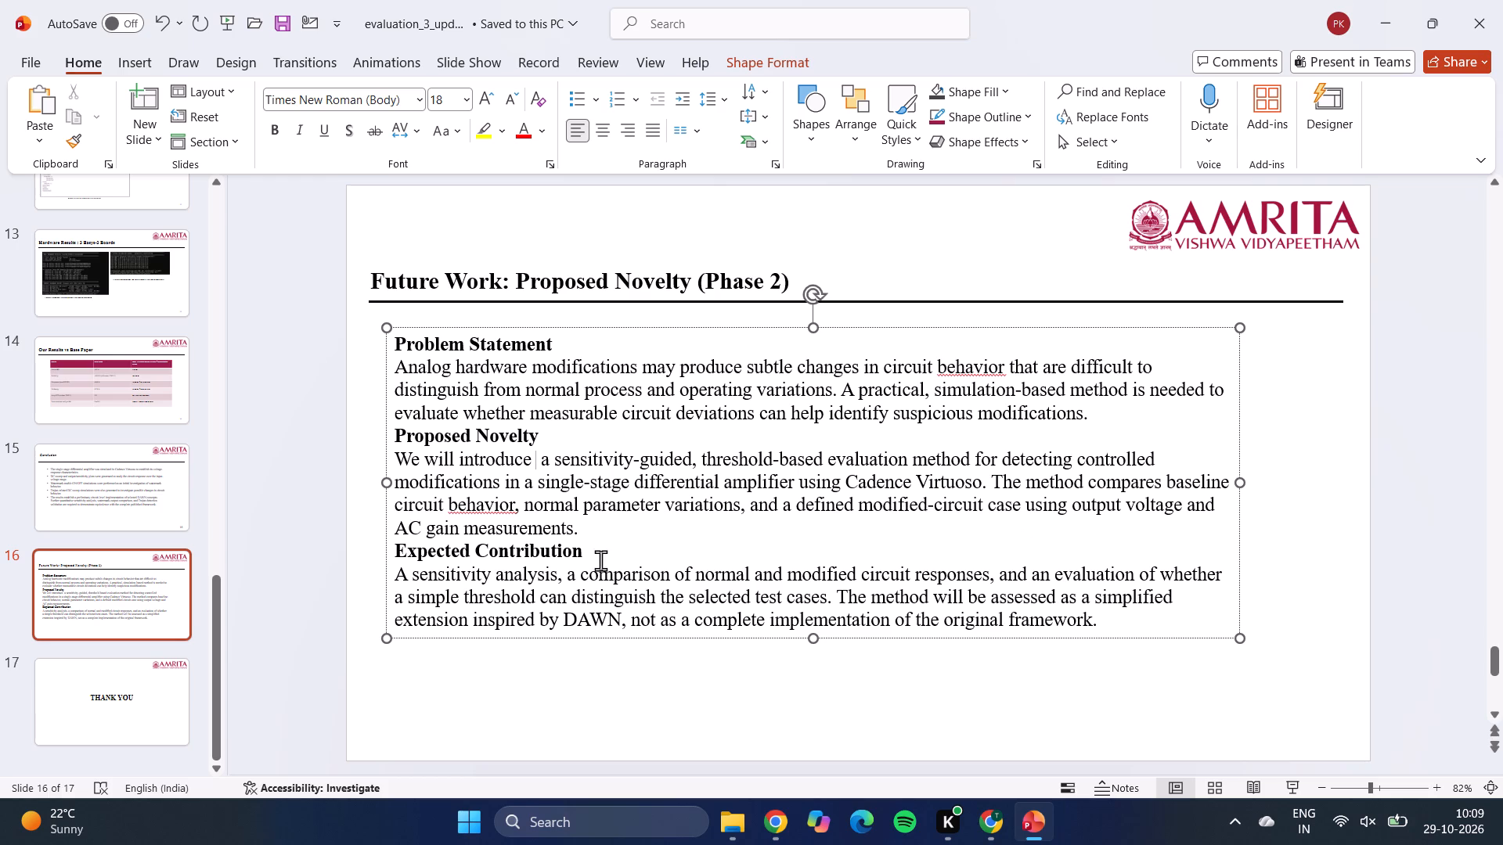
# Fine-tune the text box width on the Future Work slide by shifting both of its side edges slightly left.
pyautogui.click(389, 491)
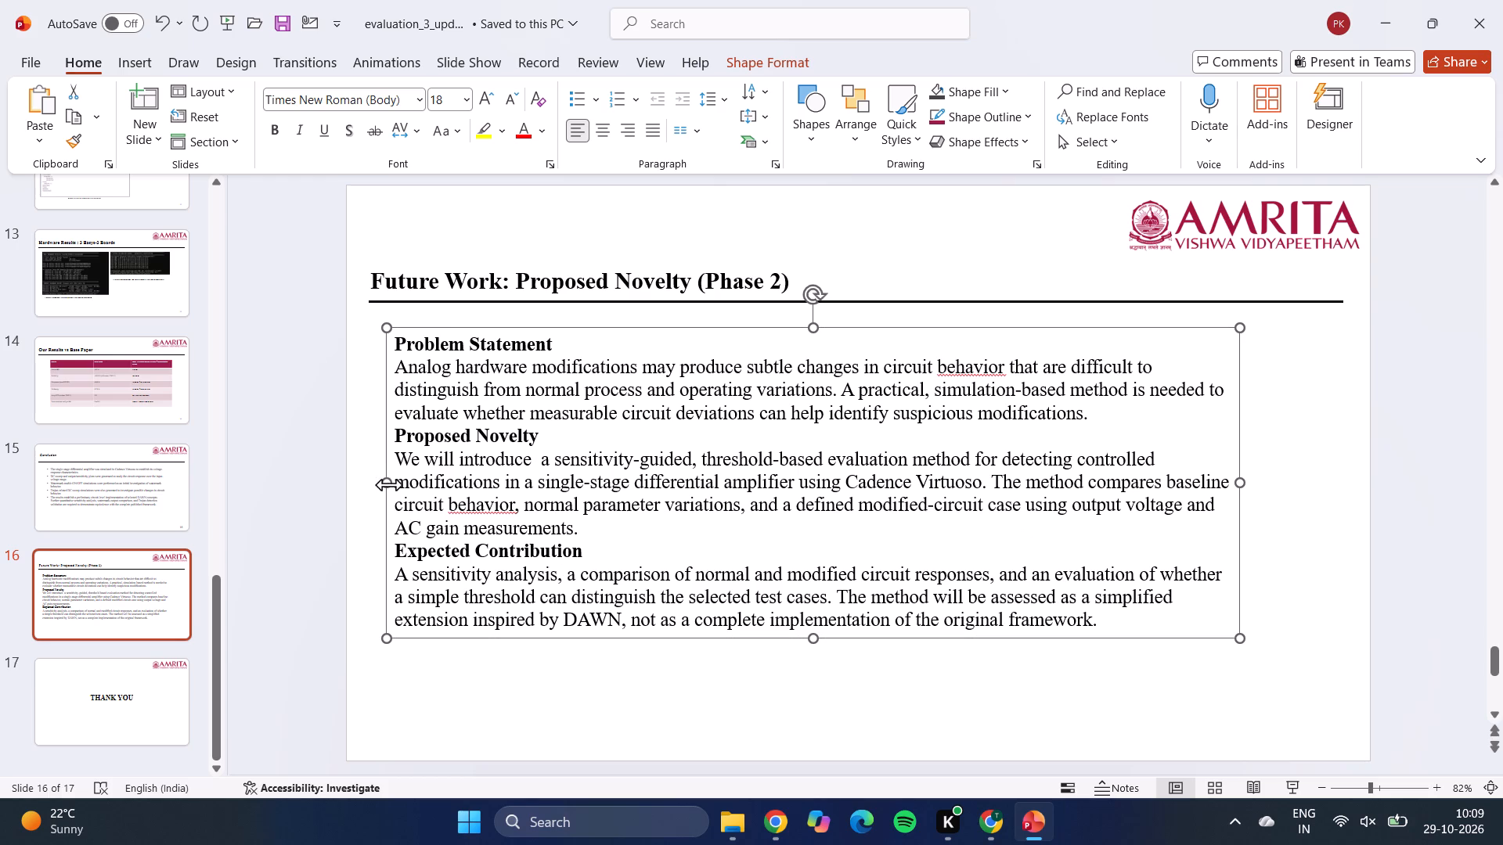
pyautogui.moveTo(388, 484); pyautogui.dragTo(380, 483)
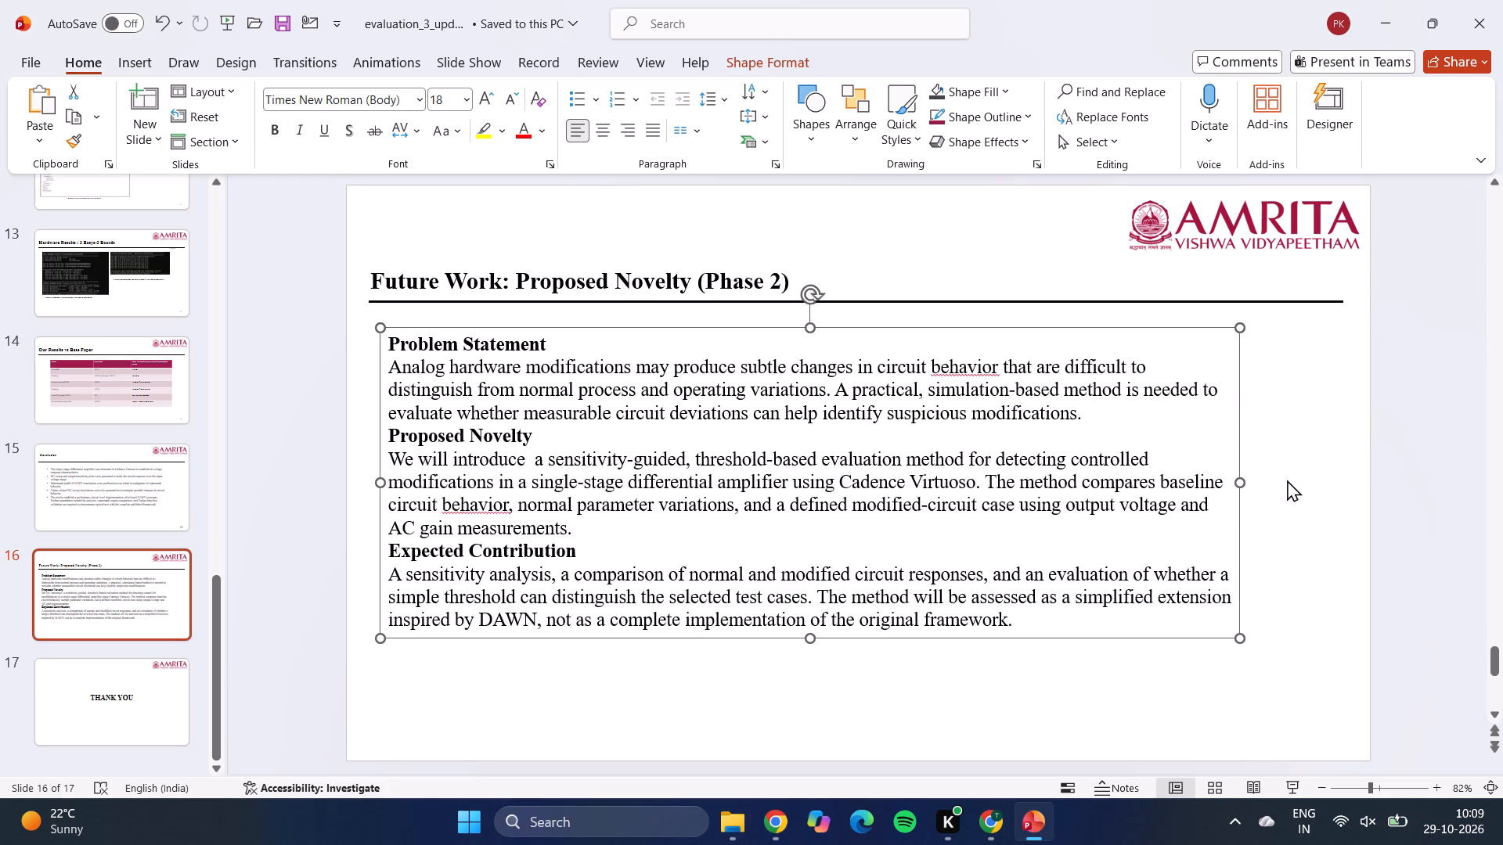
pyautogui.moveTo(1240, 483); pyautogui.dragTo(1223, 497)
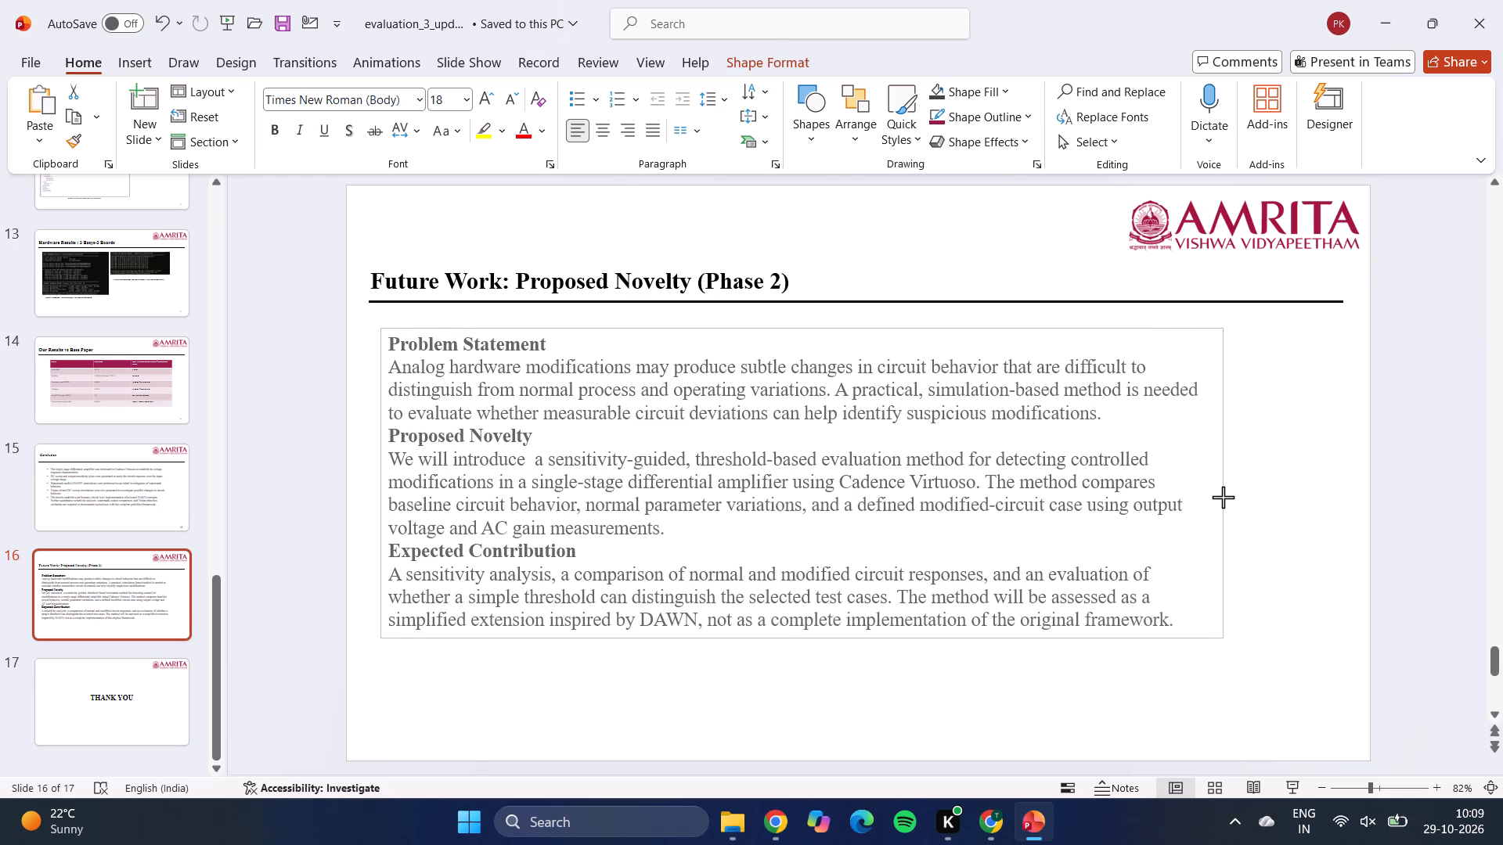
pyautogui.moveTo(1223, 497); pyautogui.dragTo(1225, 500)
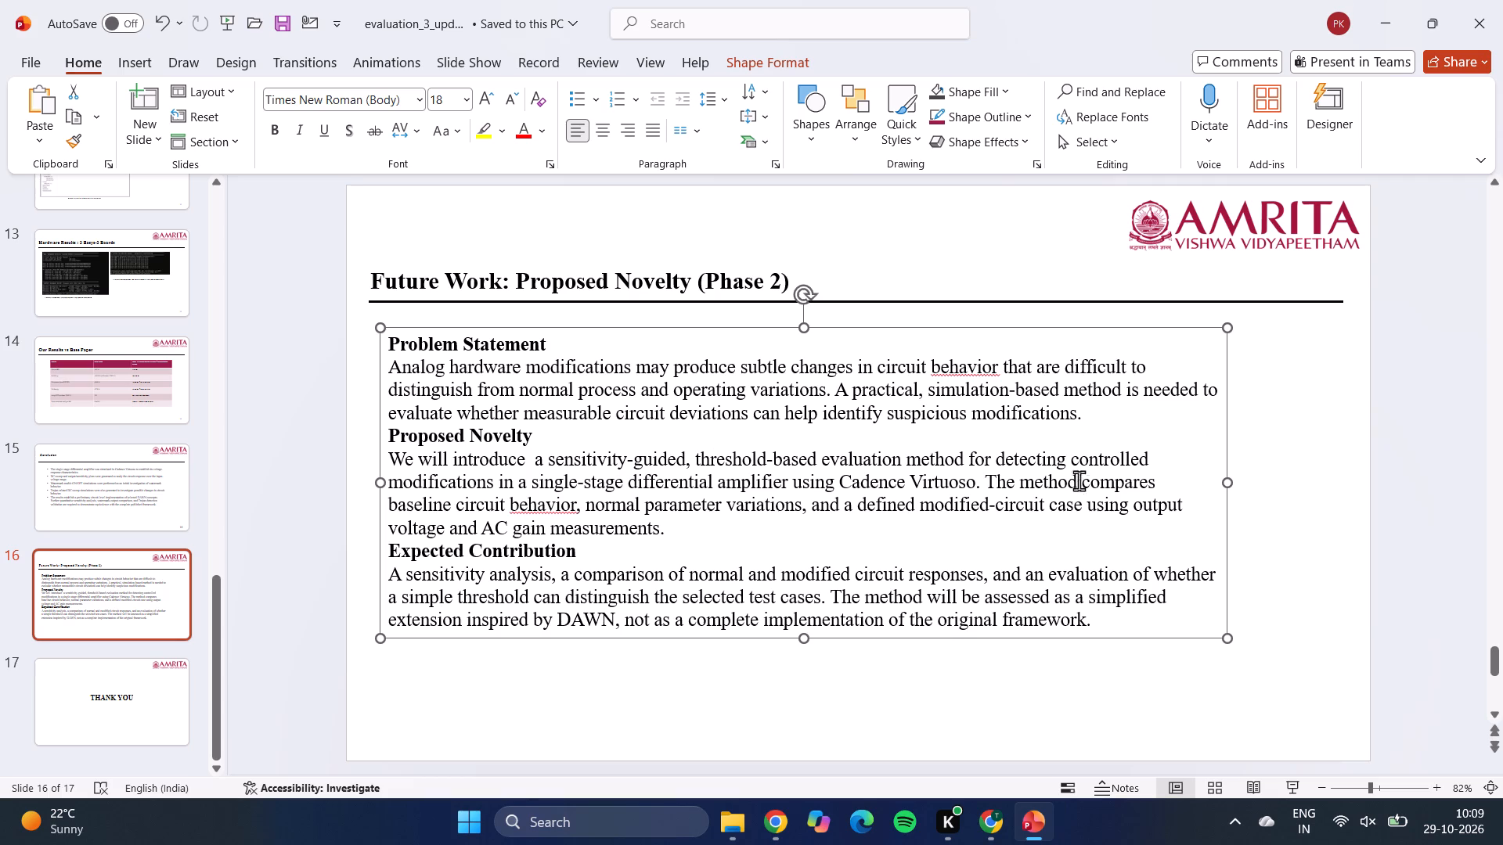
# Insert a blank line before the Proposed Novelty heading and another before the Expected Contribution heading.
pyautogui.click(1098, 422)
pyautogui.press('Return')
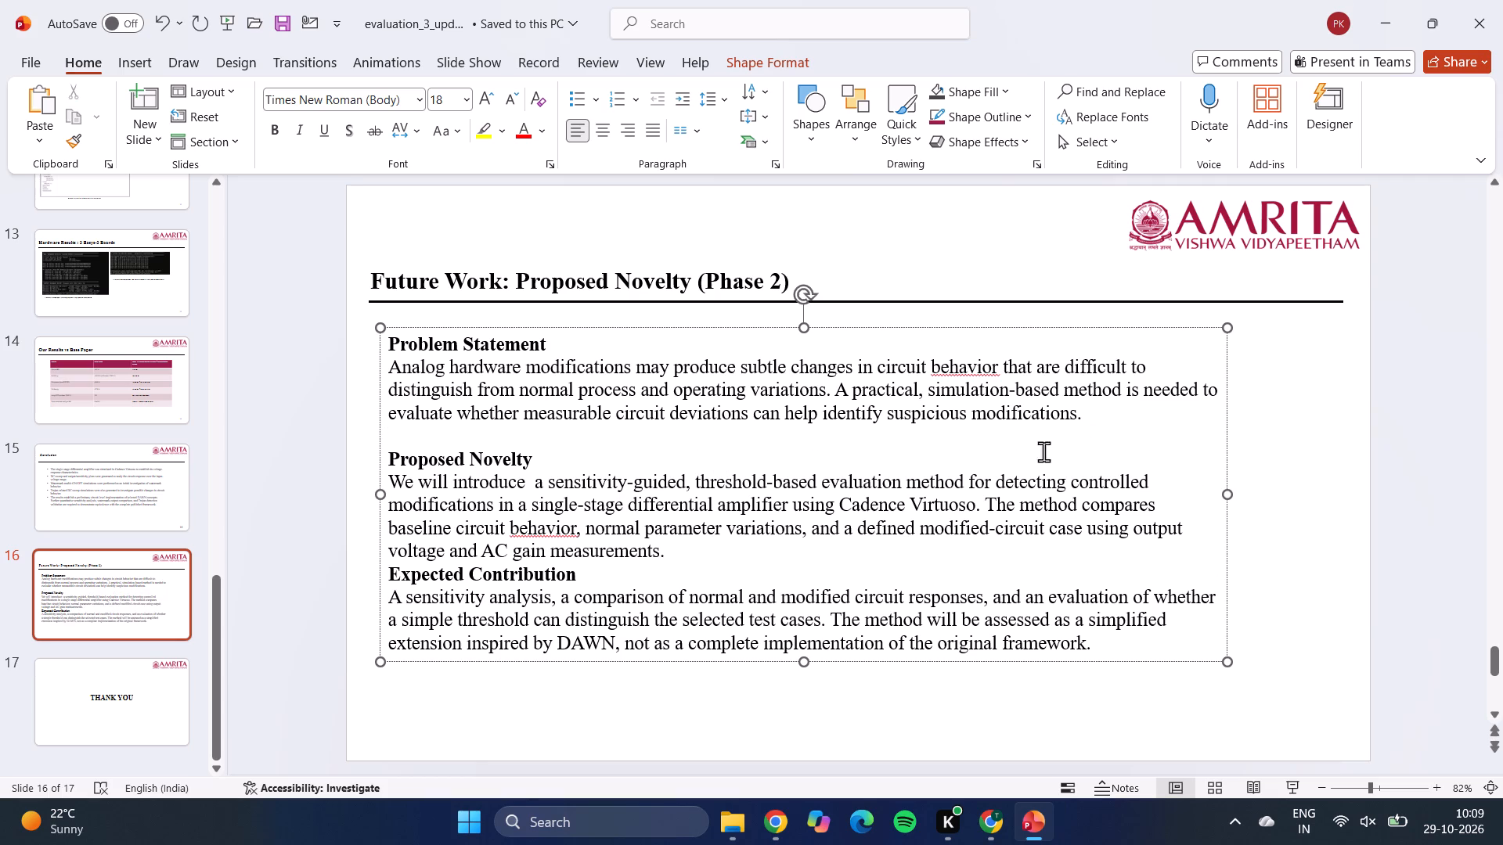
pyautogui.click(978, 550)
pyautogui.press('Return')
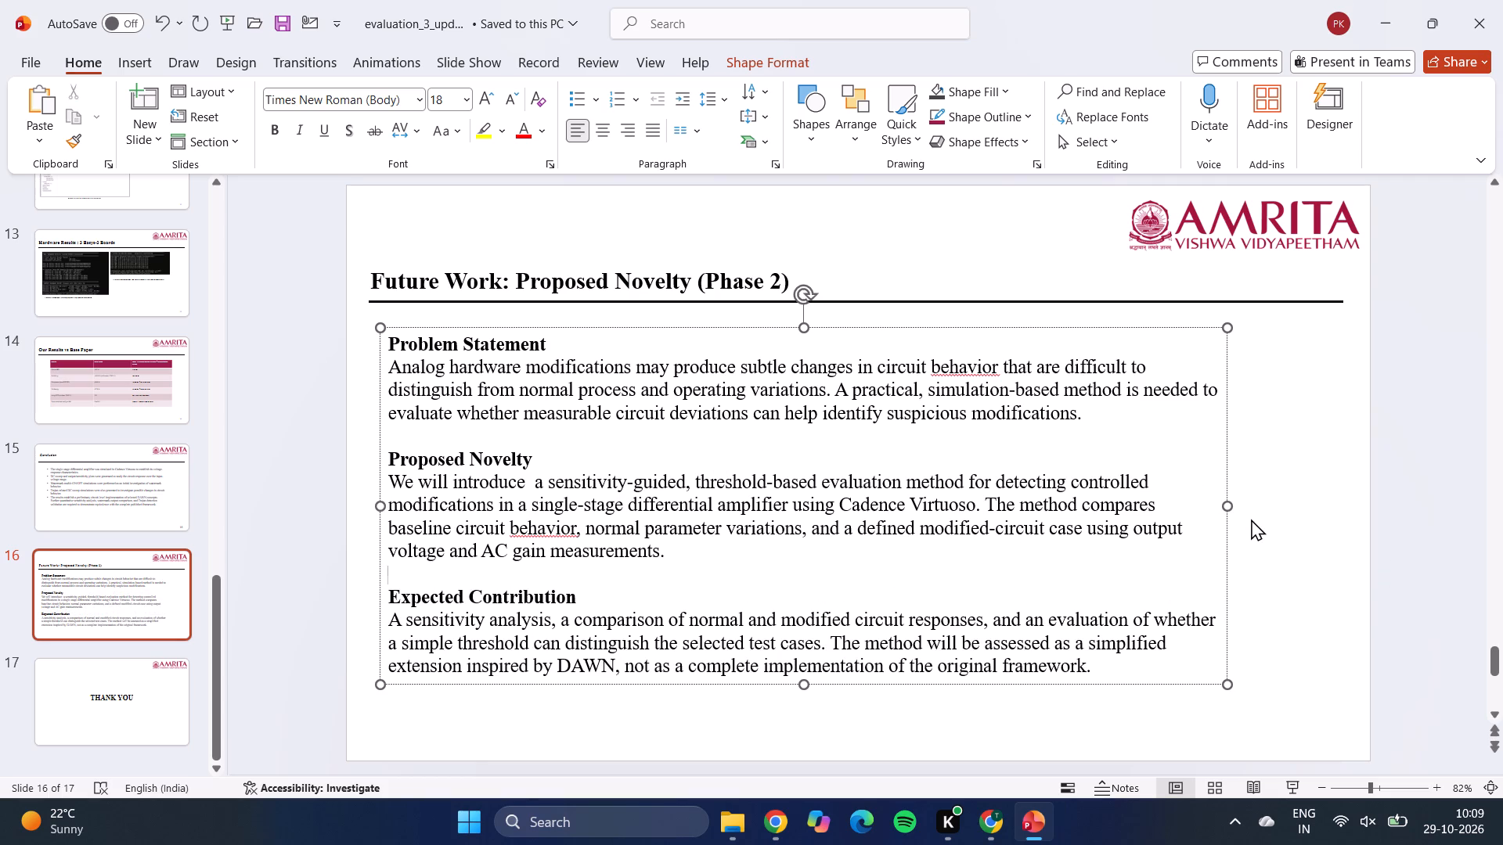
pyautogui.moveTo(1251, 519); pyautogui.dragTo(1222, 509)
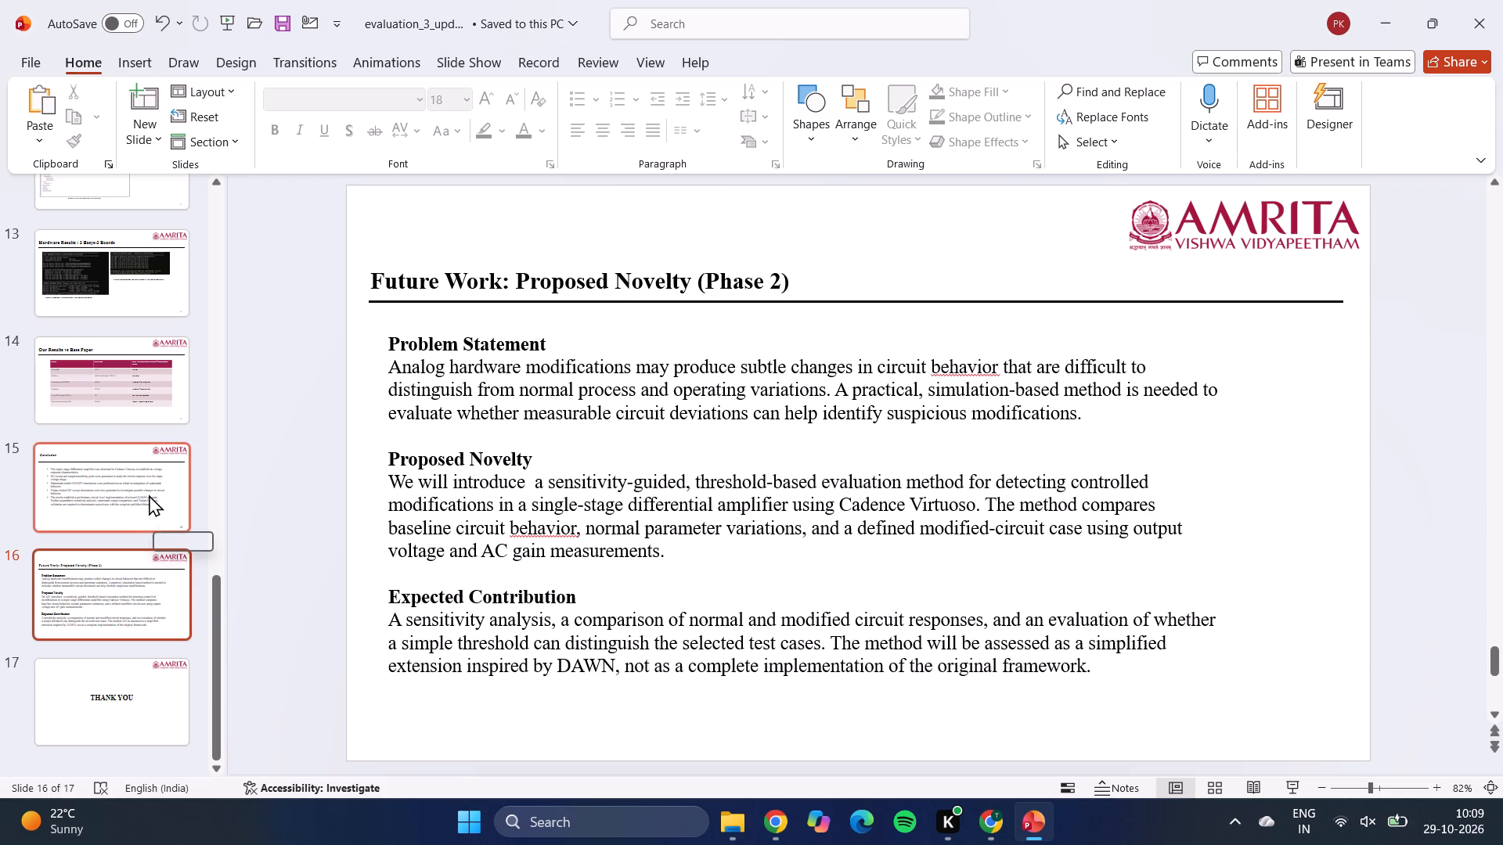
# Review the Conclusion slide alongside the Future Work slide and return to the deck's opening slide thumbnails.
pyautogui.click(488, 651)
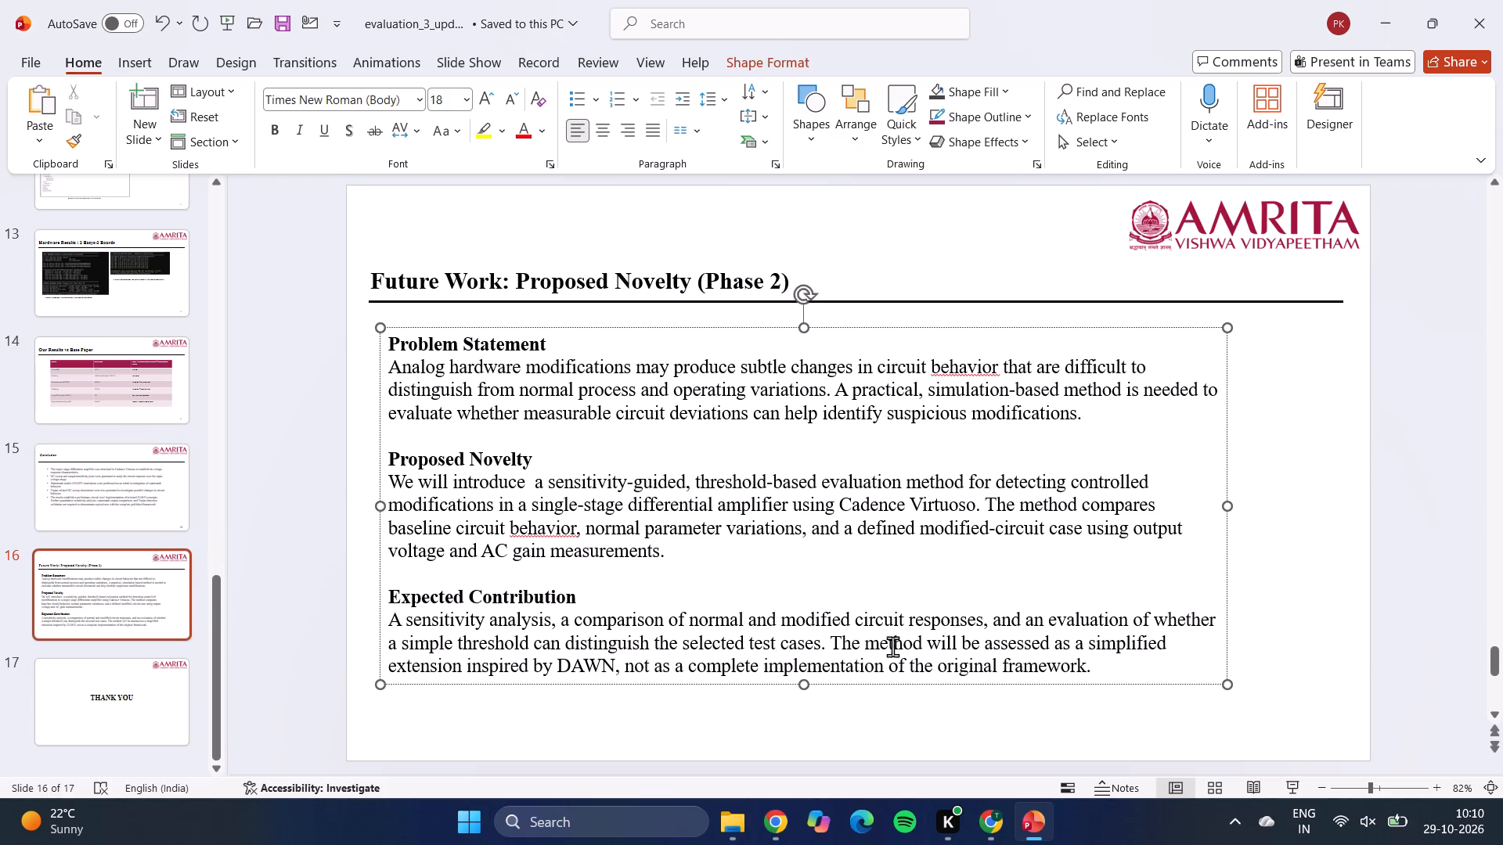
pyautogui.click(120, 514)
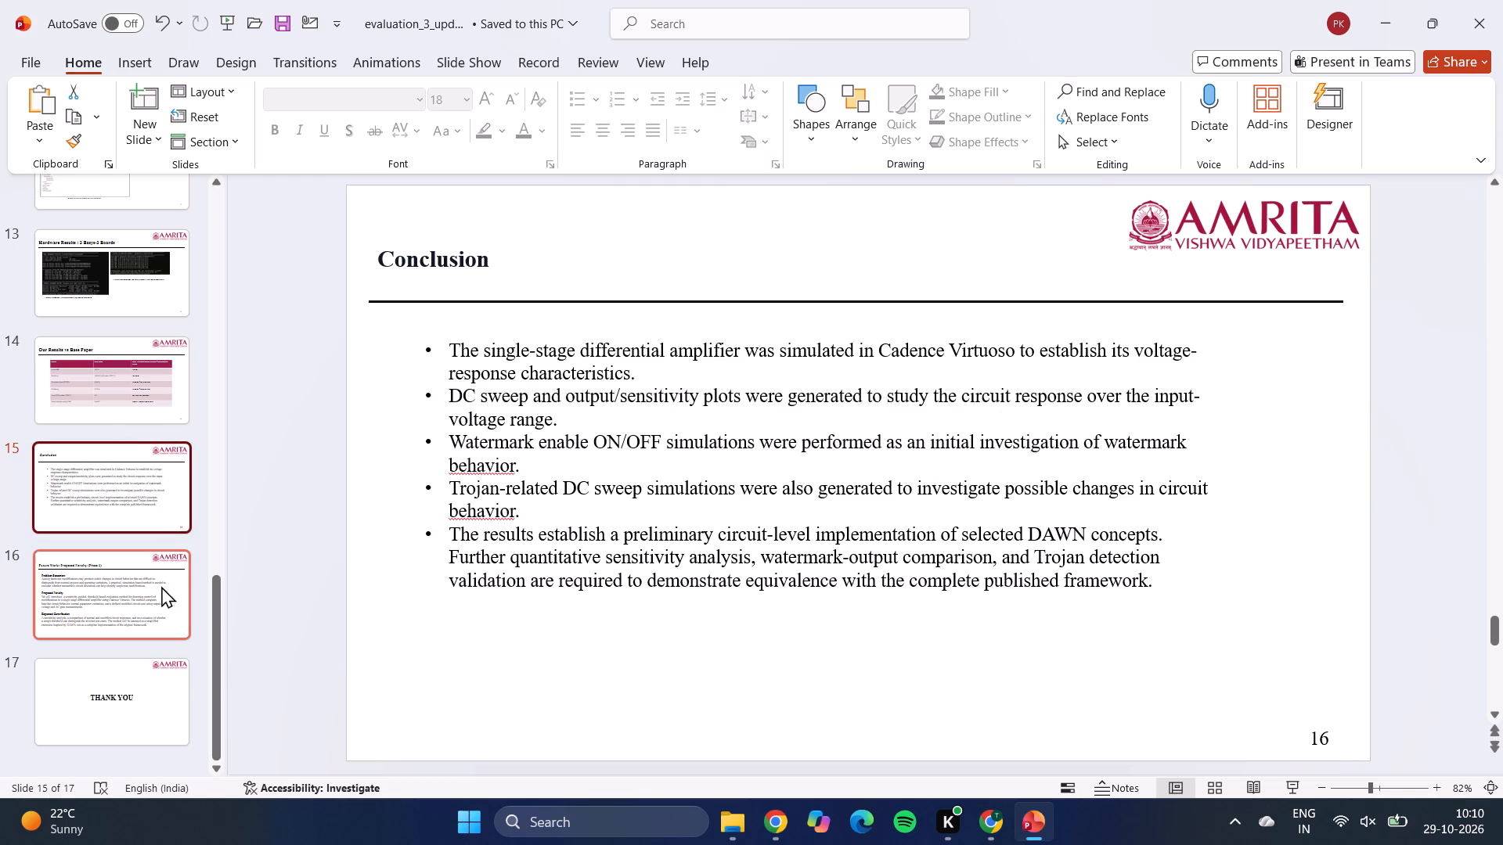
pyautogui.click(105, 487)
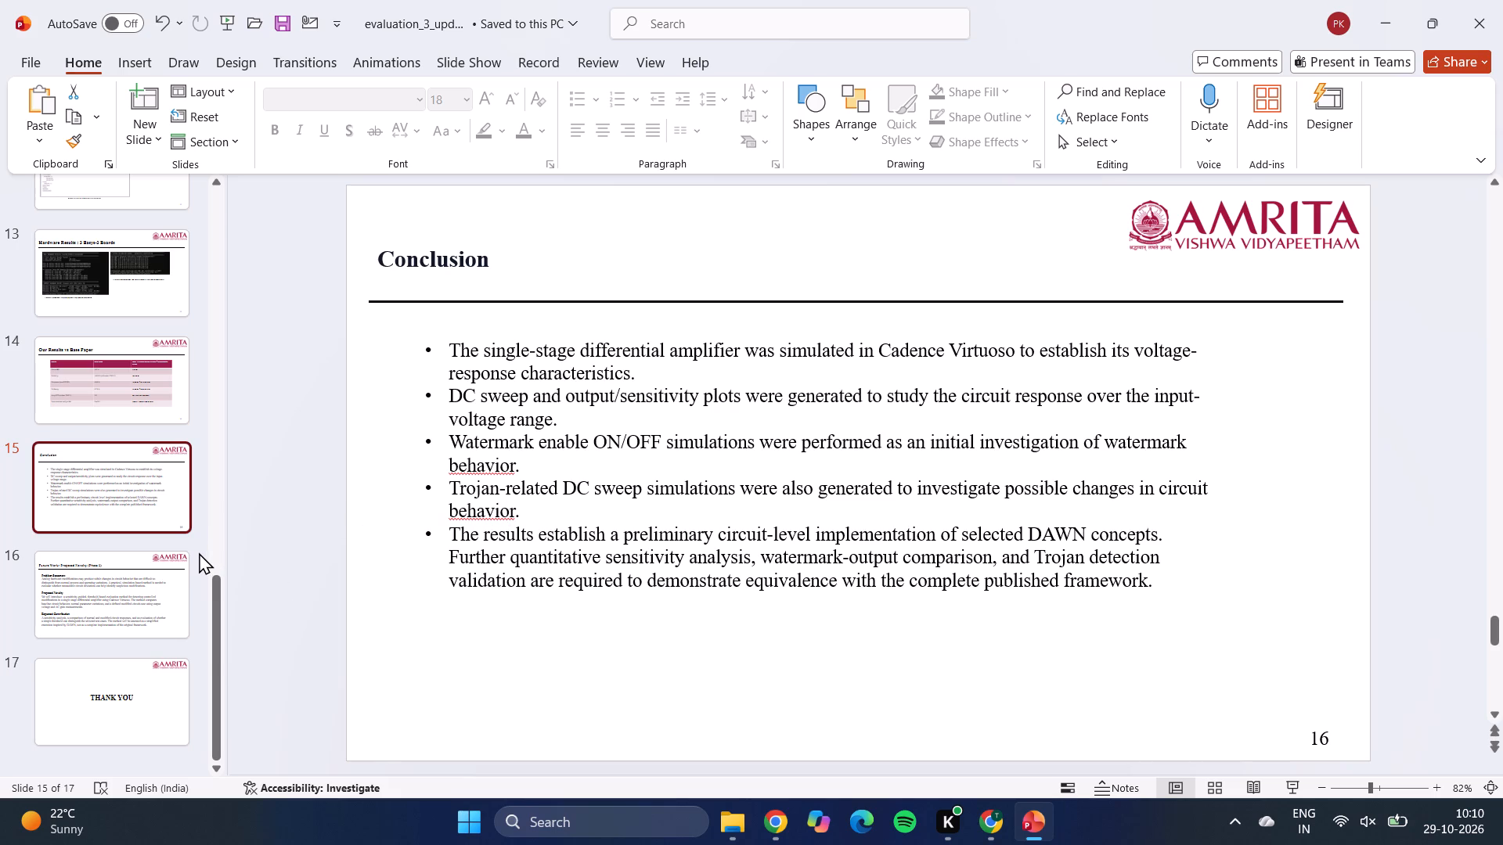
pyautogui.click(122, 615)
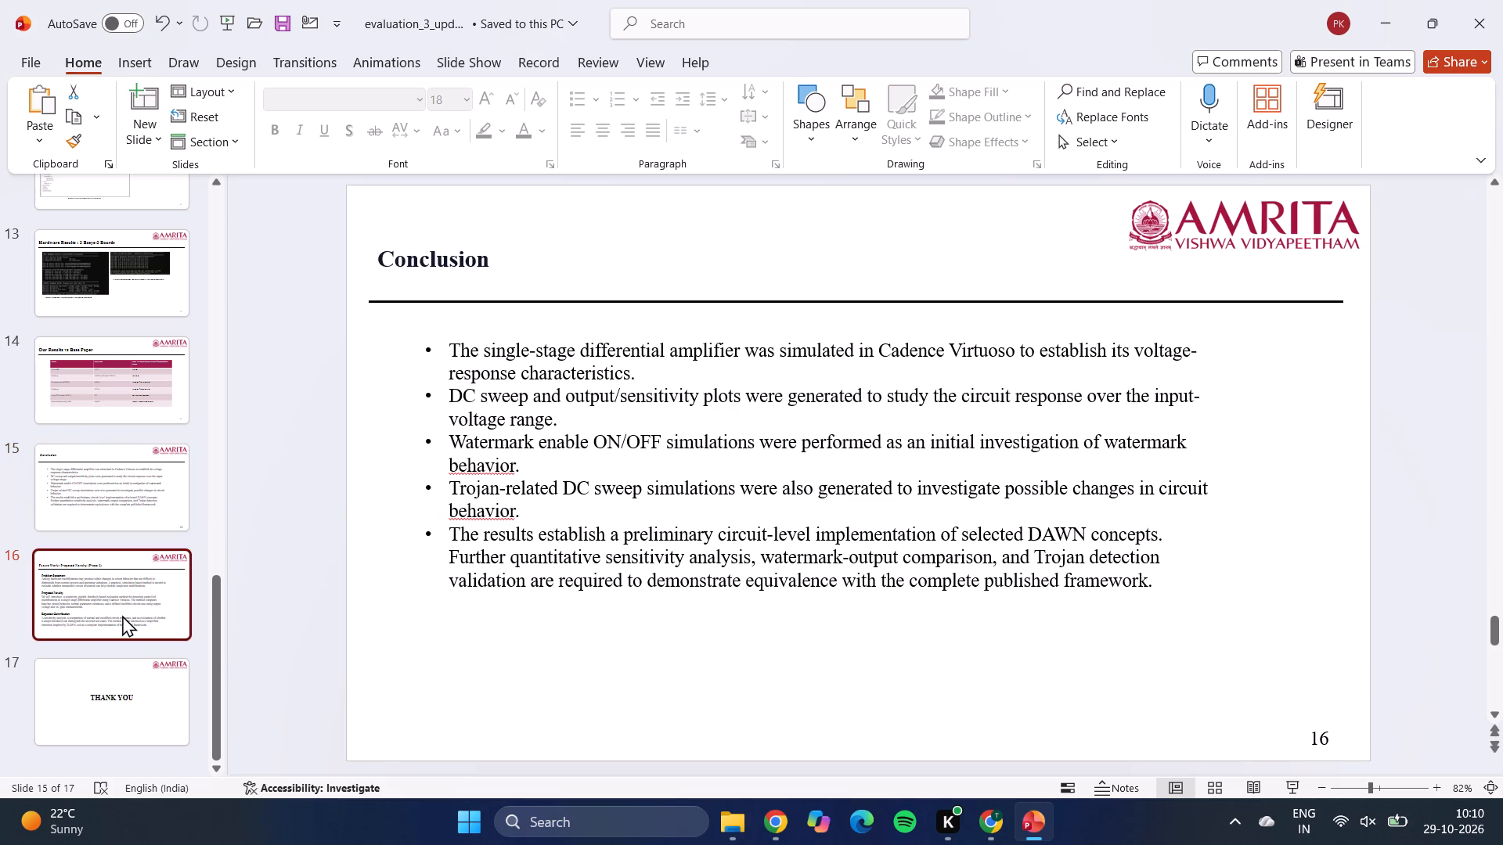
pyautogui.click(104, 516)
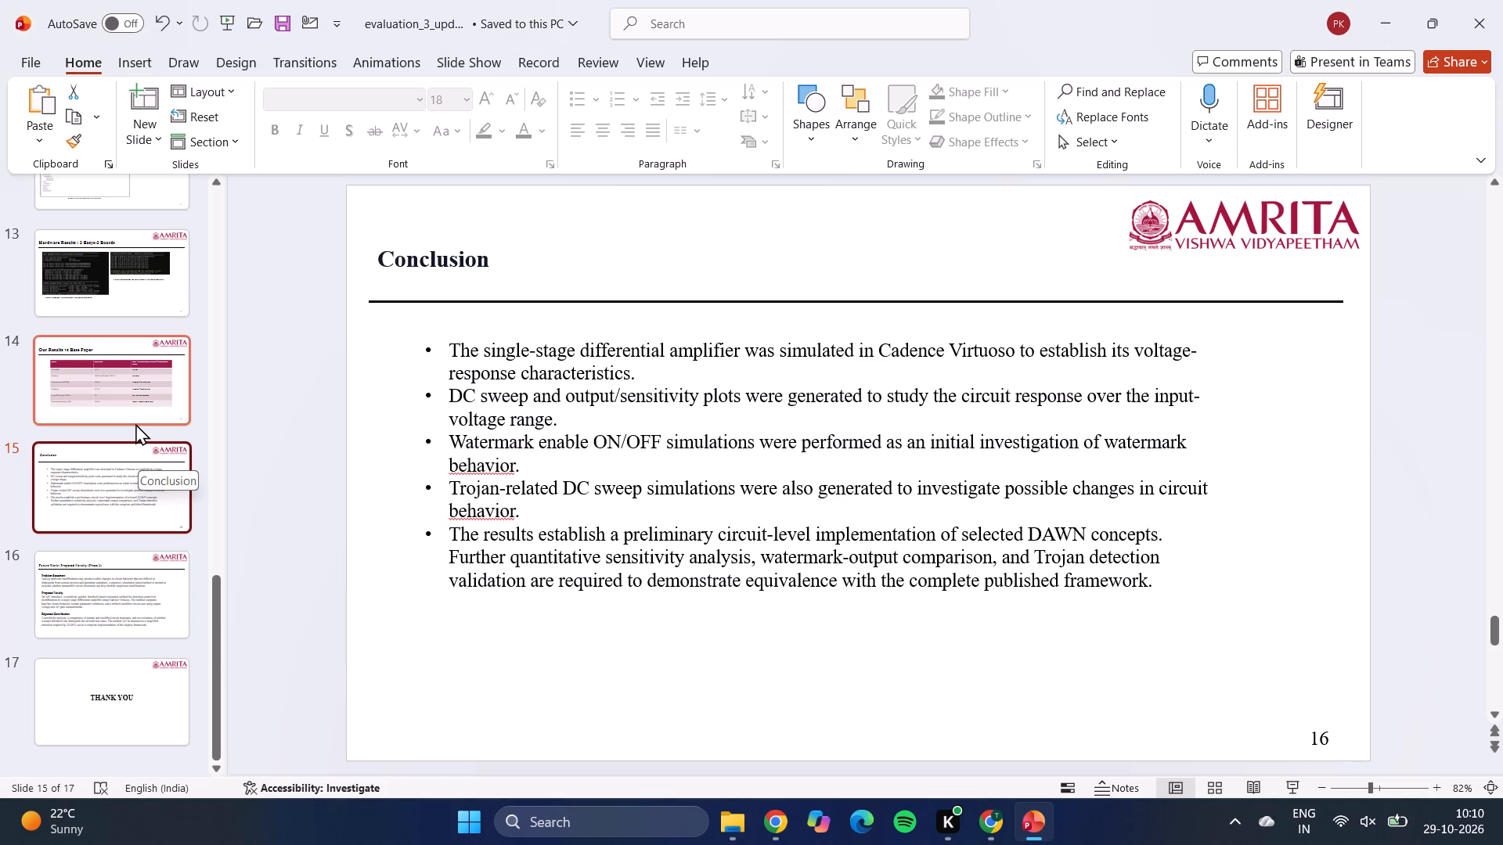
pyautogui.scroll(3, 134, 480)
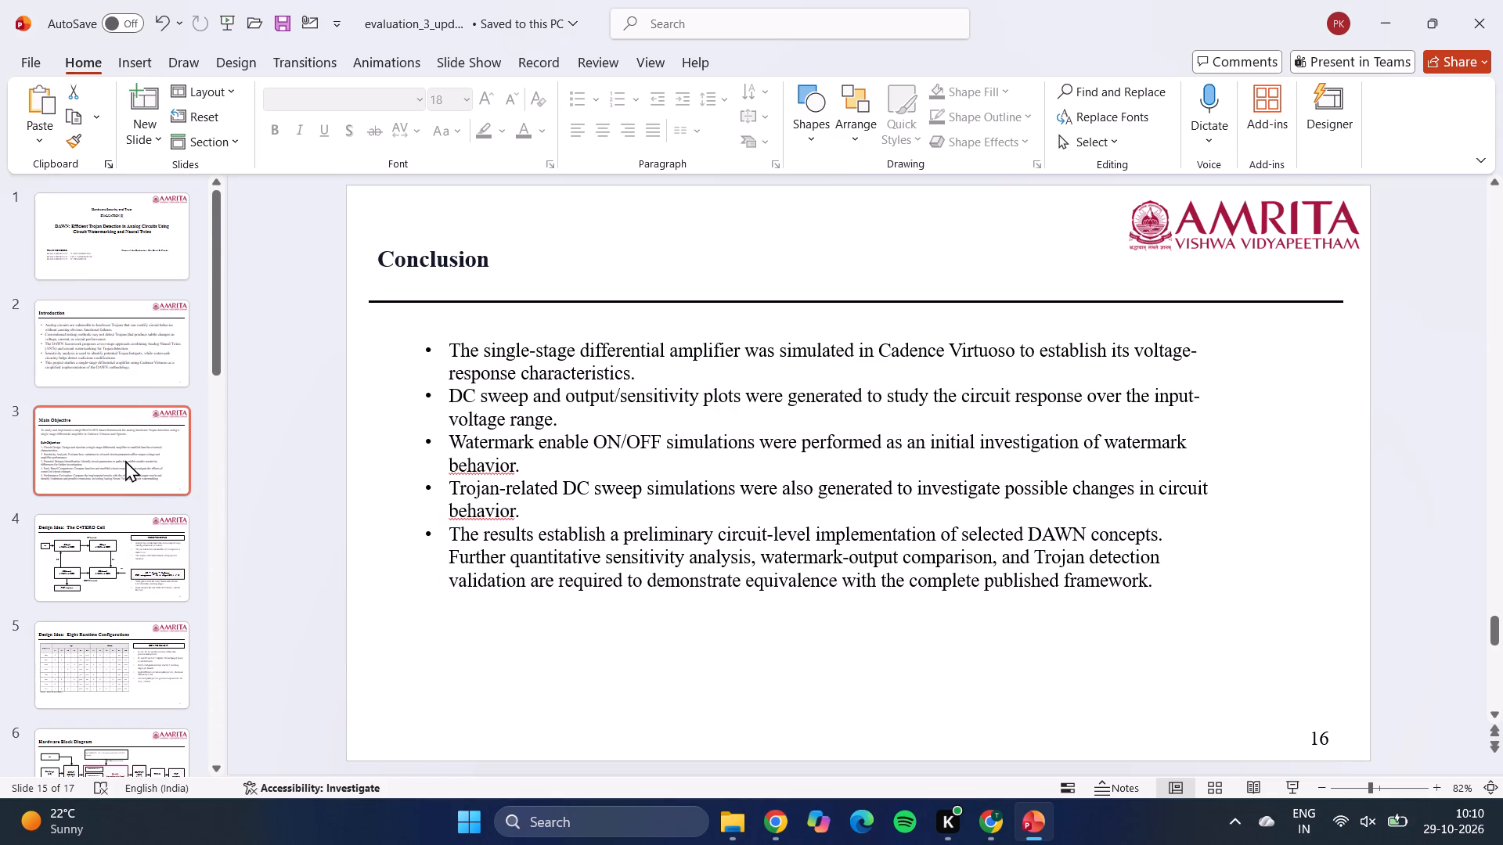
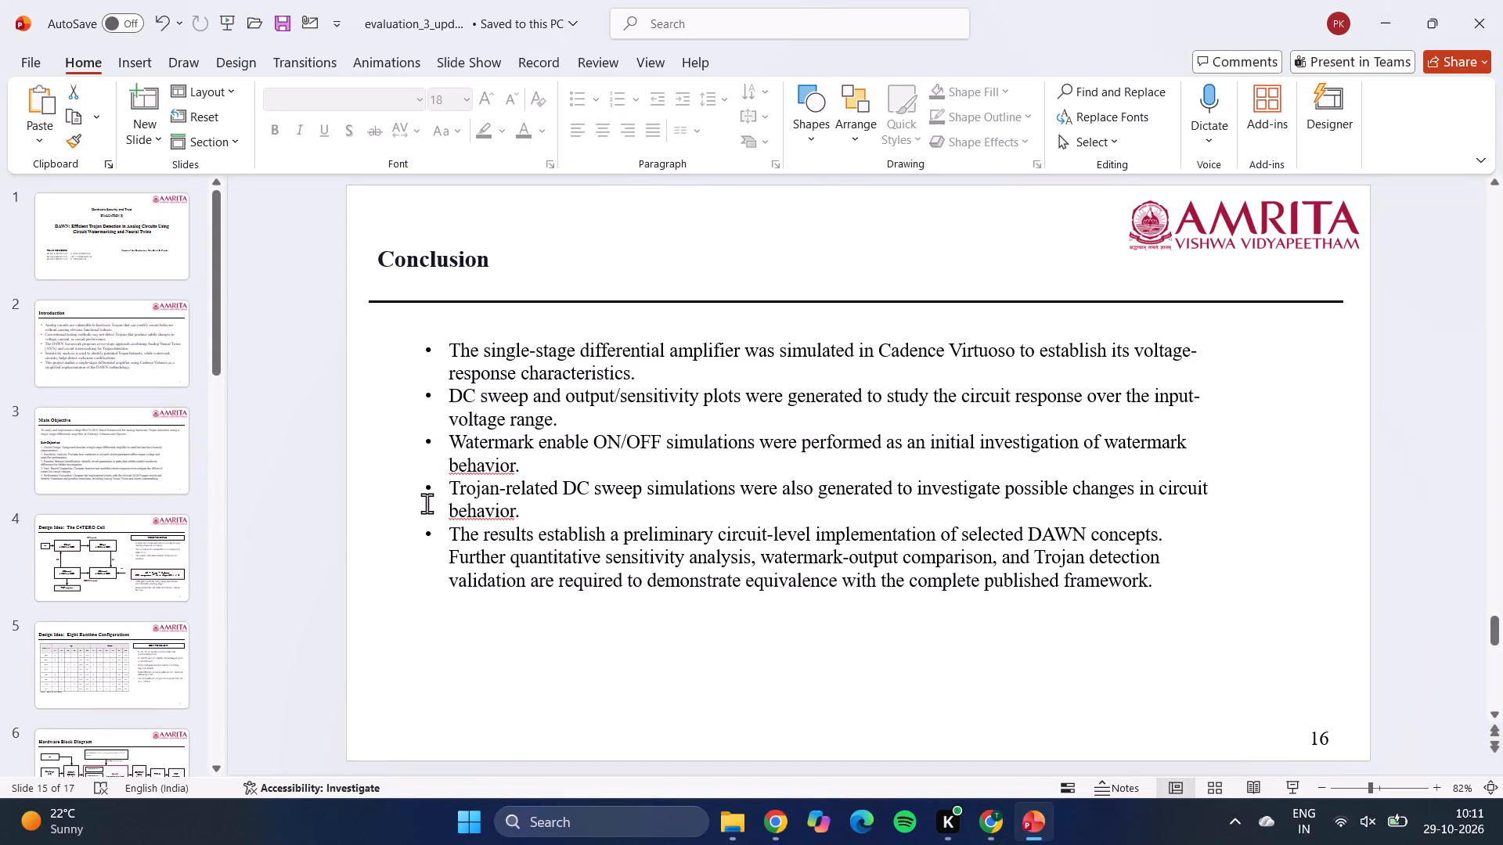
# Check the first four slides, from the title slide to the C4TERO Cell slide, for outdated content.
pyautogui.click(113, 248)
pyautogui.press('Down')
pyautogui.press('Down')
pyautogui.press('Down')
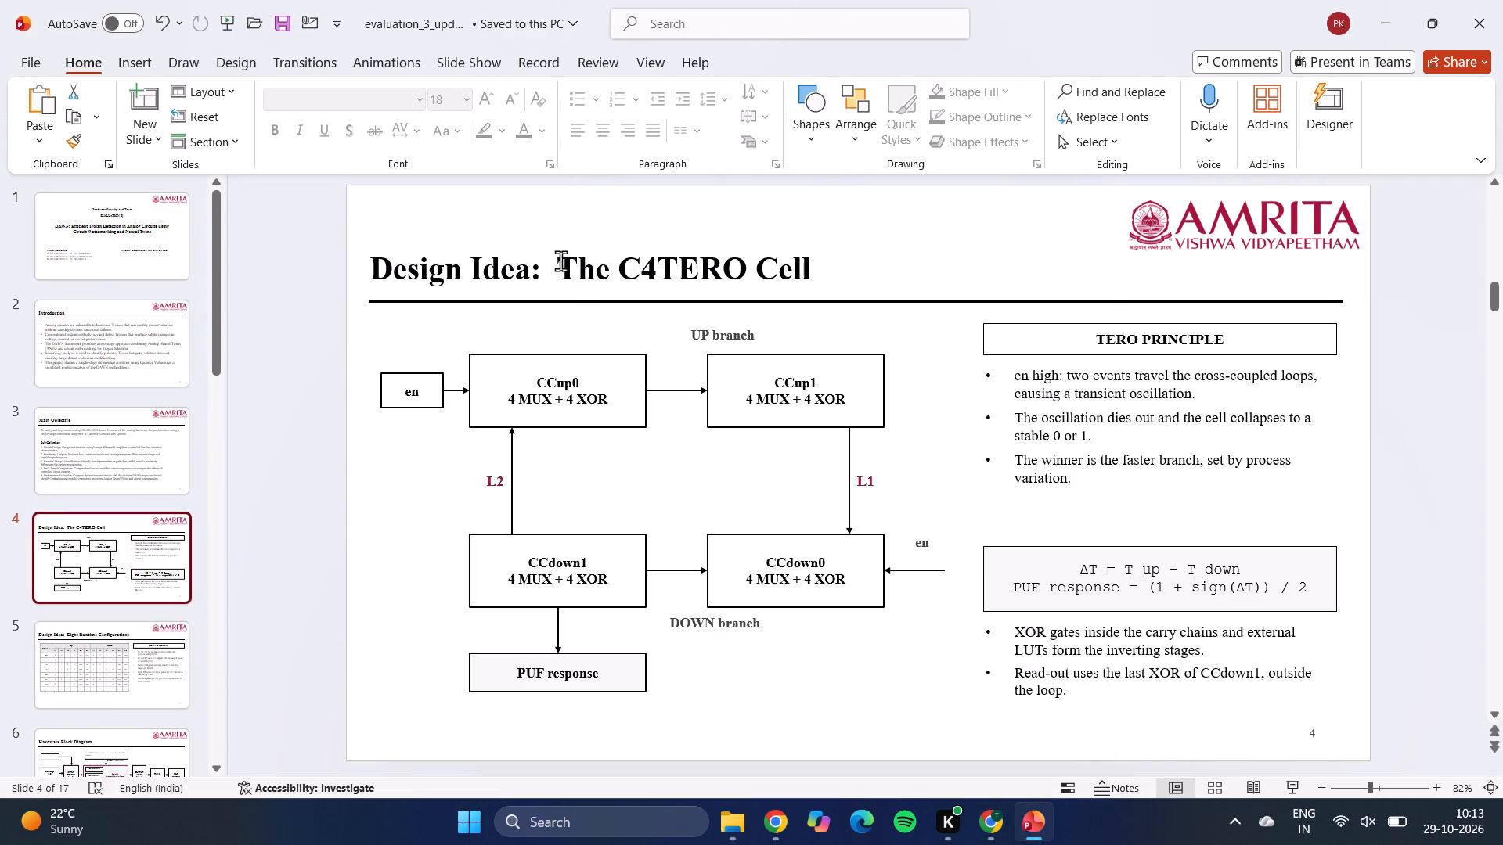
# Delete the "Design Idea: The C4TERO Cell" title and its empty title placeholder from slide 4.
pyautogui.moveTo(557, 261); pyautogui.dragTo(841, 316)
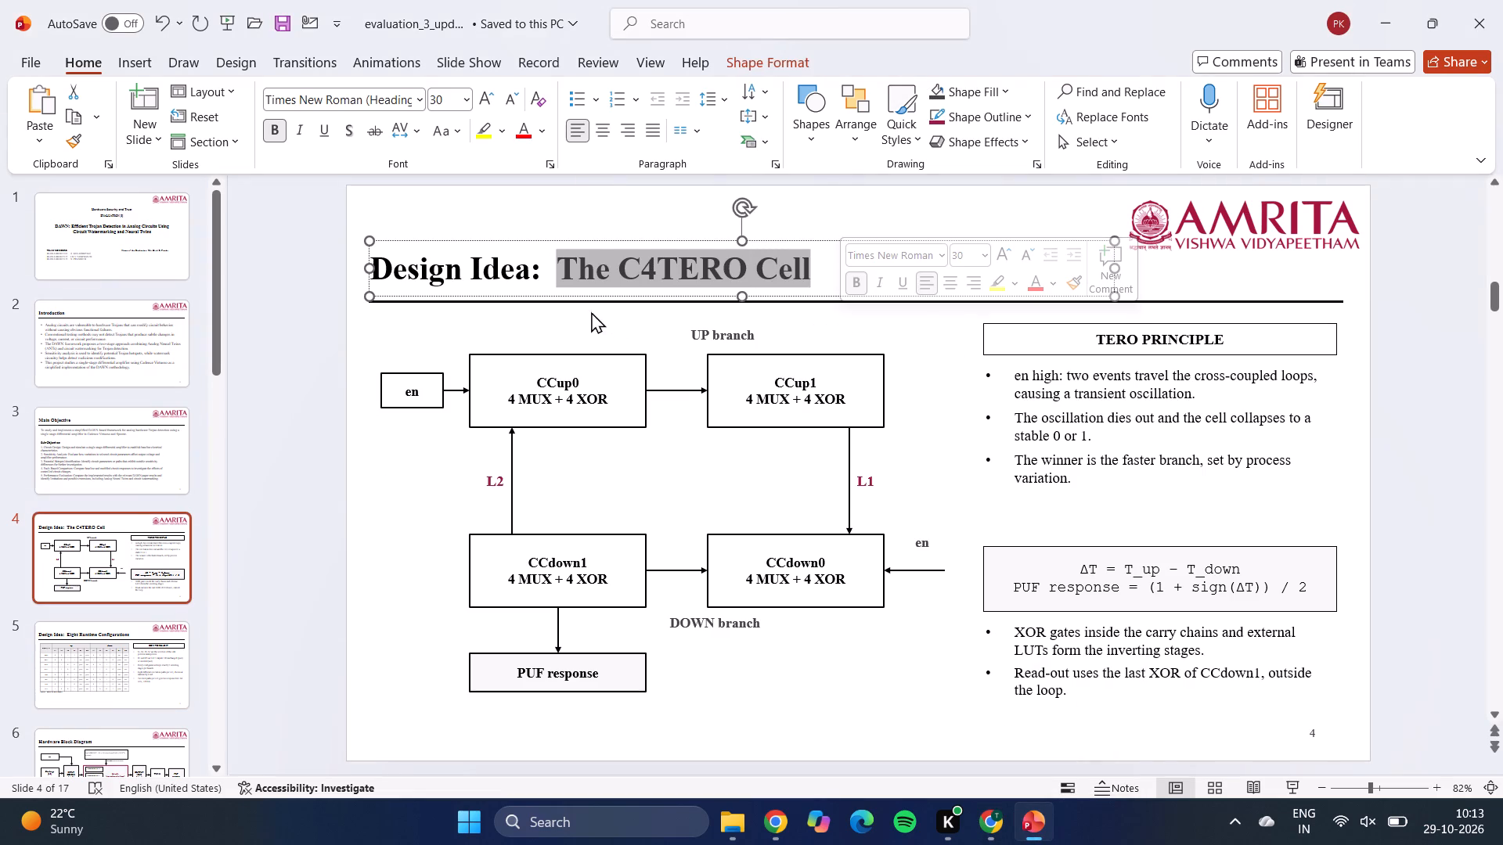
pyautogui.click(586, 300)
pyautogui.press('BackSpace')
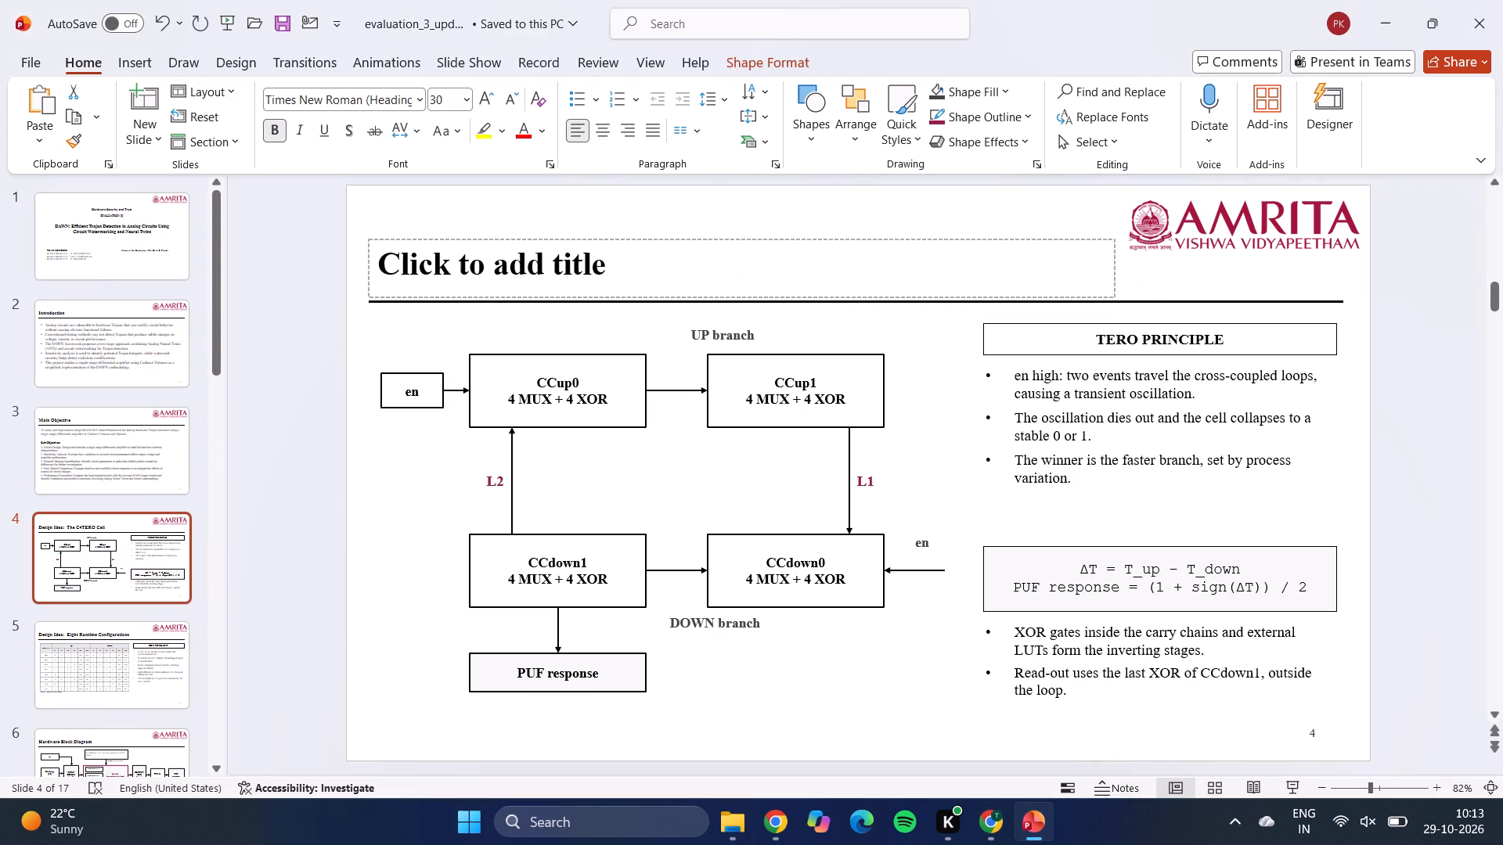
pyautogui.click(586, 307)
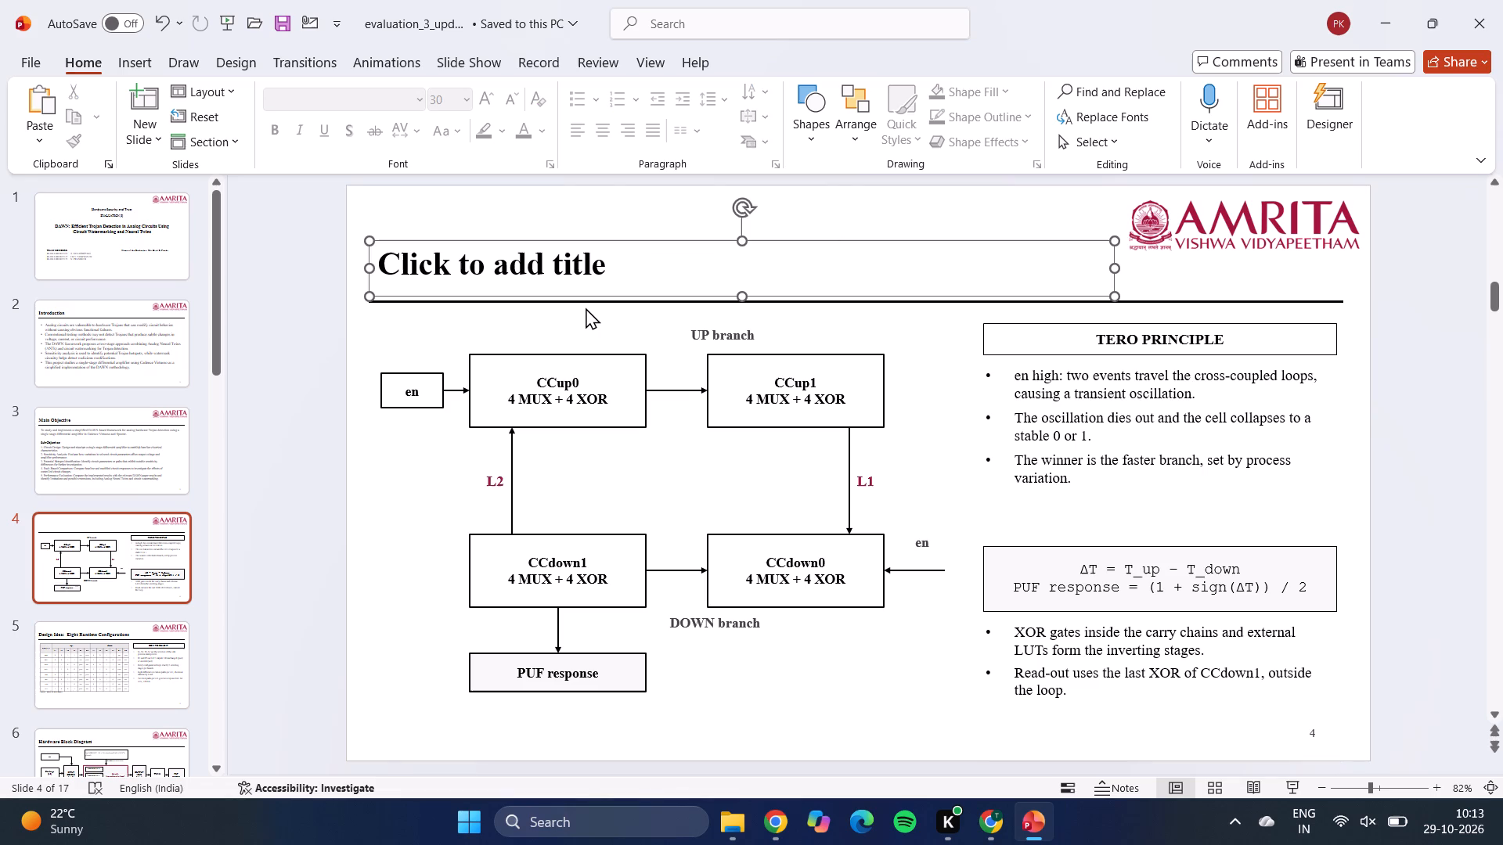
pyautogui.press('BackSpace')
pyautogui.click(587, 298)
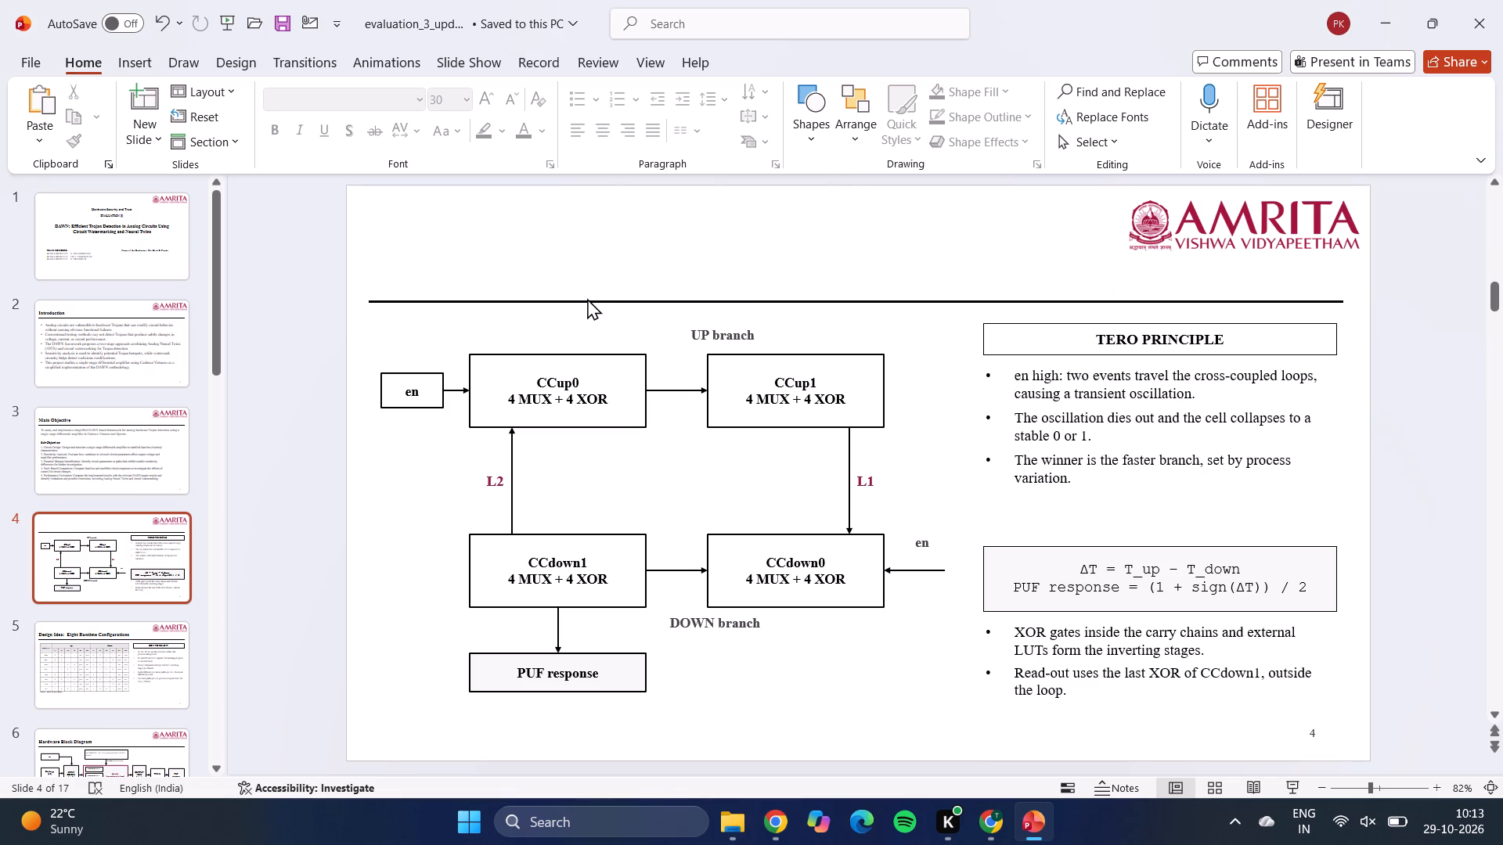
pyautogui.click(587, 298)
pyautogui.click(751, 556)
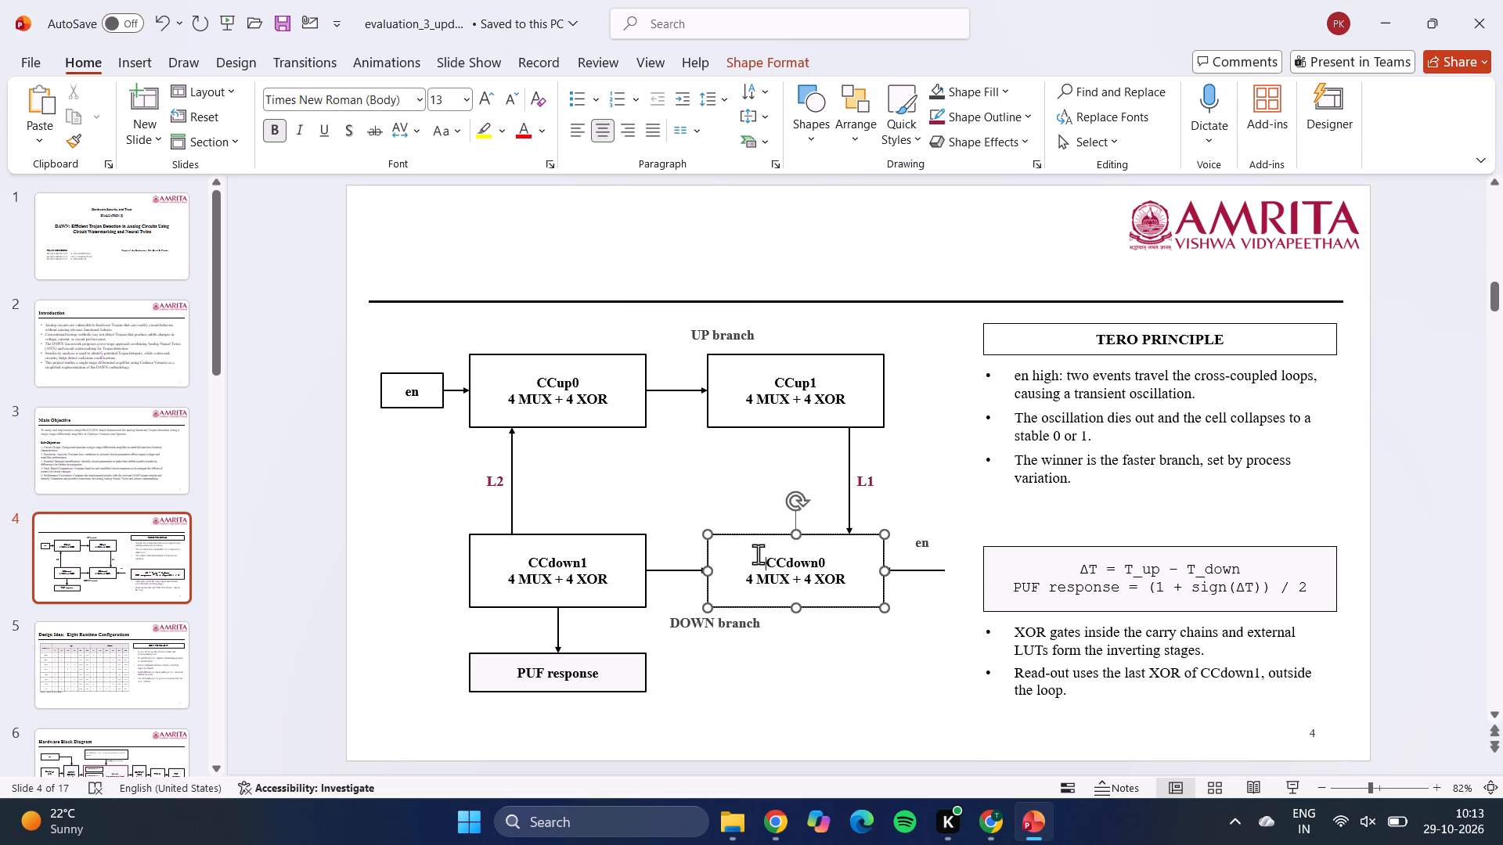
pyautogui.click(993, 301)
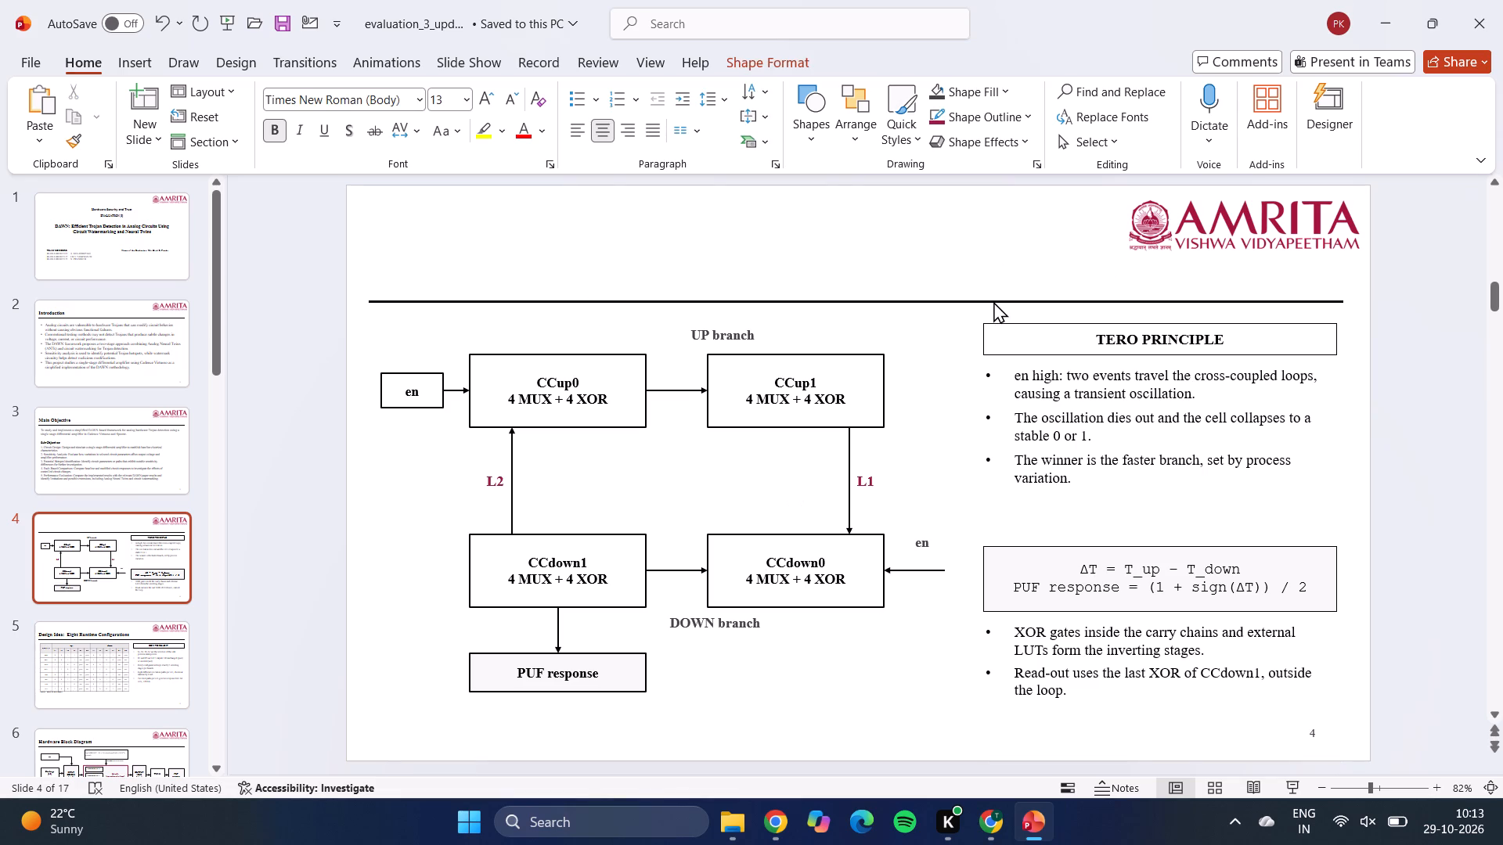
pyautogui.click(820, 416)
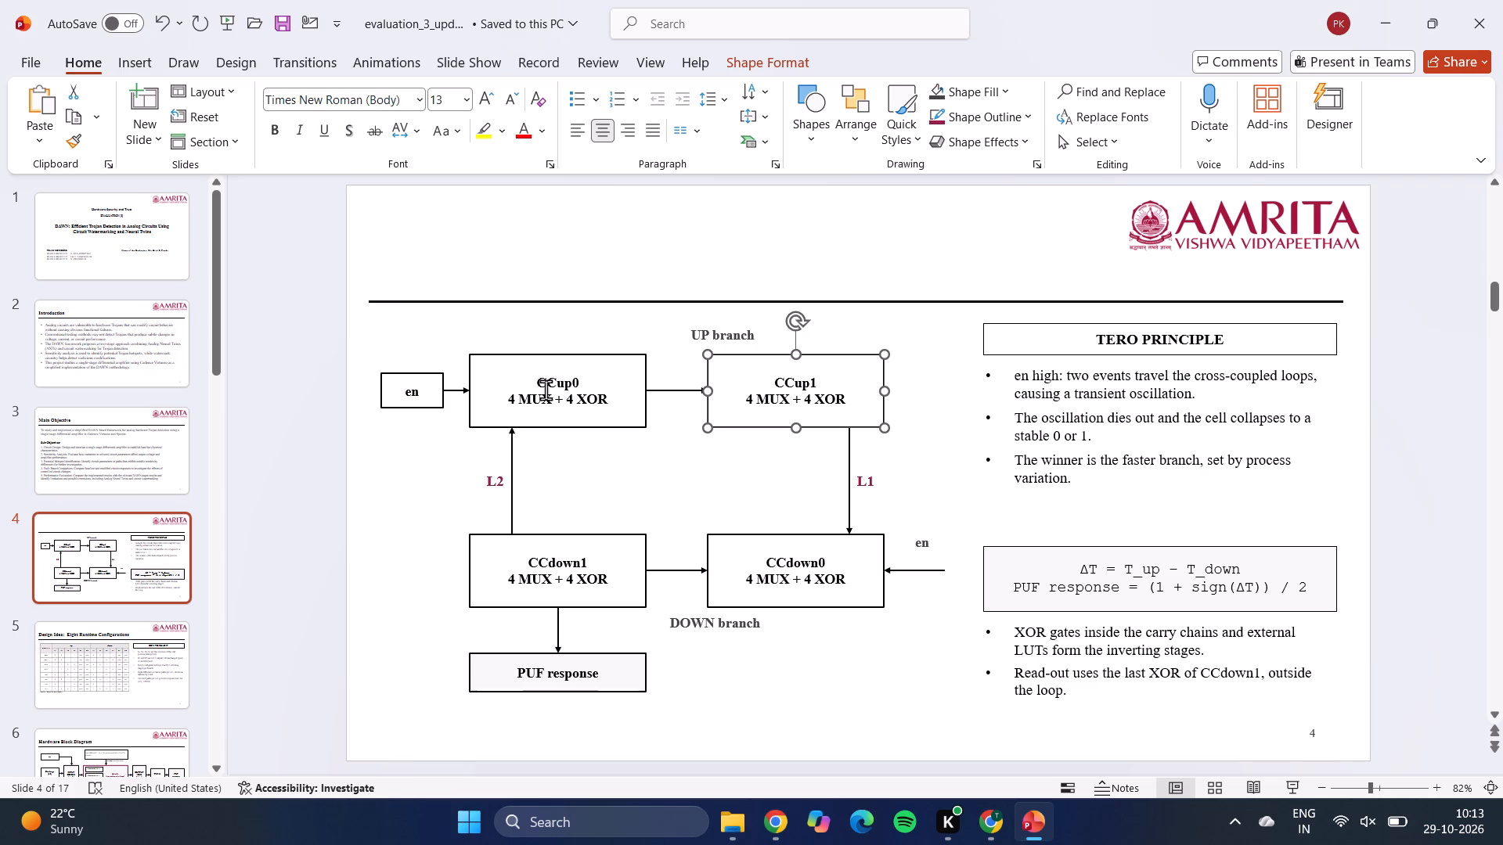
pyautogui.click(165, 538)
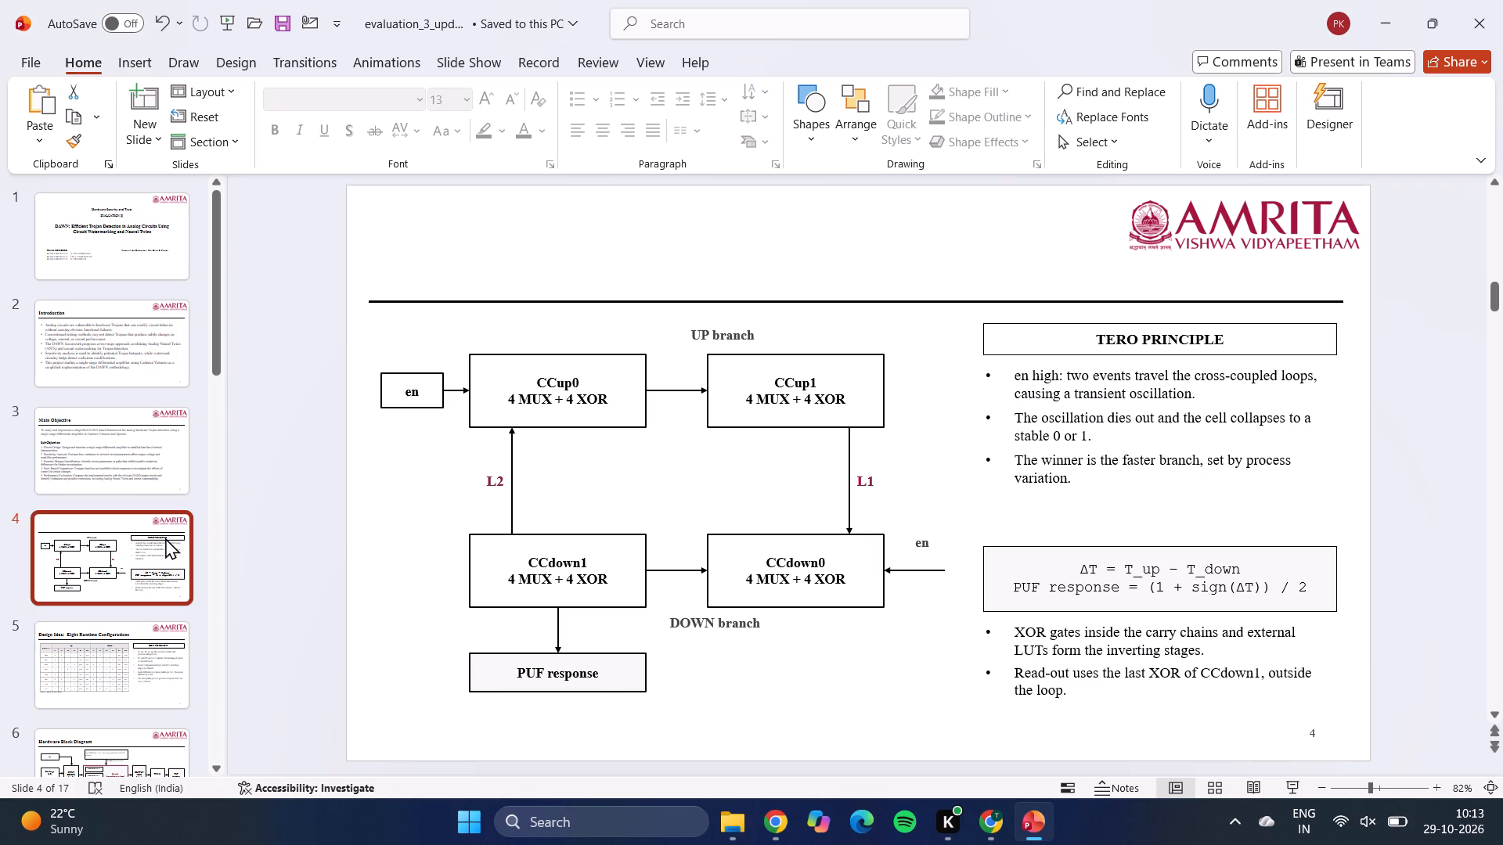
# Replace the old C4TERO diagram slide with a new blank slide directly after the Main Objective slide.
pyautogui.click(128, 464)
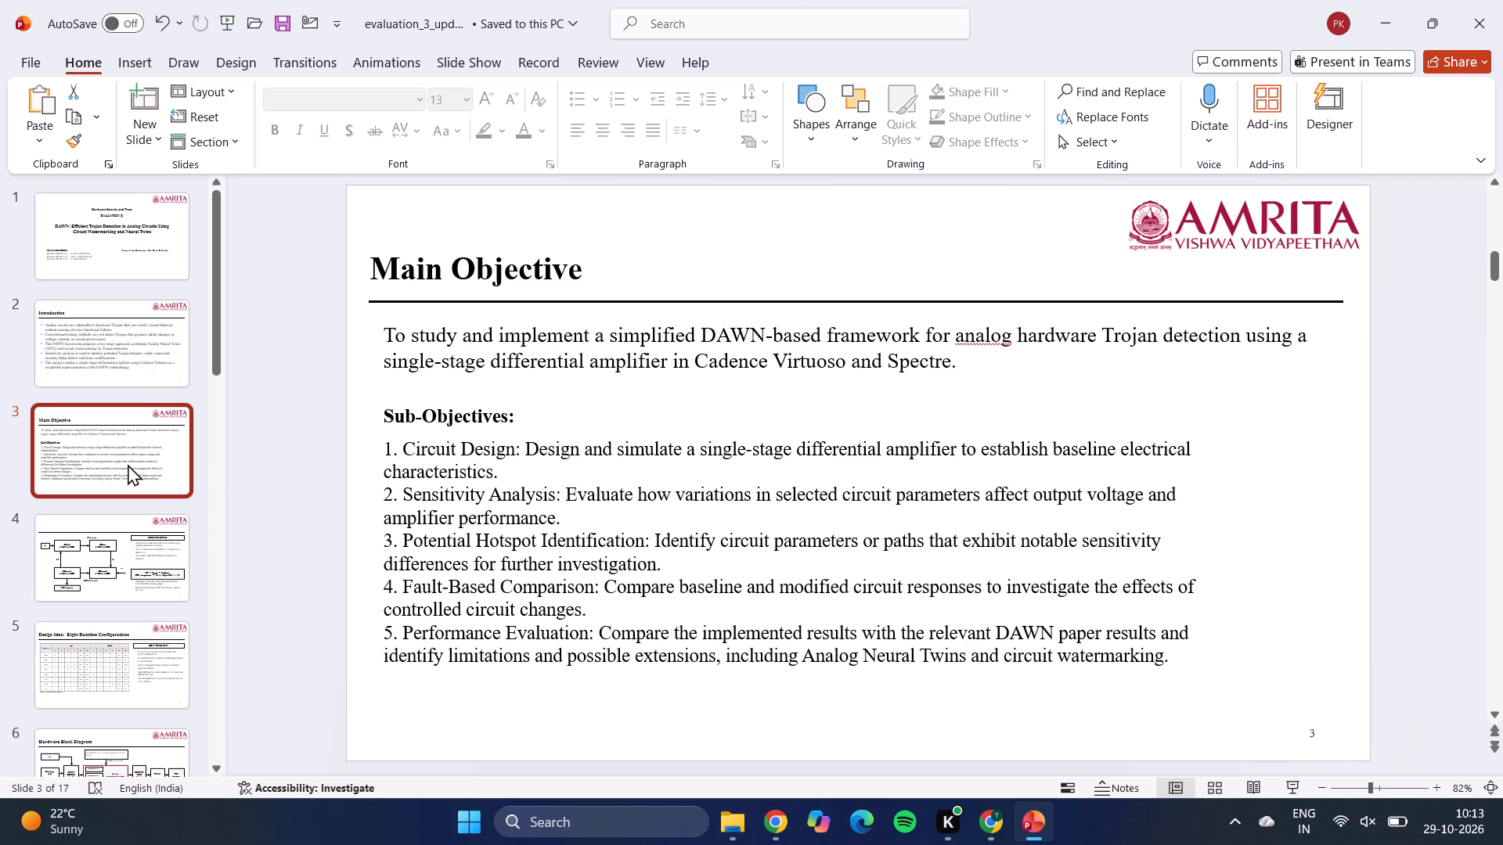
pyautogui.click(128, 464)
pyautogui.click(157, 472)
pyautogui.rightClick(128, 443)
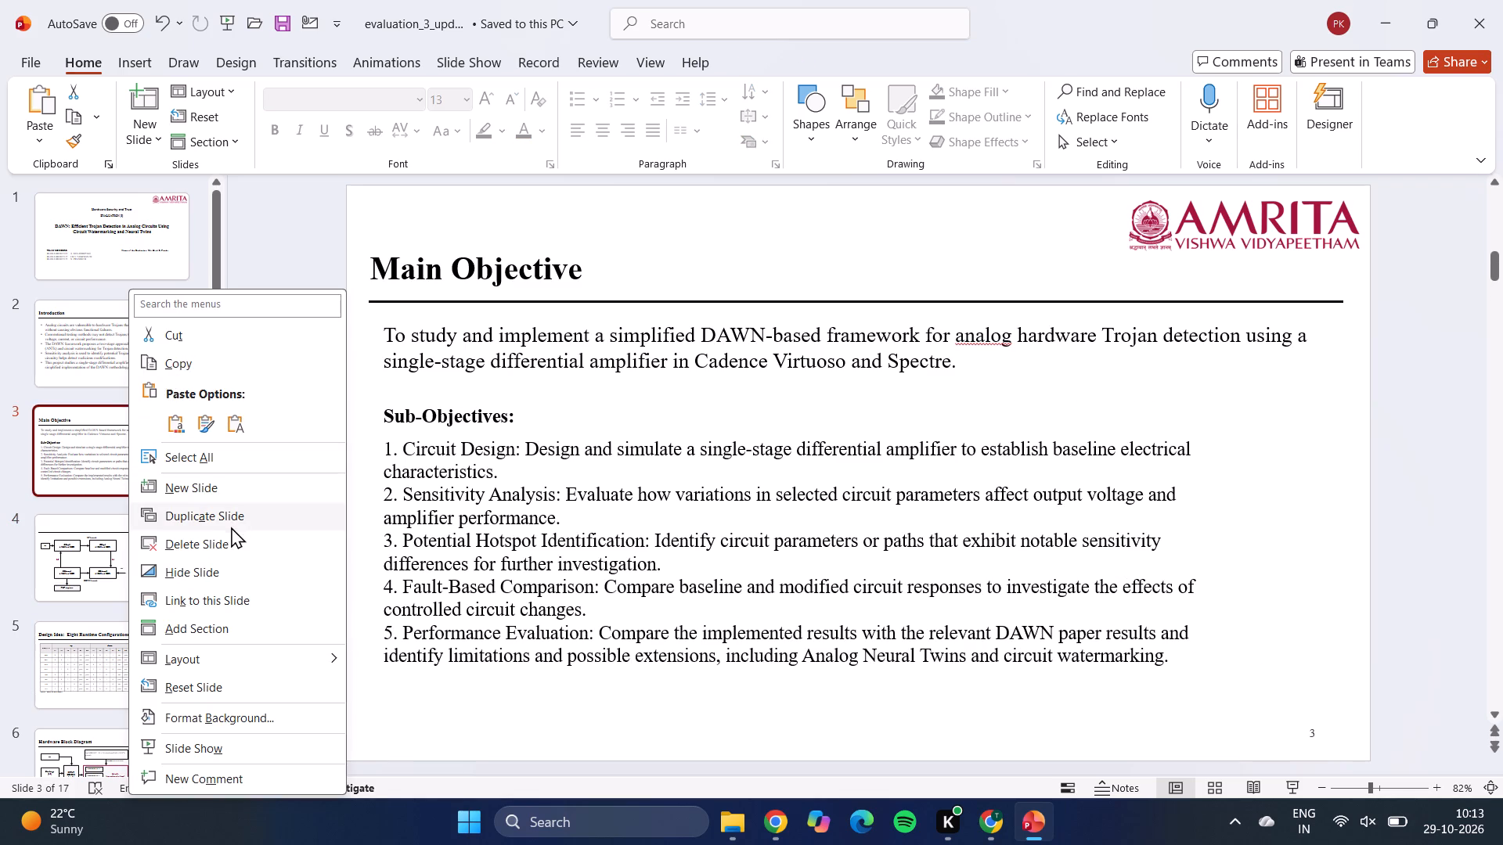
pyautogui.click(204, 488)
pyautogui.click(118, 701)
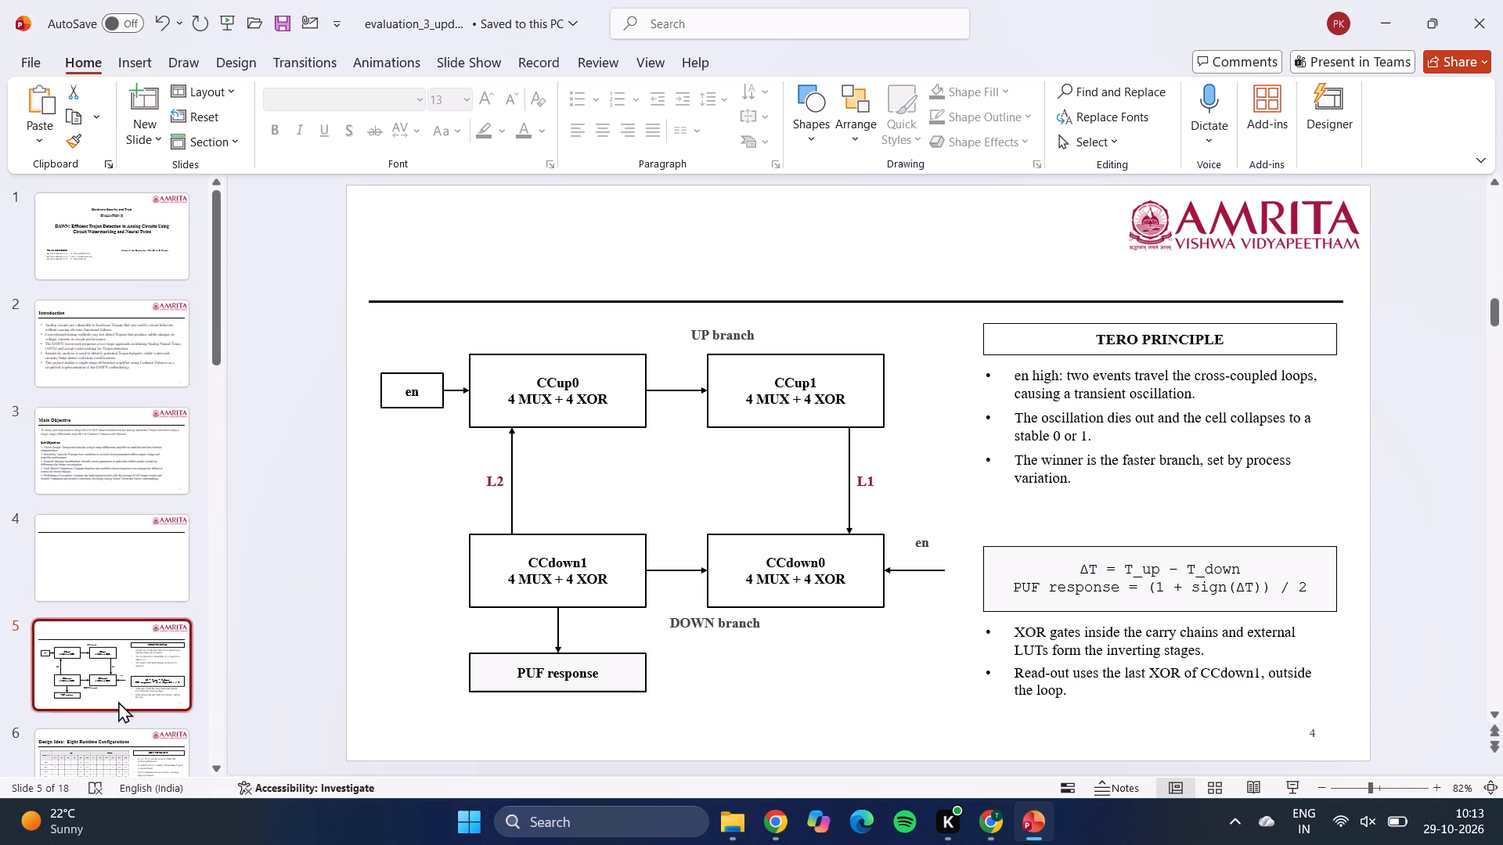
pyautogui.press('BackSpace')
# Paste the copied Proposed Methodology text into the body area of the new blank slide 4.
pyautogui.click(95, 530)
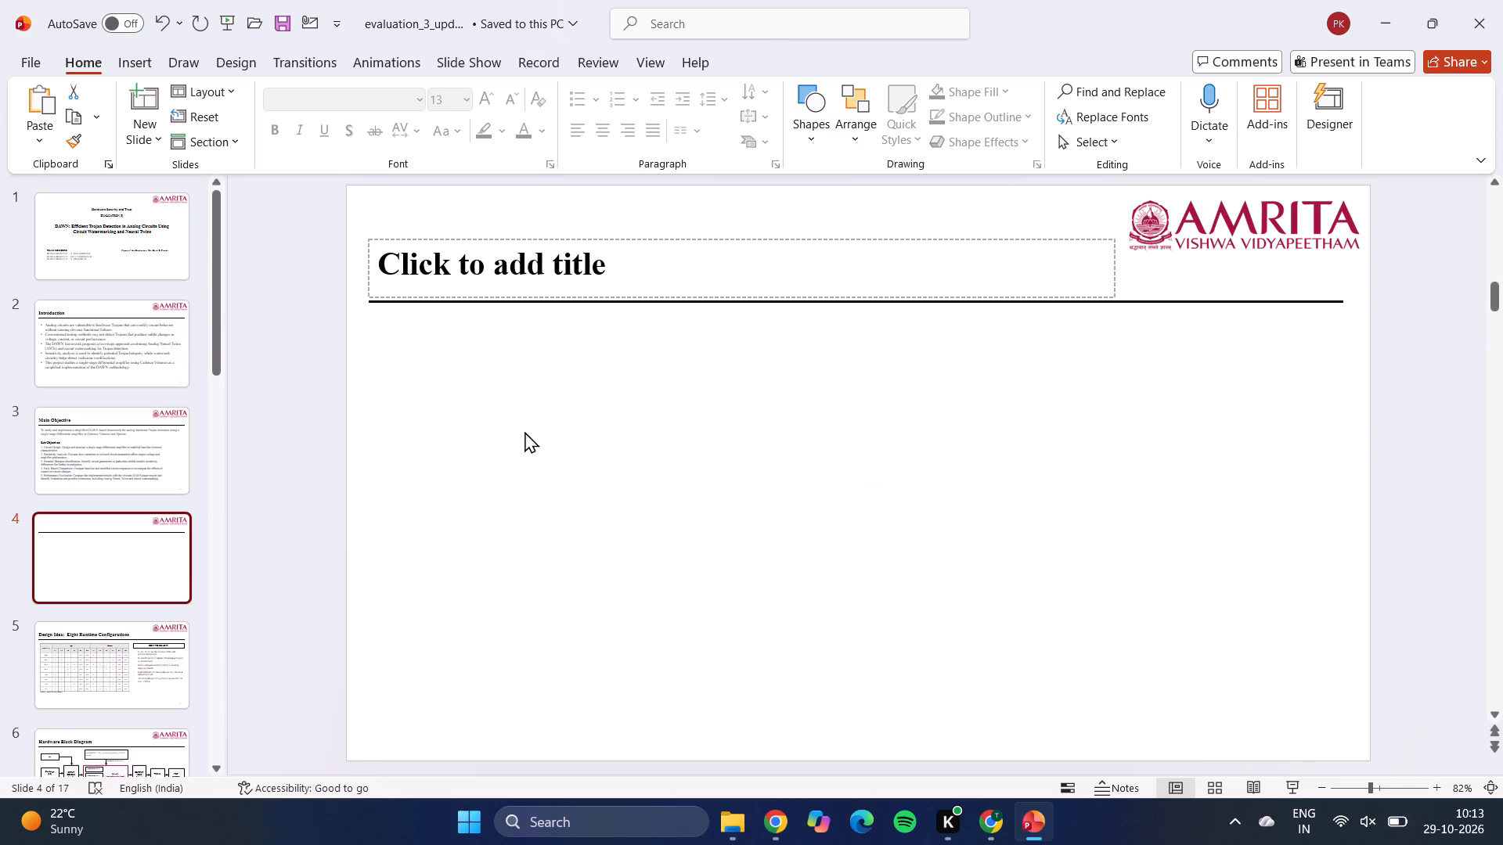
pyautogui.click(499, 339)
pyautogui.hotkey('ctrl', 'v')
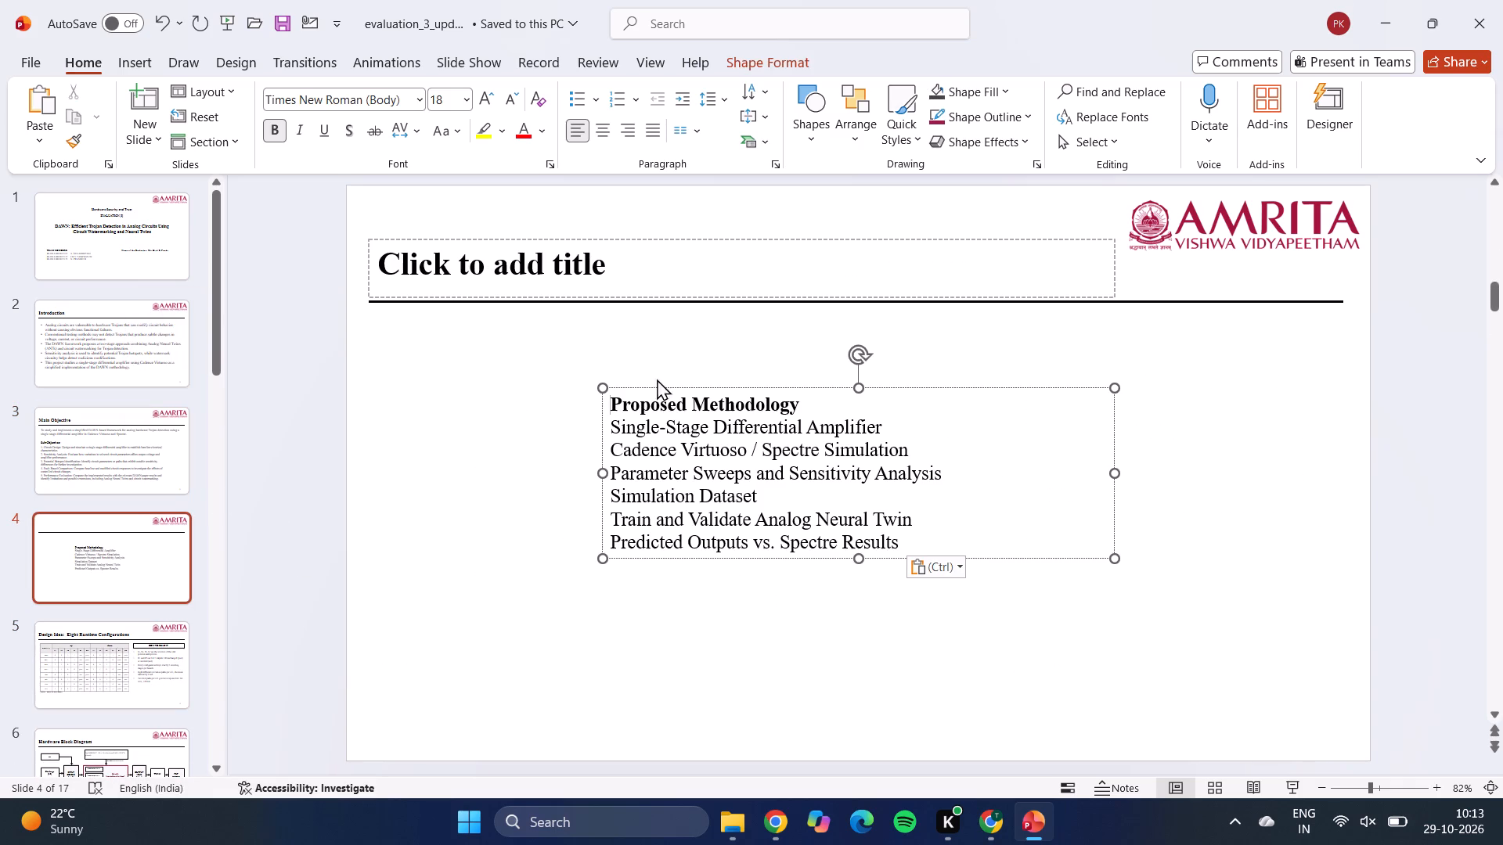
# Narrow the pasted methodology text box on slide 4 to about 9.9 cm wide so its longer lines wrap.
pyautogui.moveTo(858, 389); pyautogui.dragTo(825, 234)
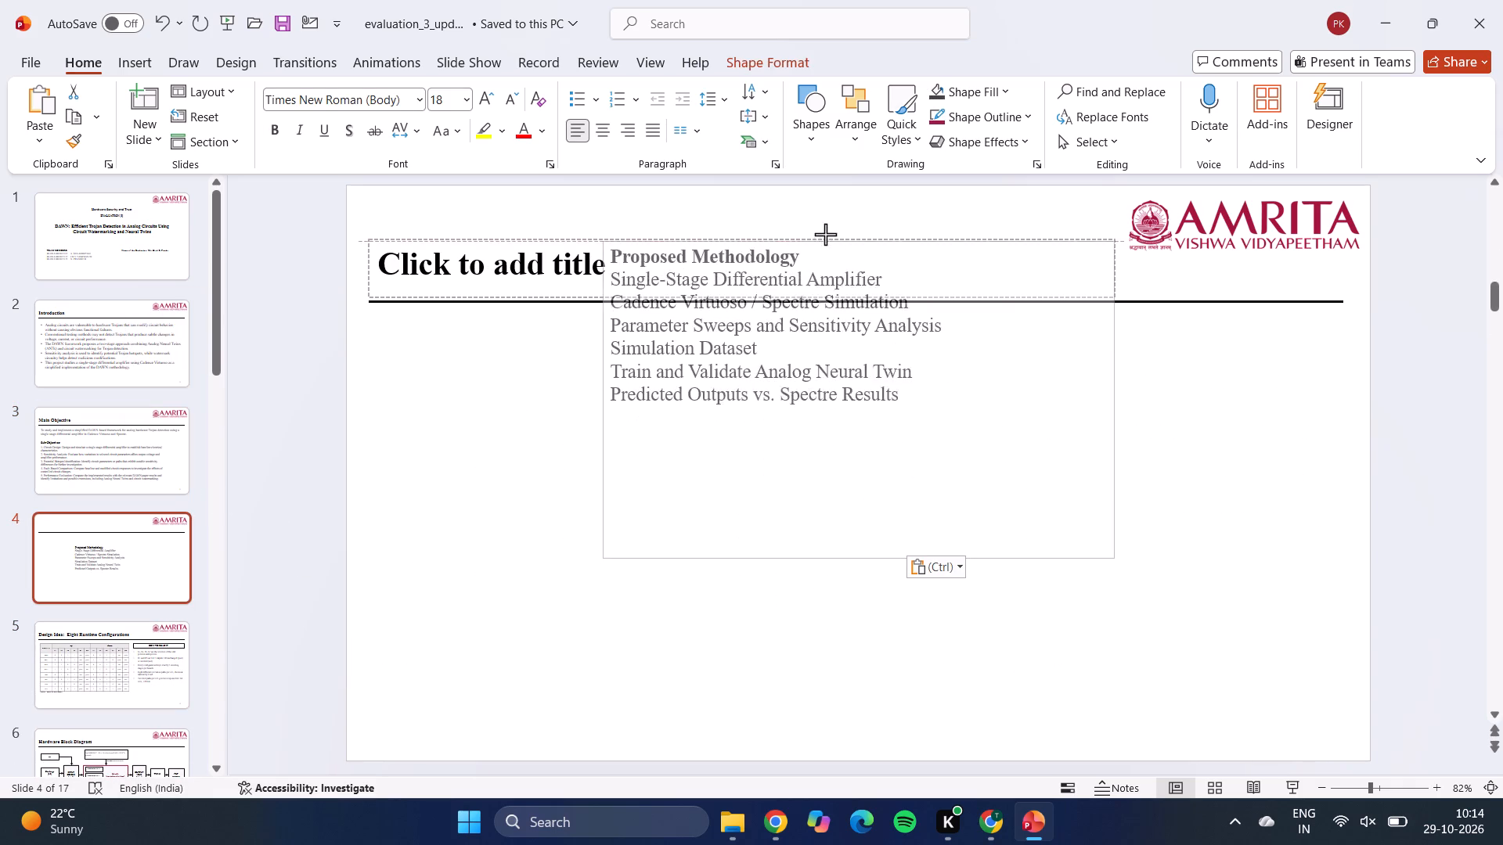
pyautogui.moveTo(825, 234); pyautogui.dragTo(832, 293)
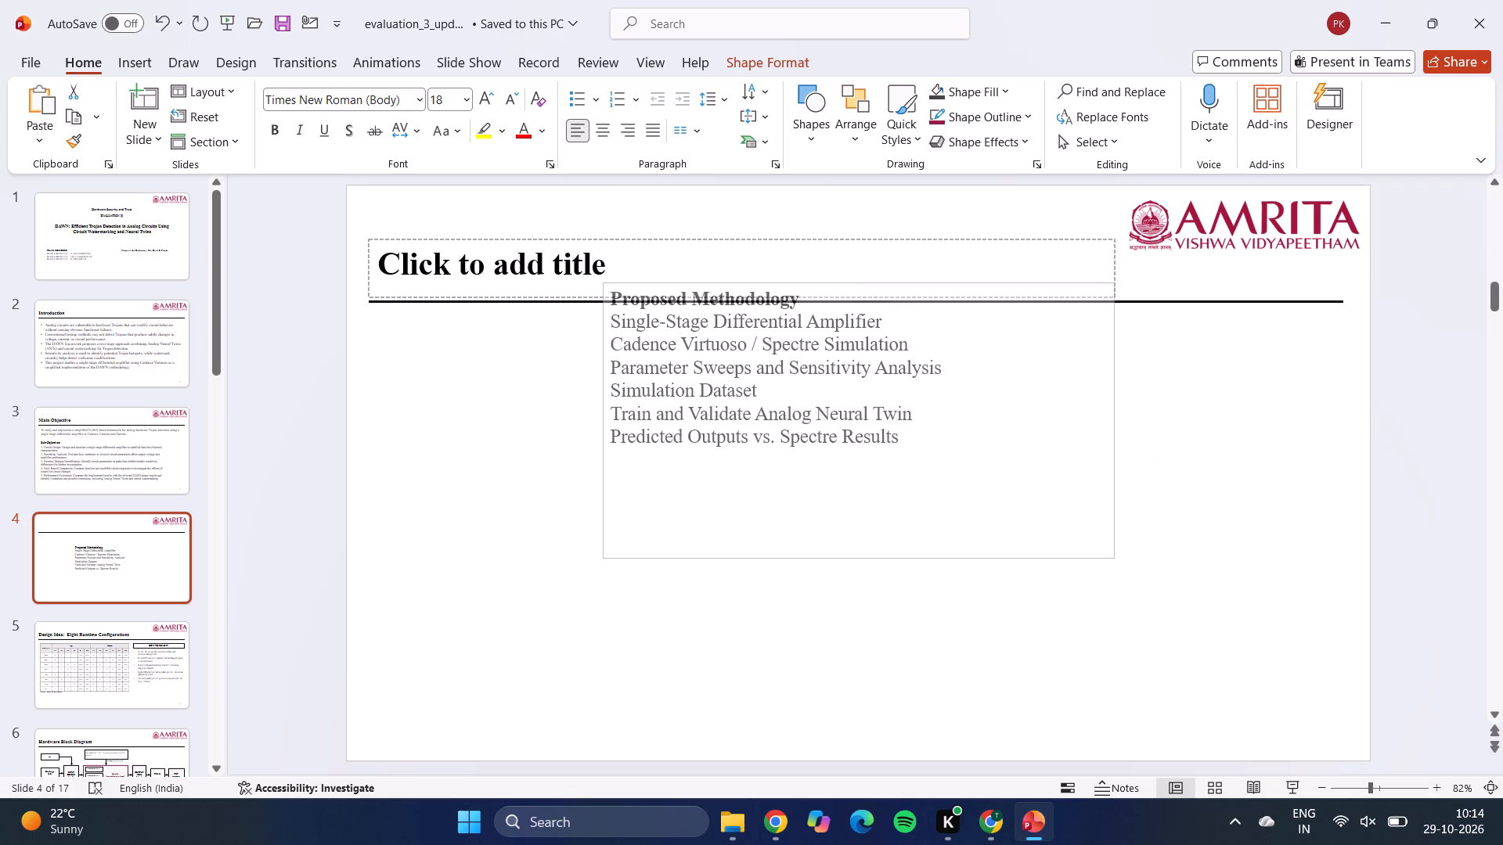
pyautogui.moveTo(1115, 467); pyautogui.dragTo(828, 460)
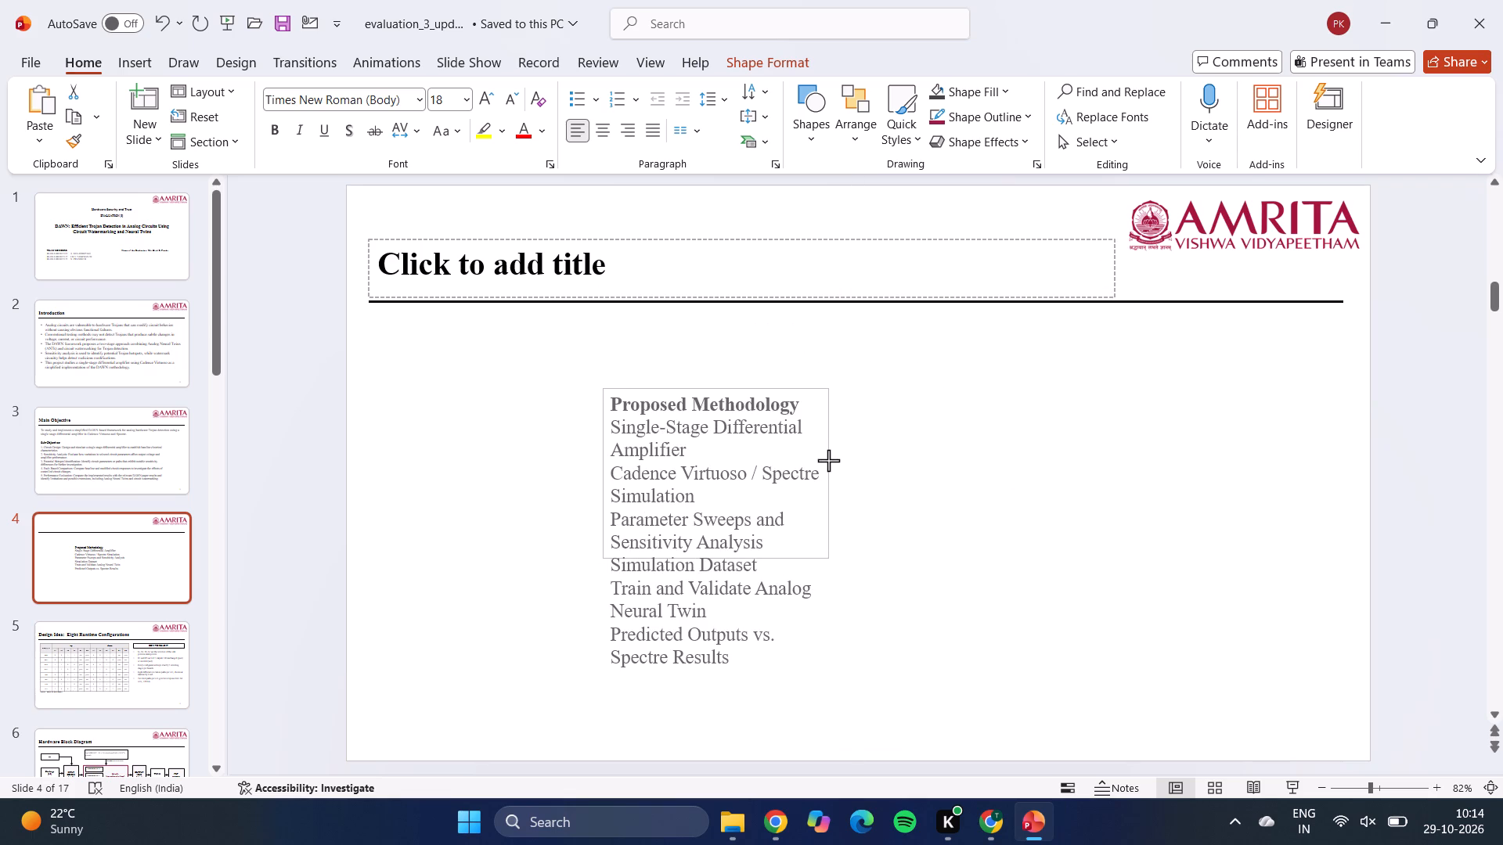
pyautogui.moveTo(828, 460); pyautogui.dragTo(901, 489)
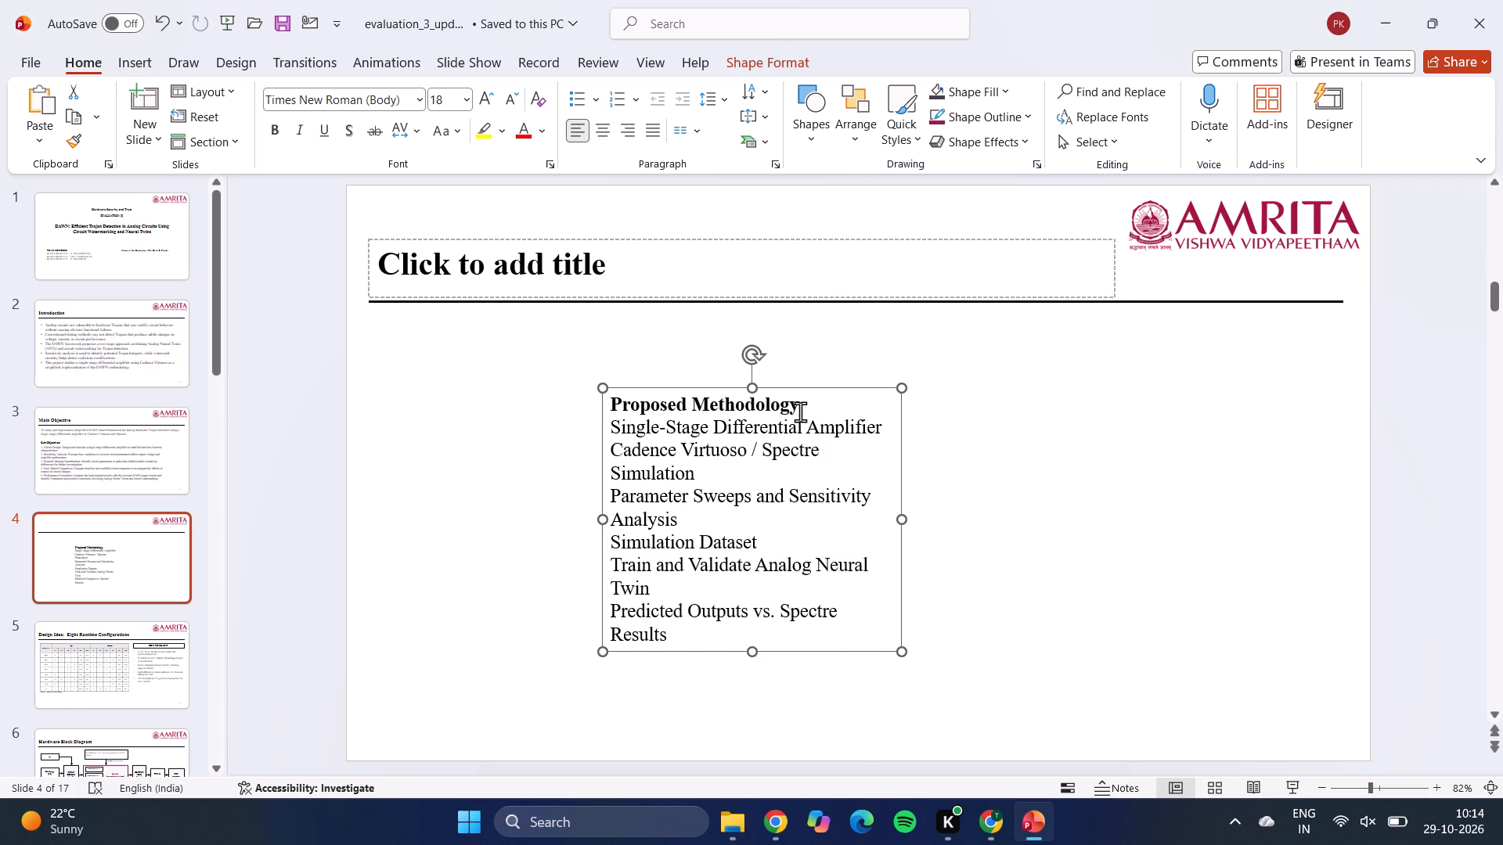
# Copy the "Proposed Methodology" heading from the body text box into the slide's title placeholder.
pyautogui.moveTo(800, 412); pyautogui.dragTo(620, 405)
pyautogui.hotkey('ctrl', 'c')
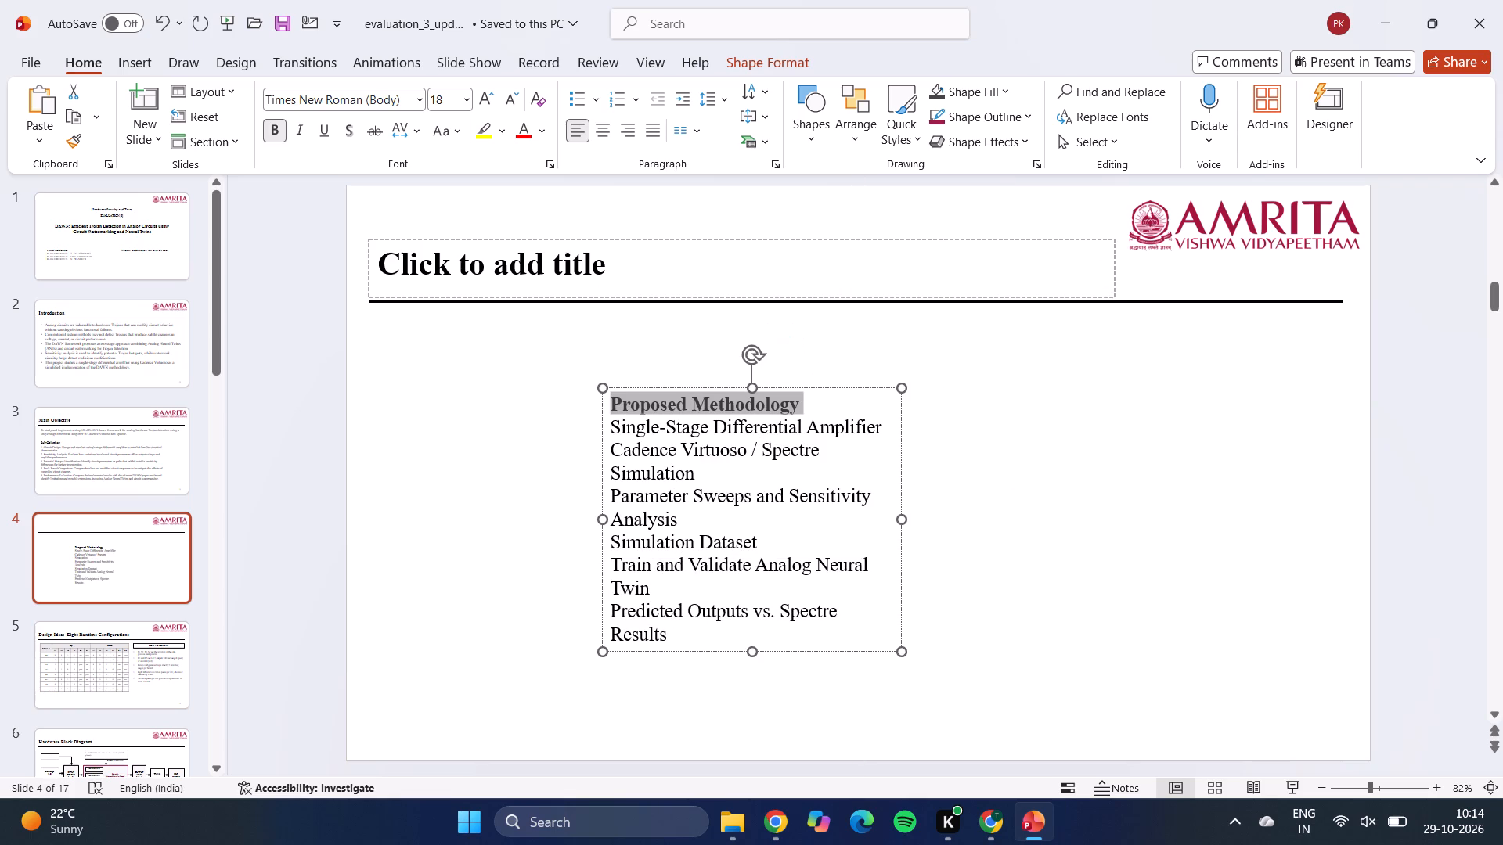
pyautogui.click(633, 252)
pyautogui.hotkey('ctrl', 'v')
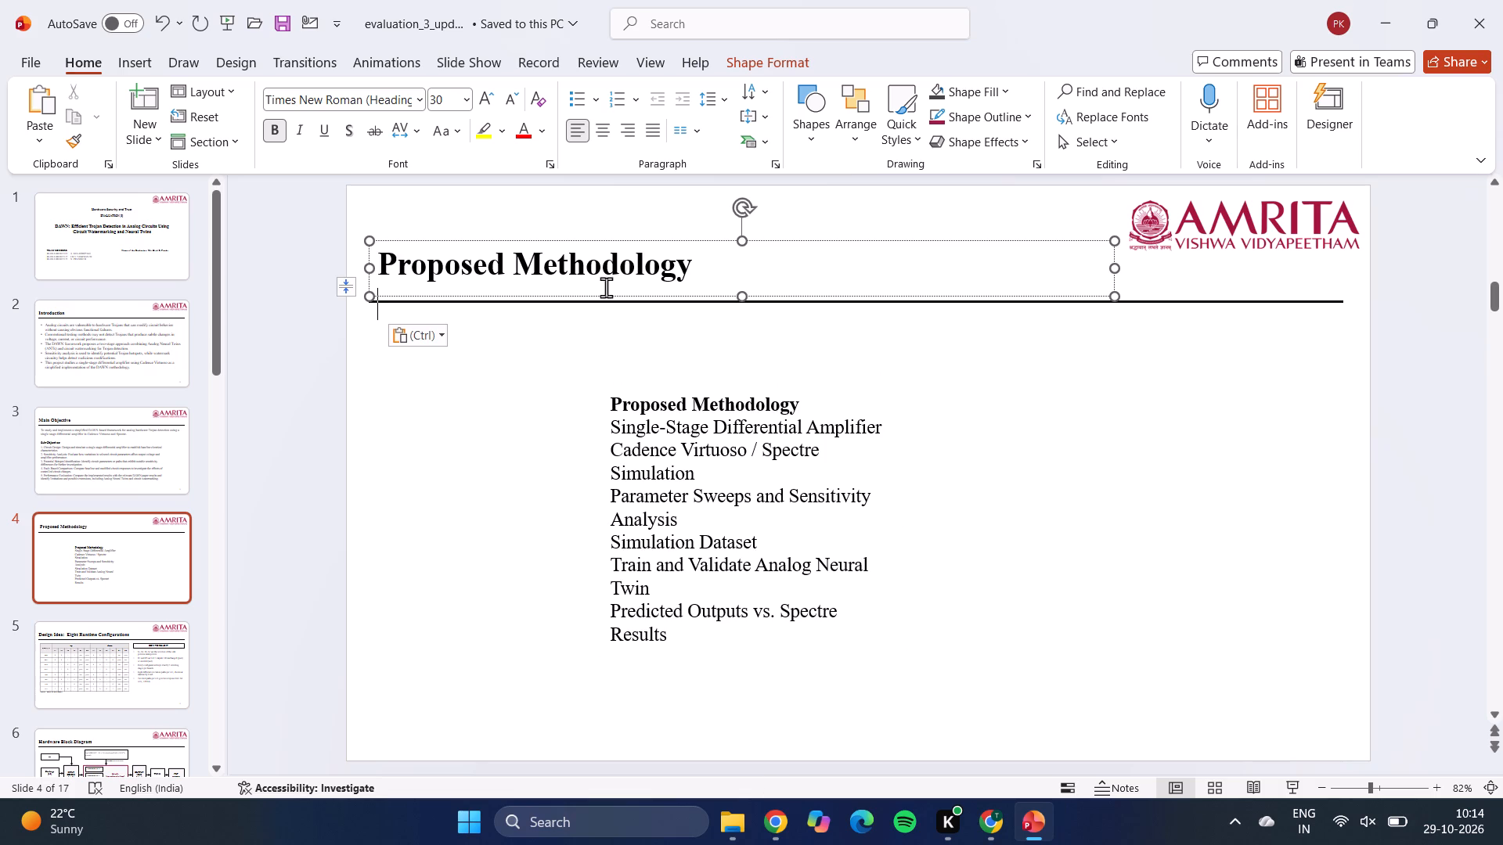
# Replace the word "Proposed" in the slide title with "Design" so it reads "Design Methodology".
pyautogui.click(499, 259)
pyautogui.press('BackSpace')
pyautogui.press('BackSpace')
pyautogui.press('BackSpace')
pyautogui.press('BackSpace')
pyautogui.press('BackSpace')
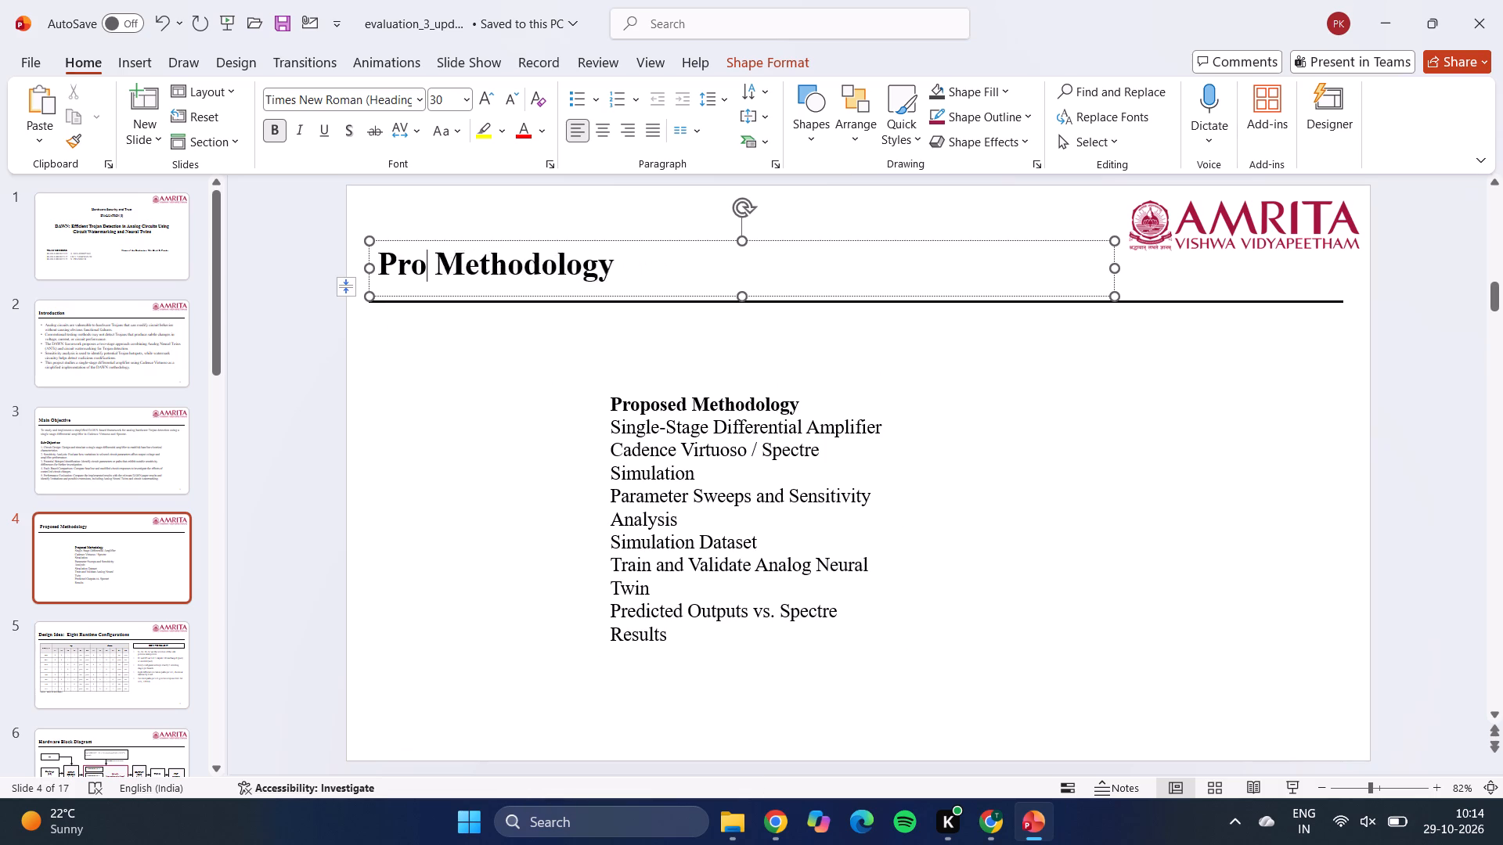
pyautogui.press('BackSpace')
pyautogui.press('BackSpace')
pyautogui.press('BackSpace')
pyautogui.write('DES')
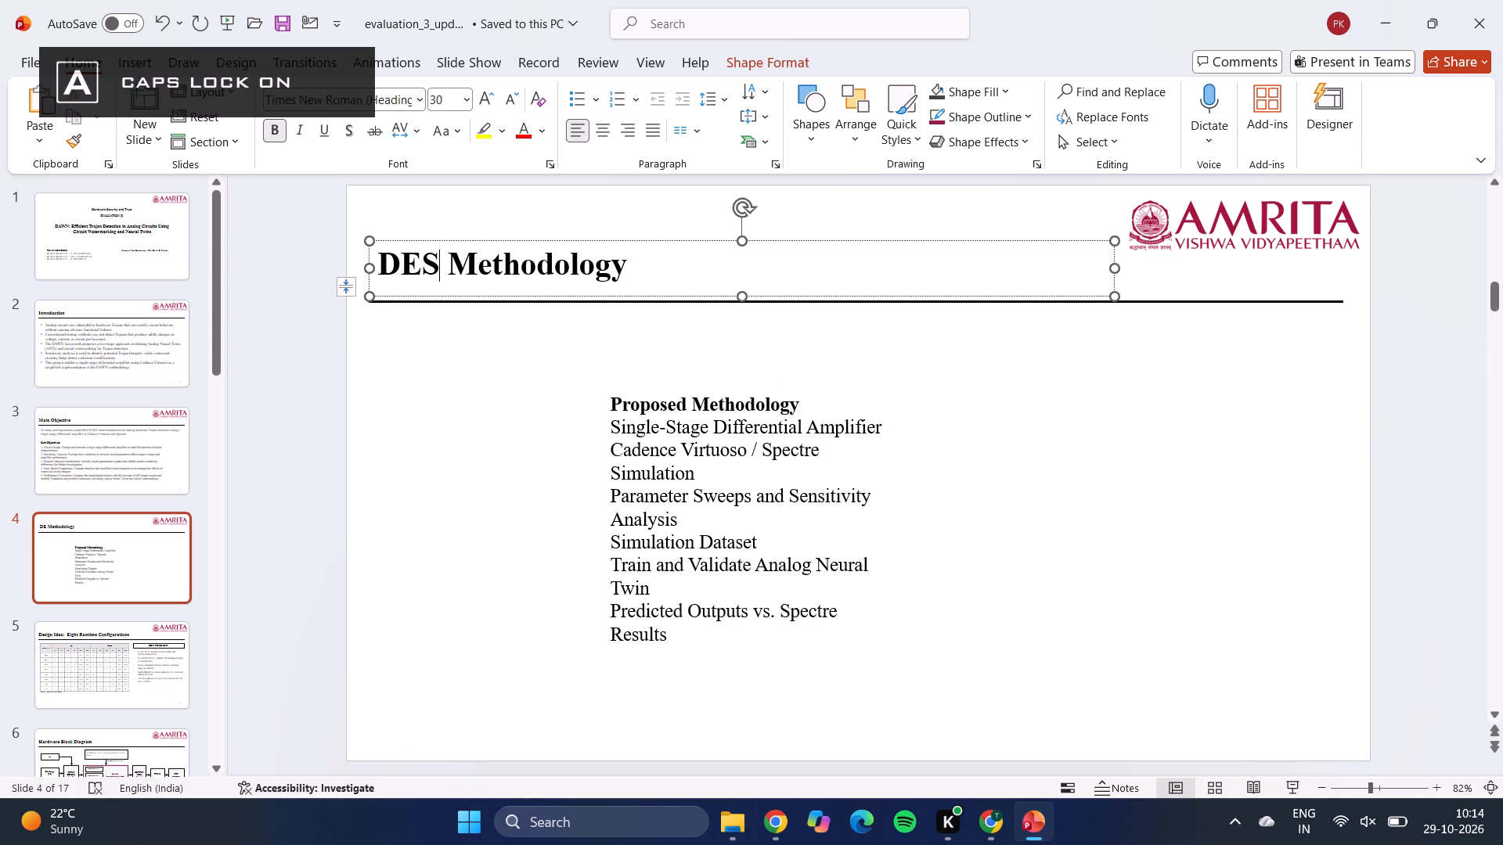
pyautogui.press('BackSpace')
pyautogui.press('BackSpace')
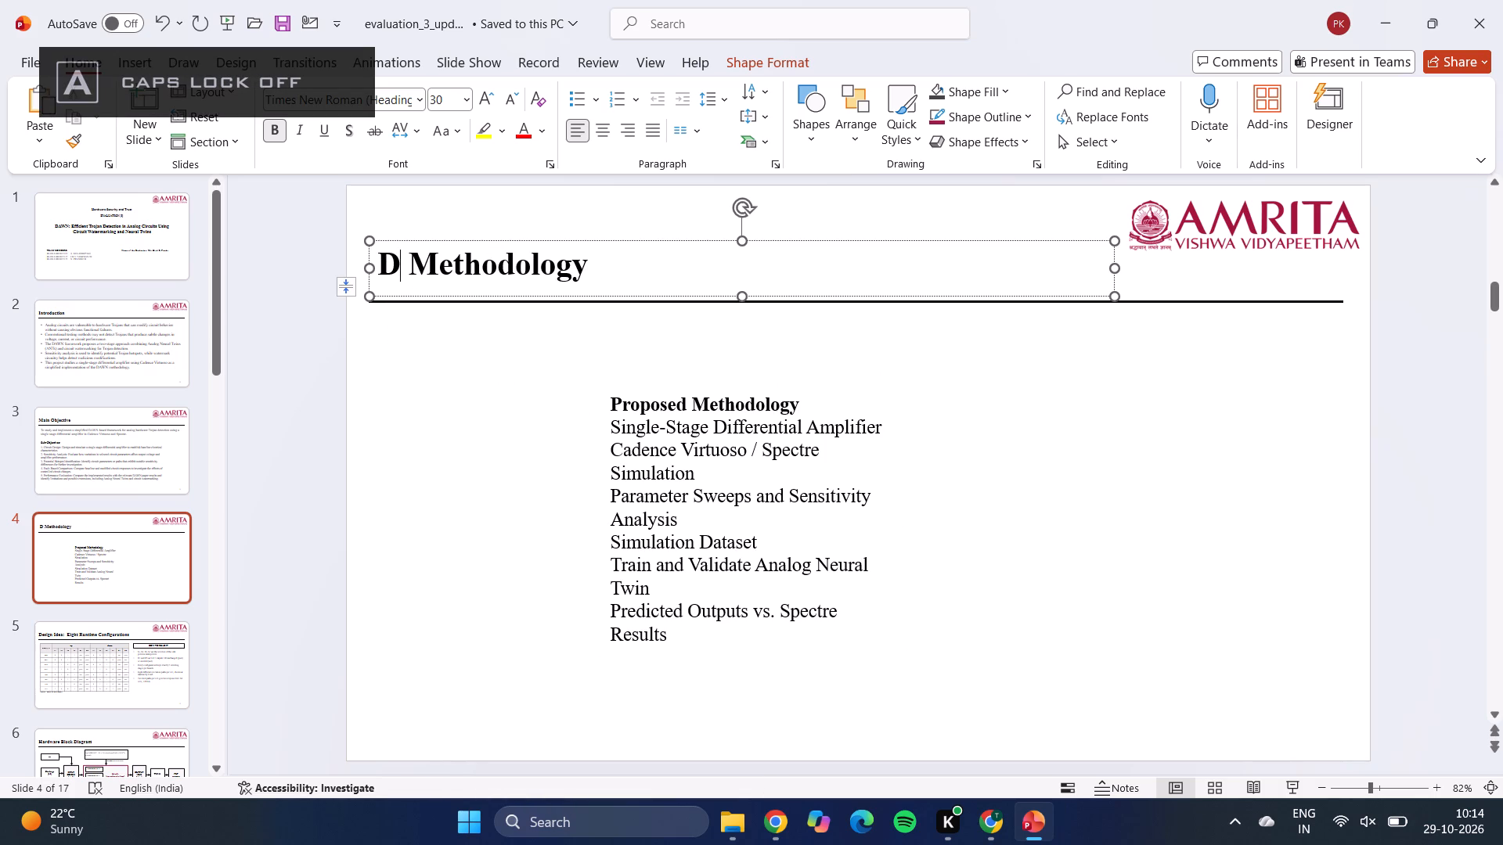
pyautogui.write('esign')
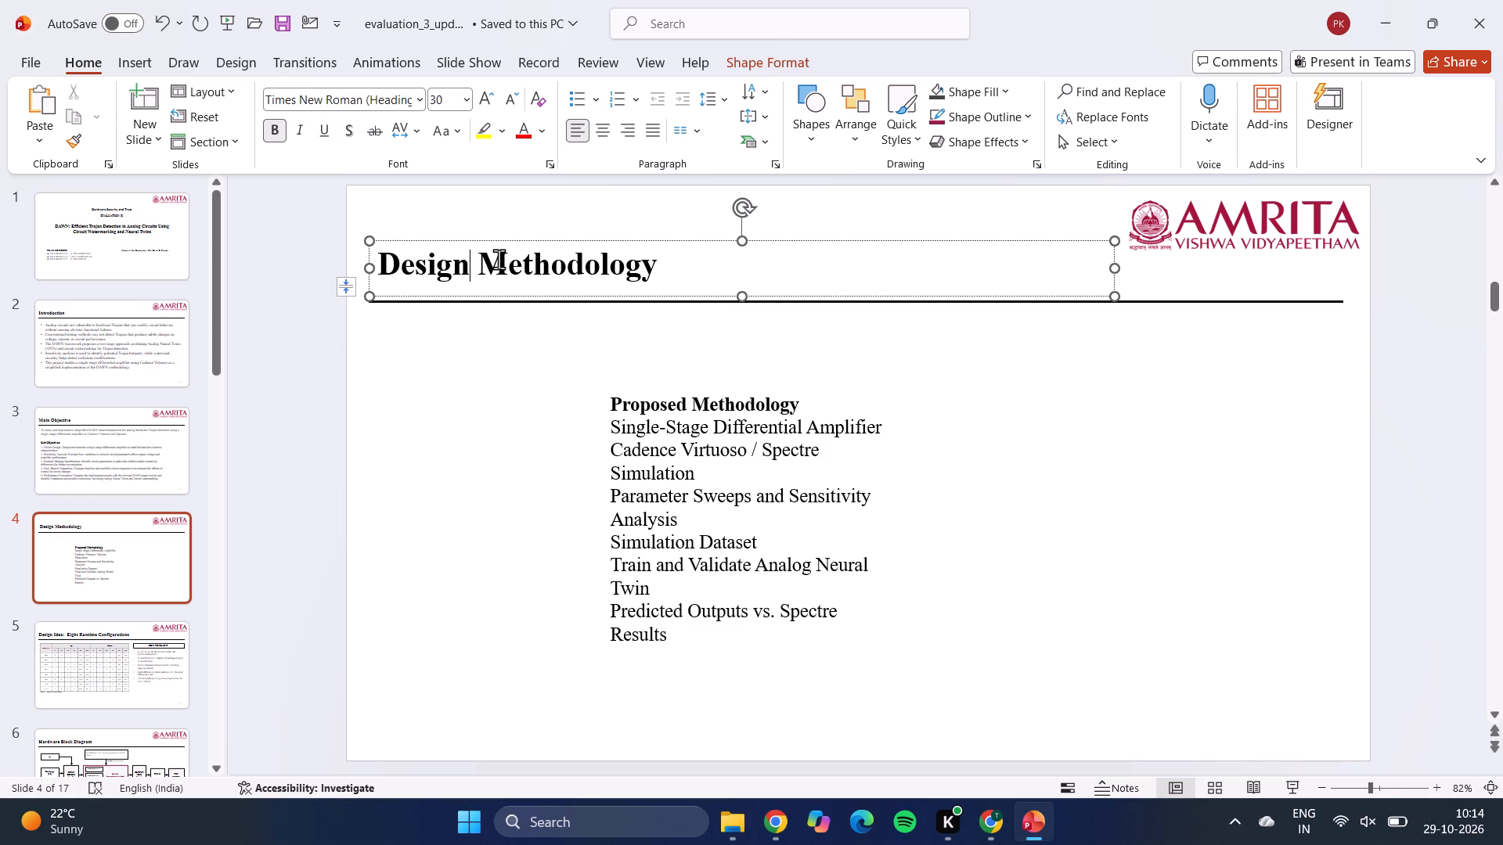
# Delete the "Proposed Methodology" line from the body text box and move the box to the slide's left side.
pyautogui.moveTo(819, 408); pyautogui.dragTo(628, 407)
pyautogui.press('BackSpace')
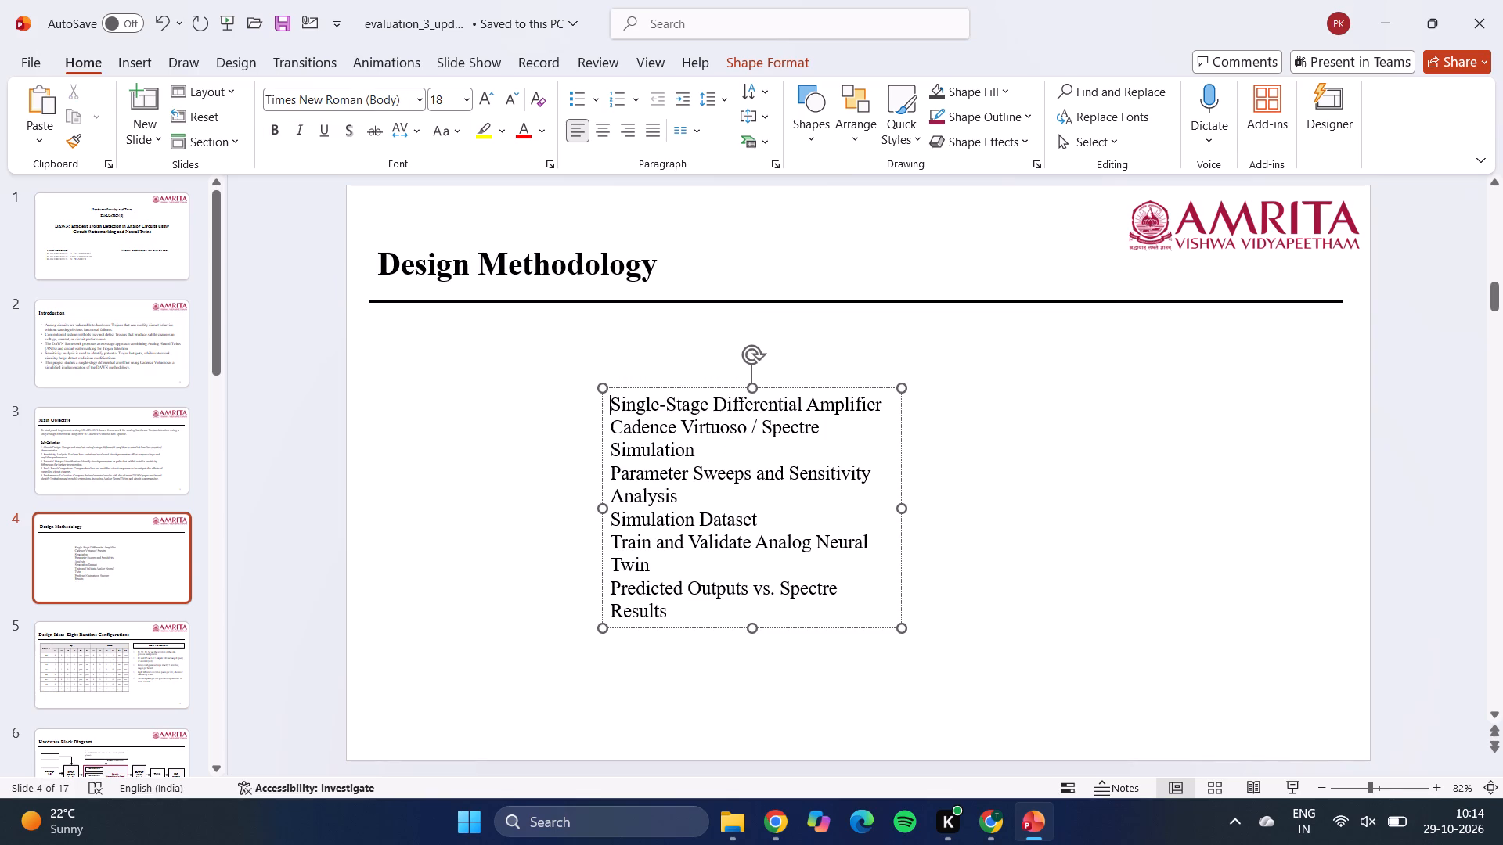
pyautogui.moveTo(706, 384); pyautogui.dragTo(489, 383)
# Draw a rectangle about 7.9 cm wide and 2.2 cm high to the right of the text box, just below the title line.
pyautogui.click(802, 77)
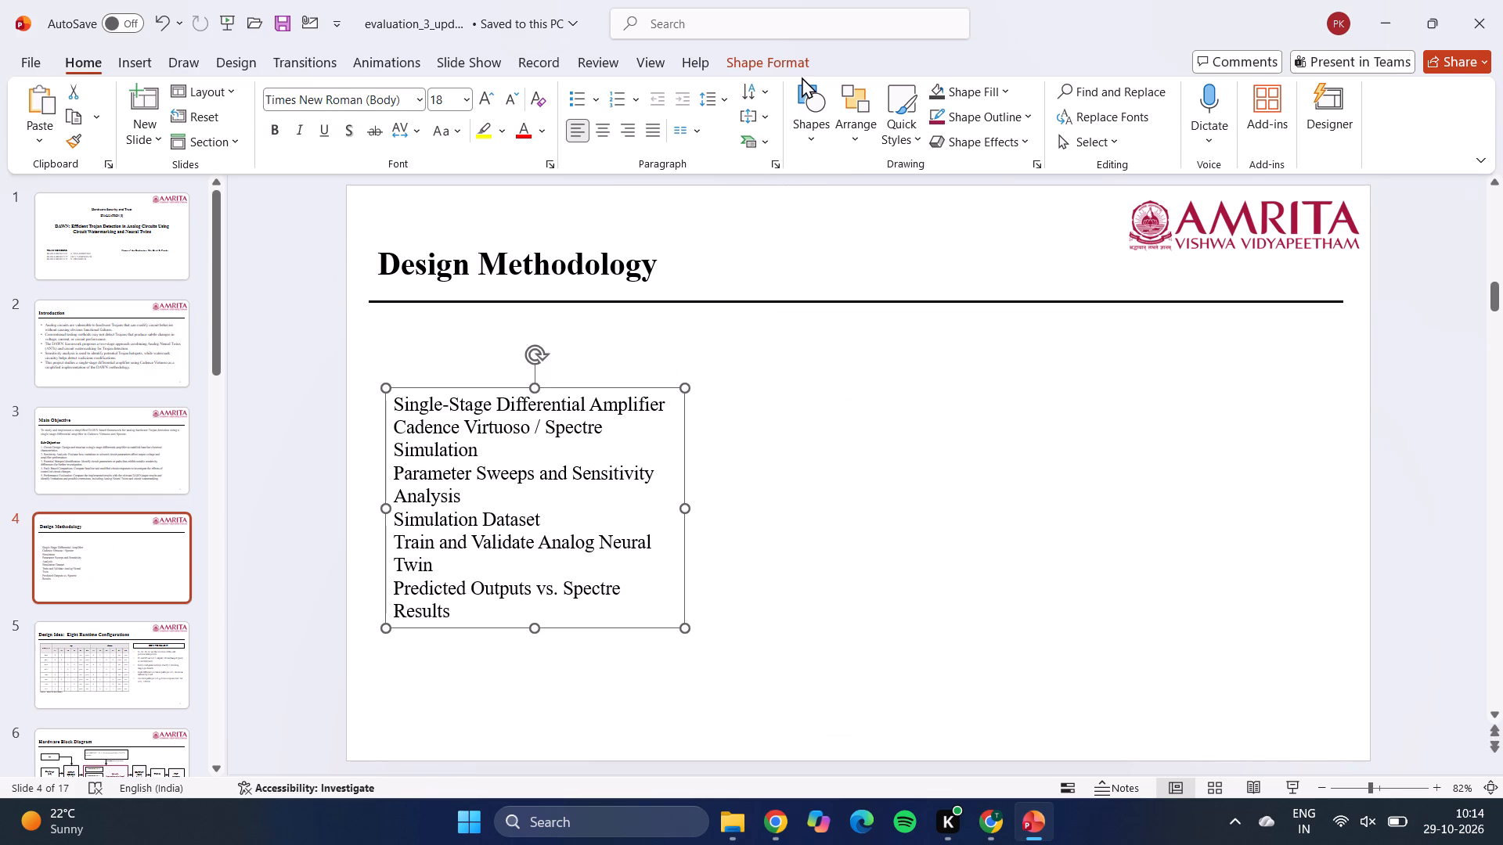
pyautogui.click(806, 92)
pyautogui.click(878, 182)
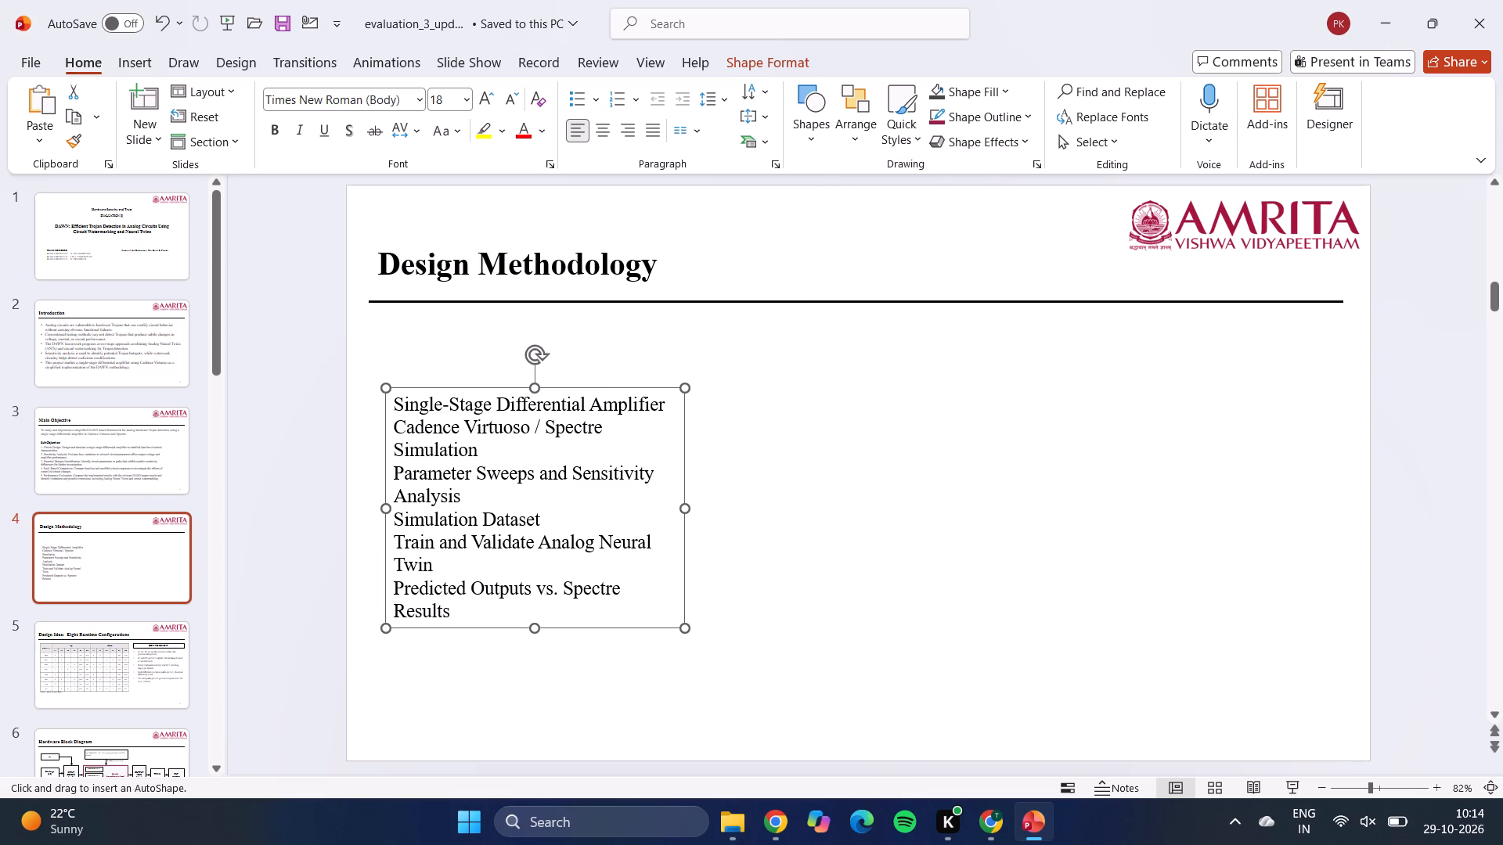
pyautogui.moveTo(765, 322); pyautogui.dragTo(921, 387)
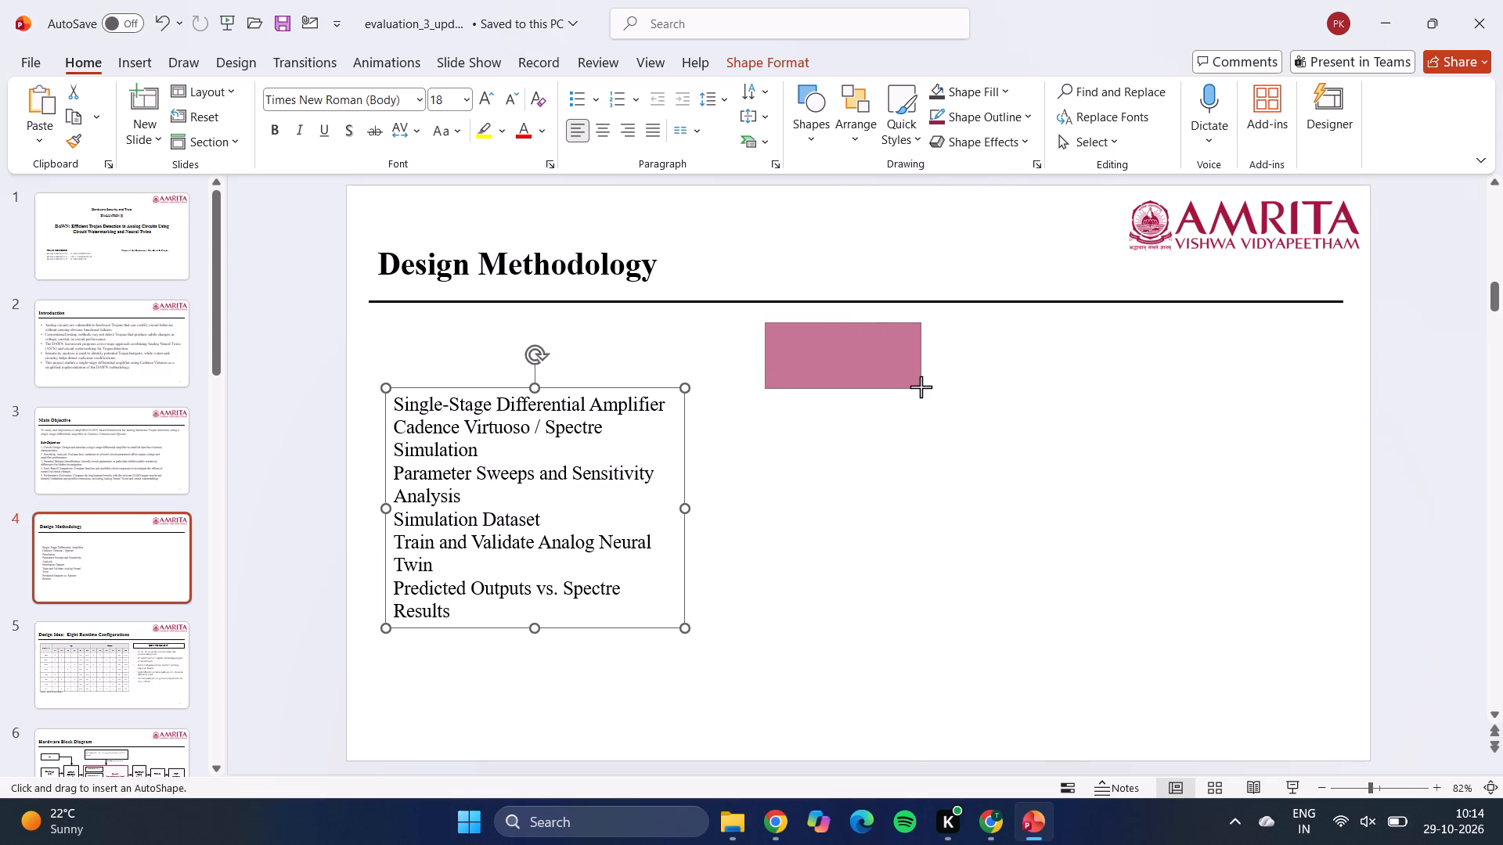
pyautogui.moveTo(921, 387); pyautogui.dragTo(1009, 376)
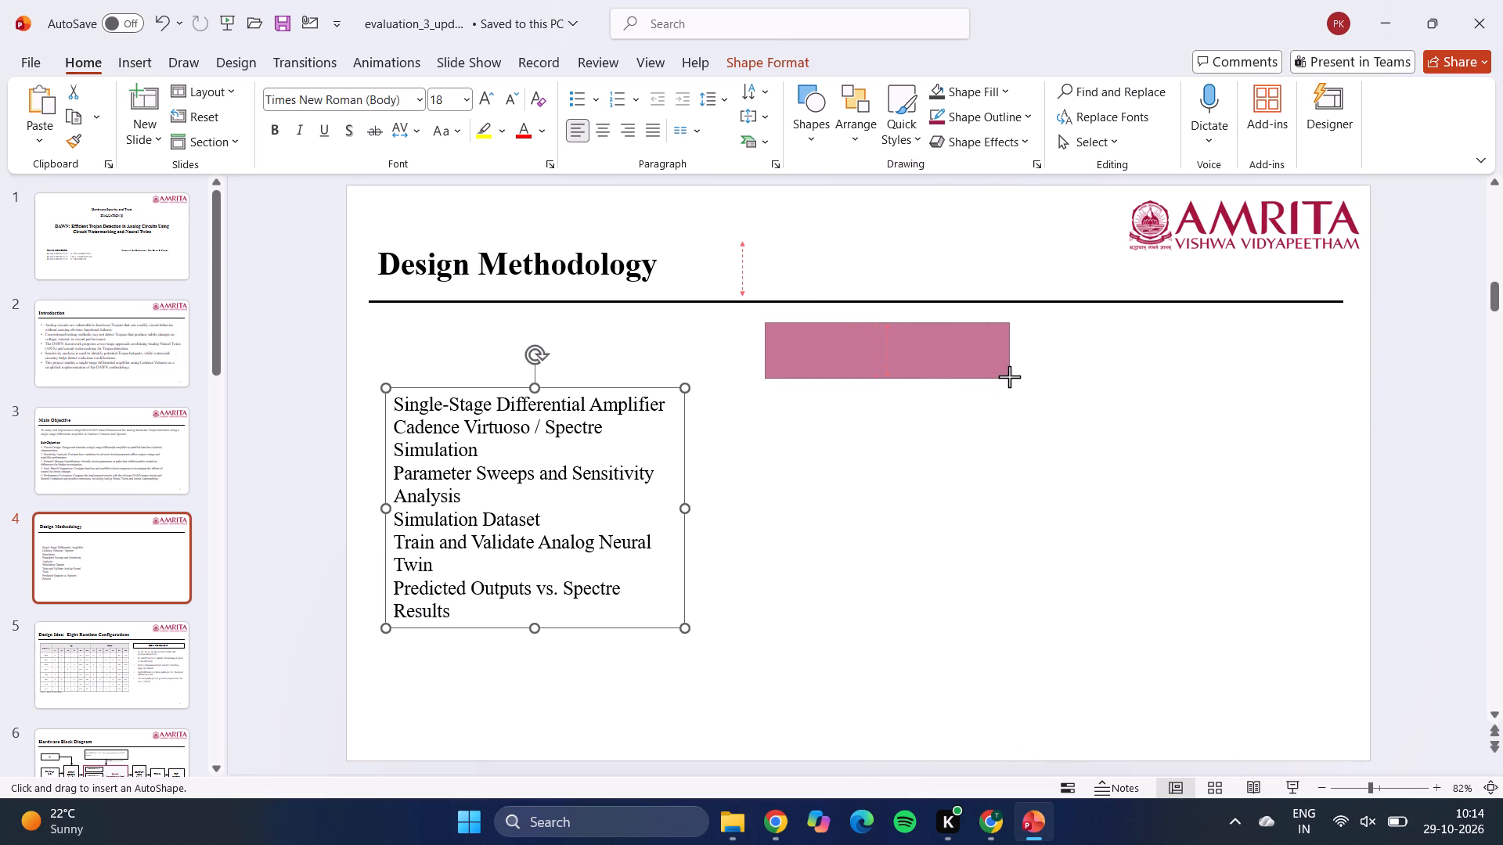
pyautogui.moveTo(1009, 376); pyautogui.dragTo(1001, 384)
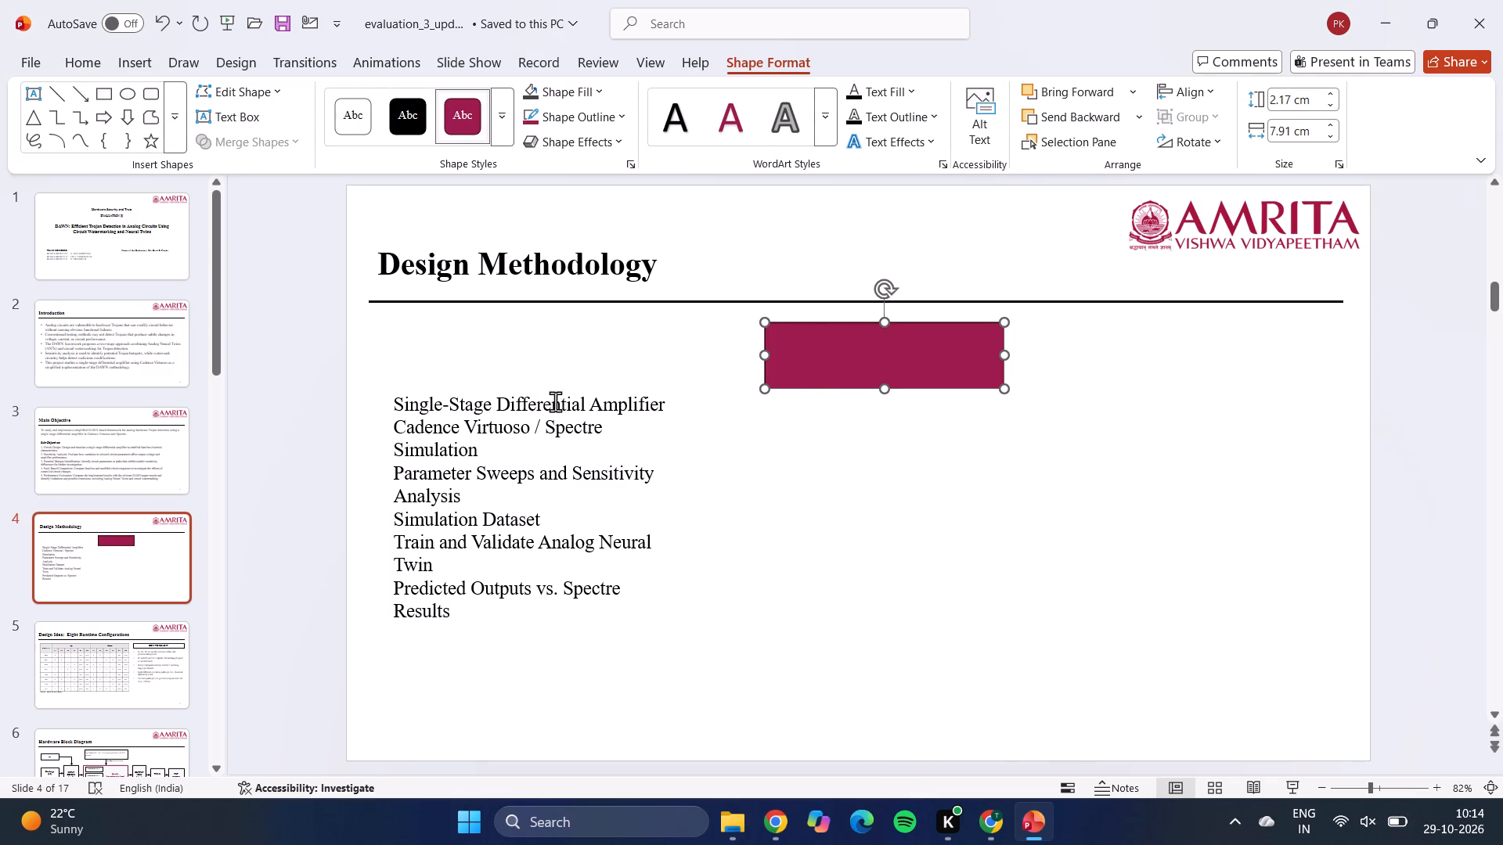
# Copy "Single-Stage Differential Amplifier" from the text box into the new rectangle.
pyautogui.moveTo(394, 412); pyautogui.dragTo(665, 412)
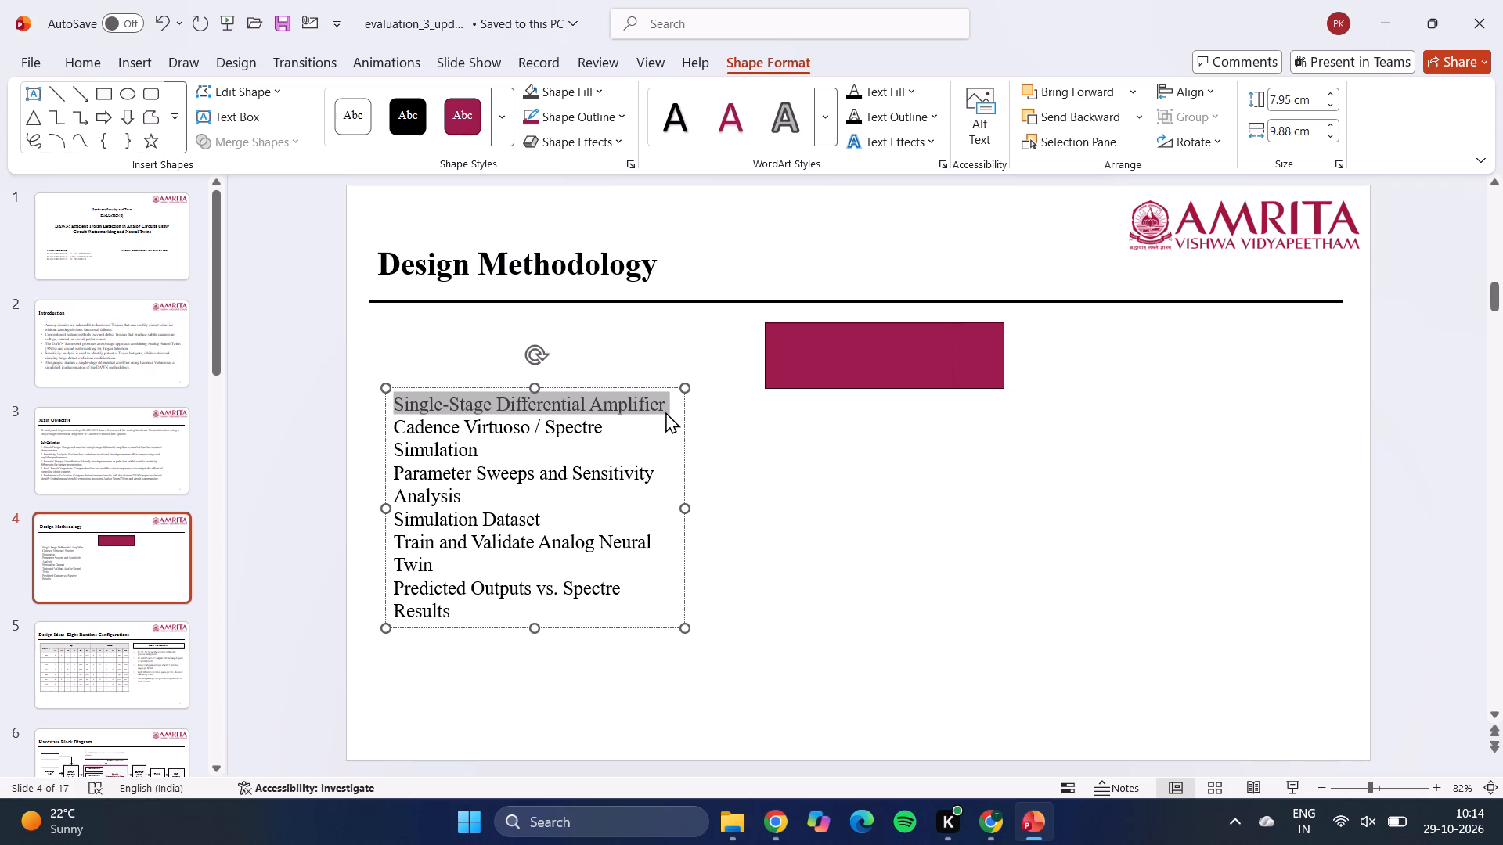
pyautogui.hotkey('ctrl', 'c')
pyautogui.click(798, 364)
pyautogui.hotkey('ctrl', 'v')
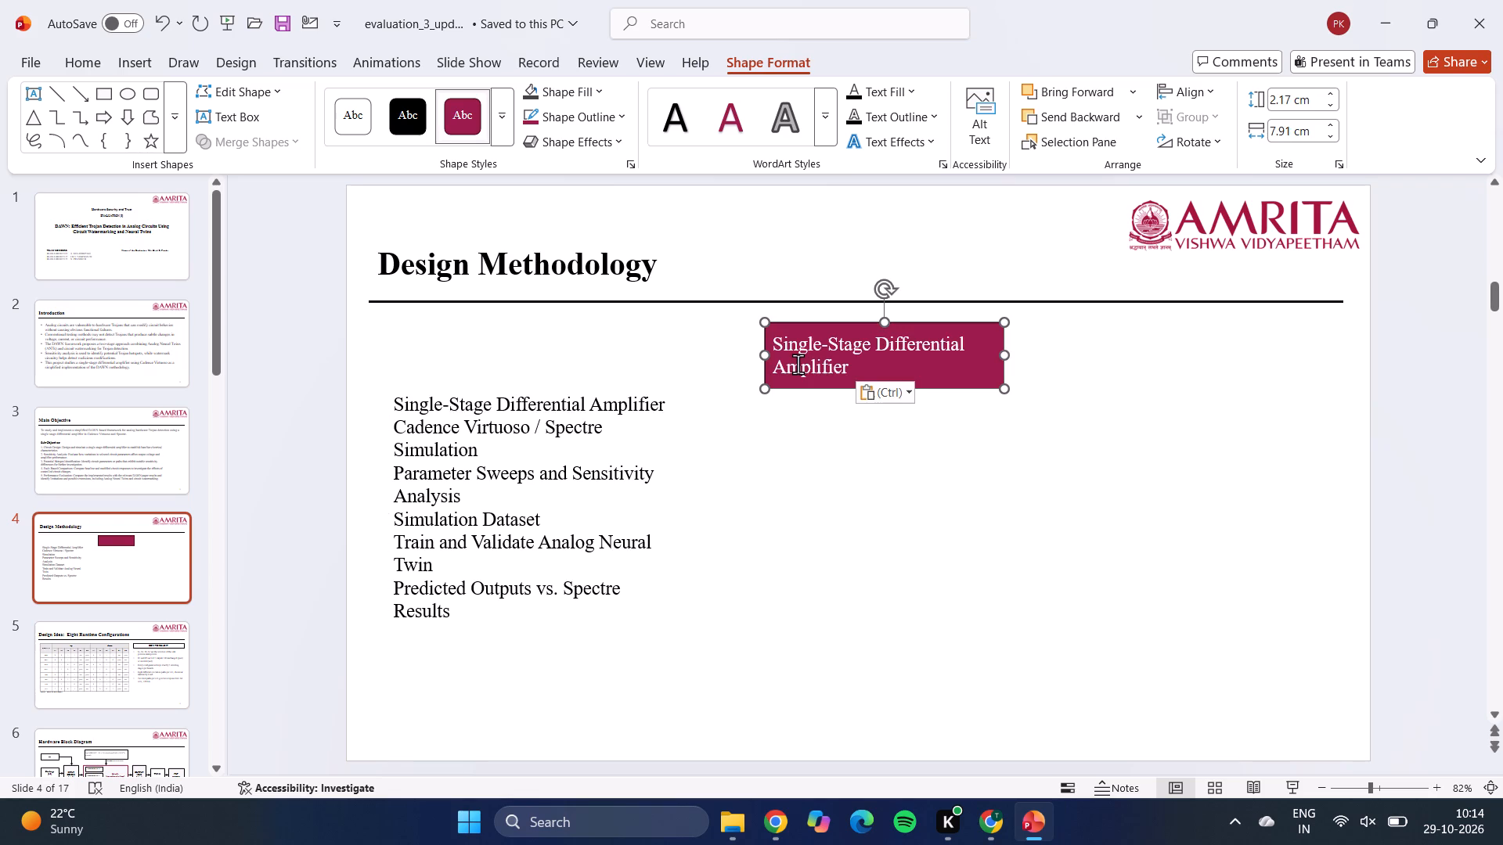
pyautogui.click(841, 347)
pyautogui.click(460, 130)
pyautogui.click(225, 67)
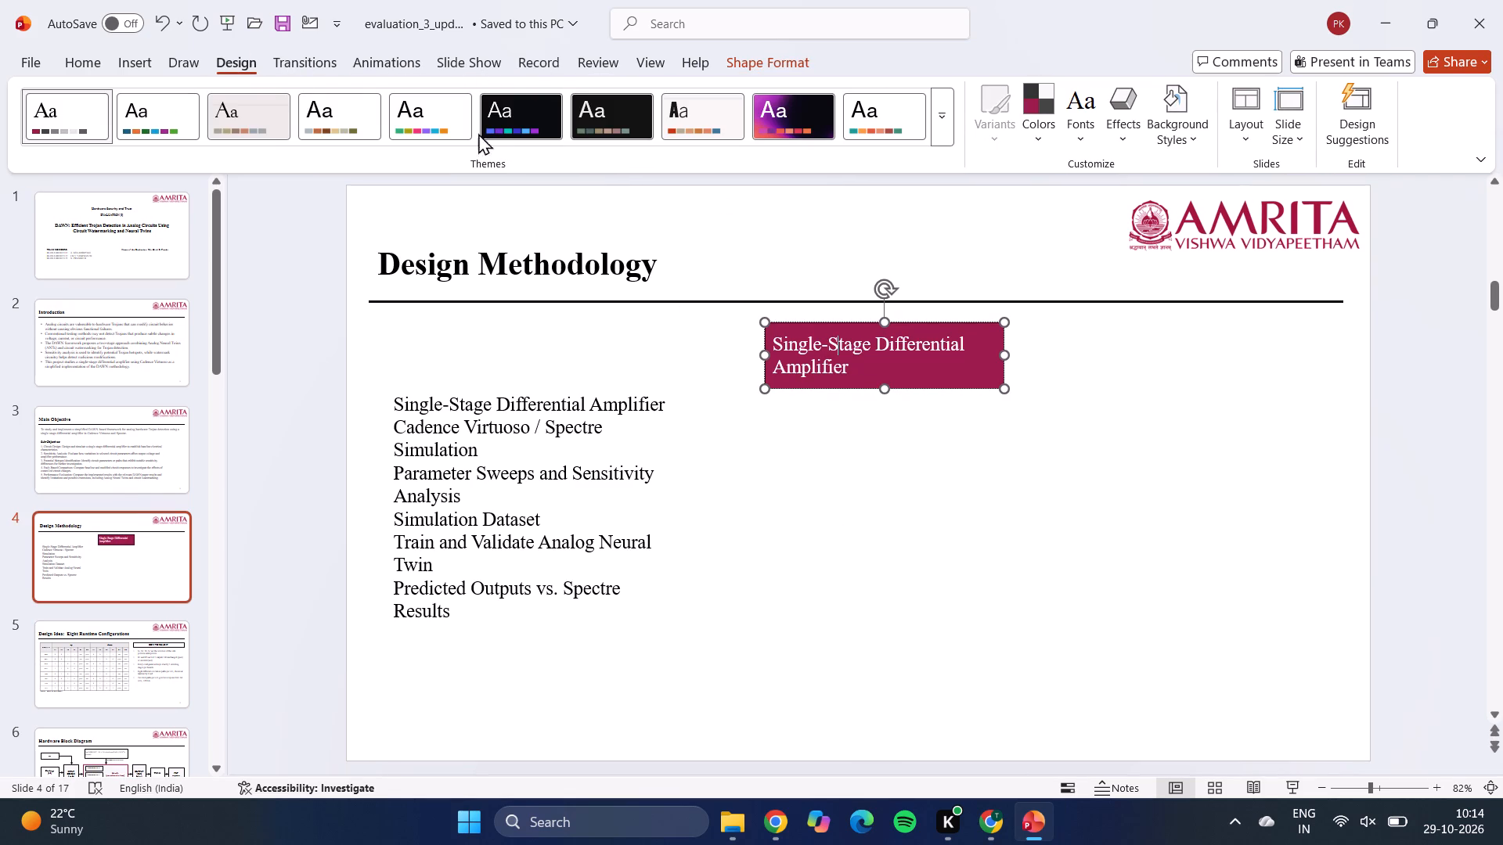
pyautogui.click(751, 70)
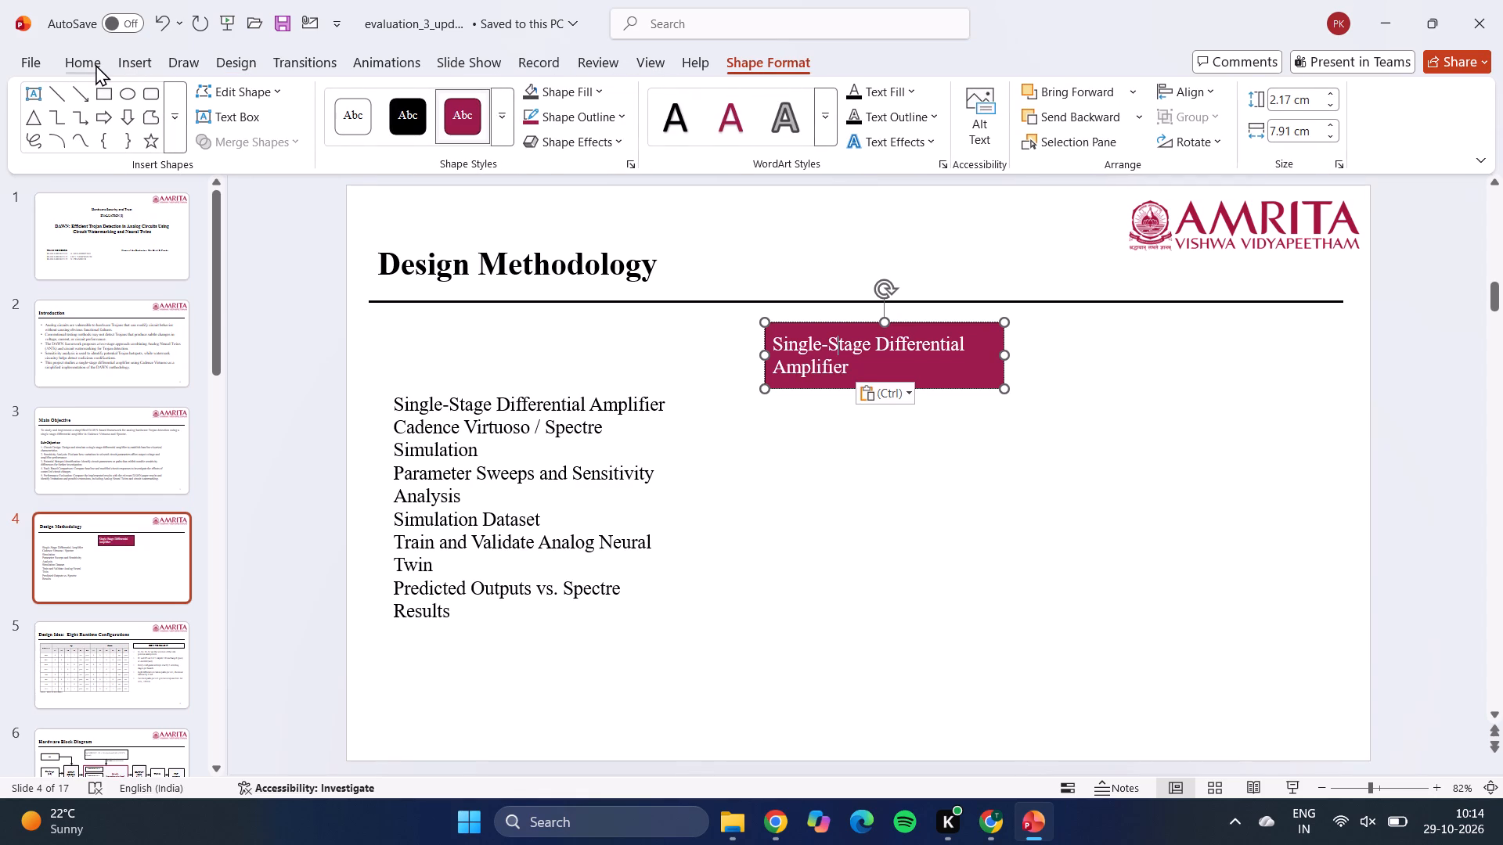
# Draw a second rectangle about 7.9 cm wide and 2.2 cm high, aligned directly below the Single-Stage Differential Amplifier box.
pyautogui.click(96, 64)
pyautogui.click(820, 95)
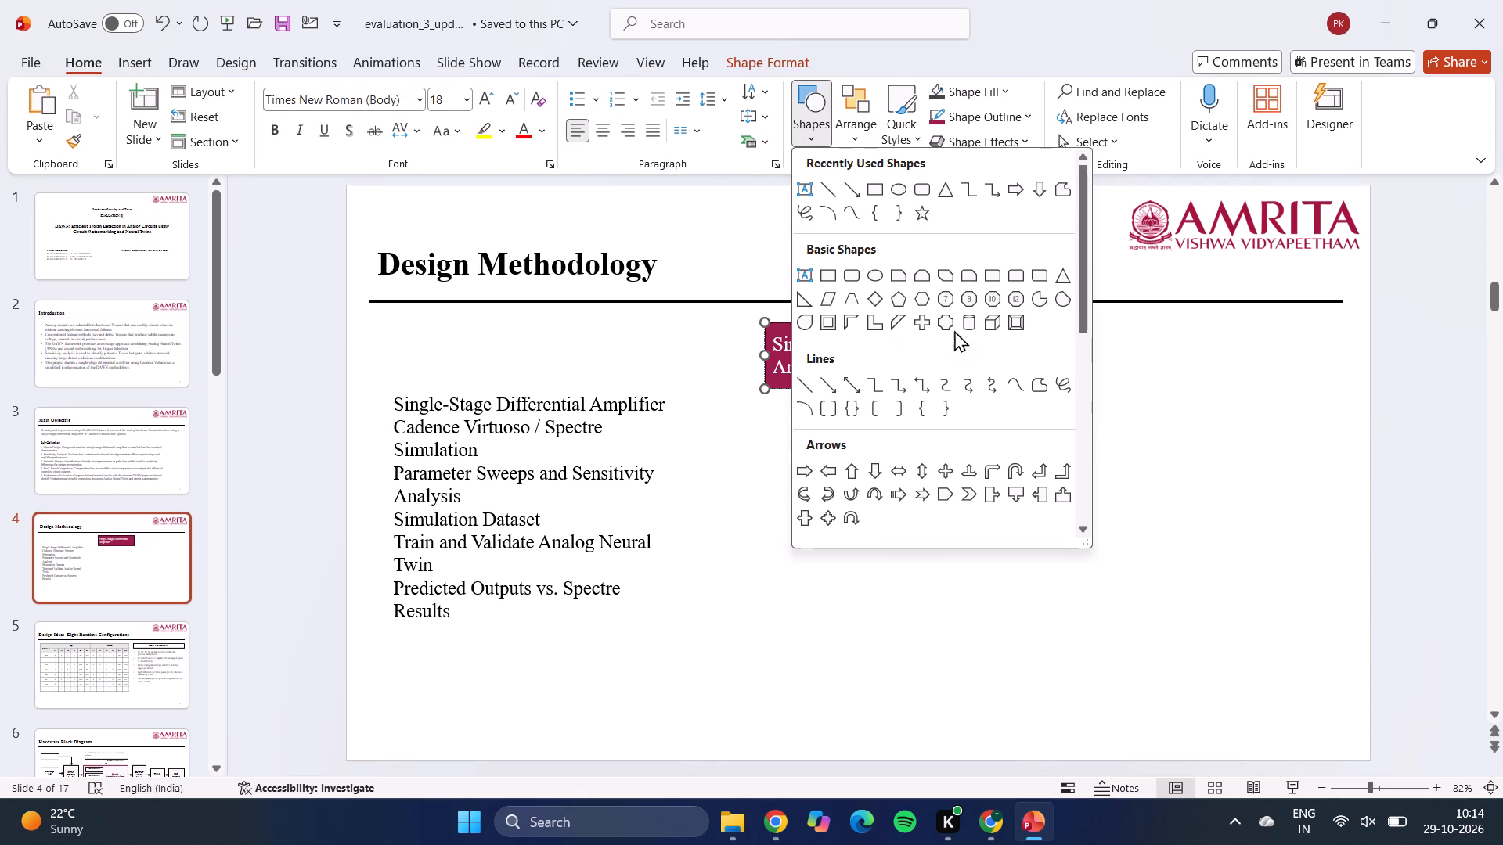
pyautogui.click(881, 189)
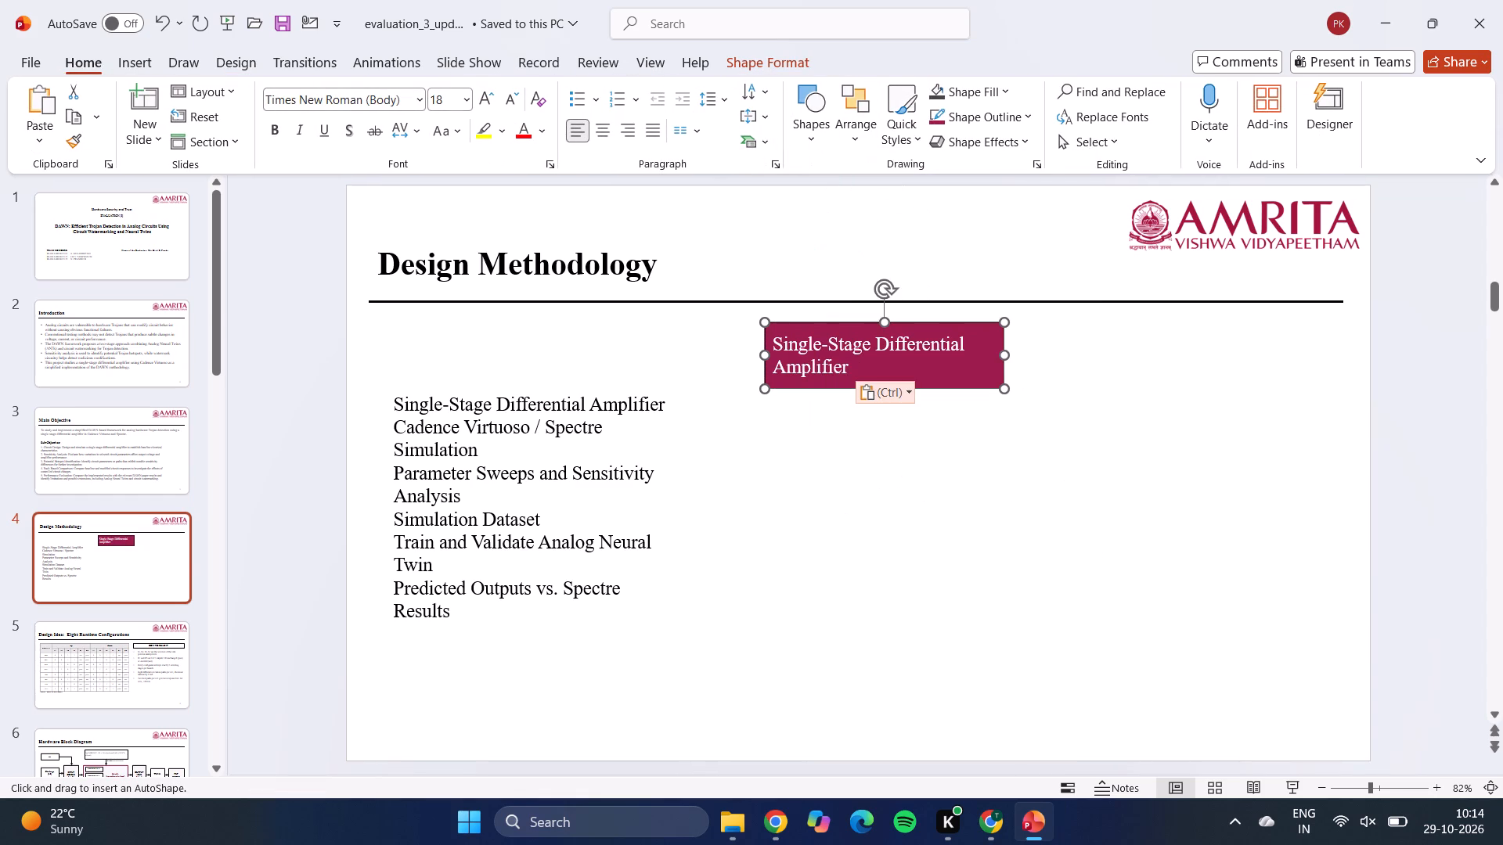
pyautogui.moveTo(768, 419); pyautogui.dragTo(1007, 493)
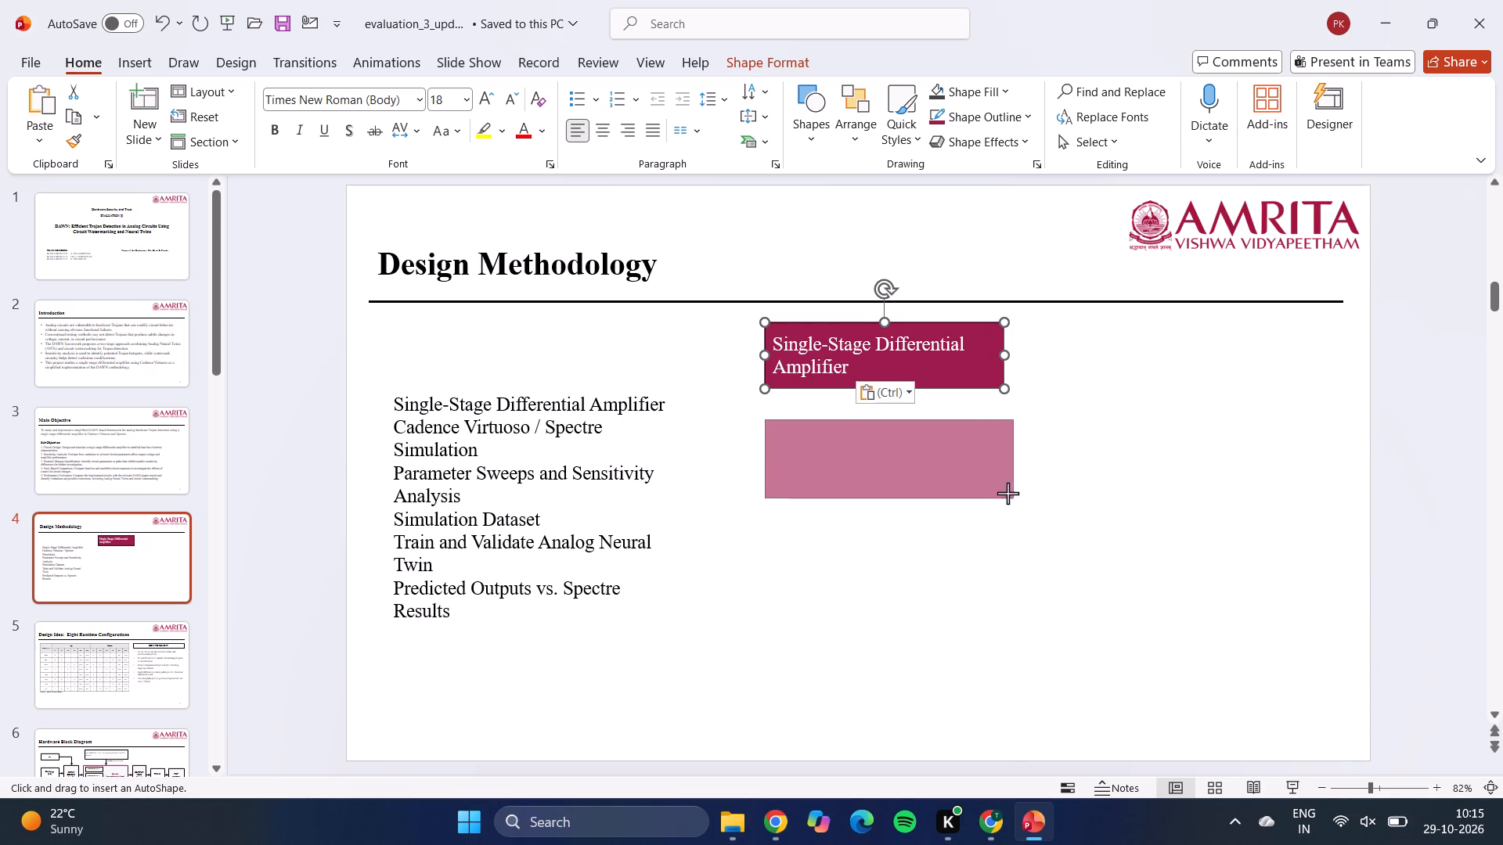
pyautogui.moveTo(1007, 493); pyautogui.dragTo(1000, 484)
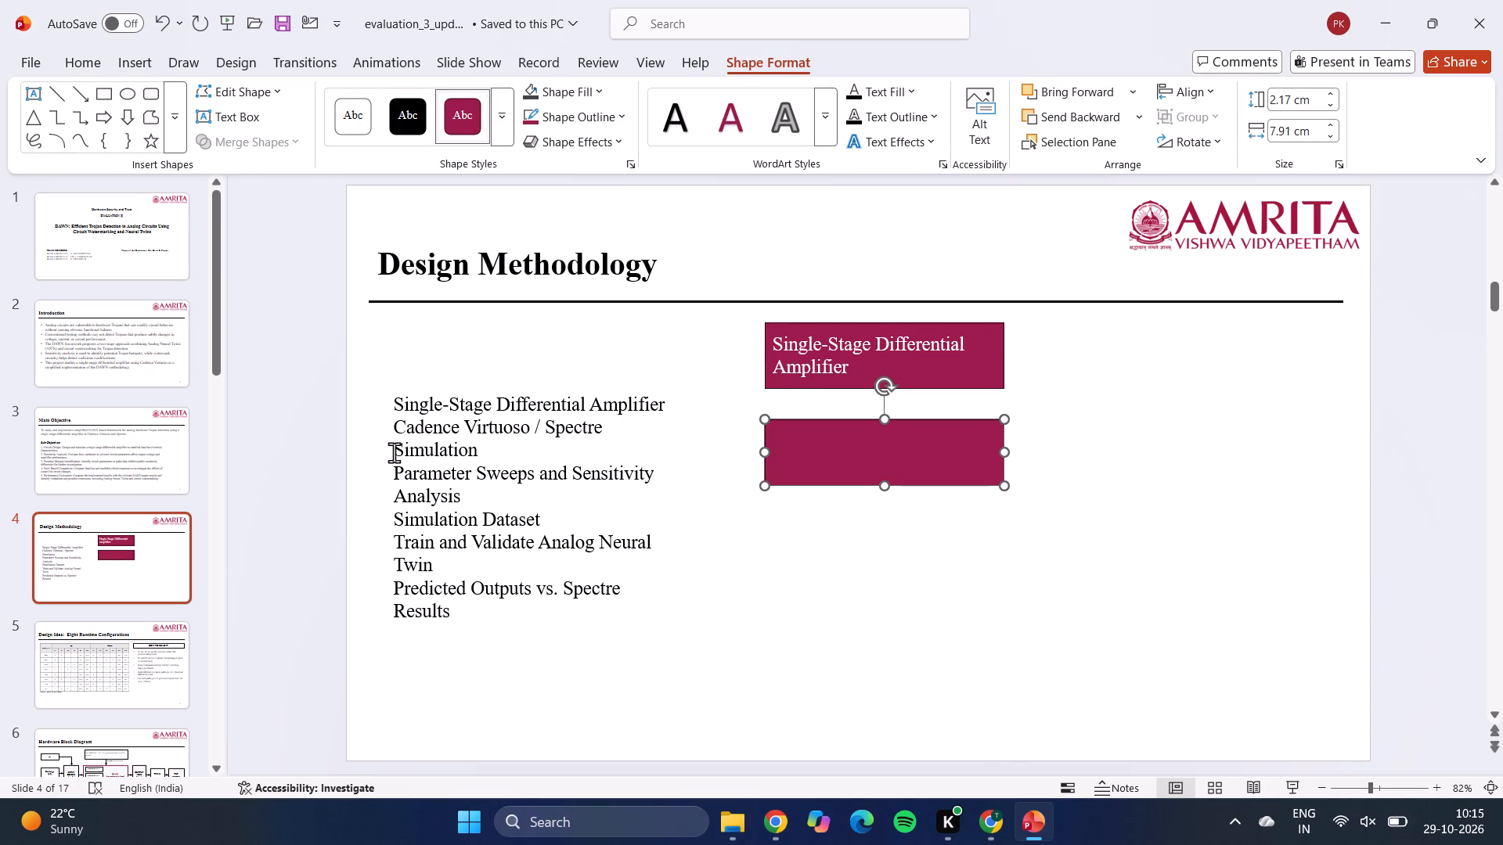
# Copy "Cadence Virtuoso / Spectre Simulation" from the text box into the second rectangle.
pyautogui.moveTo(395, 430); pyautogui.dragTo(524, 458)
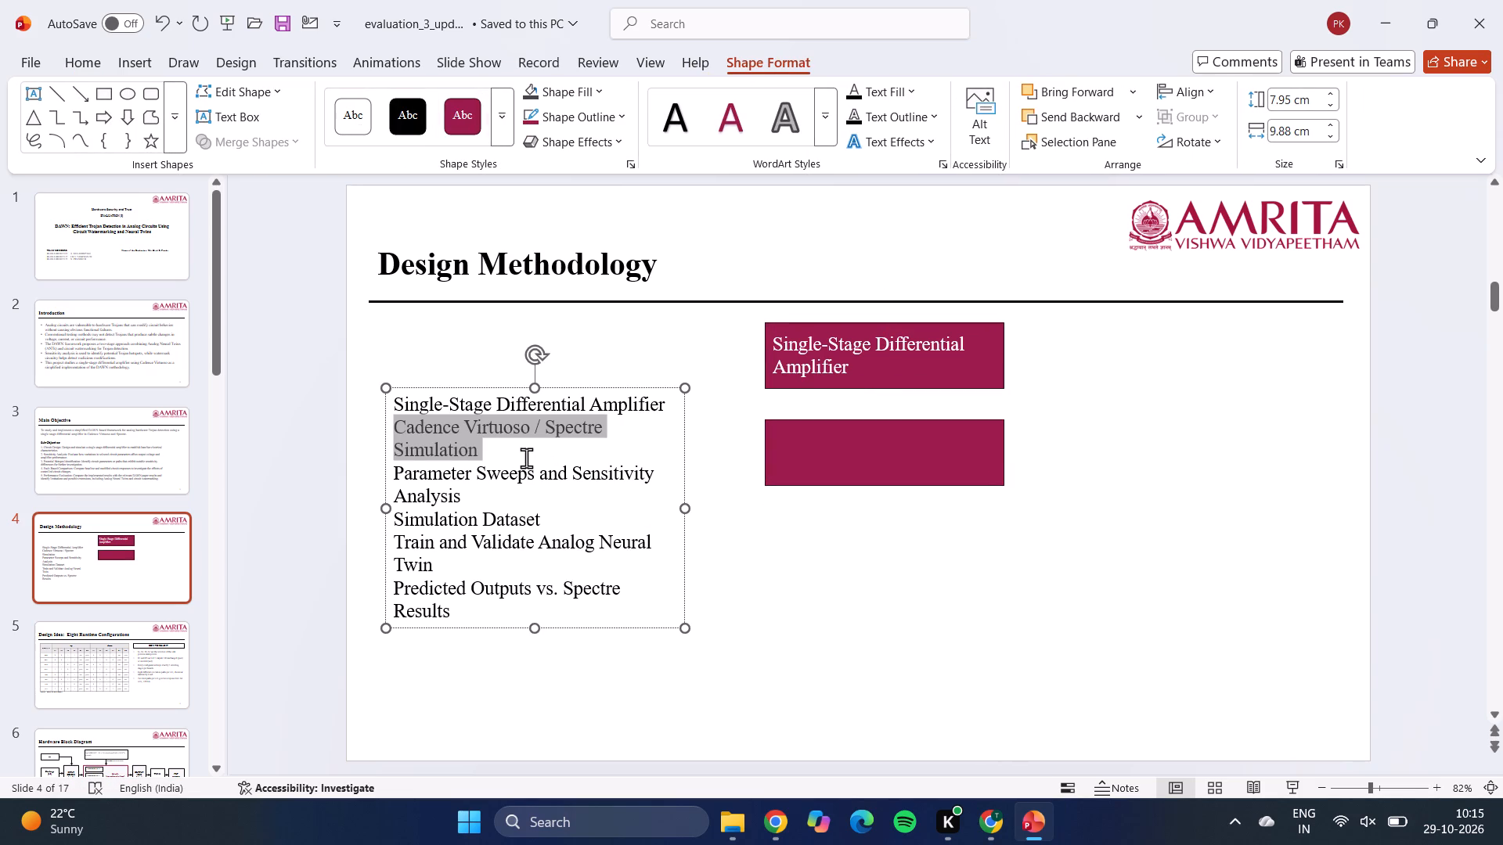
pyautogui.hotkey('ctrl', 'c')
pyautogui.click(836, 459)
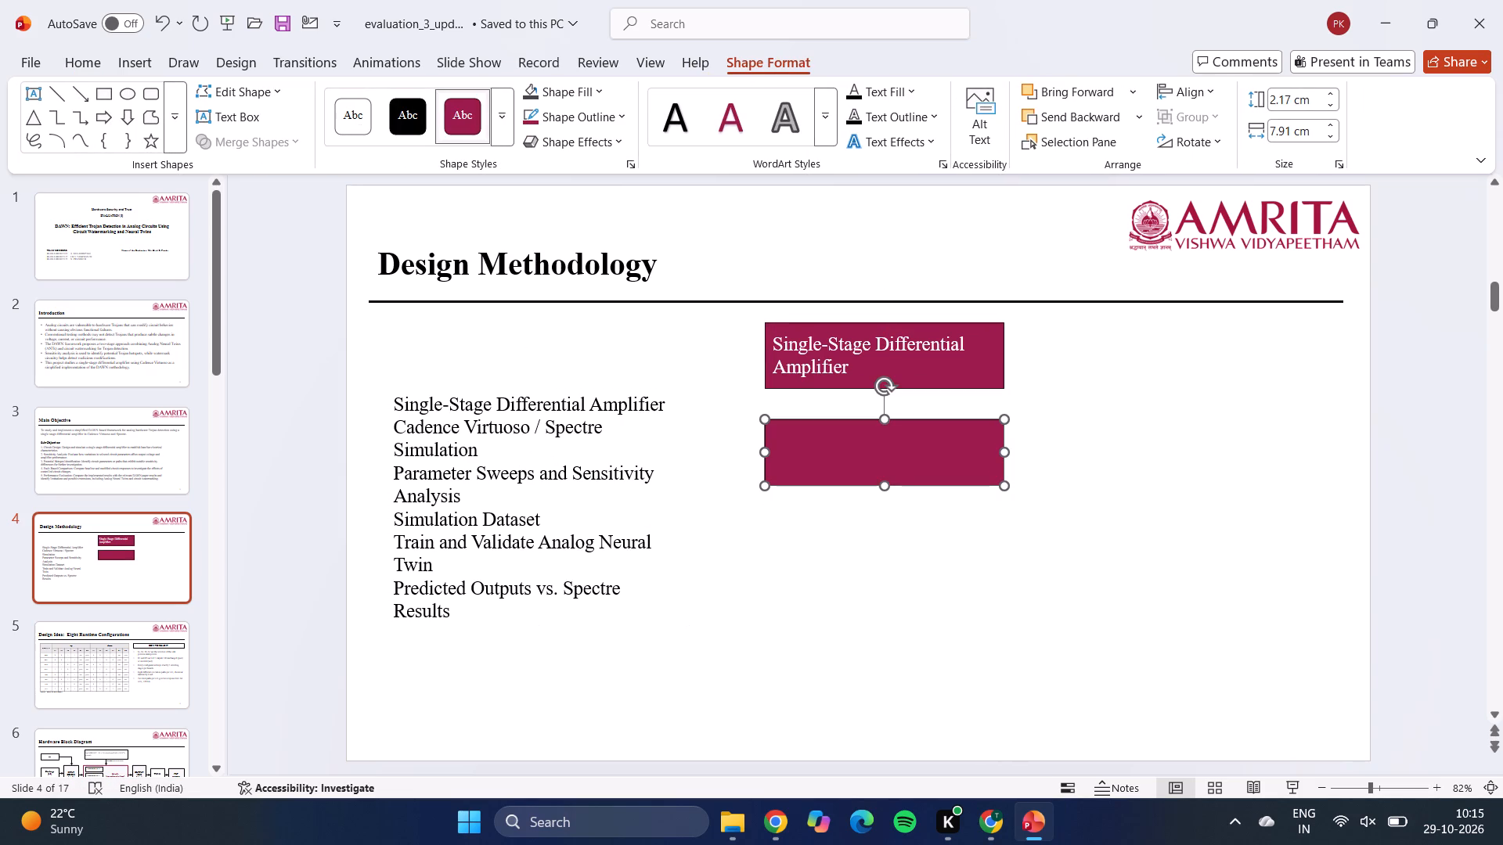
pyautogui.hotkey('ctrl', 'v')
pyautogui.rightClick(917, 462)
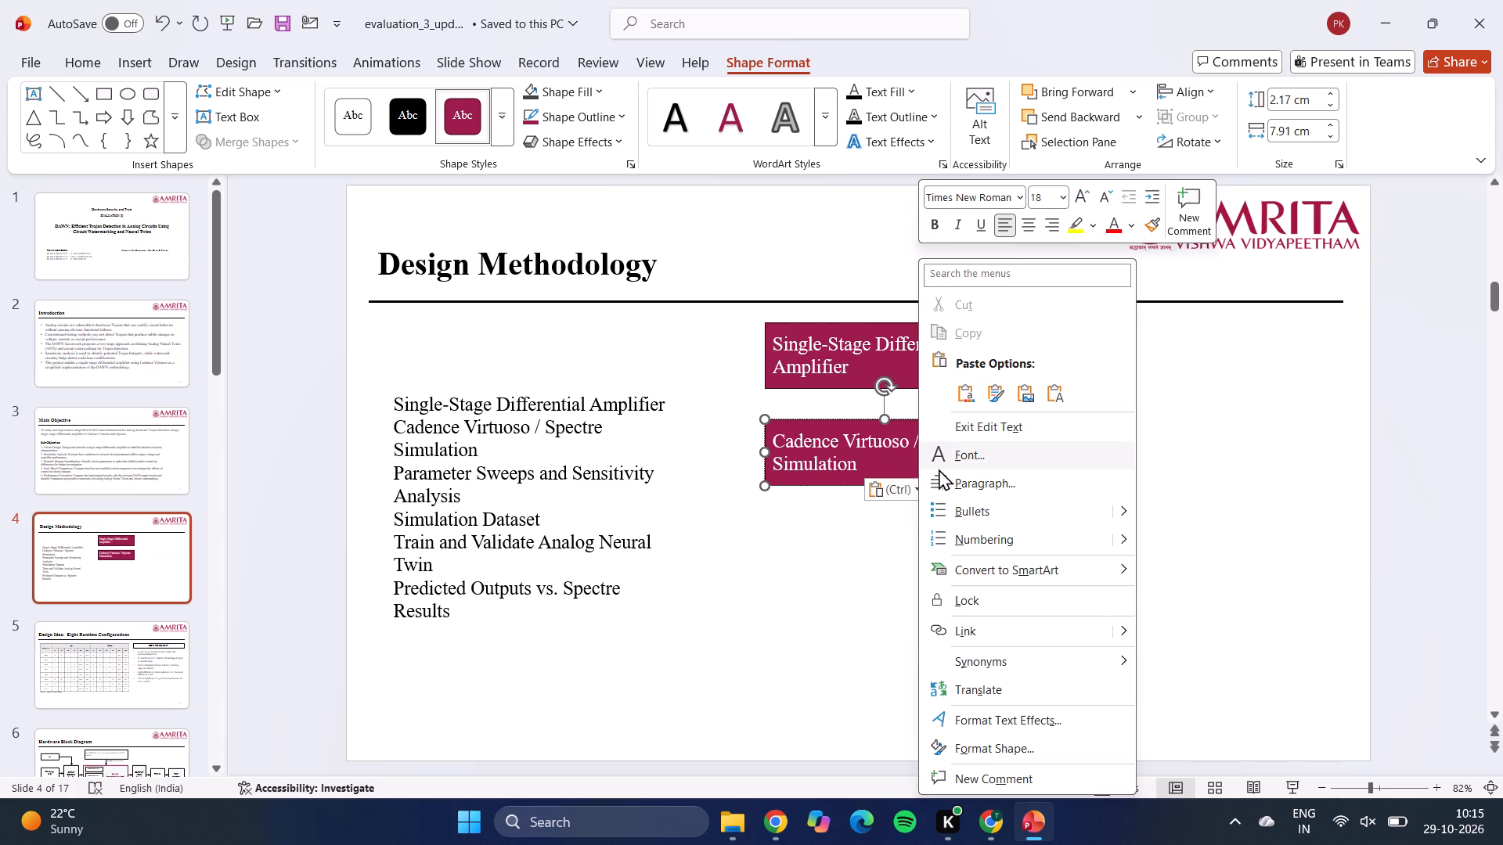
# Draw a third rectangle about 7.6 cm wide and 2 cm high below the Cadence Virtuoso / Spectre Simulation box.
pyautogui.click(96, 65)
pyautogui.click(807, 95)
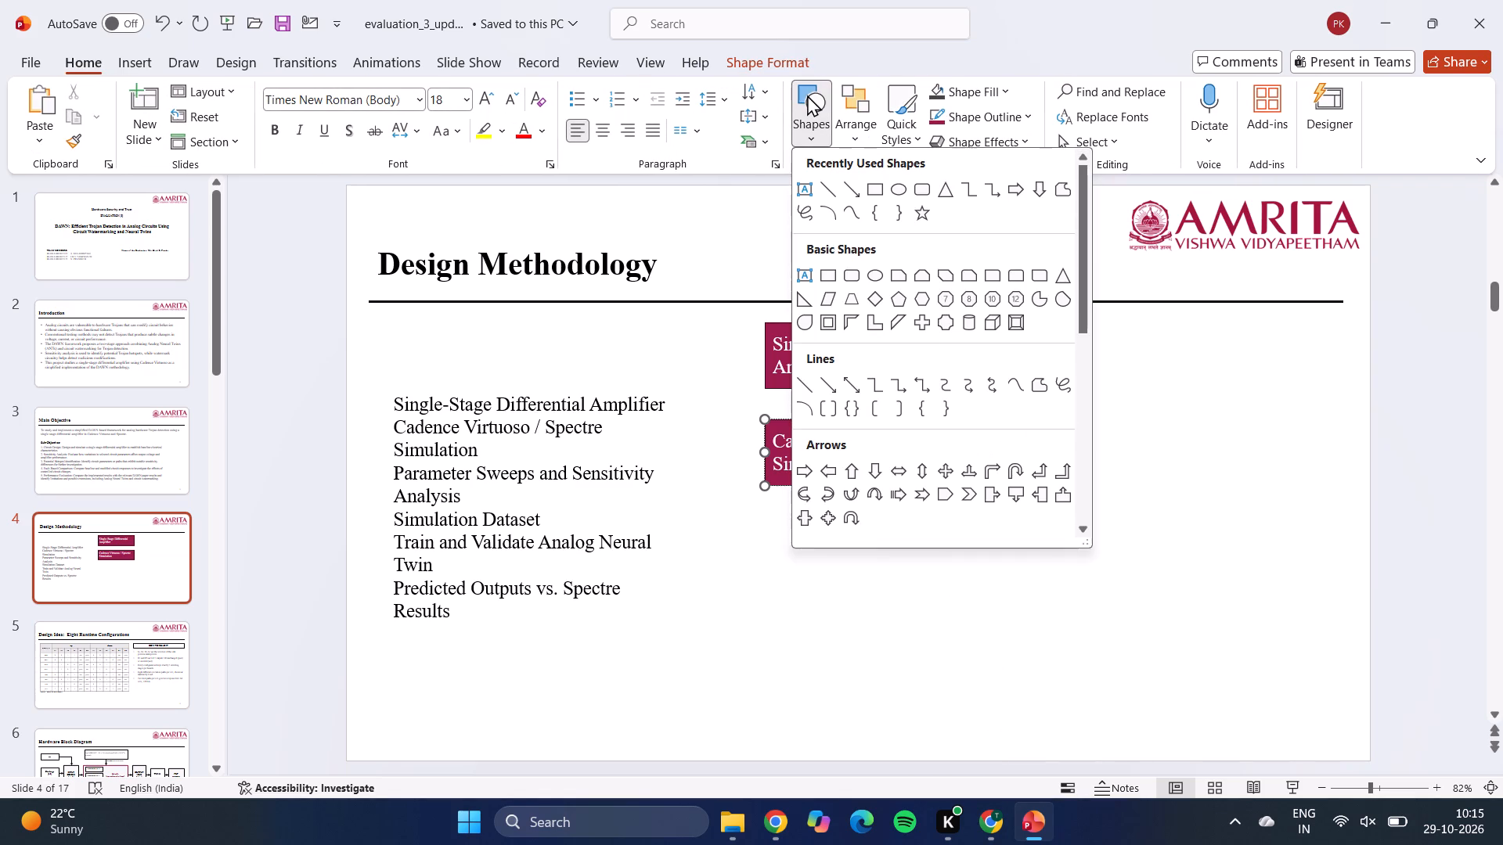
pyautogui.click(874, 187)
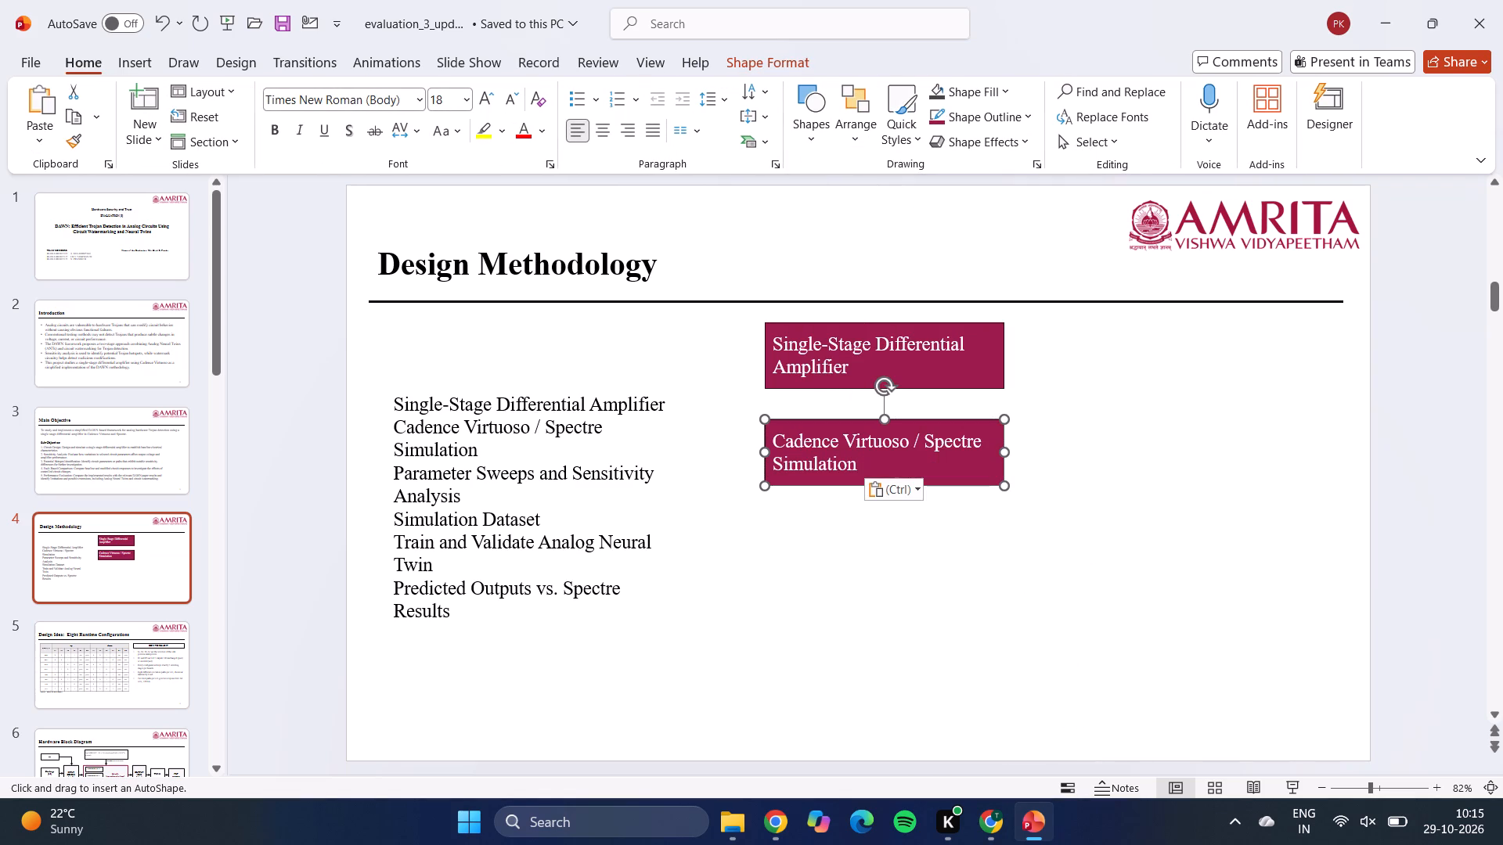
pyautogui.moveTo(774, 522); pyautogui.dragTo(1001, 581)
# Duplicate the third, empty rectangle twice and stack the two copies below it as the fourth and fifth boxes.
pyautogui.click(826, 573)
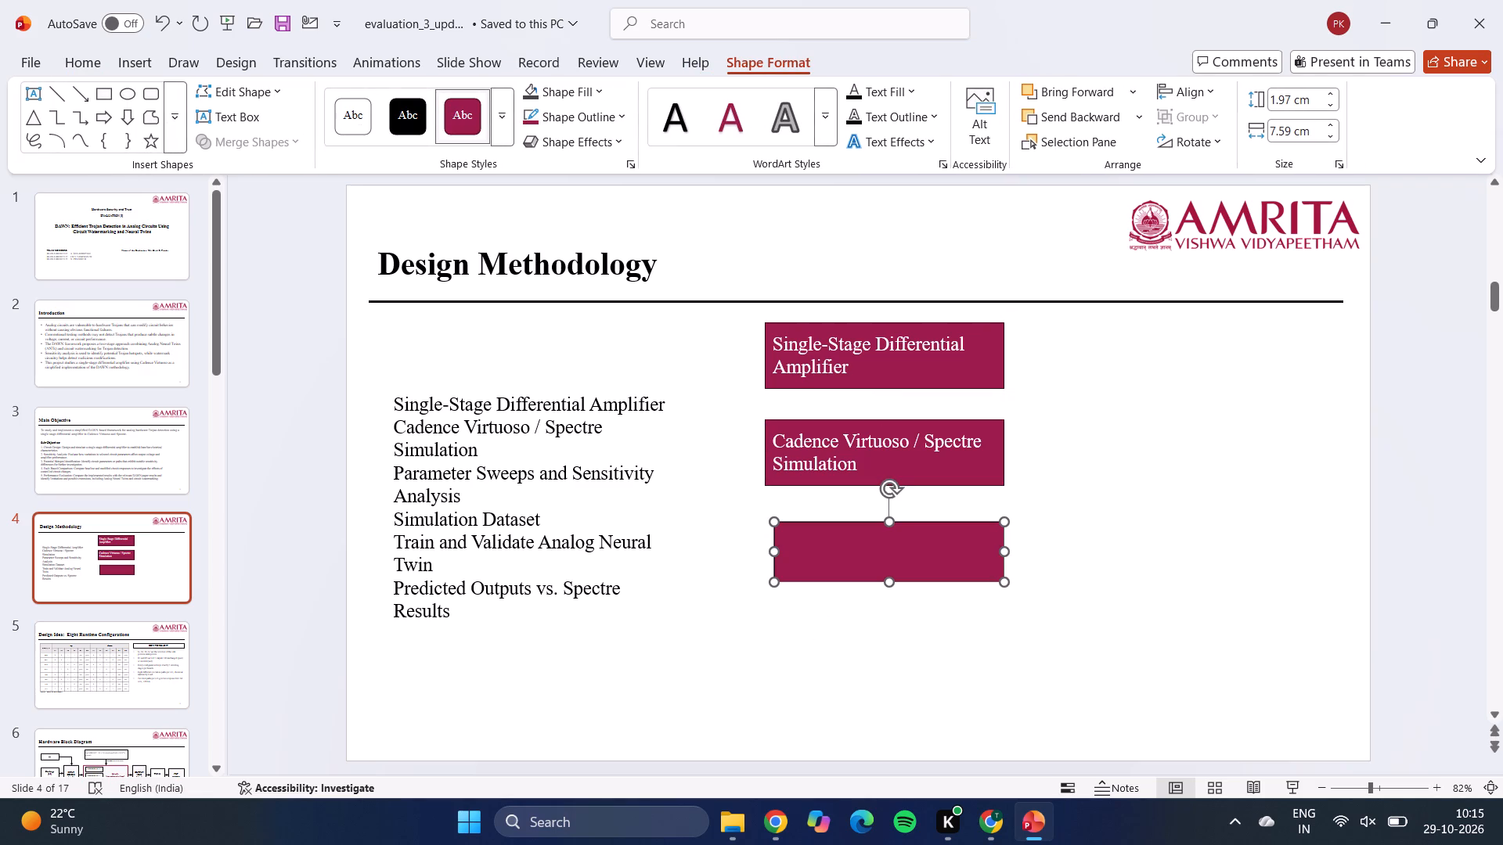
pyautogui.hotkey('ctrl', 'c')
pyautogui.click(843, 633)
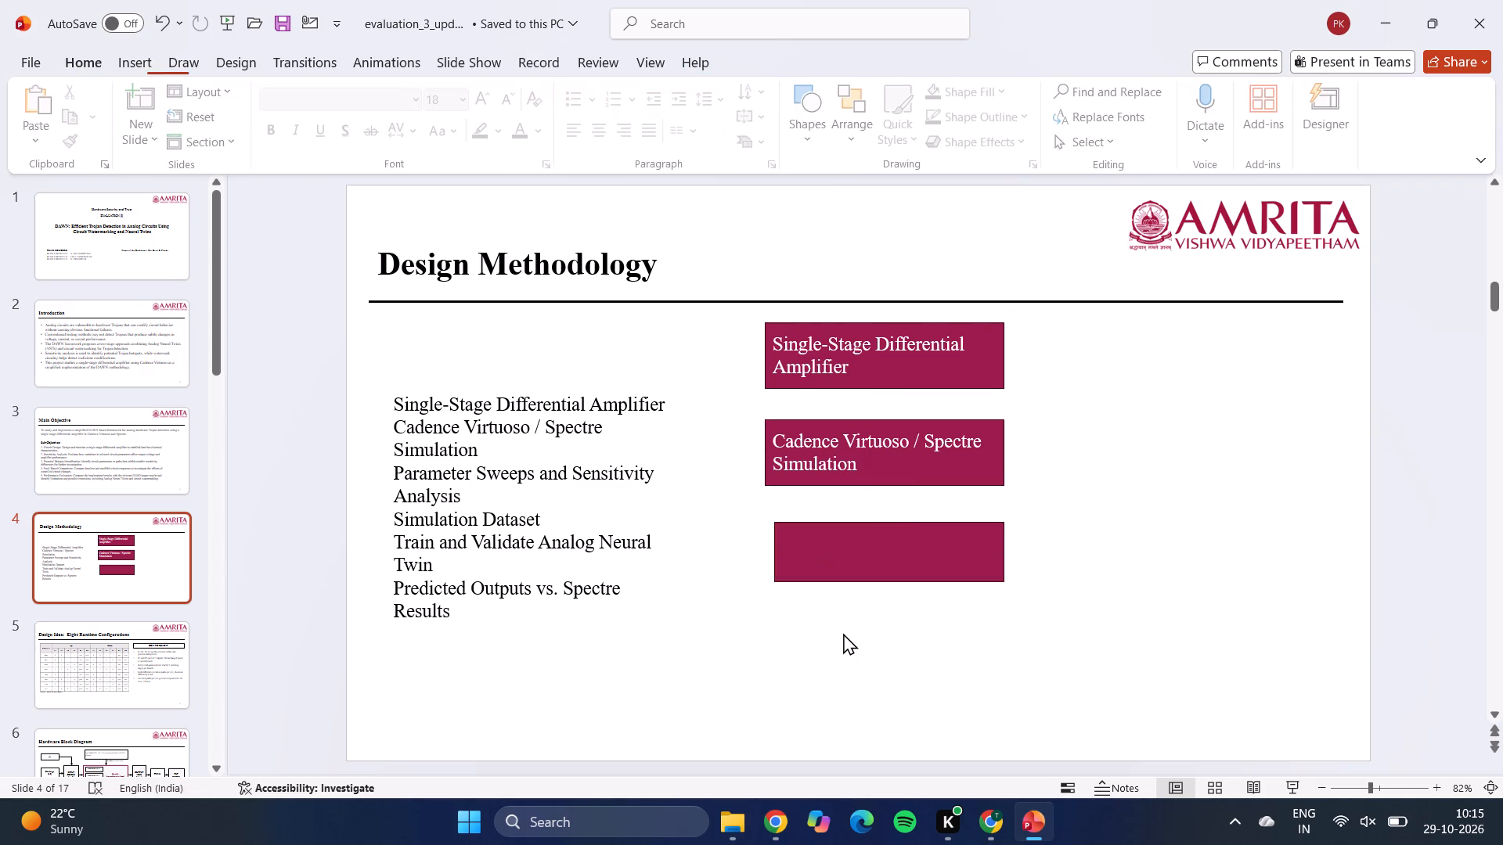
pyautogui.hotkey('ctrl', 'v')
pyautogui.hotkey('ctrl', 'v')
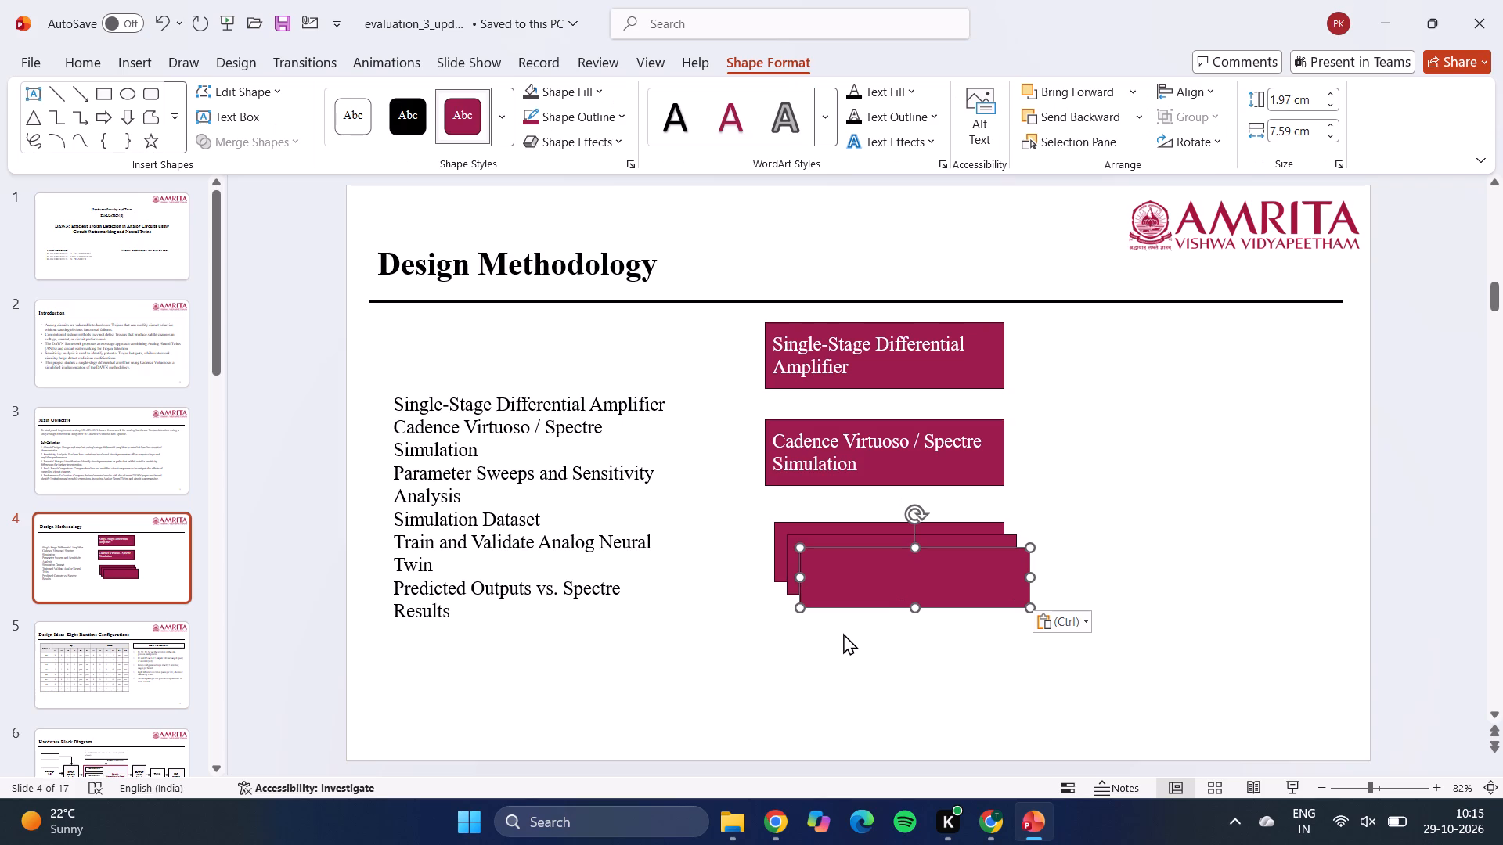
pyautogui.moveTo(899, 589); pyautogui.dragTo(917, 643)
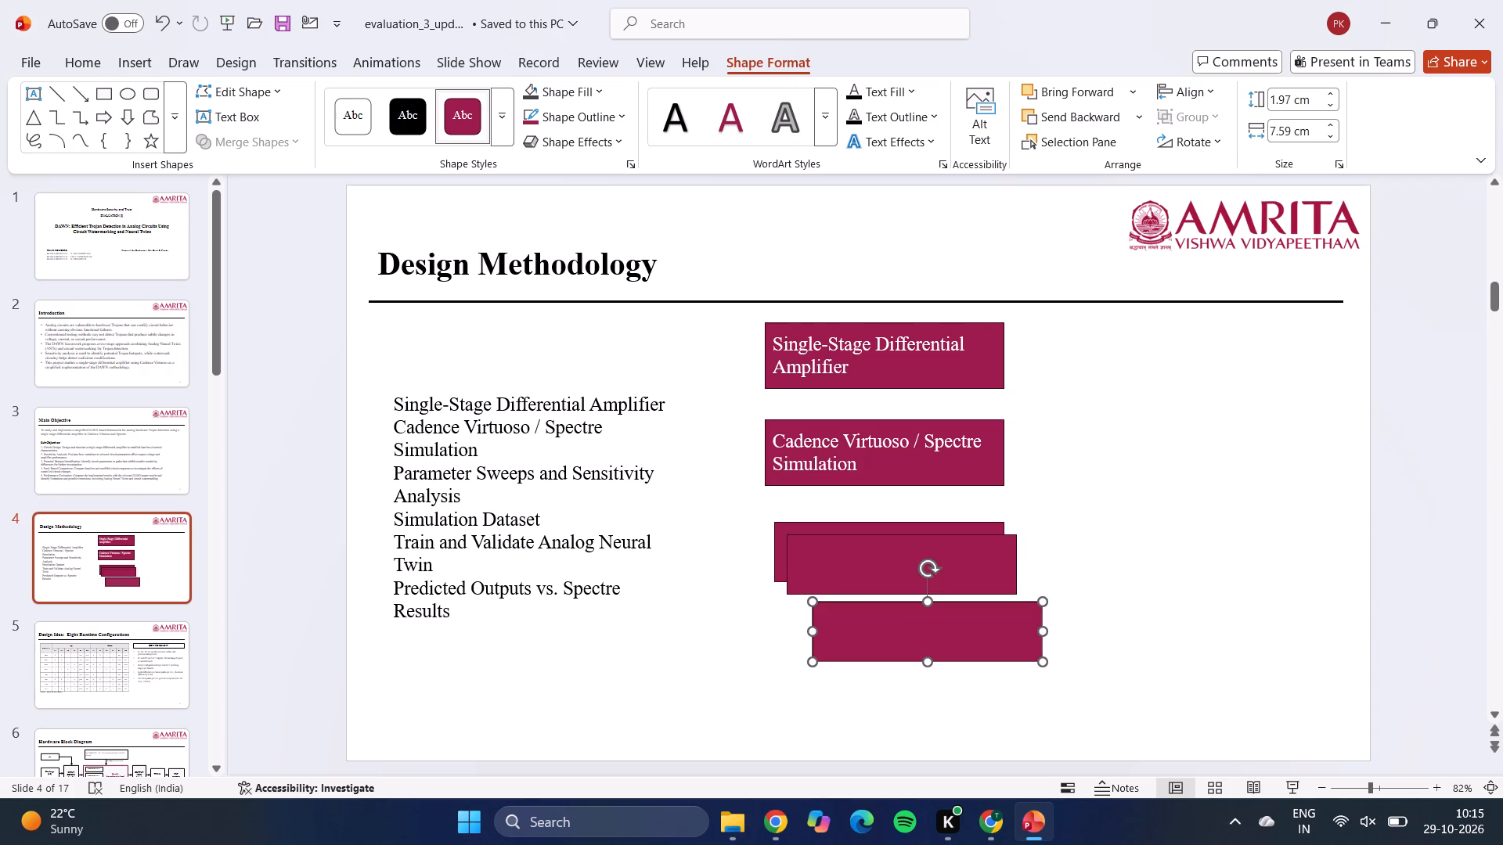
pyautogui.moveTo(904, 635); pyautogui.dragTo(894, 703)
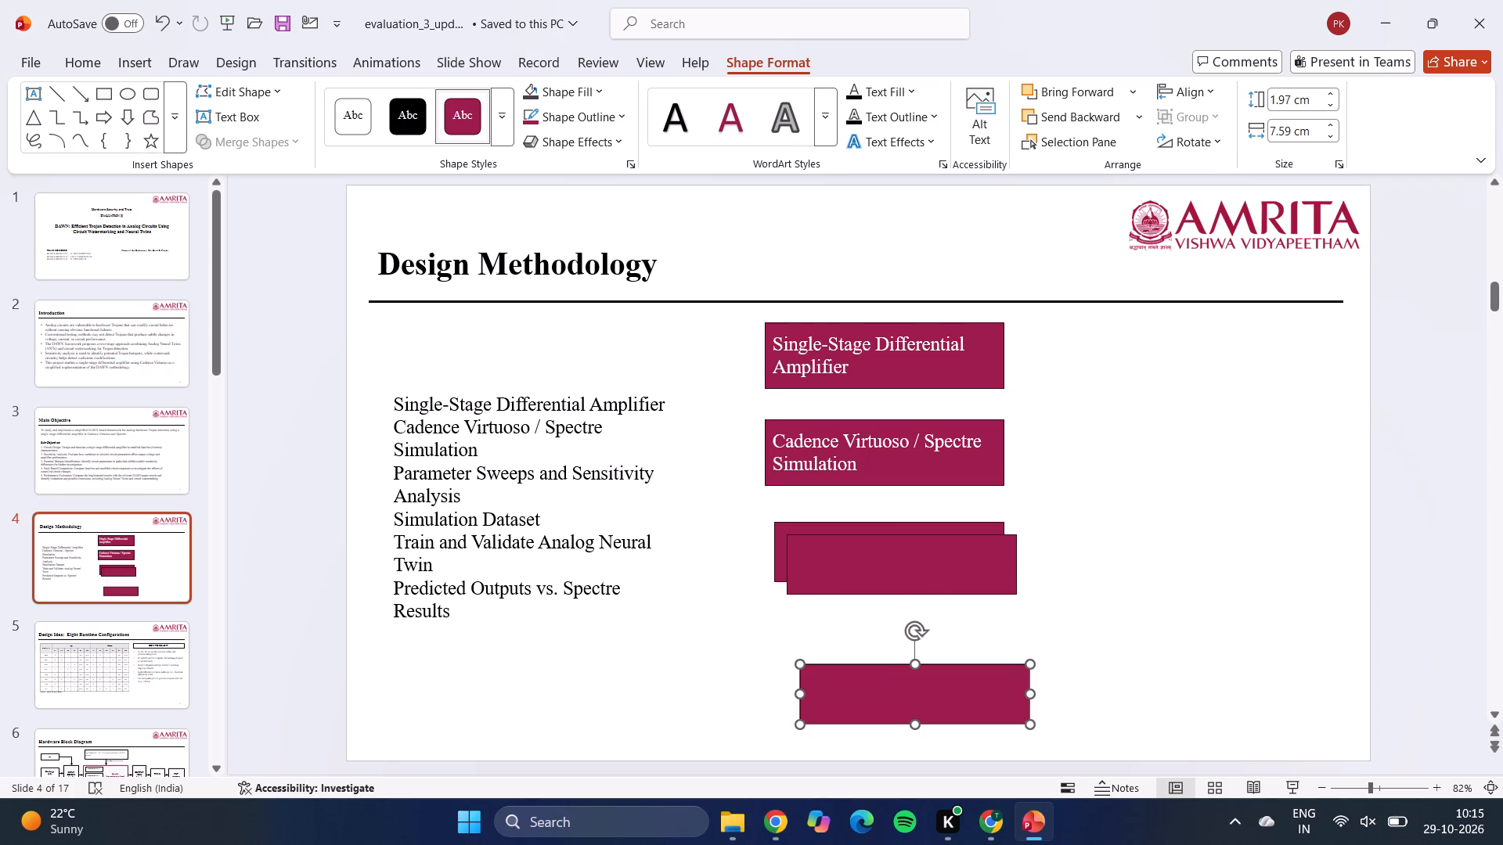
pyautogui.moveTo(881, 566); pyautogui.dragTo(876, 629)
# Remove "/ Spectre" from the second box so that its label reads "Cadence Virtuoso Simulation".
pyautogui.moveTo(878, 451); pyautogui.dragTo(875, 430)
pyautogui.moveTo(870, 449); pyautogui.dragTo(872, 440)
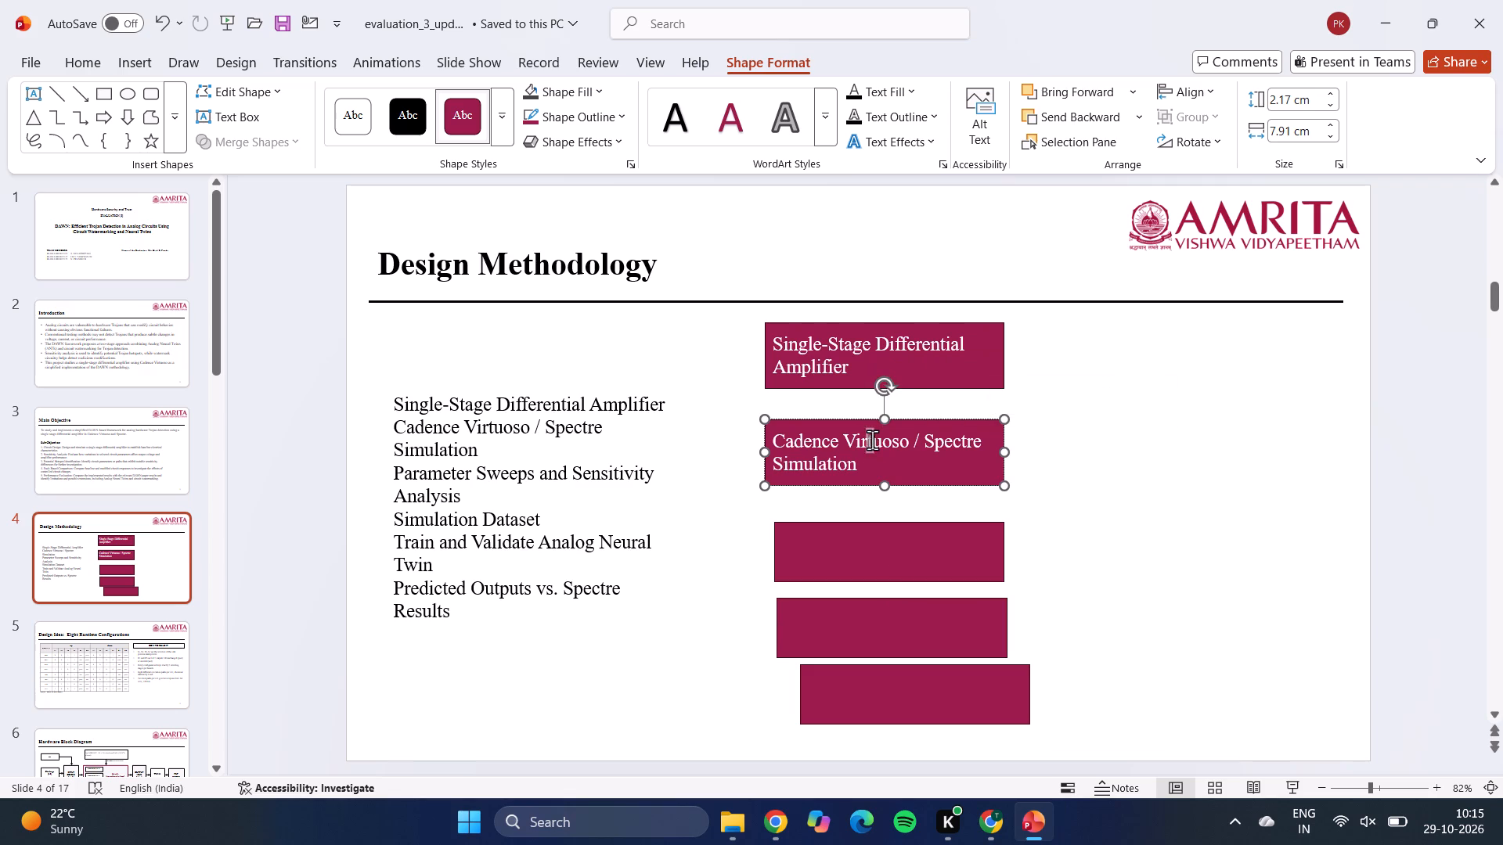
pyautogui.moveTo(872, 440); pyautogui.dragTo(928, 477)
pyautogui.click(919, 463)
pyautogui.click(919, 463)
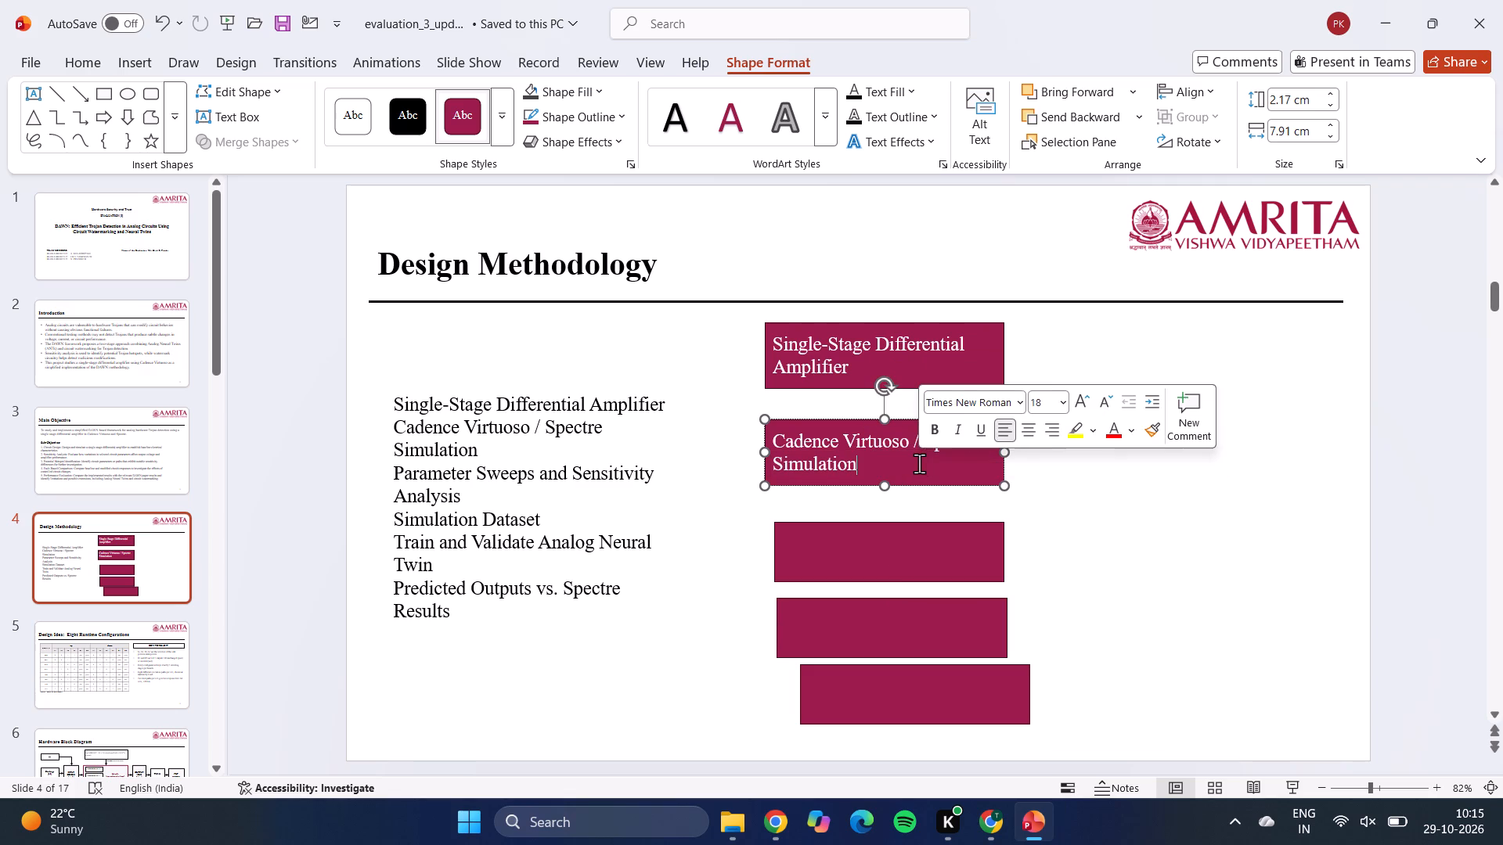
pyautogui.doubleClick(919, 463)
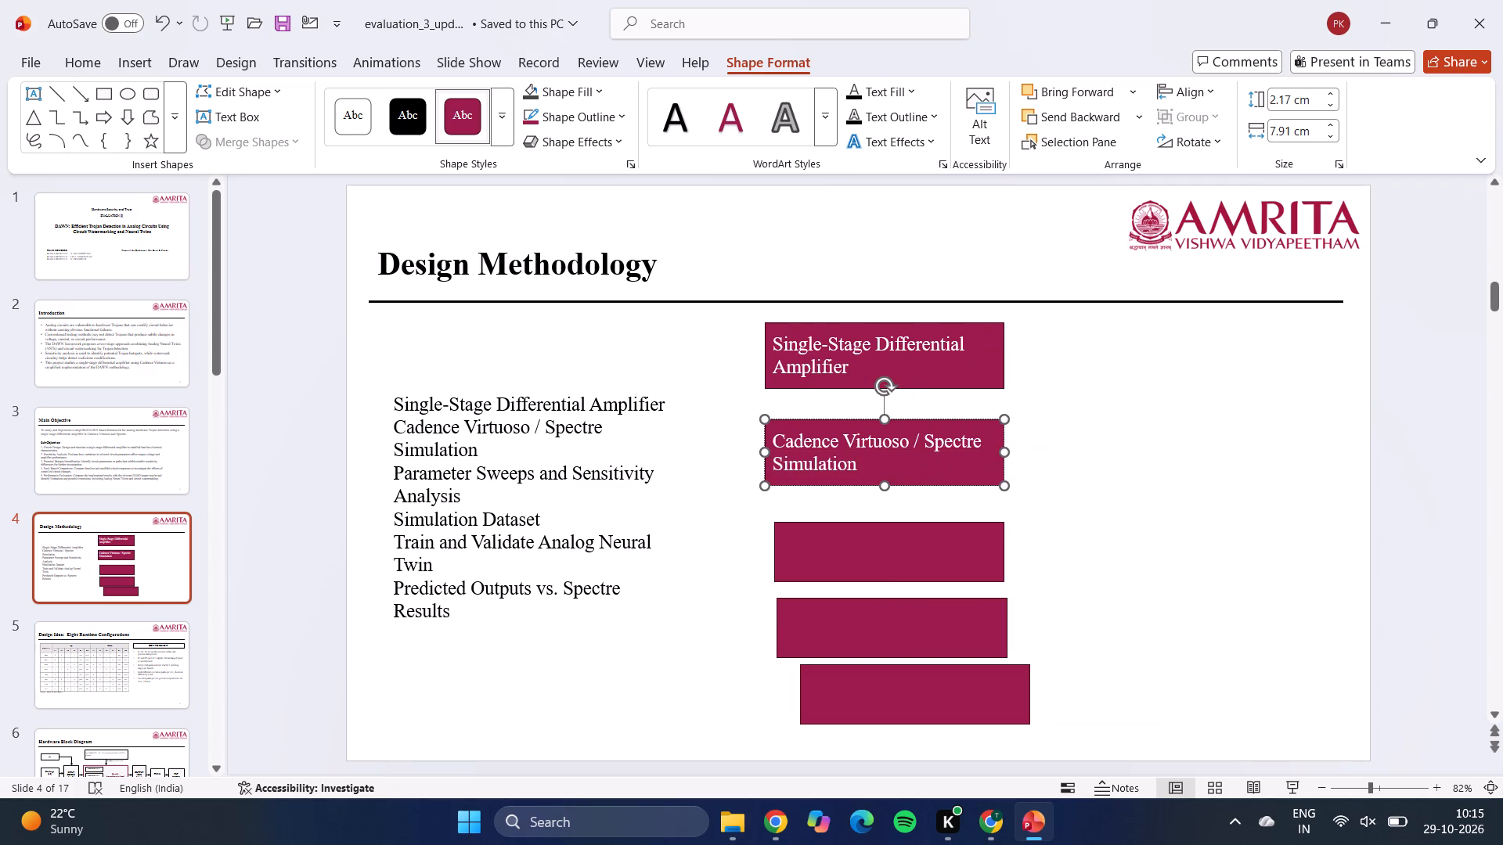
pyautogui.click(990, 462)
pyautogui.click(978, 444)
pyautogui.press('BackSpace')
pyautogui.press('Delete')
pyautogui.press('BackSpace')
pyautogui.press('BackSpace')
pyautogui.press('BackSpace')
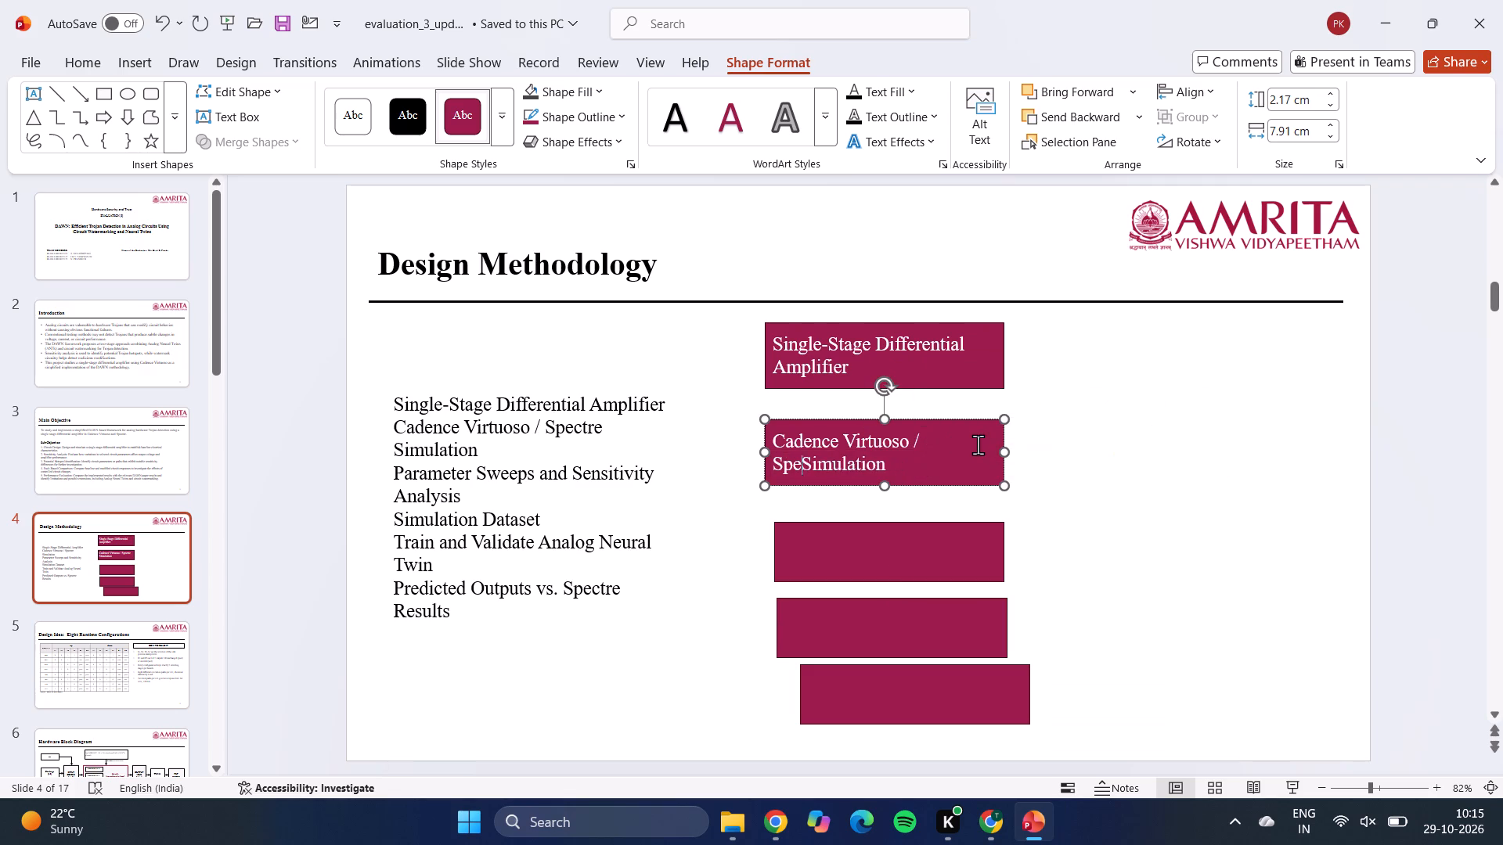
pyautogui.press('BackSpace')
pyautogui.press('BackSpace')
pyautogui.press('BackSpace')
pyautogui.press('BackSpace')
pyautogui.press('BackSpace')
pyautogui.press('BackSpace')
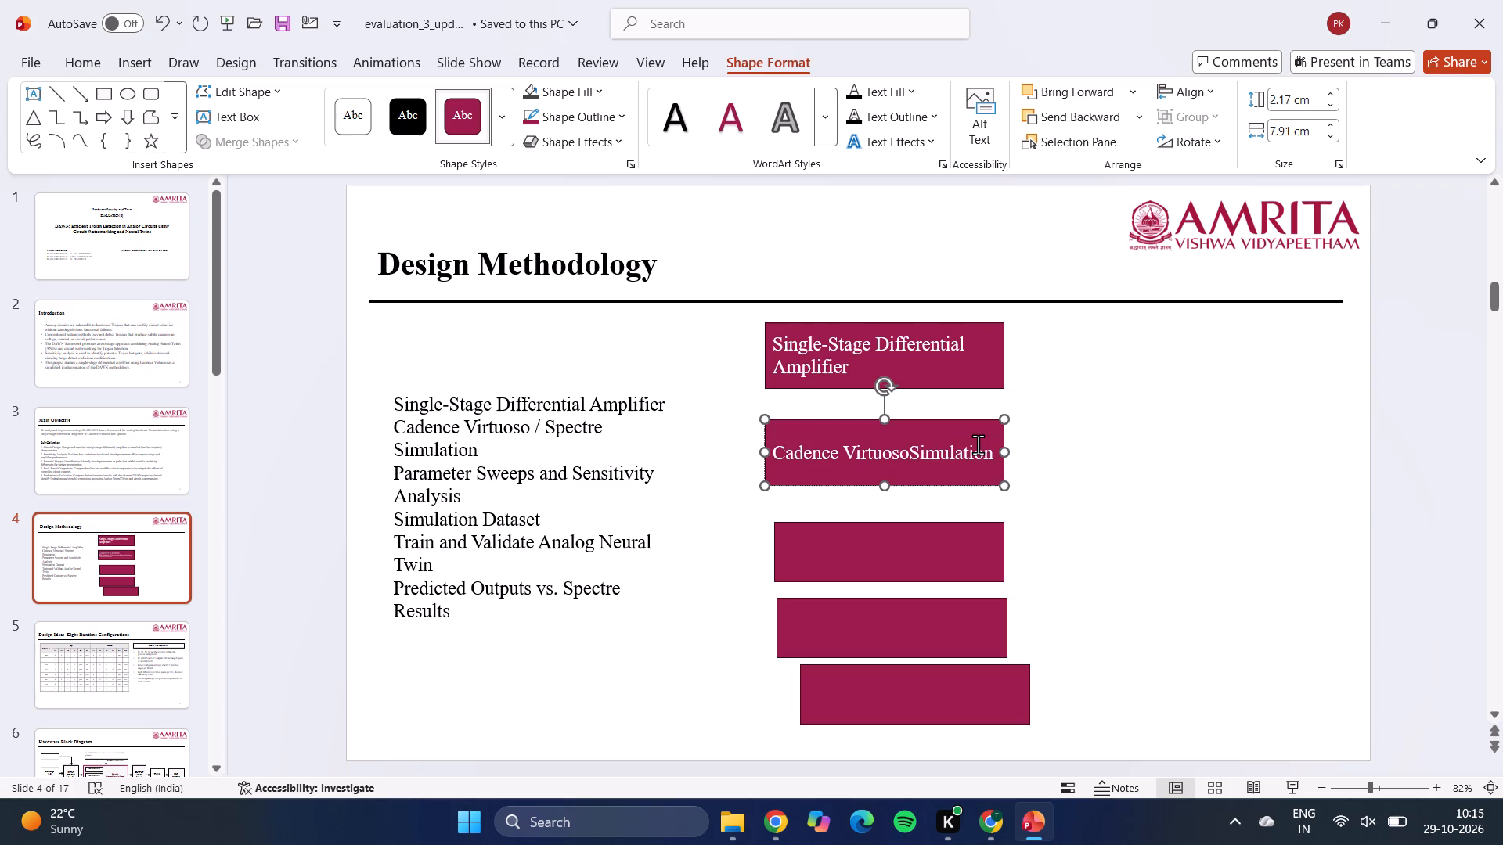
pyautogui.press('space')
# Narrow the Cadence Virtuoso Simulation box to about 6.3 cm and centre it under the Single-Stage Differential Amplifier box.
pyautogui.moveTo(1000, 450); pyautogui.dragTo(957, 456)
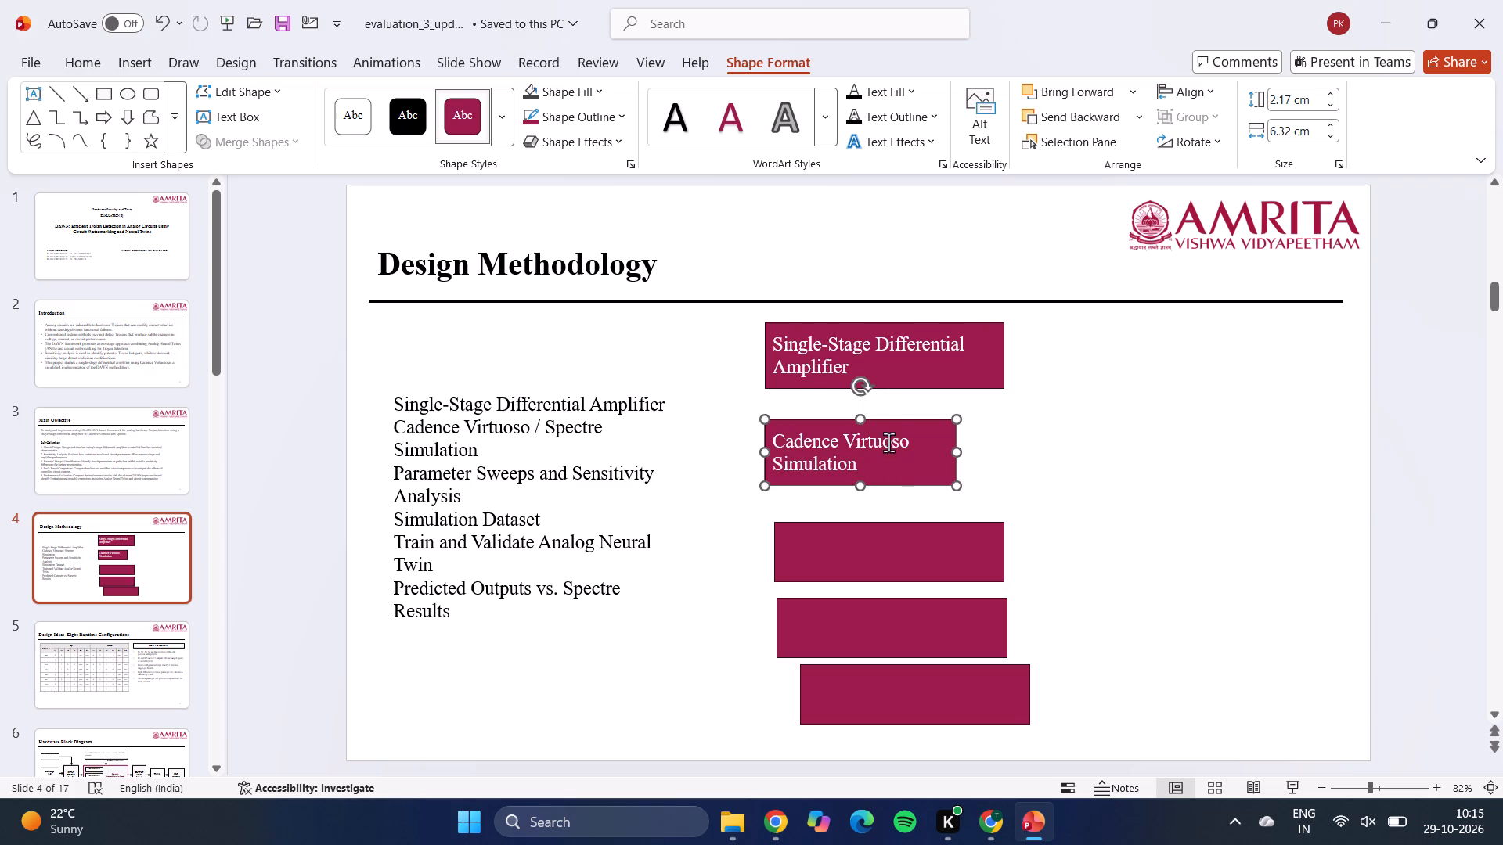
pyautogui.moveTo(895, 424); pyautogui.dragTo(914, 413)
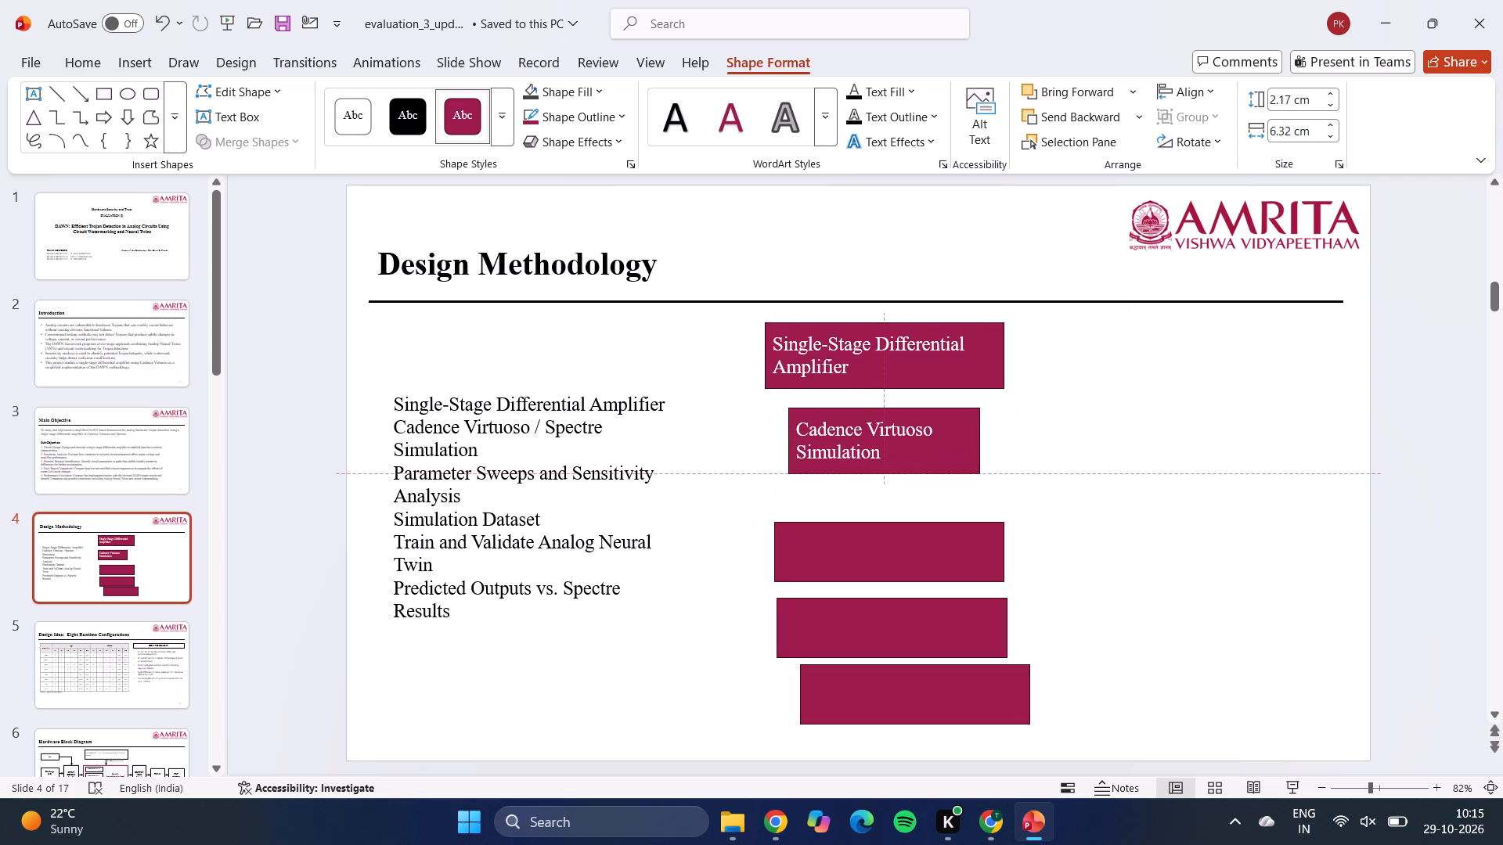
# Copy "Parameter Sweeps and Sensitivity Analysis" from the text box into the third rectangle.
pyautogui.click(508, 484)
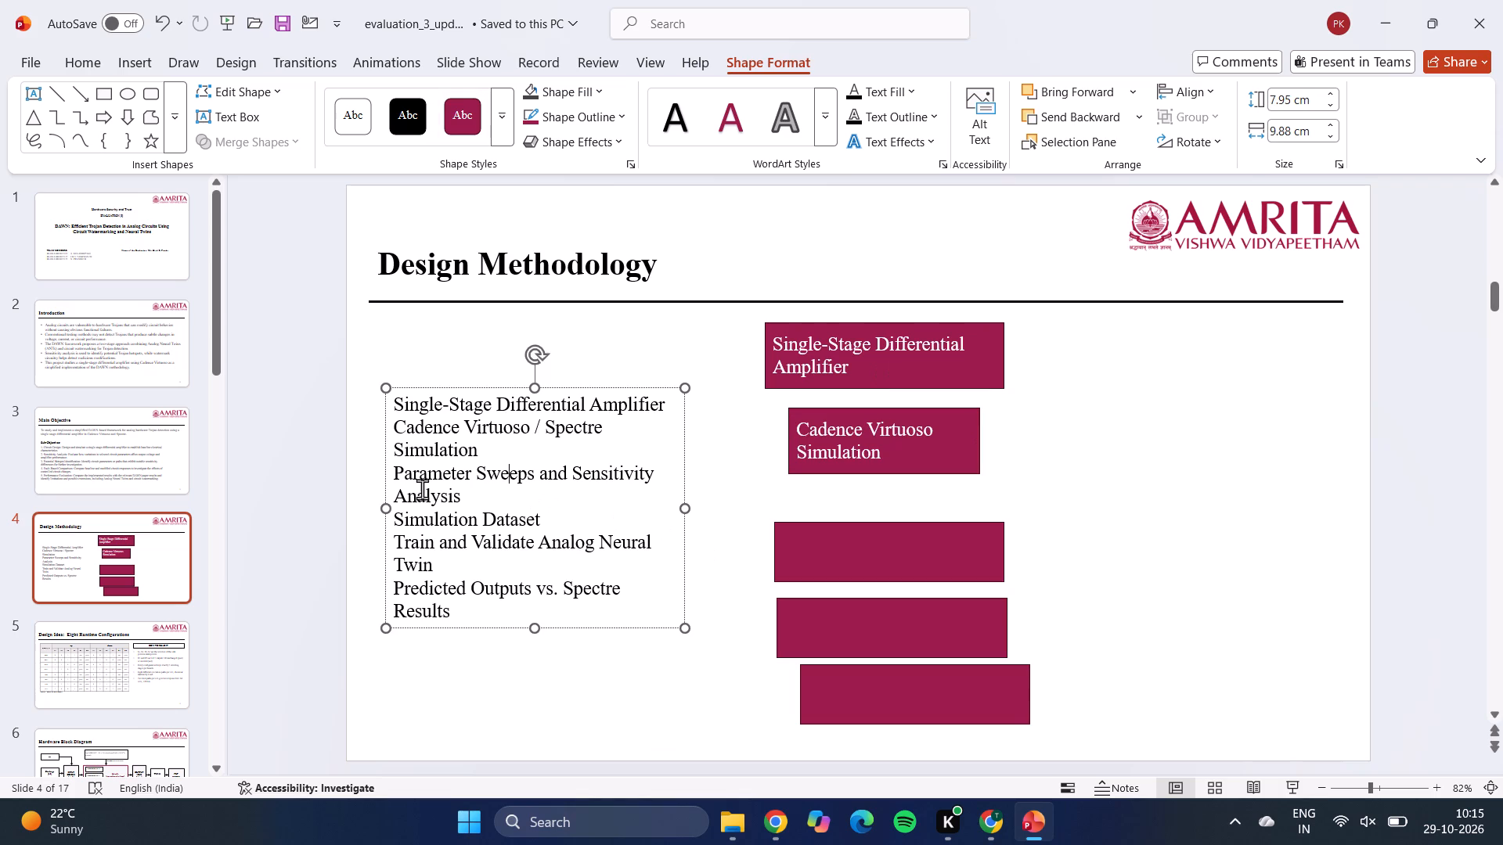
pyautogui.moveTo(395, 475); pyautogui.dragTo(467, 504)
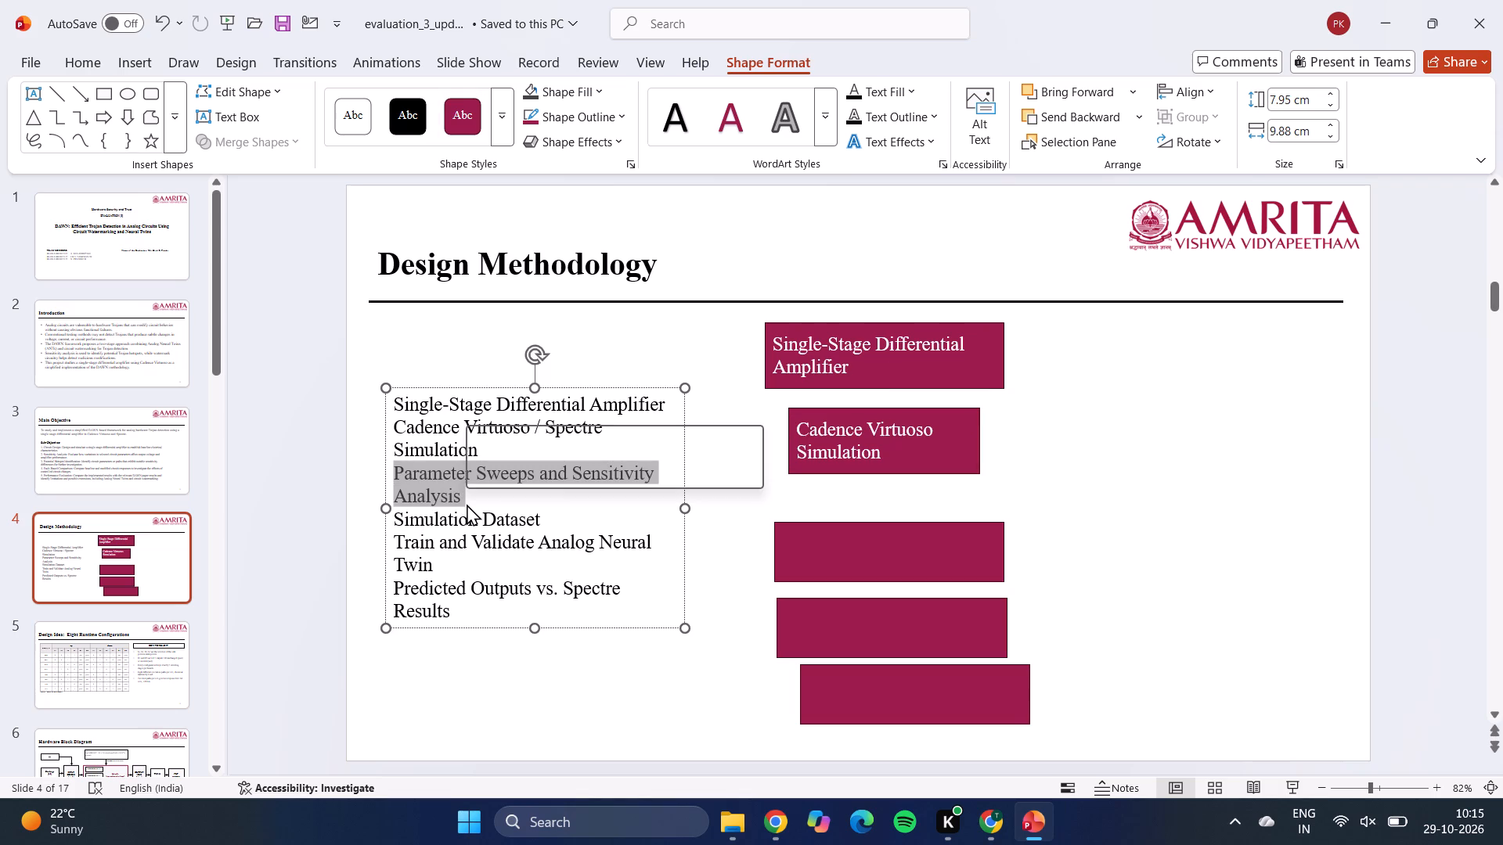
pyautogui.hotkey('ctrl', 'c')
pyautogui.click(831, 534)
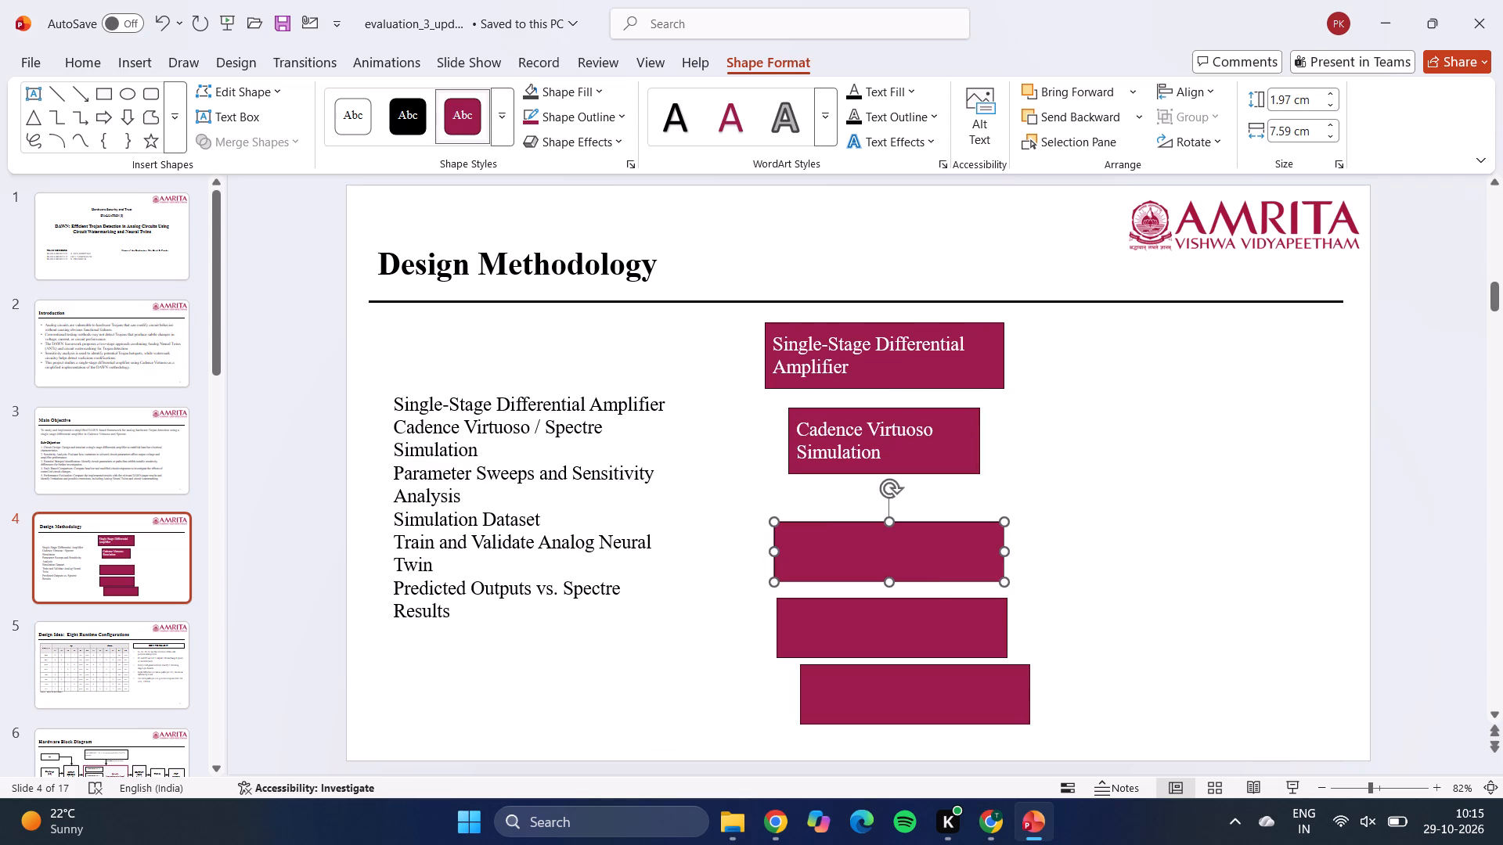
pyautogui.hotkey('ctrl', 'v')
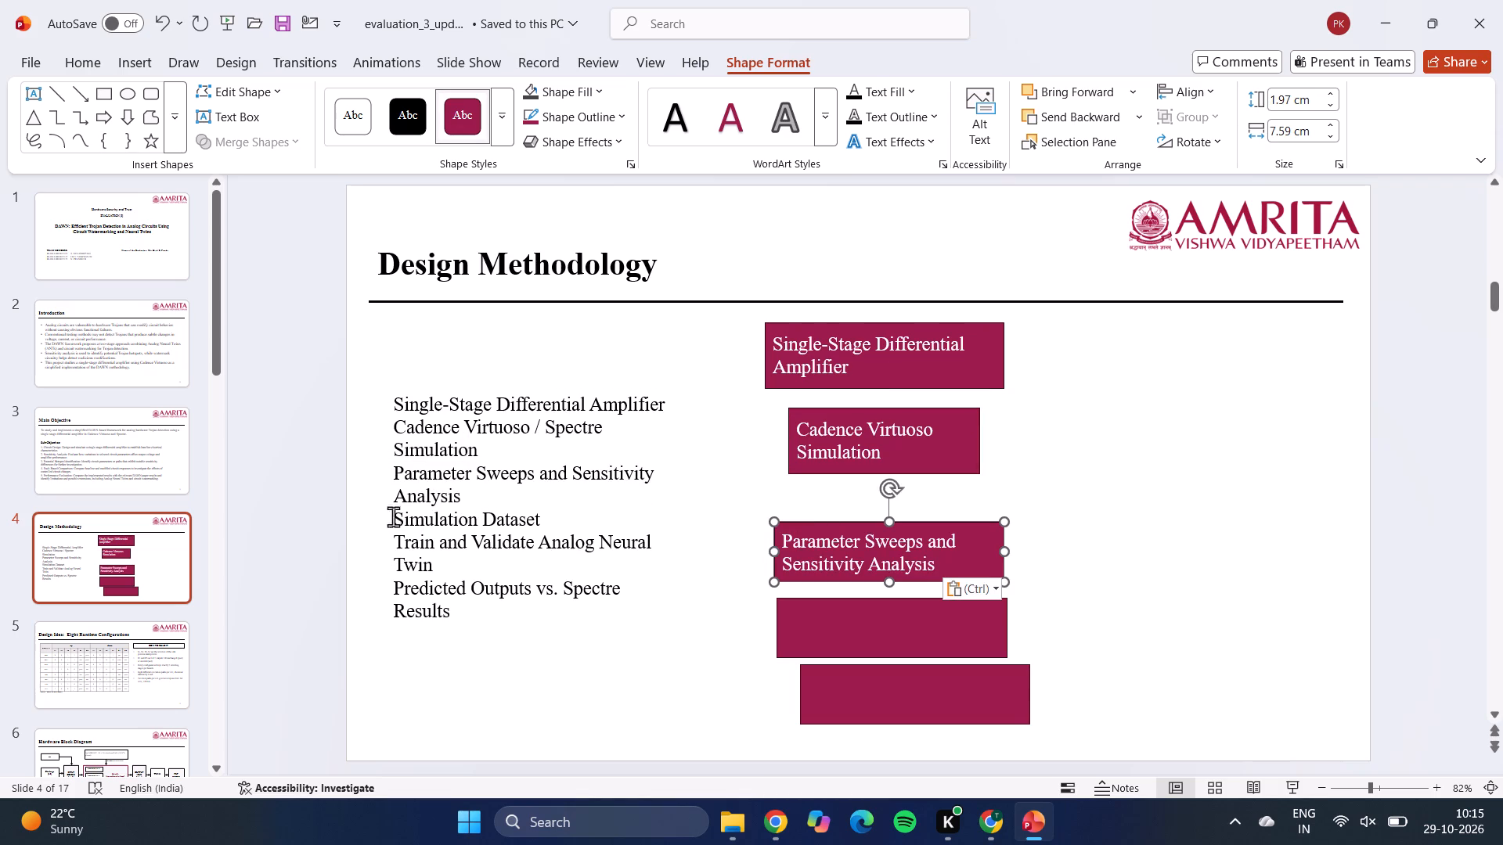
# Copy "Simulation Dataset" from the text box into the fourth rectangle.
pyautogui.moveTo(398, 522); pyautogui.dragTo(533, 530)
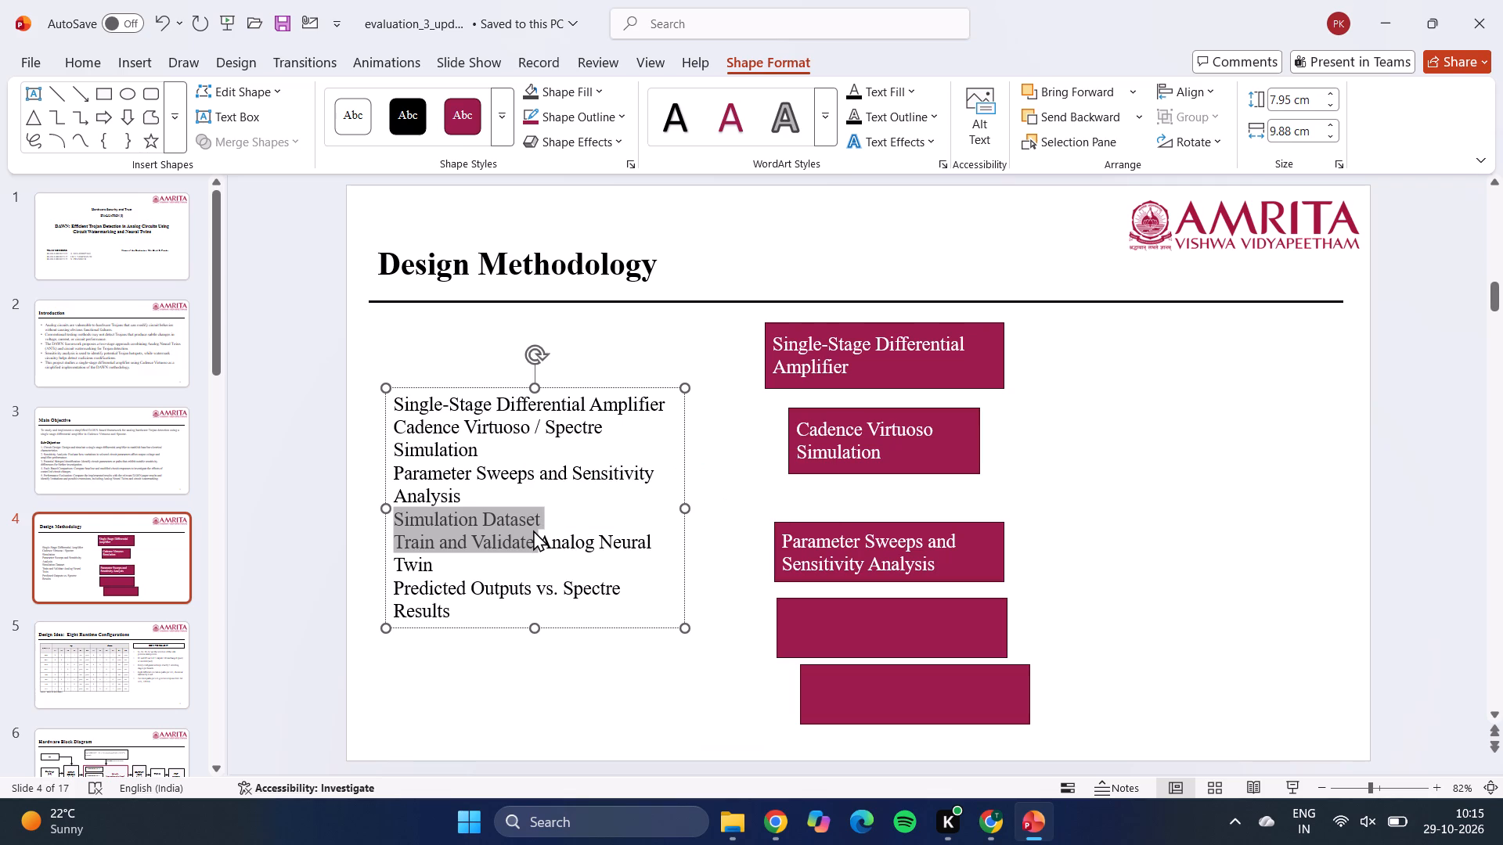
pyautogui.click(542, 524)
pyautogui.moveTo(541, 519); pyautogui.dragTo(404, 519)
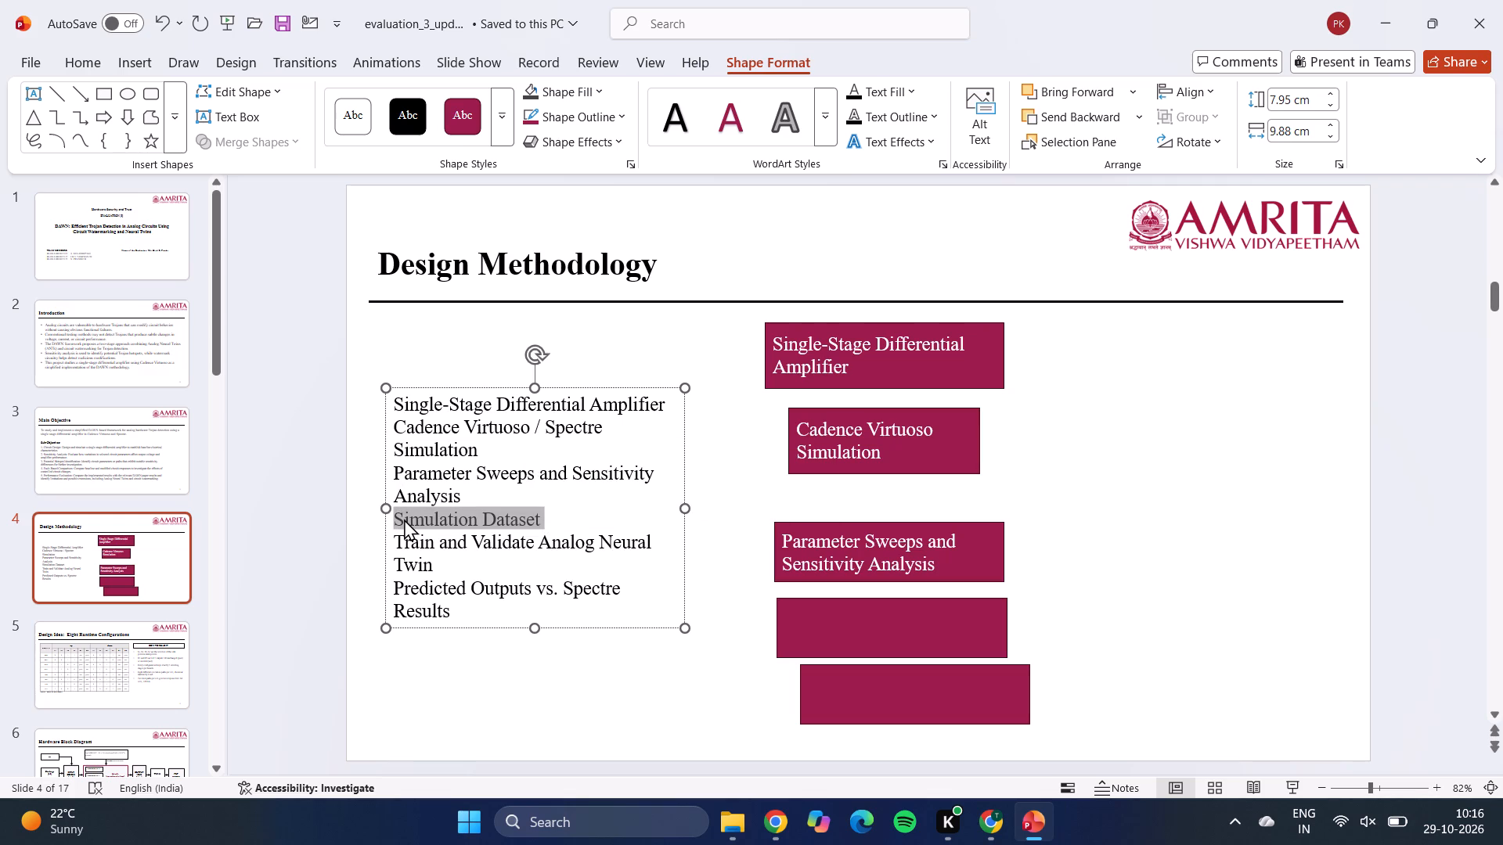
pyautogui.hotkey('ctrl', 'c')
pyautogui.click(851, 645)
pyautogui.hotkey('ctrl', 'v')
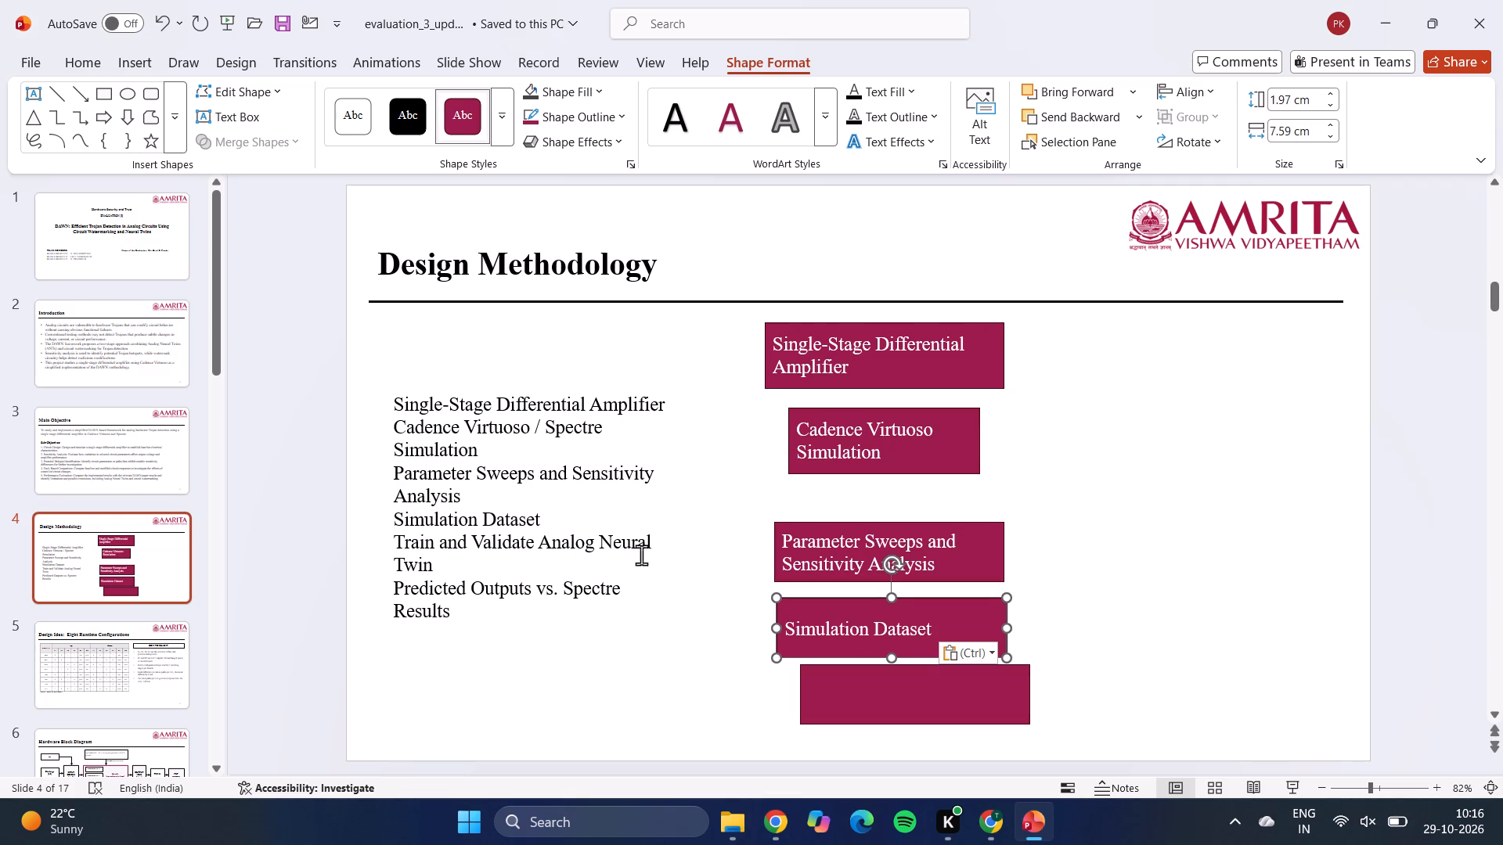
# Copy "Train and Validate Analog Neural Twin" from the text box into the fifth rectangle.
pyautogui.moveTo(497, 564); pyautogui.dragTo(398, 540)
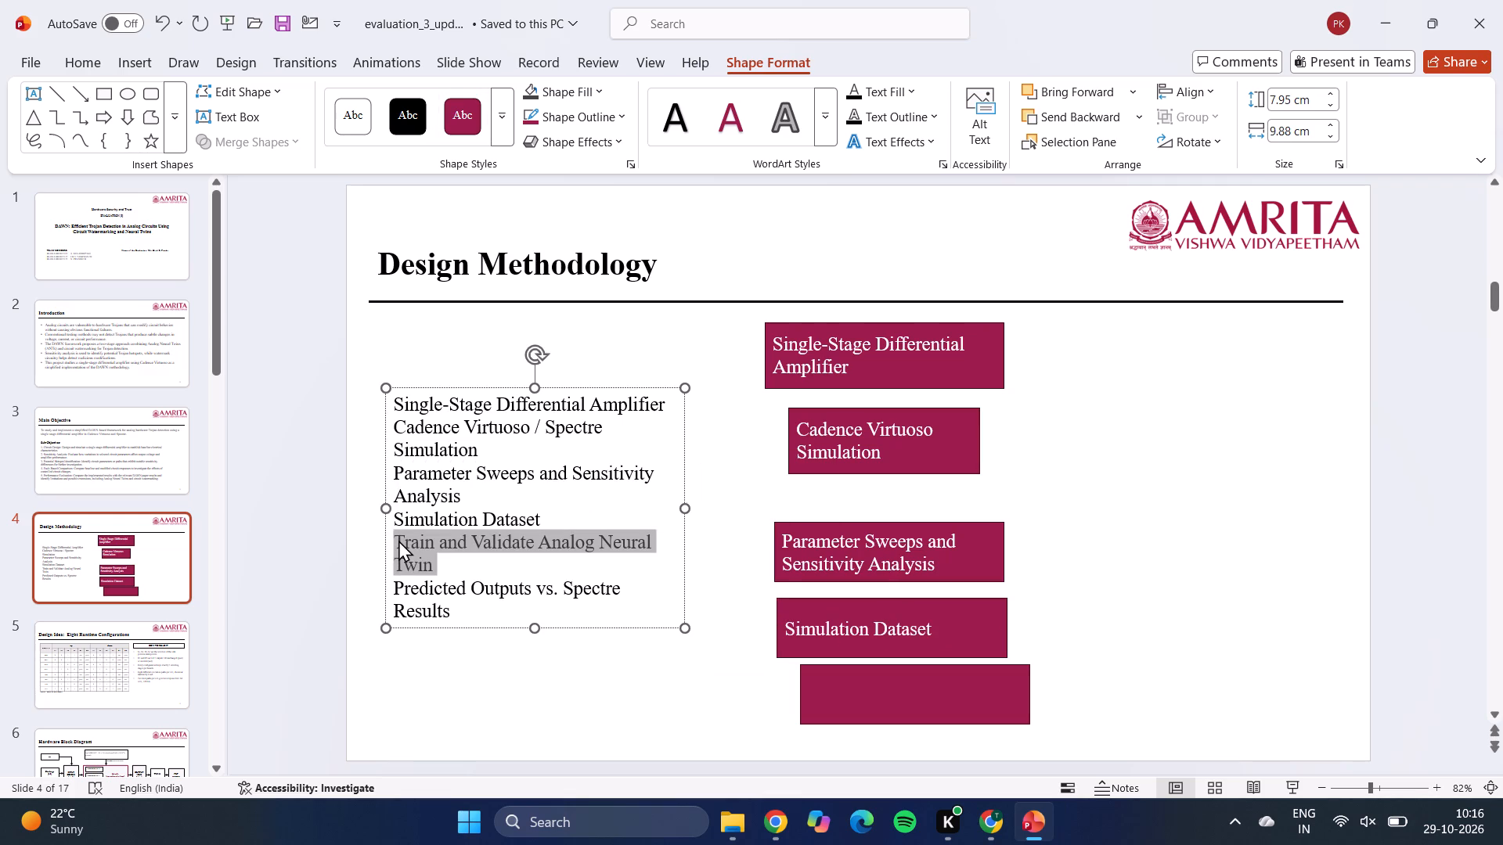
pyautogui.hotkey('ctrl', 'c')
pyautogui.click(866, 684)
pyautogui.hotkey('ctrl', 'v')
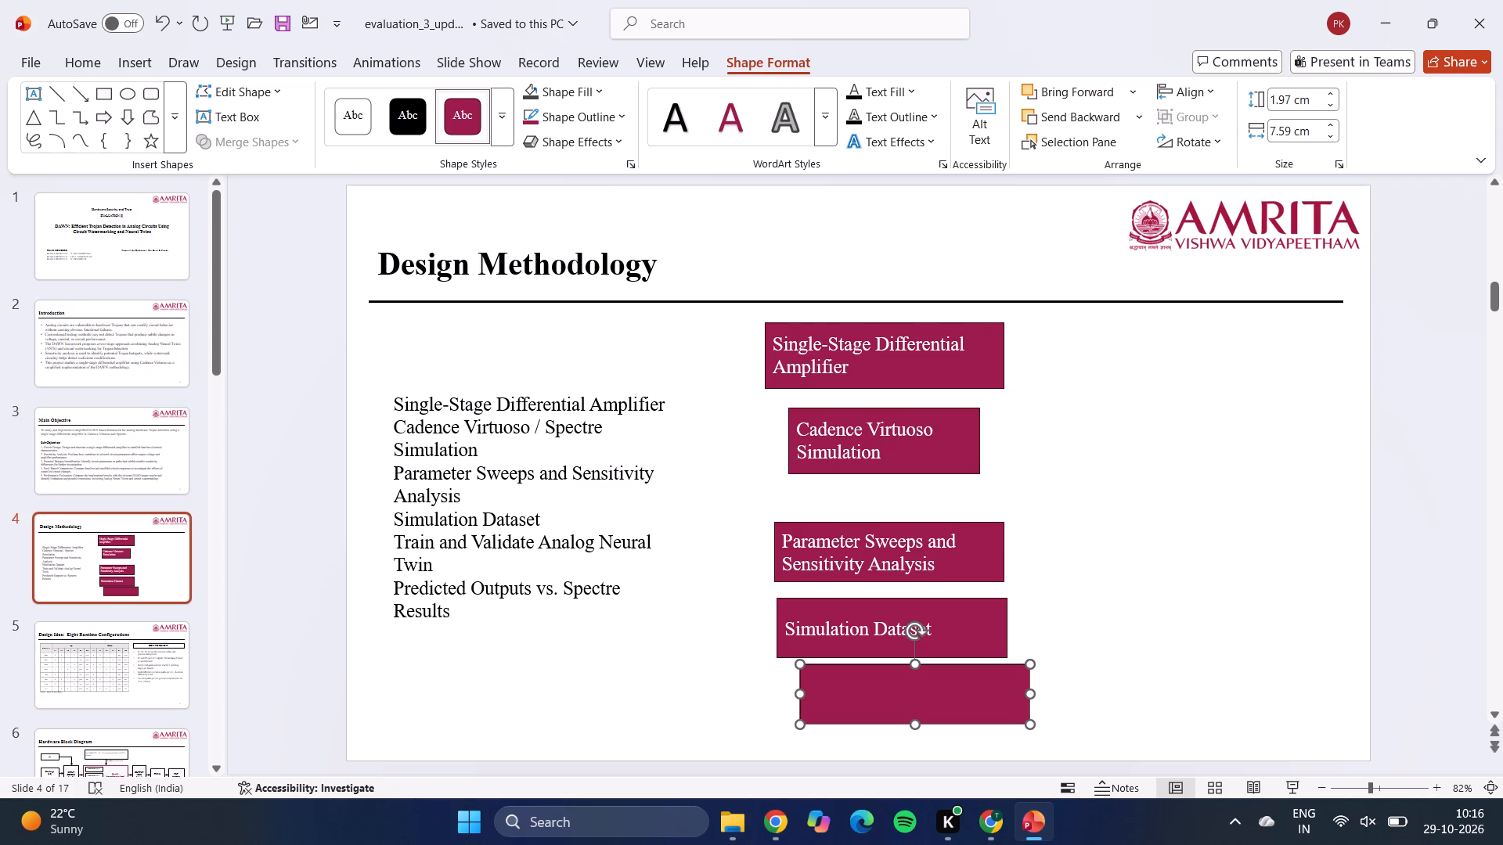
pyautogui.hotkey('ctrl', 'v')
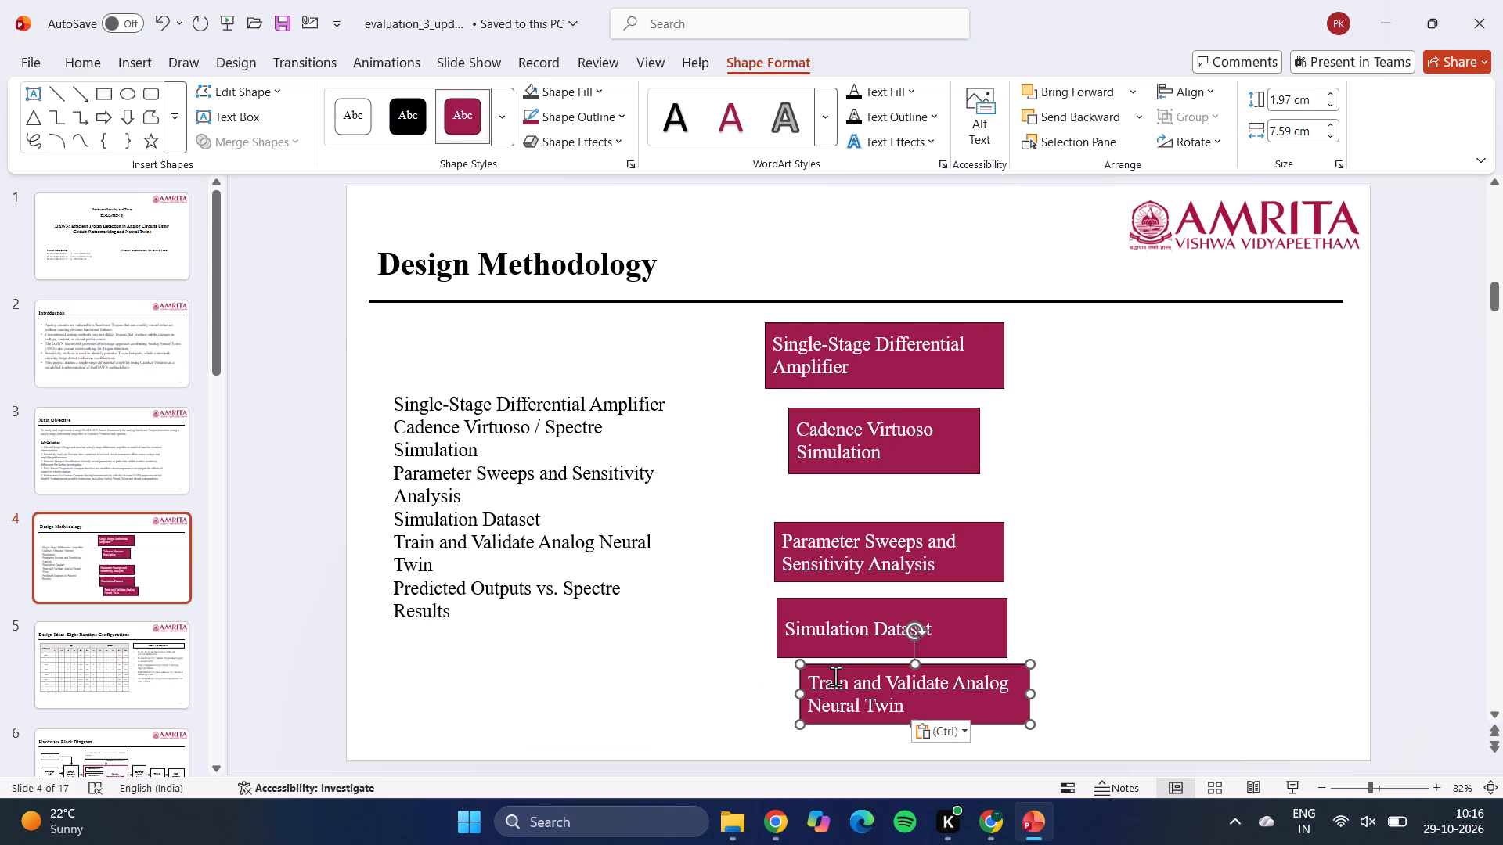
# Draw a rounded rectangle about 5 cm wide and 3 cm high on the slide, to the right of the box column.
pyautogui.click(101, 56)
pyautogui.click(822, 109)
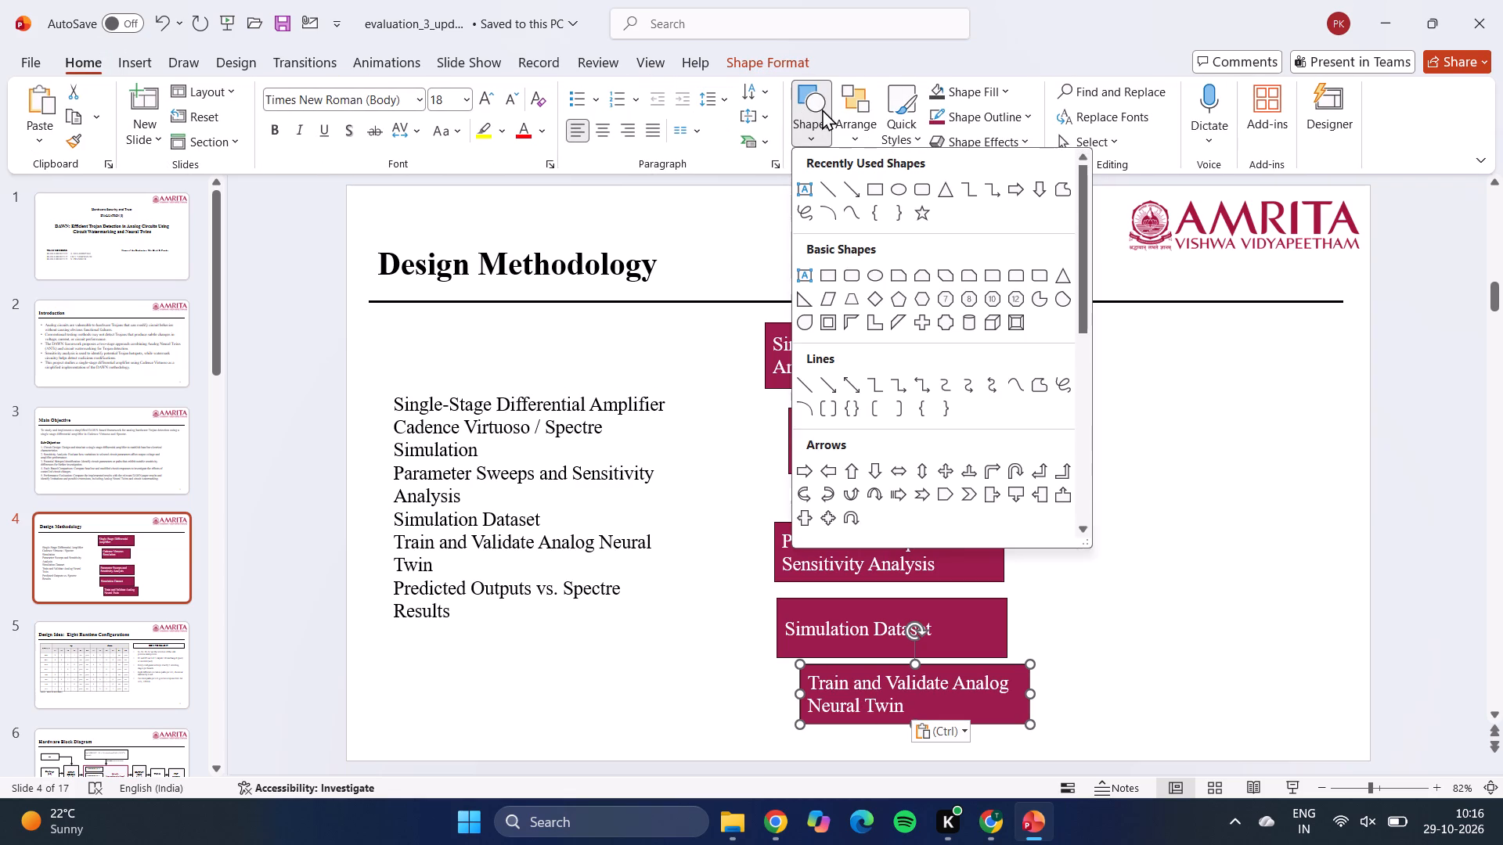
pyautogui.click(913, 192)
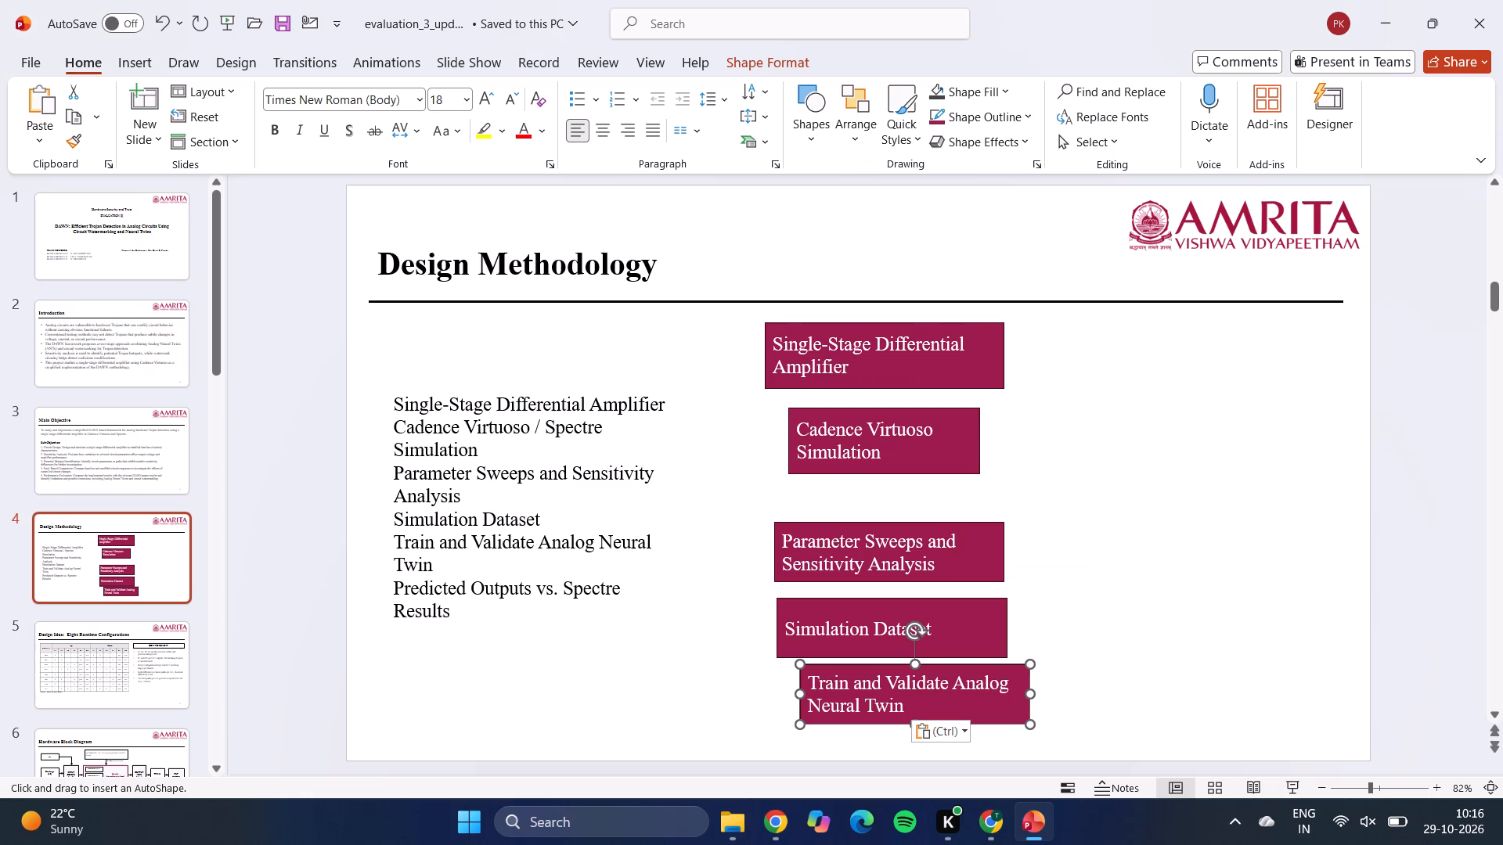
pyautogui.moveTo(1067, 477); pyautogui.dragTo(1211, 560)
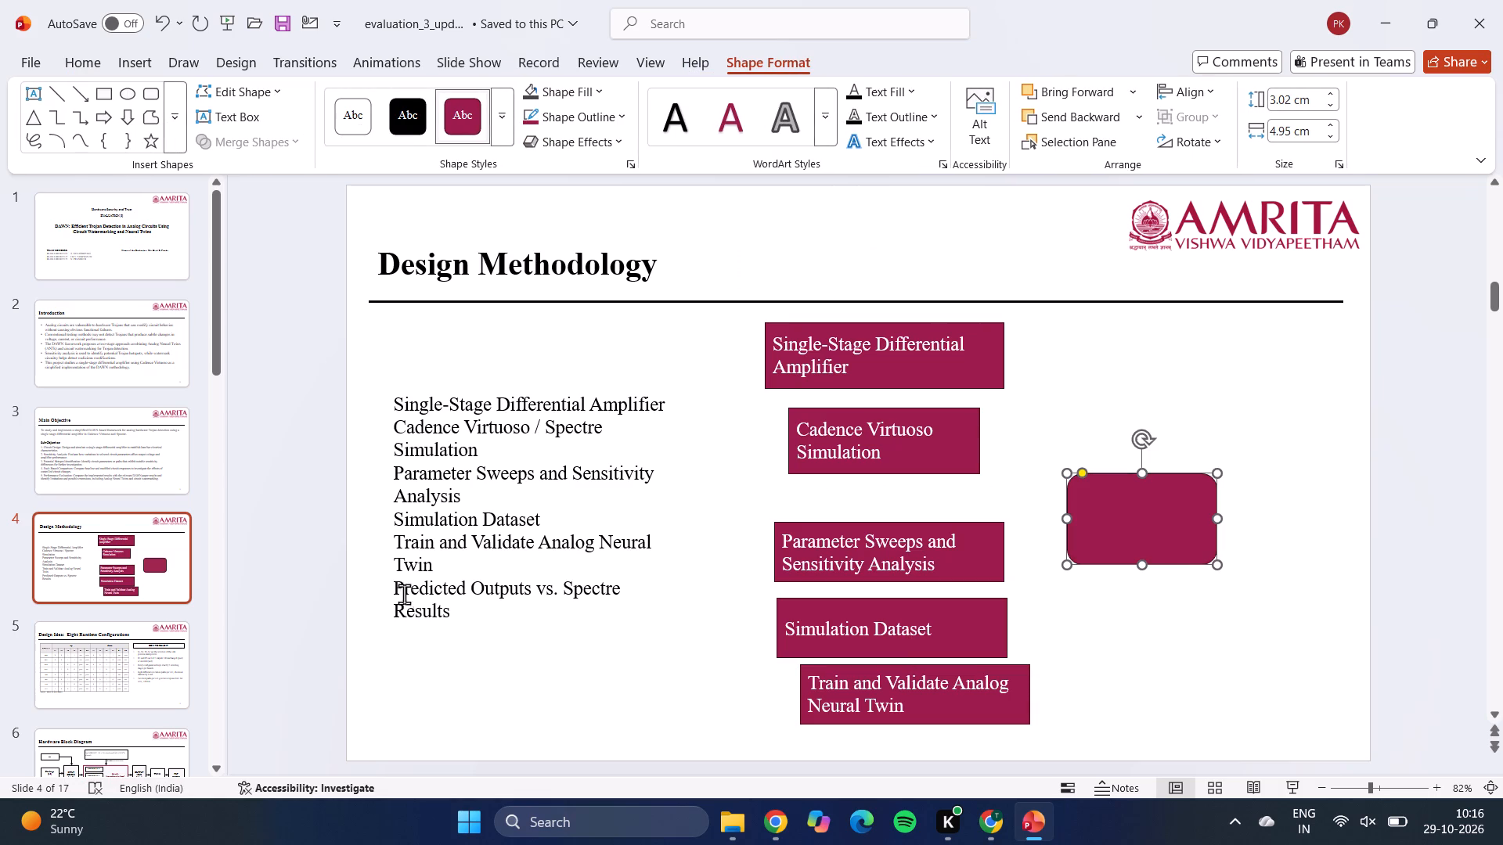
# Copy "Predicted Outputs vs. Spectre Results" from the text box into the rounded rectangle.
pyautogui.moveTo(393, 590); pyautogui.dragTo(481, 625)
pyautogui.hotkey('ctrl', 'c')
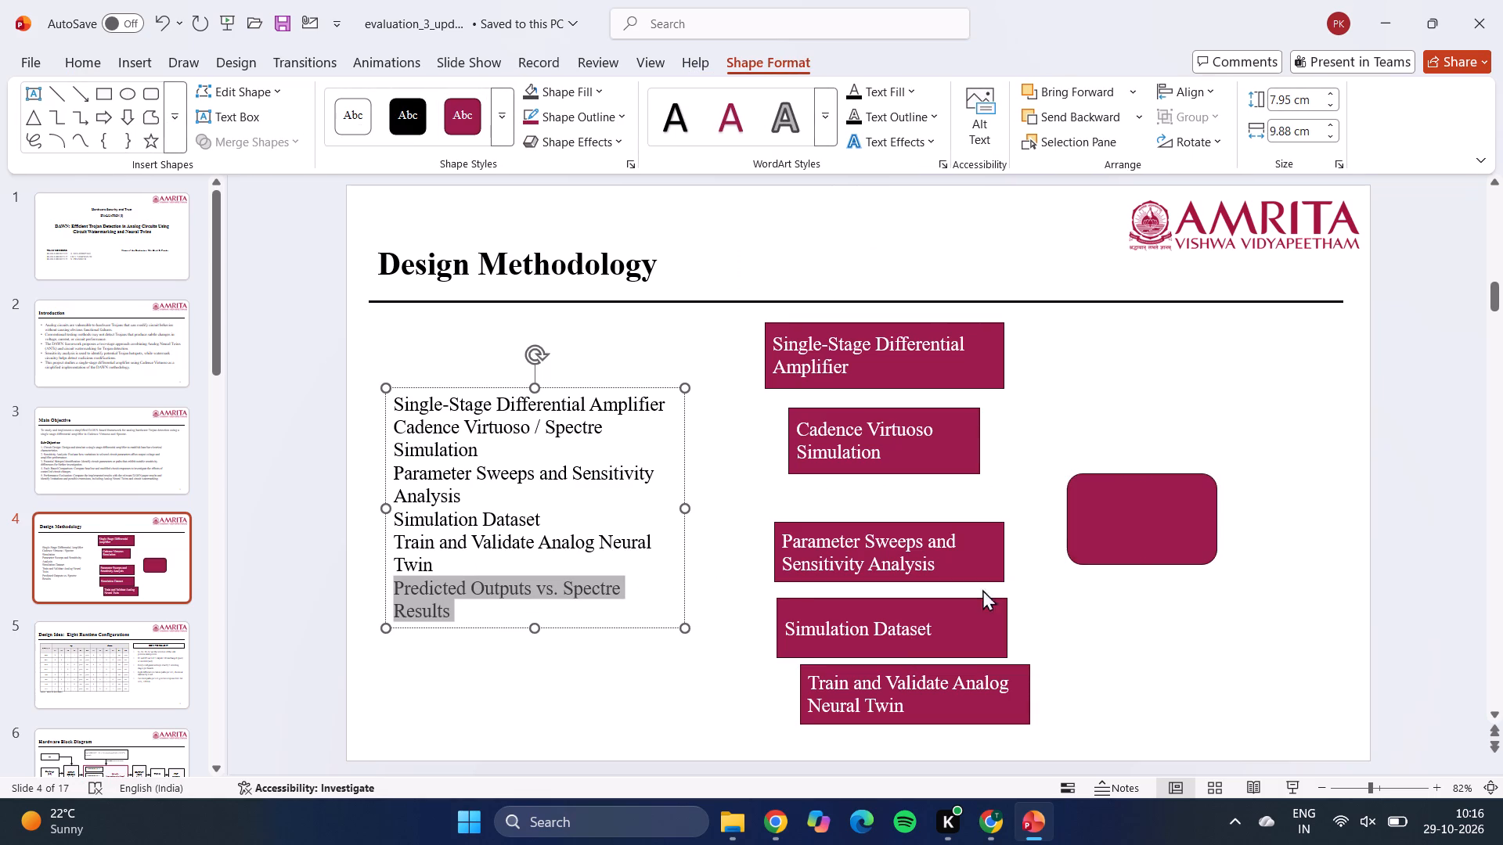
pyautogui.click(1123, 509)
pyautogui.hotkey('ctrl', 'v')
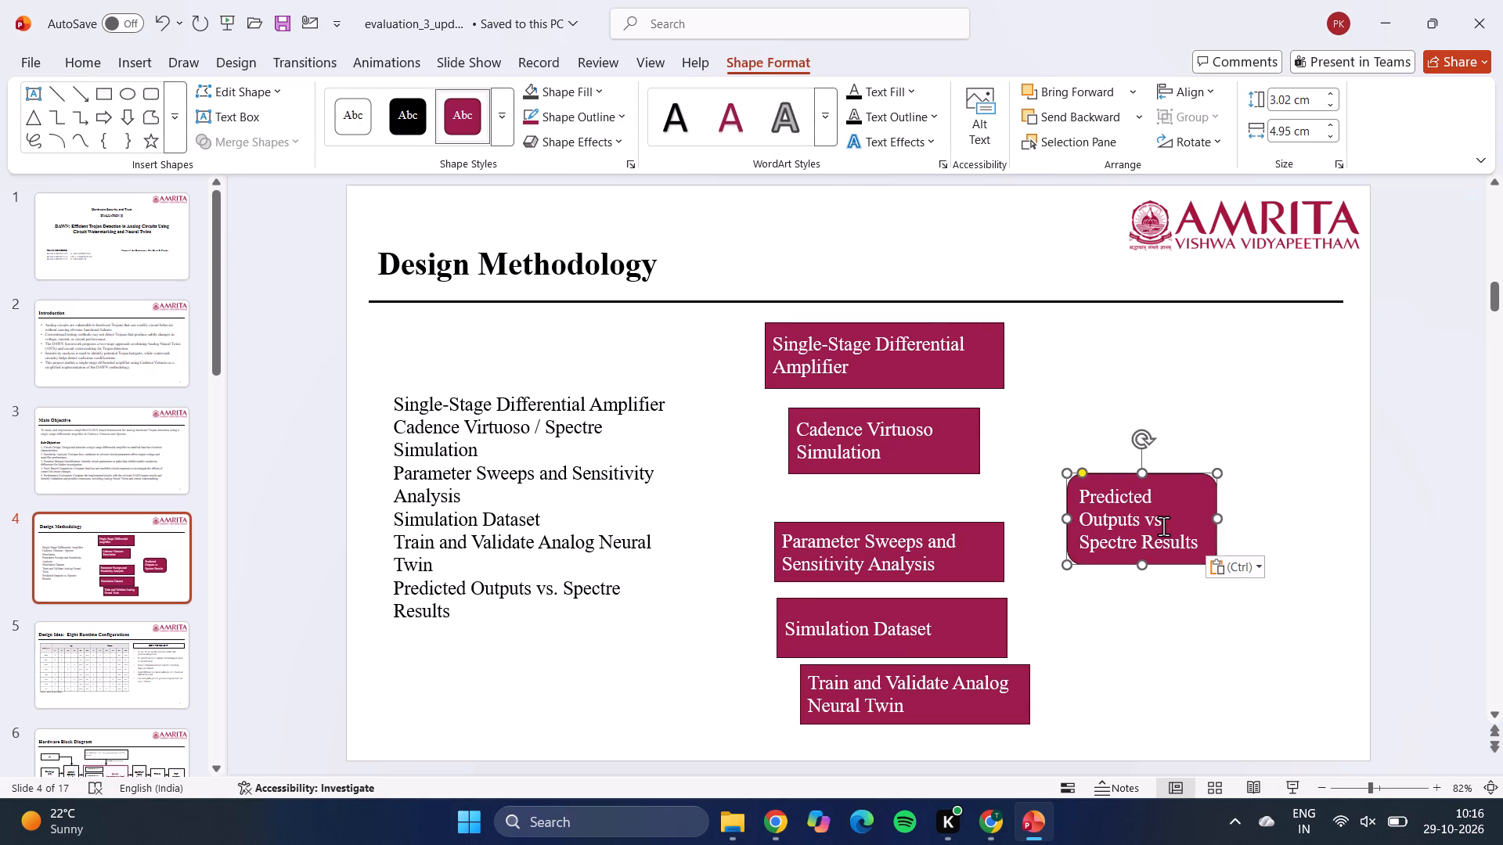
# Delete the word "Spectre" from the rounded rectangle's label, leaving "Predicted Outputs vs. Results".
pyautogui.click(1163, 526)
pyautogui.click(1141, 543)
pyautogui.press('BackSpace')
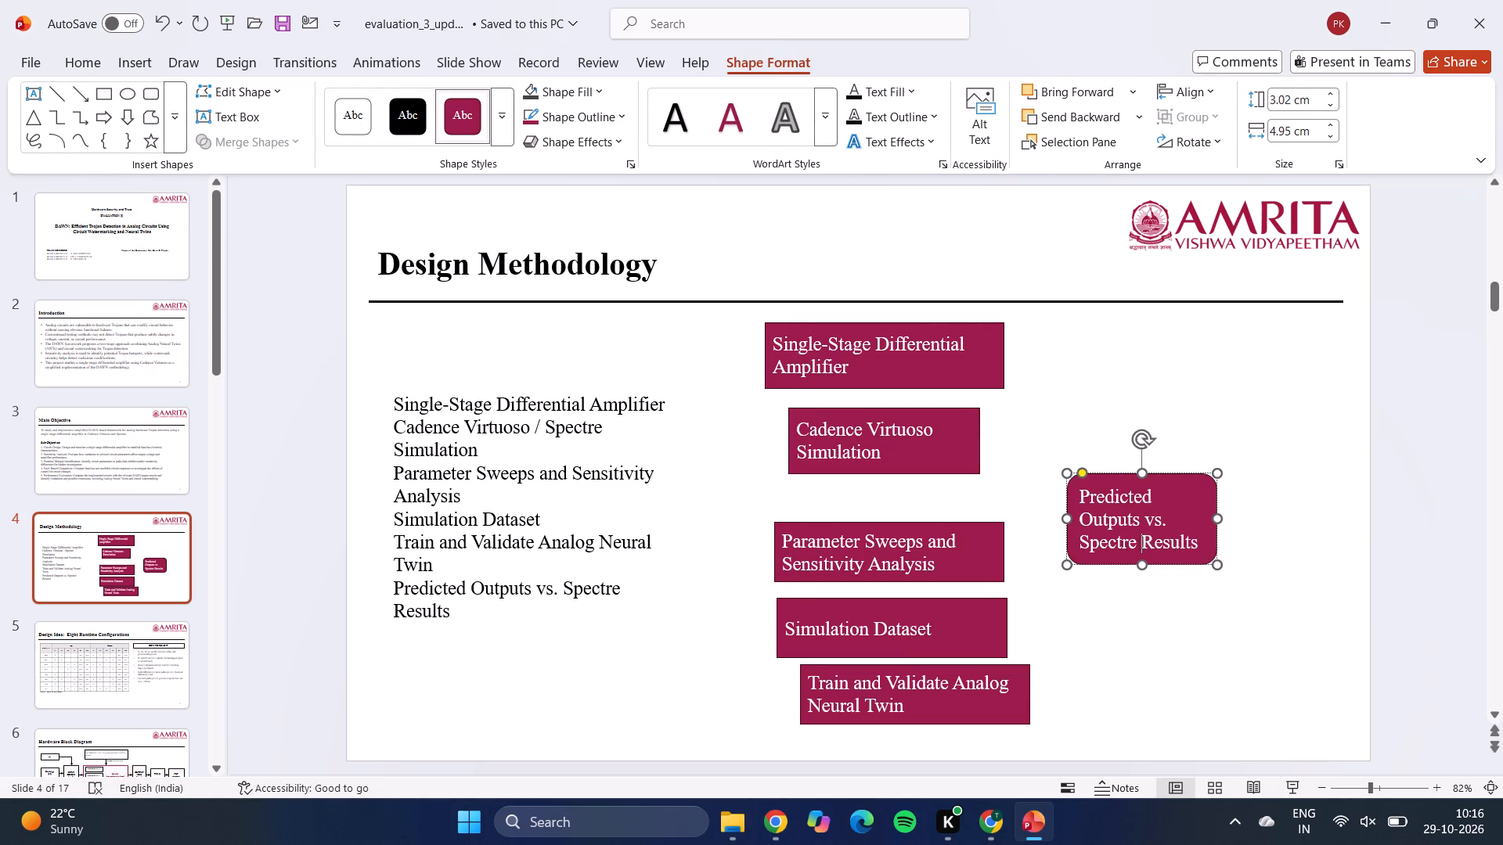
pyautogui.press('BackSpace')
pyautogui.press('BackSpace')
pyautogui.press('BackSpace')
pyautogui.press('BackSpace')
pyautogui.press('BackSpace')
pyautogui.press('BackSpace')
pyautogui.press('BackSpace')
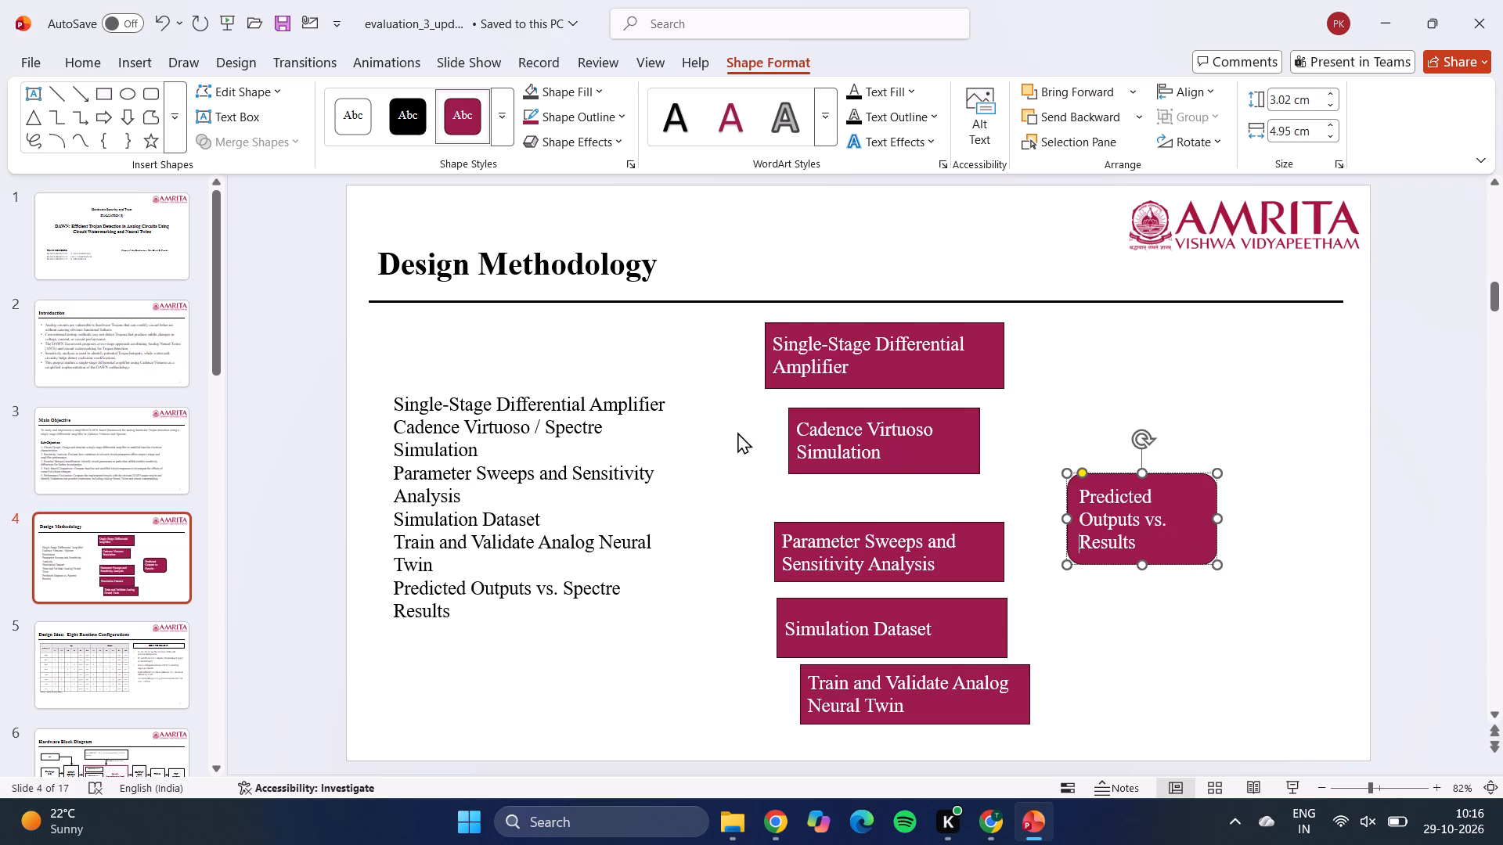
# Delete the source text box that lists the methodology stages.
pyautogui.click(594, 433)
pyautogui.click(569, 384)
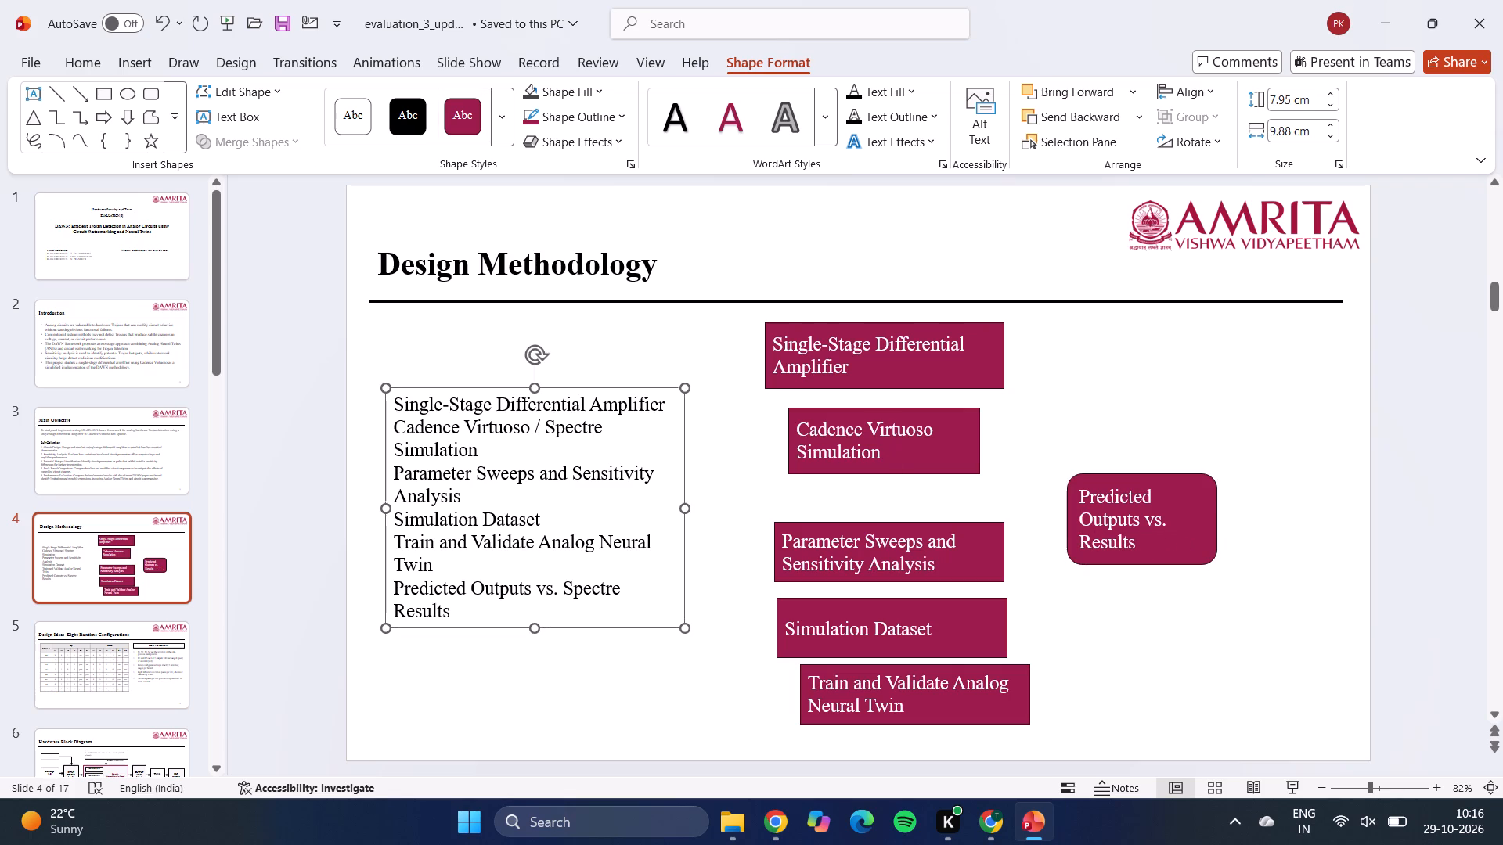
pyautogui.press('BackSpace')
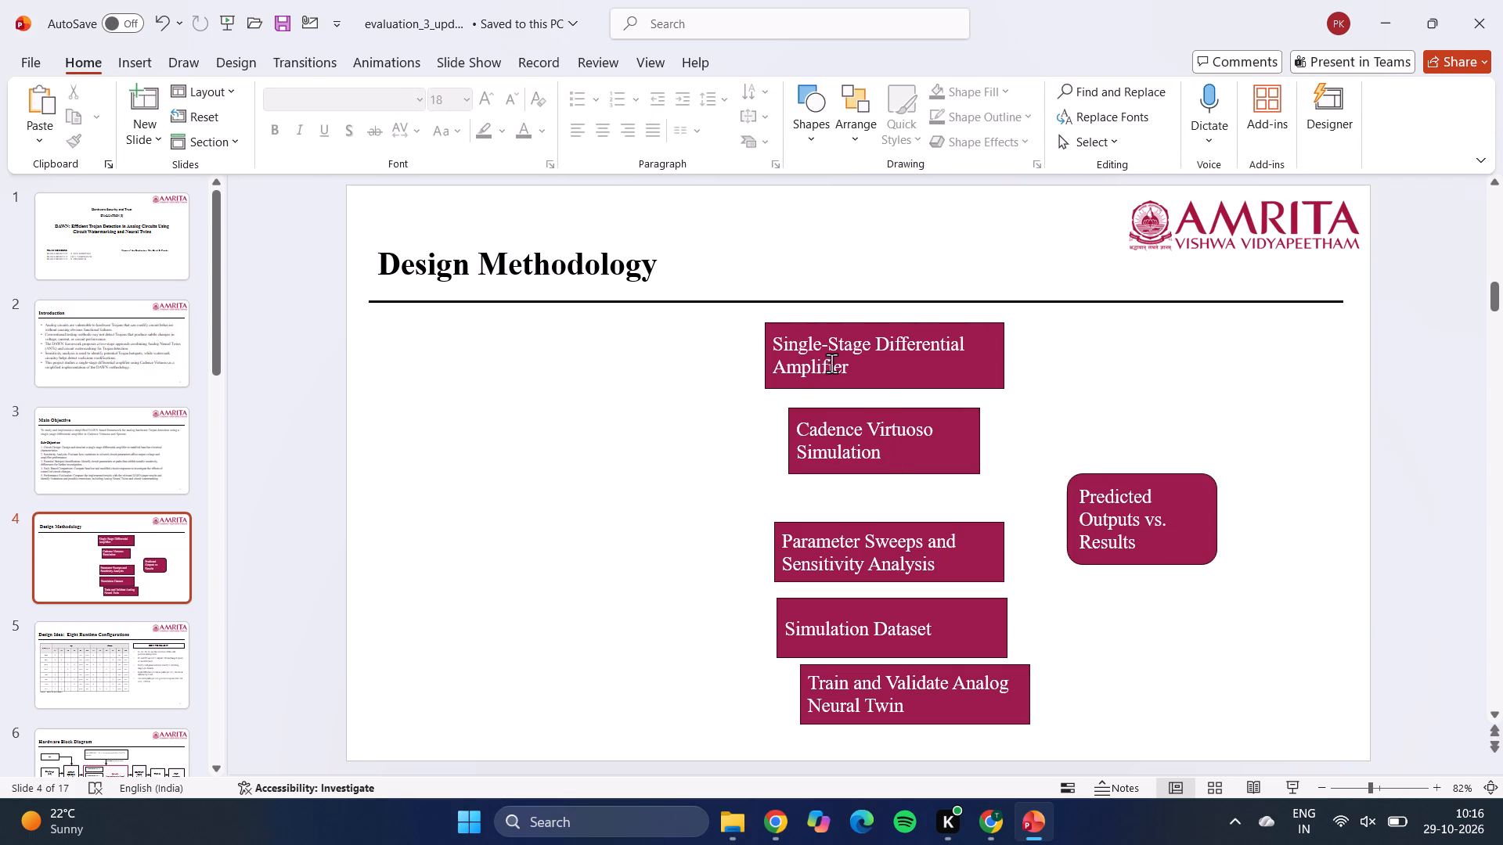
# Move the Single-Stage Differential Amplifier, Cadence Virtuoso Simulation and Parameter Sweeps boxes up and nearer the slide's centre in a closely spaced column.
pyautogui.click(835, 363)
pyautogui.moveTo(870, 323); pyautogui.dragTo(827, 321)
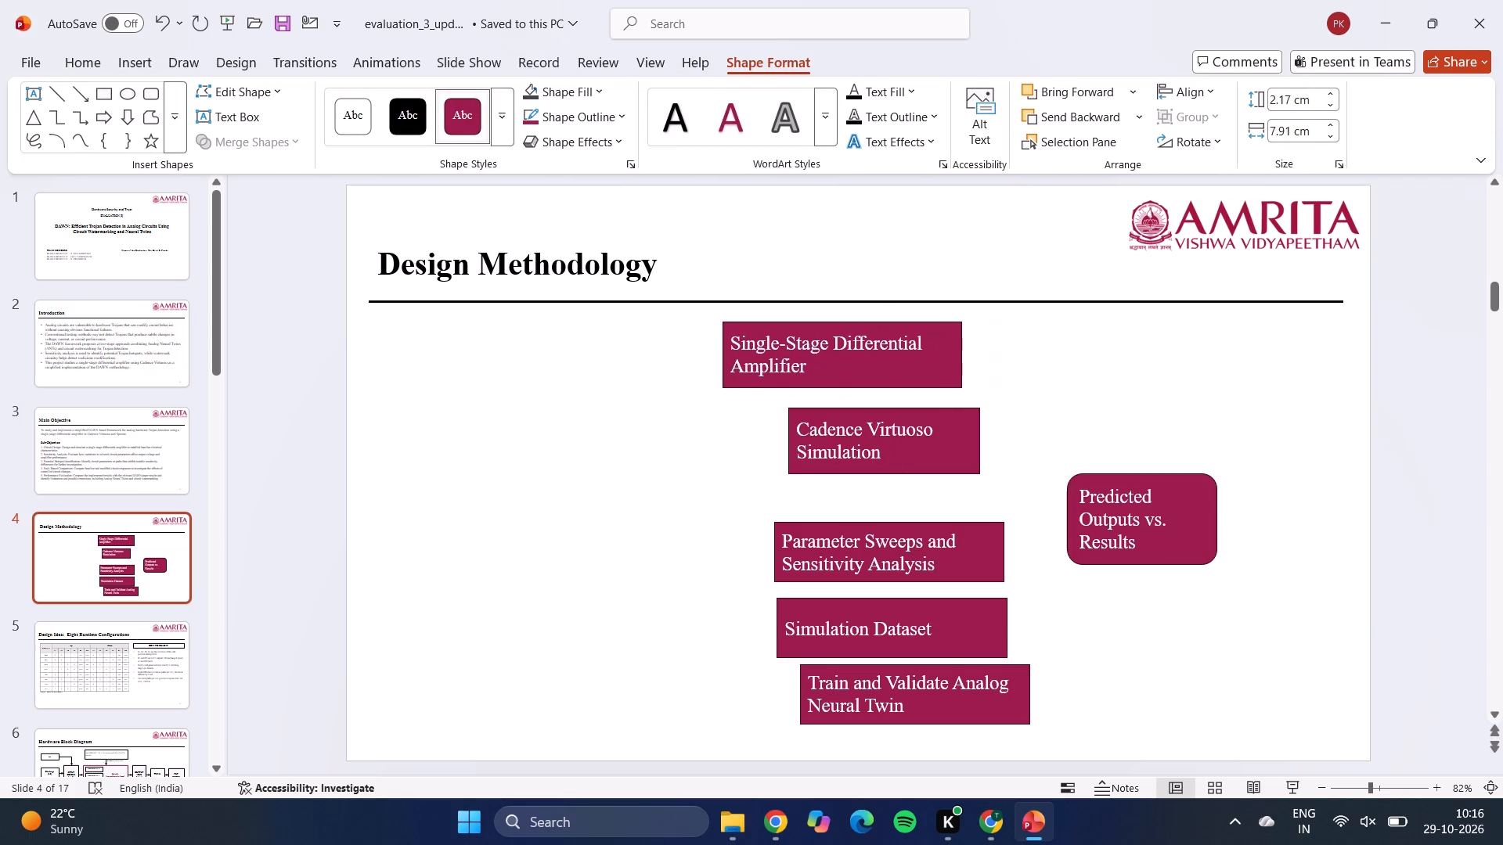
pyautogui.moveTo(827, 321); pyautogui.dragTo(823, 314)
pyautogui.click(845, 413)
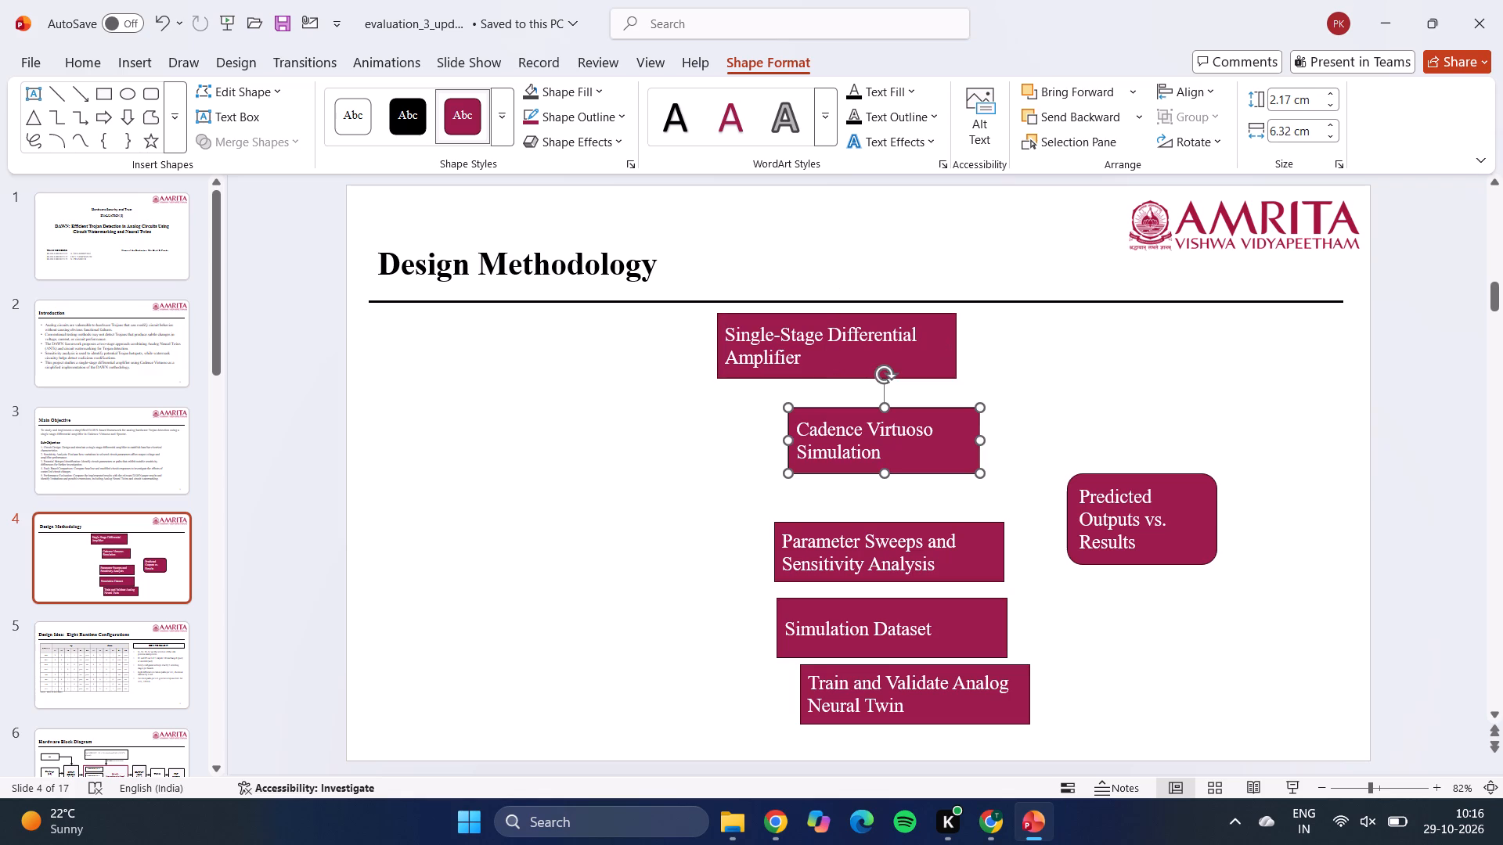
pyautogui.moveTo(845, 405); pyautogui.dragTo(797, 389)
pyautogui.click(880, 563)
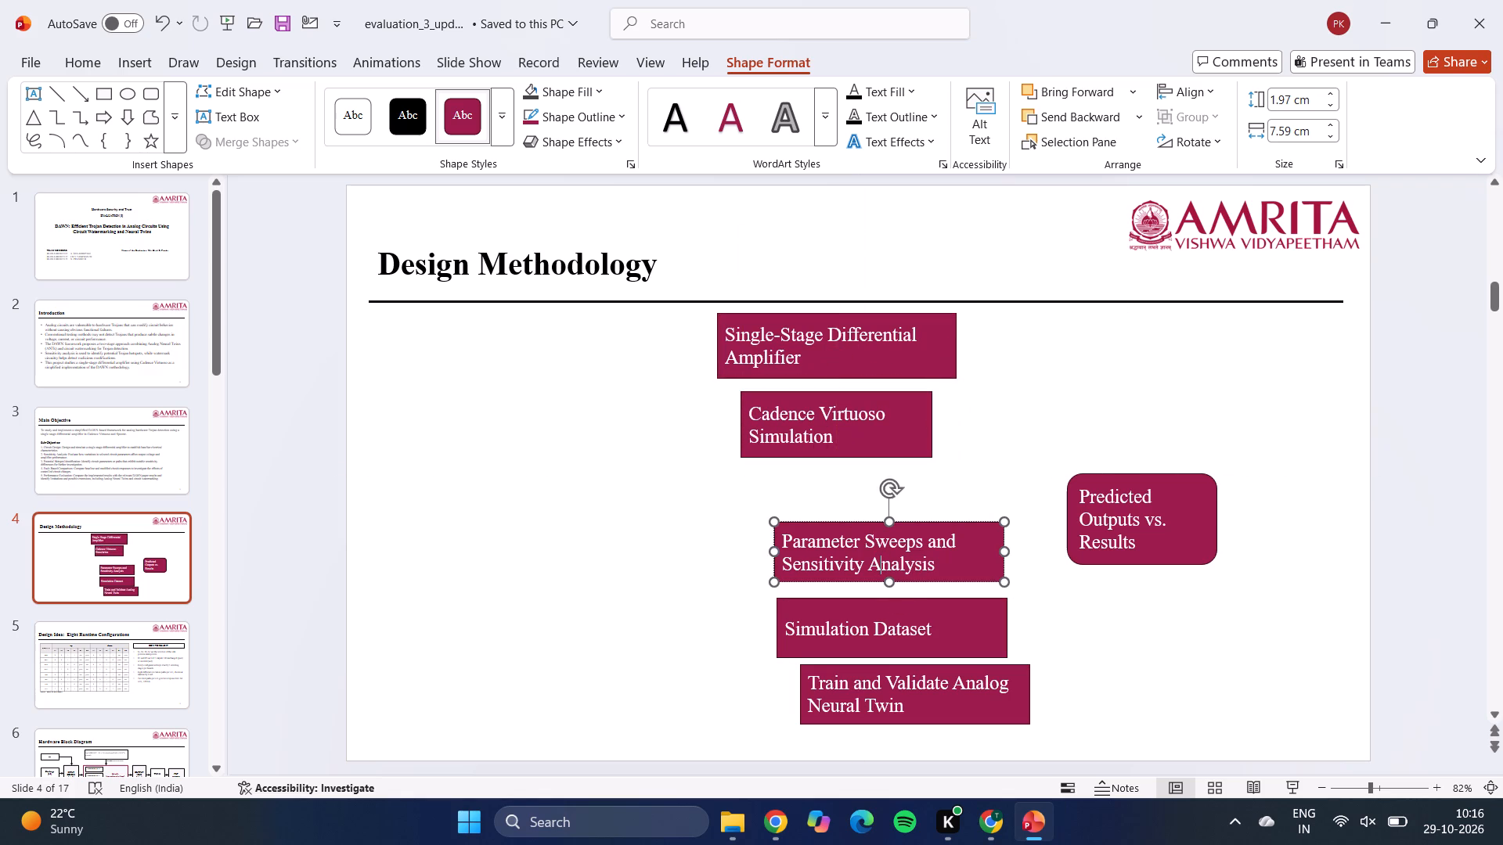
pyautogui.moveTo(851, 521); pyautogui.dragTo(803, 469)
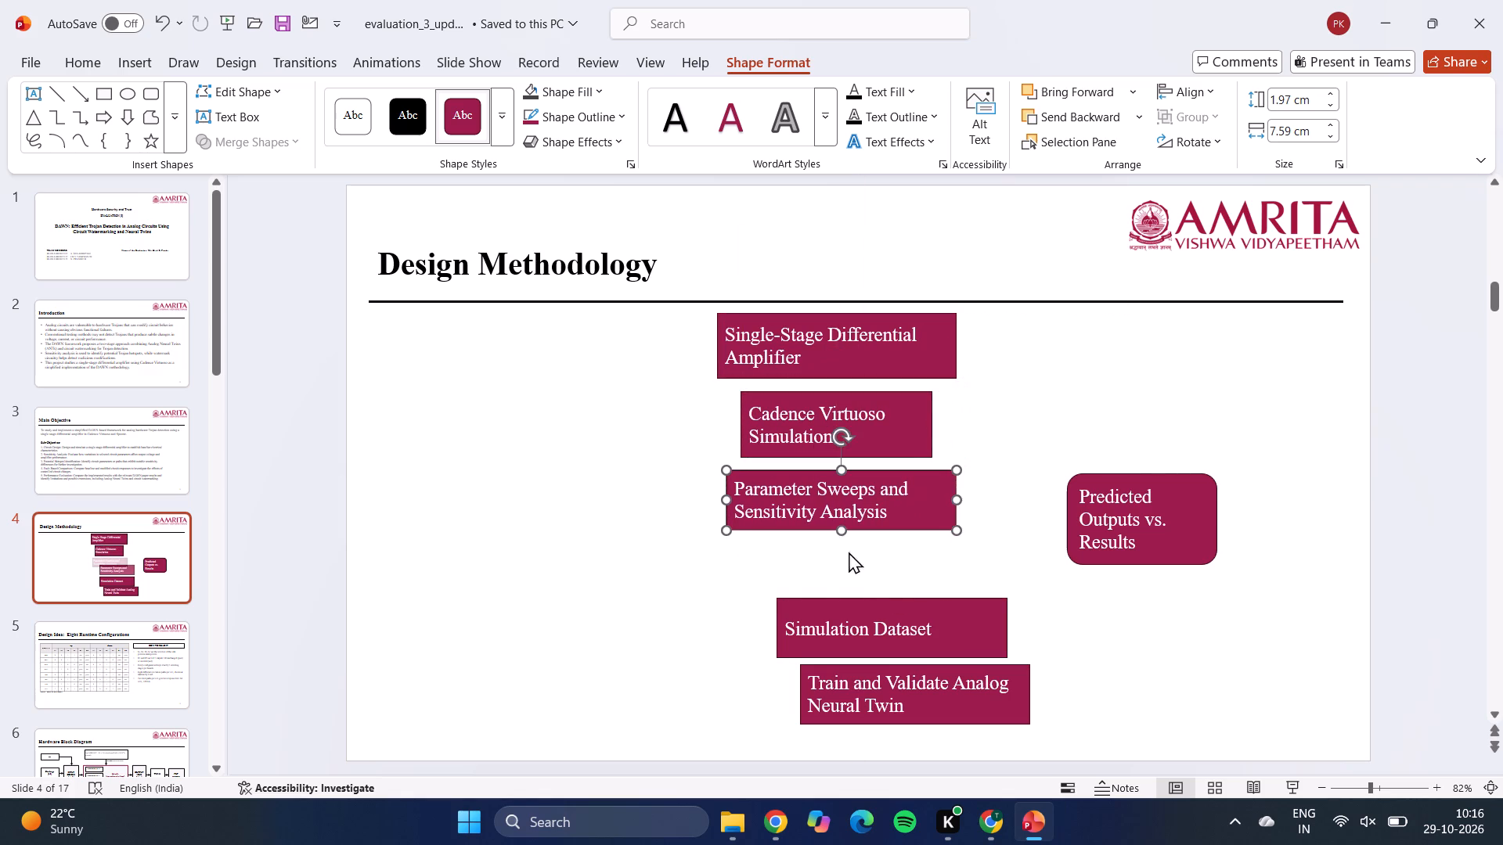
# Place the Simulation Dataset box under the Parameter Sweeps box, narrow it to about 5.5 cm and centre it in the column.
pyautogui.click(897, 626)
pyautogui.moveTo(871, 602); pyautogui.dragTo(822, 574)
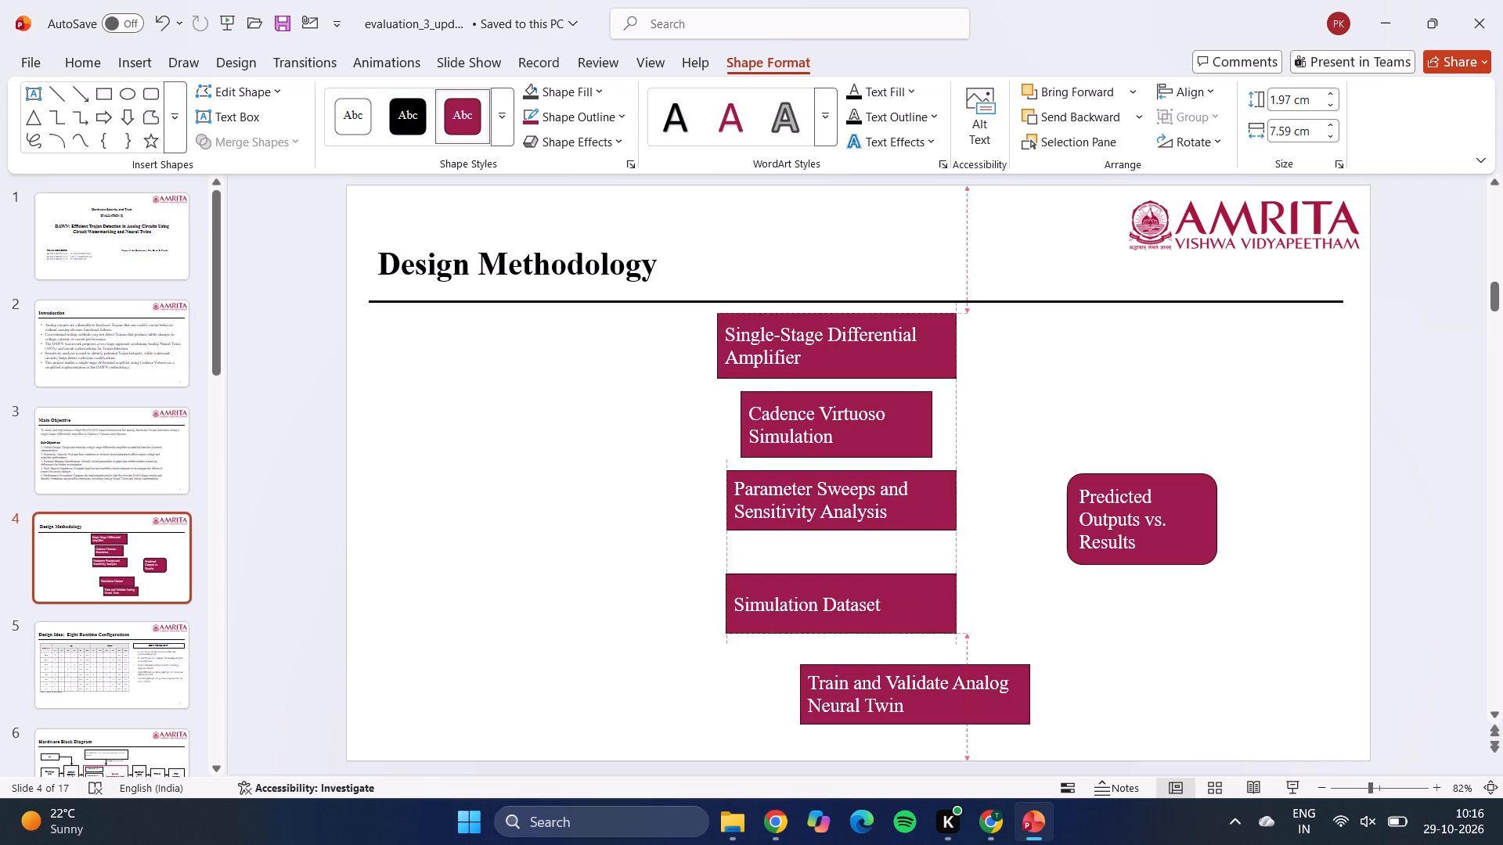
pyautogui.moveTo(822, 574); pyautogui.dragTo(823, 553)
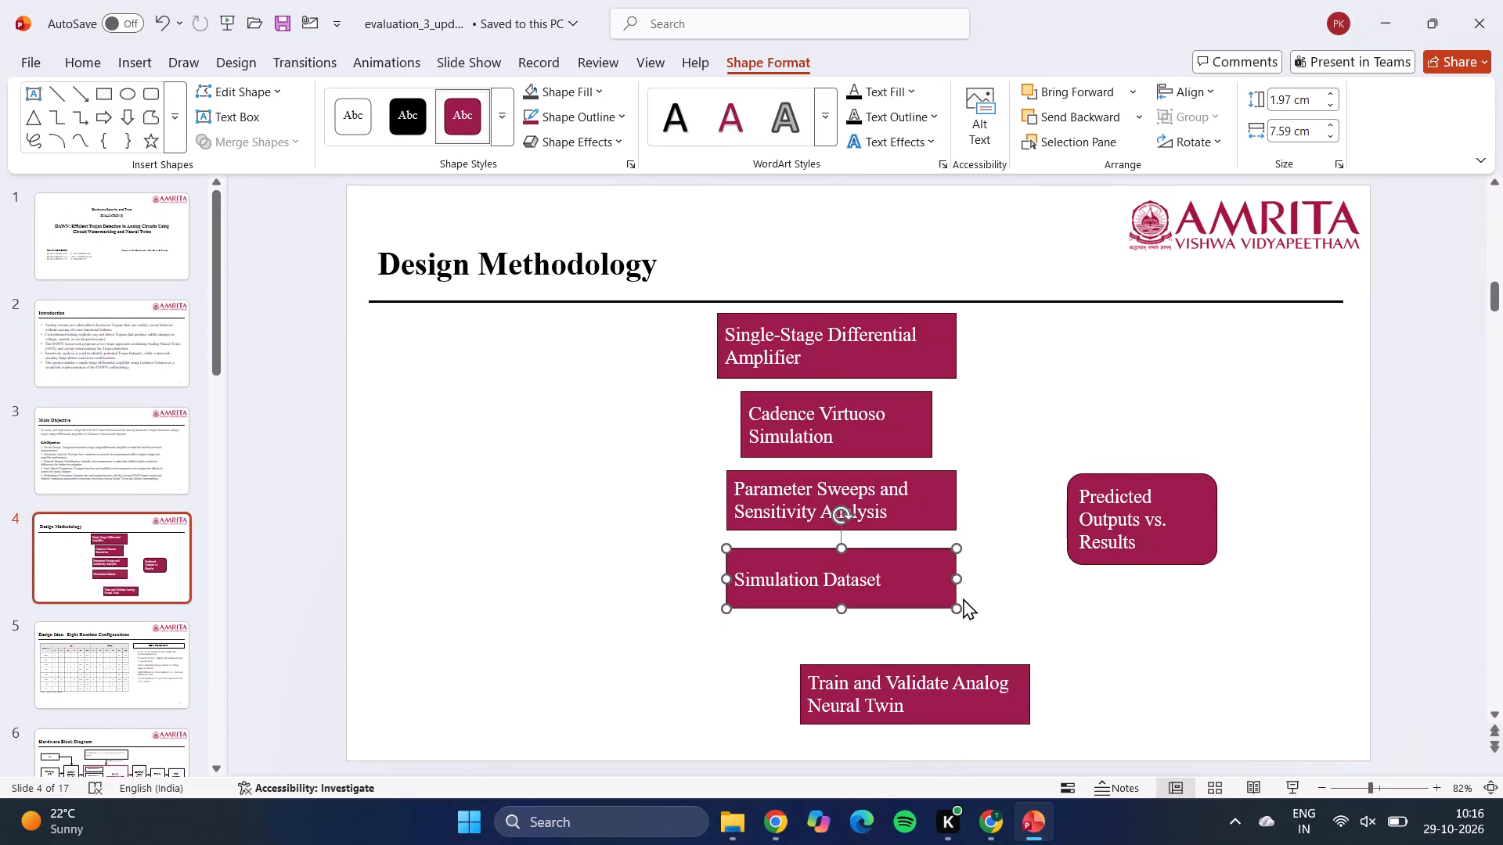
pyautogui.moveTo(958, 575); pyautogui.dragTo(892, 574)
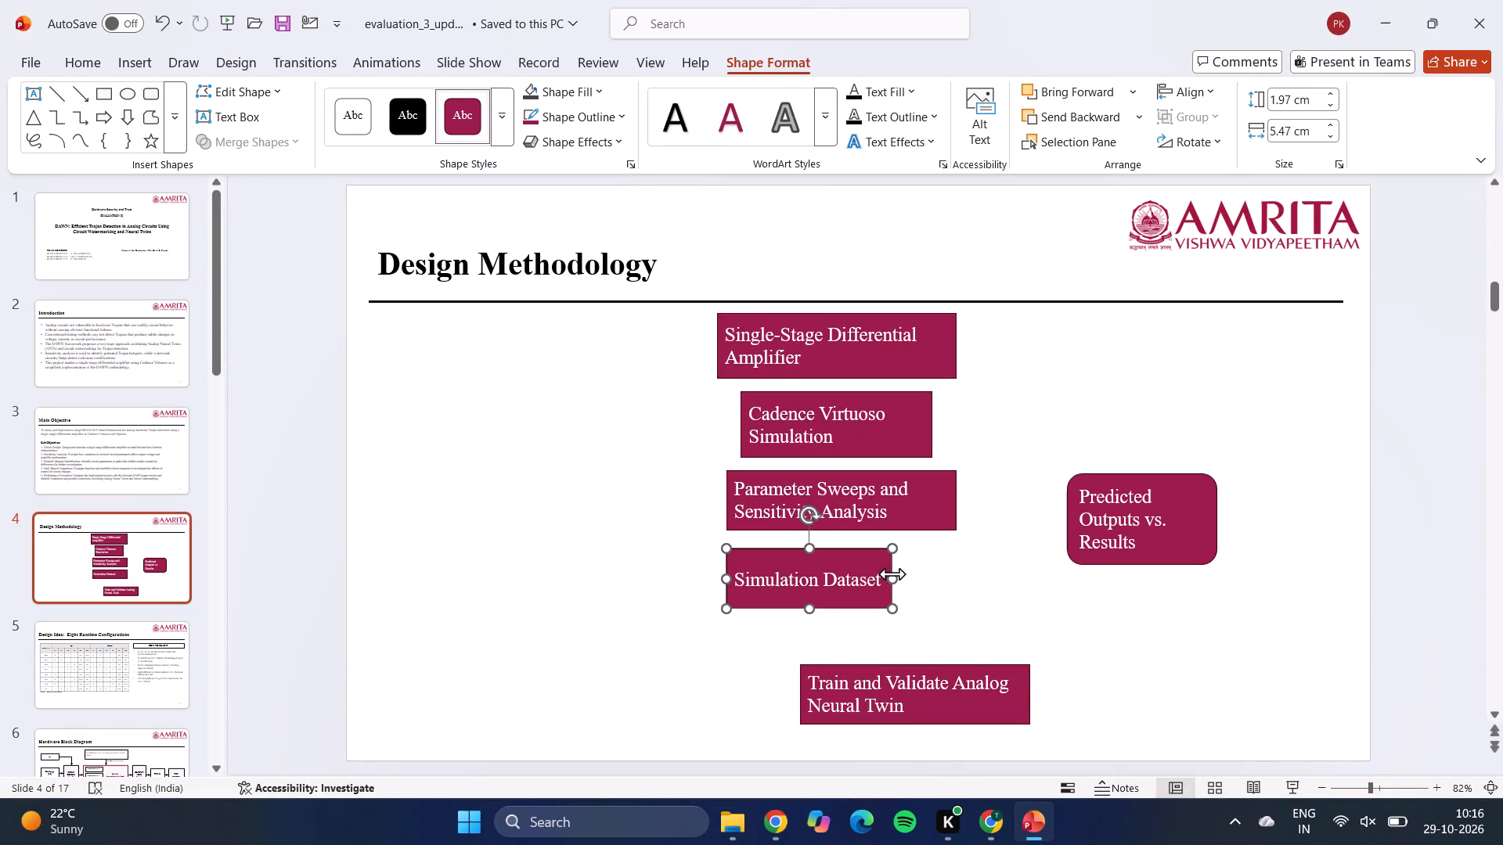
pyautogui.moveTo(831, 549); pyautogui.dragTo(852, 546)
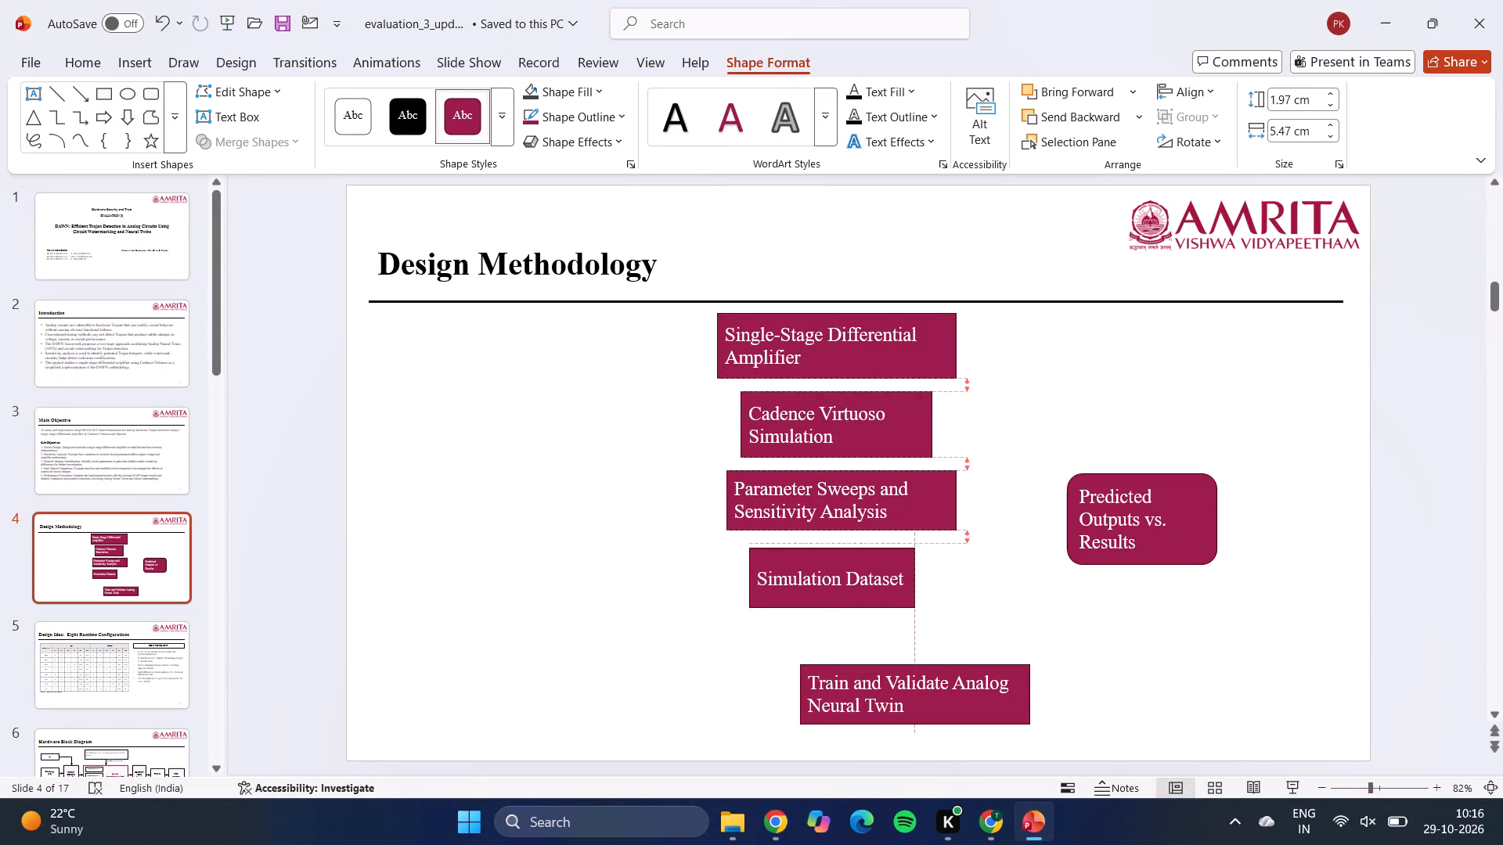
pyautogui.moveTo(852, 546); pyautogui.dragTo(852, 545)
# Move the Train and Validate box under Simulation Dataset and the Predicted Outputs rounded rectangle to the bottom of the column.
pyautogui.doubleClick(900, 671)
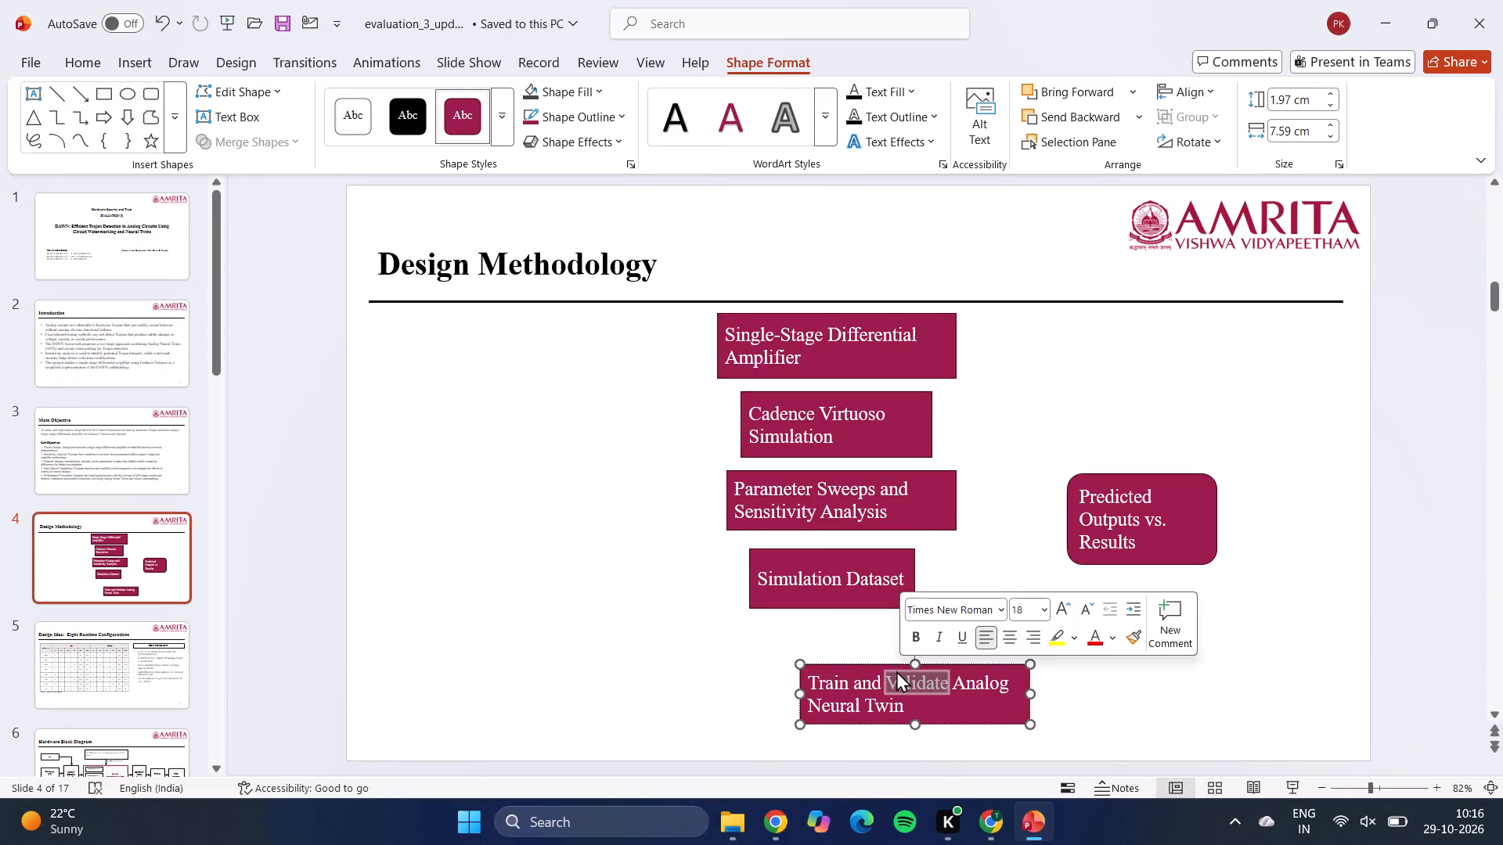
pyautogui.moveTo(893, 667); pyautogui.dragTo(819, 624)
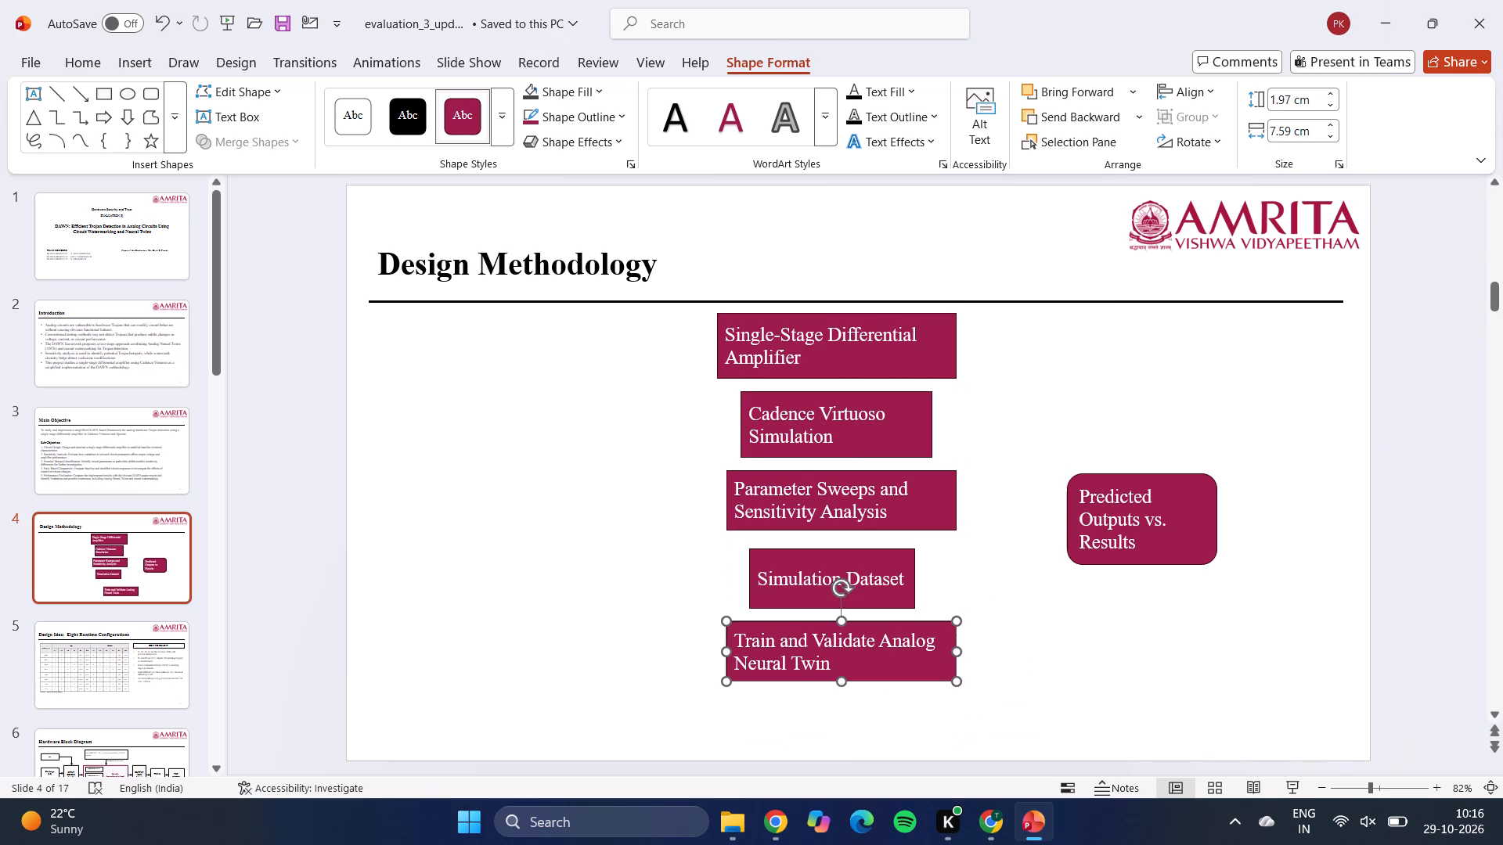
pyautogui.moveTo(1138, 538); pyautogui.dragTo(1168, 497)
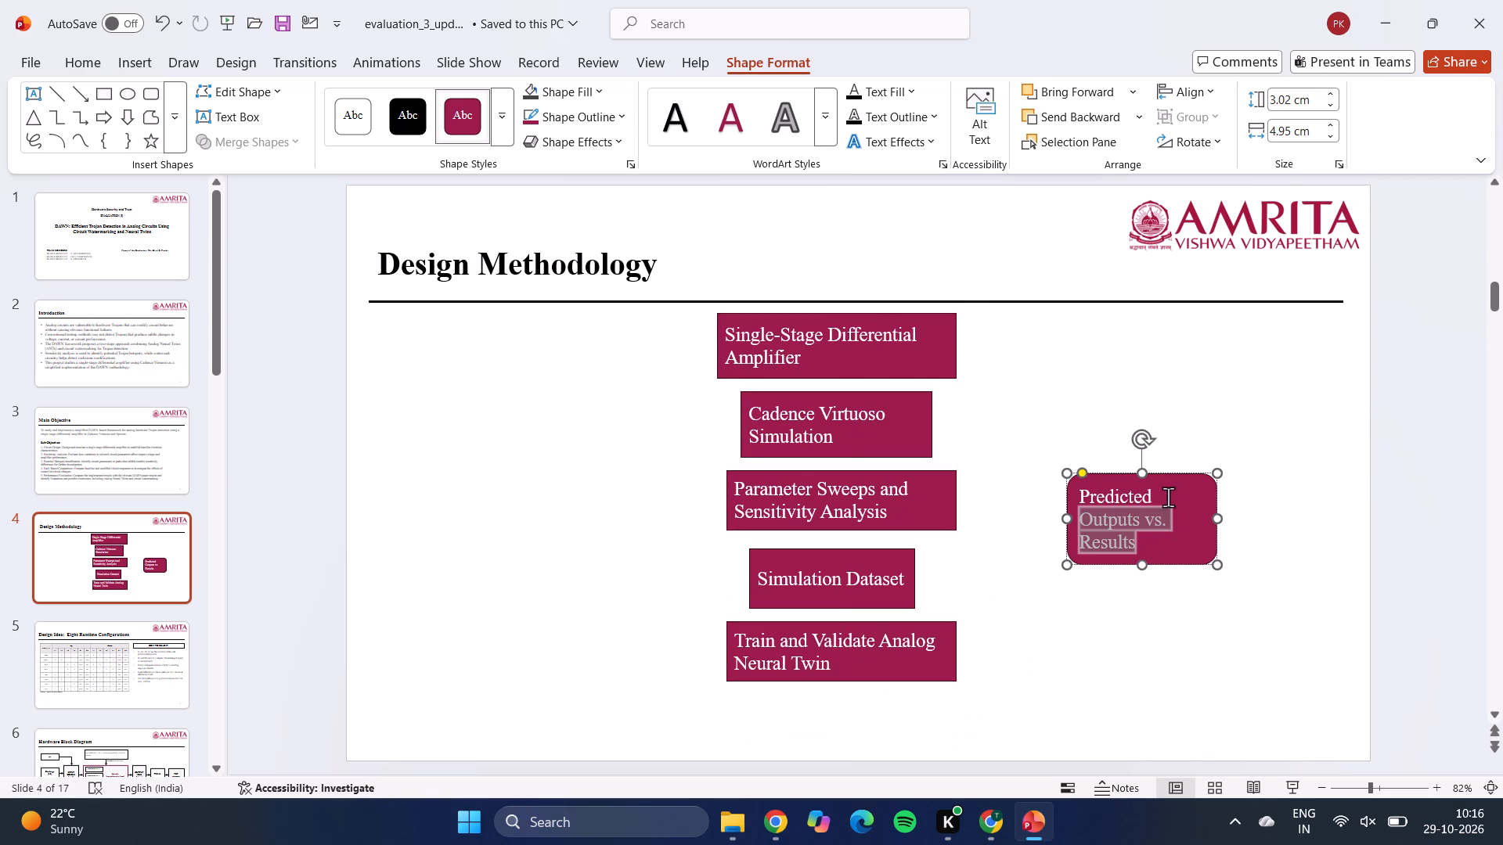
pyautogui.moveTo(1168, 497); pyautogui.dragTo(1162, 474)
pyautogui.moveTo(1162, 474); pyautogui.dragTo(886, 670)
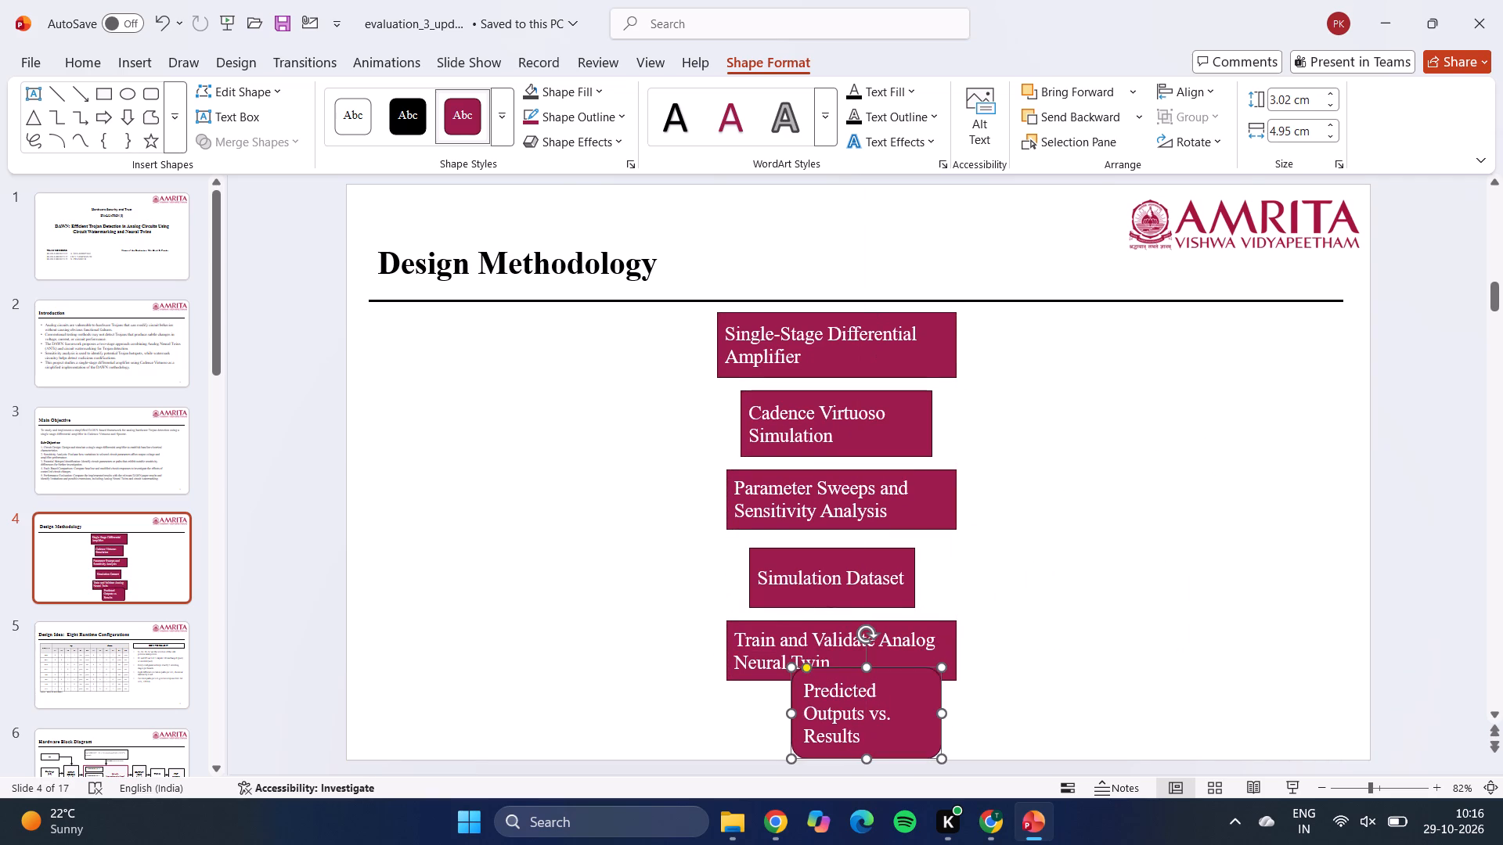
# Shift the Design Methodology title box slightly upward, above the divider line.
pyautogui.moveTo(862, 300); pyautogui.dragTo(861, 291)
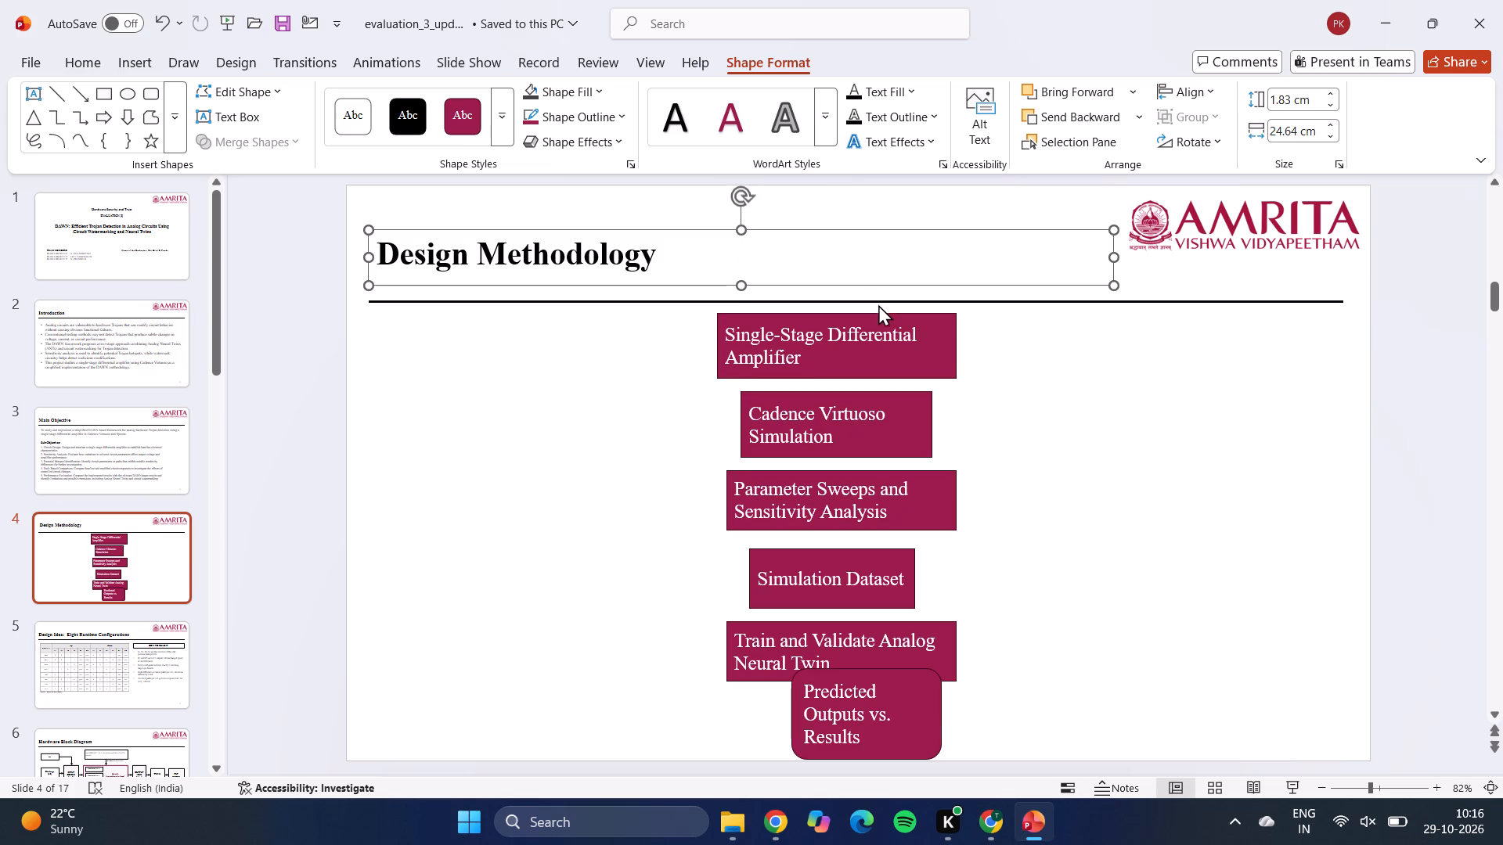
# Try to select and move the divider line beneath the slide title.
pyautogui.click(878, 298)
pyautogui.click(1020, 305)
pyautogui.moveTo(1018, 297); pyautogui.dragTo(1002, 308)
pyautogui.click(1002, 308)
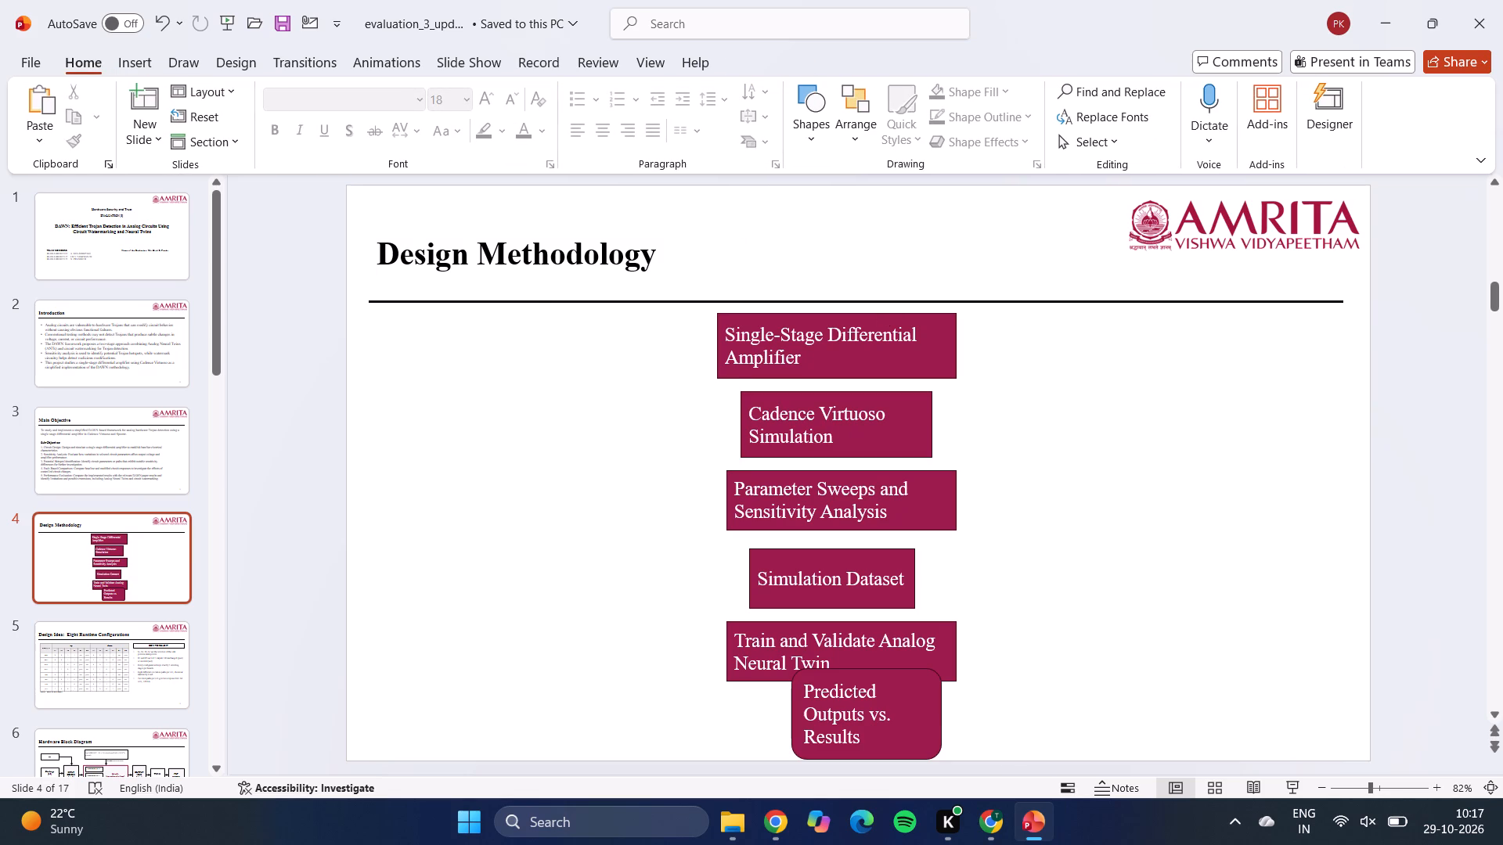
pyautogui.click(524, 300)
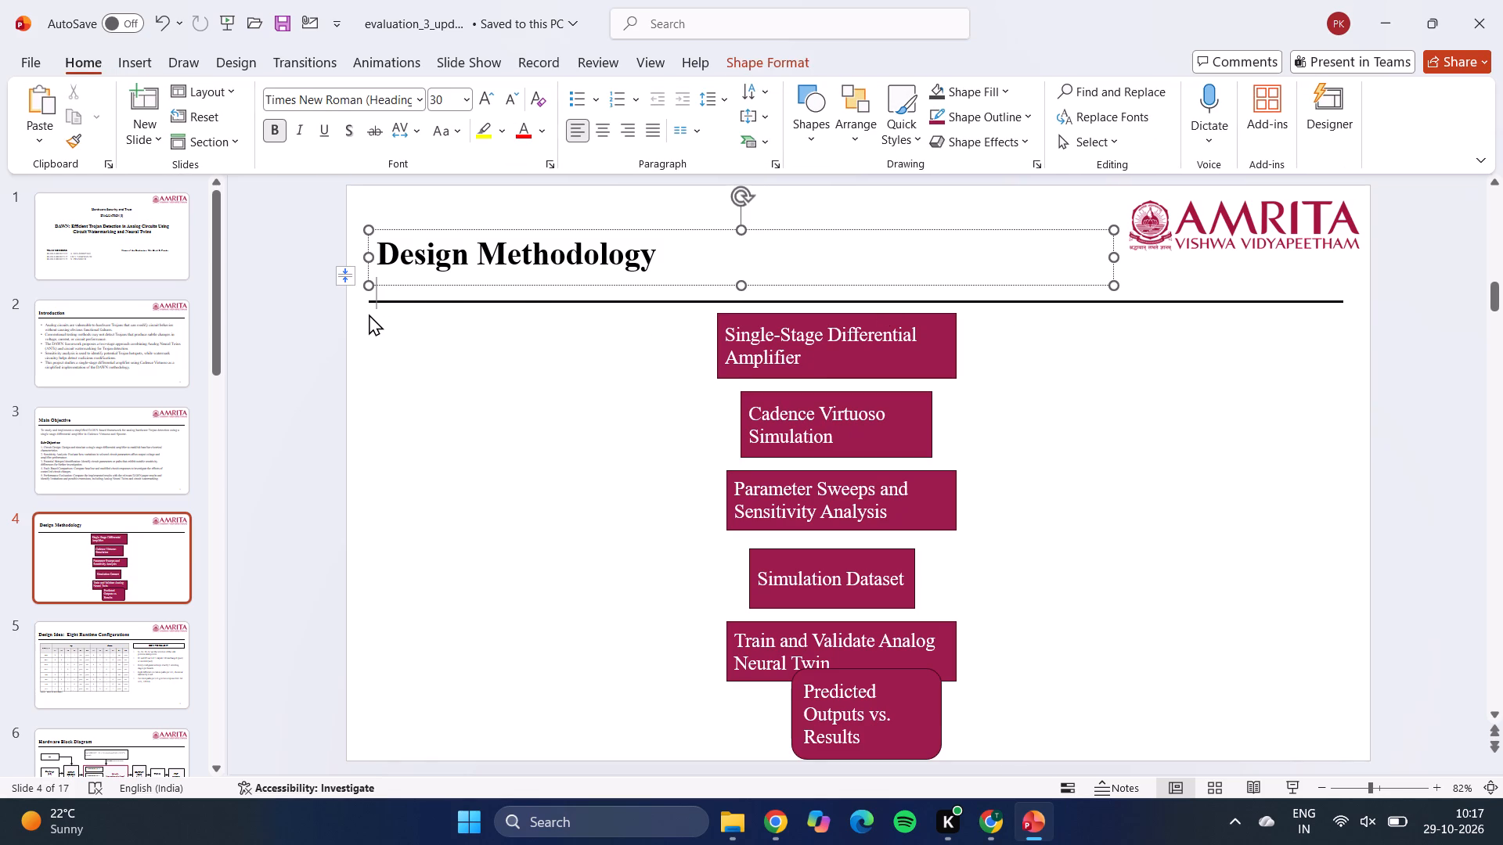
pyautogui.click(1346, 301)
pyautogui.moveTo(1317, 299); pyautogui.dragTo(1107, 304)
# Reduce the Simulation Dataset box's height to fit its single text line and nudge it closer to the Parameter Sweeps box.
pyautogui.click(814, 720)
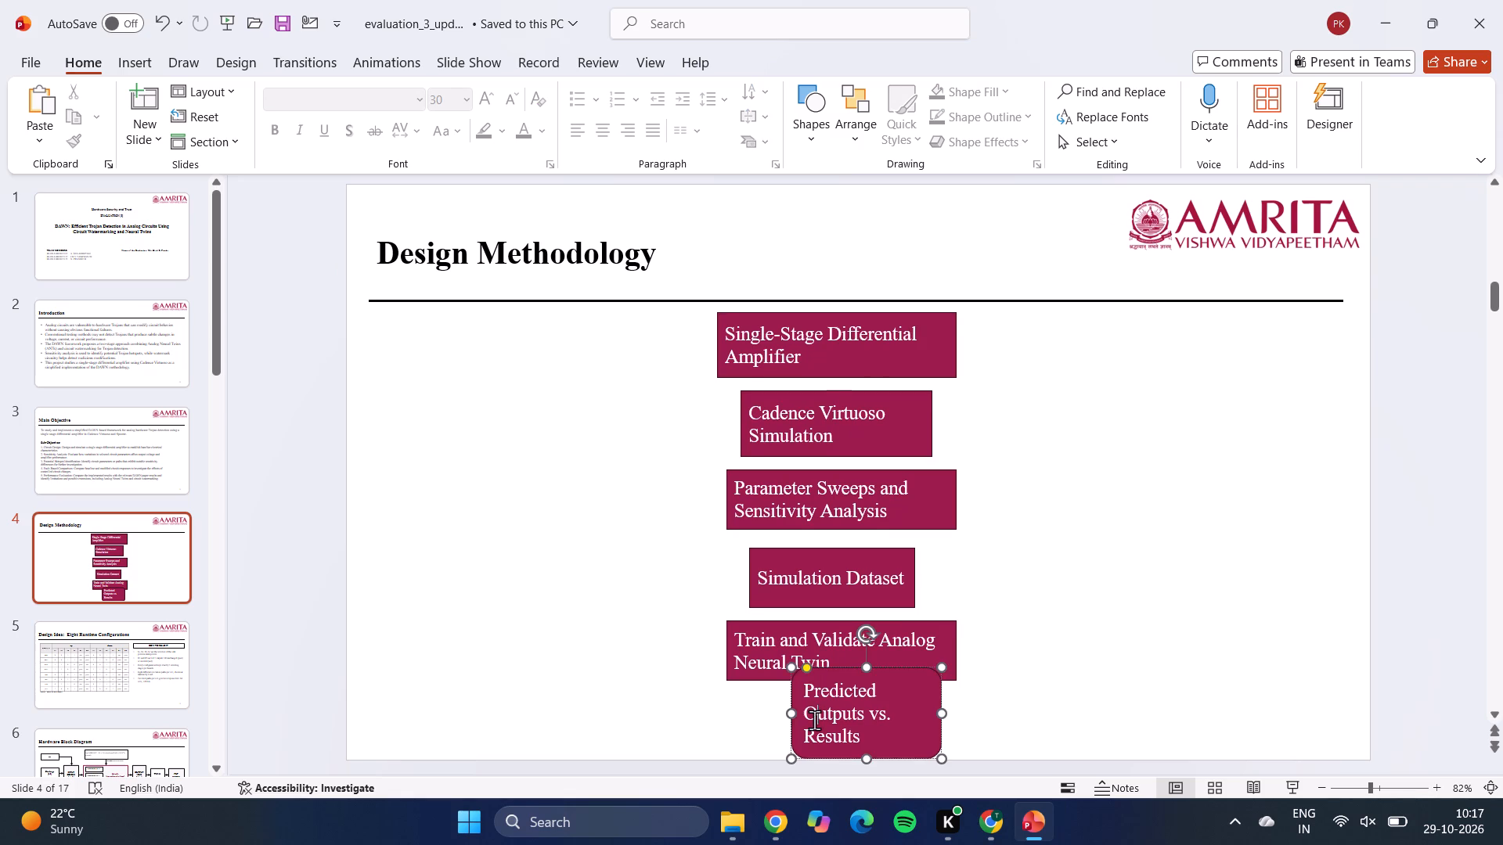
pyautogui.click(846, 372)
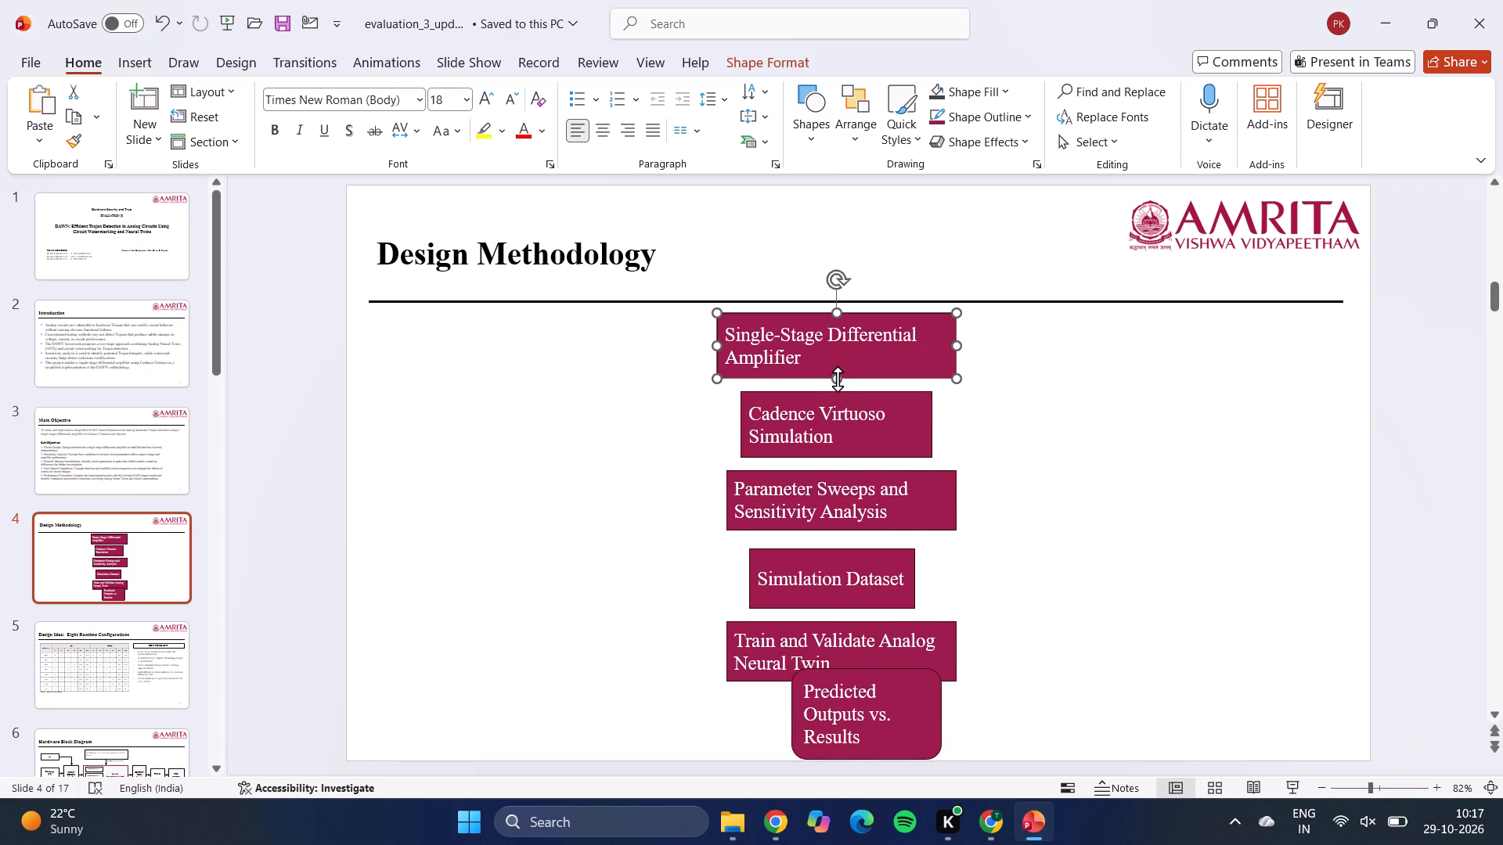
pyautogui.click(838, 379)
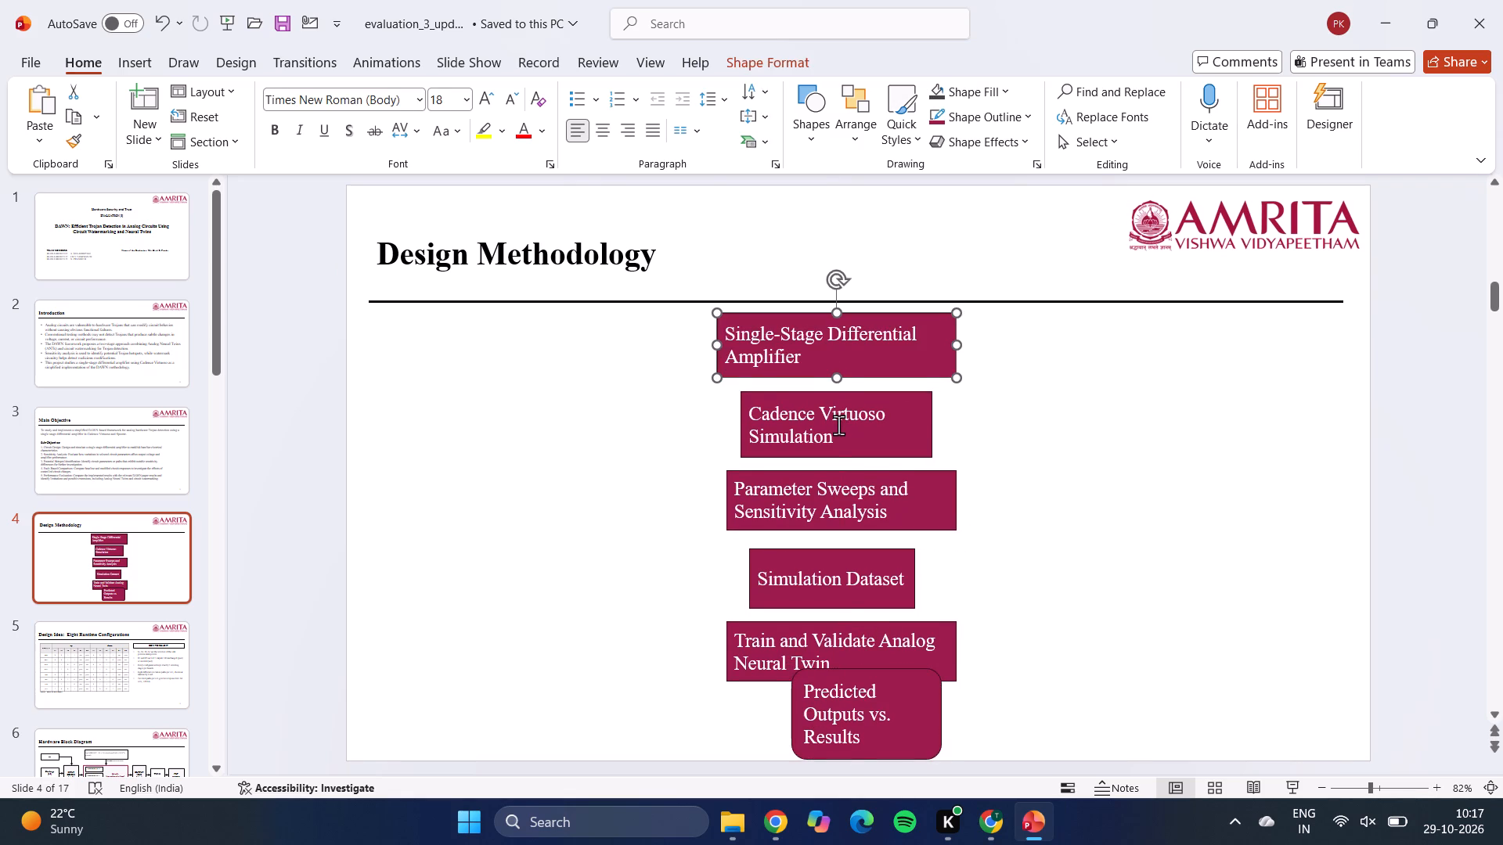
pyautogui.click(838, 425)
pyautogui.click(805, 608)
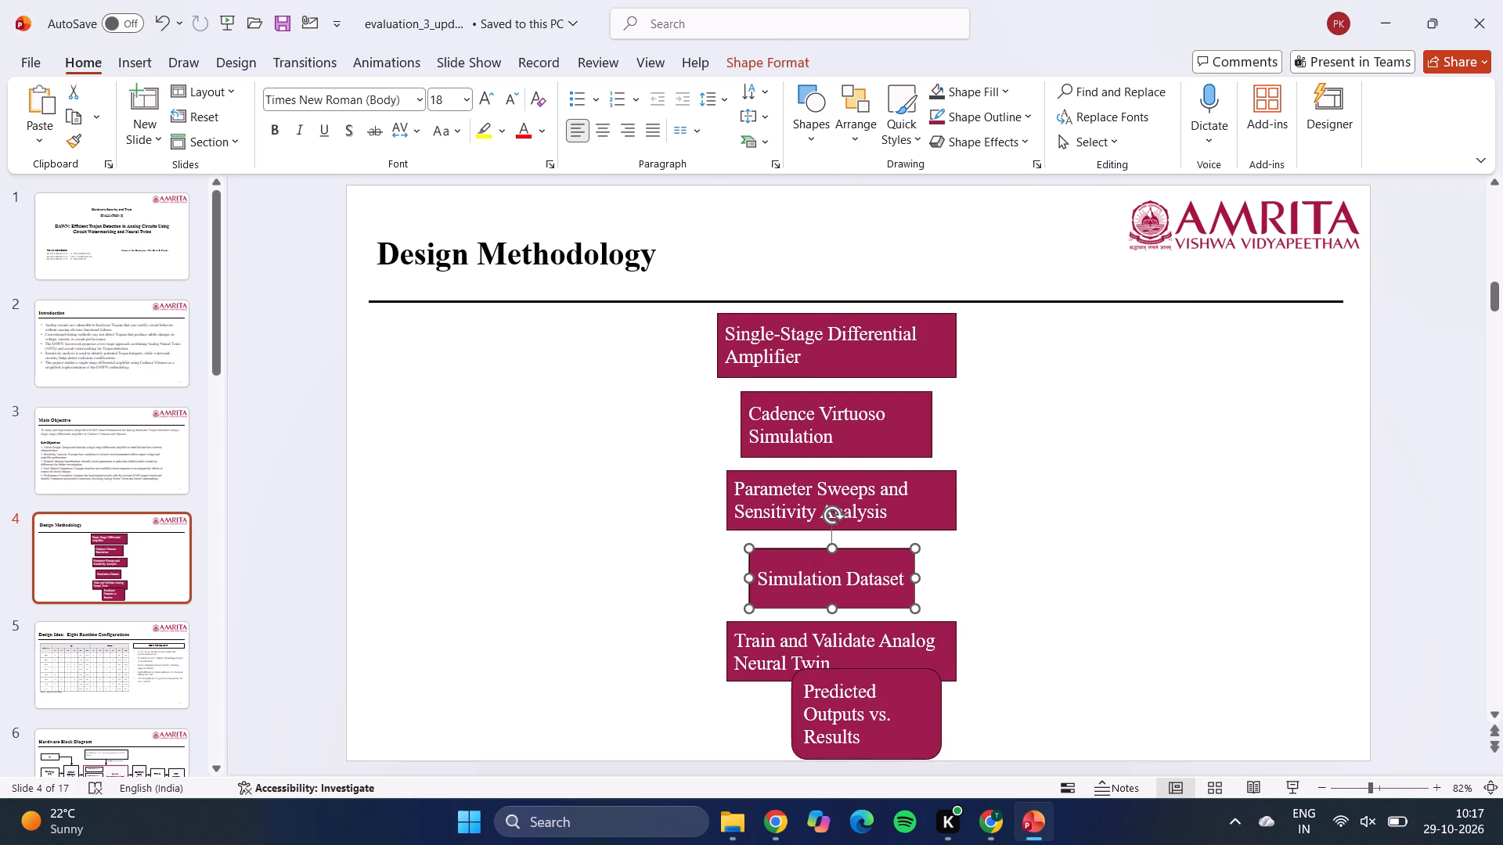
pyautogui.moveTo(832, 610); pyautogui.dragTo(831, 588)
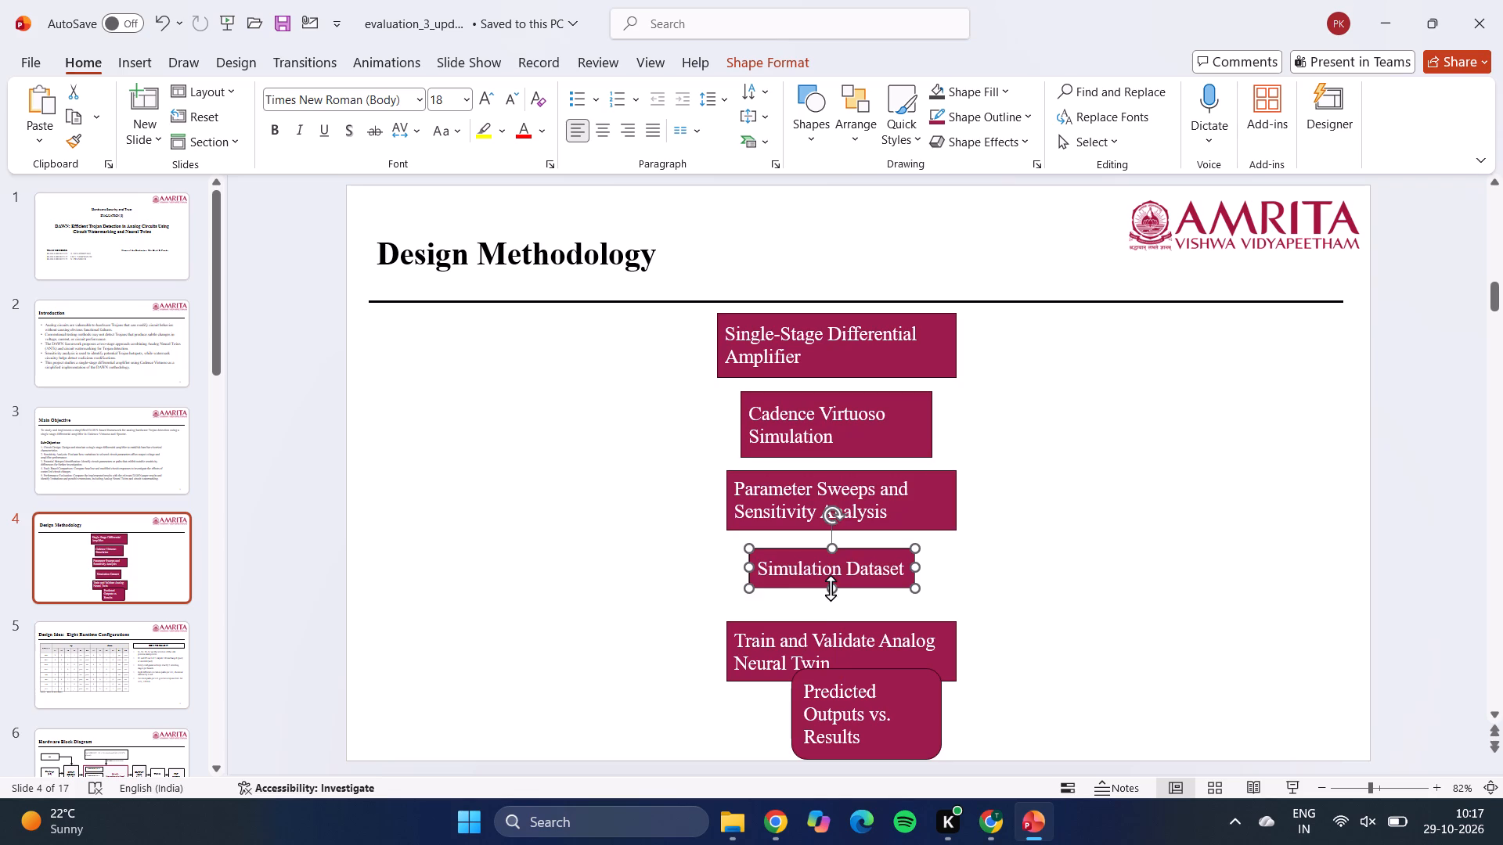
pyautogui.moveTo(853, 551); pyautogui.dragTo(861, 546)
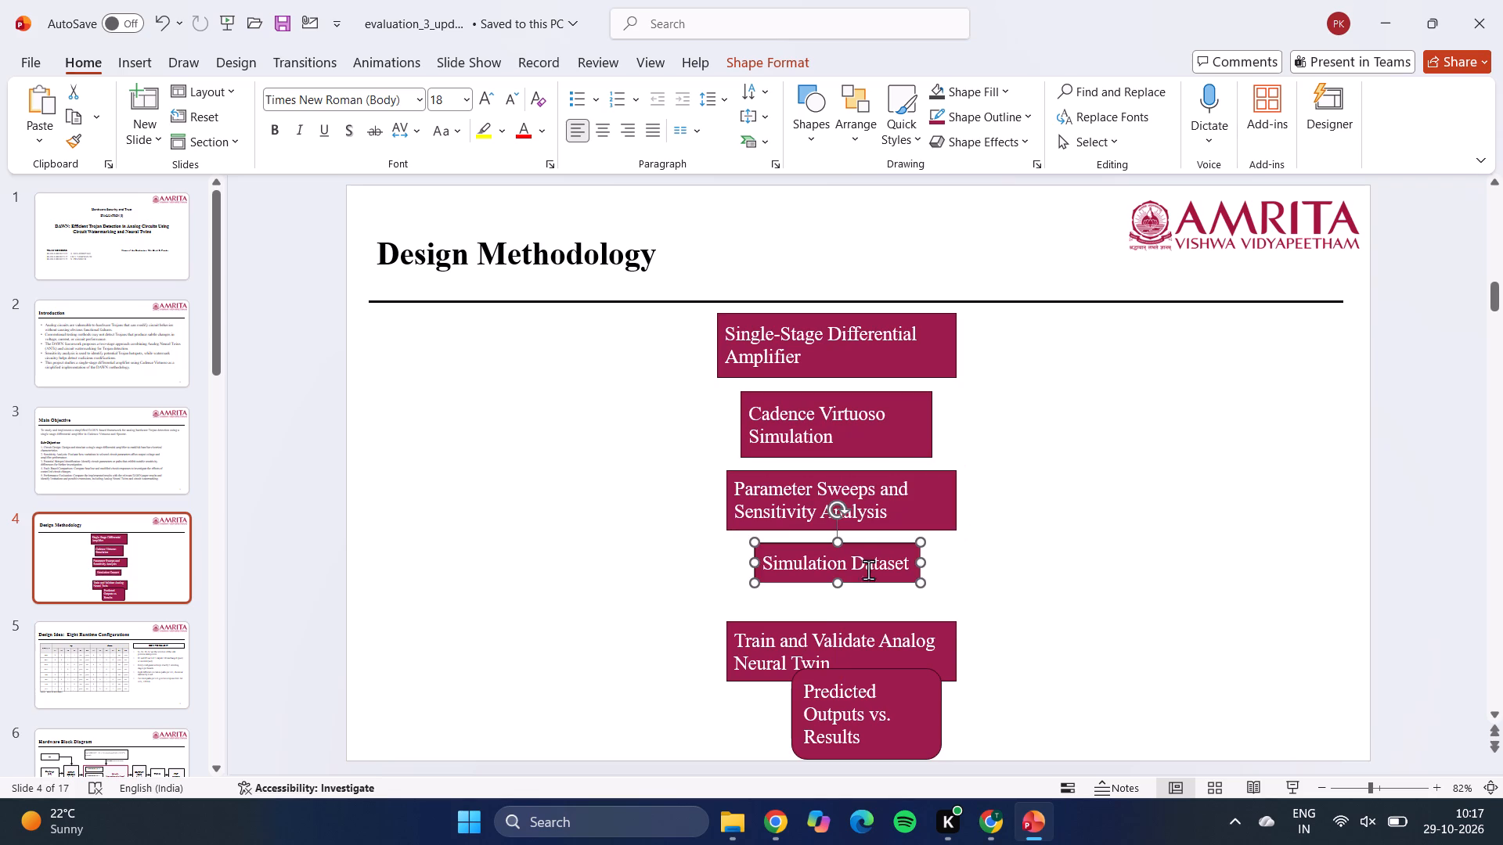
# Move the Train and Validate Analog Neural Twin box up, leaving a small gap below Simulation Dataset and keeping it aligned with the column.
pyautogui.click(873, 627)
pyautogui.moveTo(870, 618); pyautogui.dragTo(881, 584)
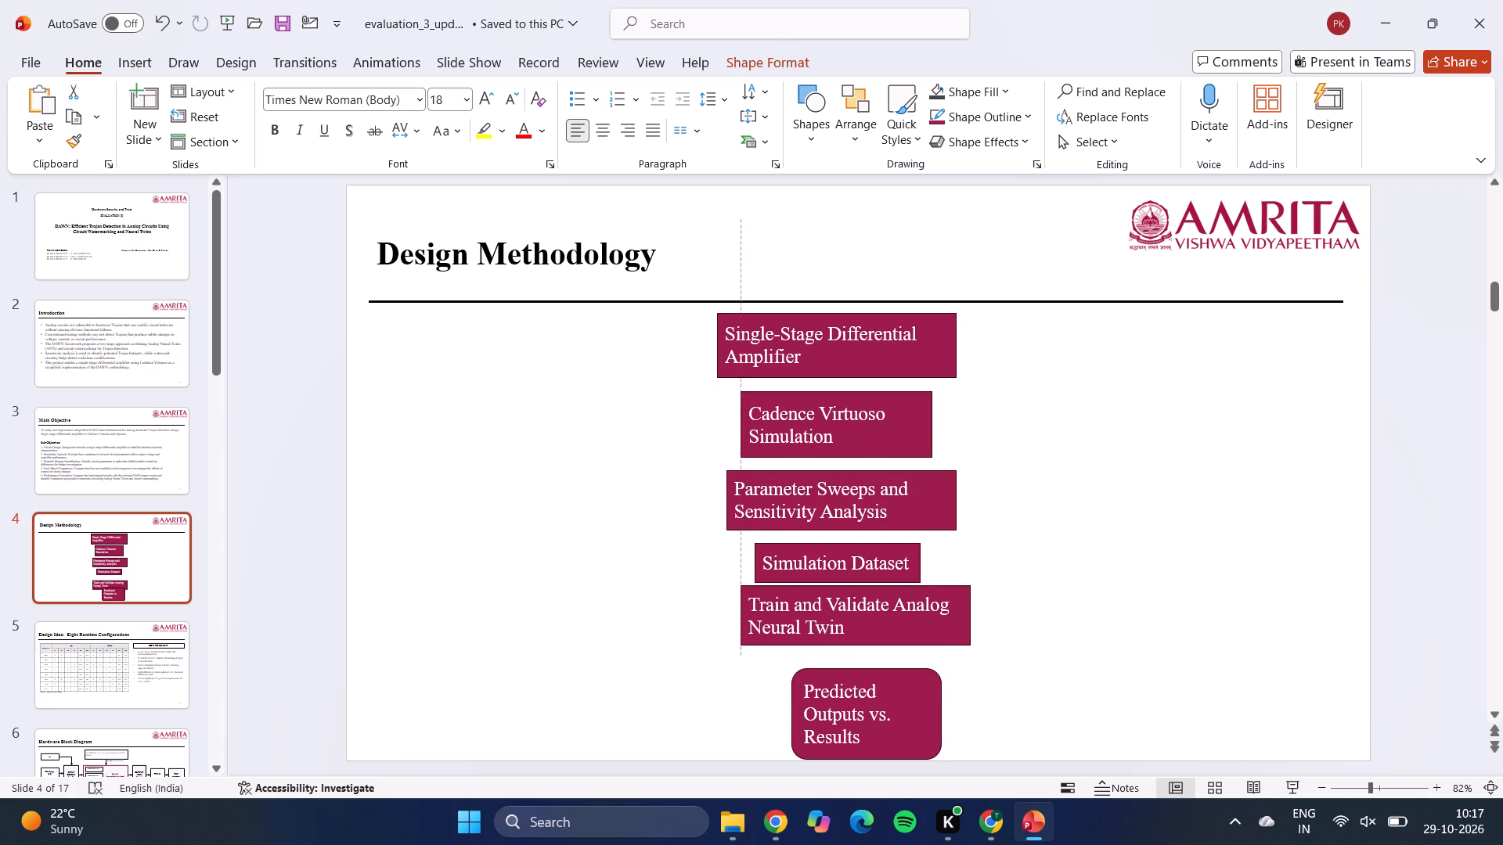
pyautogui.moveTo(881, 584); pyautogui.dragTo(872, 592)
# Widen the Predicted Outputs rounded rectangle so its label fits two lines, reduce its height, and centre it below the Train and Validate box.
pyautogui.click(870, 702)
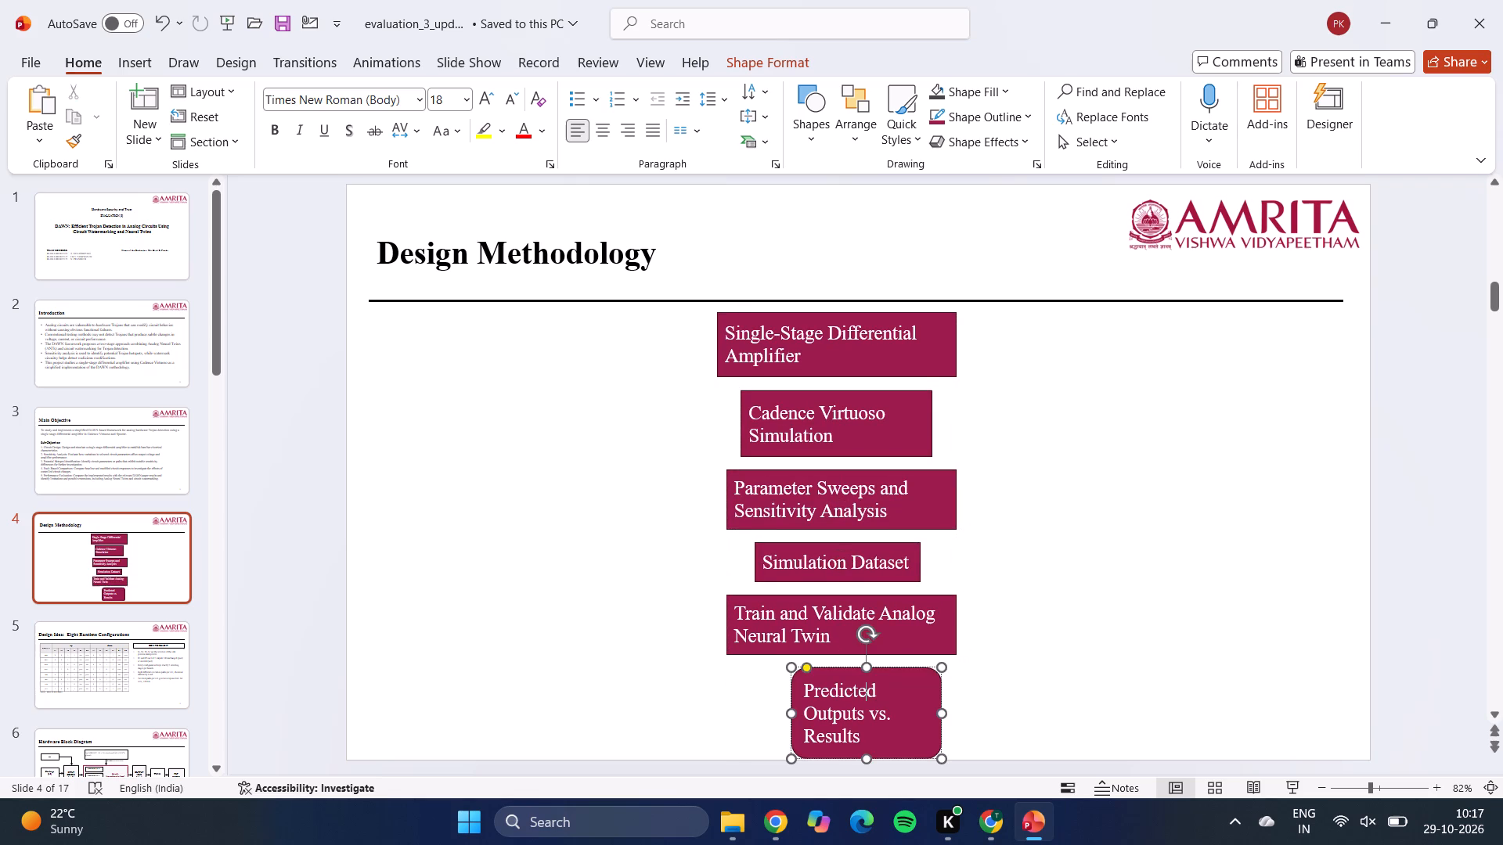
pyautogui.moveTo(942, 717); pyautogui.dragTo(971, 715)
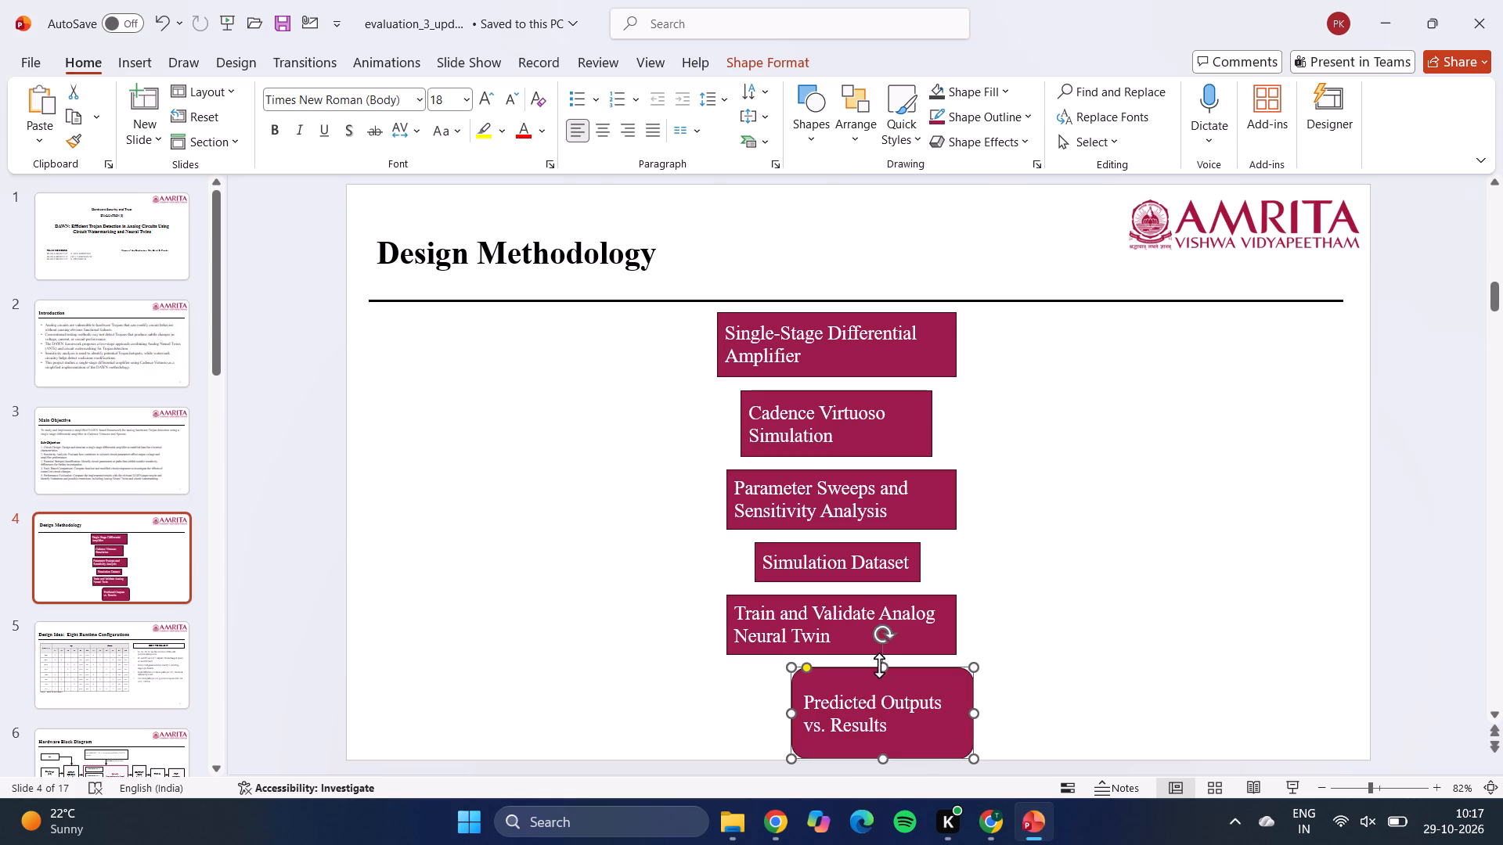
pyautogui.moveTo(885, 664); pyautogui.dragTo(886, 687)
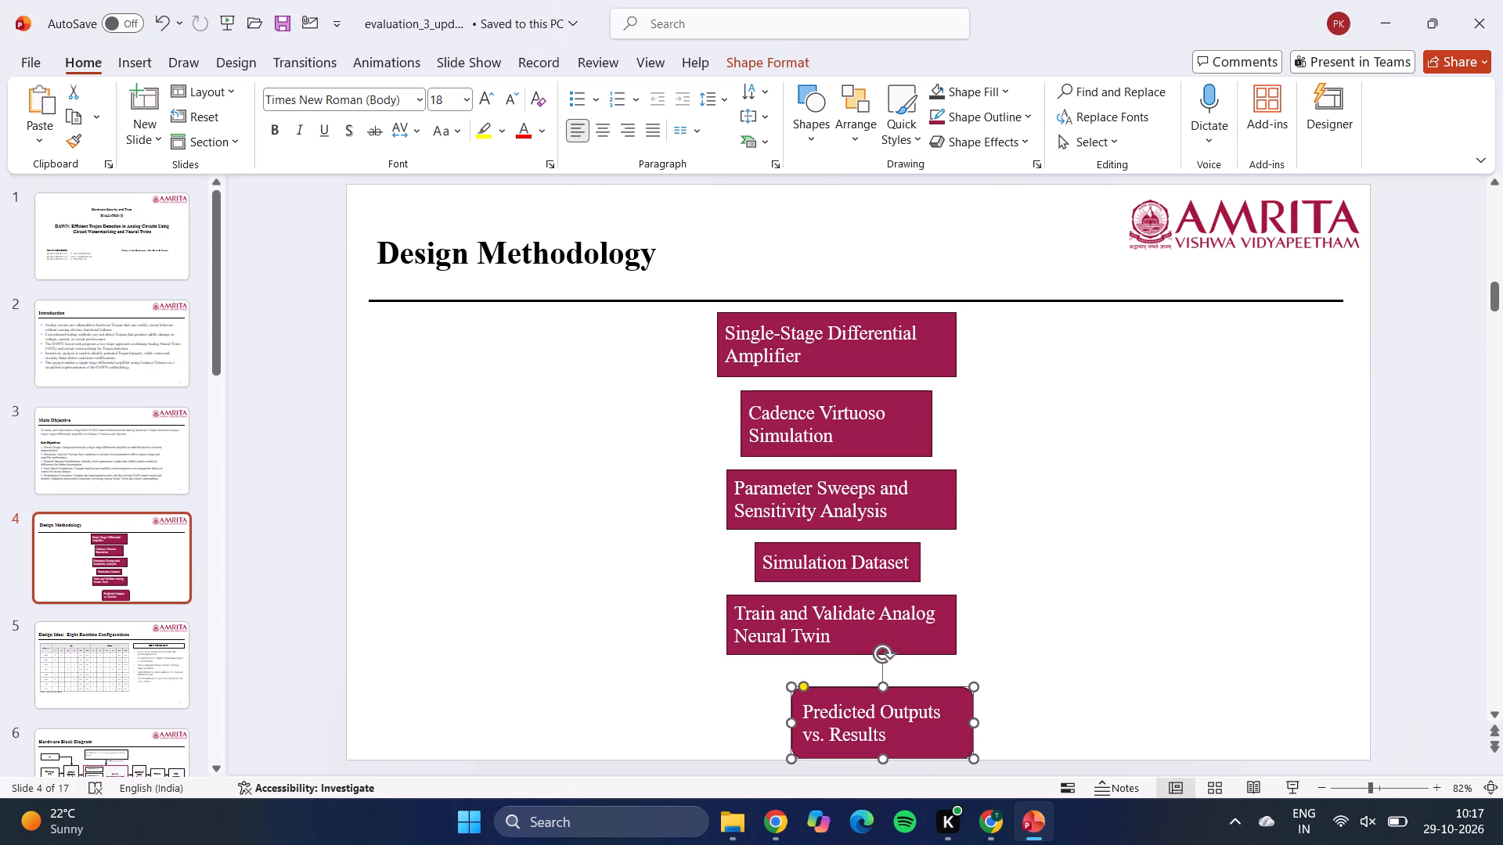
pyautogui.moveTo(863, 685); pyautogui.dragTo(826, 676)
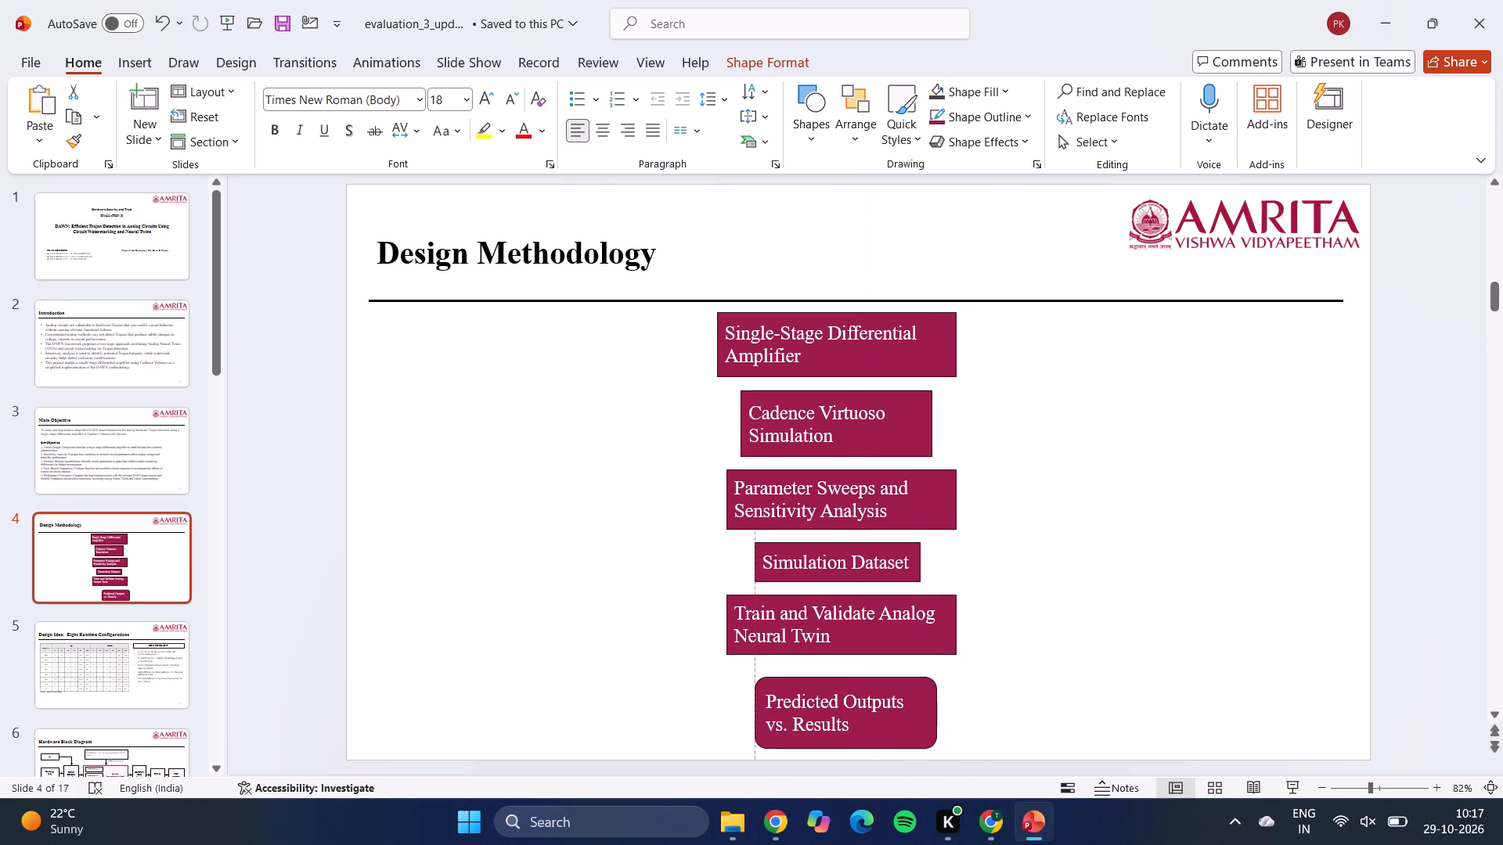
pyautogui.moveTo(826, 676); pyautogui.dragTo(826, 675)
pyautogui.click(866, 678)
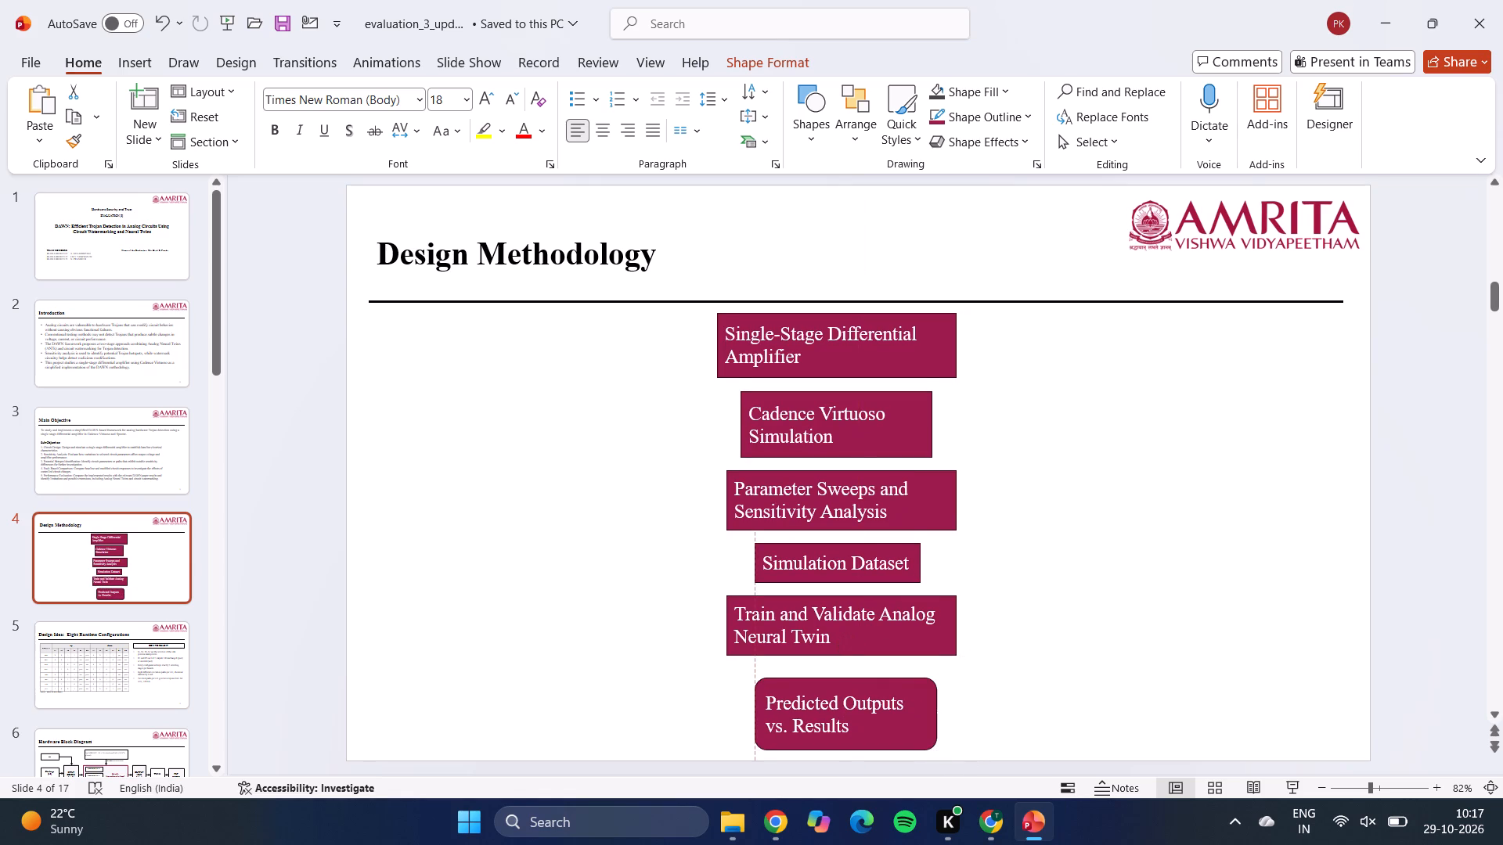
pyautogui.click(1028, 608)
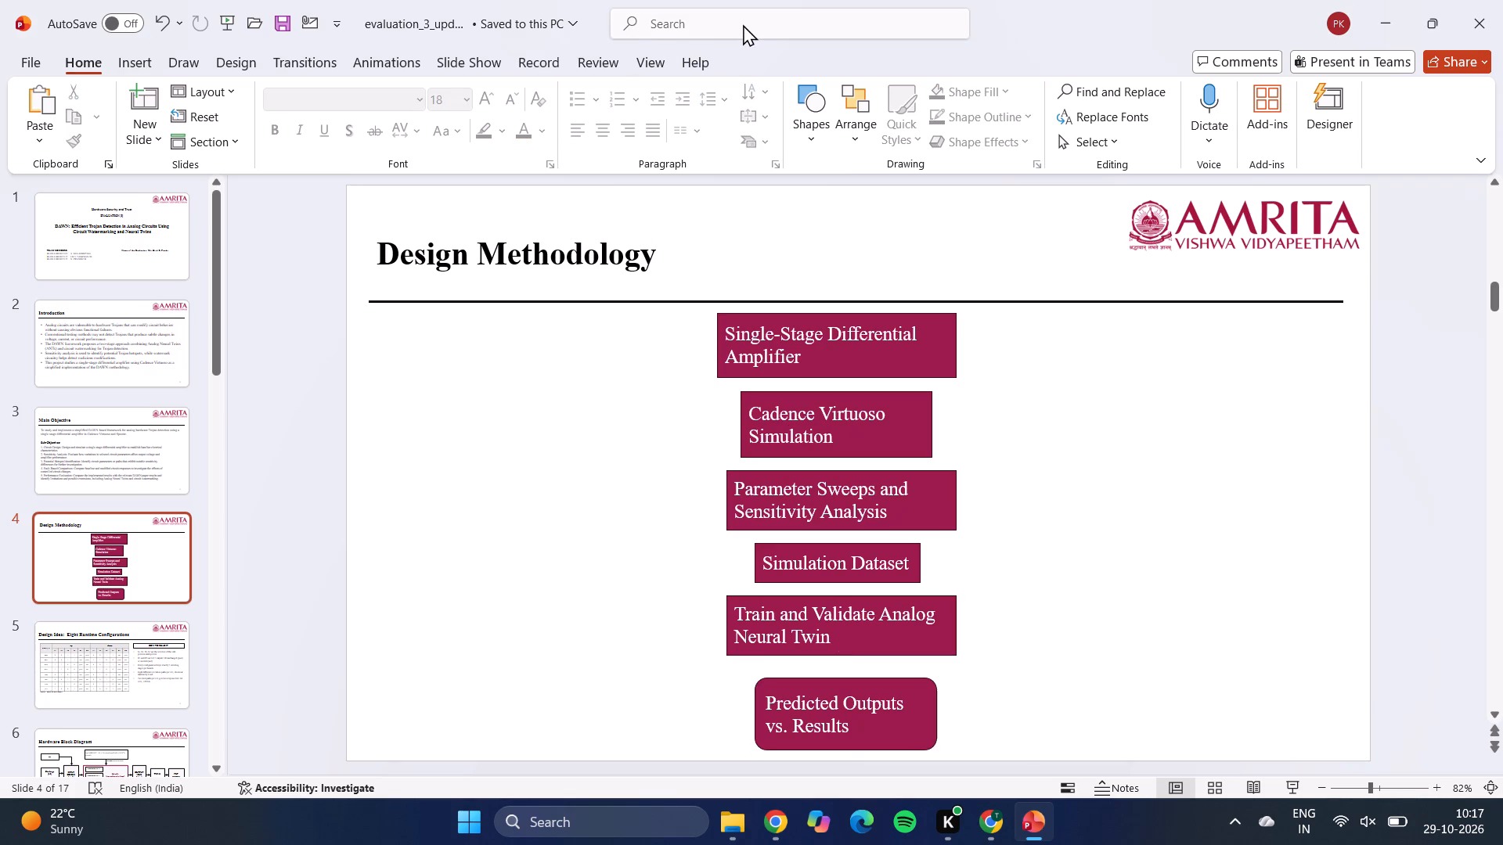
# Draw a small down block arrow about 0.8 cm high and 0.45 cm wide in the empty space beside the top box.
pyautogui.click(808, 104)
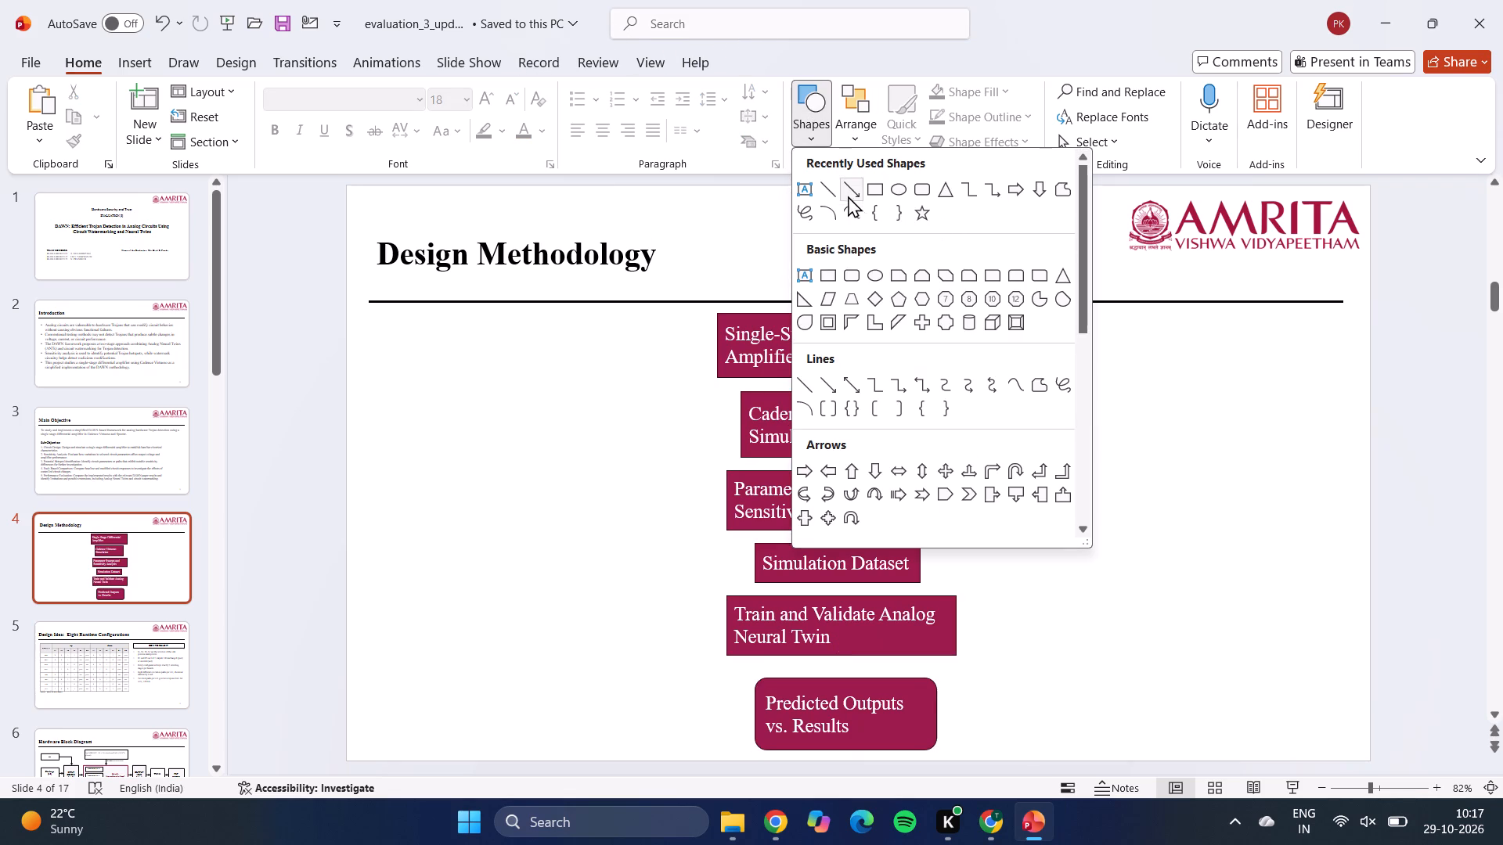
pyautogui.click(1030, 184)
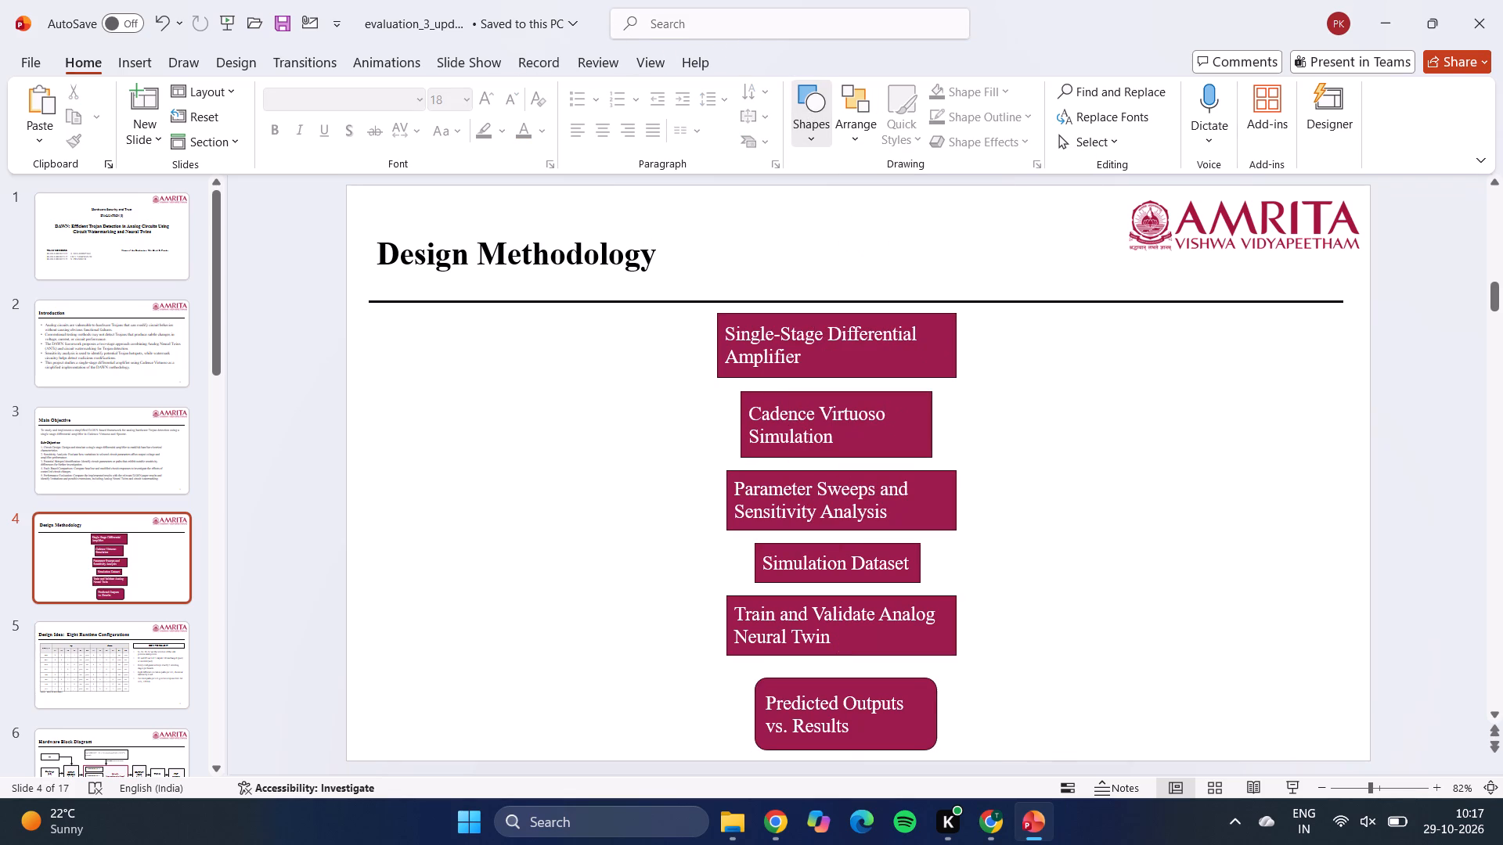
pyautogui.moveTo(1108, 336); pyautogui.dragTo(1127, 357)
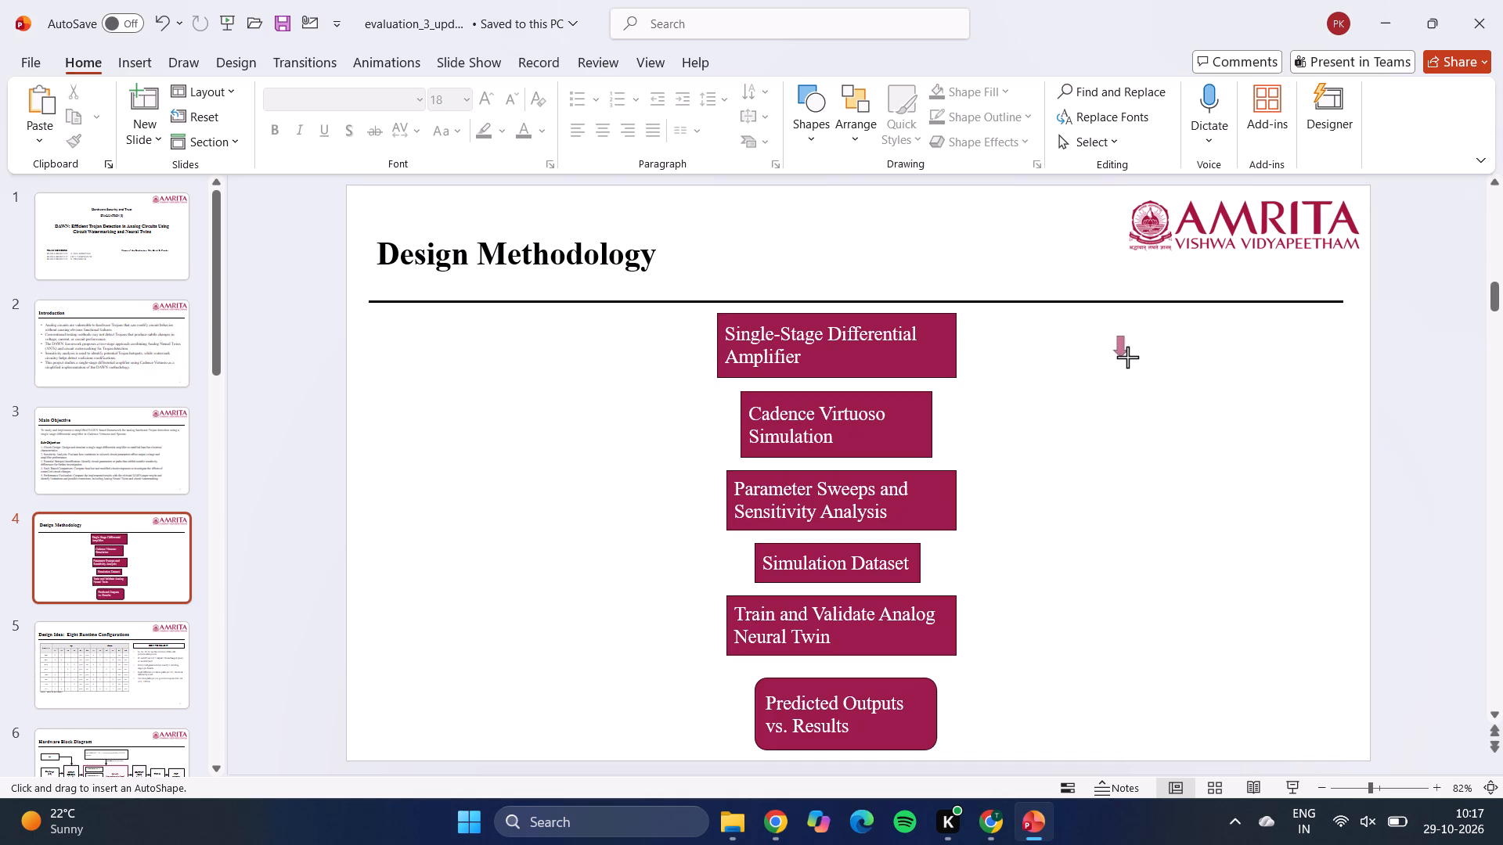
pyautogui.moveTo(1127, 357); pyautogui.dragTo(1126, 359)
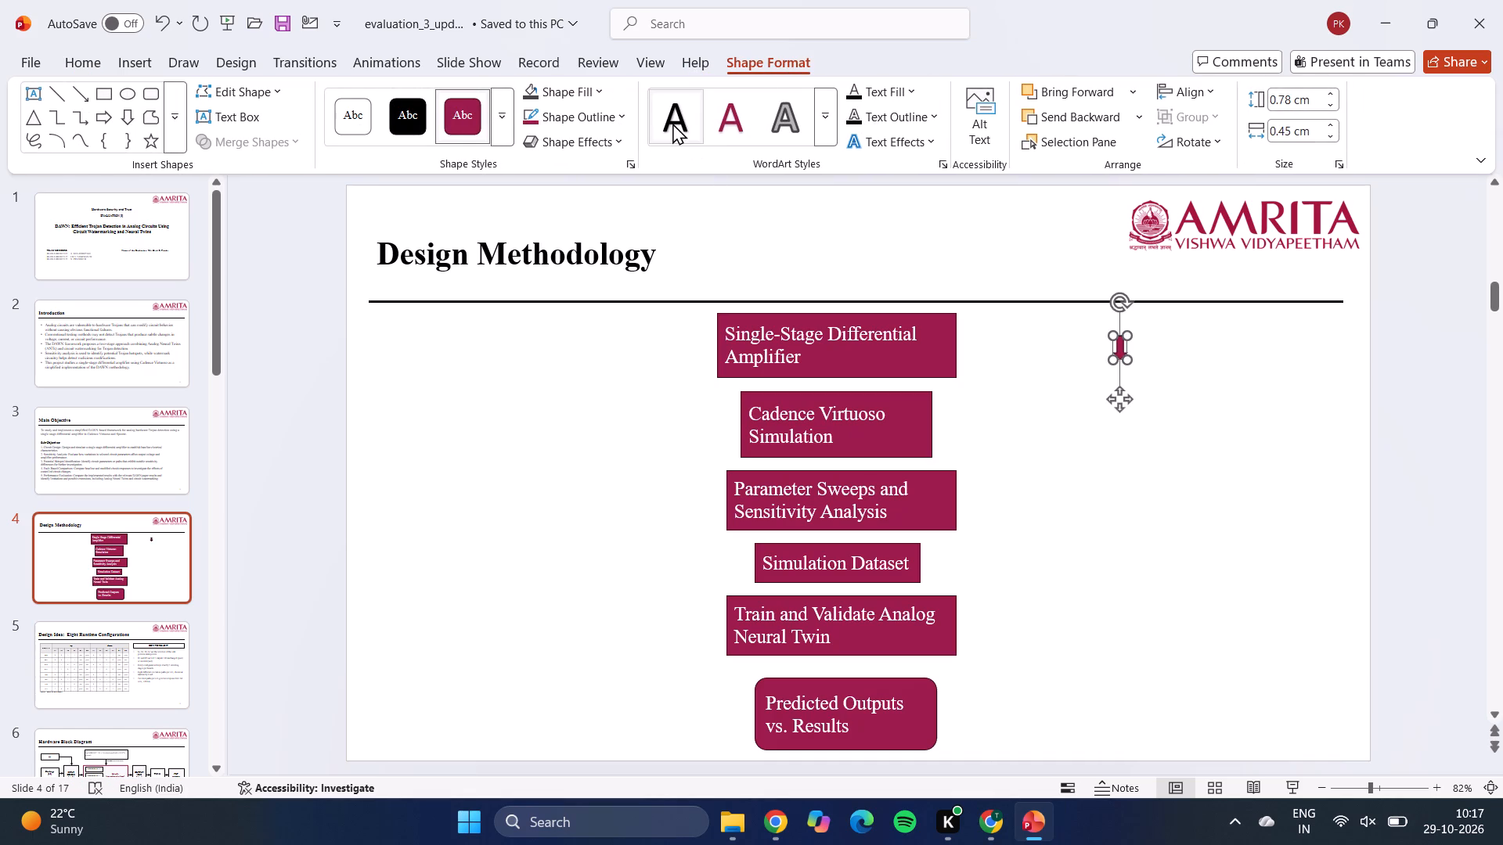
# Apply the black filled shape style to the down arrow.
pyautogui.click(672, 123)
pyautogui.click(416, 129)
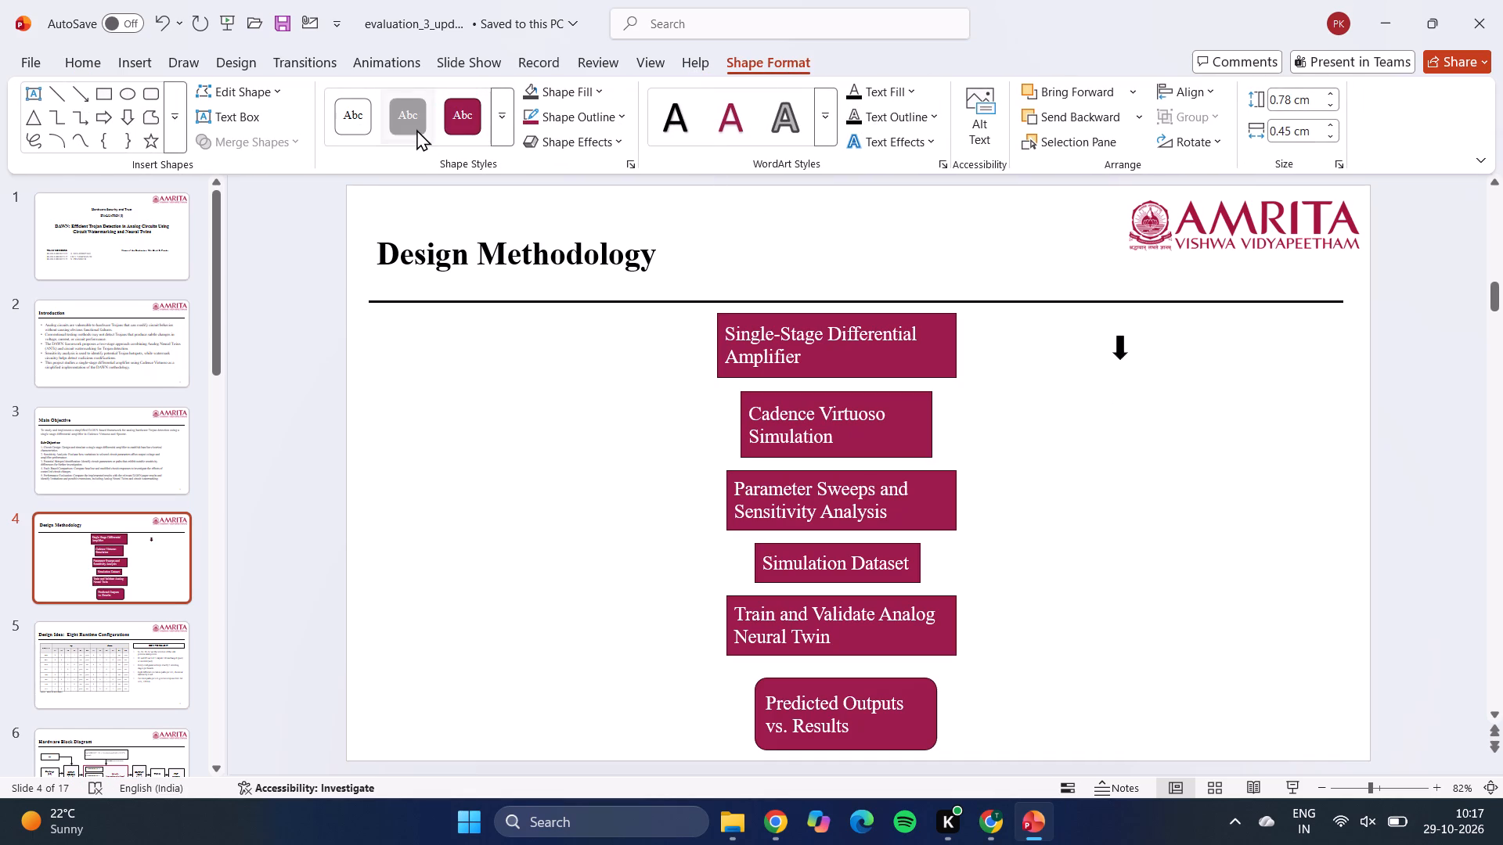
# Make four copies of the black down arrow beside the flowchart.
pyautogui.click(1121, 348)
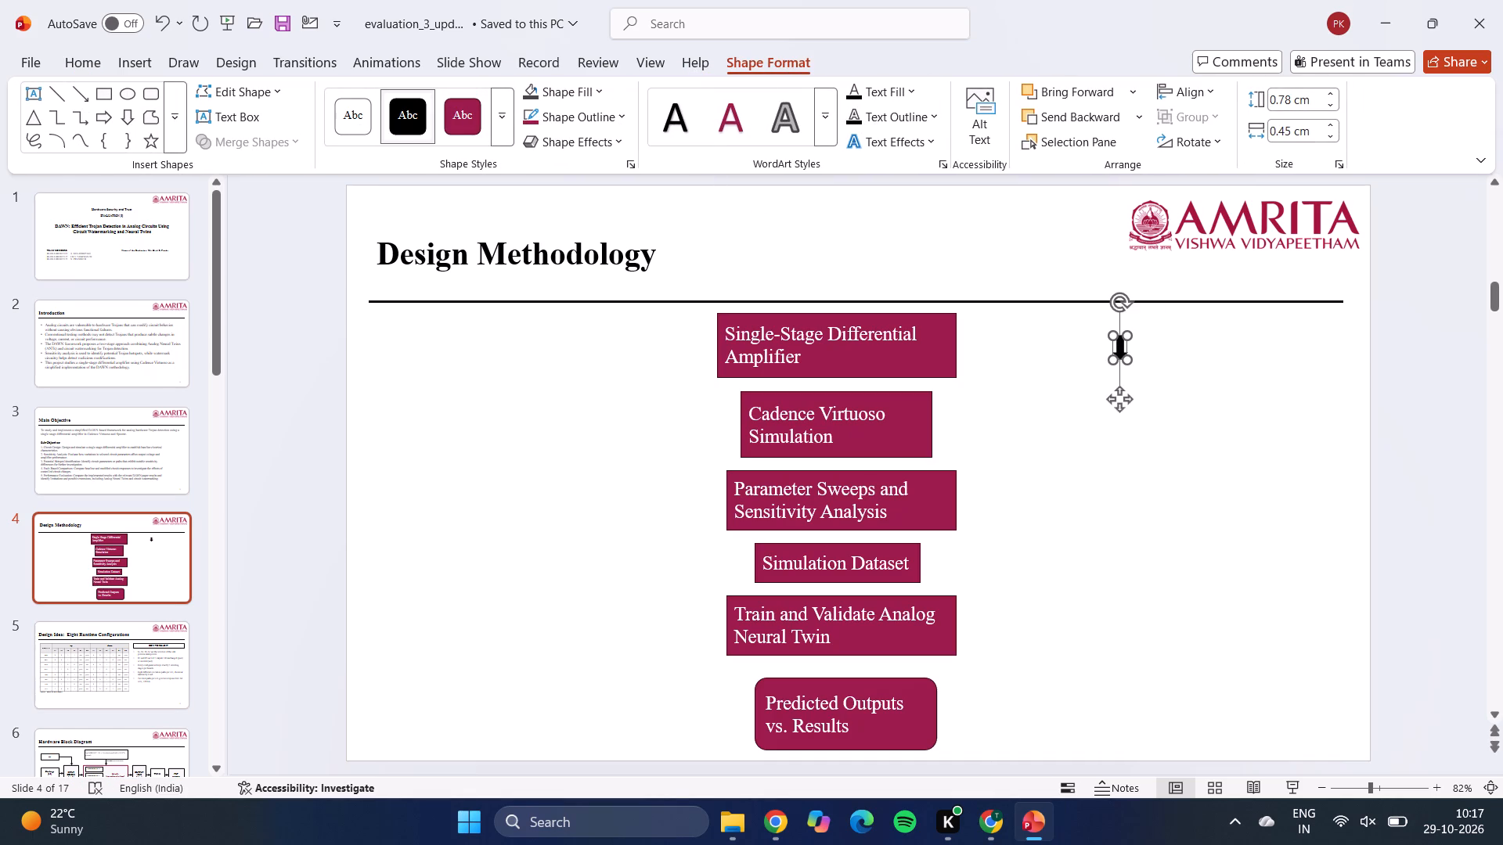
pyautogui.hotkey('ctrl', 'c')
pyautogui.hotkey('ctrl', 'v')
pyautogui.hotkey('ctrl', 'v')
pyautogui.hotkey('ctrl', 'v')
pyautogui.hotkey('ctrl', 'v')
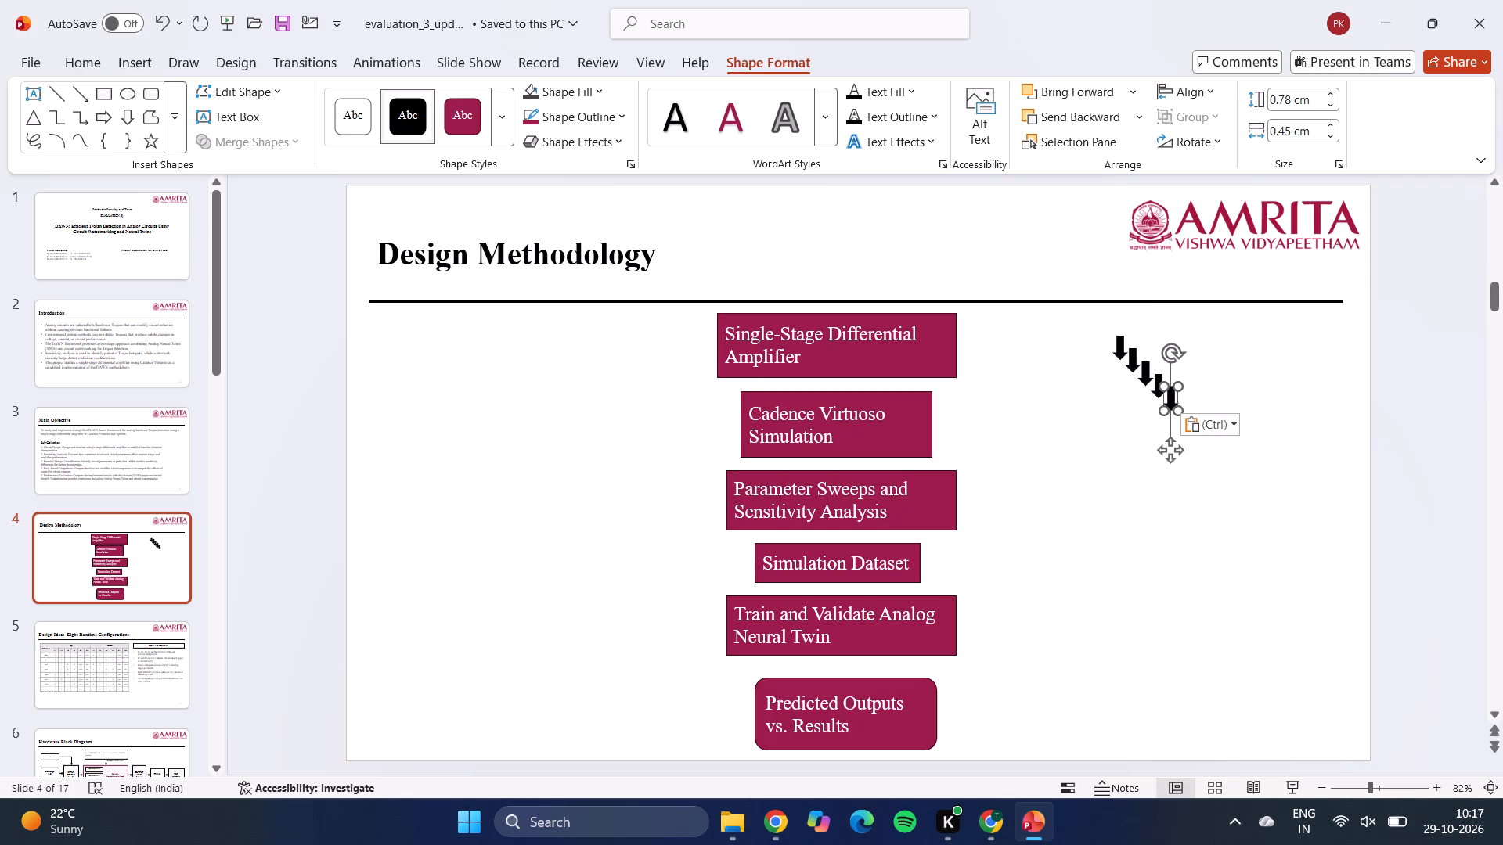
# Place the original down arrow in the gap between the Single-Stage Differential Amplifier and Cadence Virtuoso Simulation boxes, centred on the column.
pyautogui.moveTo(1121, 347); pyautogui.dragTo(834, 383)
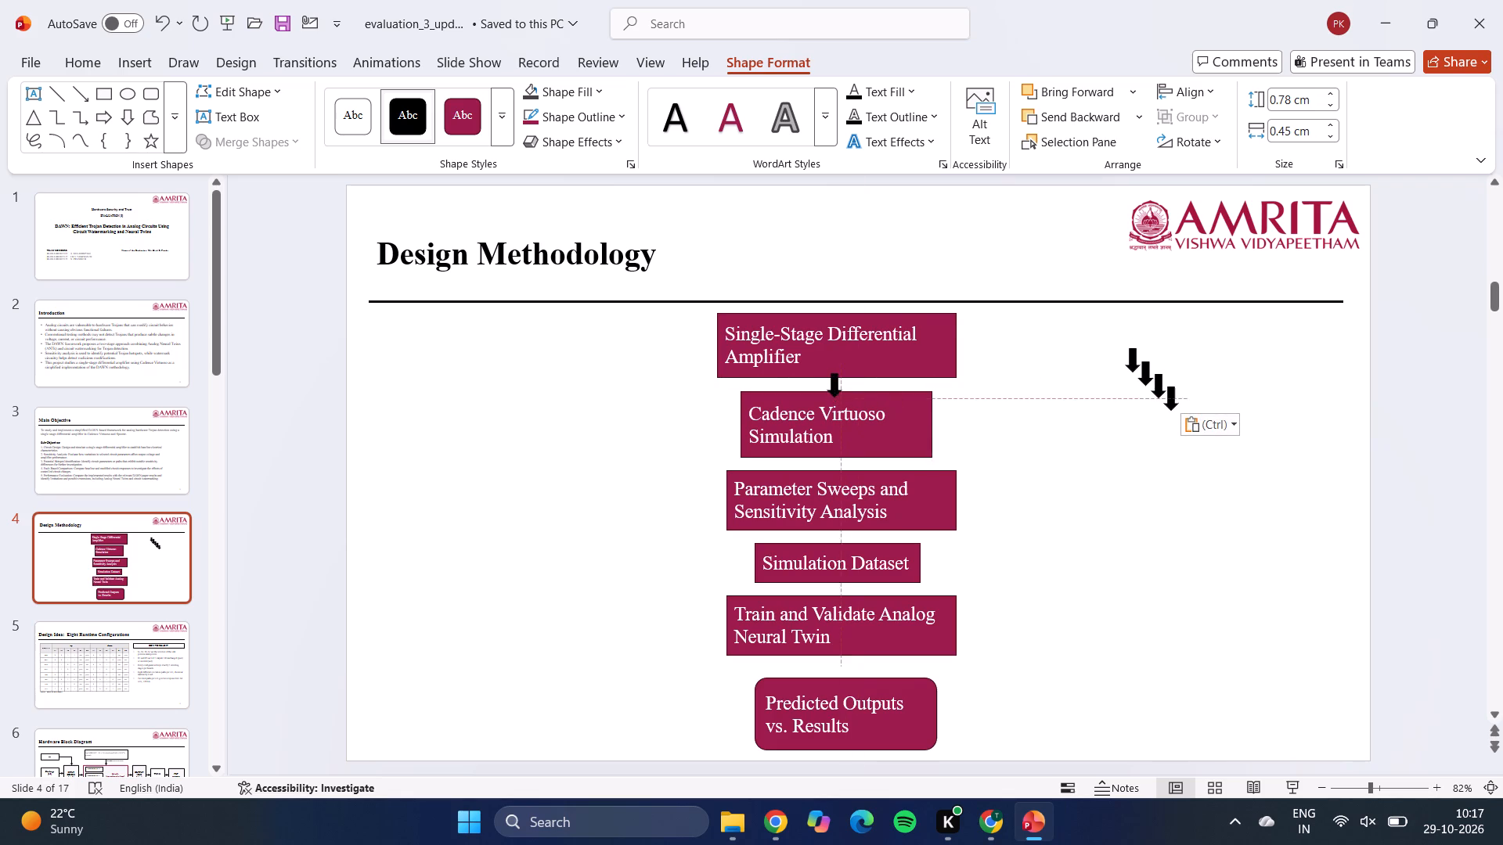
pyautogui.moveTo(834, 383); pyautogui.dragTo(838, 381)
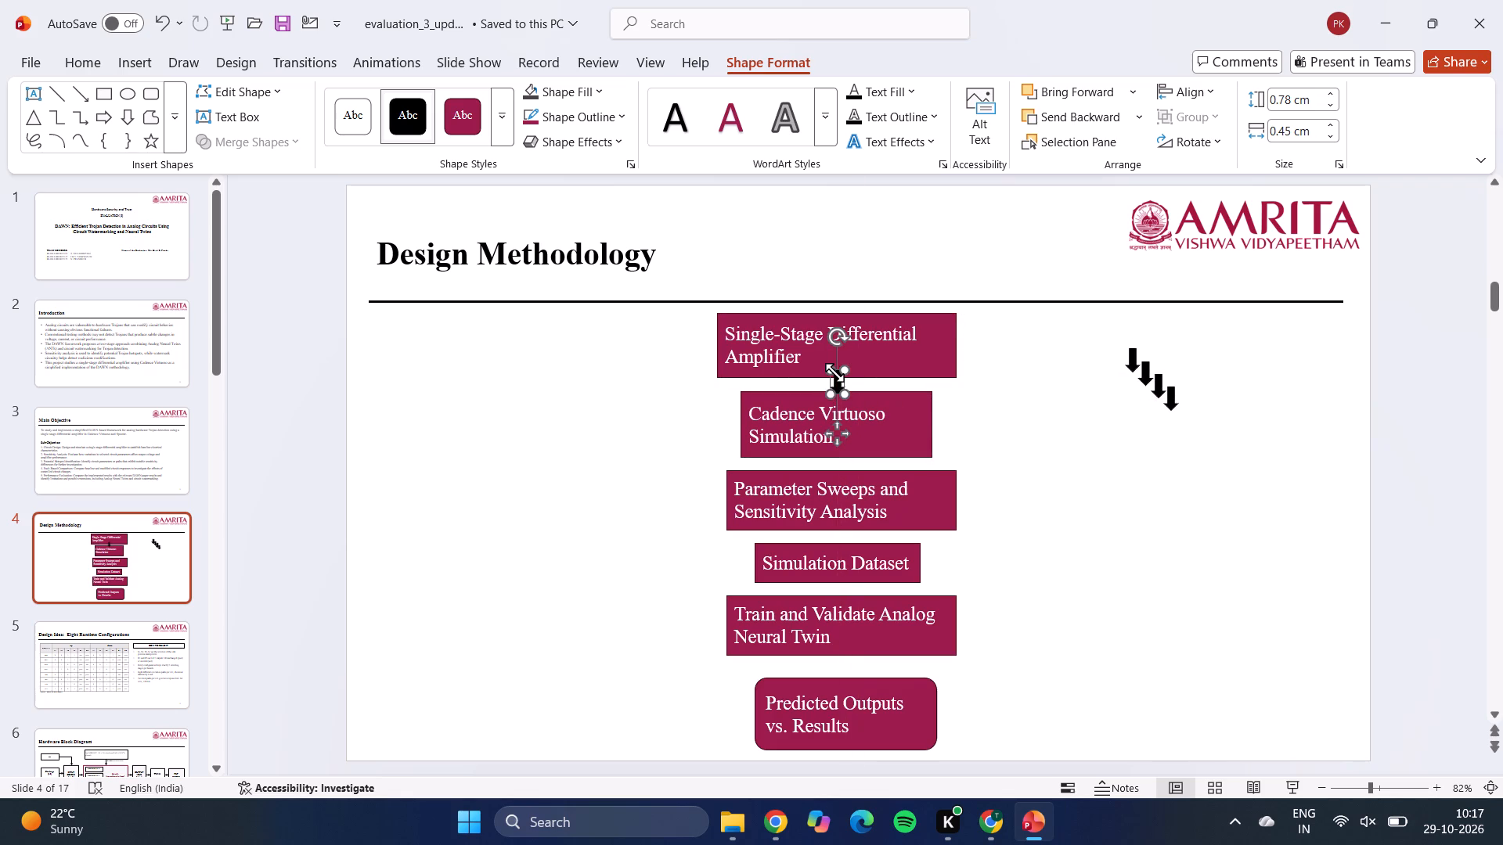
pyautogui.click(837, 372)
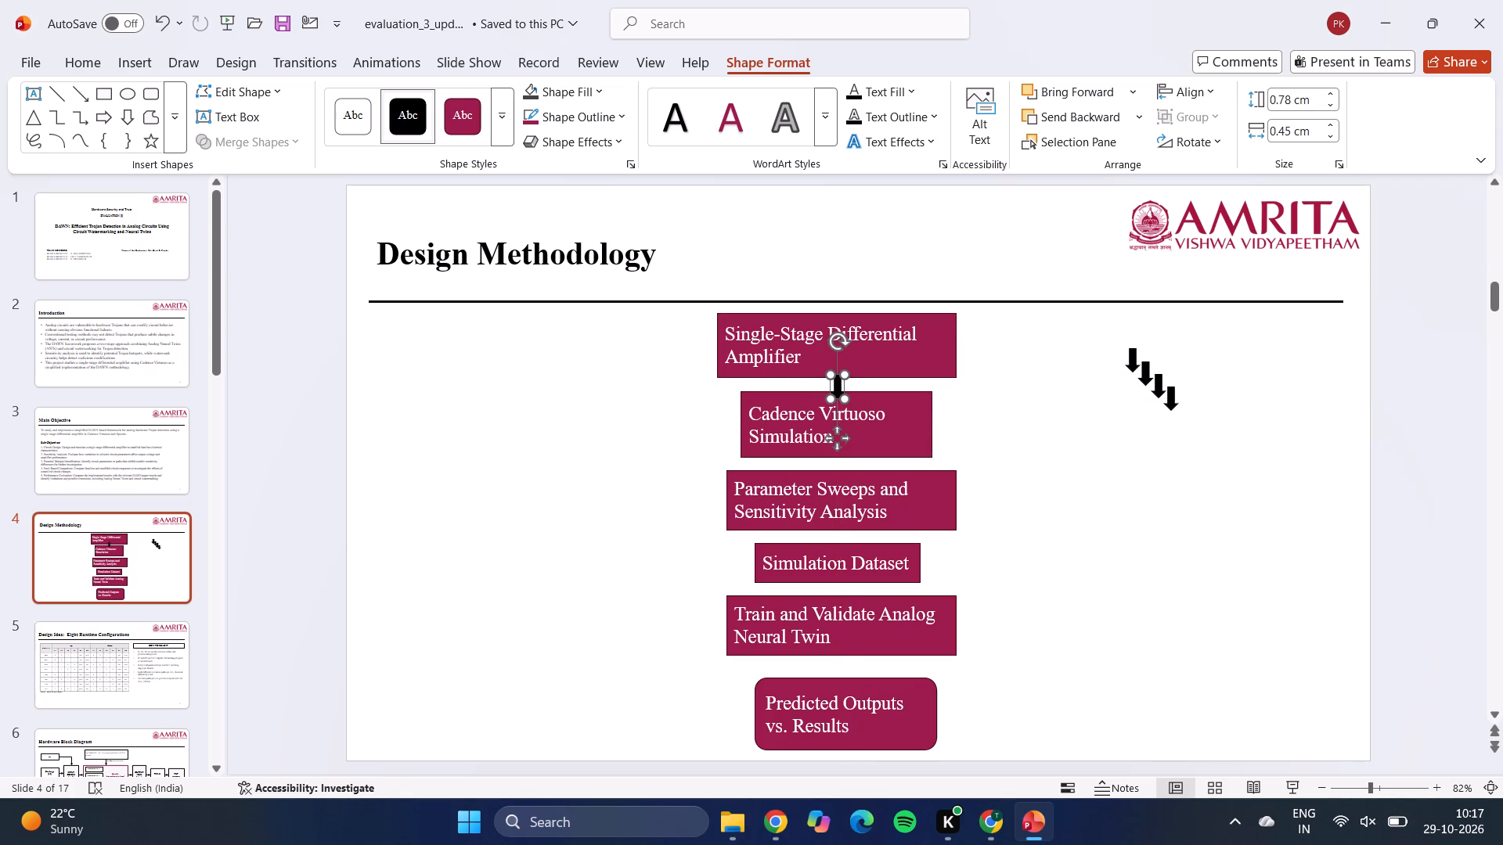
pyautogui.moveTo(836, 401); pyautogui.dragTo(837, 390)
pyautogui.click(671, 419)
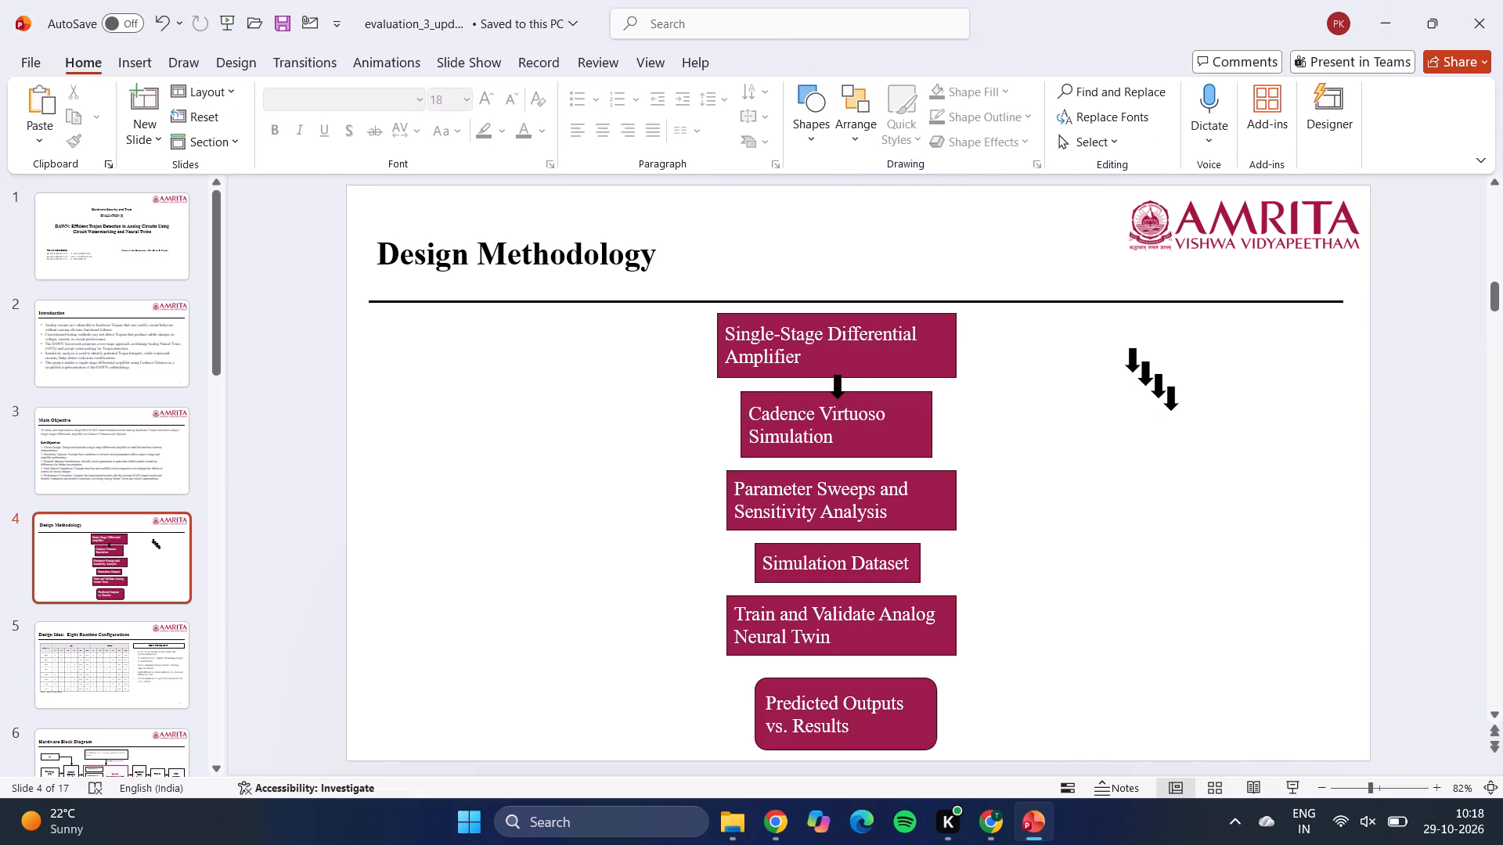
# Place the four copied arrows in the remaining gaps between the flowchart boxes, from below Cadence Virtuoso Simulation down to Predicted Outputs.
pyautogui.moveTo(1132, 359); pyautogui.dragTo(843, 466)
pyautogui.moveTo(1139, 375); pyautogui.dragTo(841, 540)
pyautogui.moveTo(1154, 391); pyautogui.dragTo(892, 581)
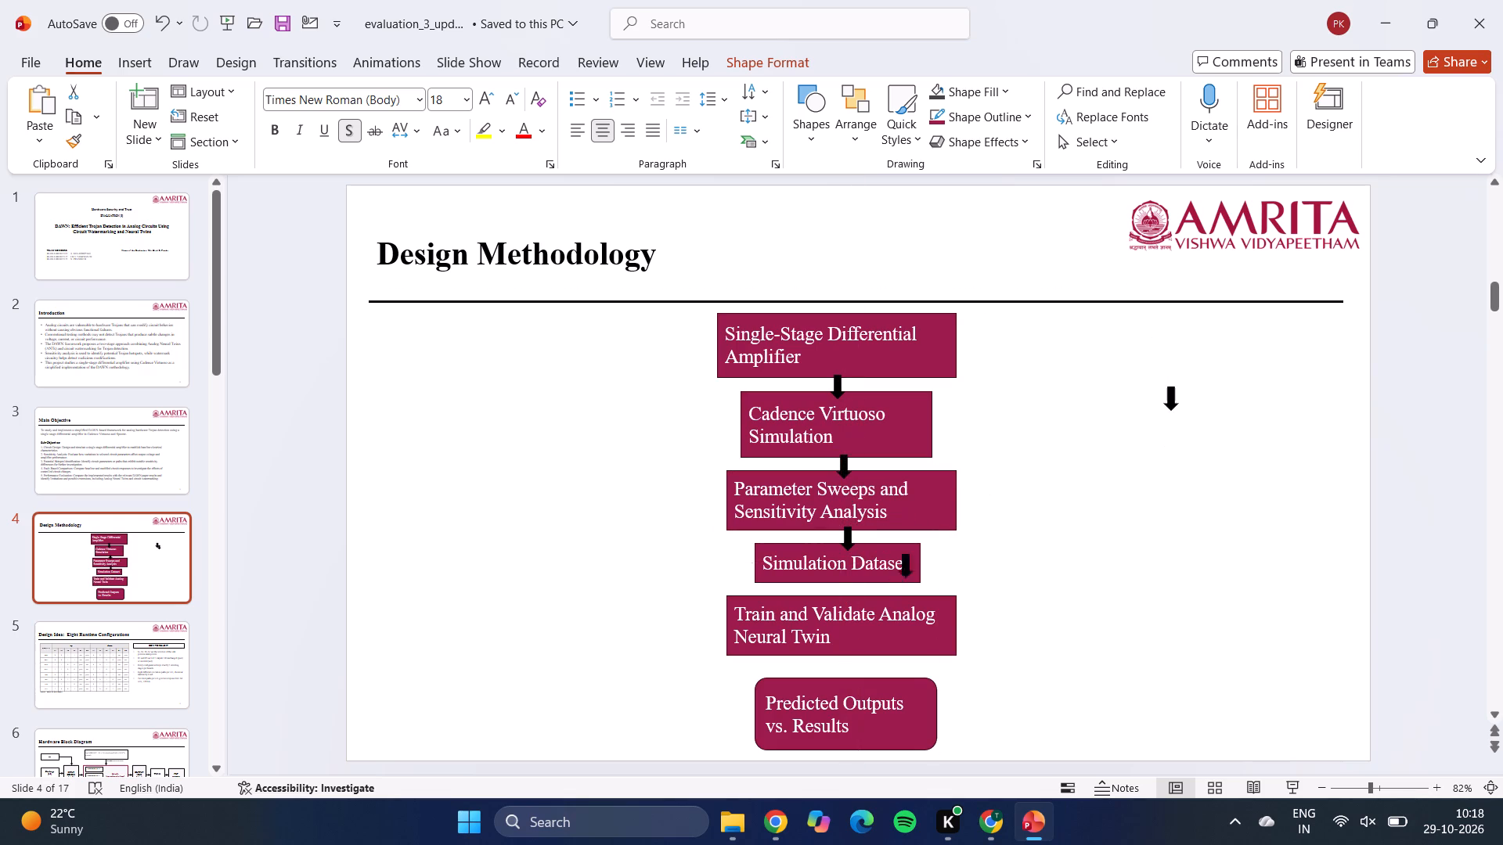
pyautogui.moveTo(892, 581); pyautogui.dragTo(847, 593)
pyautogui.moveTo(1170, 399); pyautogui.dragTo(852, 643)
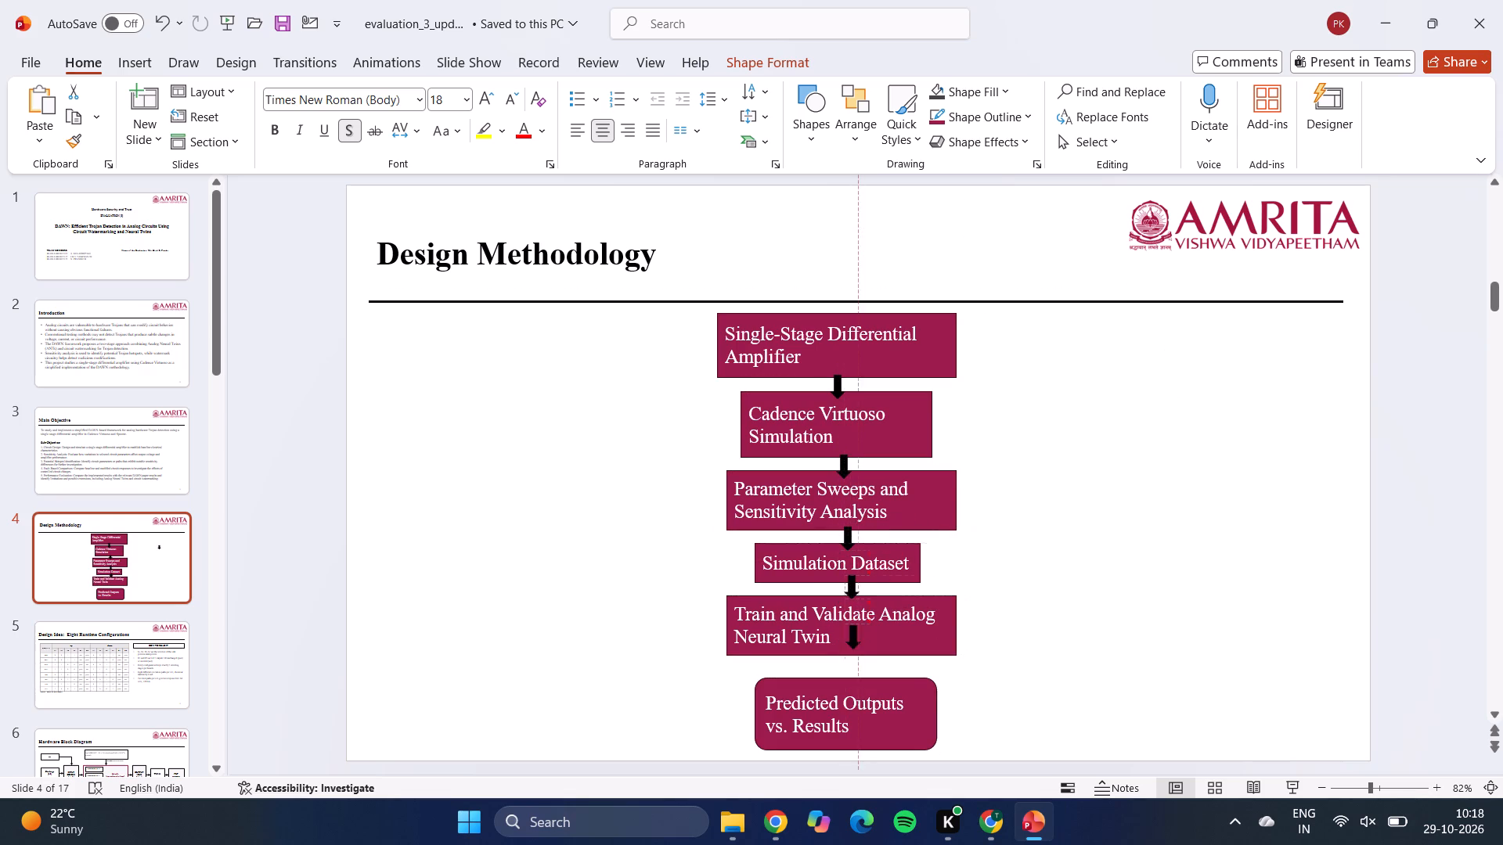
pyautogui.moveTo(852, 643); pyautogui.dragTo(849, 670)
pyautogui.moveTo(849, 670); pyautogui.dragTo(853, 667)
pyautogui.click(1083, 609)
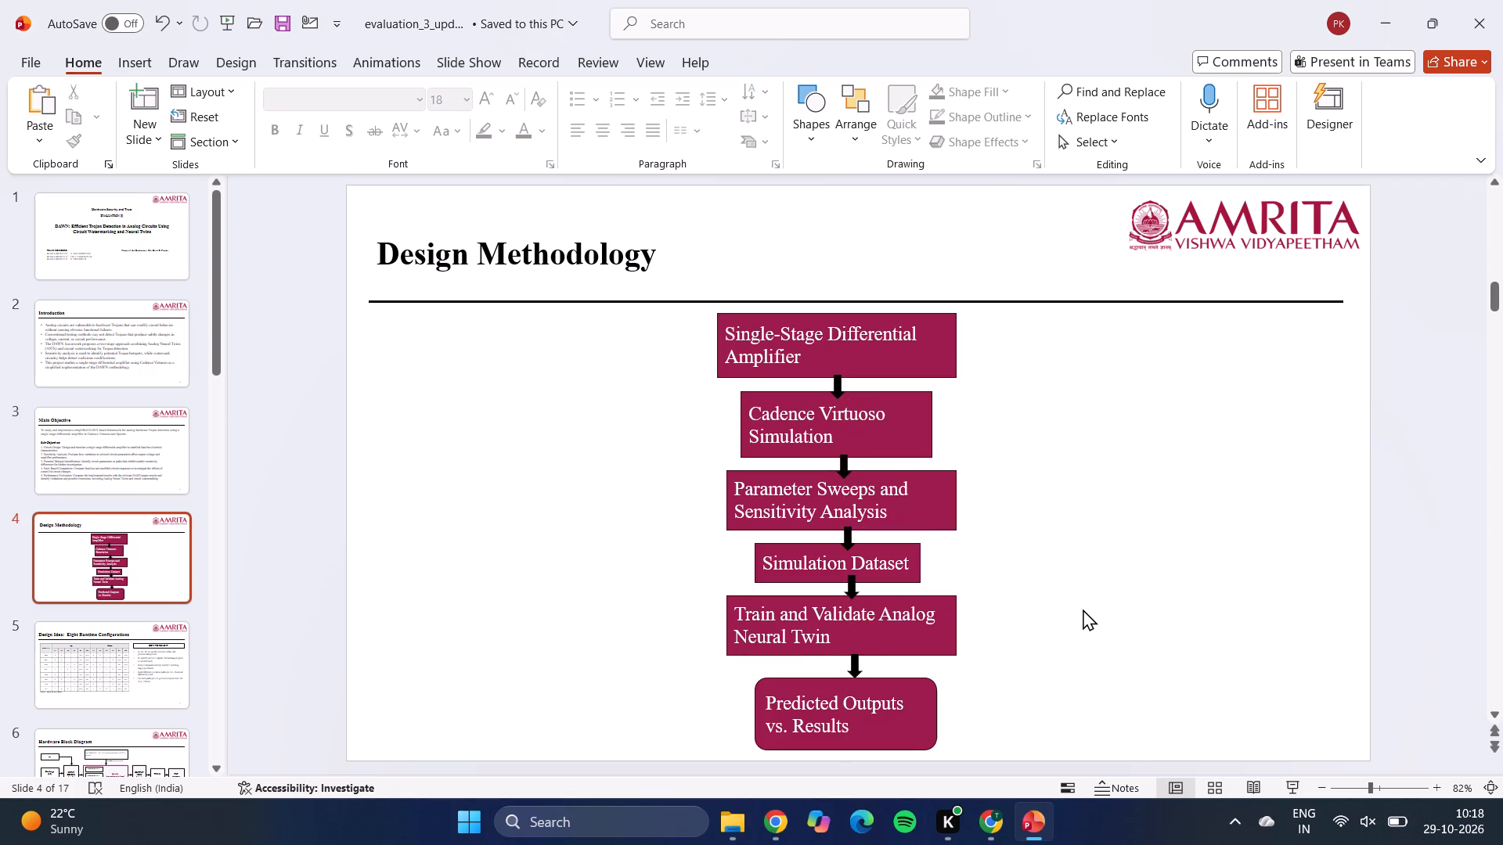
# Nudge the arrows above and below Simulation Dataset and the one above Predicted Outputs slightly left to line up with the column's centre.
pyautogui.click(846, 535)
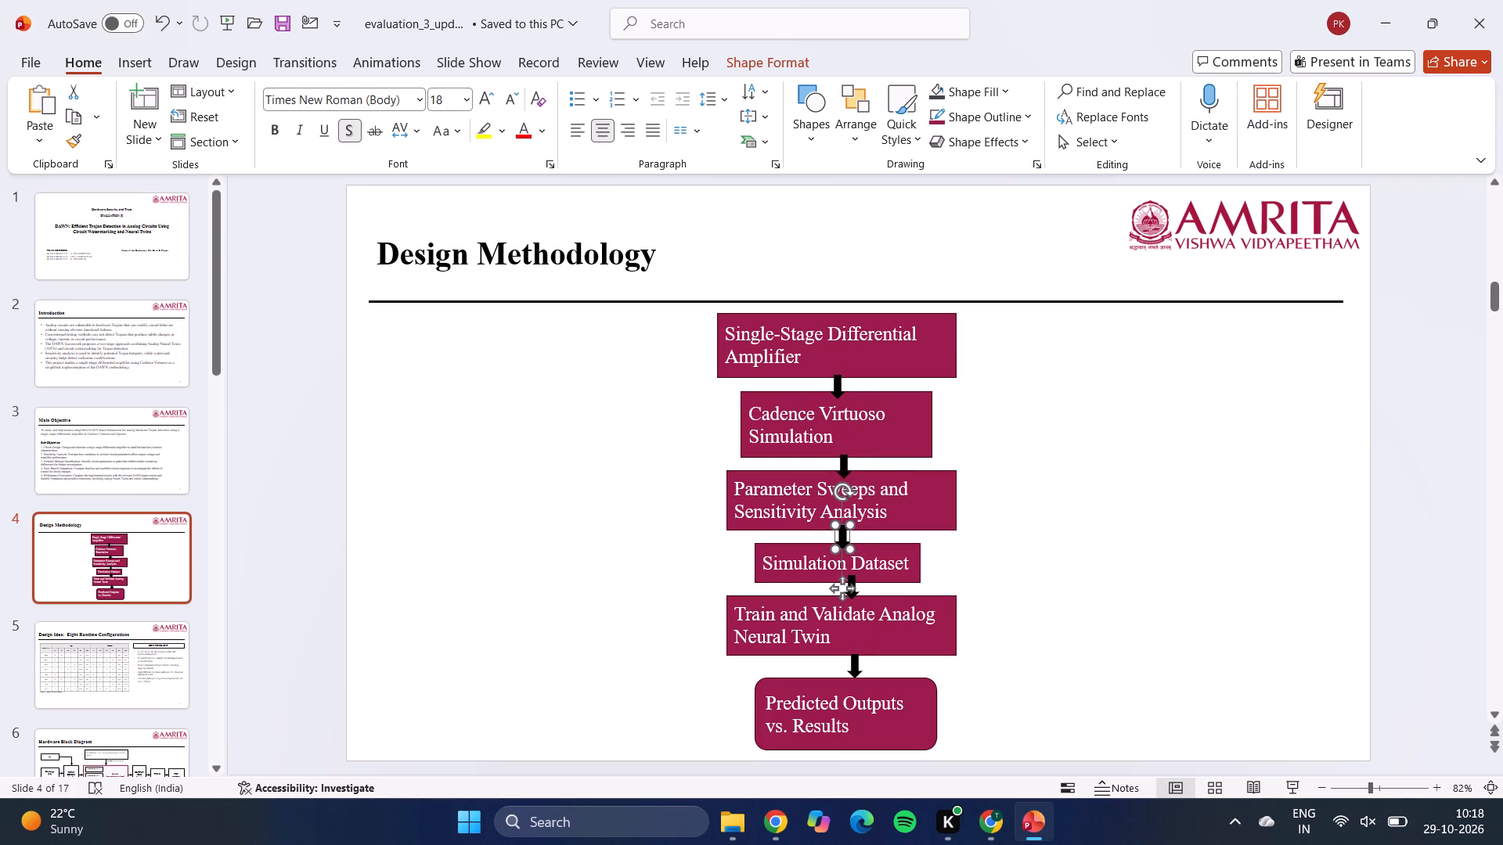
pyautogui.click(856, 663)
pyautogui.moveTo(856, 663); pyautogui.dragTo(846, 660)
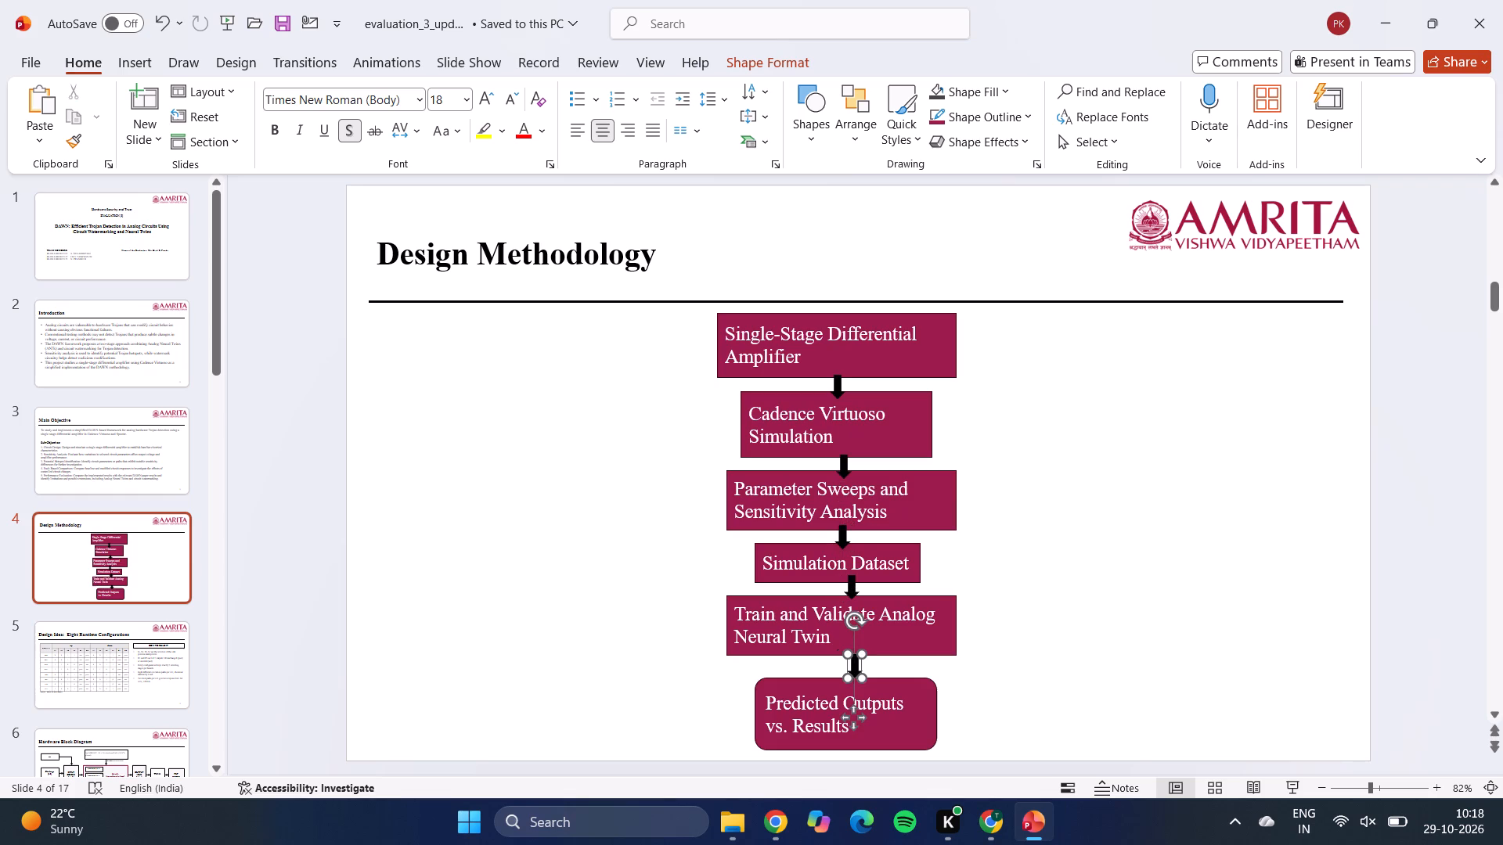
pyautogui.moveTo(846, 660); pyautogui.dragTo(846, 656)
pyautogui.moveTo(851, 664); pyautogui.dragTo(845, 661)
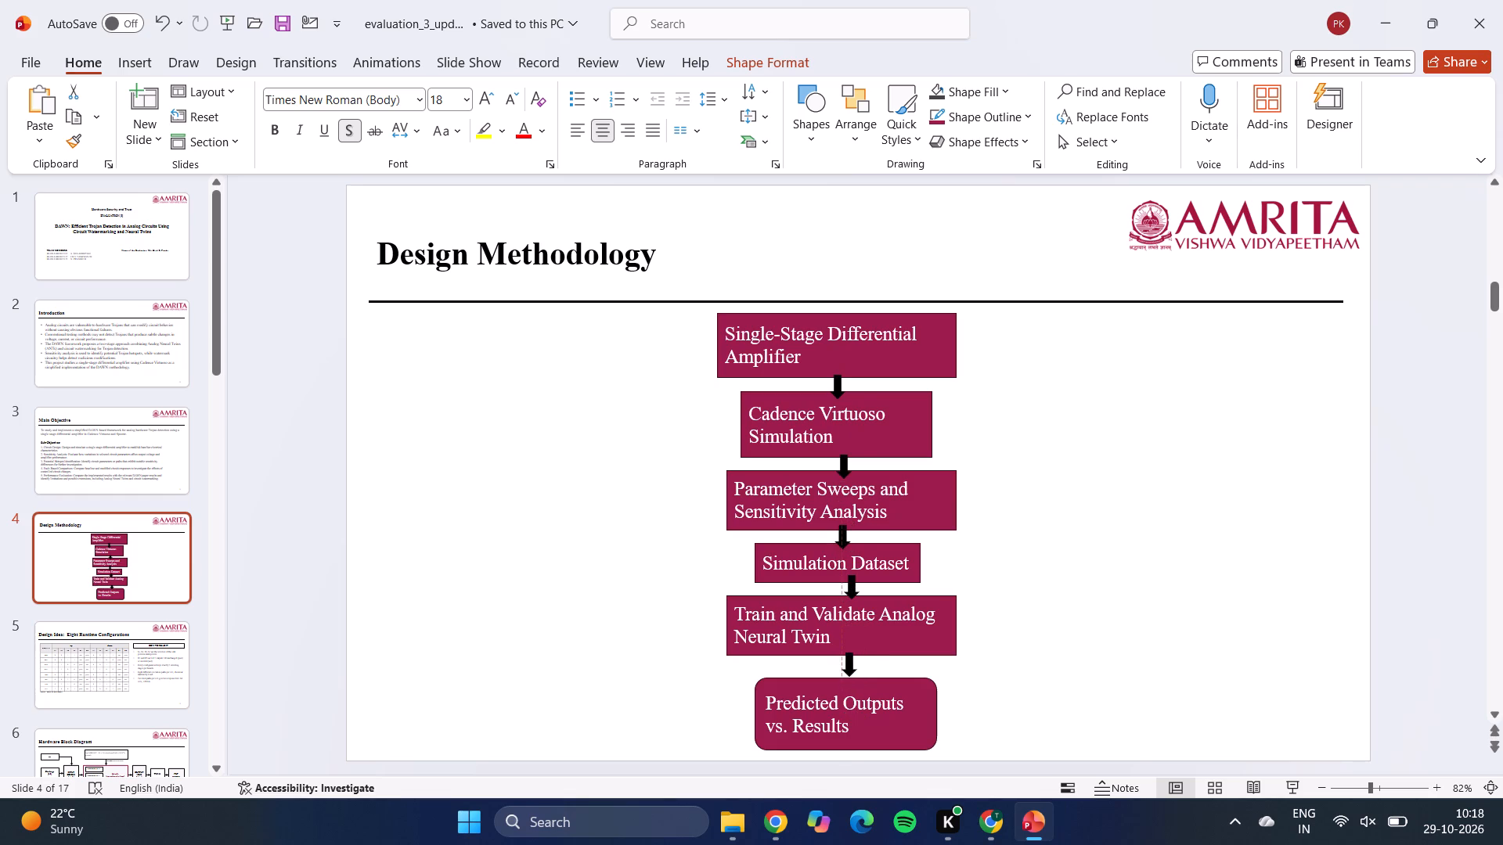
pyautogui.moveTo(845, 661); pyautogui.dragTo(843, 663)
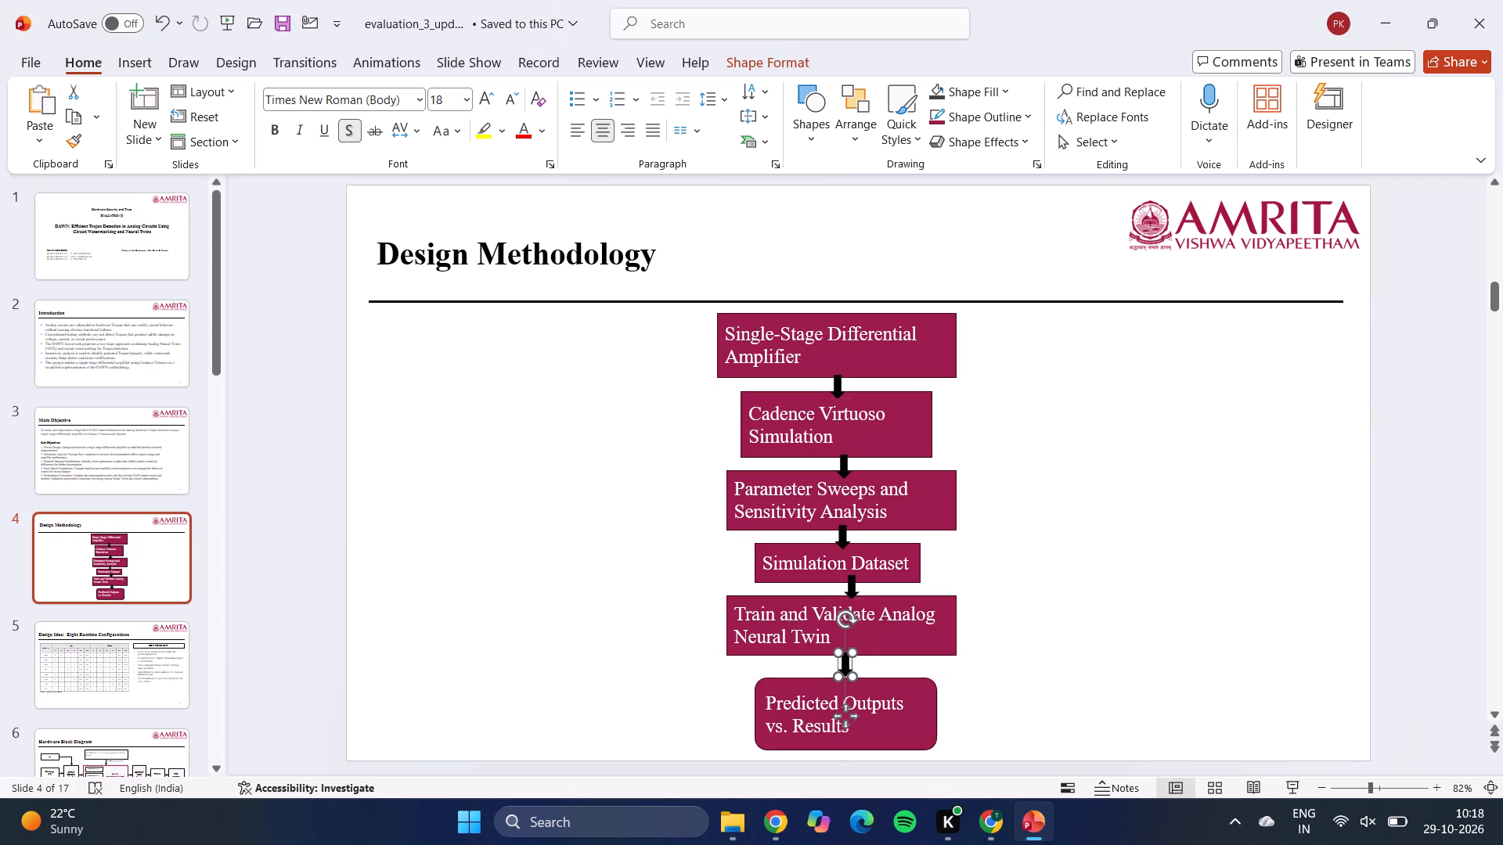
pyautogui.click(853, 583)
pyautogui.click(853, 583)
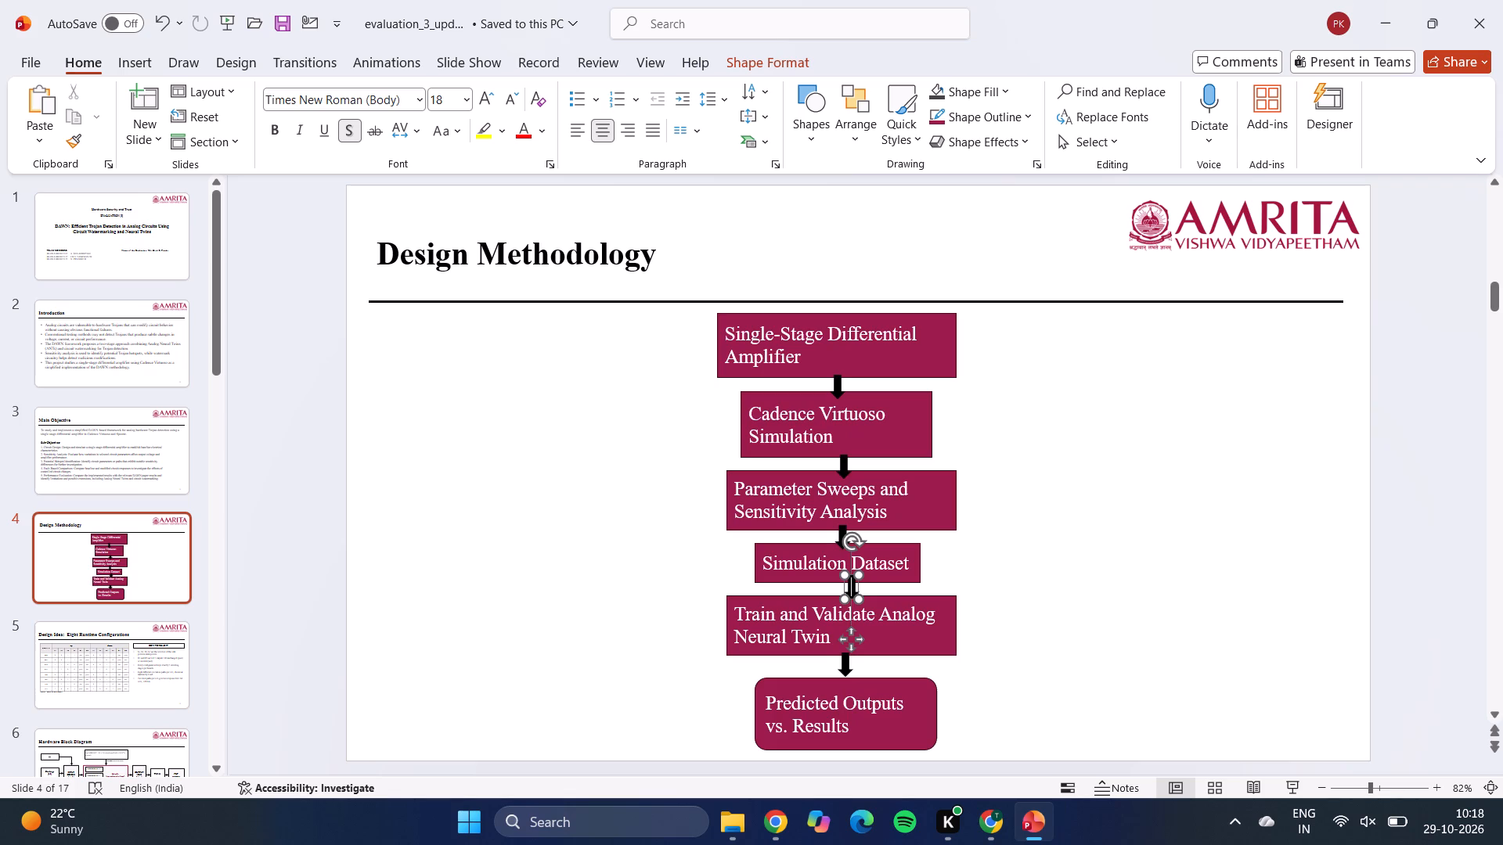
pyautogui.moveTo(848, 585); pyautogui.dragTo(840, 587)
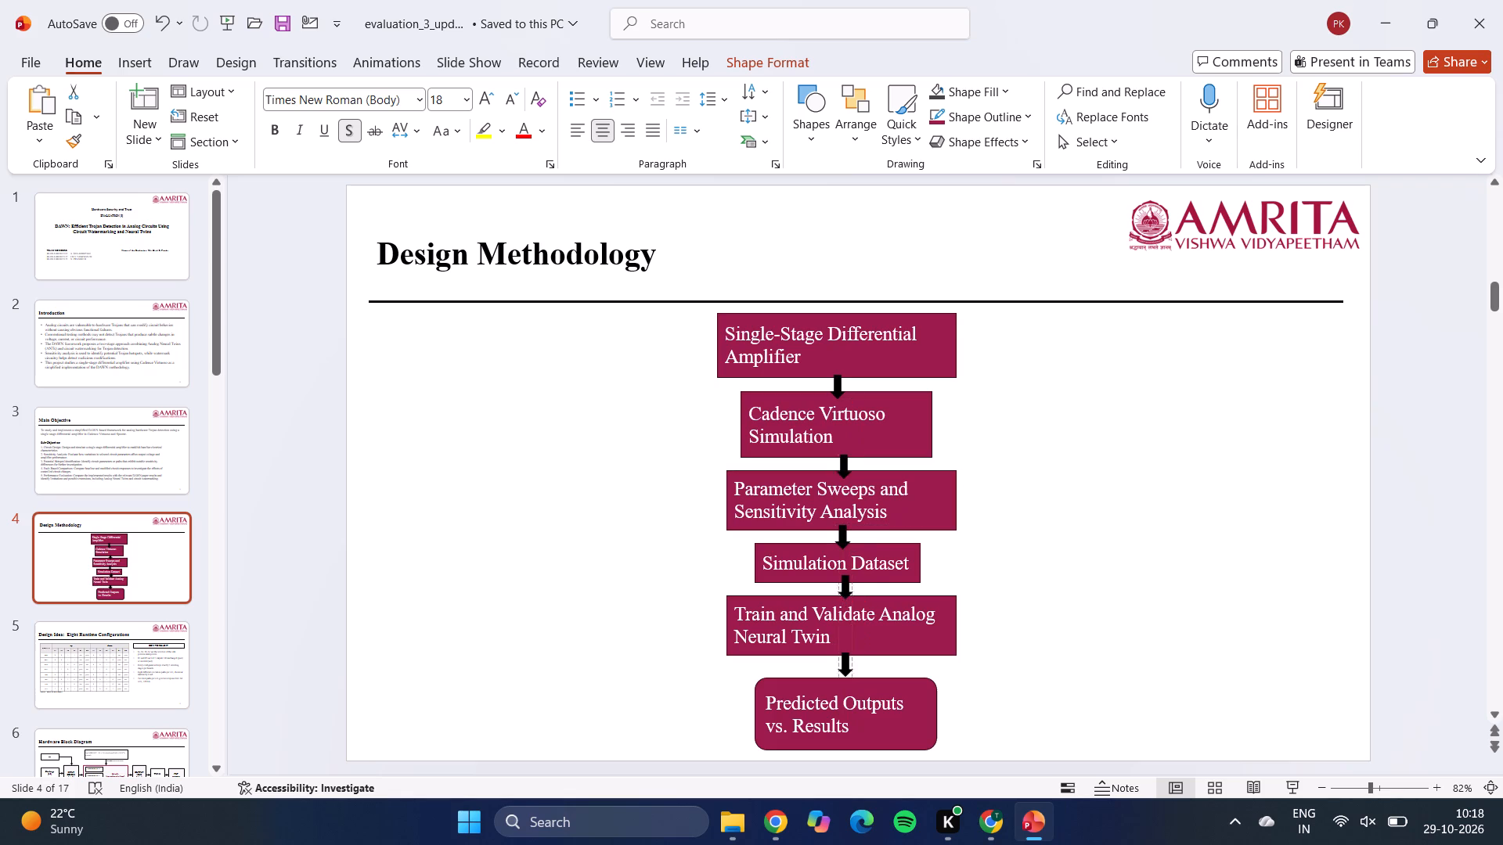
pyautogui.moveTo(840, 587); pyautogui.dragTo(839, 588)
pyautogui.click(478, 612)
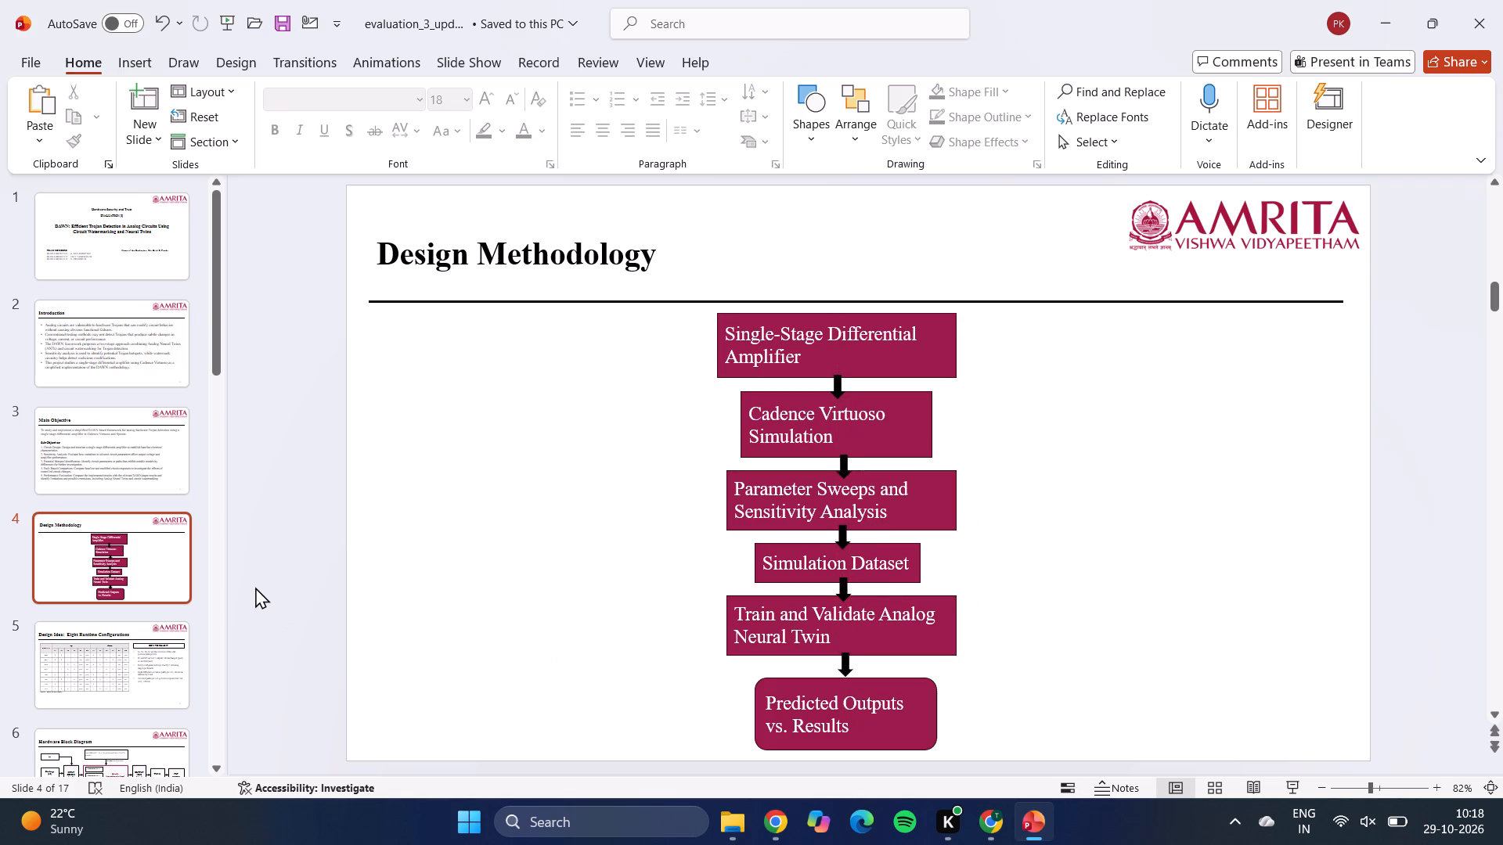
# Review slides 5 to 7 for old C4TERO/PUF content, comparing them with the Design Methodology slide.
pyautogui.click(91, 672)
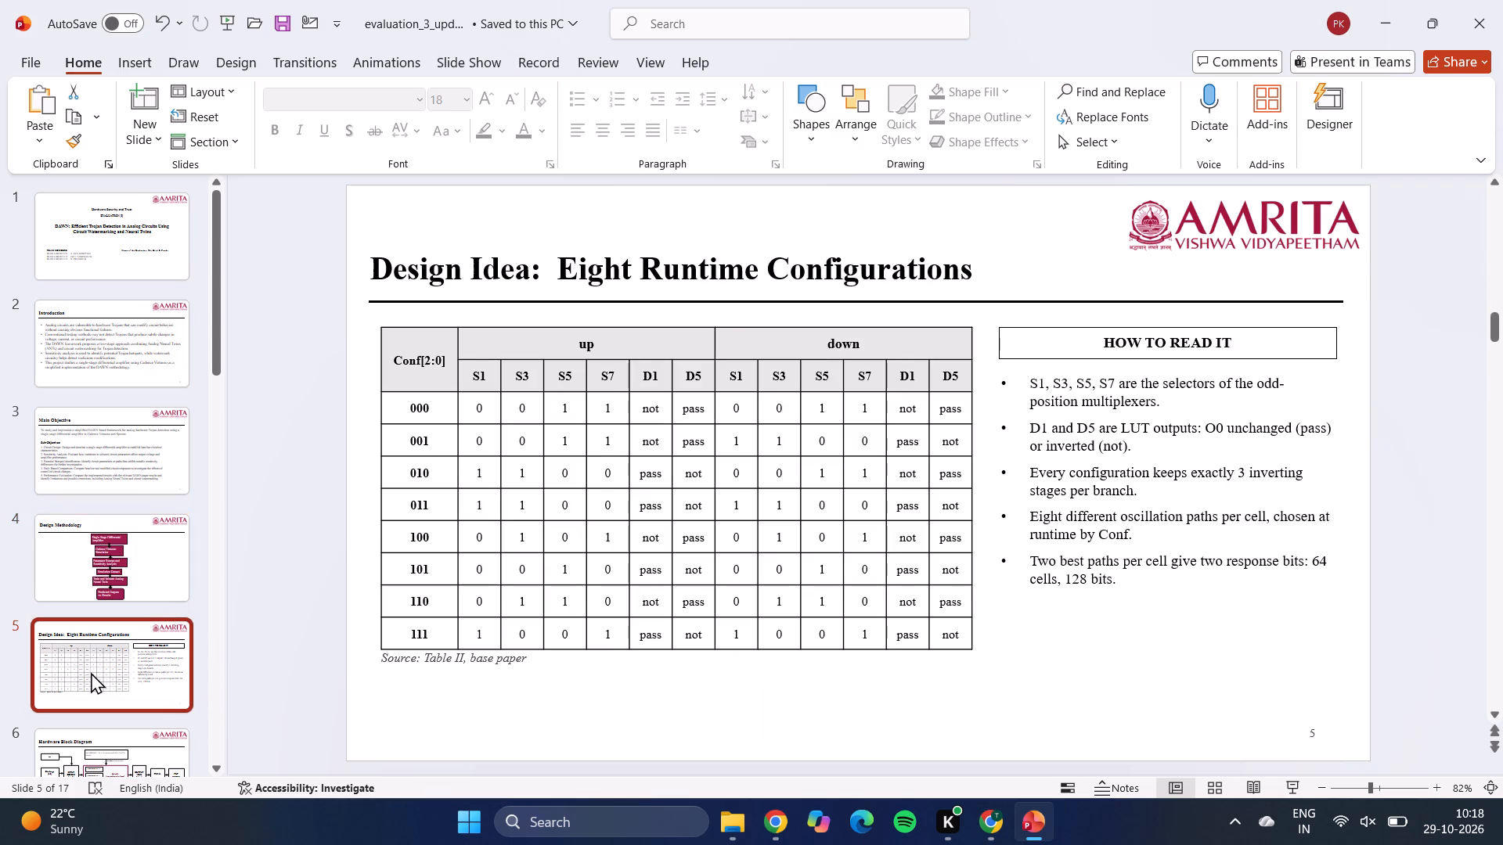
pyautogui.press('Down')
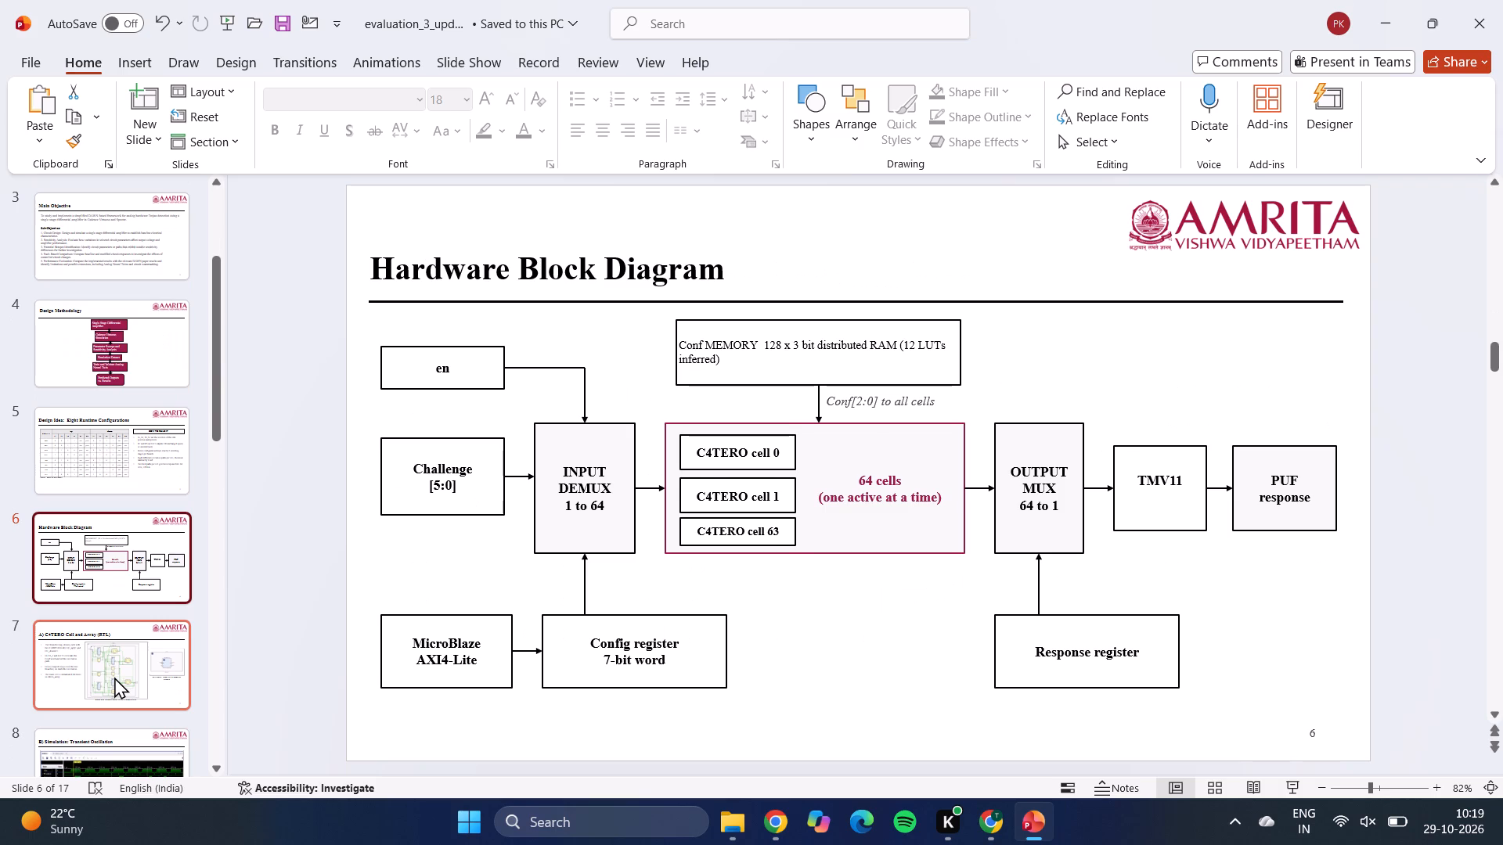
pyautogui.press('Up')
pyautogui.press('Up')
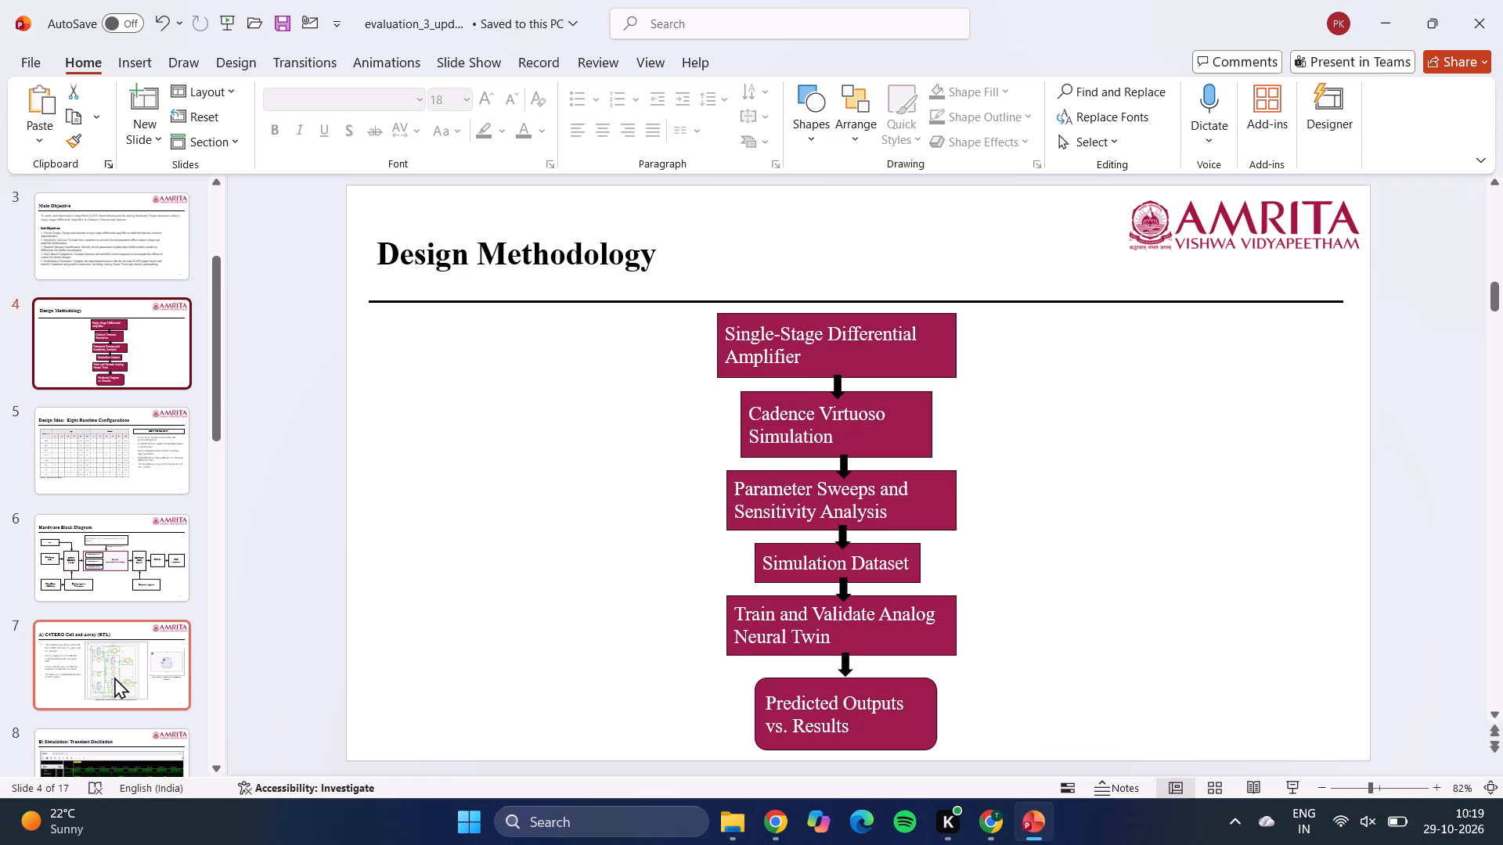
pyautogui.scroll(3, 176, 314)
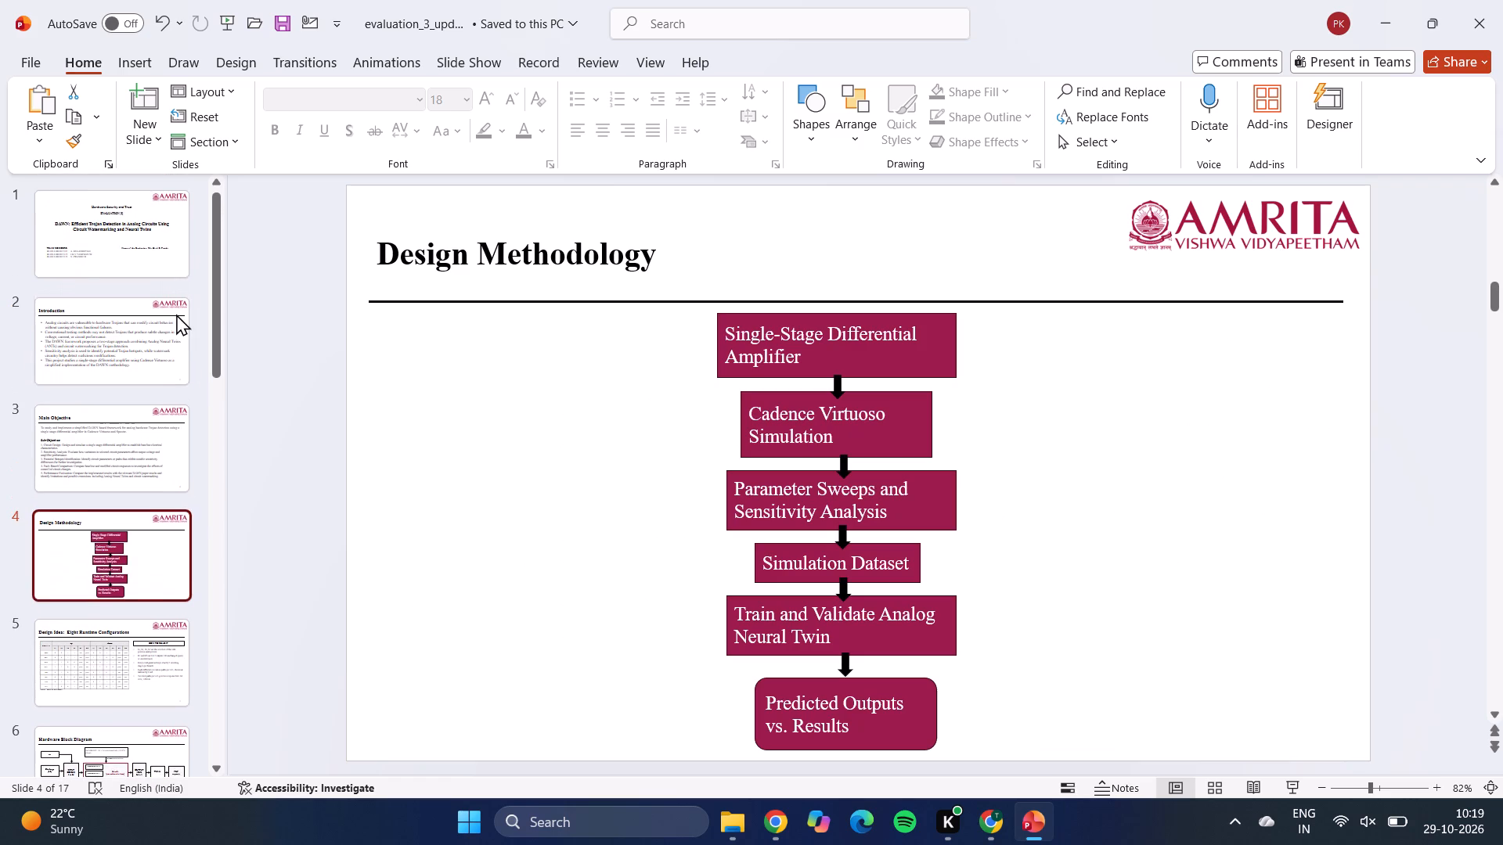
pyautogui.click(128, 665)
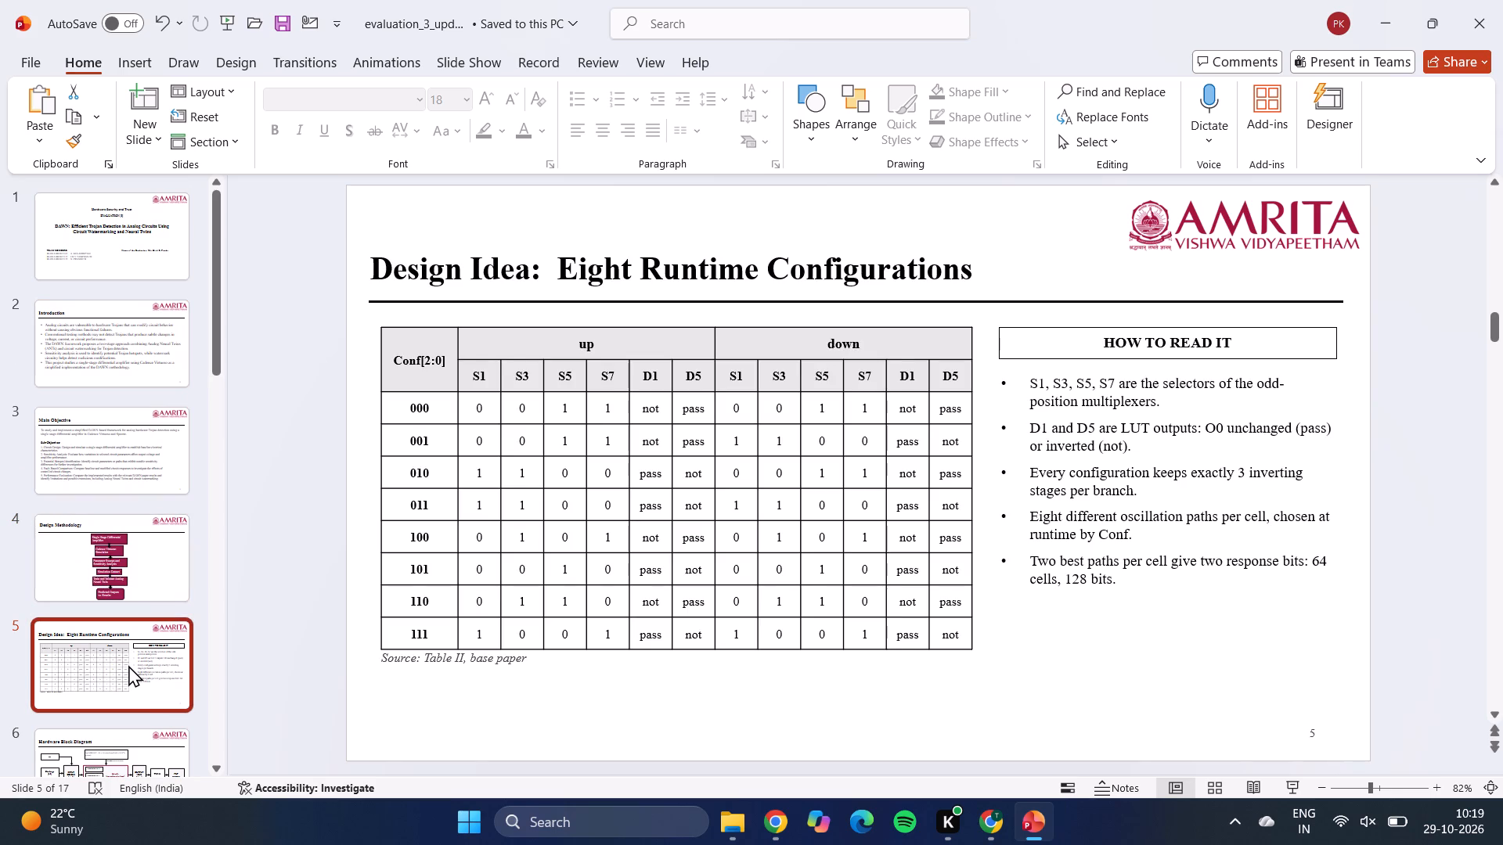
pyautogui.press('Down')
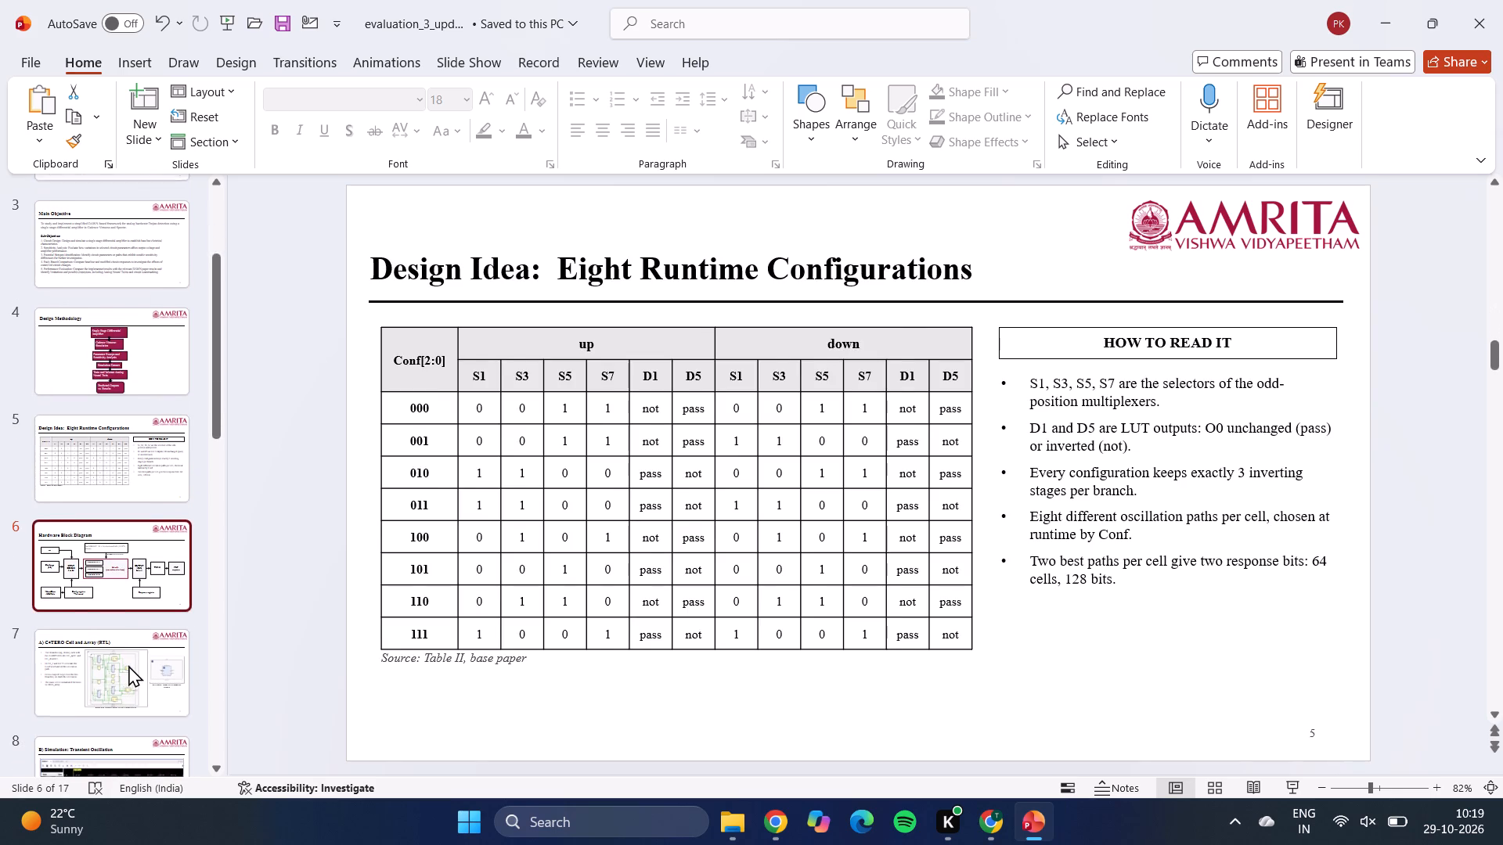
pyautogui.press('Down')
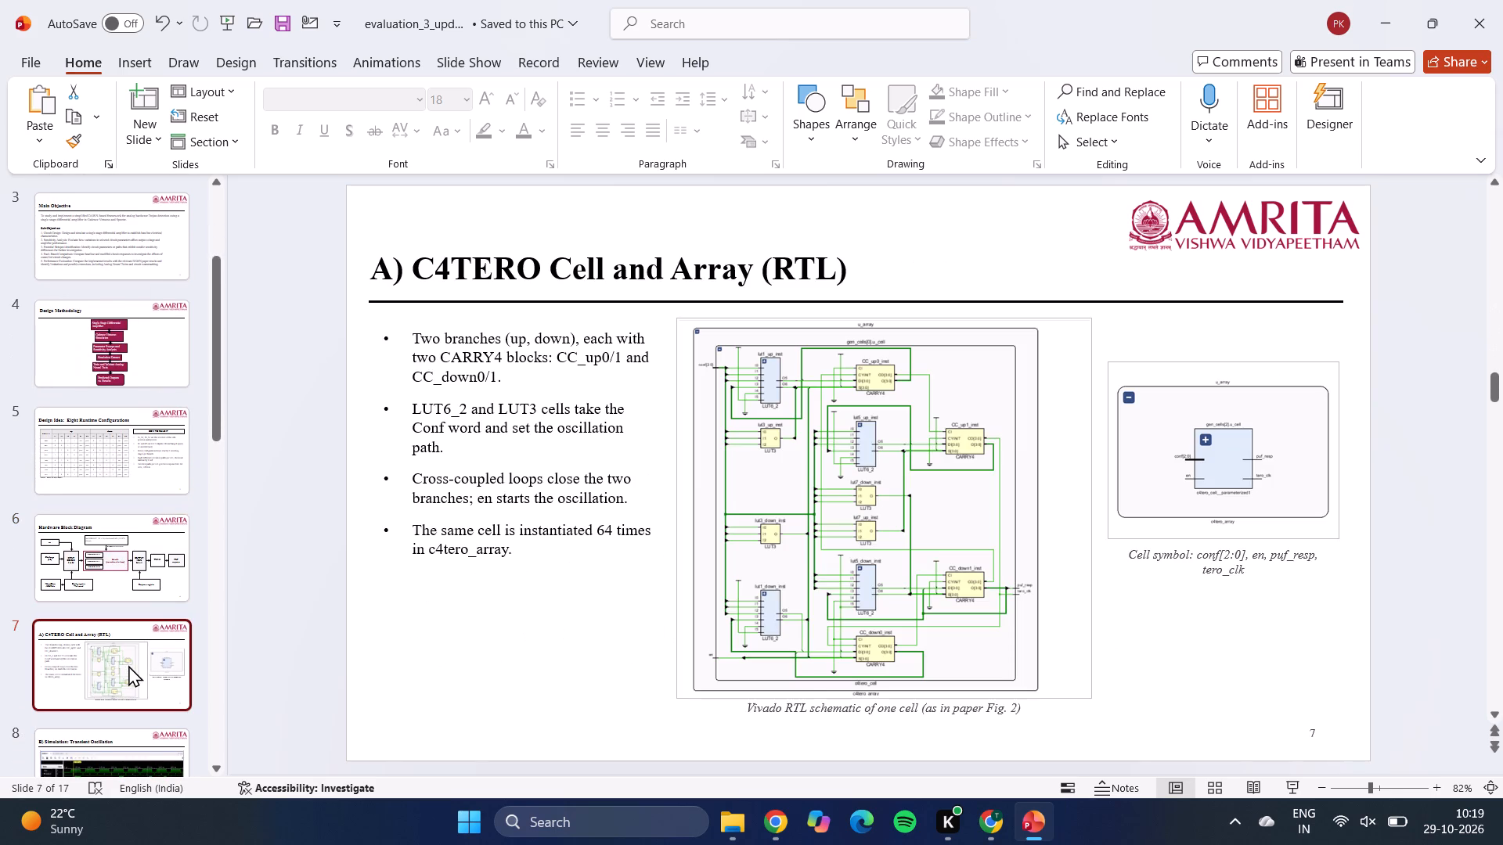
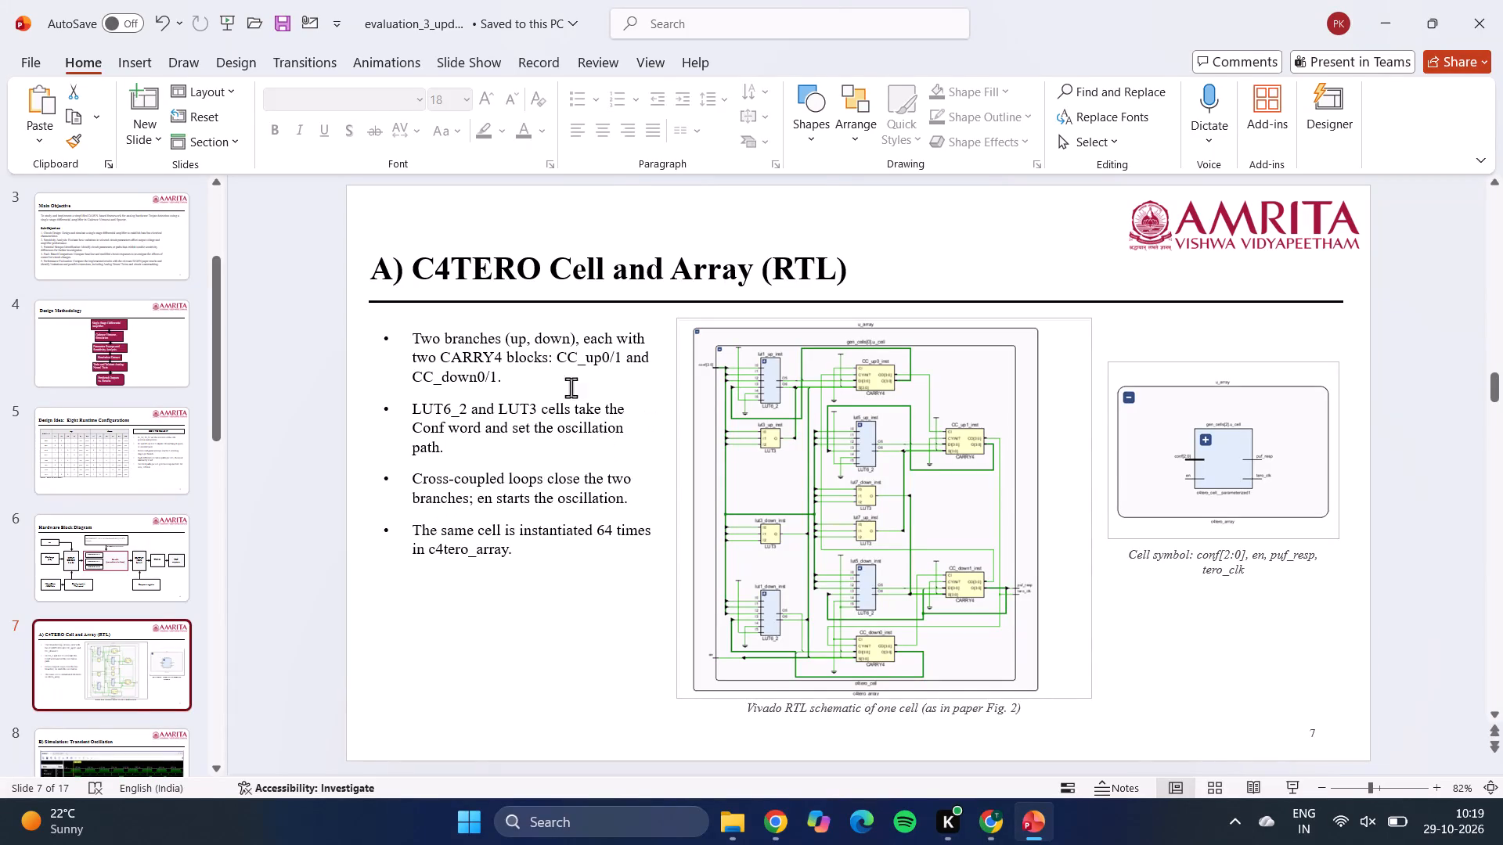
# On the Design Methodology slide, widen the Simulation Dataset box so its right edge lines up with the Predicted Outputs box.
pyautogui.click(526, 376)
pyautogui.click(112, 345)
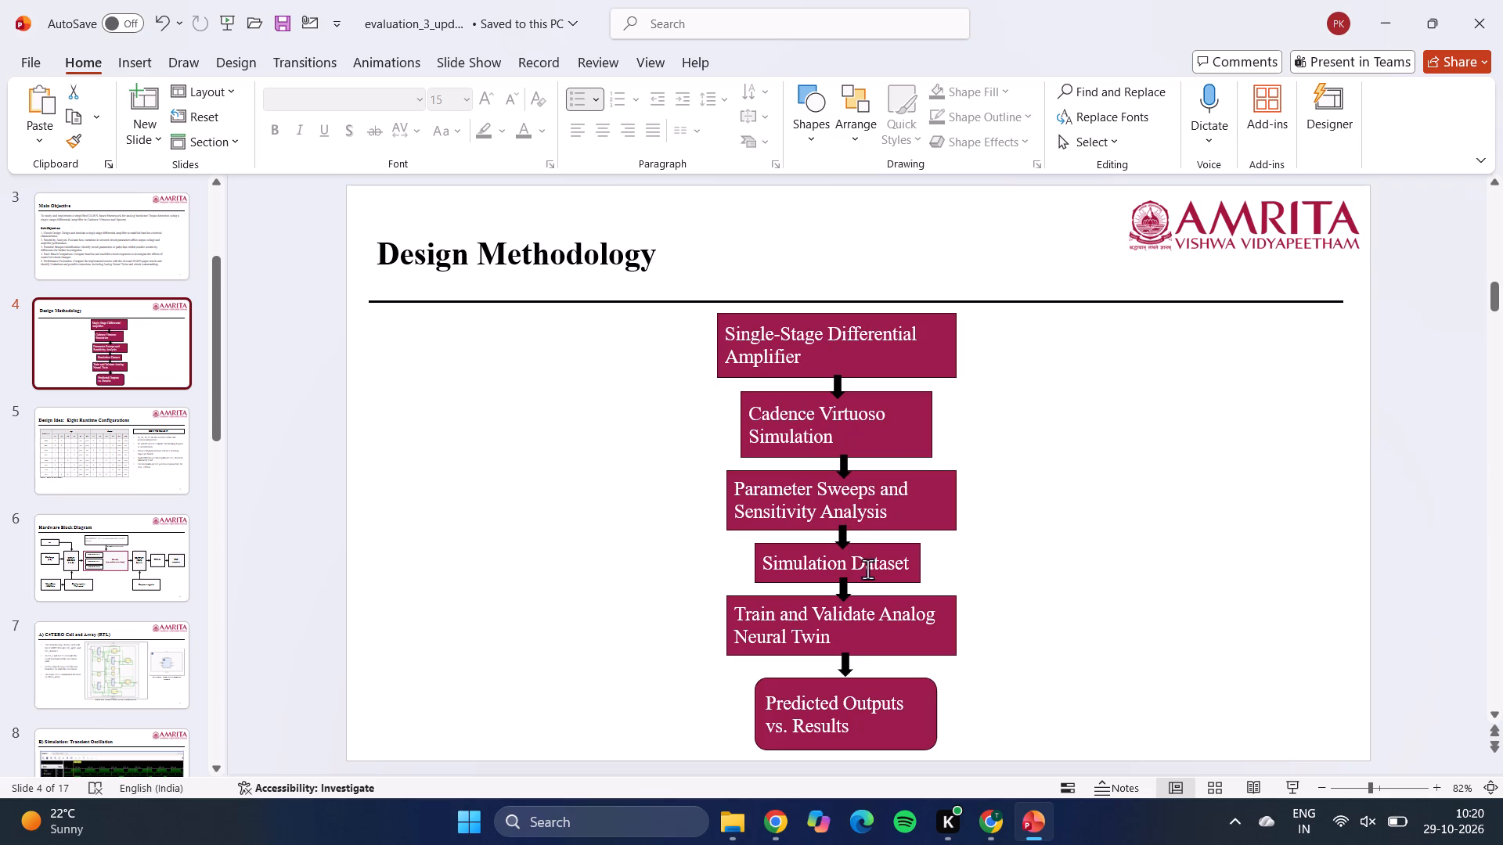
pyautogui.click(910, 566)
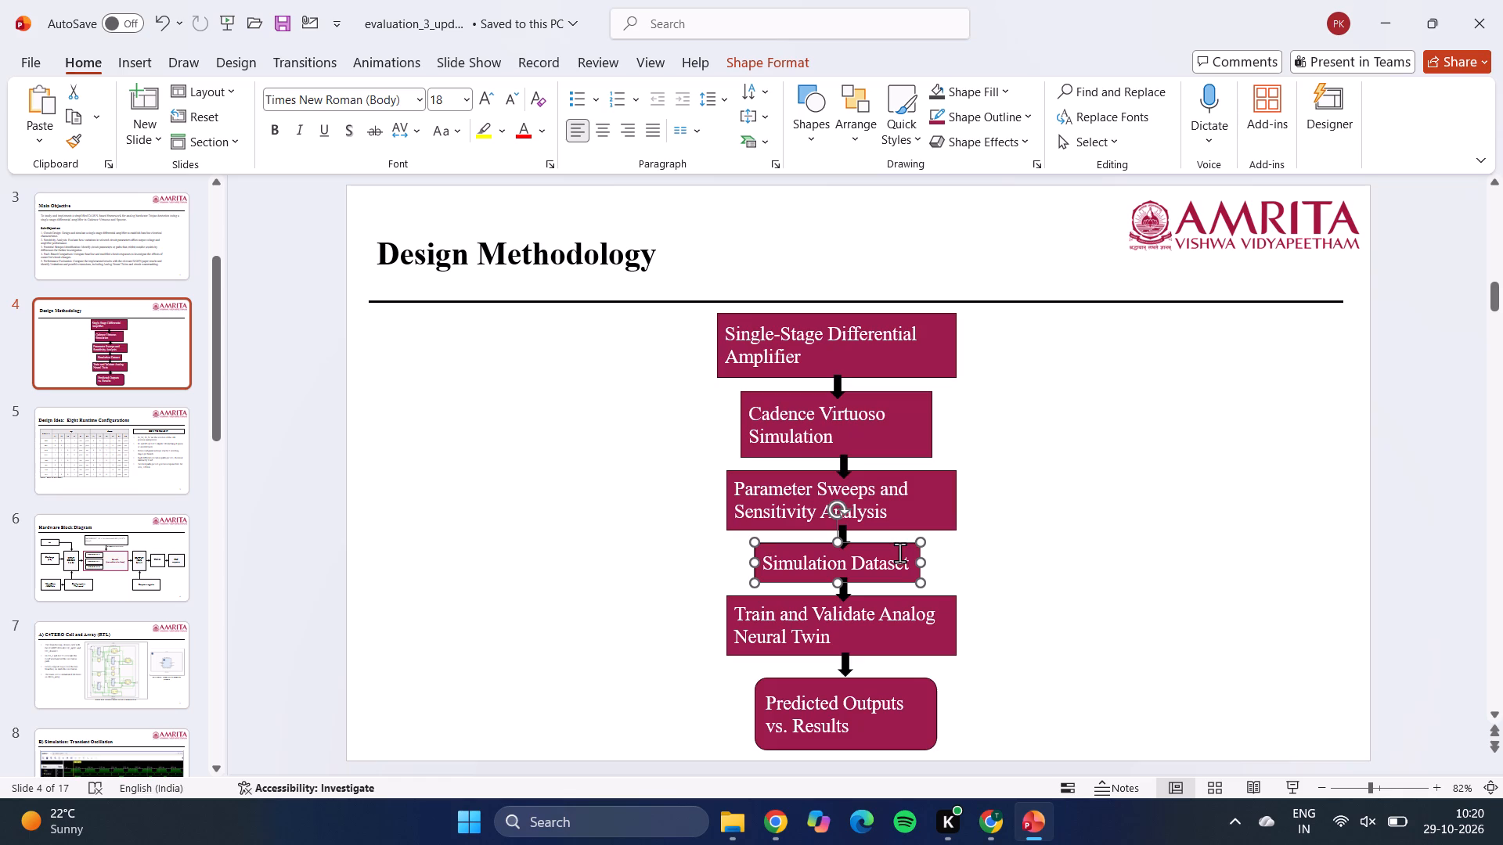
pyautogui.click(899, 552)
pyautogui.click(892, 536)
pyautogui.click(892, 540)
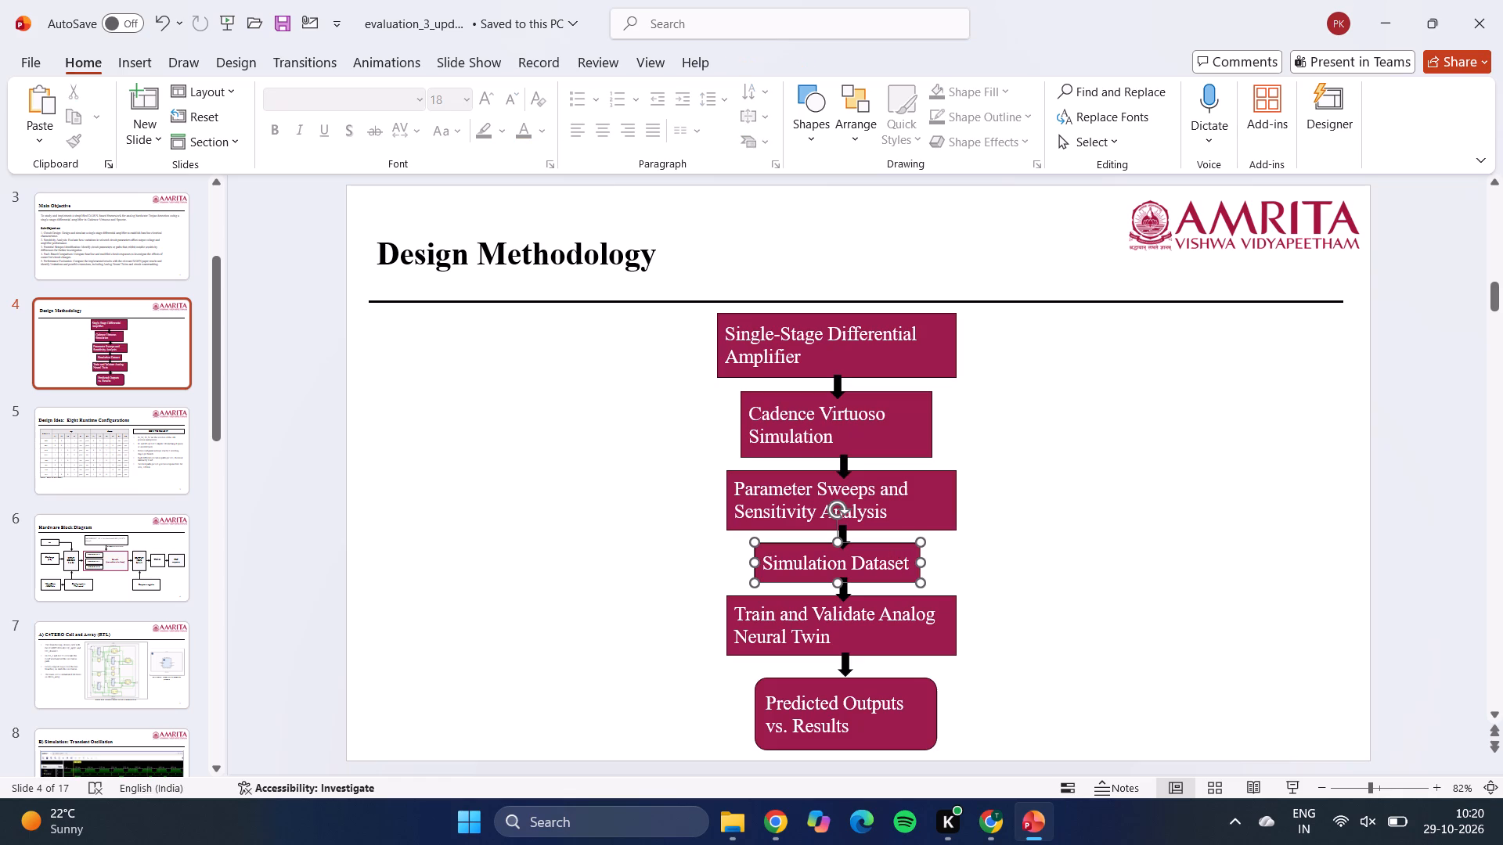
pyautogui.click(915, 565)
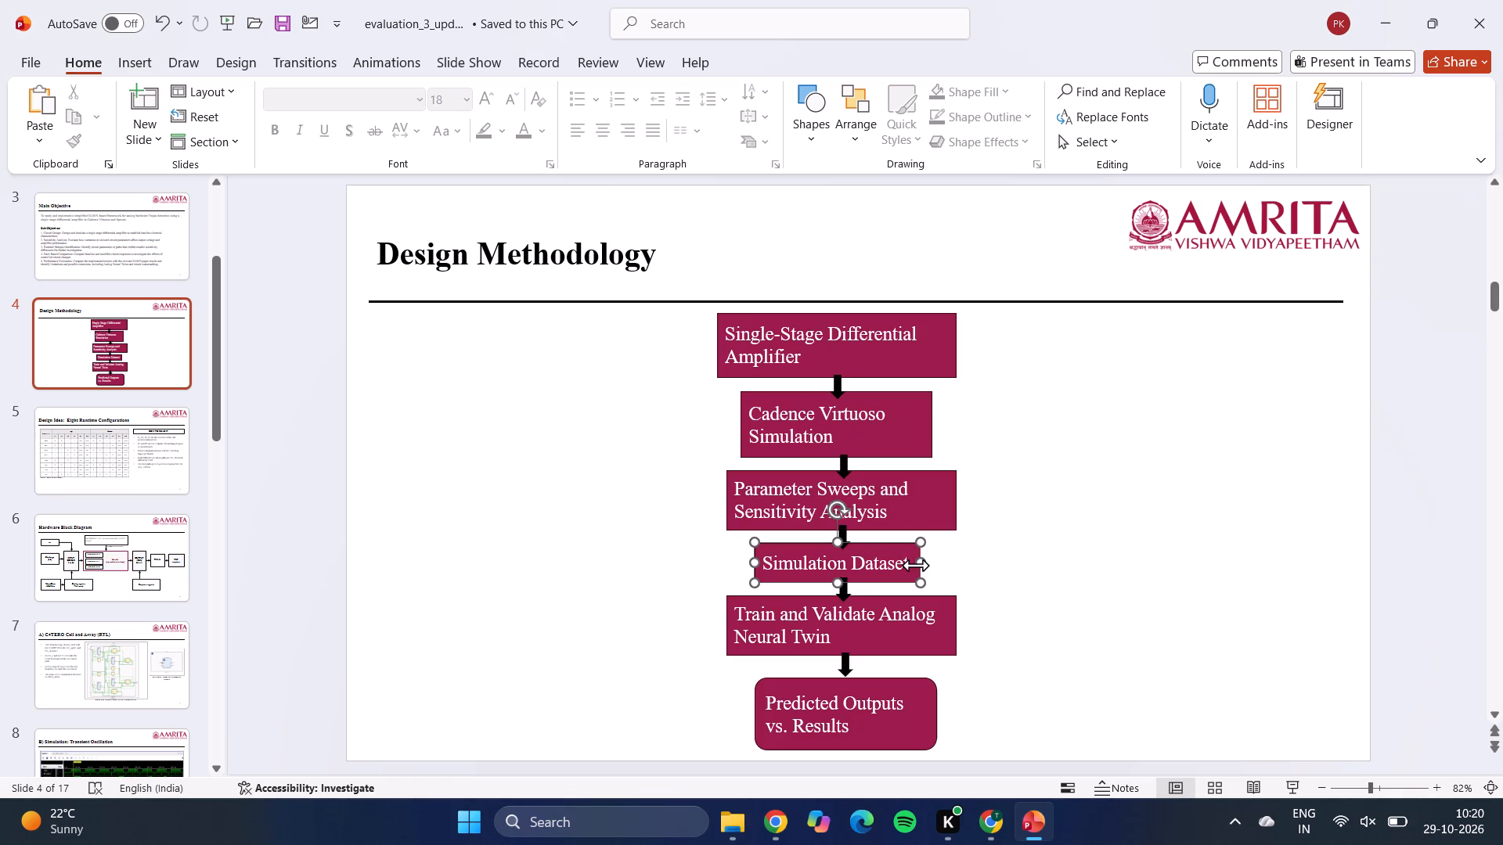
pyautogui.click(915, 565)
pyautogui.click(910, 569)
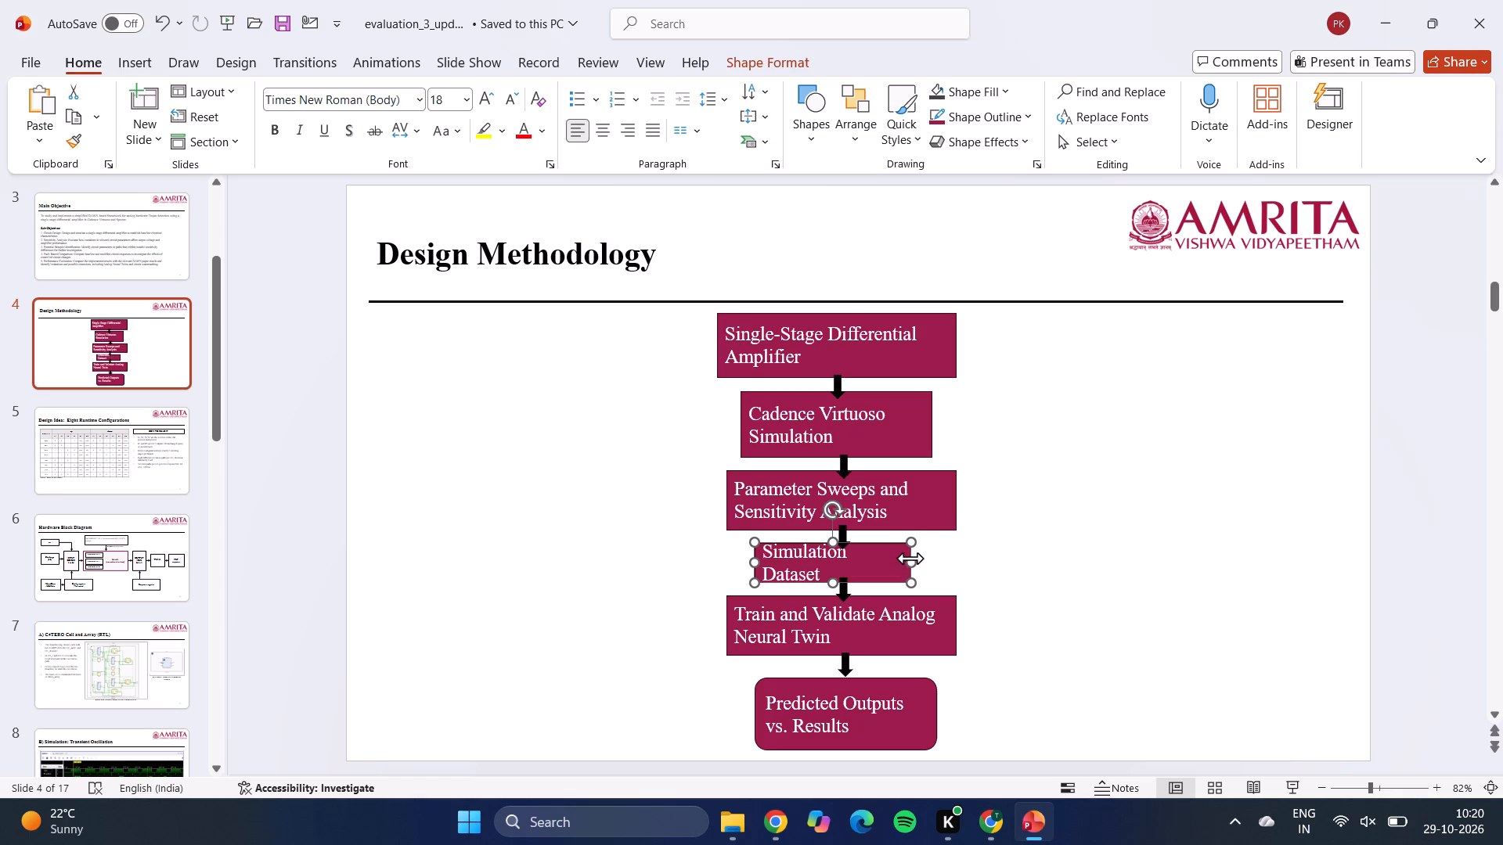
pyautogui.moveTo(910, 558); pyautogui.dragTo(936, 566)
# Replace the Simulation Dataset box's text with "Circuit watermarking".
pyautogui.click(911, 570)
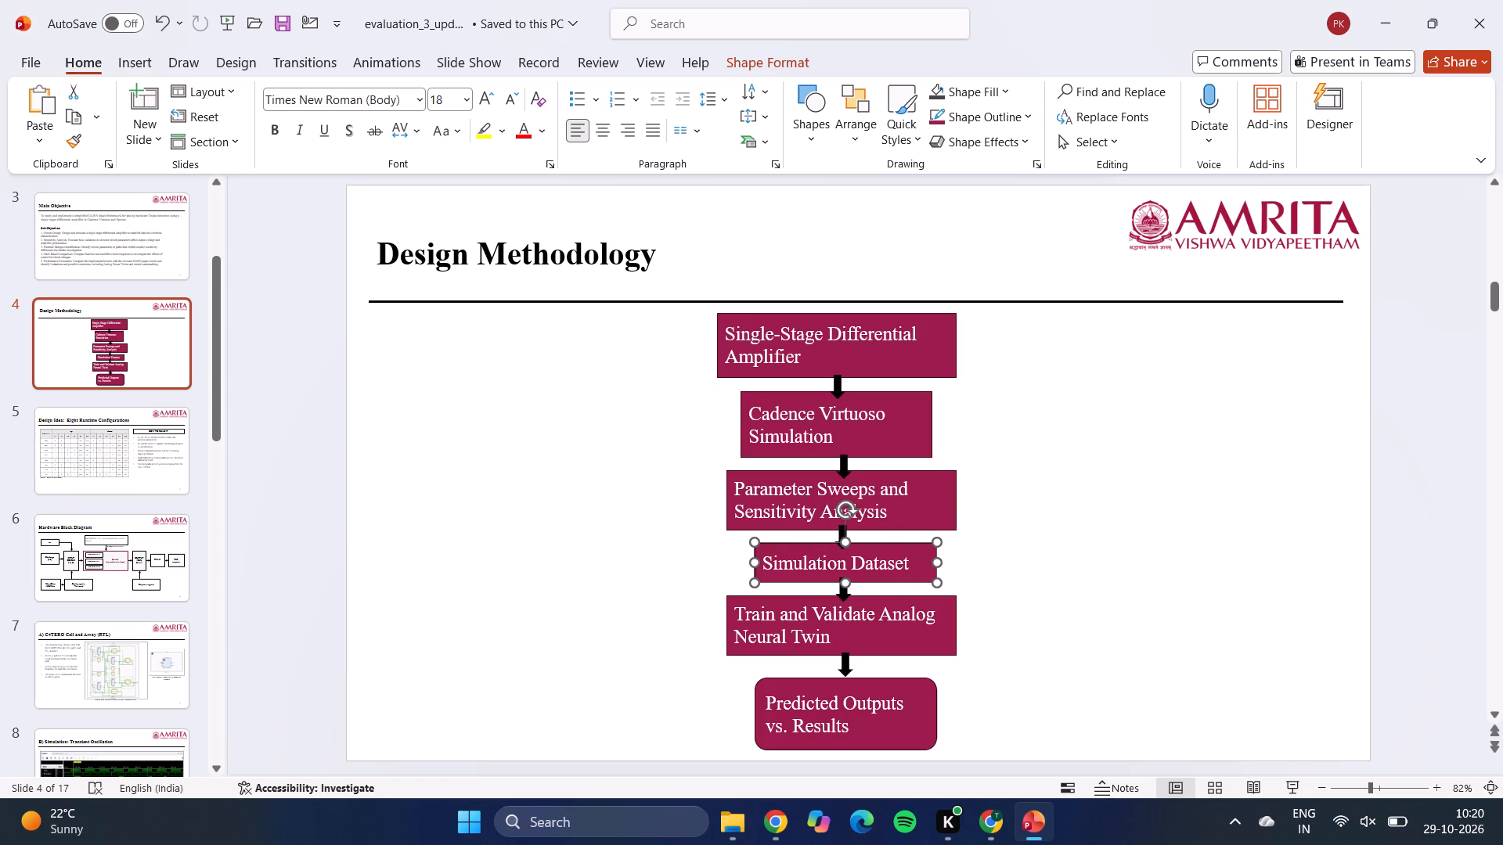
pyautogui.click(908, 562)
pyautogui.press('BackSpace')
pyautogui.press('BackSpace')
pyautogui.press('BackSpace')
pyautogui.press('BackSpace')
pyautogui.press('BackSpace')
pyautogui.press('BackSpace')
pyautogui.press('BackSpace')
pyautogui.press('BackSpace')
pyautogui.press('BackSpace')
pyautogui.press('BackSpace')
pyautogui.press('BackSpace')
pyautogui.press('BackSpace')
pyautogui.press('BackSpace')
pyautogui.press('BackSpace')
pyautogui.press('BackSpace')
pyautogui.press('BackSpace')
pyautogui.press('BackSpace')
pyautogui.press('BackSpace')
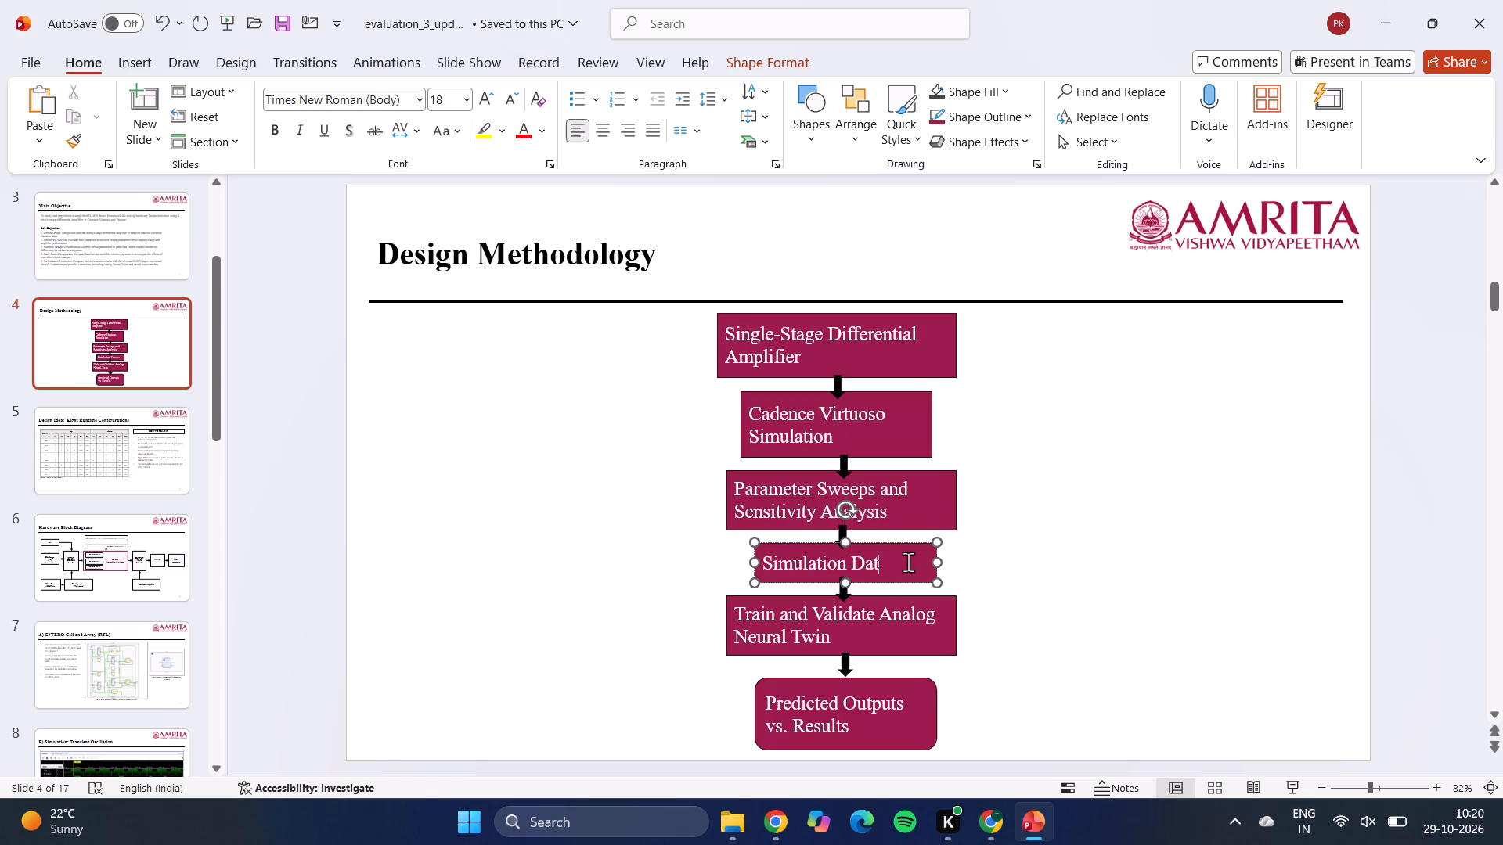
pyautogui.write('cir')
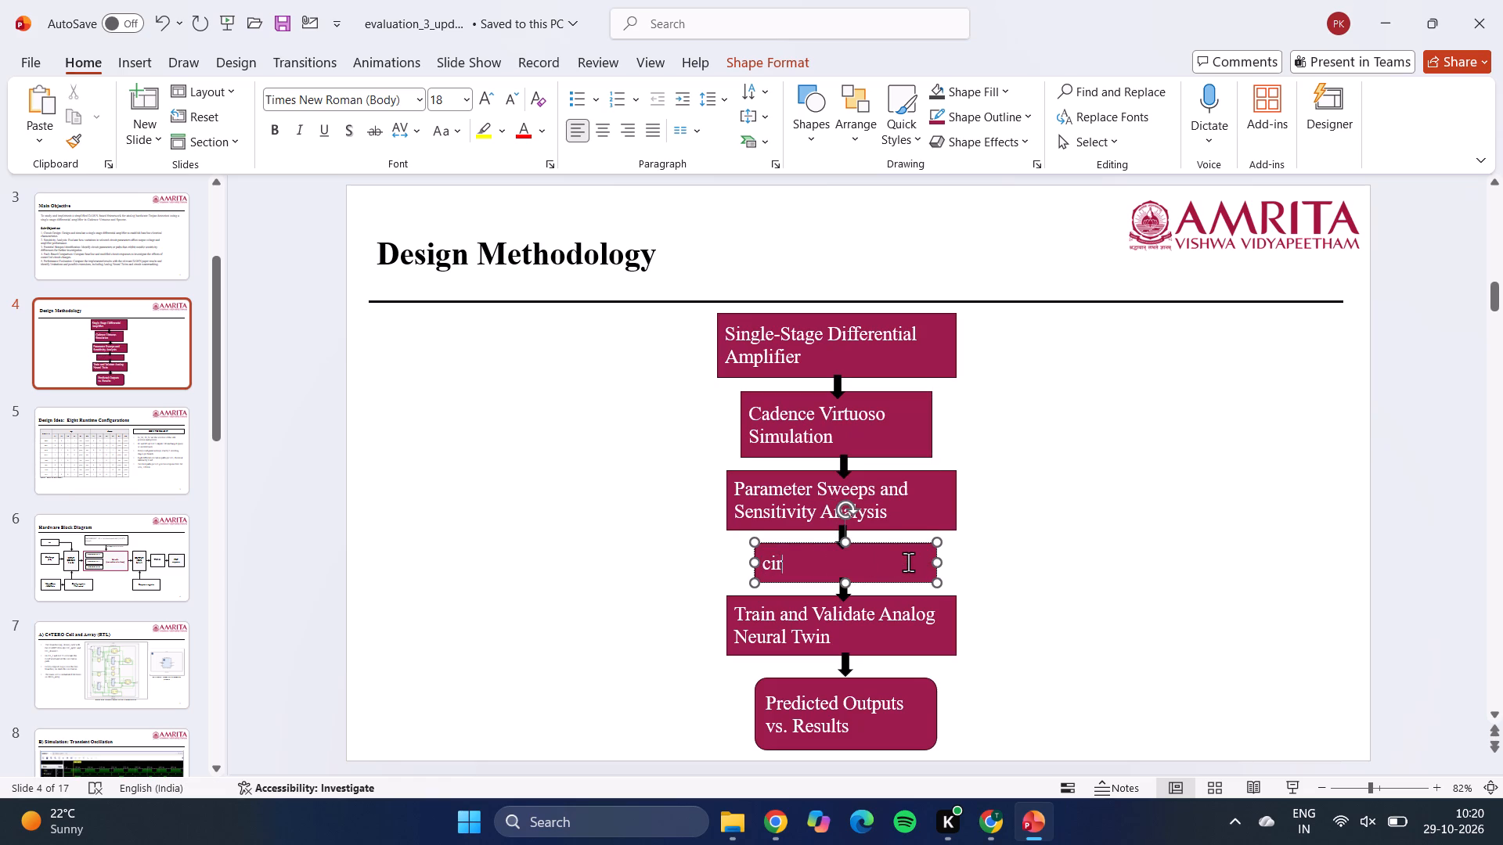
pyautogui.press('BackSpace')
pyautogui.press('BackSpace')
pyautogui.press('c')
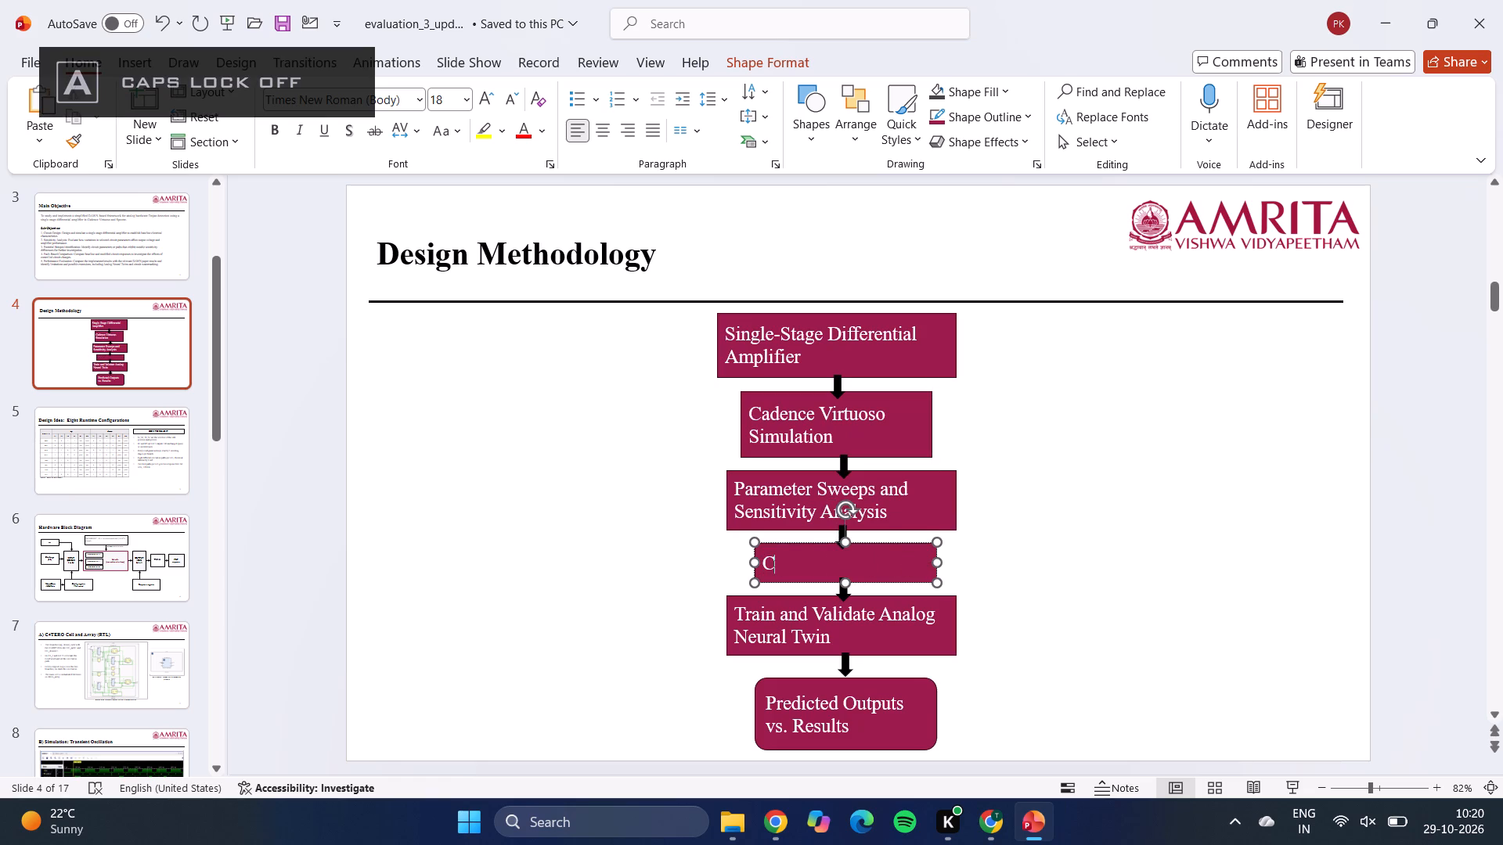
pyautogui.write('ir')
pyautogui.press('c')
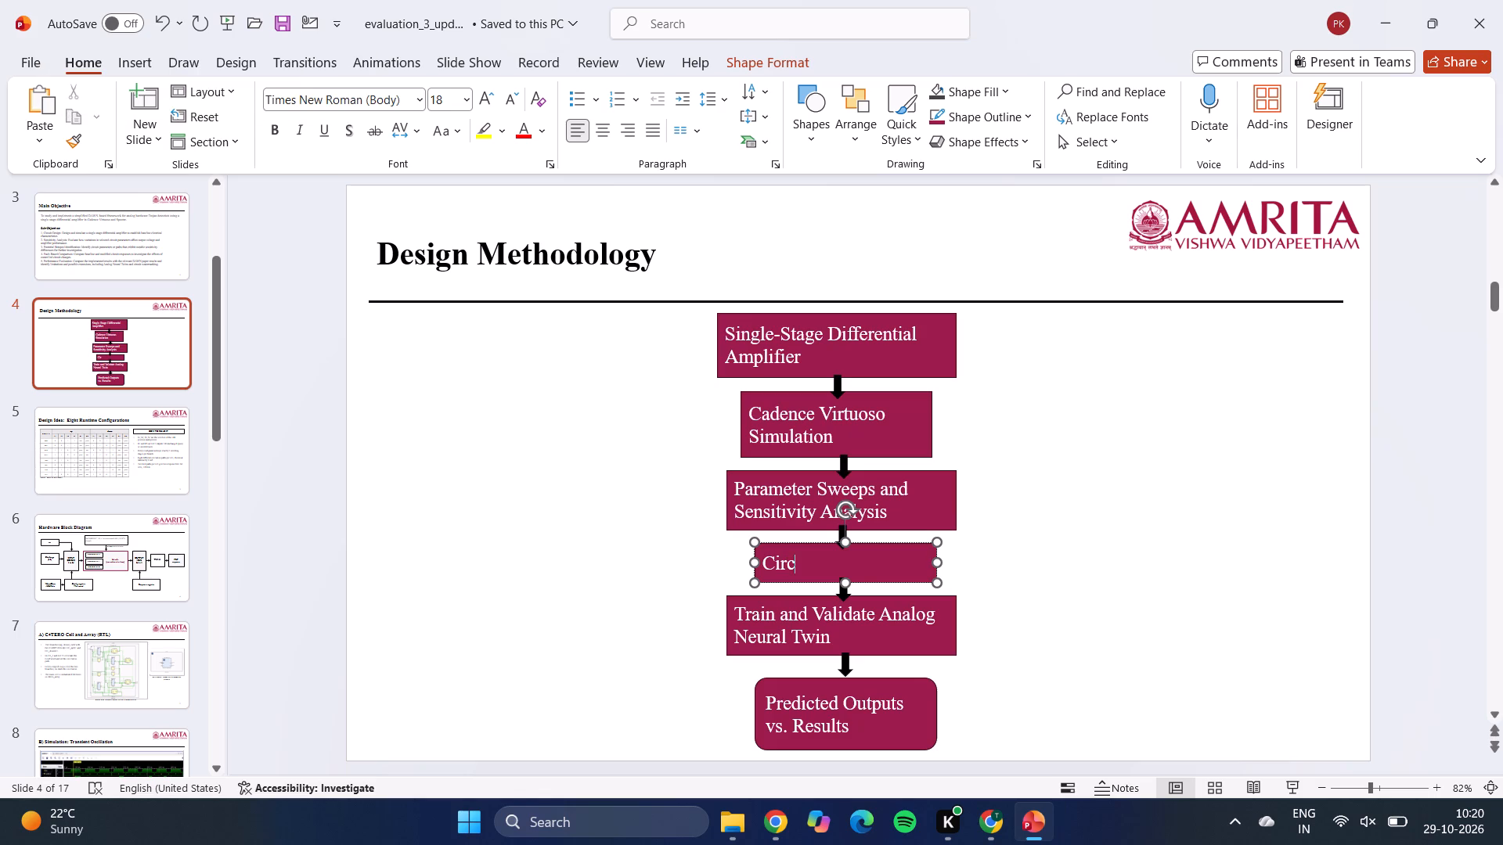
pyautogui.write('uit w')
pyautogui.write('atermarkin')
pyautogui.press('space')
pyautogui.press('BackSpace')
pyautogui.press('h')
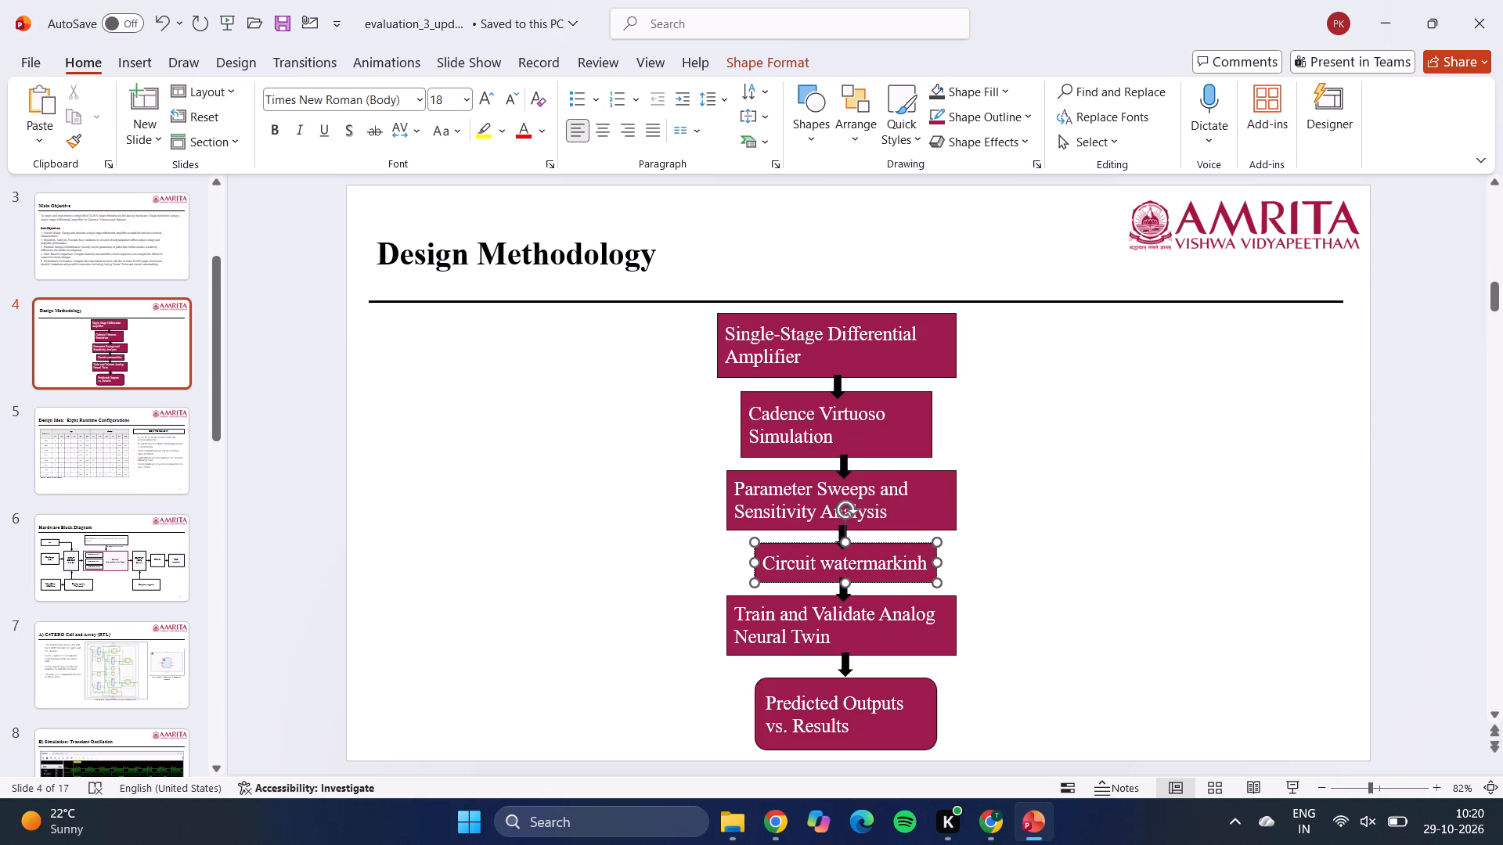
pyautogui.press('BackSpace')
pyautogui.press('BackSpace')
pyautogui.write('g')
pyautogui.press('space')
pyautogui.press('BackSpace')
pyautogui.press('BackSpace')
pyautogui.press('g')
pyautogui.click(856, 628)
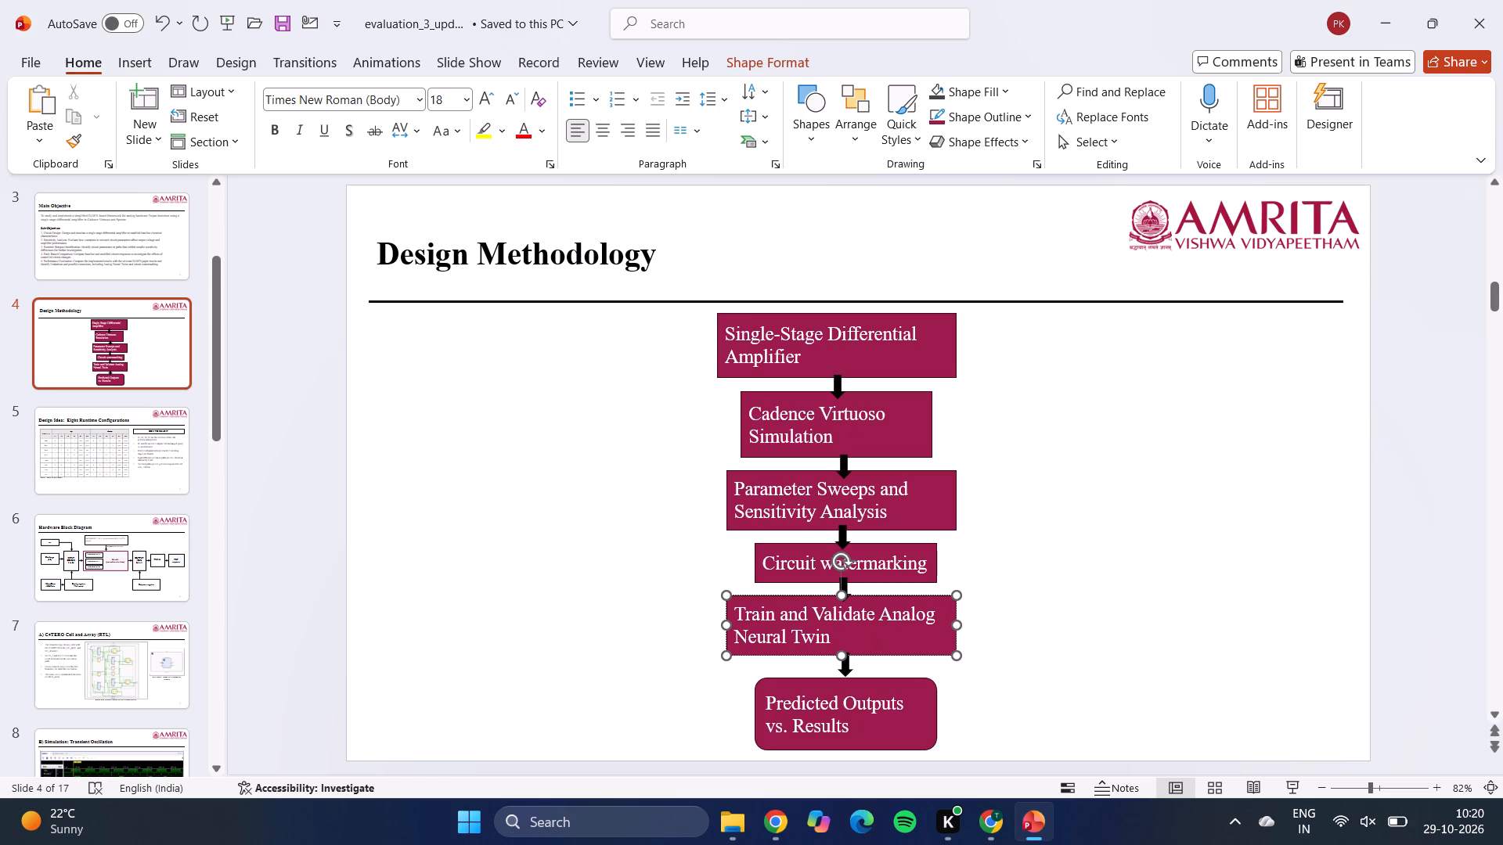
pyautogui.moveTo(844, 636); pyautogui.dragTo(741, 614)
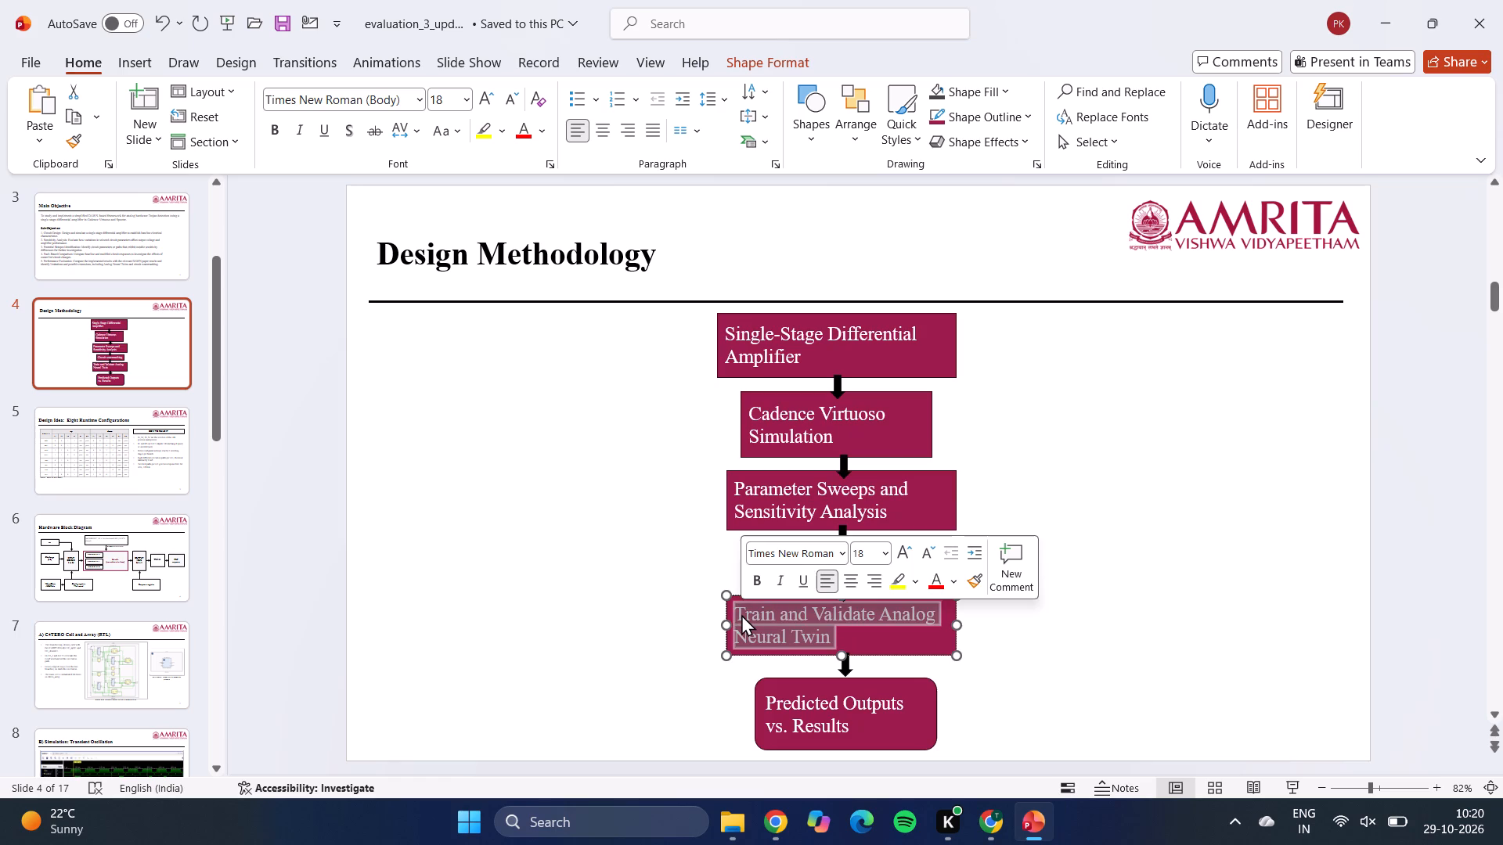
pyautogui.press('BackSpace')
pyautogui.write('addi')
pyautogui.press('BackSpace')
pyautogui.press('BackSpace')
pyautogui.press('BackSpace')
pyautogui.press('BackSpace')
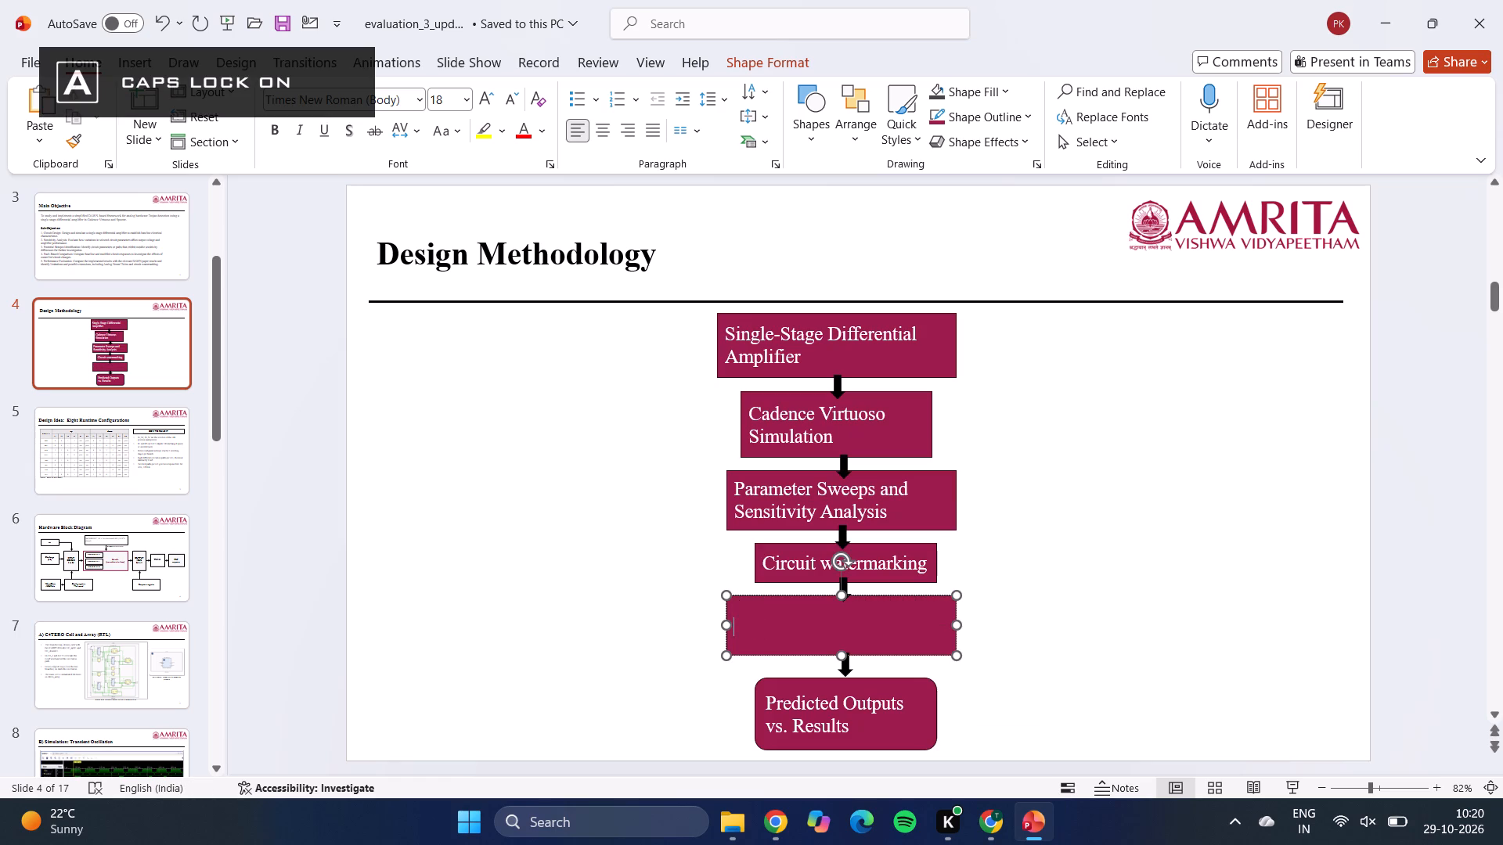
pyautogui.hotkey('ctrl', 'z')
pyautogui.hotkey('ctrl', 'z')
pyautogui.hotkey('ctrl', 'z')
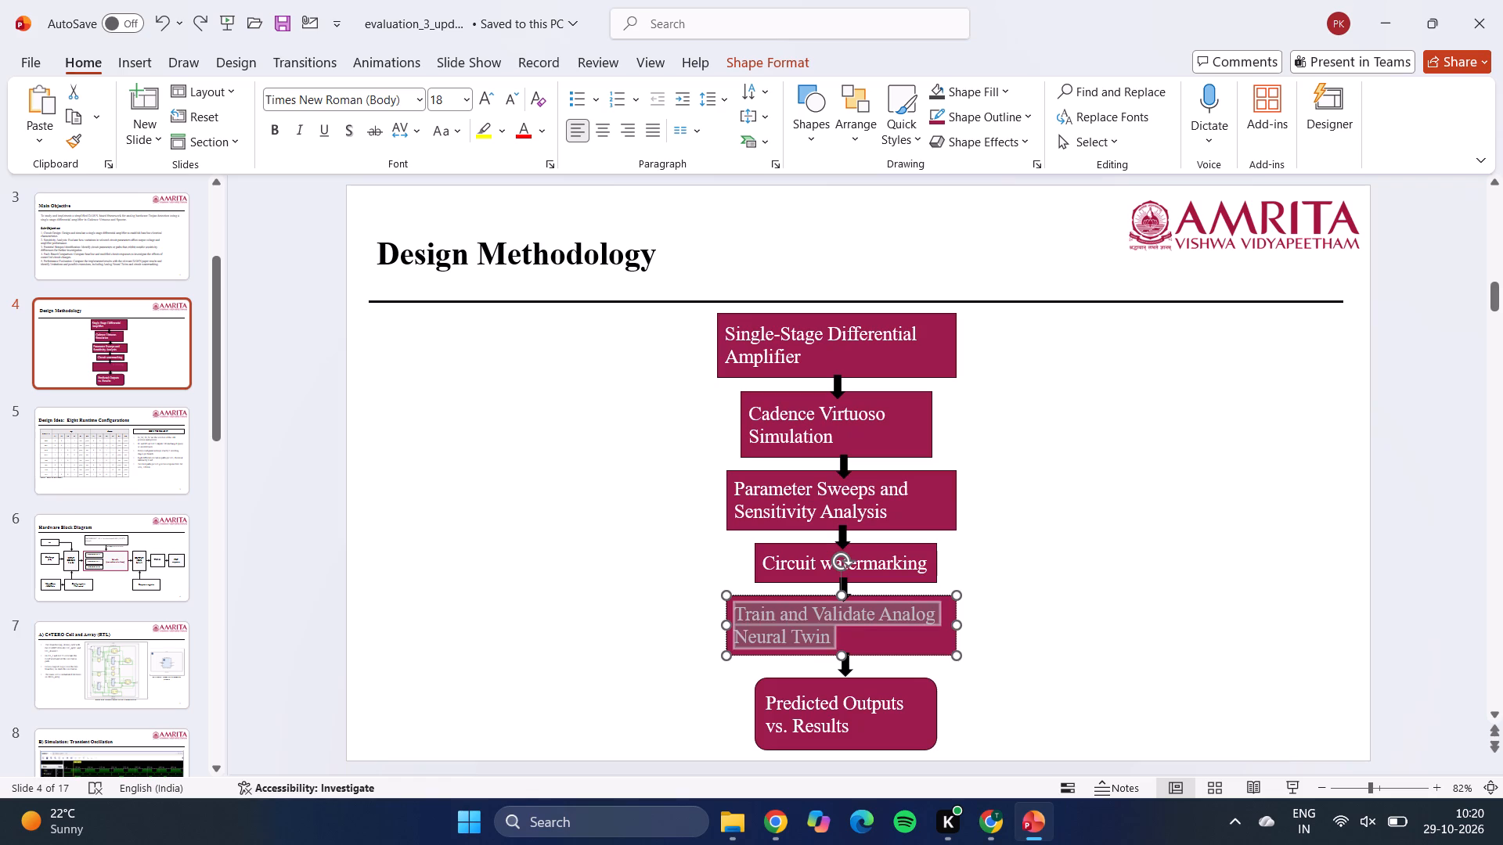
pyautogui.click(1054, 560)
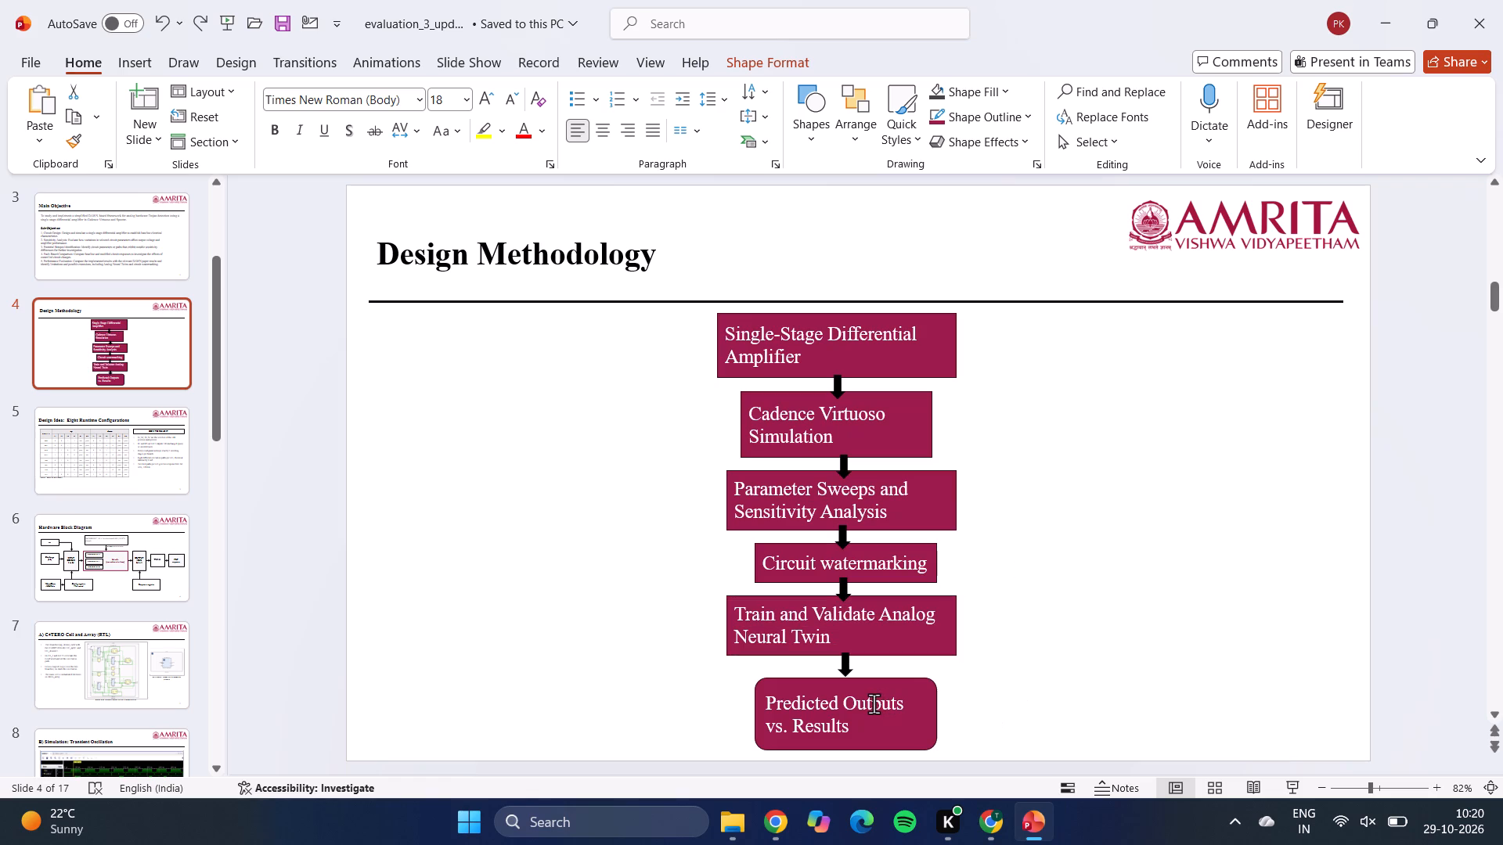
# Replace the text of the Train and Validate Analog Neural Twin box with "Dataset train and validate".
pyautogui.click(843, 640)
pyautogui.press('BackSpace')
pyautogui.press('BackSpace')
pyautogui.press('BackSpace')
pyautogui.press('BackSpace')
pyautogui.press('BackSpace')
pyautogui.press('BackSpace')
pyautogui.press('BackSpace')
pyautogui.press('BackSpace')
pyautogui.press('BackSpace')
pyautogui.press('BackSpace')
pyautogui.press('BackSpace')
pyautogui.press('BackSpace')
pyautogui.press('BackSpace')
pyautogui.press('BackSpace')
pyautogui.press('BackSpace')
pyautogui.press('BackSpace')
pyautogui.press('BackSpace')
pyautogui.press('BackSpace')
pyautogui.press('BackSpace')
pyautogui.press('BackSpace')
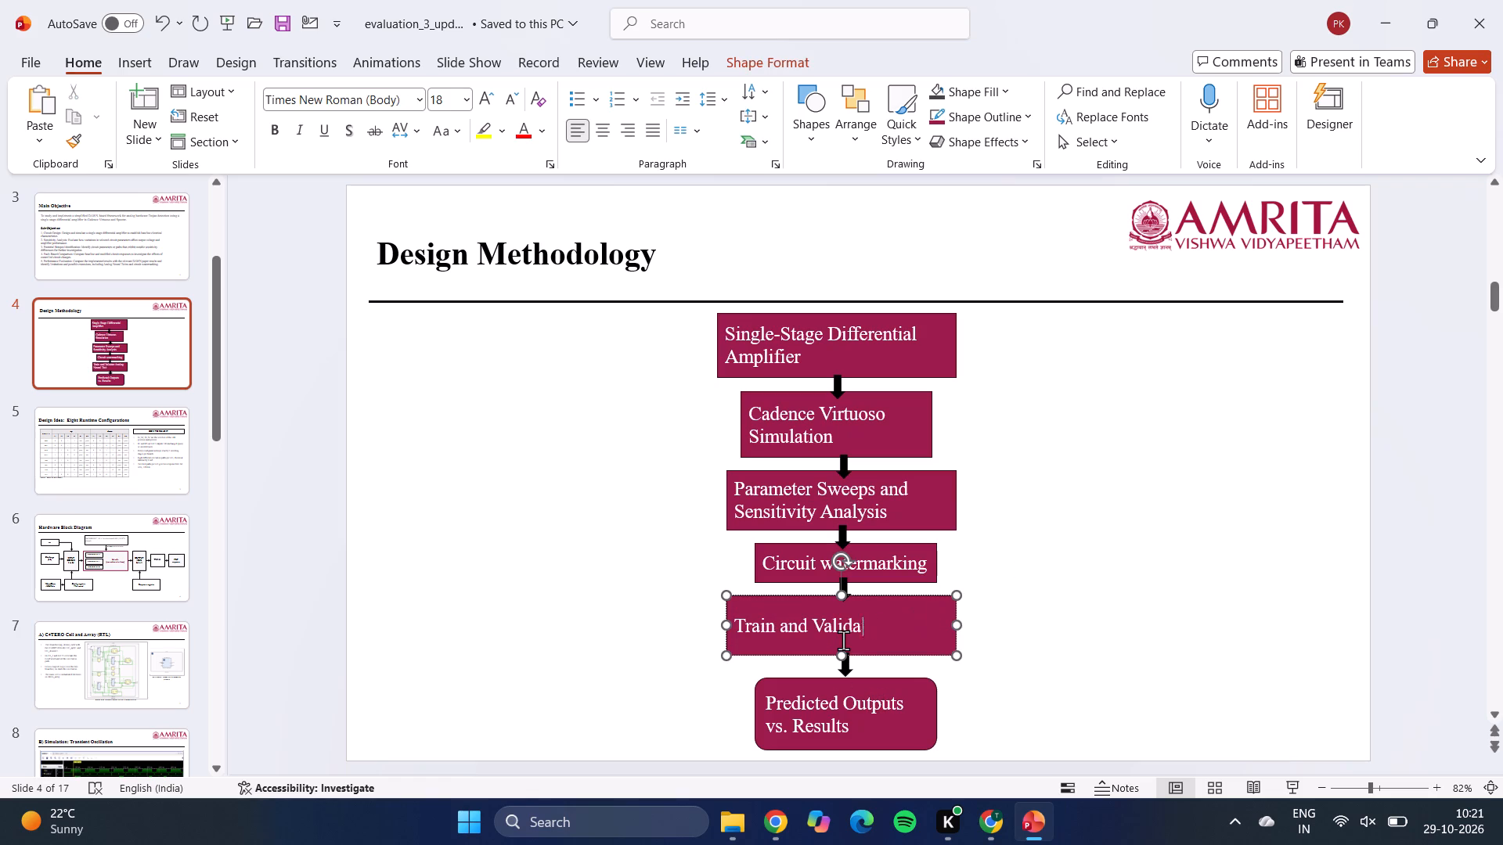
pyautogui.press('BackSpace')
pyautogui.press('BackSpace')
pyautogui.press('BackSpace')
pyautogui.write('DAA')
pyautogui.press('BackSpace')
pyautogui.press('BackSpace')
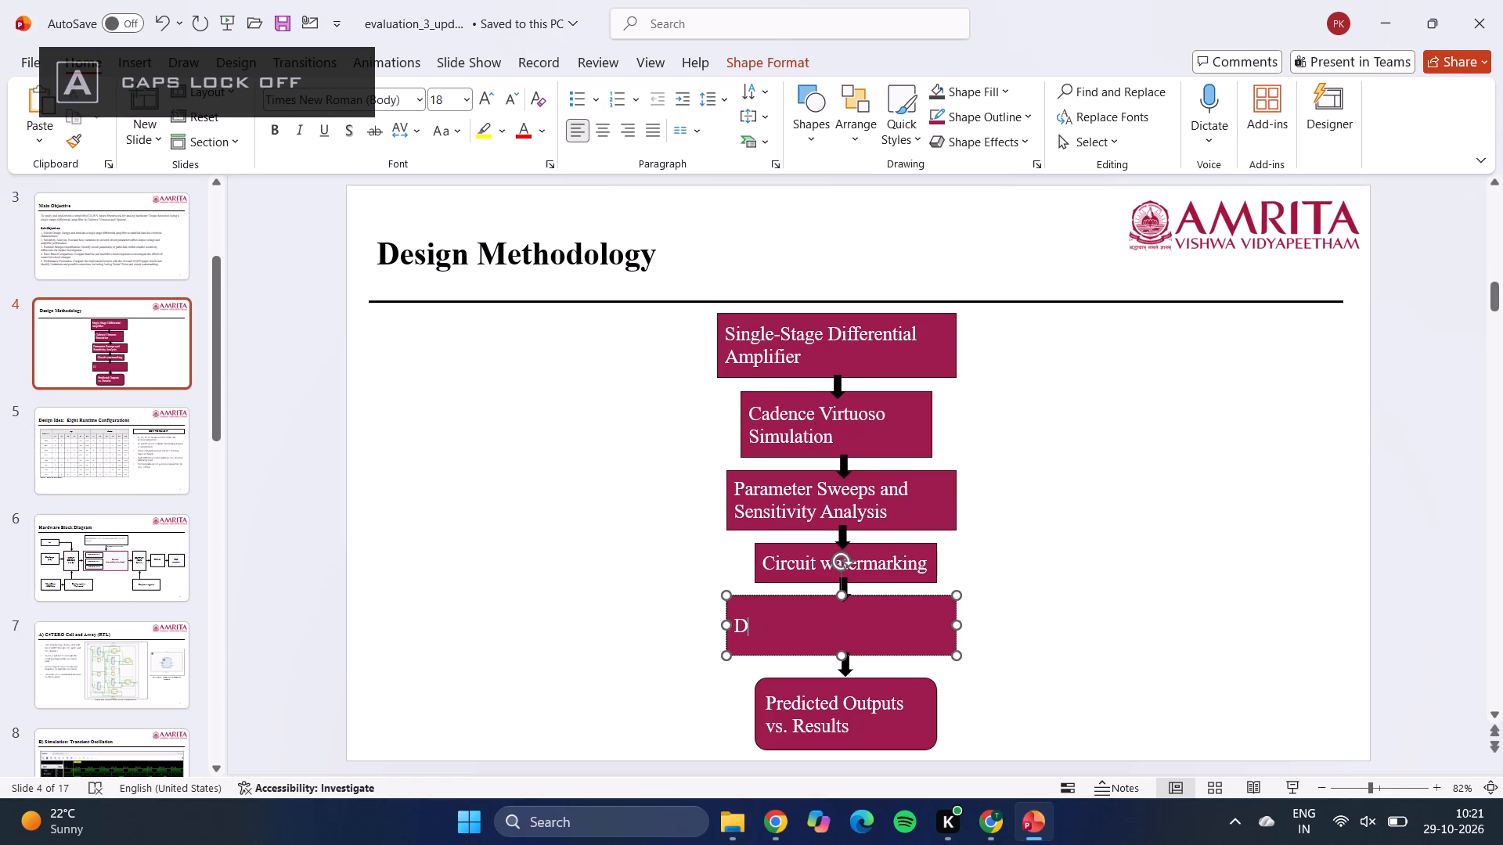
pyautogui.write('ata')
pyautogui.write('set train and valida')
pyautogui.write('te')
pyautogui.press('space')
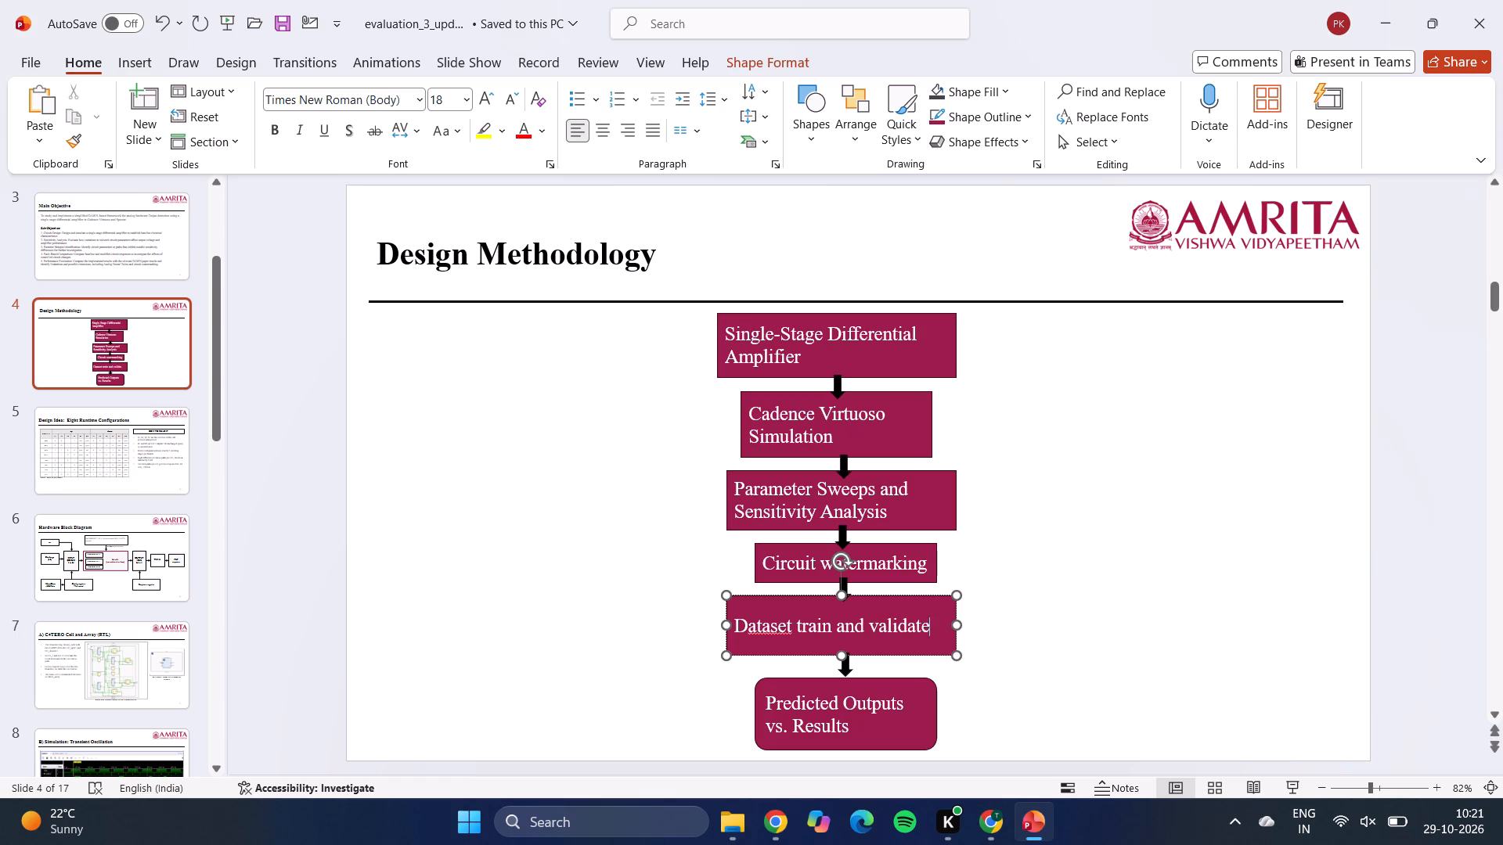
pyautogui.click(1015, 618)
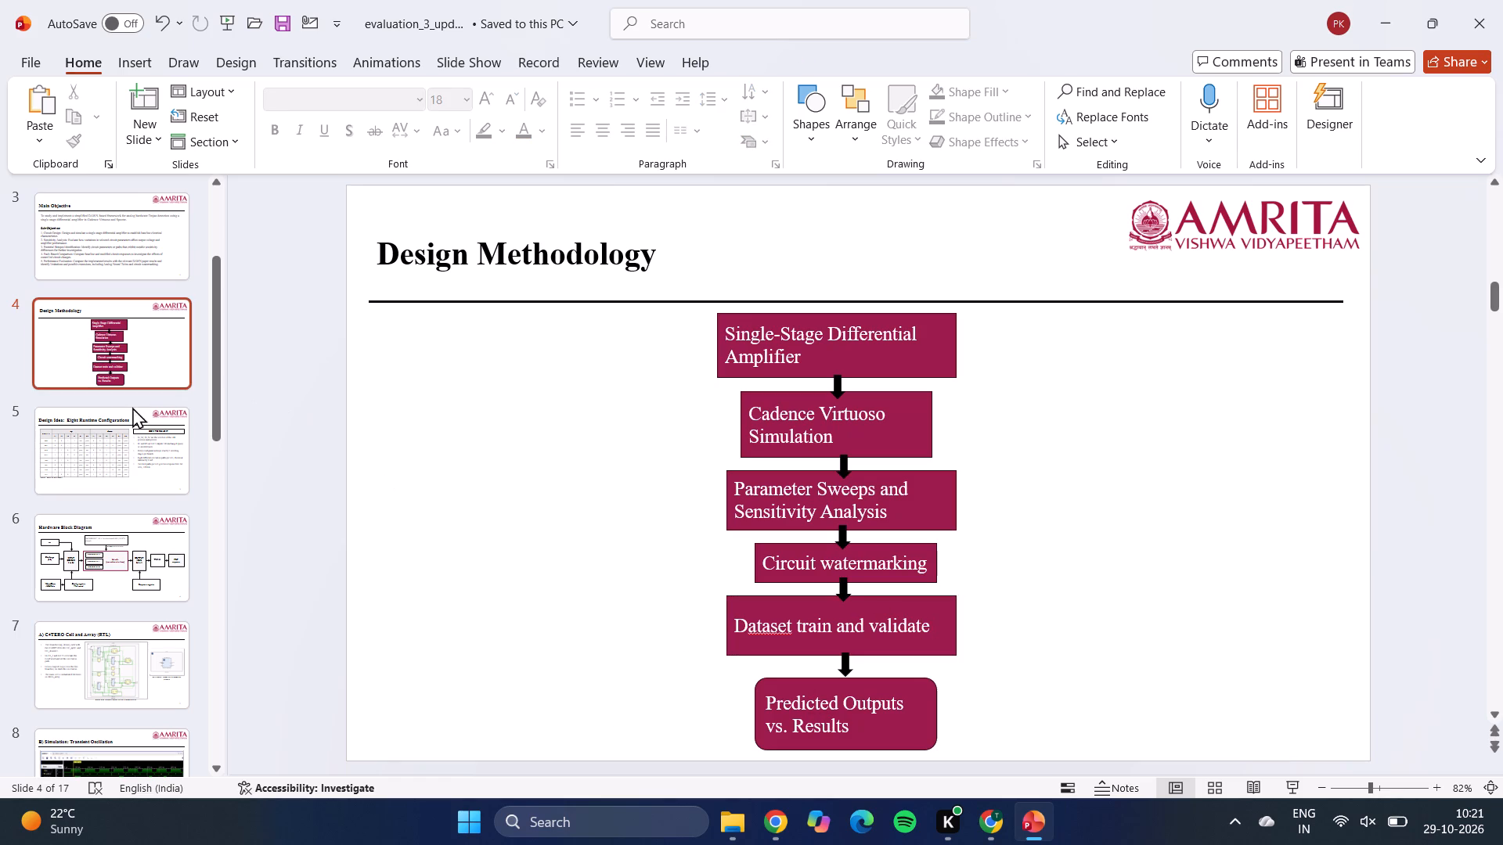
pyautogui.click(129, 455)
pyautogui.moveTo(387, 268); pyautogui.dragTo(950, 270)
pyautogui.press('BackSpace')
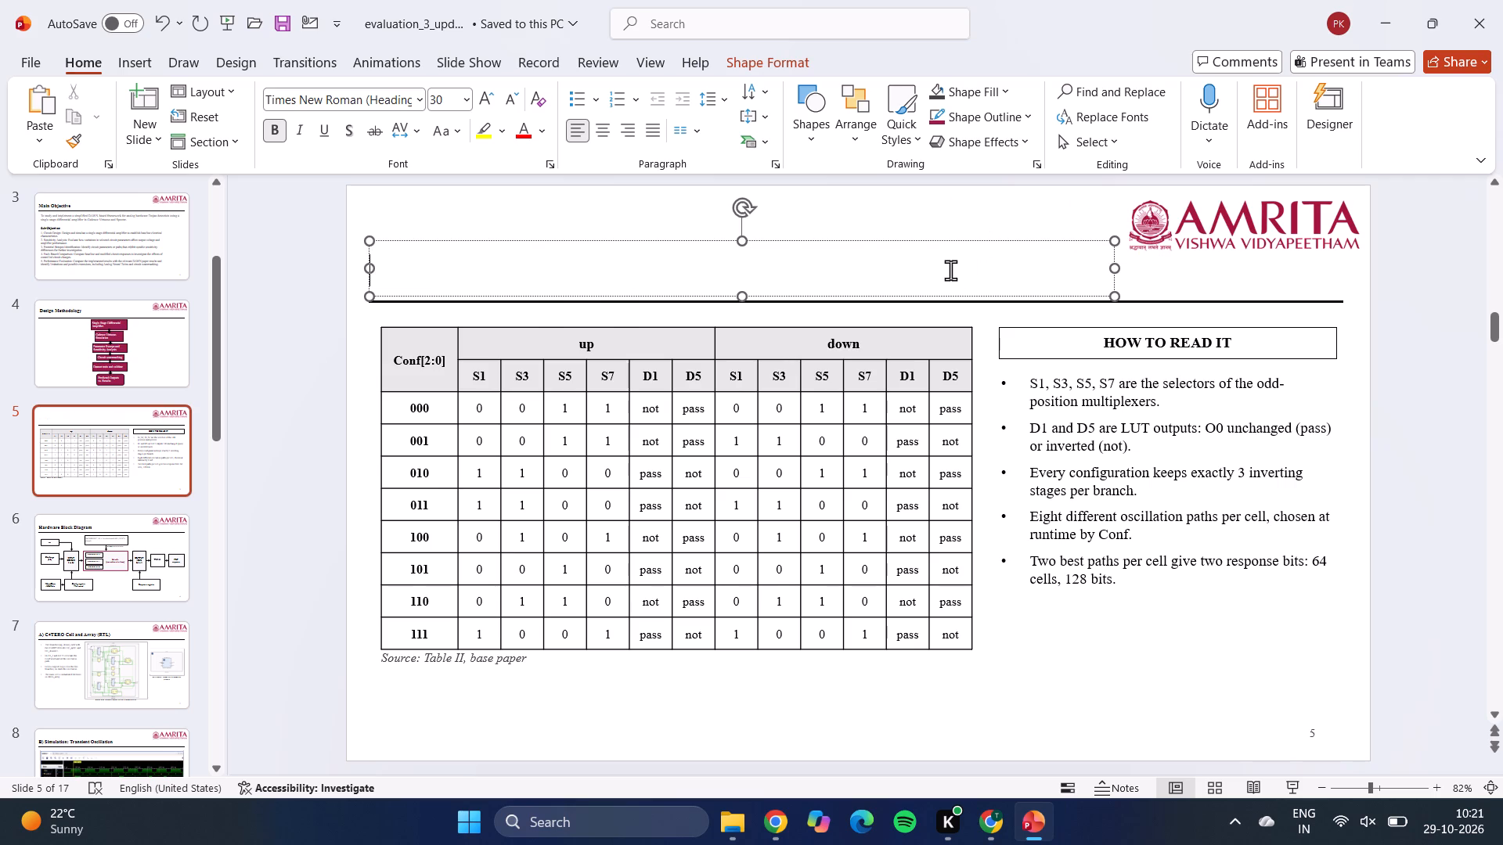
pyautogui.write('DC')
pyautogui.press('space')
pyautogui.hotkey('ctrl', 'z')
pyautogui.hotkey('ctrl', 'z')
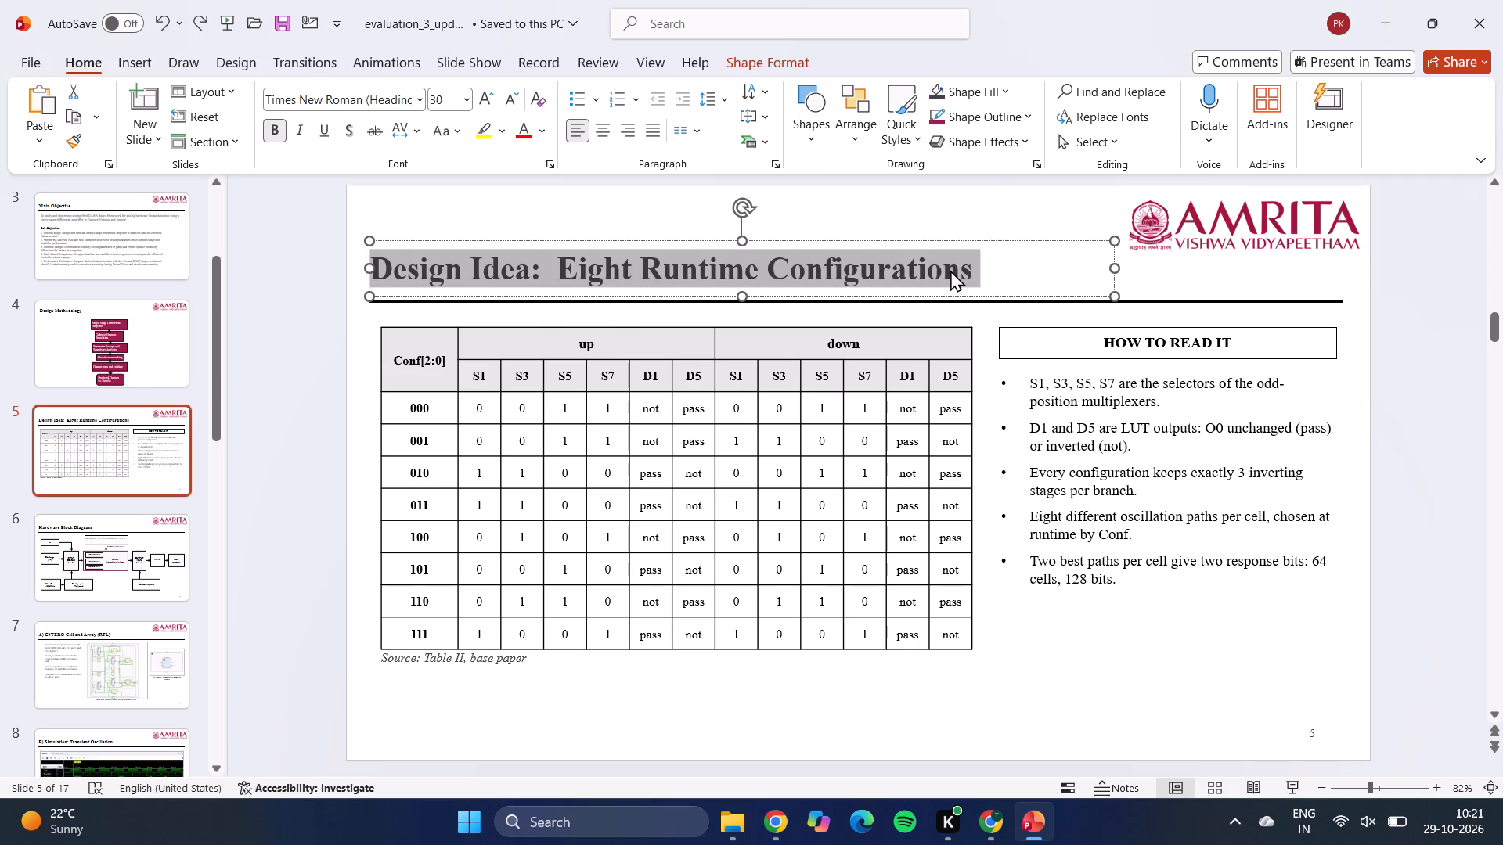
# Shorten slide 5's title to "Design Idea:" by removing "Eight Runtime Configurations".
pyautogui.click(970, 272)
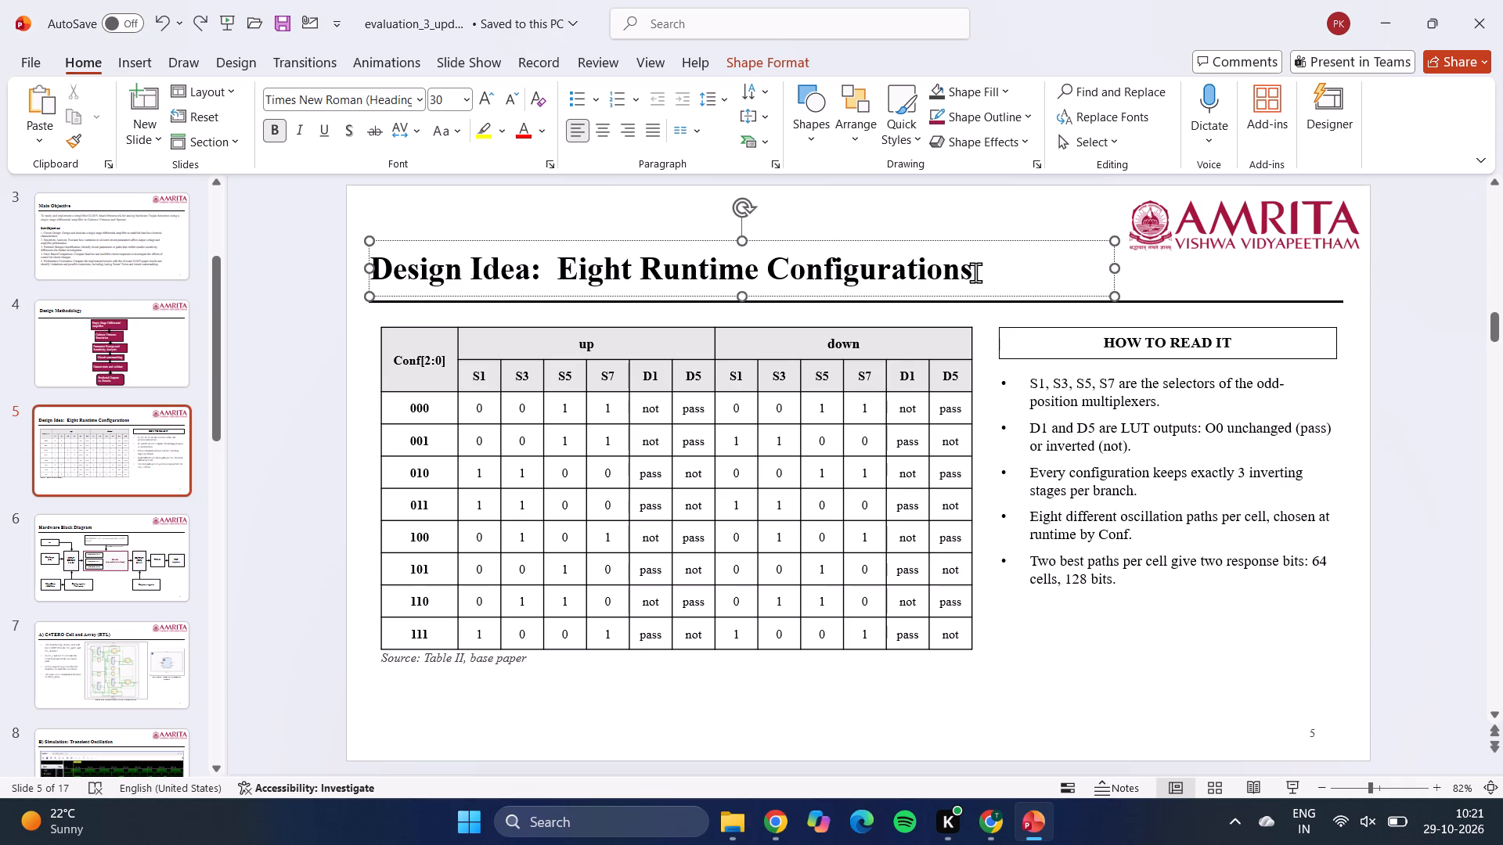
pyautogui.press('BackSpace')
pyautogui.press('BackSpace')
pyautogui.press('BackSpace')
pyautogui.press('BackSpace')
pyautogui.press('BackSpace')
pyautogui.press('BackSpace')
pyautogui.press('BackSpace')
pyautogui.press('BackSpace')
pyautogui.press('BackSpace')
pyautogui.press('BackSpace')
pyautogui.press('BackSpace')
pyautogui.press('BackSpace')
pyautogui.press('BackSpace')
pyautogui.press('BackSpace')
pyautogui.press('BackSpace')
pyautogui.press('BackSpace')
pyautogui.press('BackSpace')
pyautogui.press('BackSpace')
pyautogui.press('BackSpace')
pyautogui.press('BackSpace')
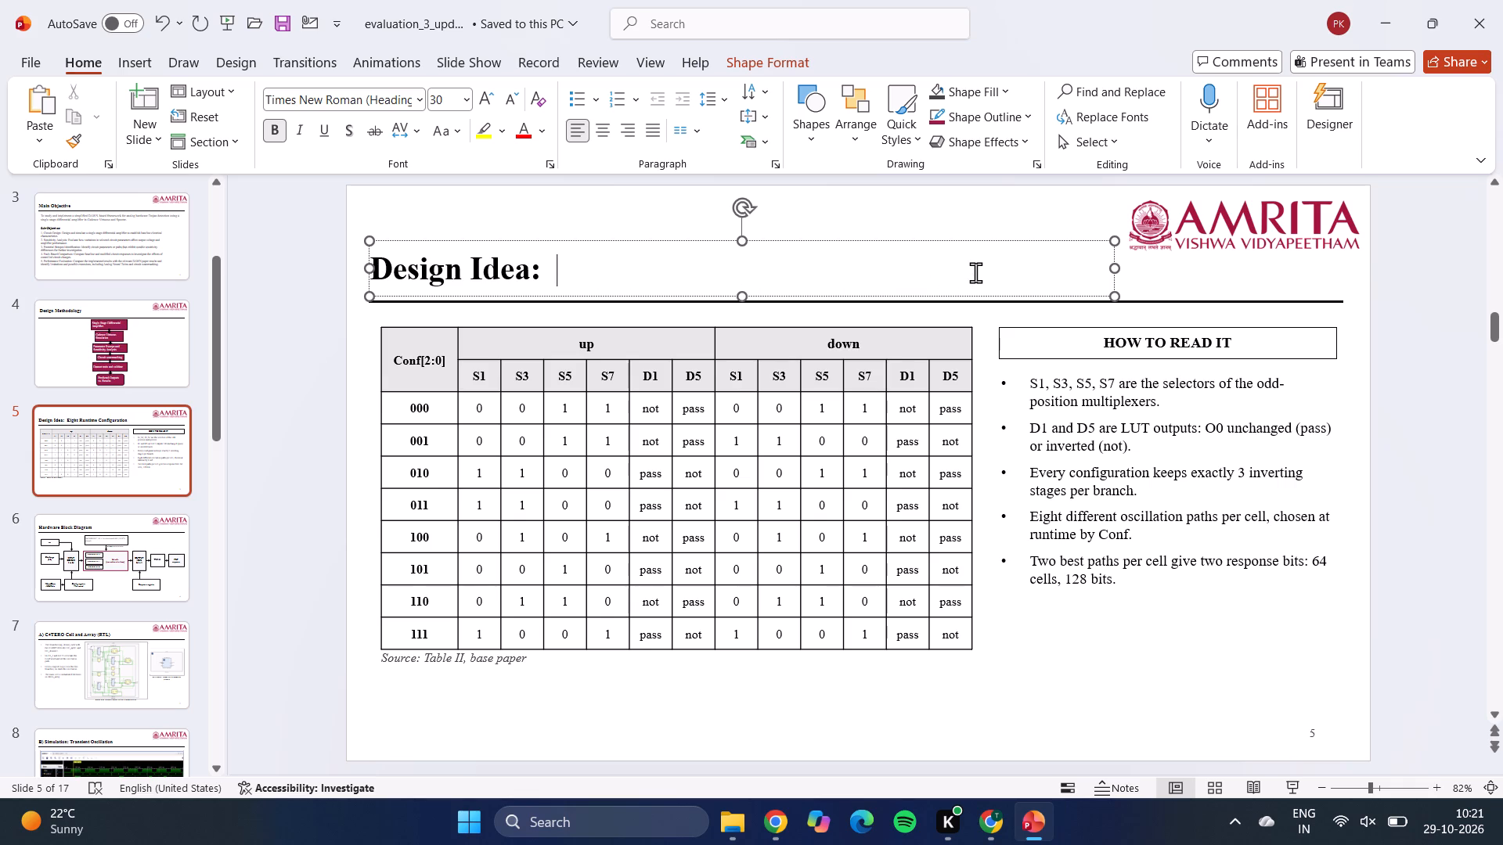
pyautogui.click(1013, 318)
# Clear slide 5's body below the title by deleting the configuration table, the HOW TO READ IT heading and bullets, and the source note.
pyautogui.click(986, 348)
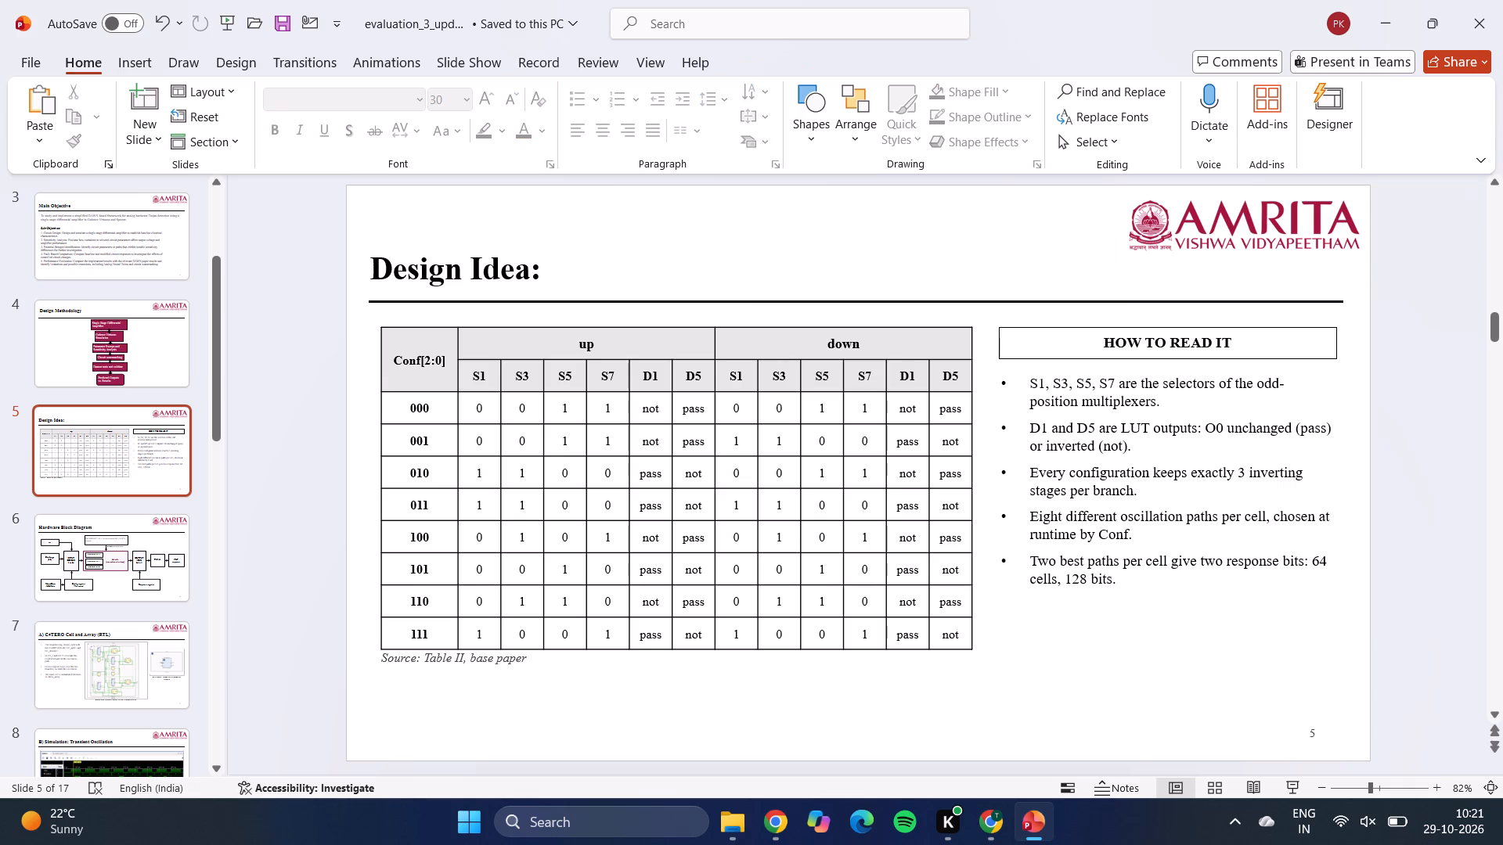
pyautogui.click(955, 348)
pyautogui.click(969, 334)
pyautogui.press('BackSpace')
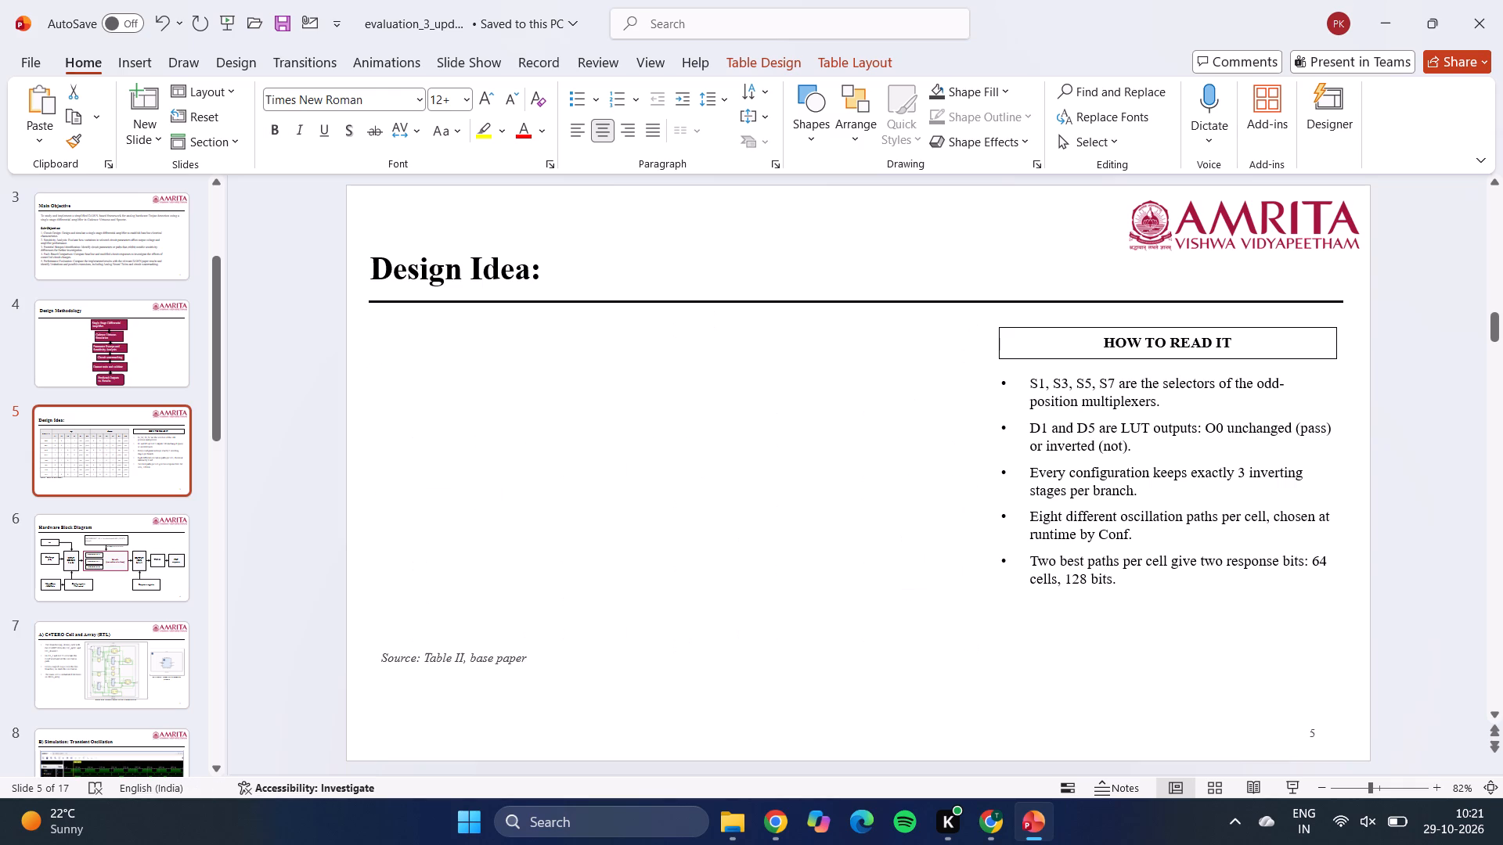
pyautogui.click(1103, 372)
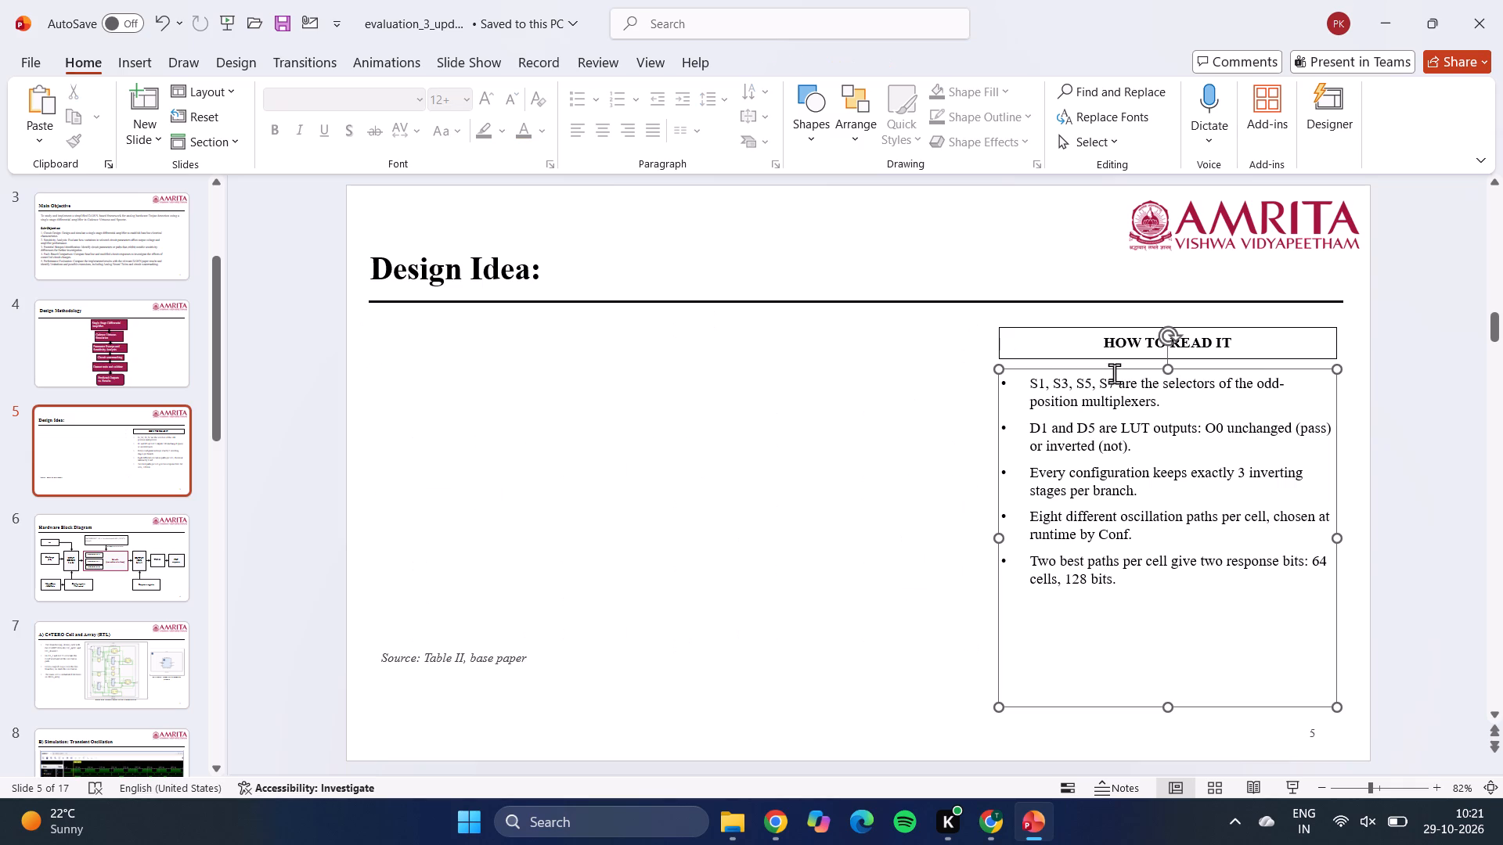
pyautogui.press('BackSpace')
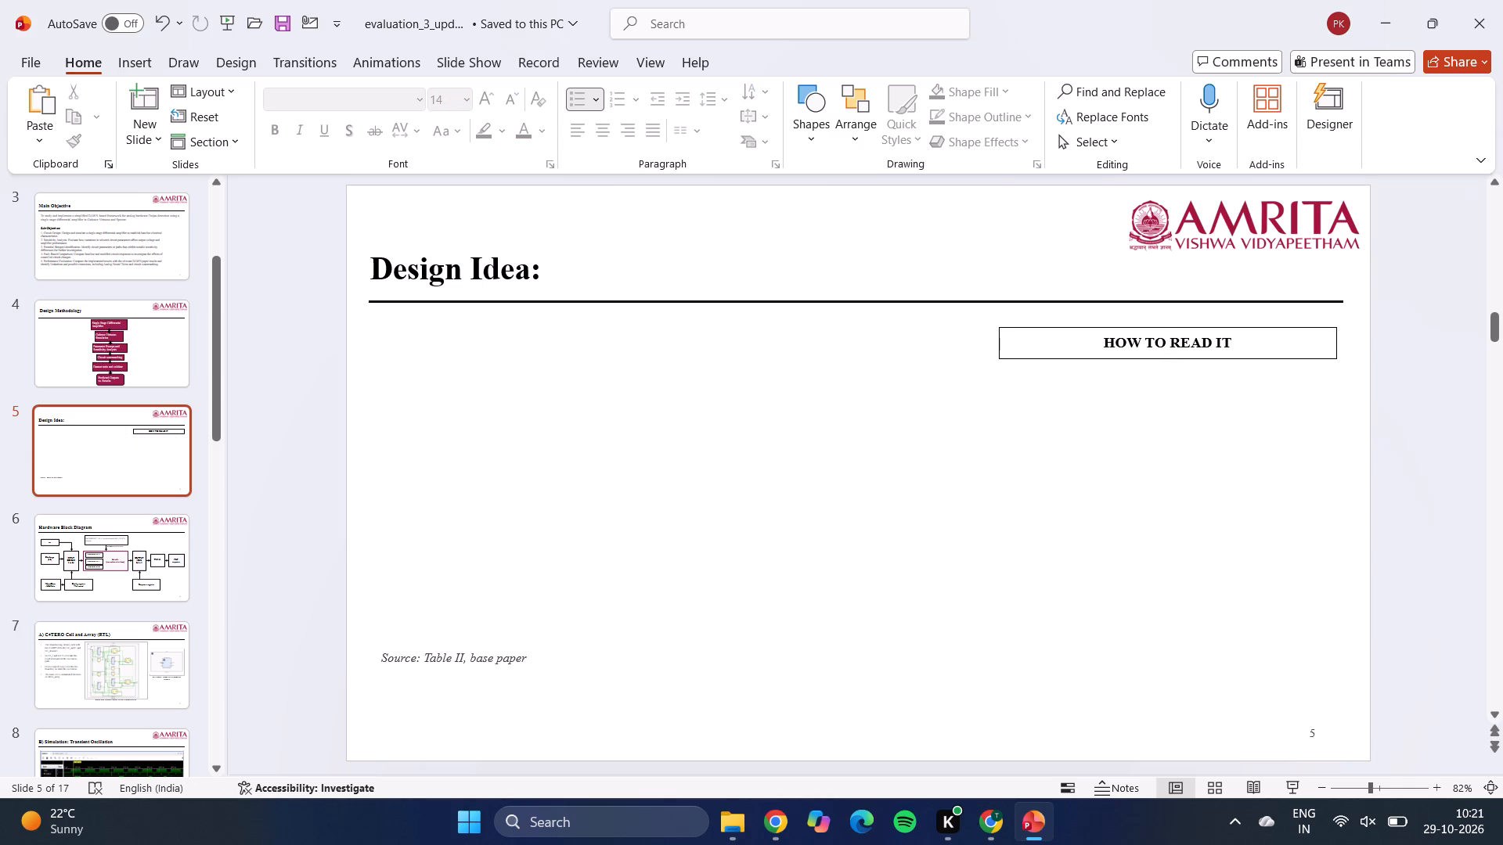
pyautogui.click(1106, 361)
pyautogui.press('BackSpace')
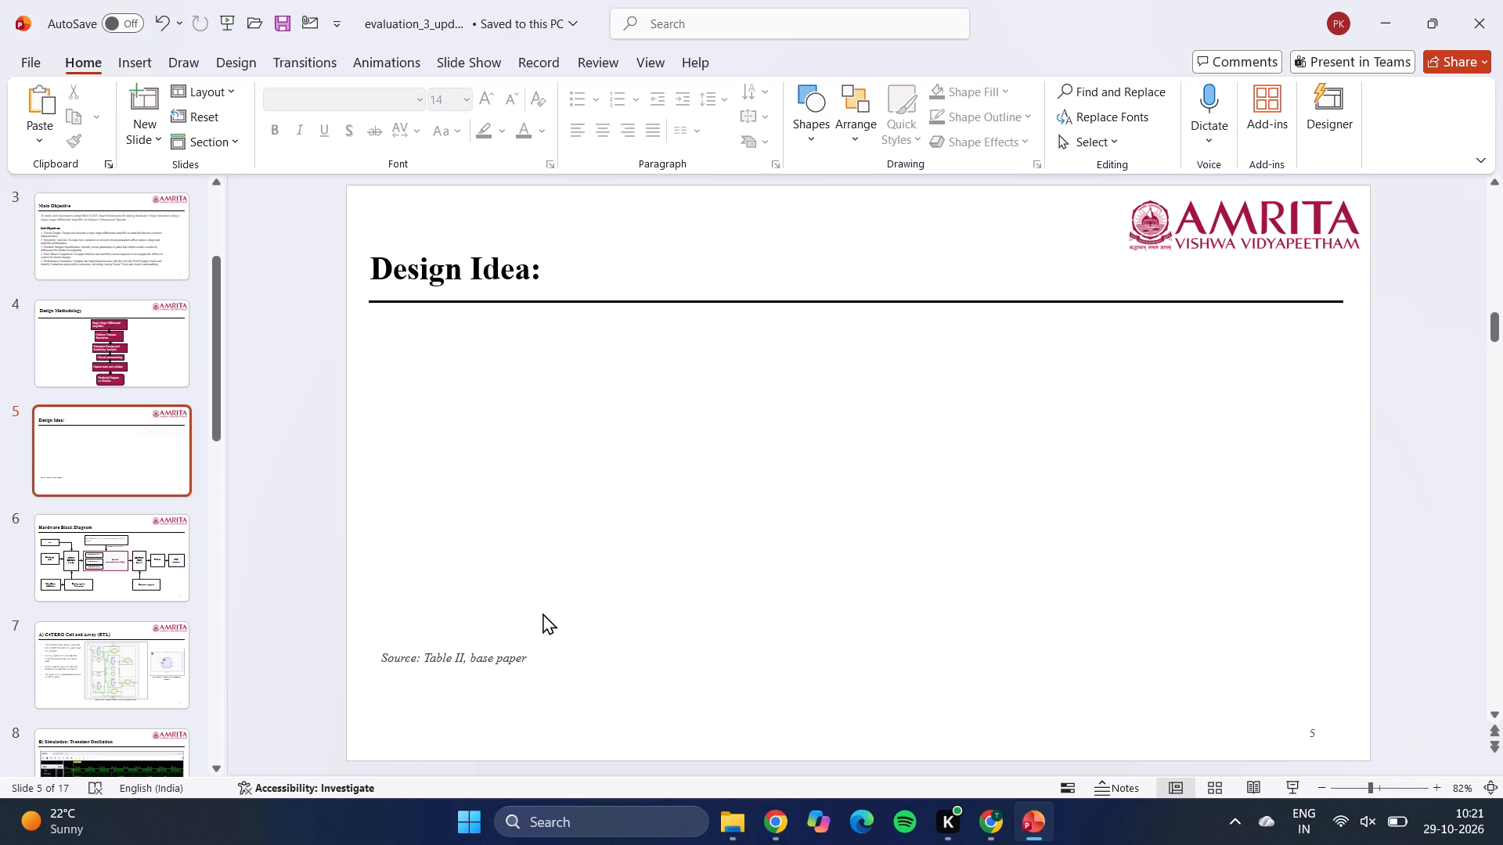
pyautogui.click(510, 651)
pyautogui.press('BackSpace')
pyautogui.press('BackSpace')
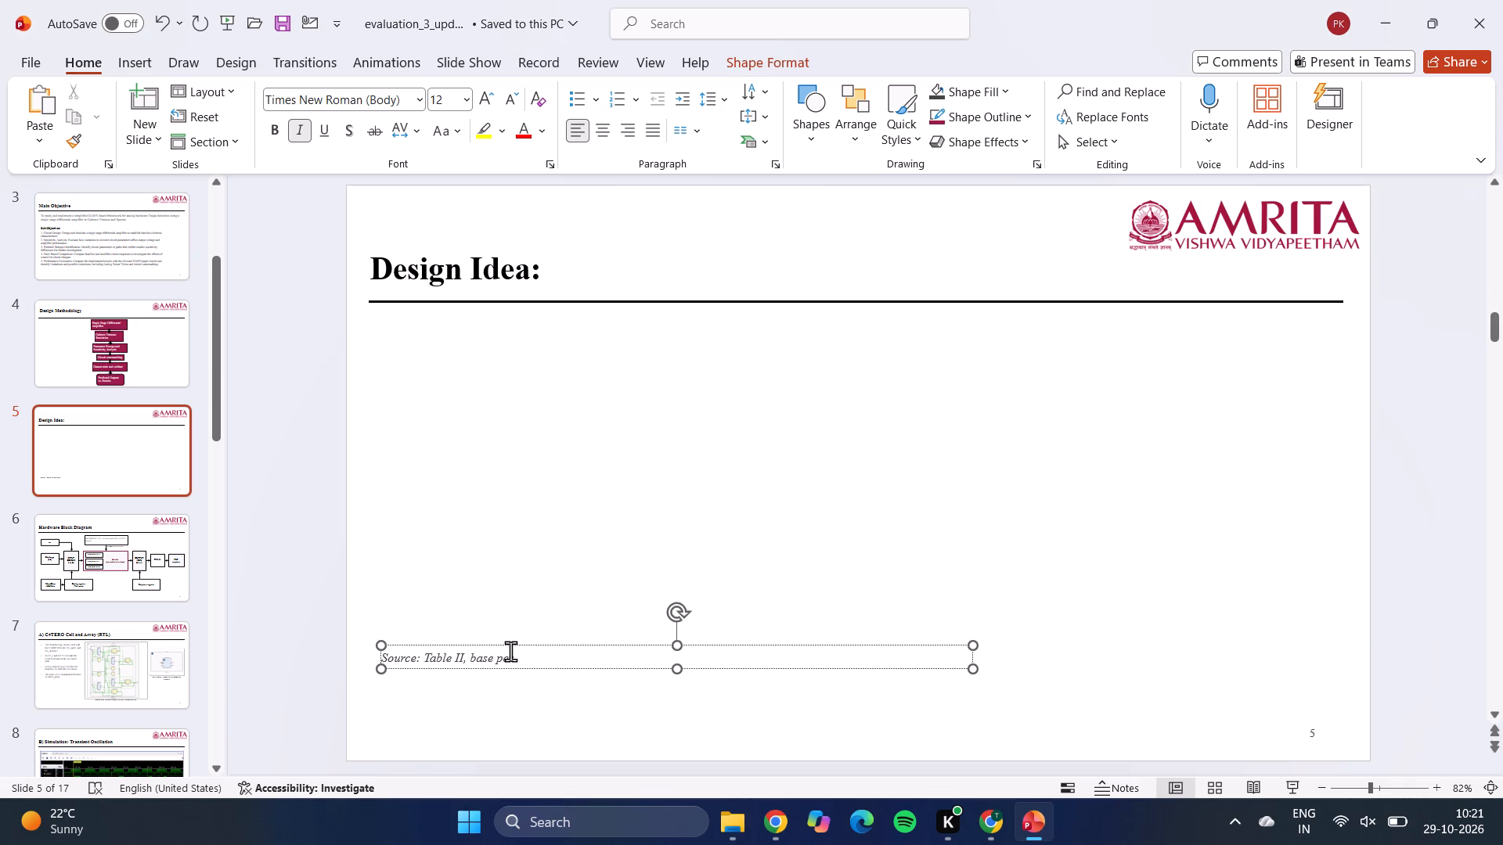
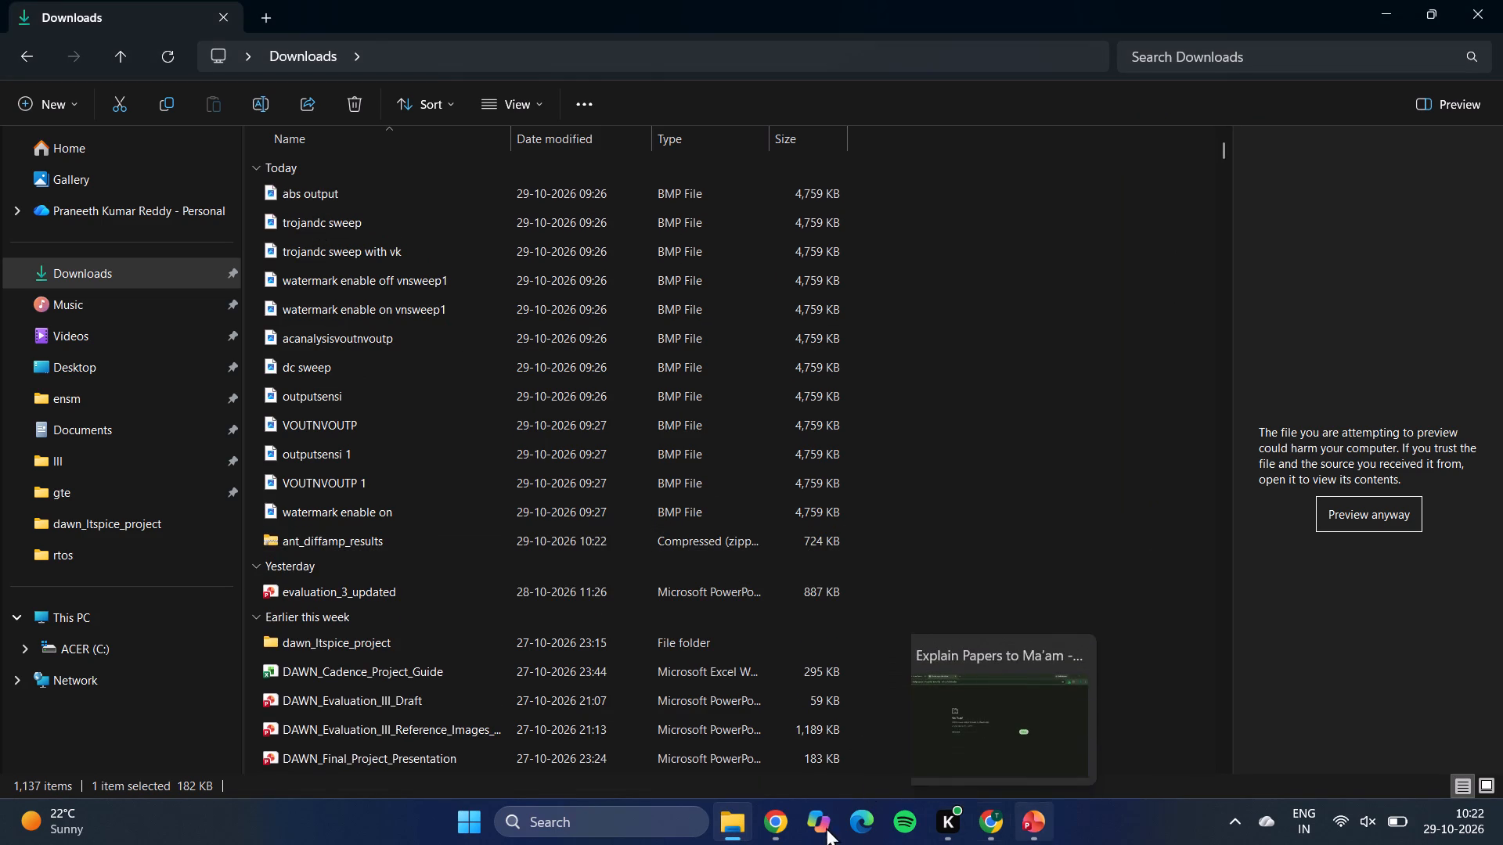
pyautogui.click(53, 262)
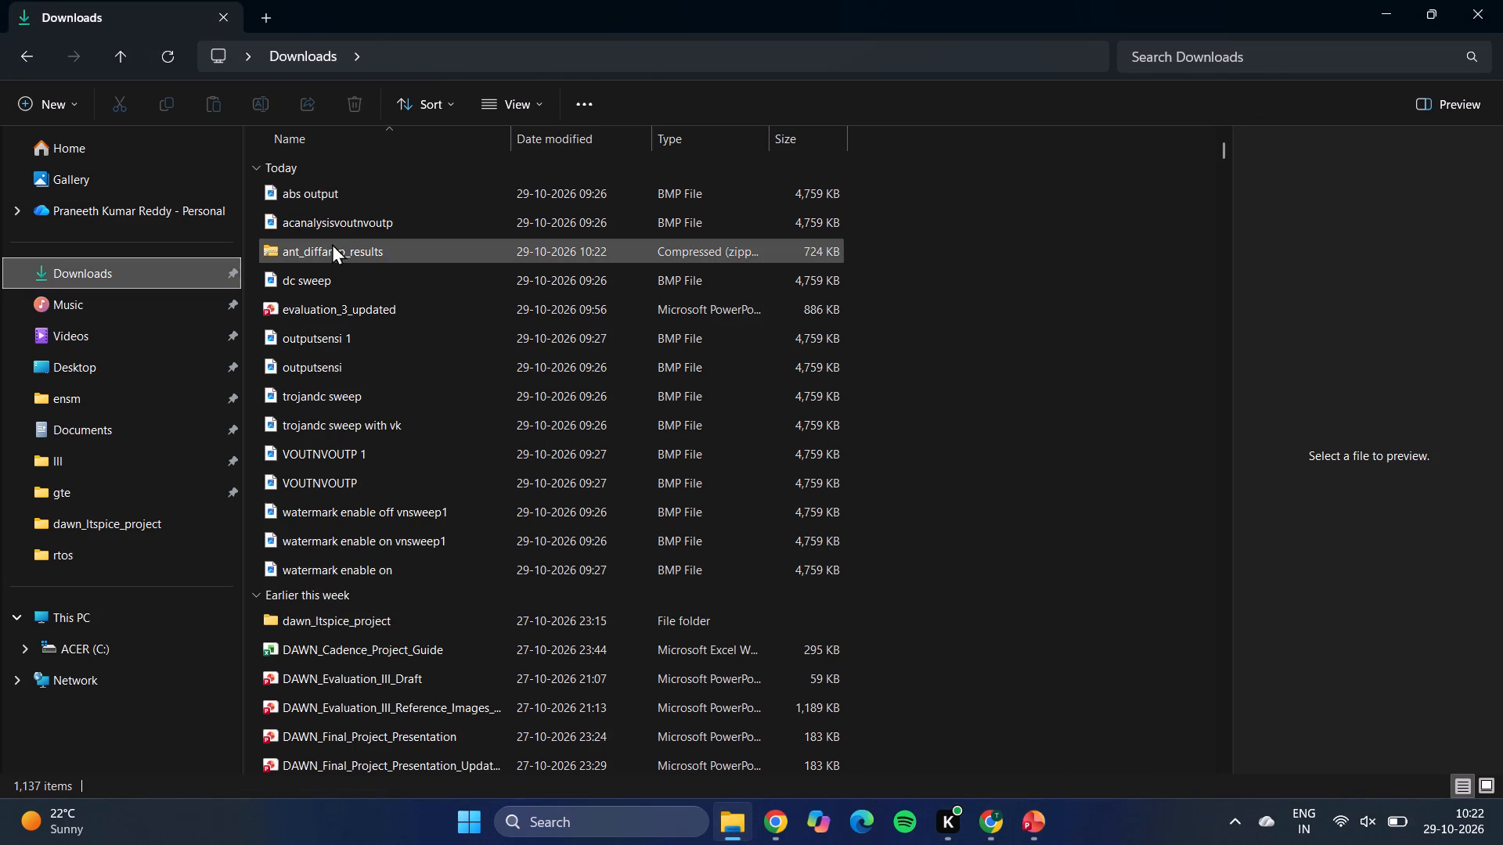
pyautogui.click(332, 247)
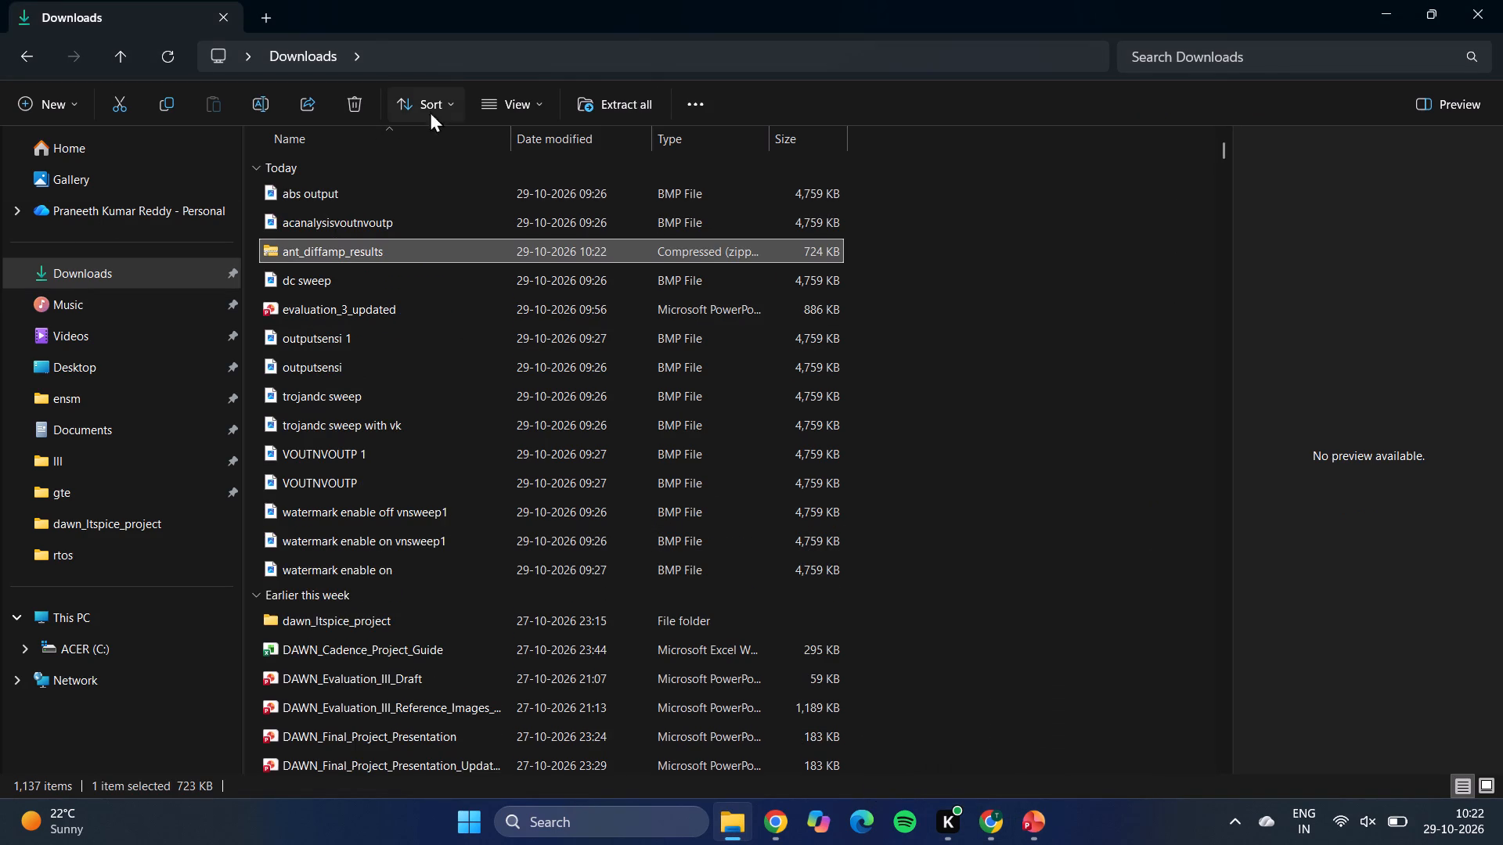
pyautogui.click(602, 99)
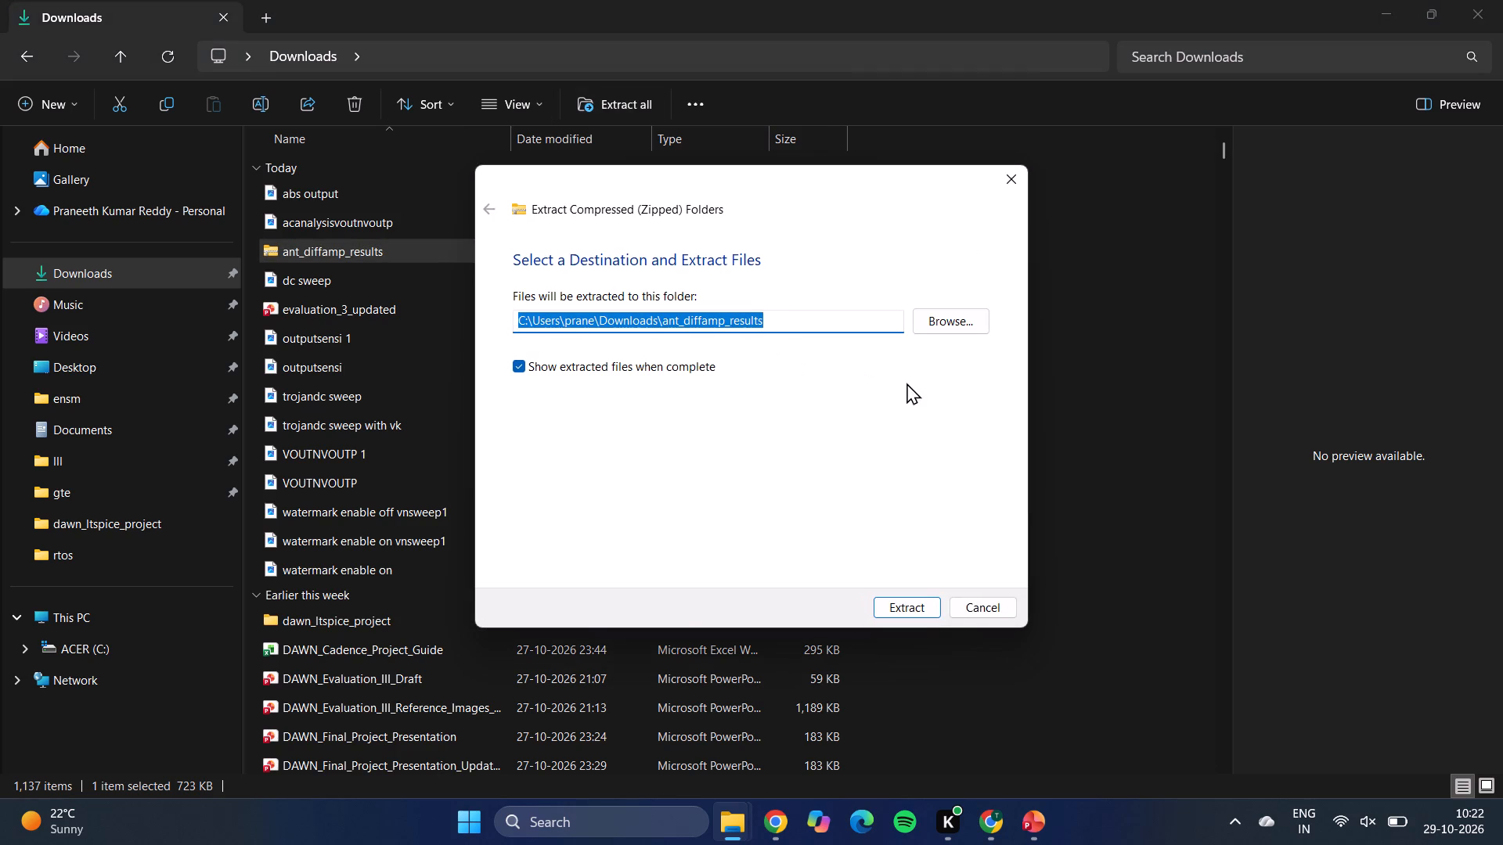
pyautogui.click(912, 601)
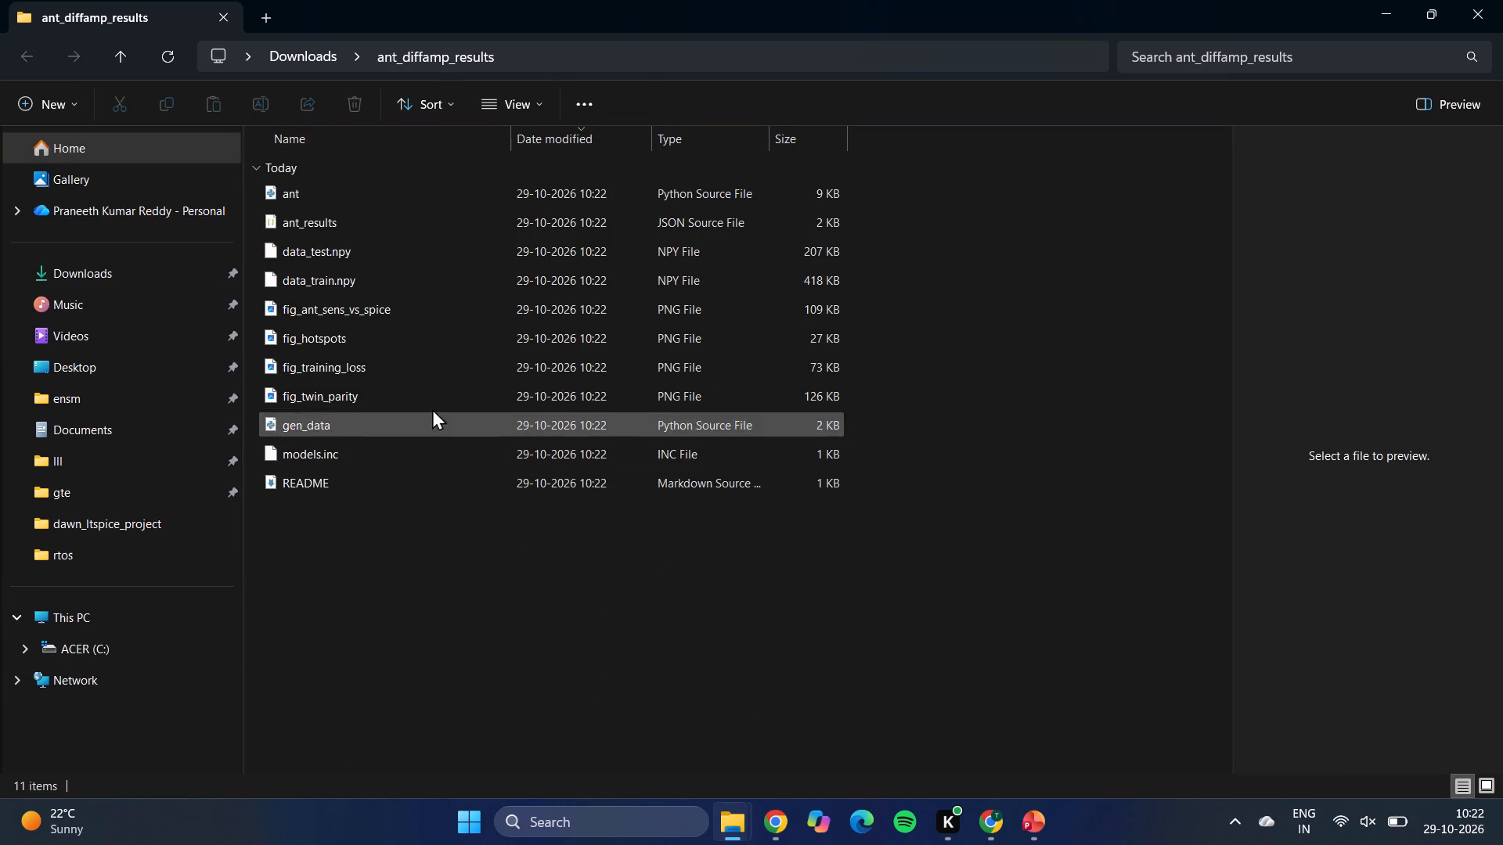
# Open the extracted README to read its file list and run instructions, and close it again.
pyautogui.doubleClick(343, 473)
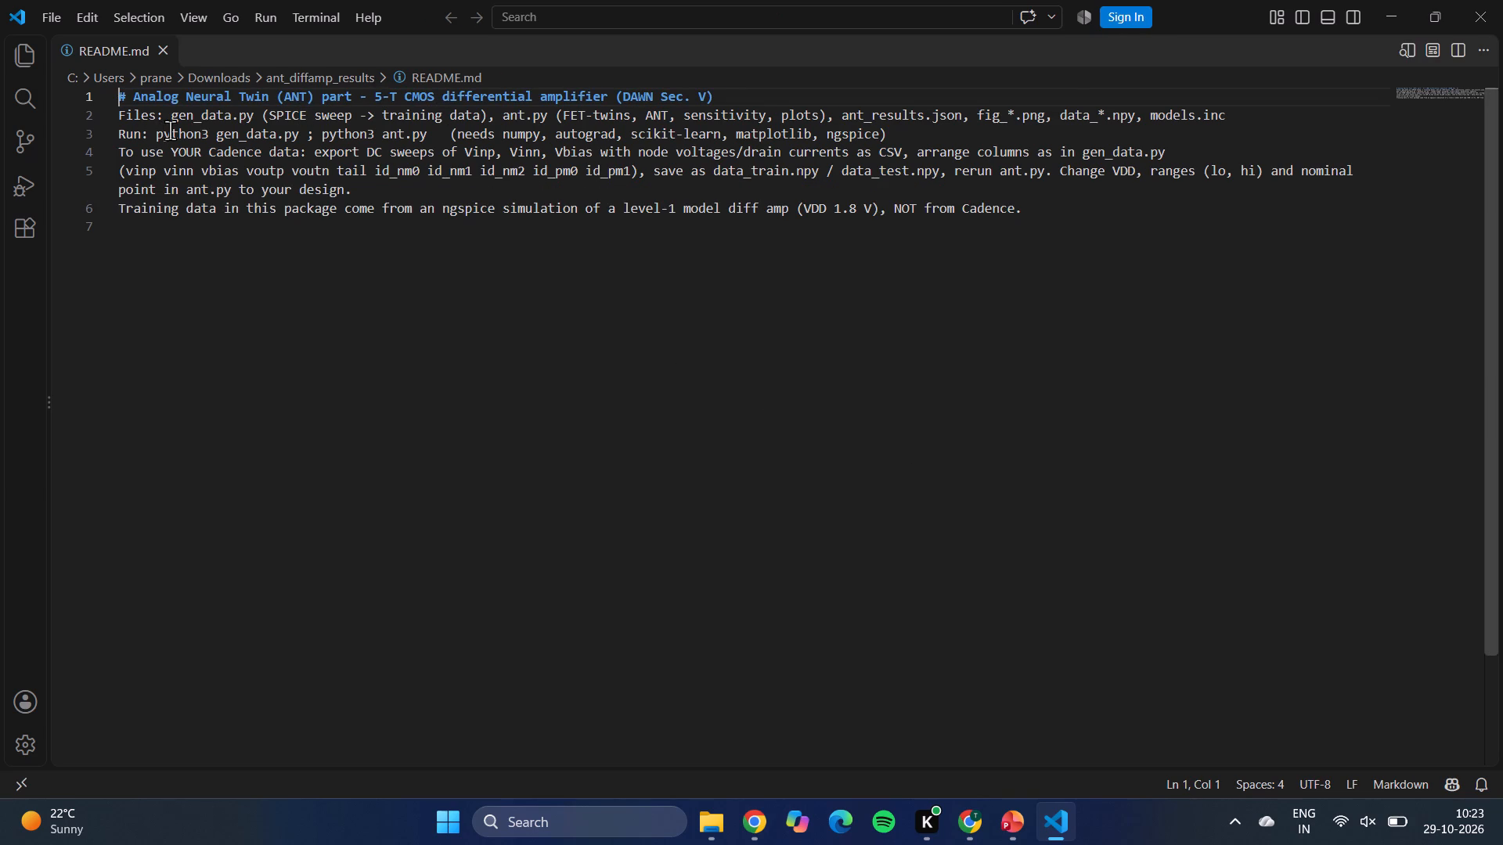
pyautogui.click(1498, 0)
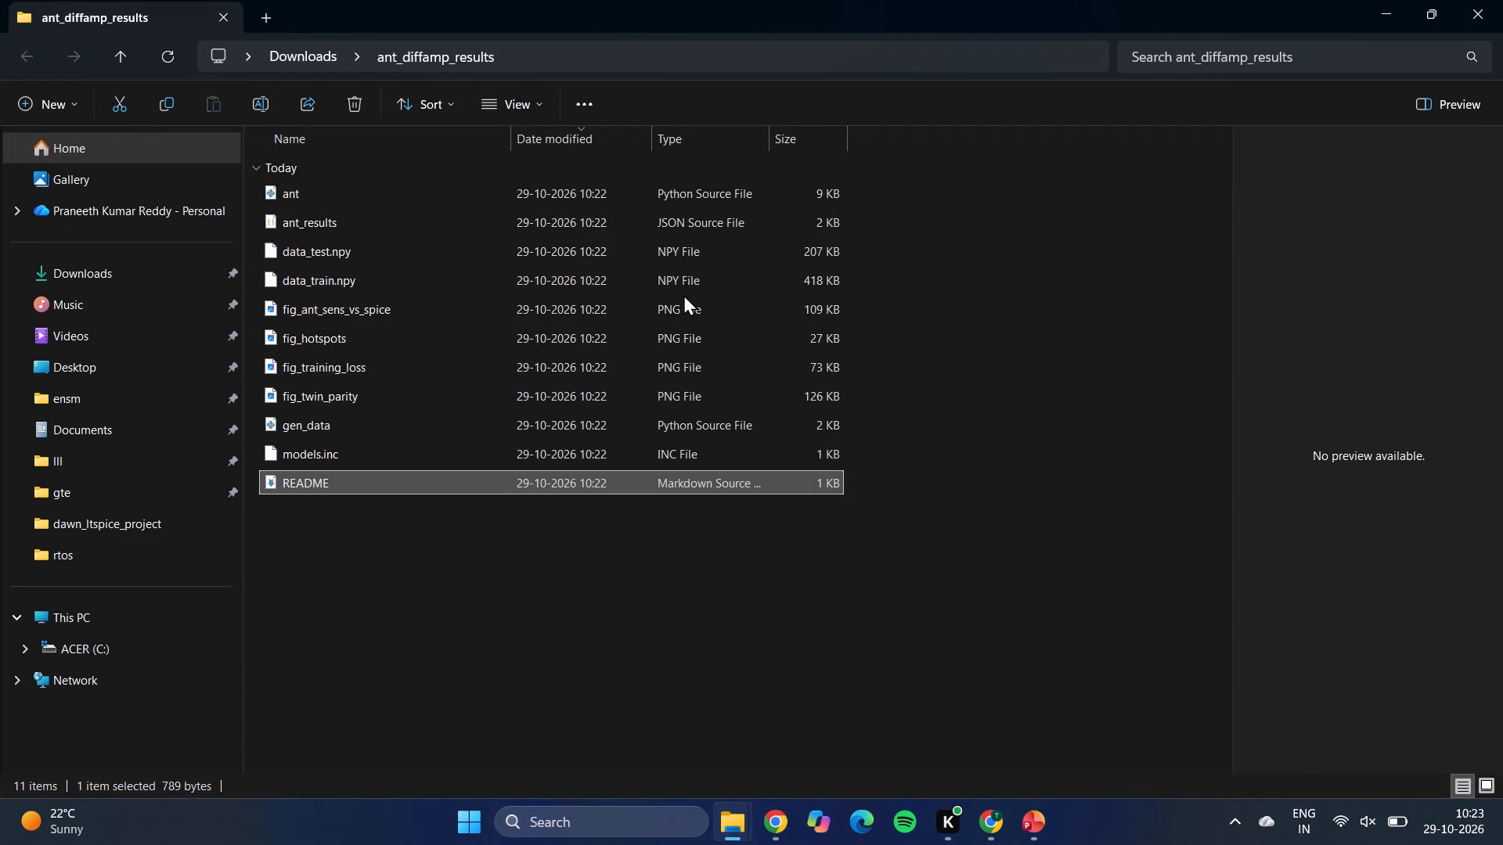
# Open the ant Python script from the extracted folder and examine its twin training and ANT construction code.
pyautogui.doubleClick(457, 198)
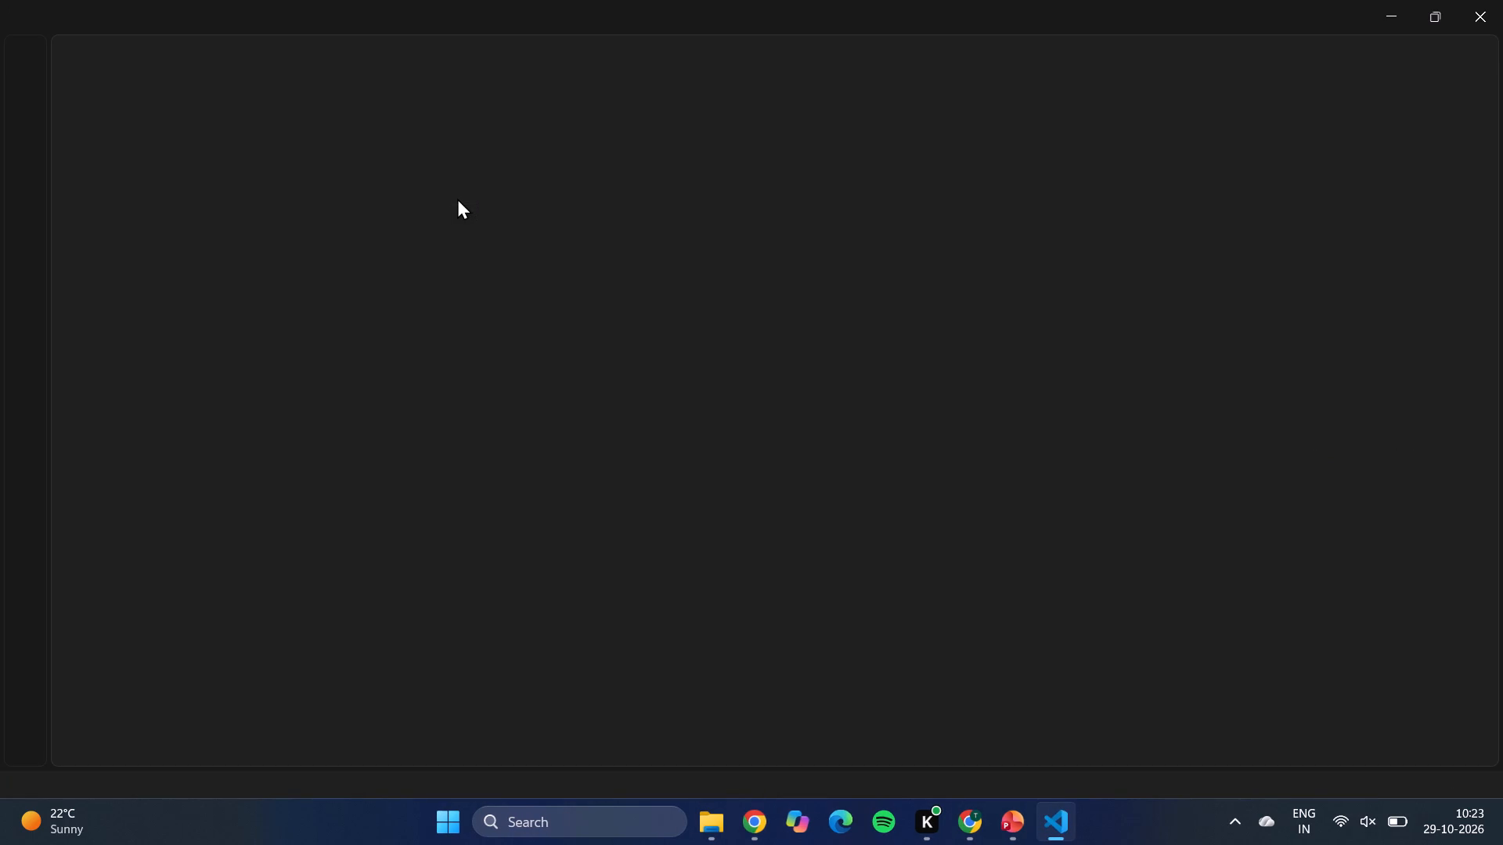
pyautogui.scroll(2, 261, 322)
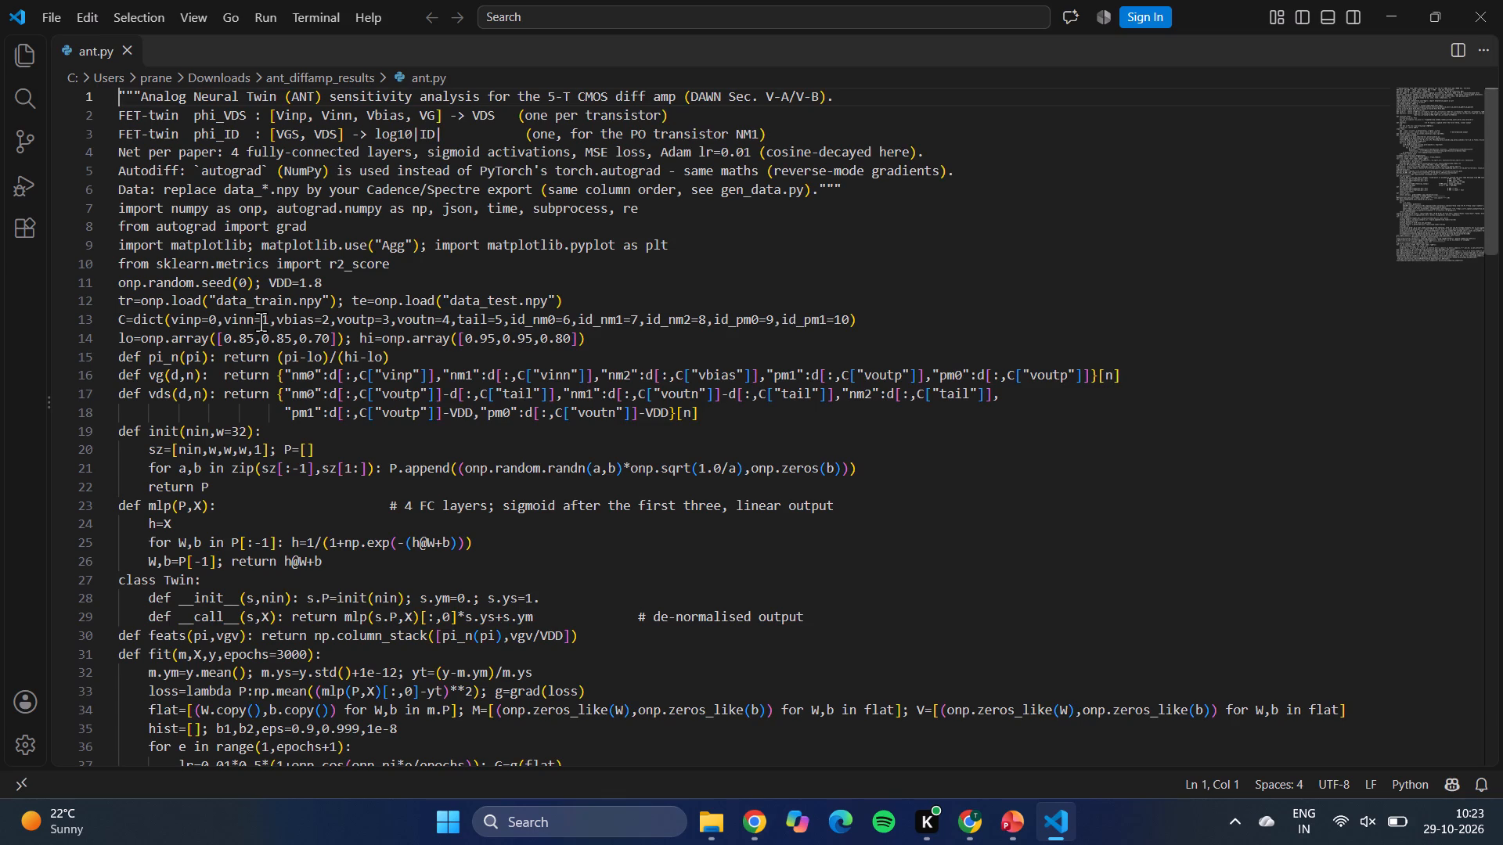
pyautogui.scroll(-3, 308, 420)
pyautogui.scroll(-3, 439, 539)
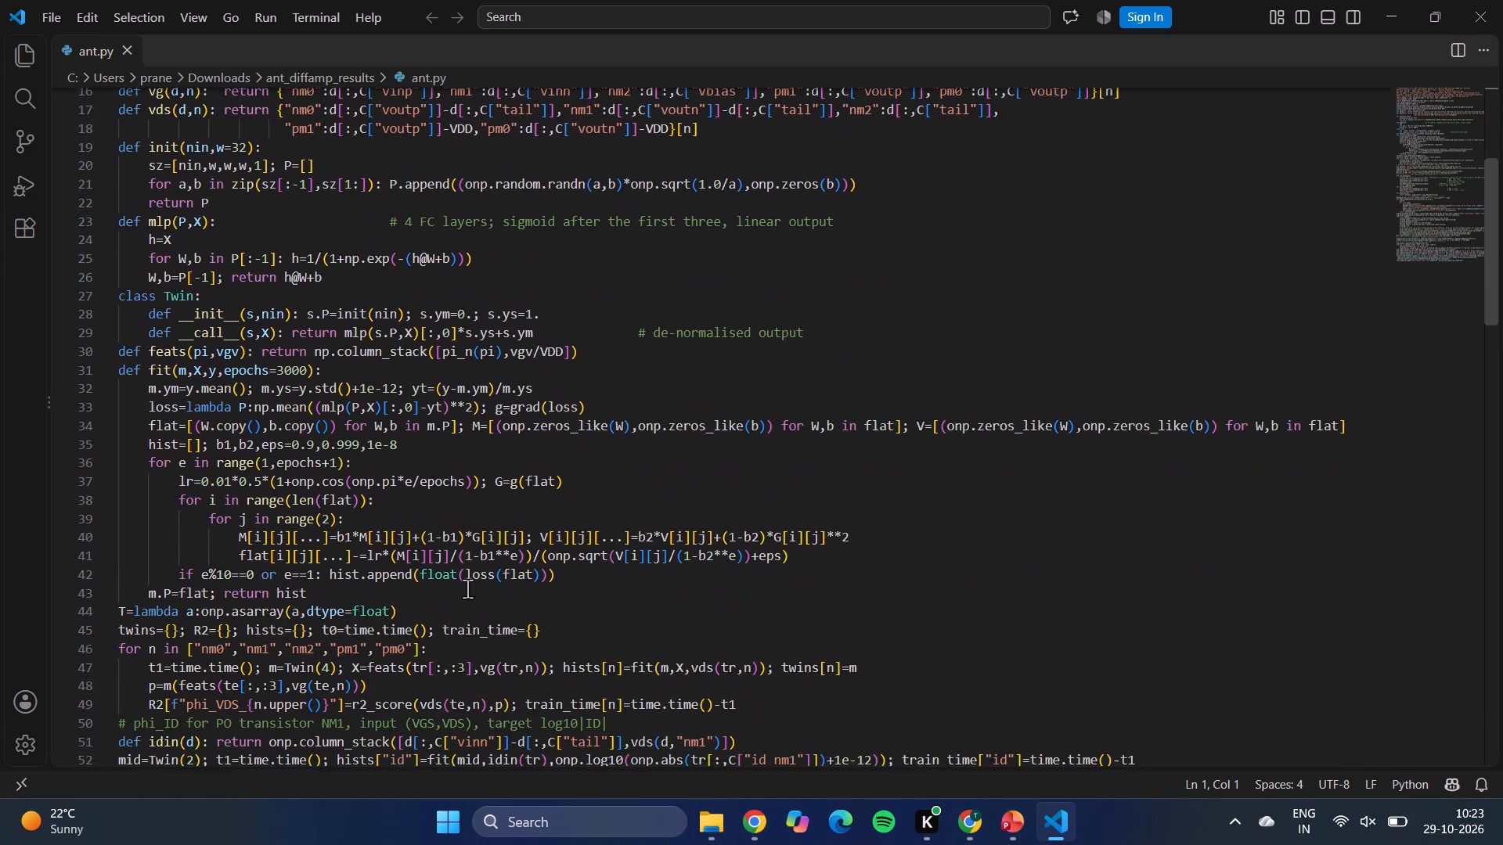
pyautogui.scroll(-5, 467, 588)
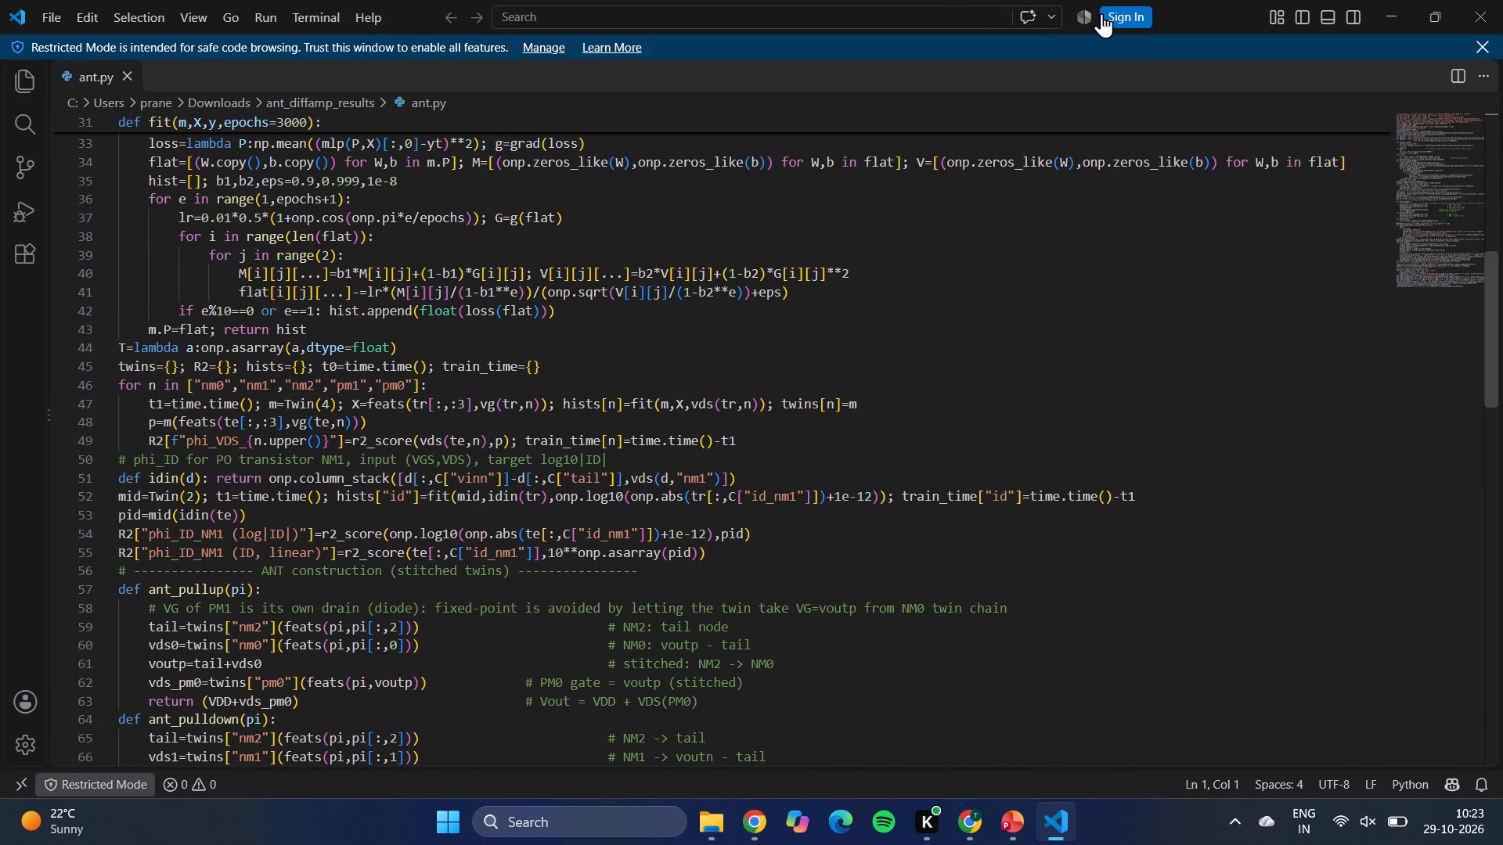
# Start signing in to the code editor's AI features and trust the workspace containing ant.py.
pyautogui.click(1101, 13)
pyautogui.click(1128, 21)
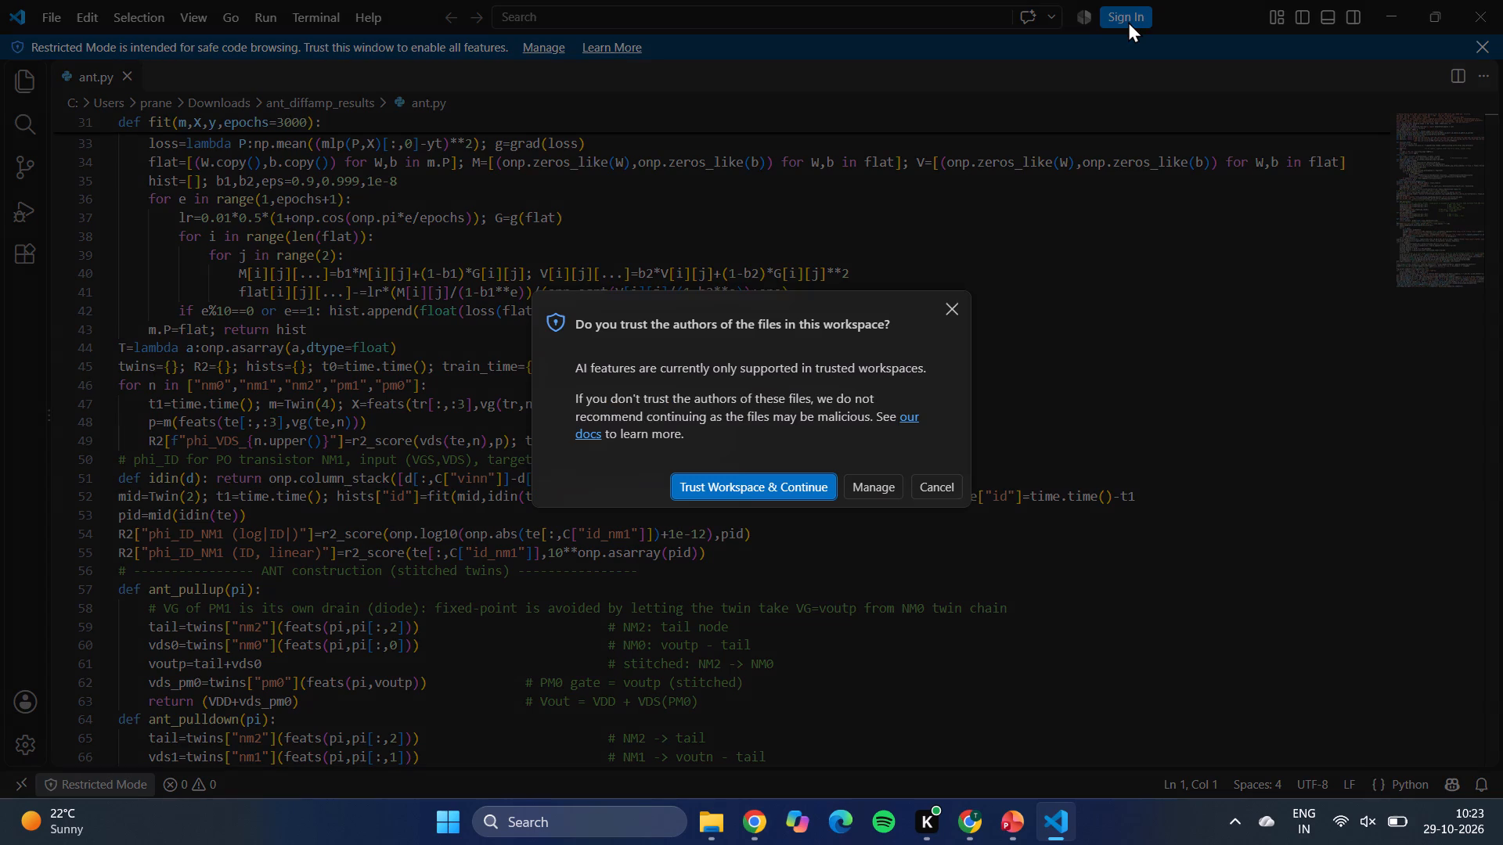
pyautogui.click(760, 482)
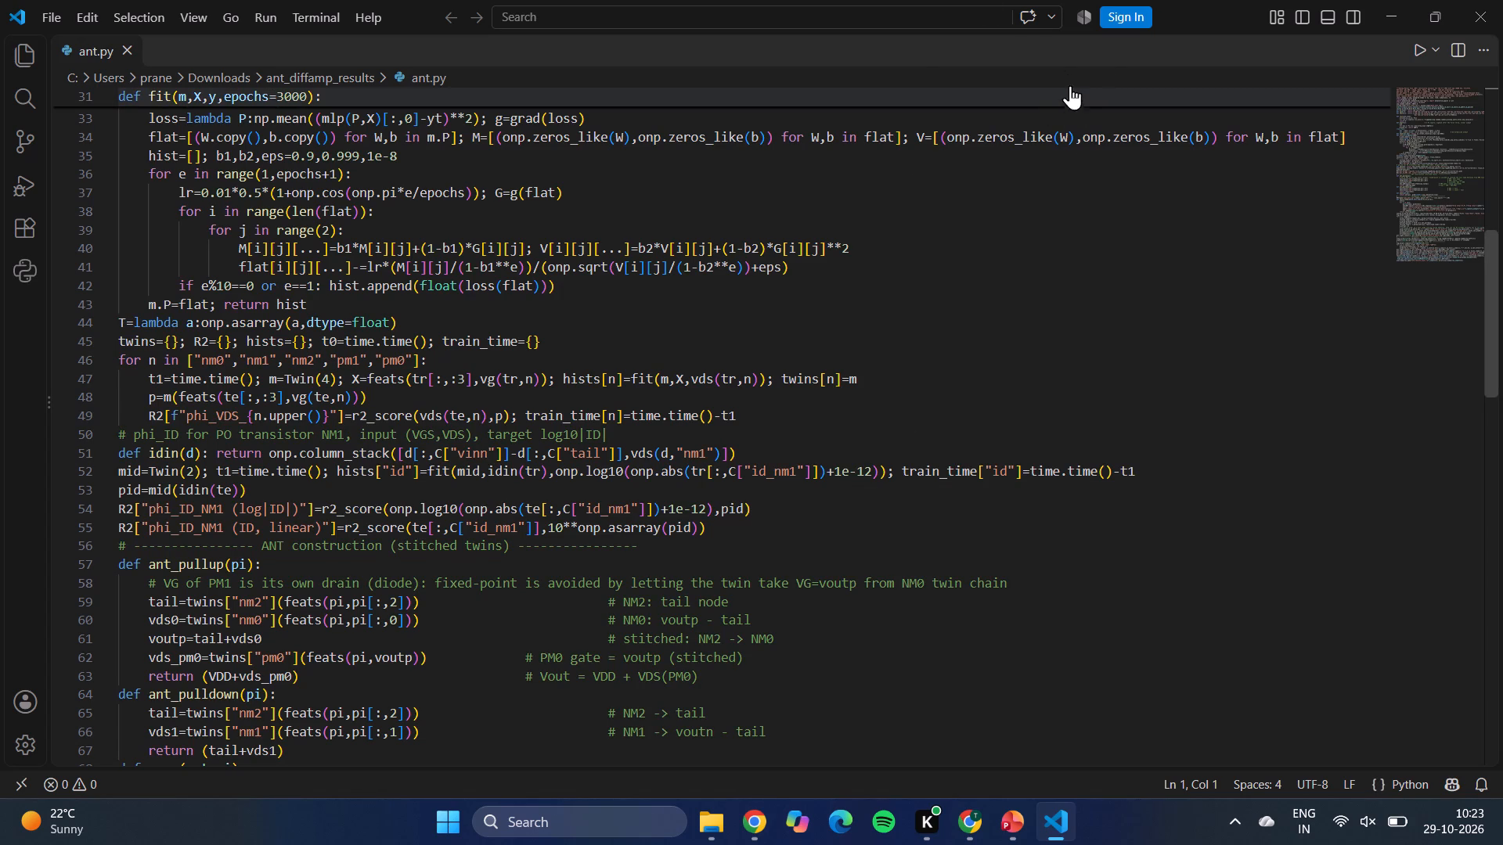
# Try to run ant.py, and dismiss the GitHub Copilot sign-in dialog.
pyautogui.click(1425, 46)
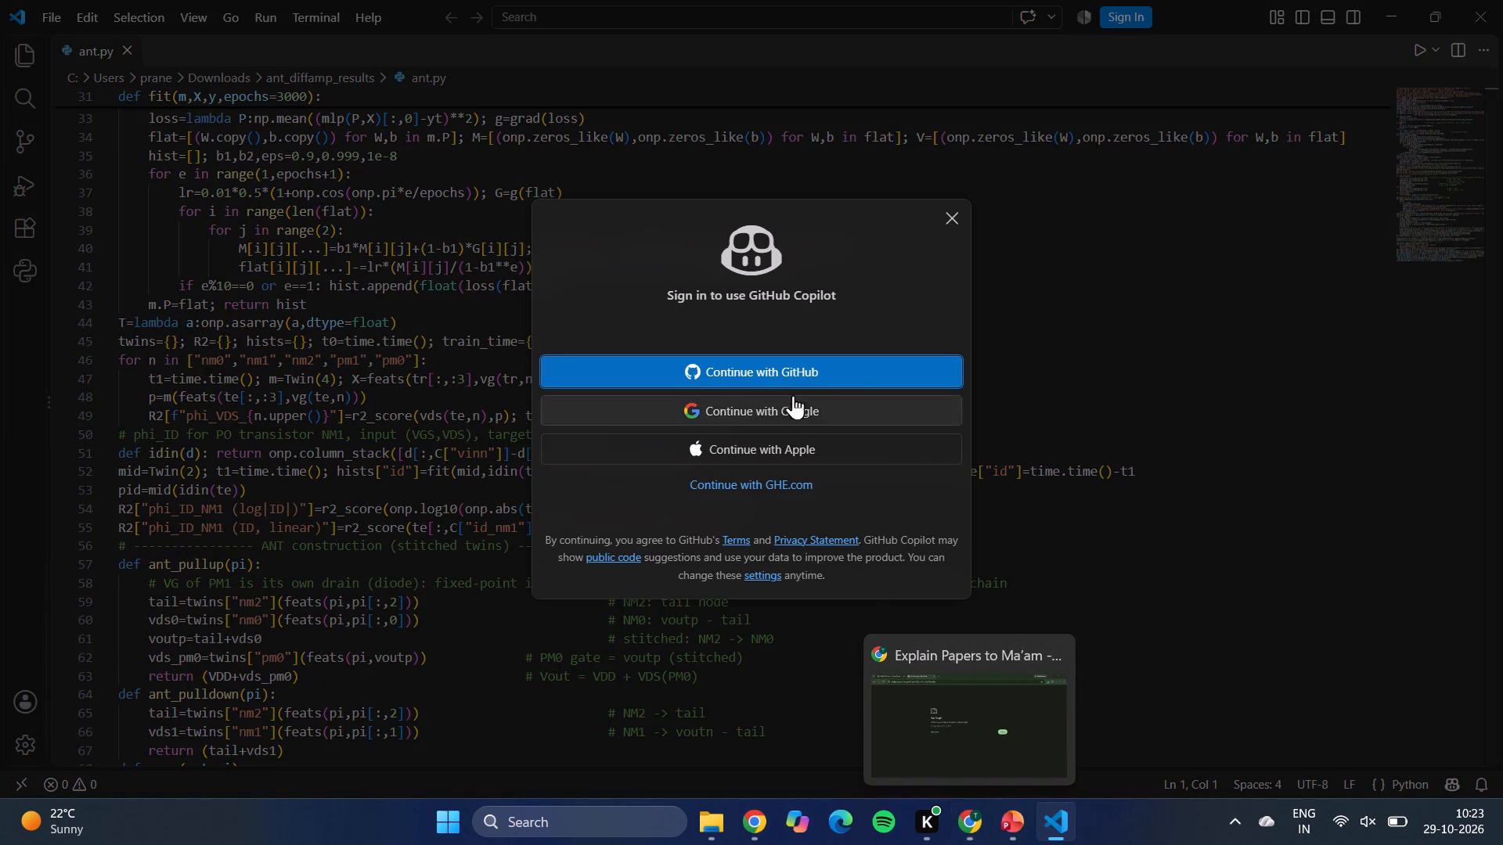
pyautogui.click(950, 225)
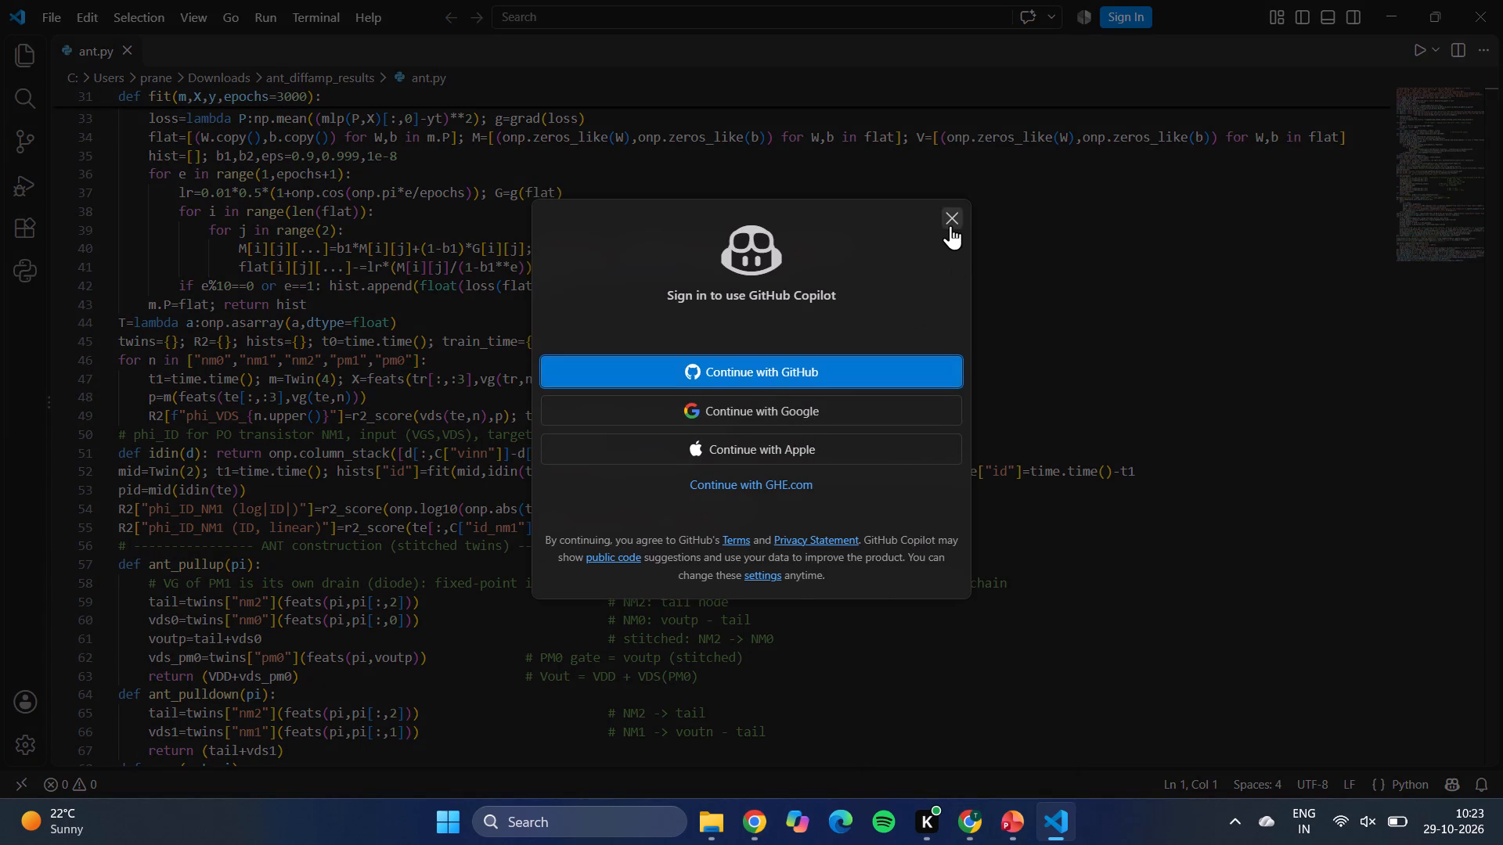
# Switch to the evaluation_3_updated presentation in PowerPoint, at the empty body of the Design Idea slide.
pyautogui.click(983, 807)
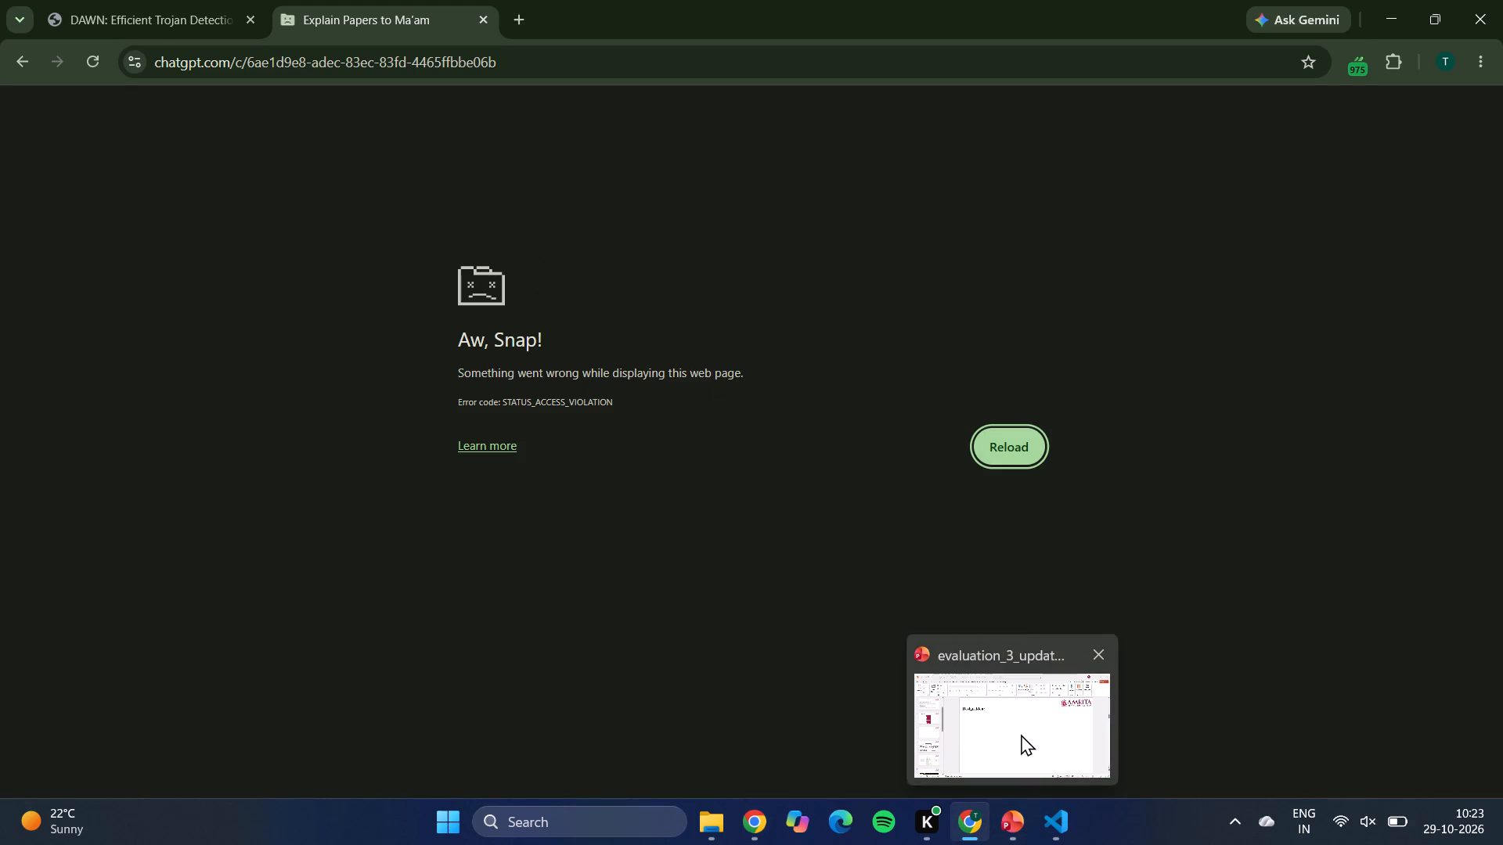
pyautogui.click(1021, 734)
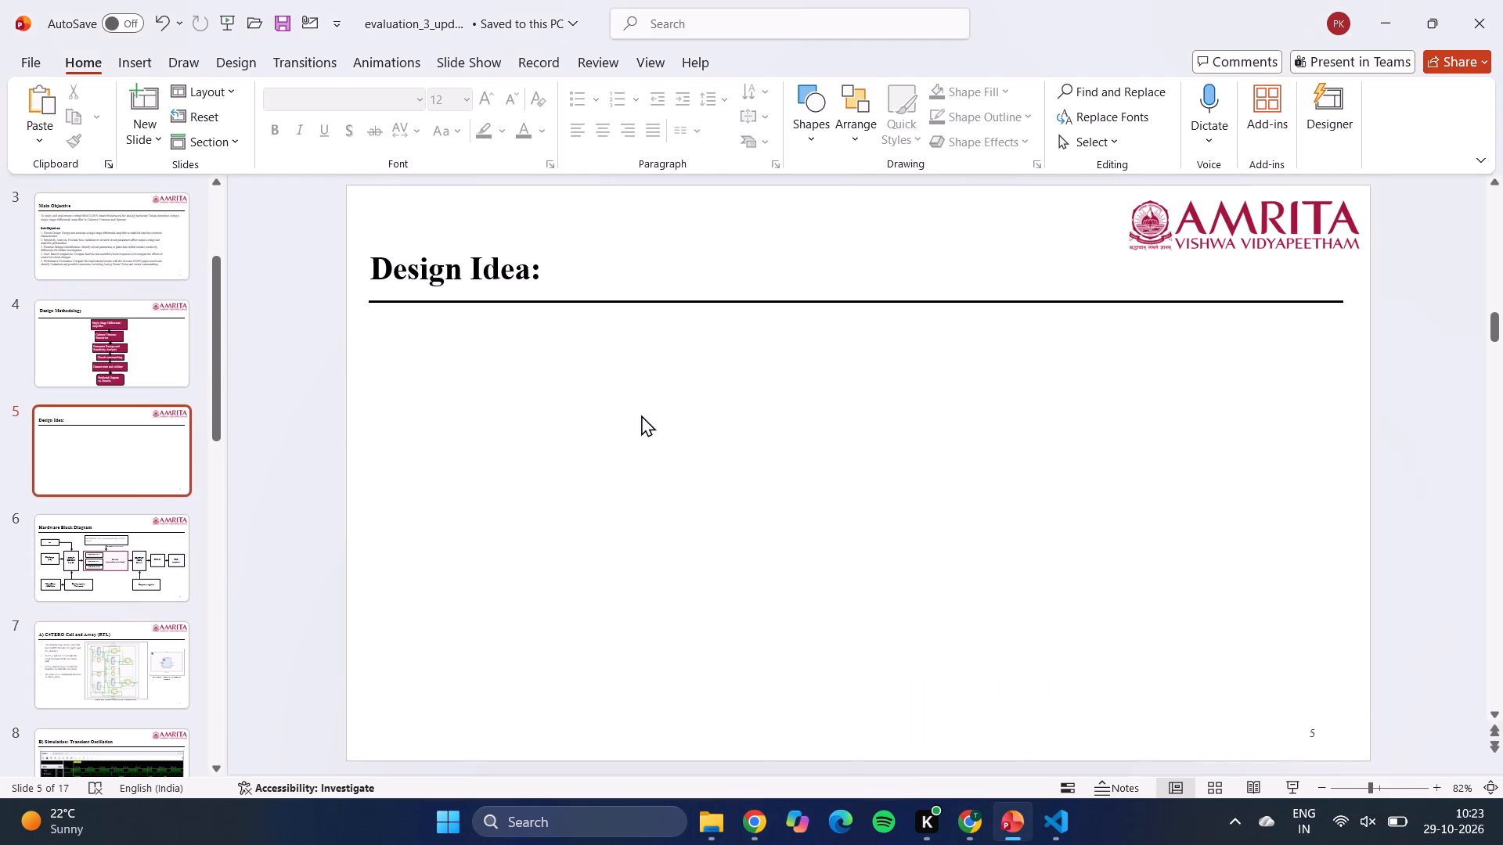
pyautogui.click(523, 367)
pyautogui.click(470, 347)
# Review the Hardware Block Diagram and Design Methodology slides, and return to the empty Design Idea slide.
pyautogui.click(449, 368)
pyautogui.click(104, 539)
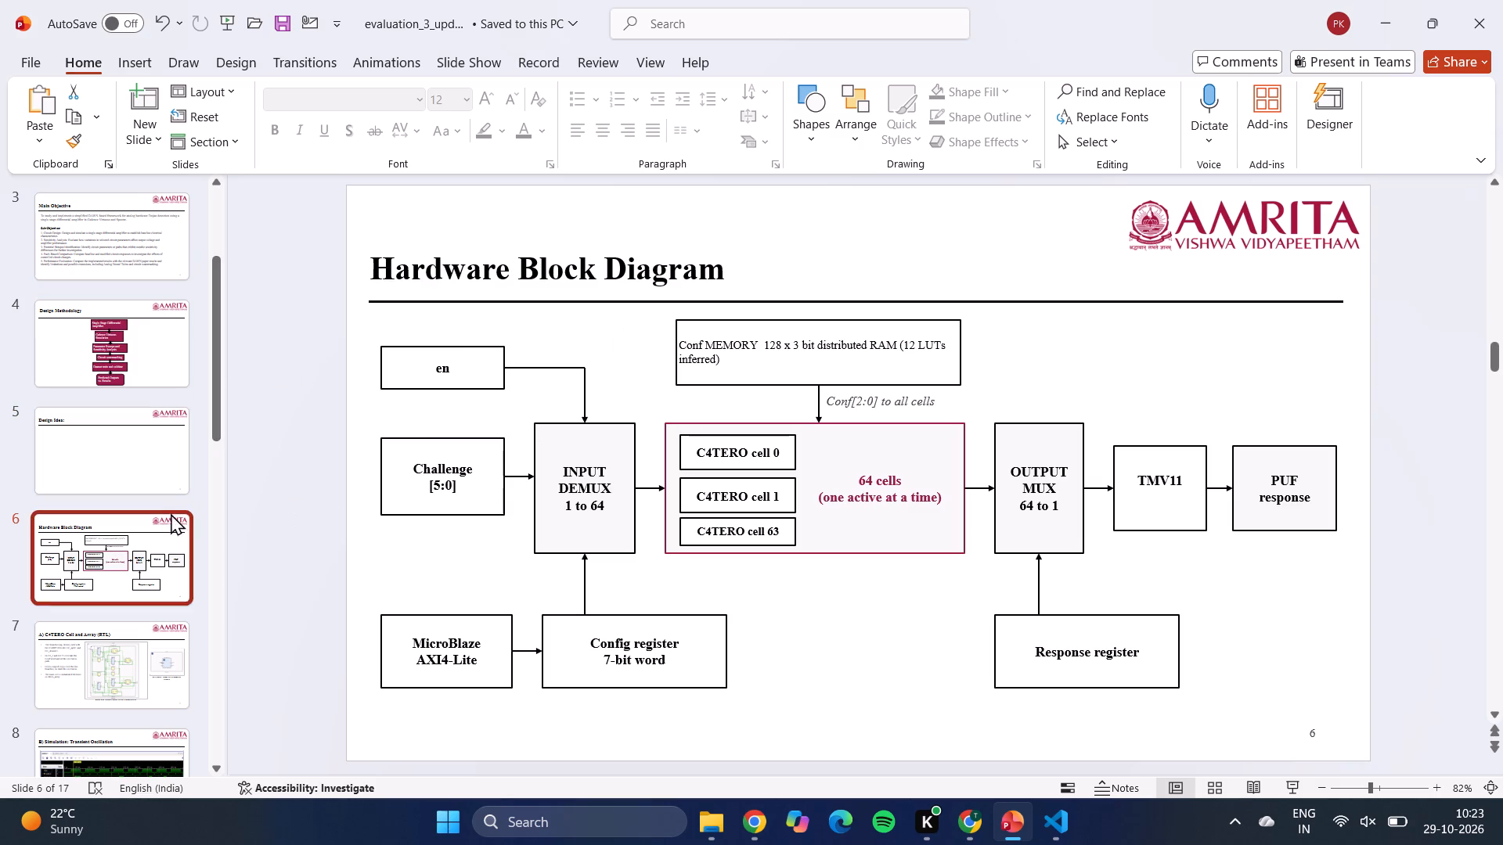
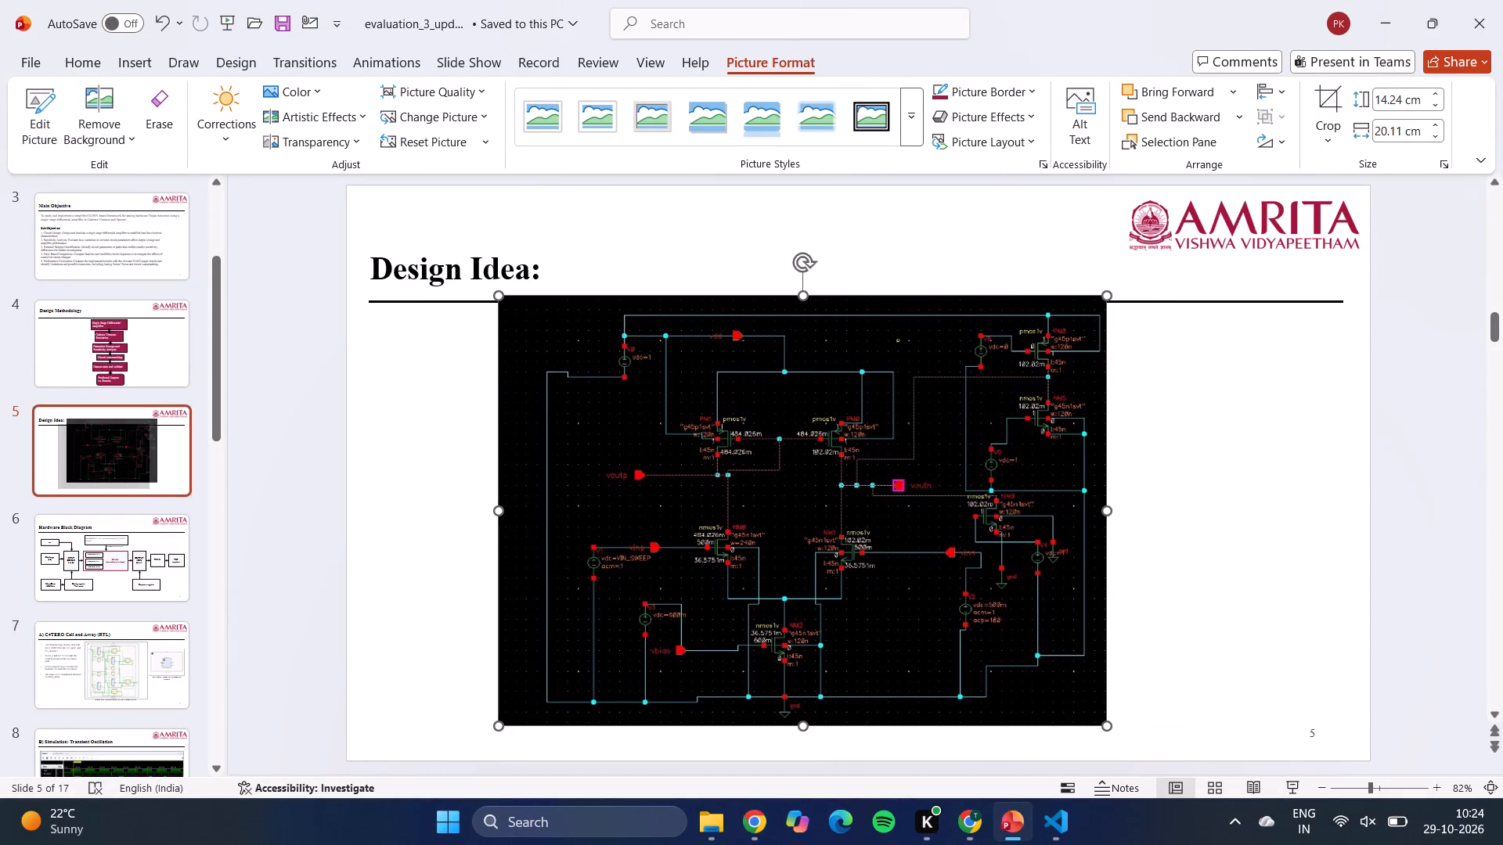
# Move the "Design Idea:" title box upward on slide 5, clear of the horizontal line beneath it.
pyautogui.click(571, 282)
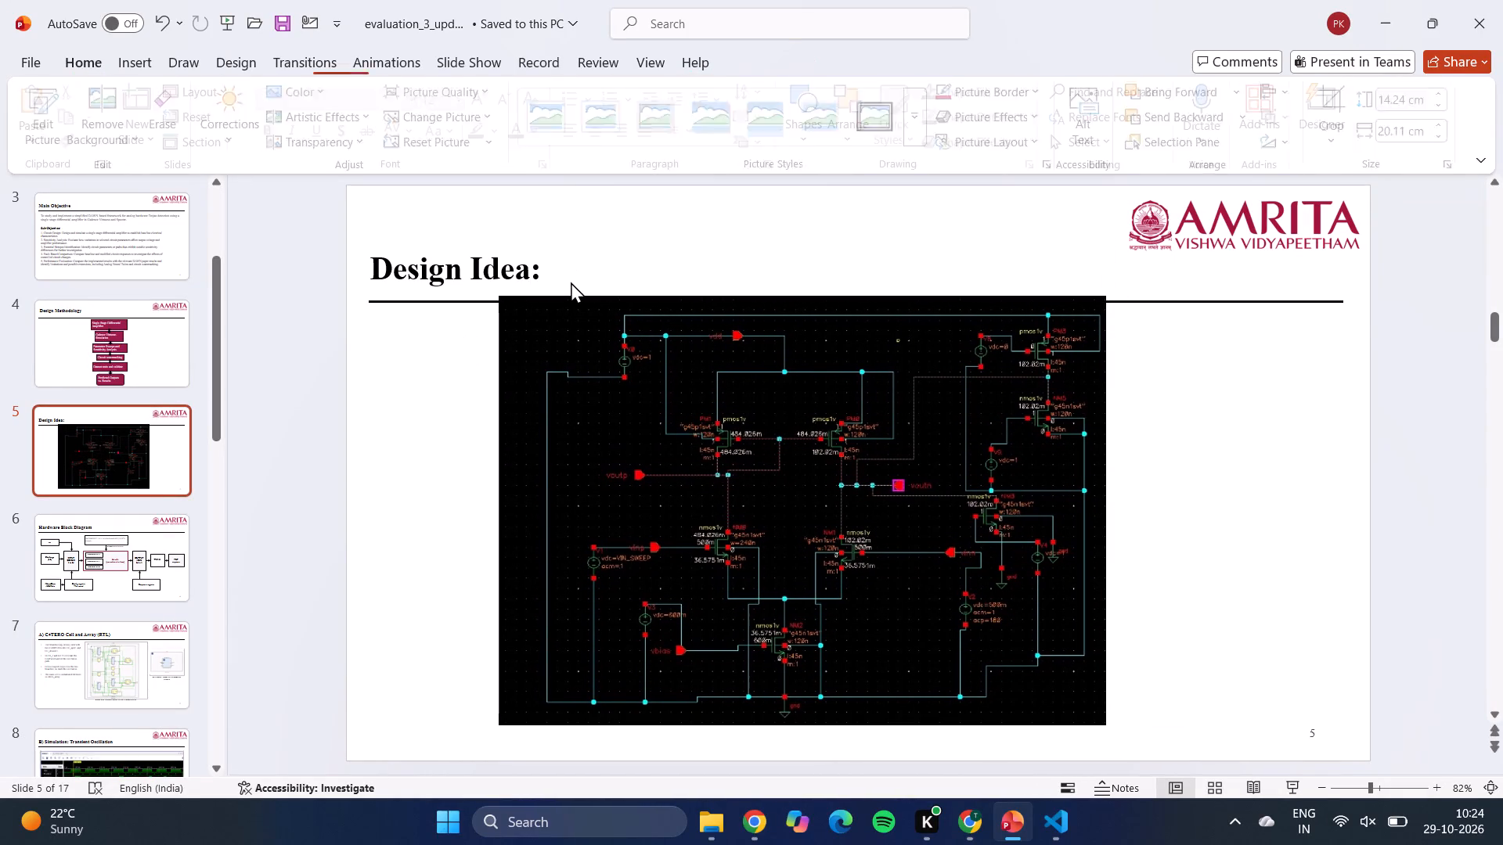
pyautogui.click(438, 262)
pyautogui.click(433, 245)
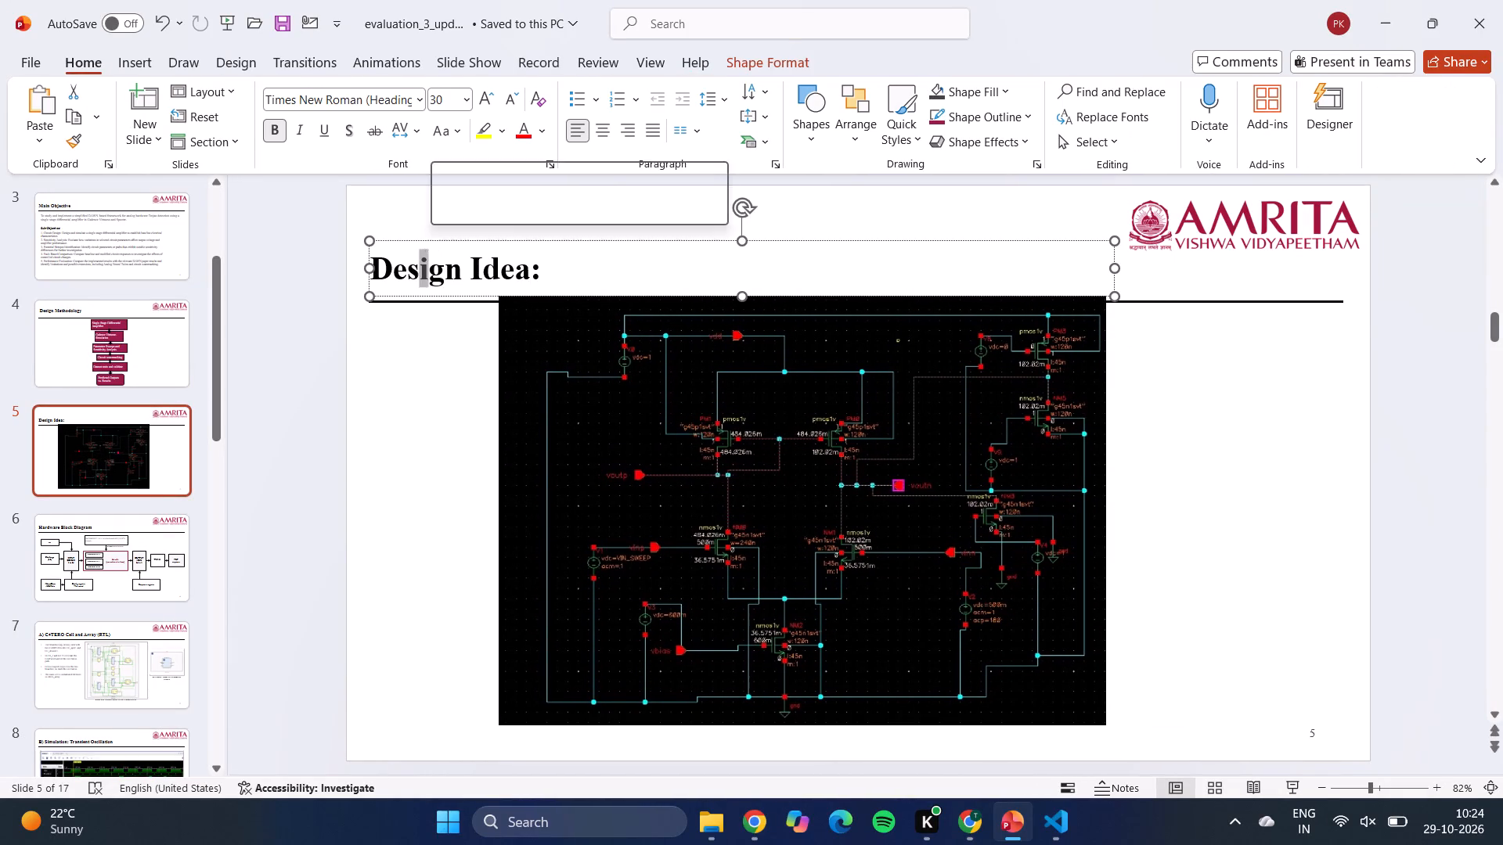
pyautogui.moveTo(431, 240); pyautogui.dragTo(424, 203)
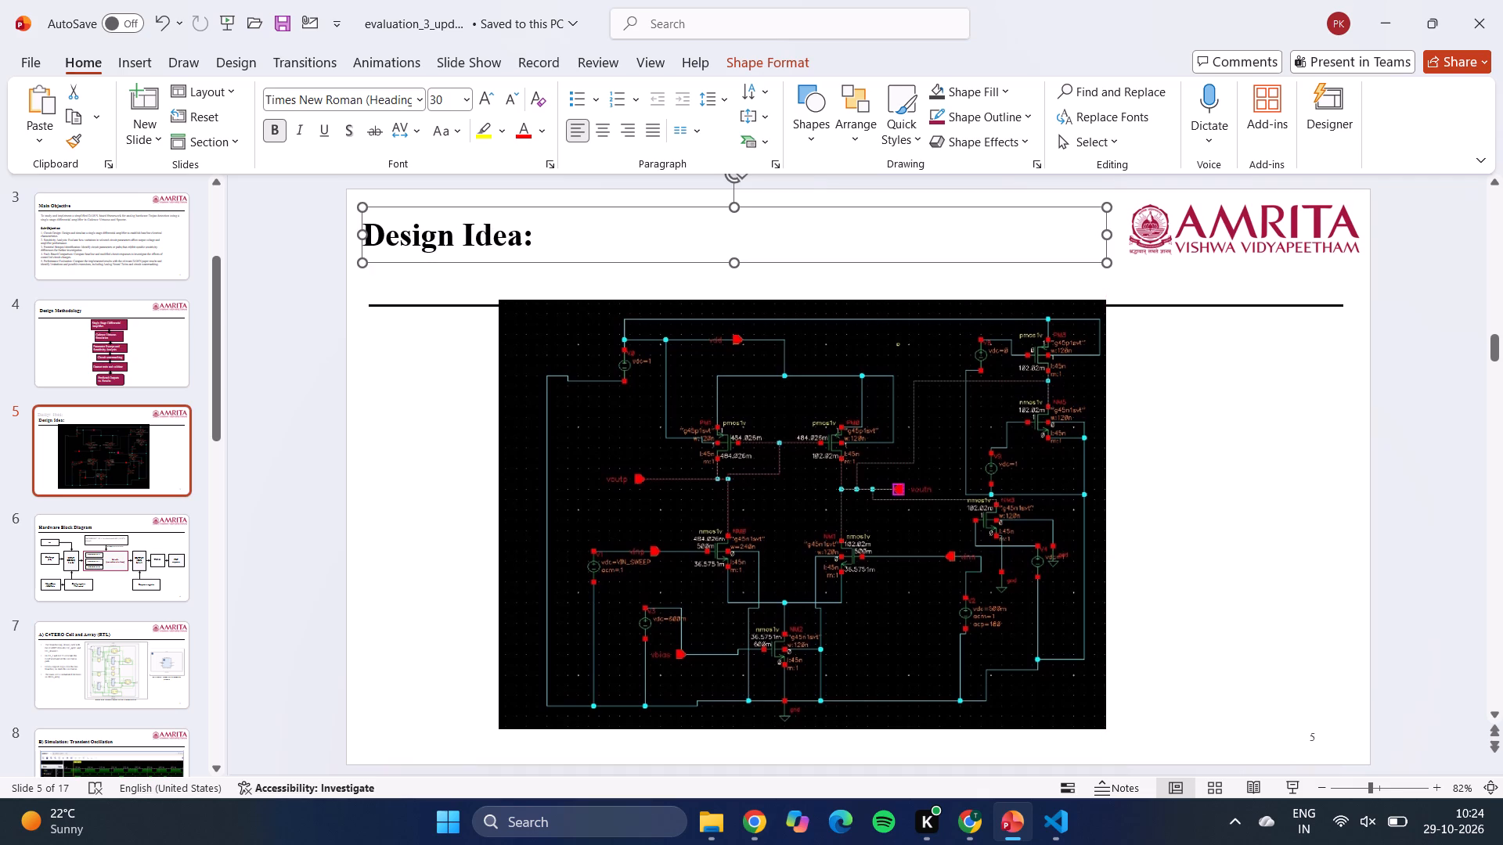
pyautogui.click(431, 292)
# Select the circuit schematic picture on the Design Idea slide.
pyautogui.click(521, 350)
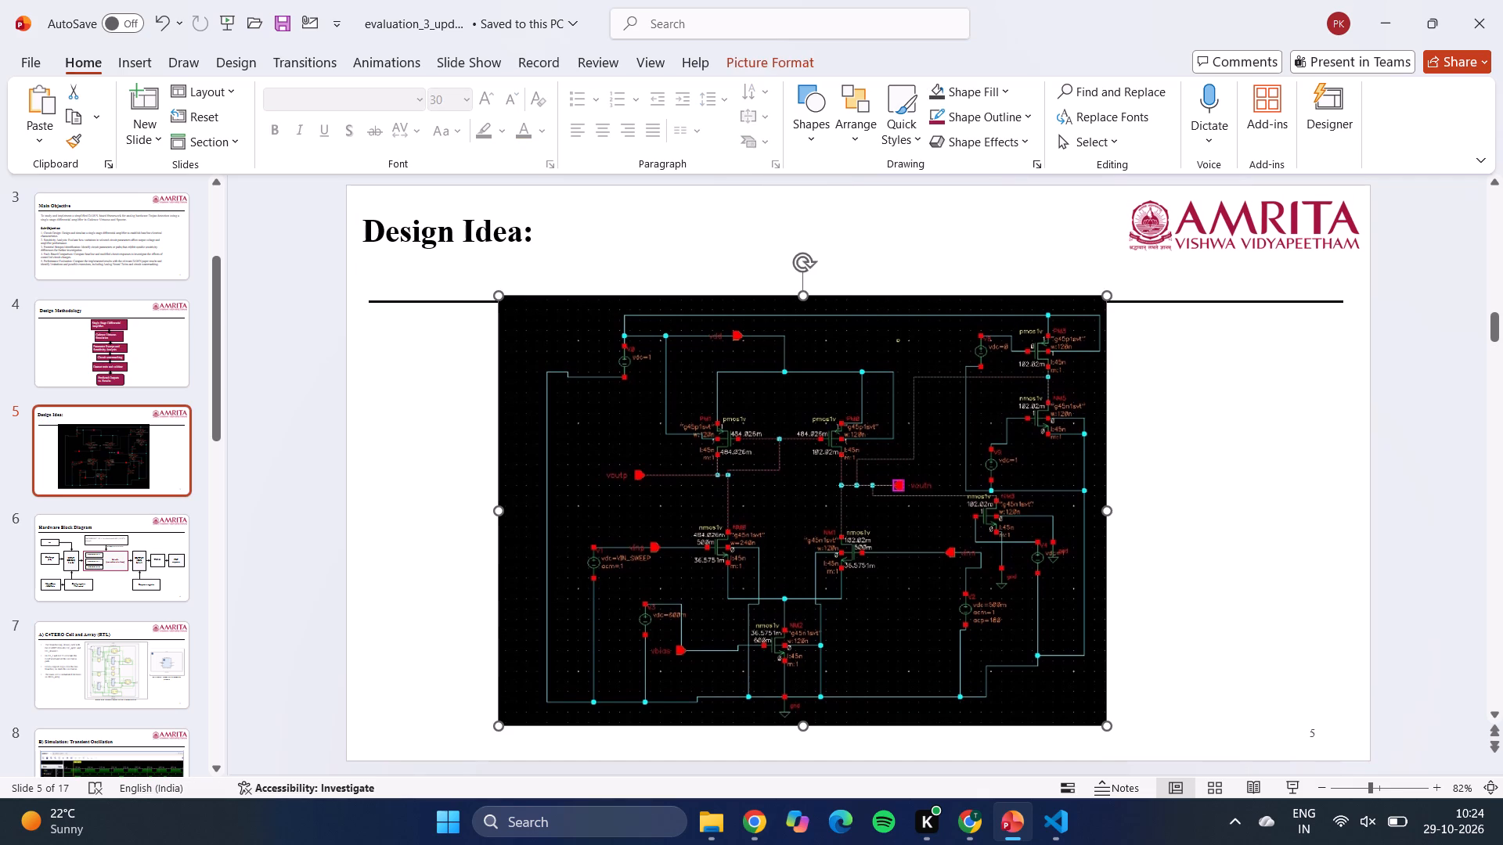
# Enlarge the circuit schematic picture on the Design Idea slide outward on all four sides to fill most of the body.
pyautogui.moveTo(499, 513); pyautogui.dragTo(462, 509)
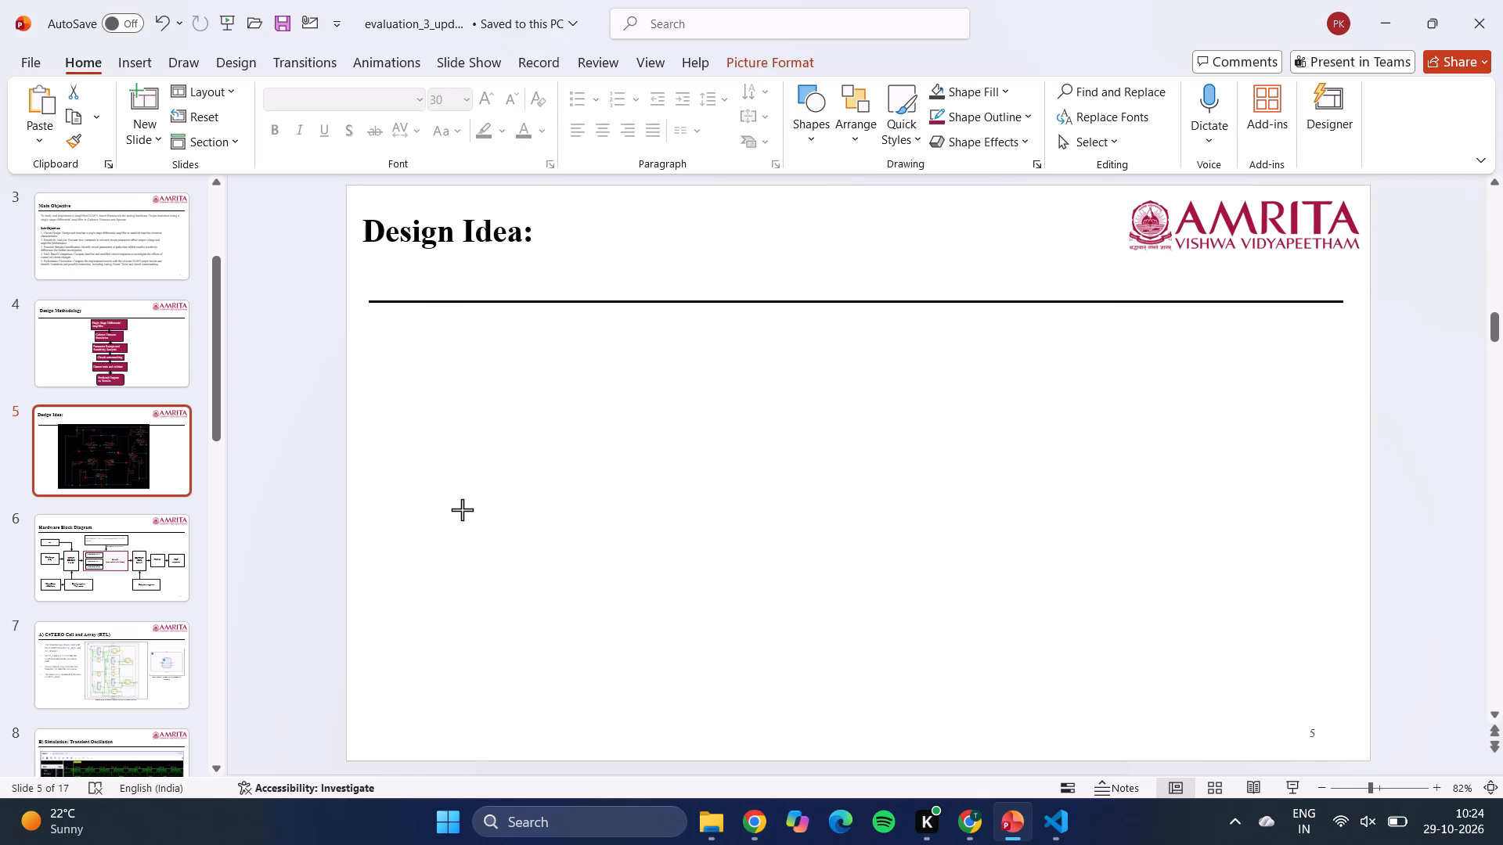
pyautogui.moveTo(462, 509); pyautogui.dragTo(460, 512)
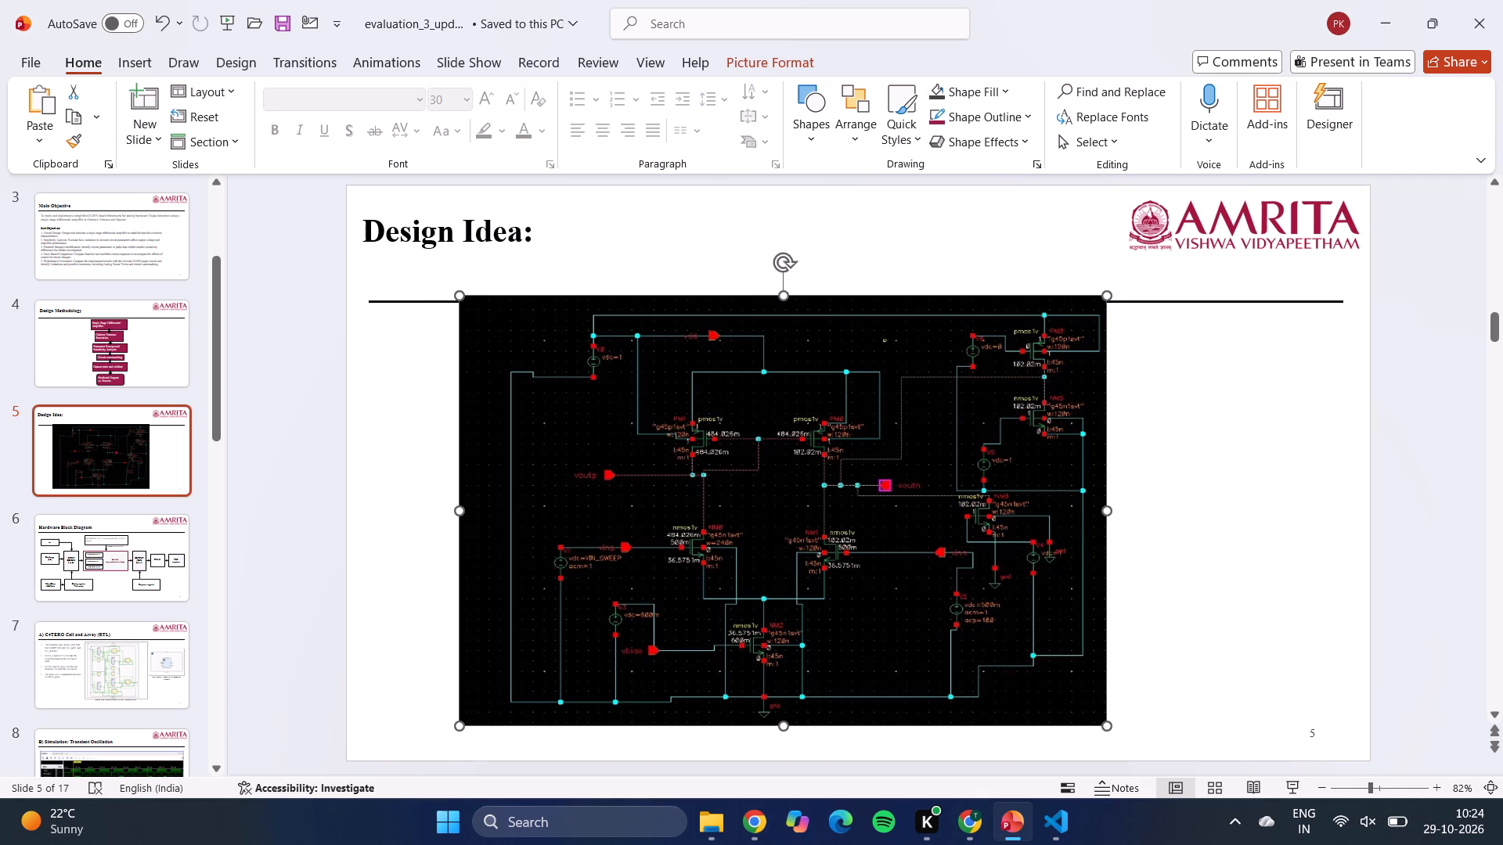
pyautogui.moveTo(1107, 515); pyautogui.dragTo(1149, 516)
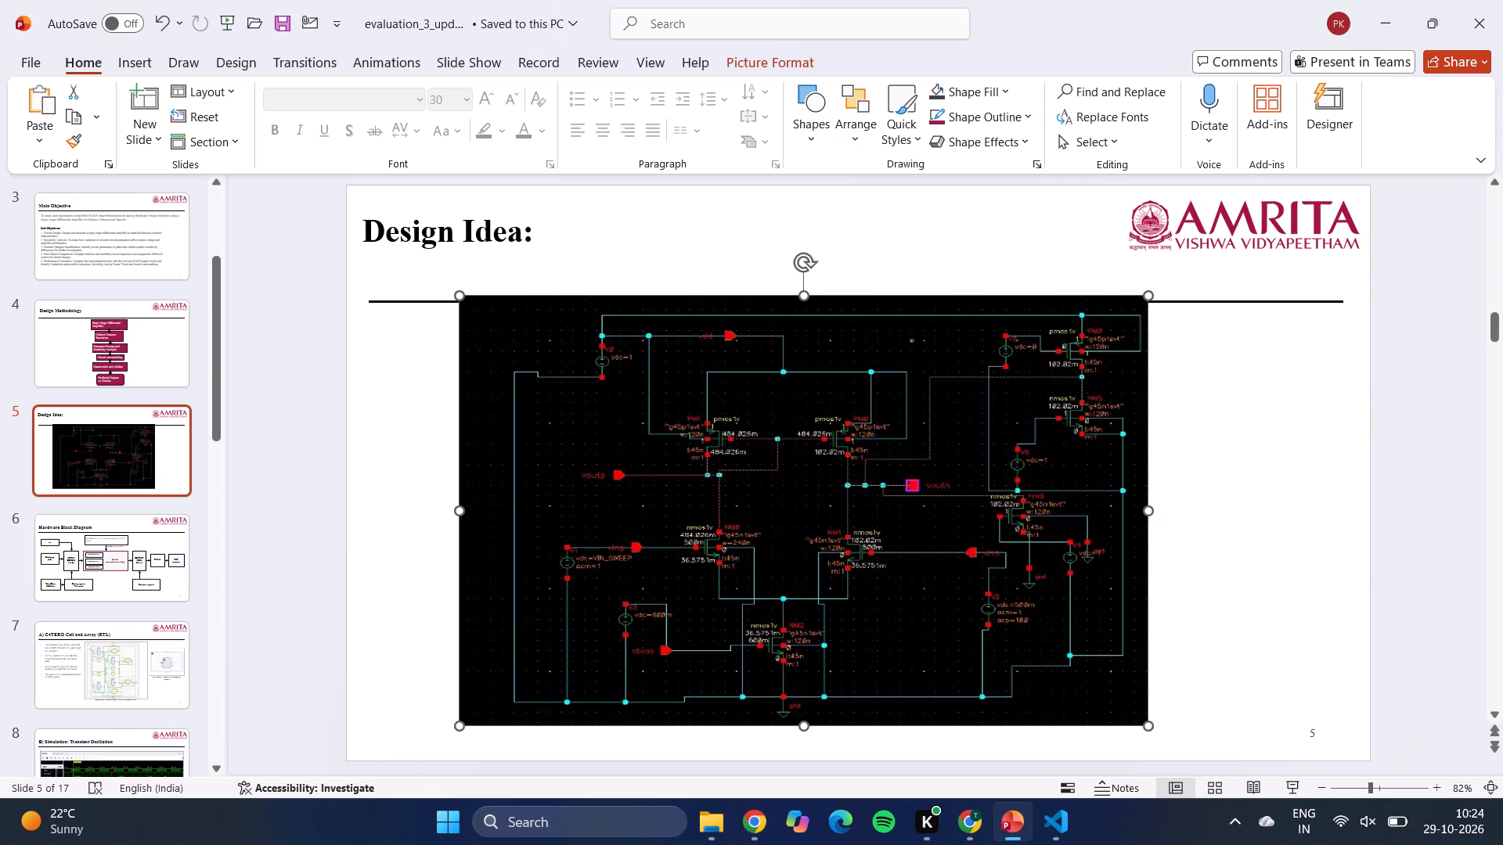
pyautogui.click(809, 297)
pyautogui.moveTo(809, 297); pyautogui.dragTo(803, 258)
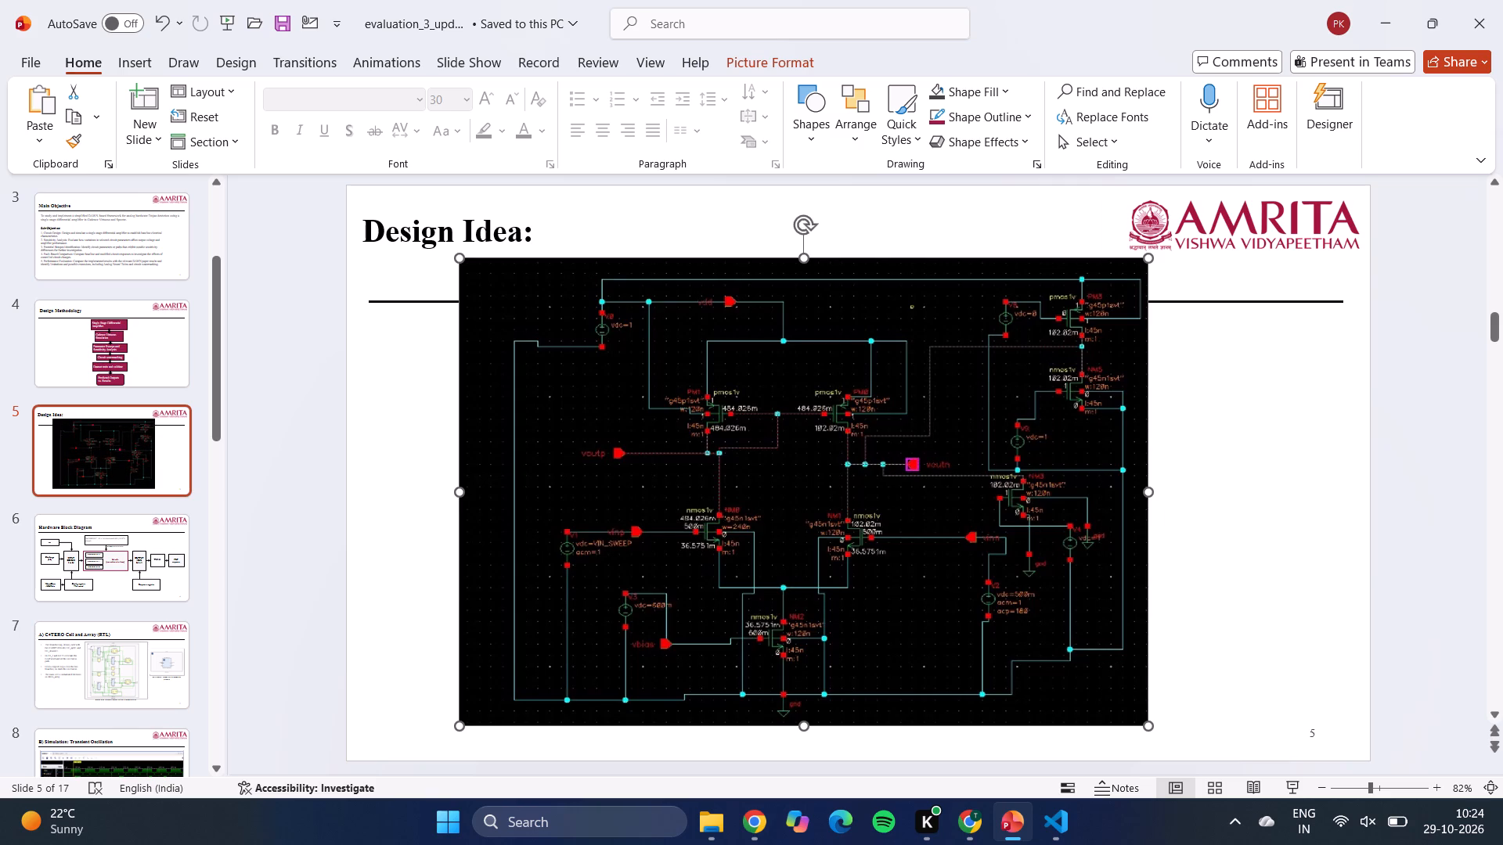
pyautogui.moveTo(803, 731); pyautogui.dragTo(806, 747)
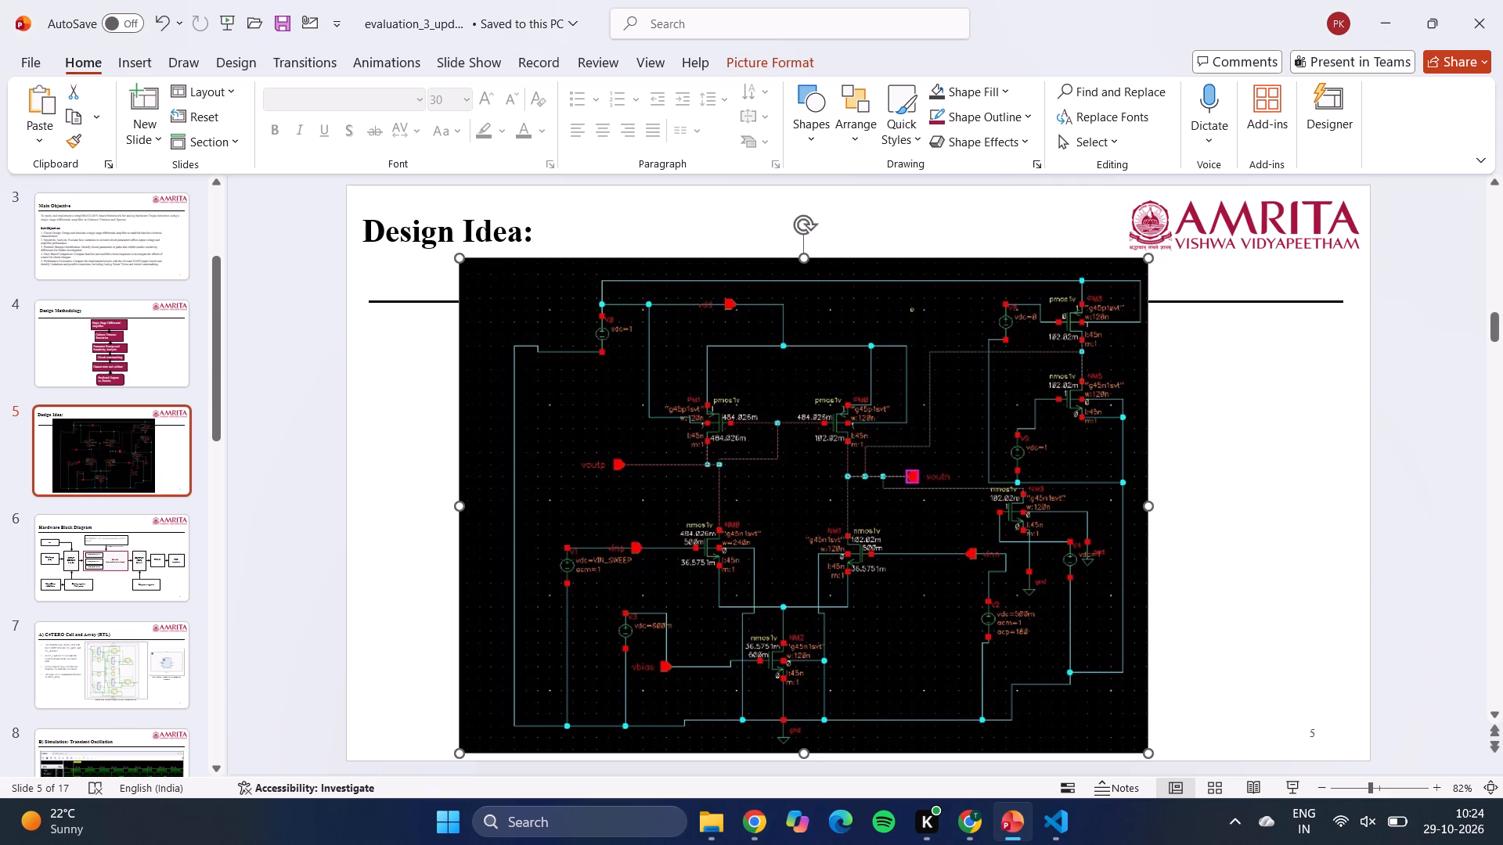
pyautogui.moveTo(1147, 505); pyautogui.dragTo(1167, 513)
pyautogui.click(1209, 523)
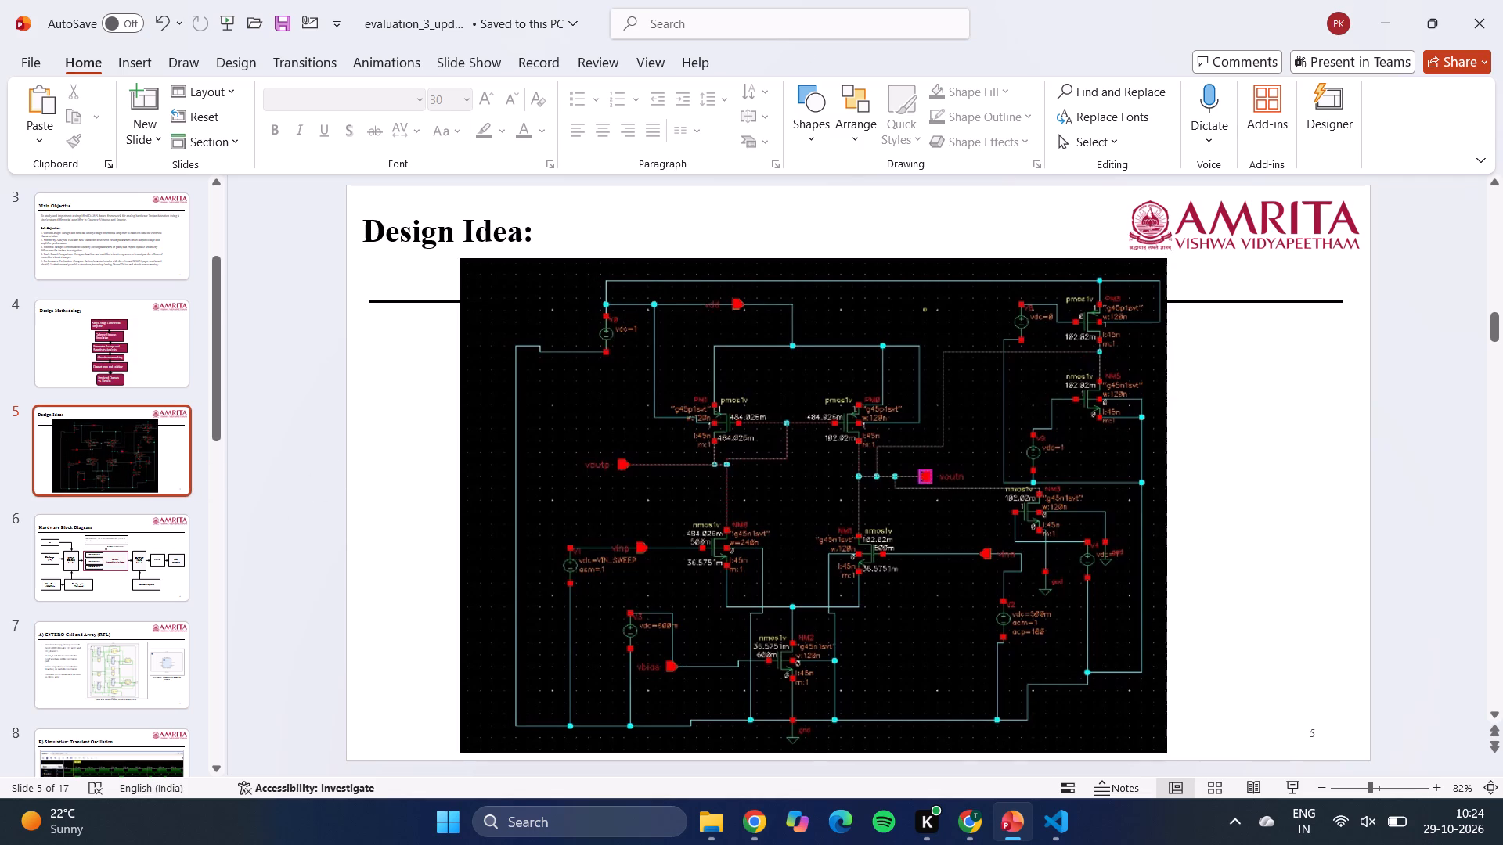
# Shrink the schematic picture by lowering its top edge below the title line and pulling its right edge inward.
pyautogui.moveTo(773, 487); pyautogui.dragTo(682, 491)
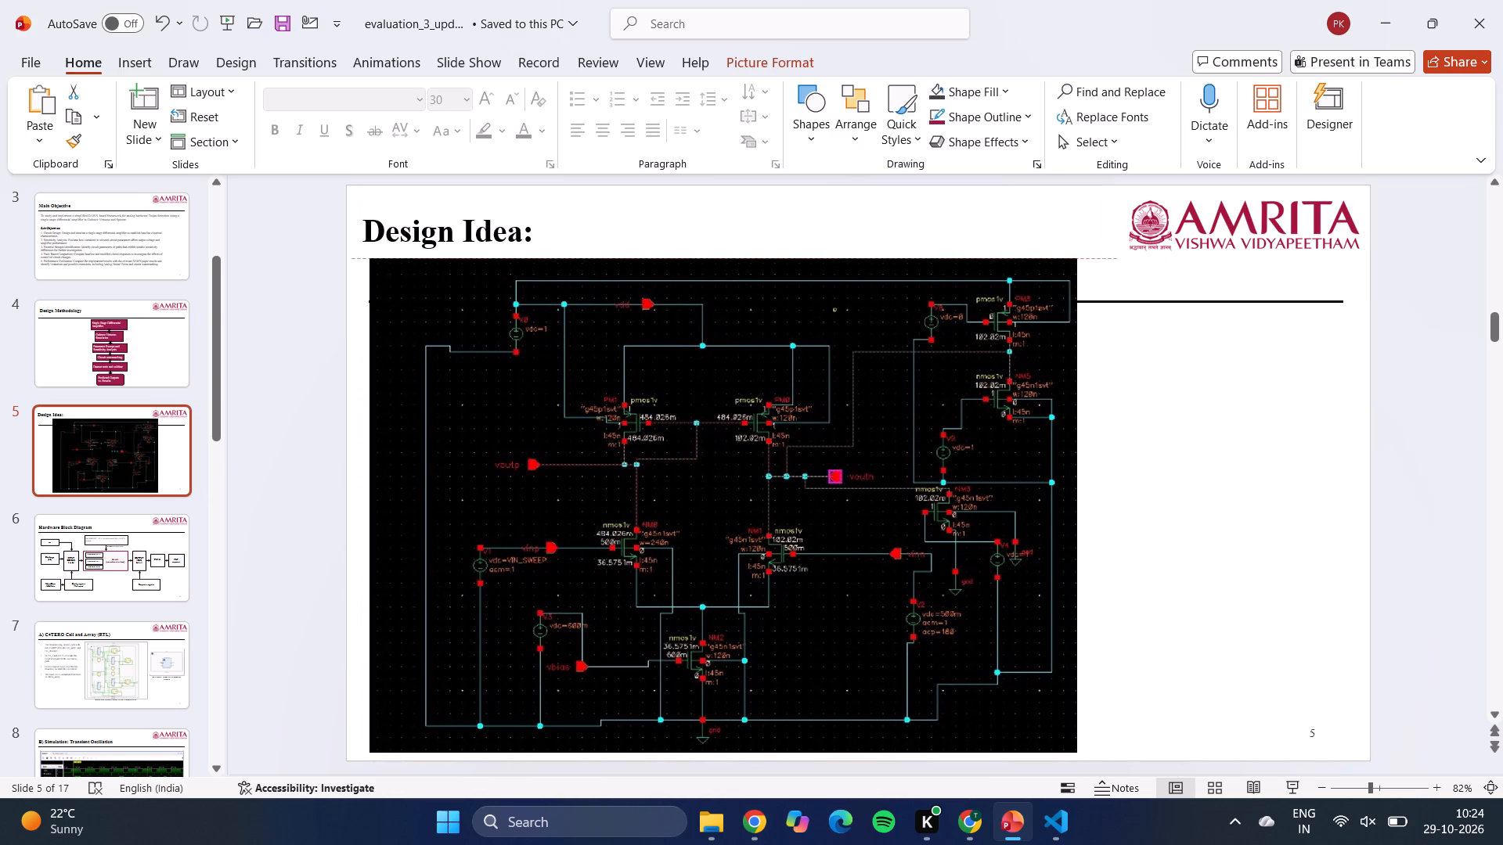
pyautogui.moveTo(682, 491); pyautogui.dragTo(785, 486)
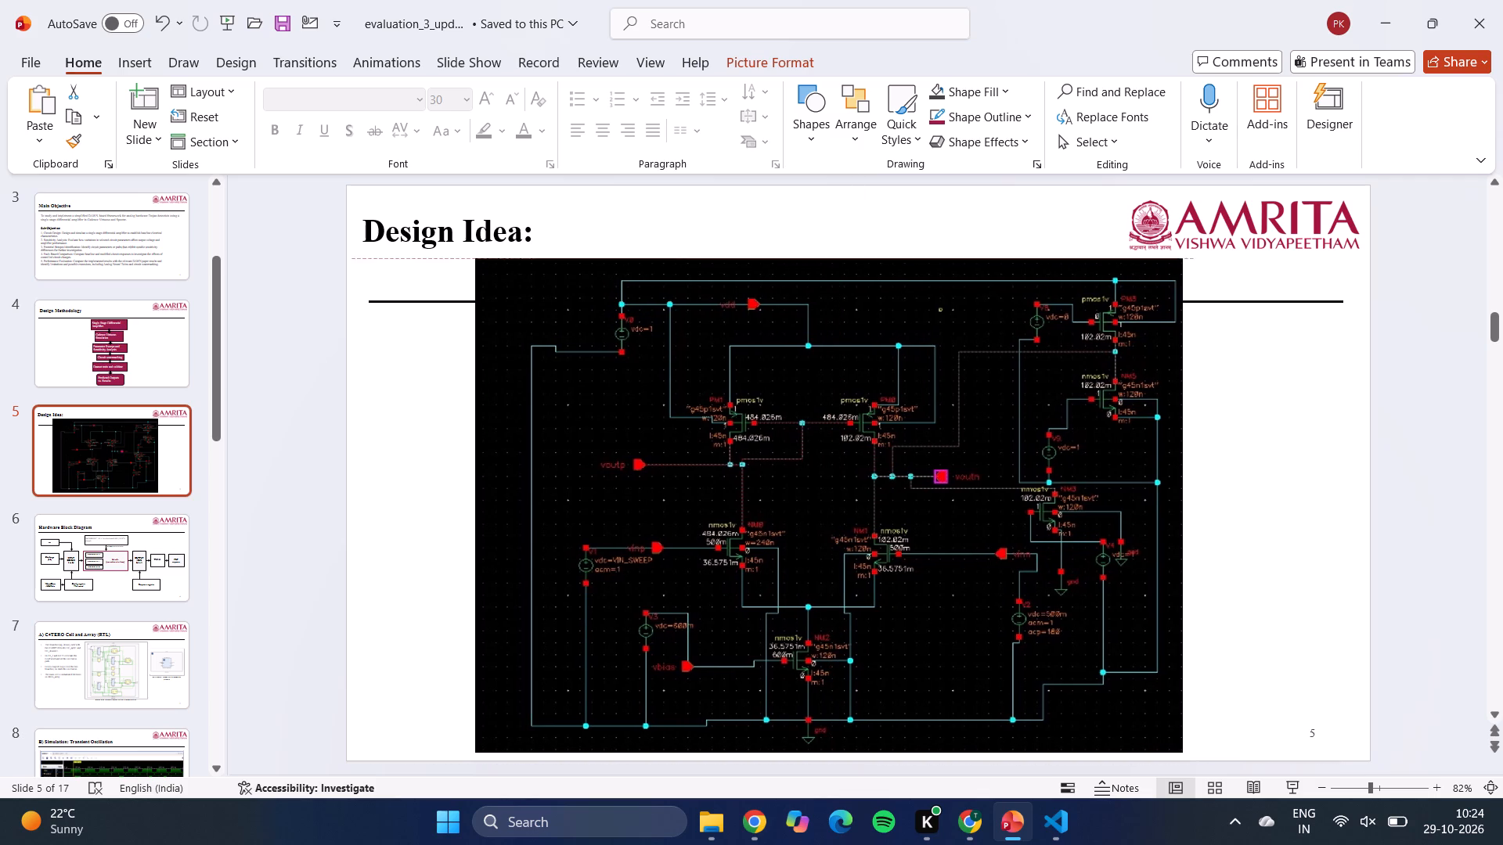
pyautogui.moveTo(831, 260); pyautogui.dragTo(832, 344)
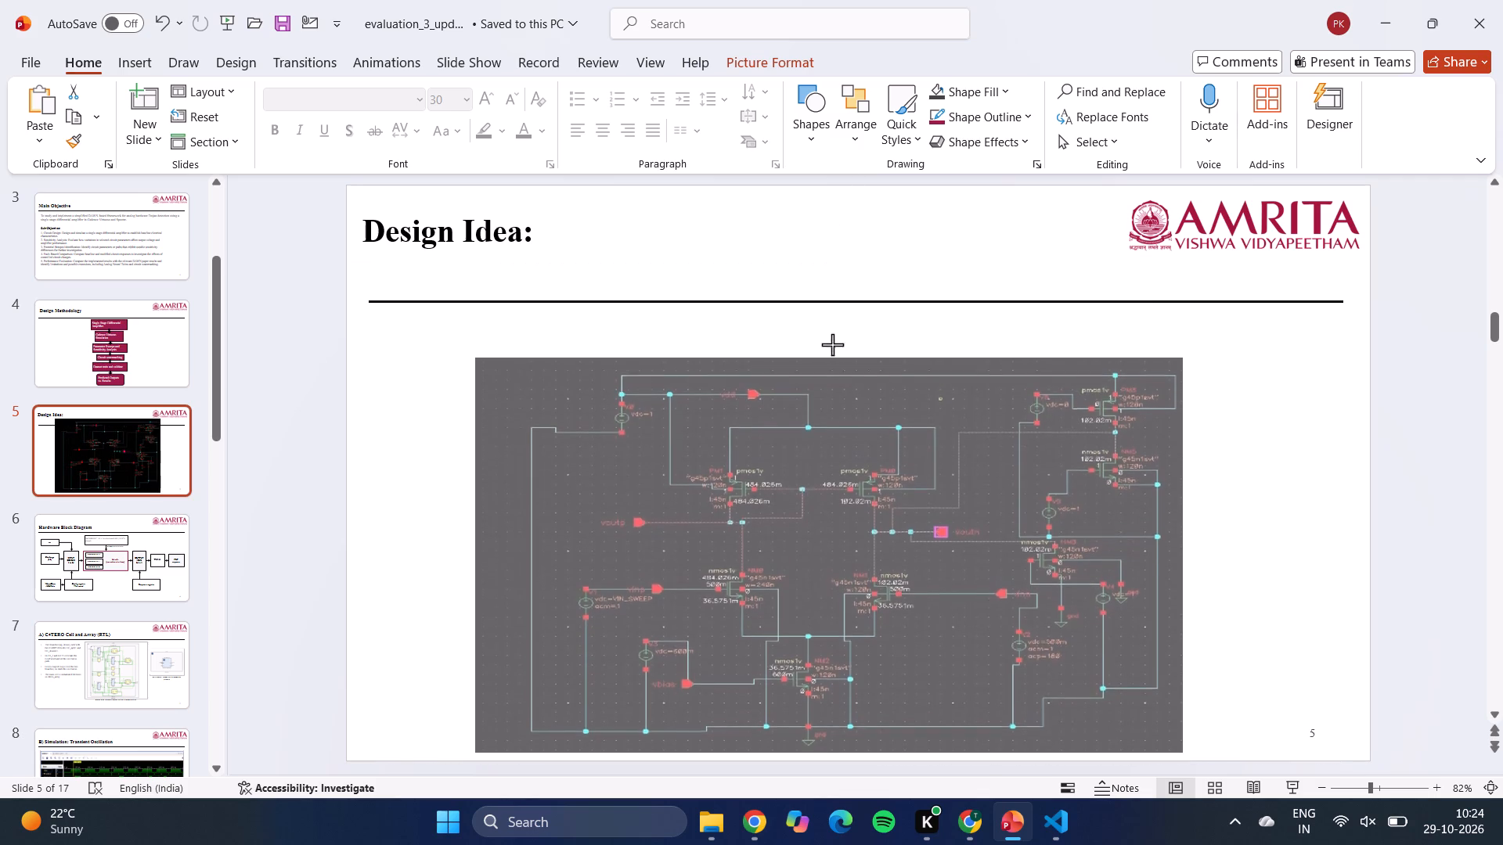
pyautogui.moveTo(832, 344); pyautogui.dragTo(830, 333)
pyautogui.moveTo(1182, 542); pyautogui.dragTo(1130, 534)
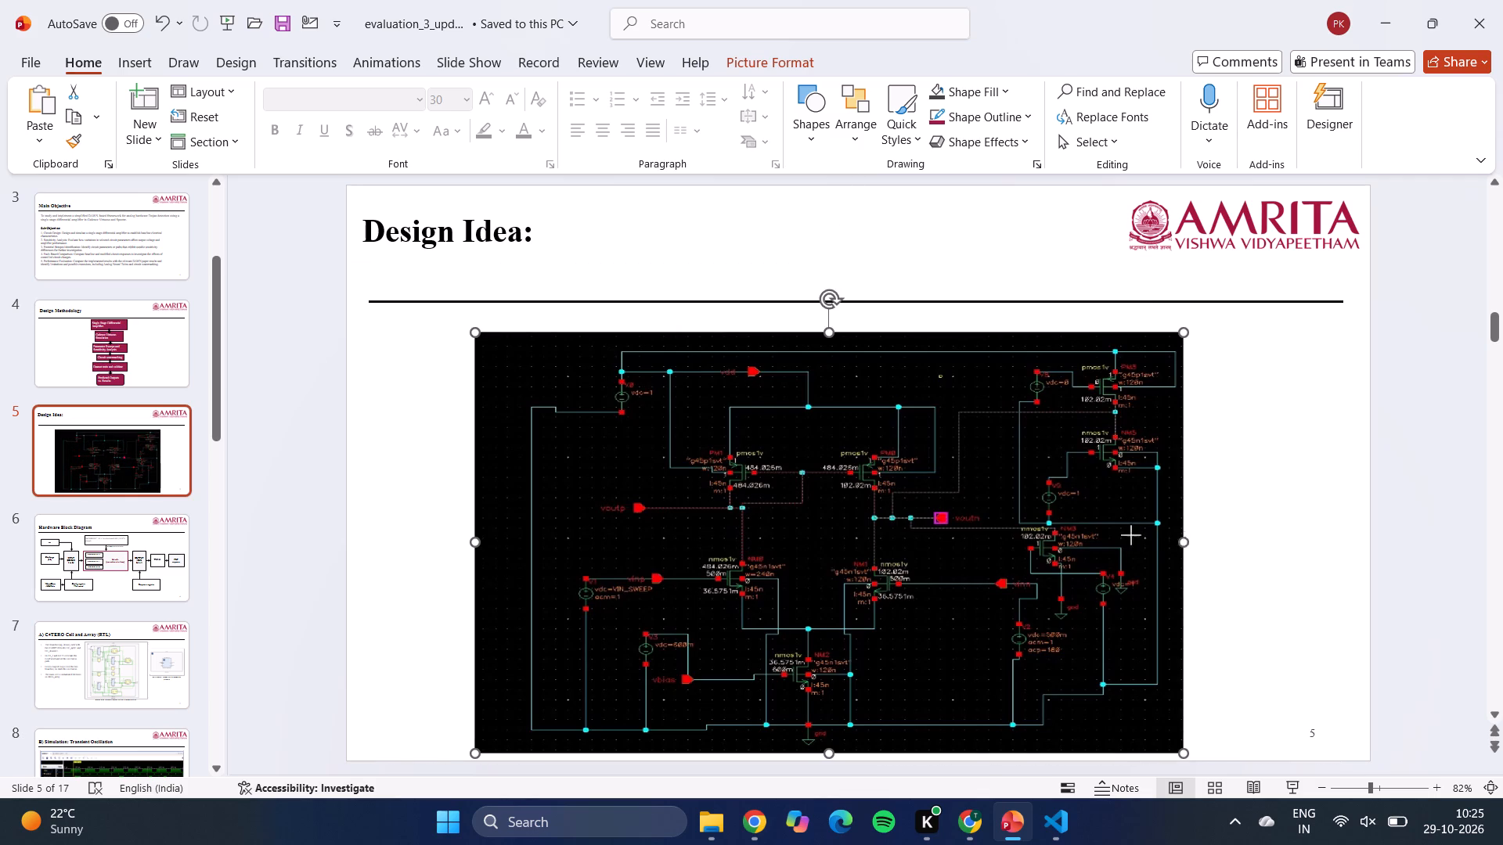
pyautogui.moveTo(1130, 534); pyautogui.dragTo(1043, 530)
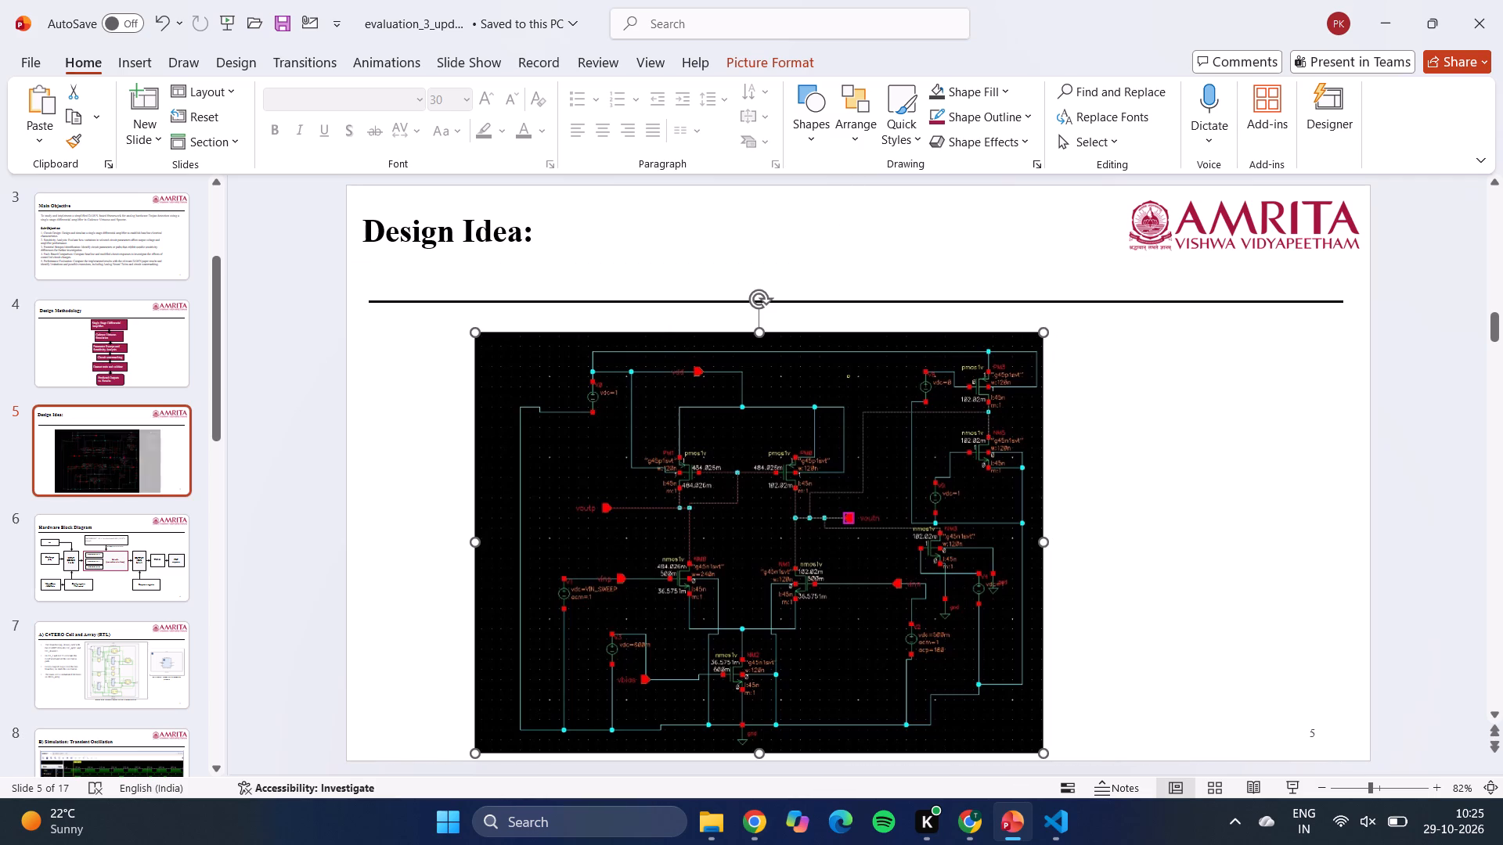
# Move the schematic picture to the left part of the Design Idea slide, just below the title line.
pyautogui.moveTo(766, 618); pyautogui.dragTo(983, 591)
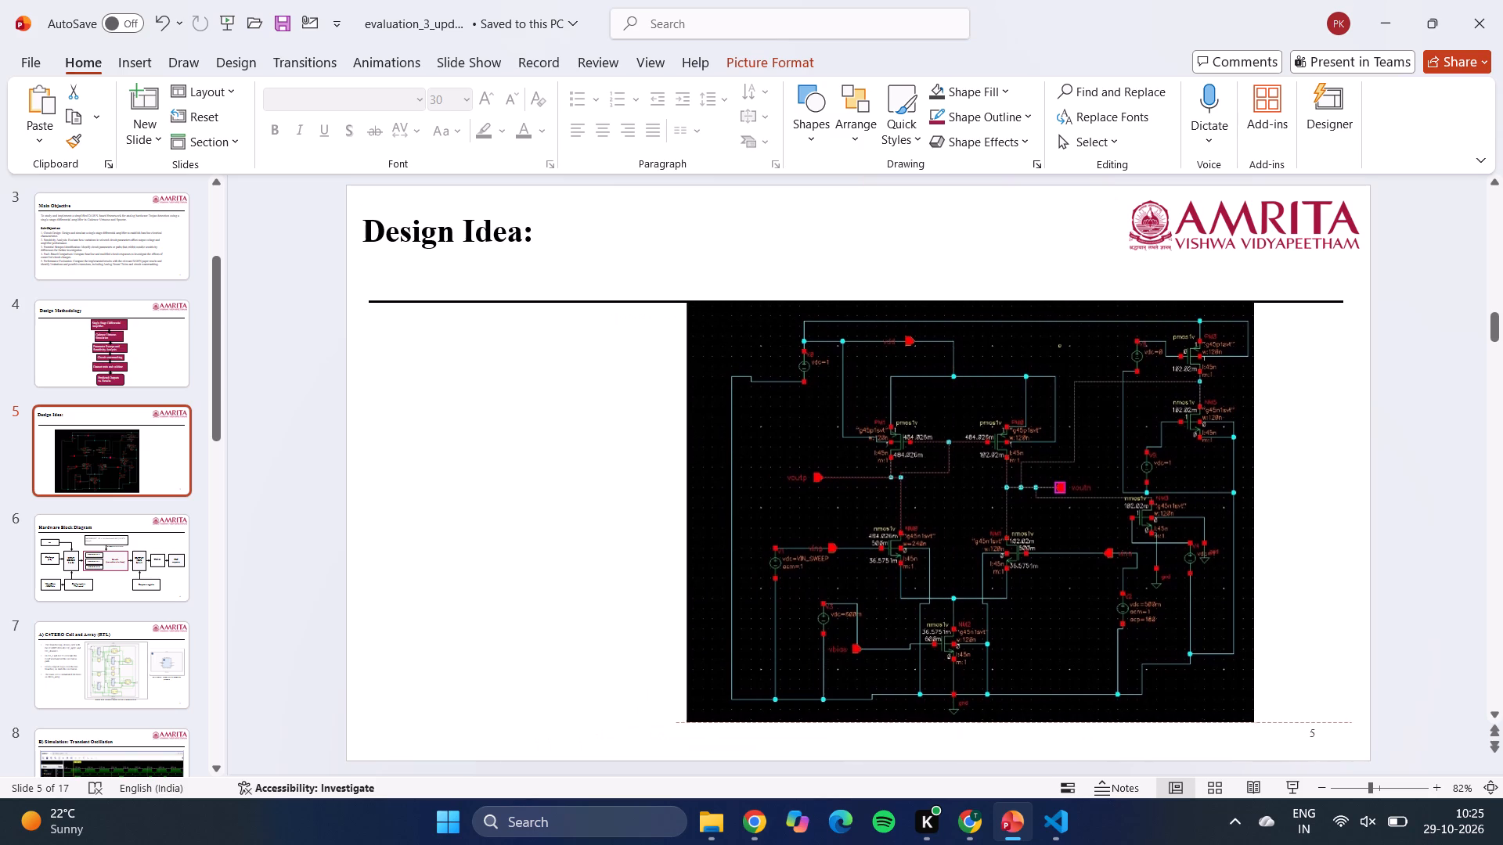
pyautogui.moveTo(983, 591); pyautogui.dragTo(996, 581)
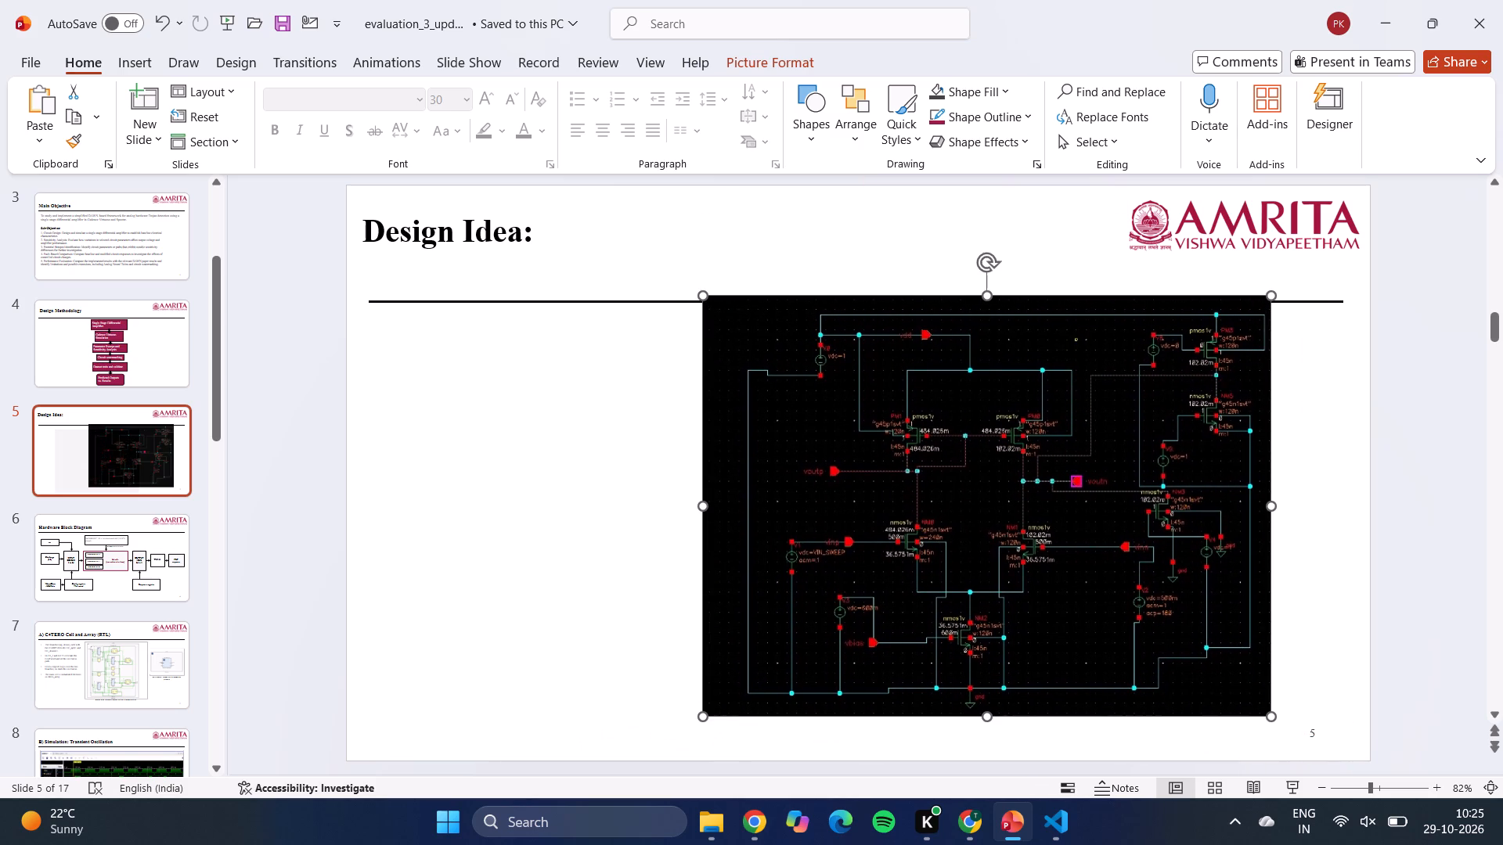
pyautogui.moveTo(982, 387); pyautogui.dragTo(721, 483)
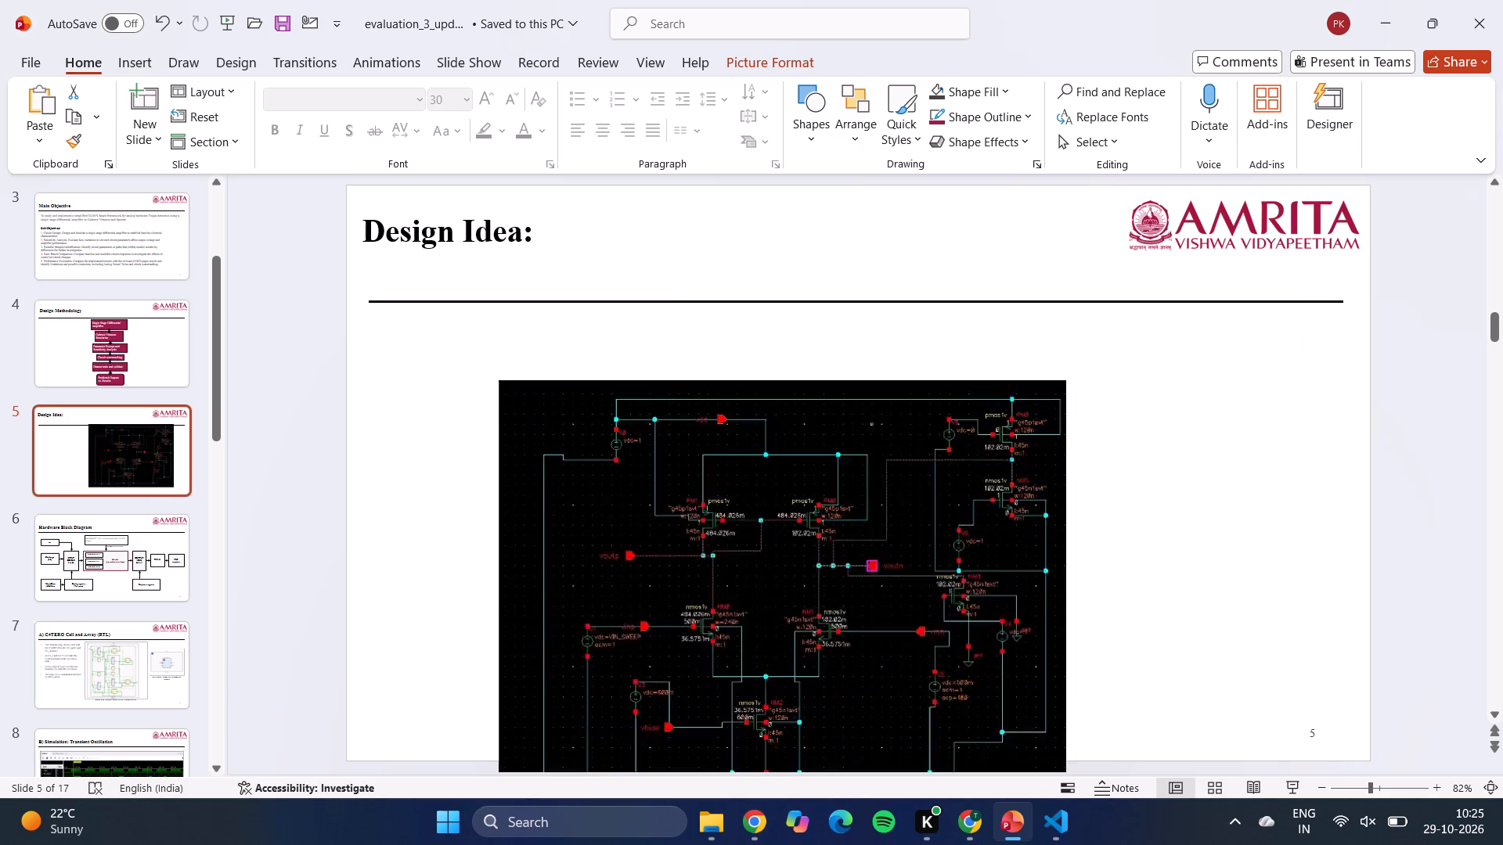
pyautogui.moveTo(721, 483); pyautogui.dragTo(573, 461)
pyautogui.moveTo(573, 461); pyautogui.dragTo(679, 408)
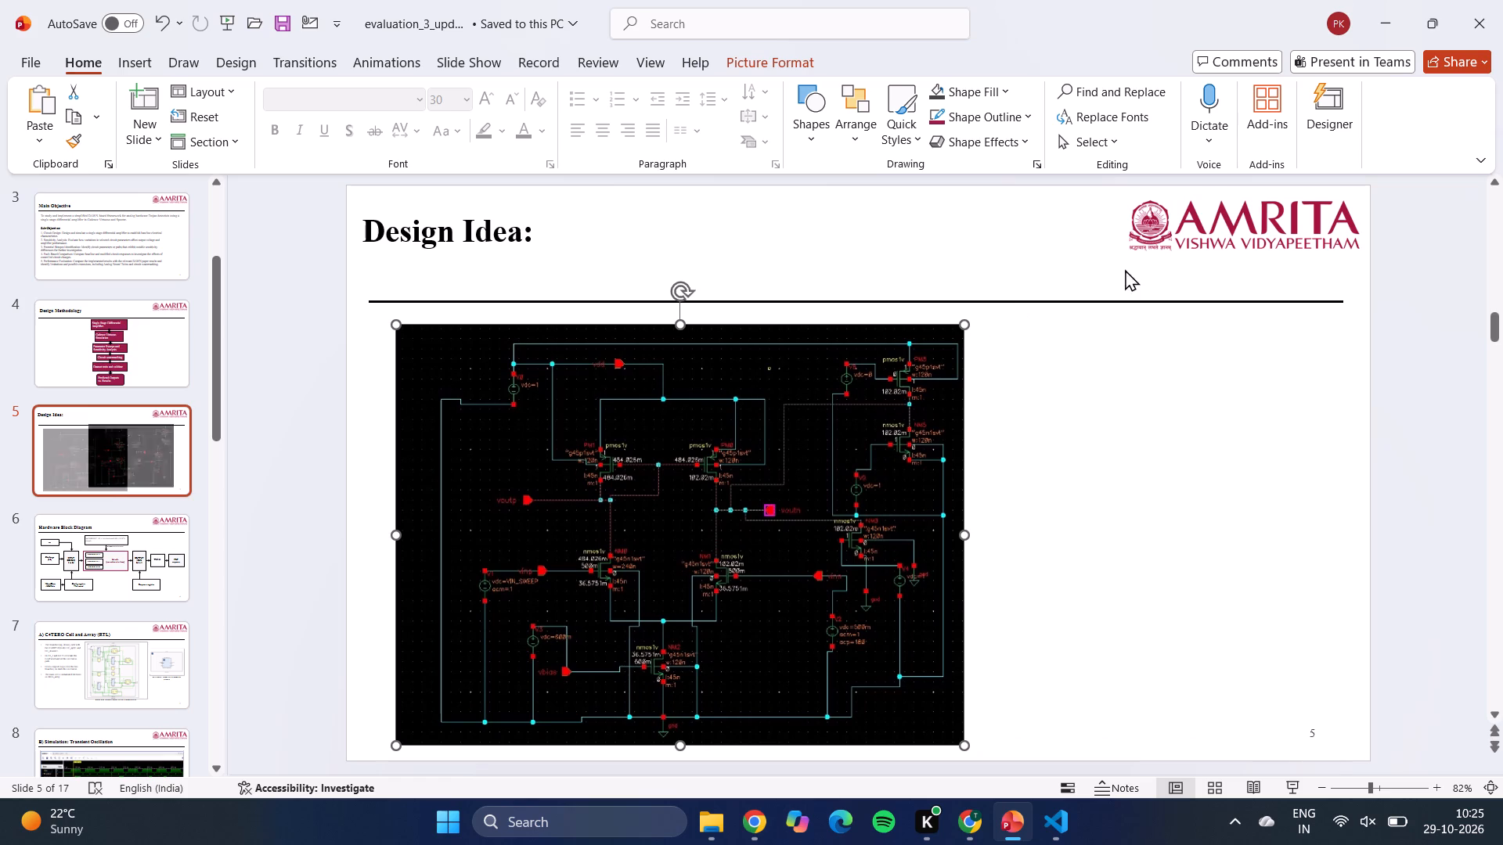
# Scale the schematic picture down from its upper-right corner and place it in the slide's left half, leaving space beside it.
pyautogui.moveTo(962, 325); pyautogui.dragTo(943, 332)
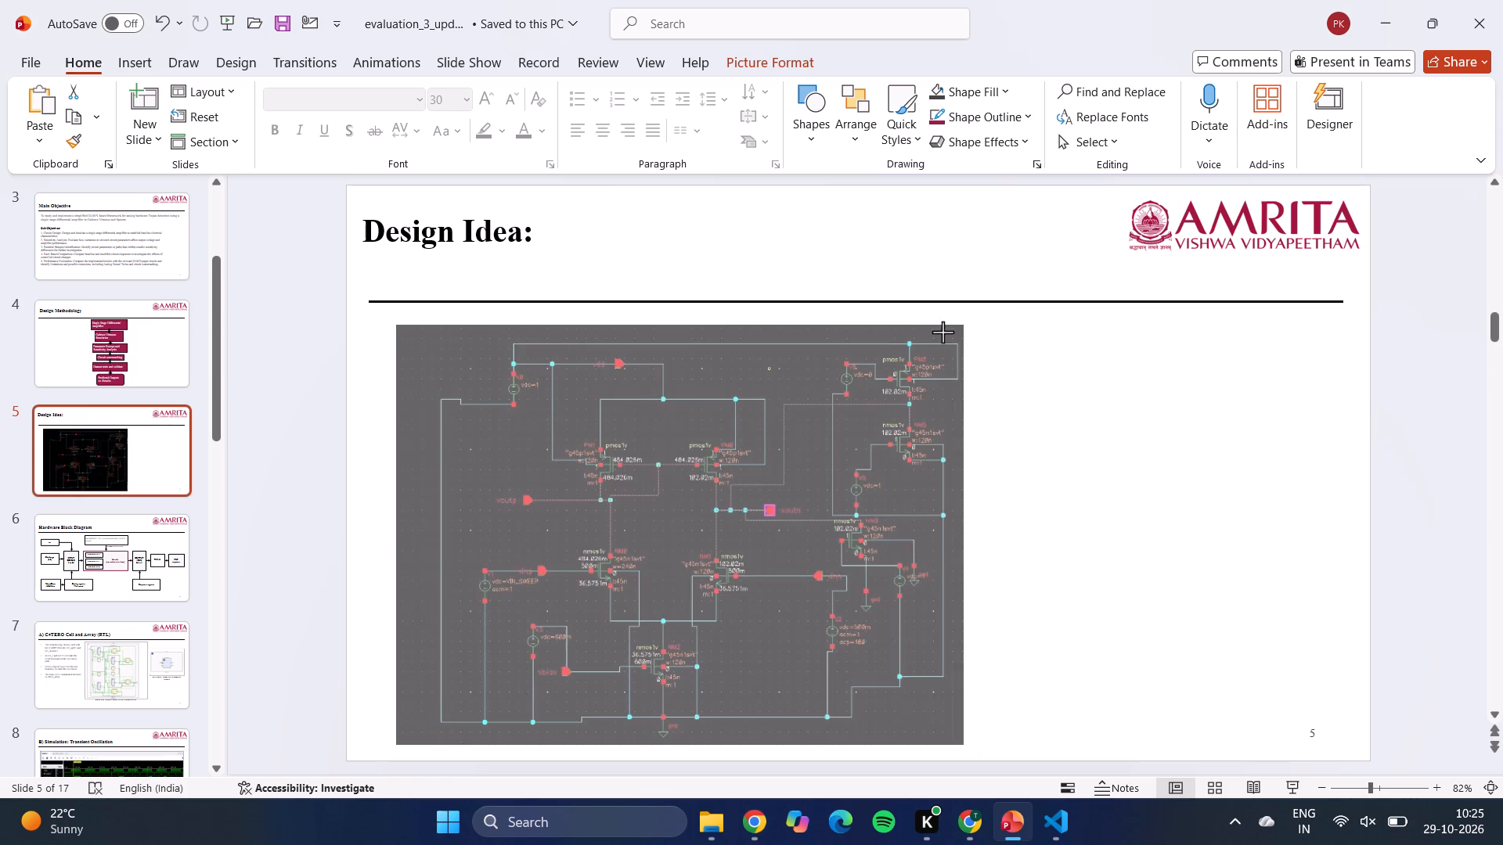
pyautogui.moveTo(943, 332); pyautogui.dragTo(882, 369)
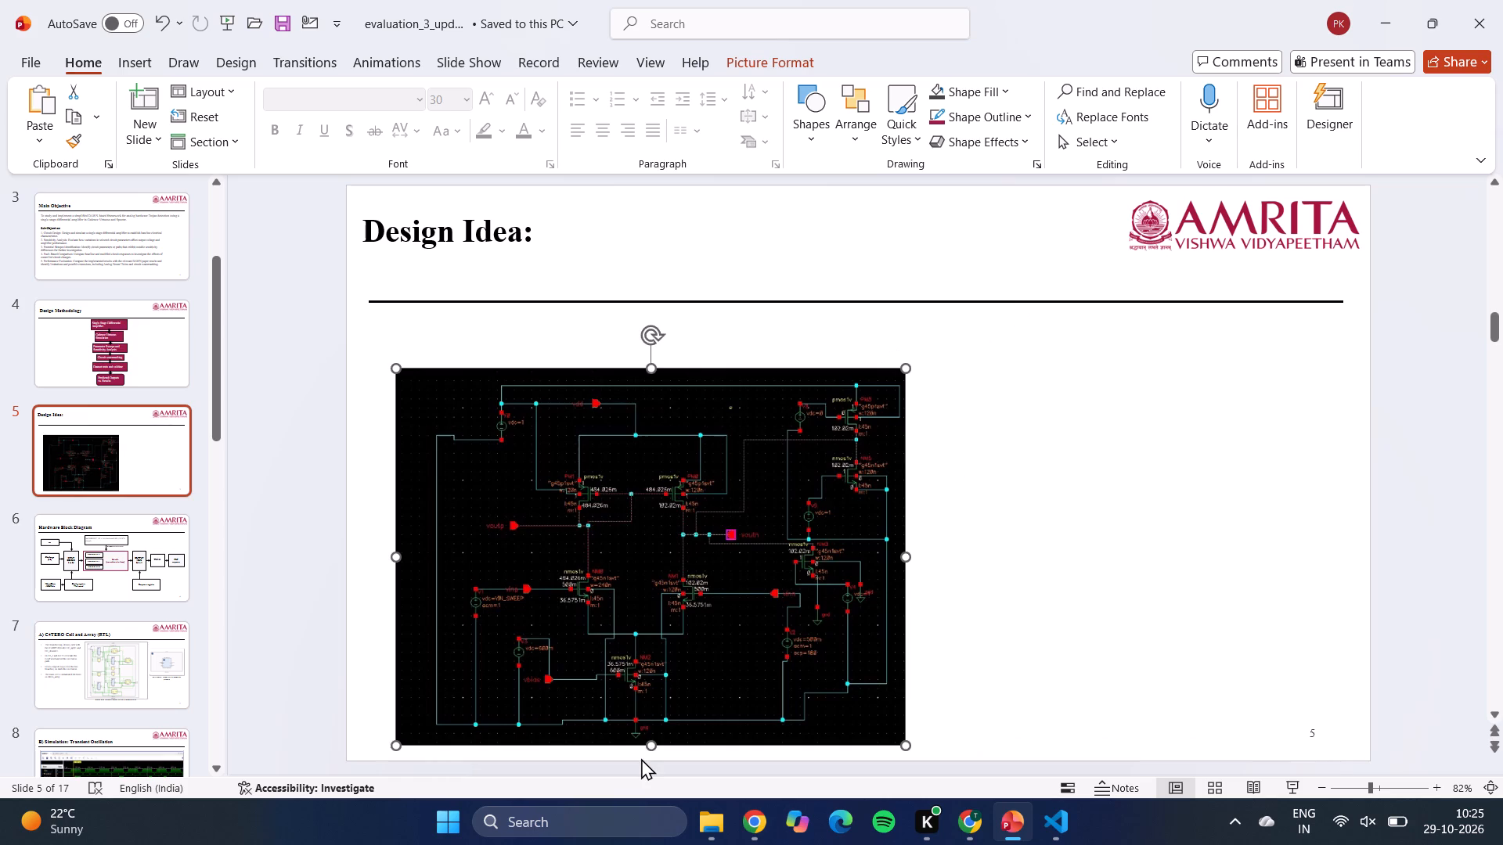
pyautogui.click(663, 571)
pyautogui.click(643, 523)
pyautogui.moveTo(643, 522); pyautogui.dragTo(621, 480)
pyautogui.click(621, 480)
pyautogui.moveTo(621, 480); pyautogui.dragTo(623, 487)
pyautogui.click(623, 487)
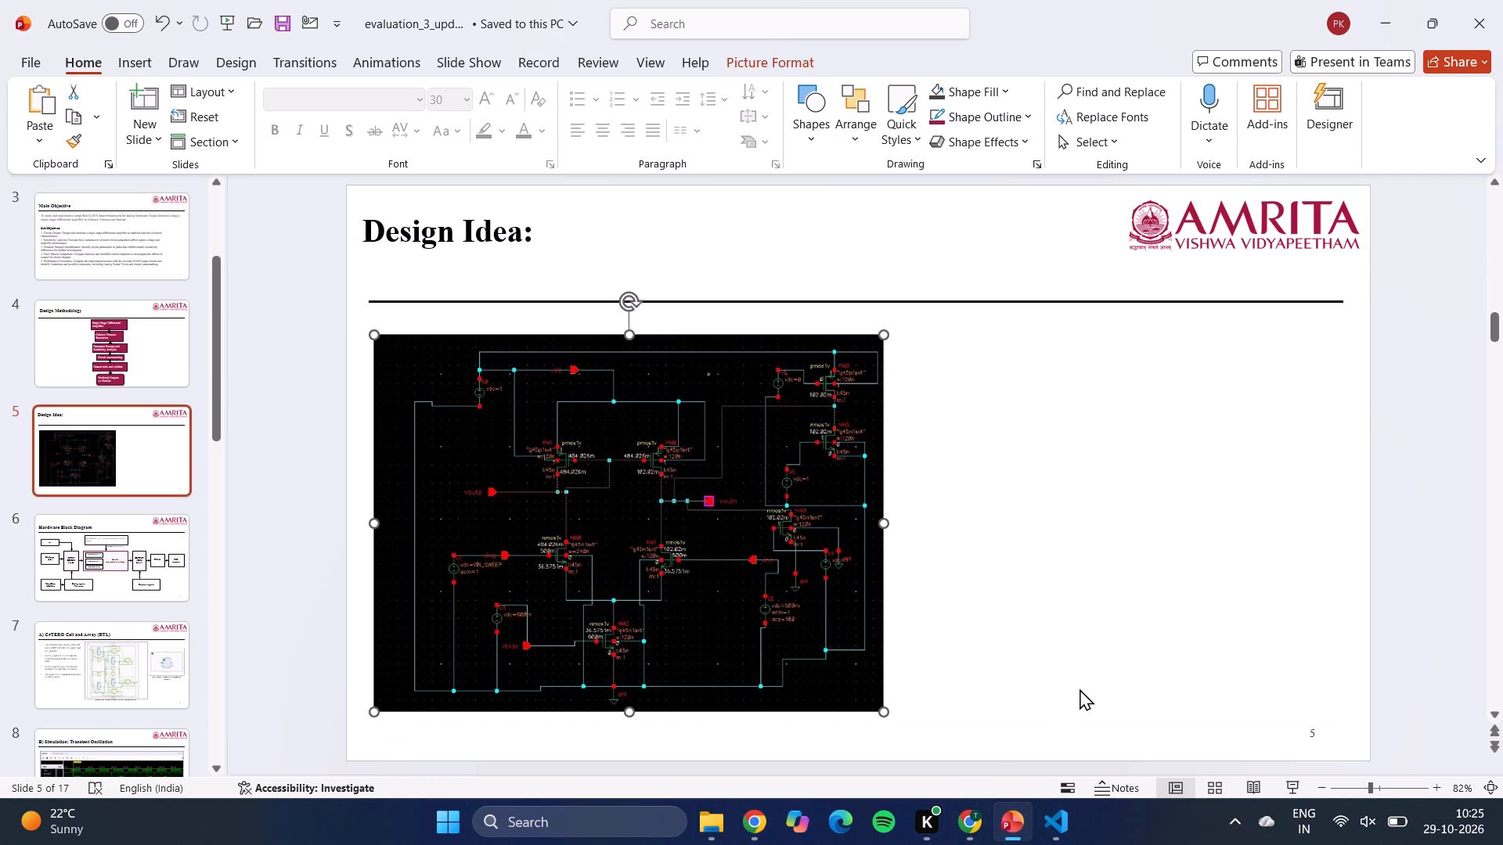
# Switch to Visual Studio Code, try running ant.py again, and check the terminal output.
pyautogui.click(1054, 844)
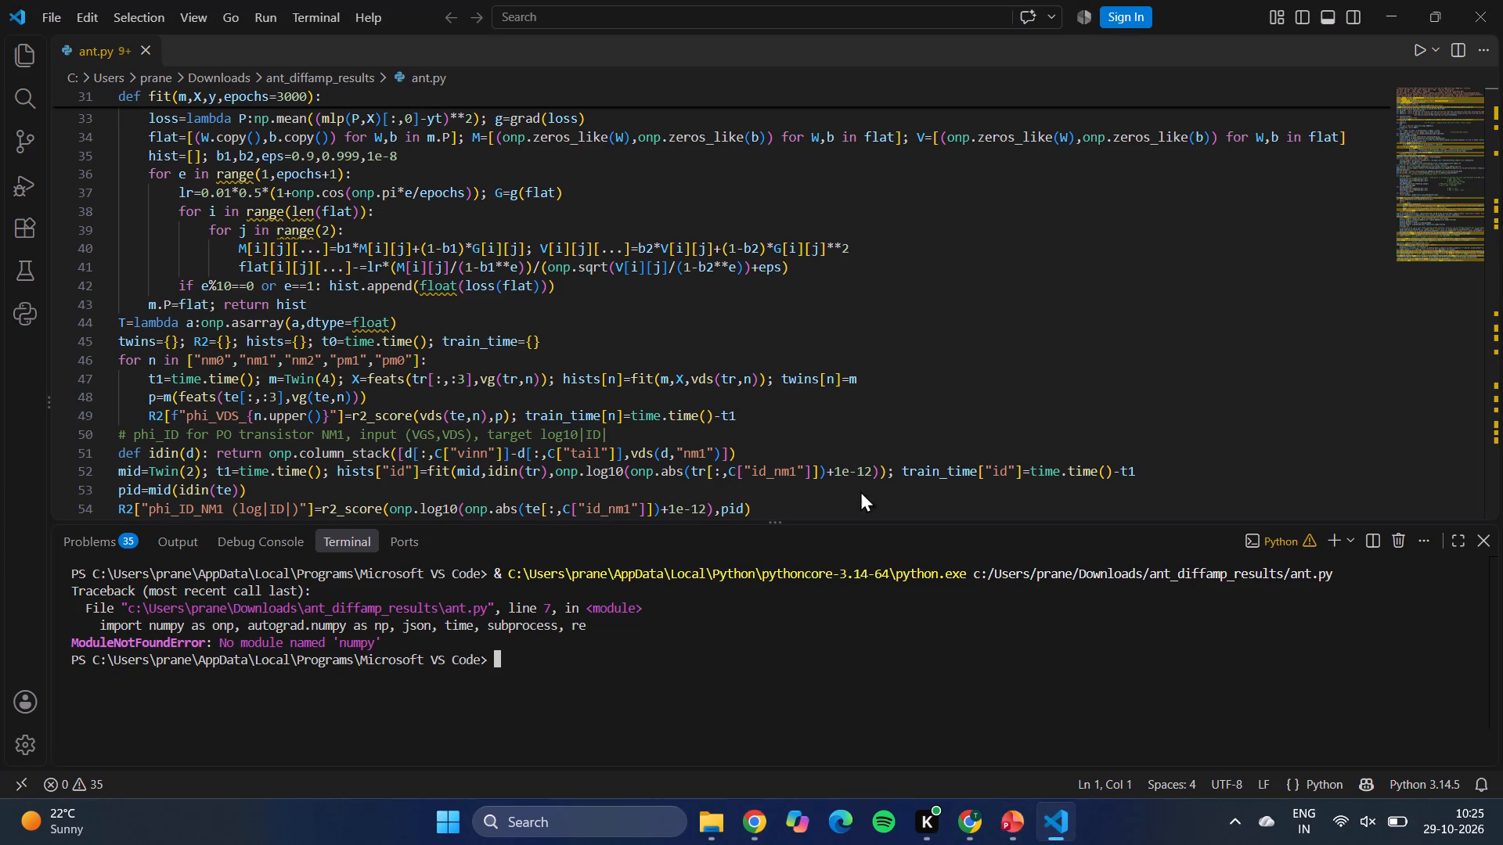
pyautogui.click(1422, 58)
pyautogui.click(1417, 53)
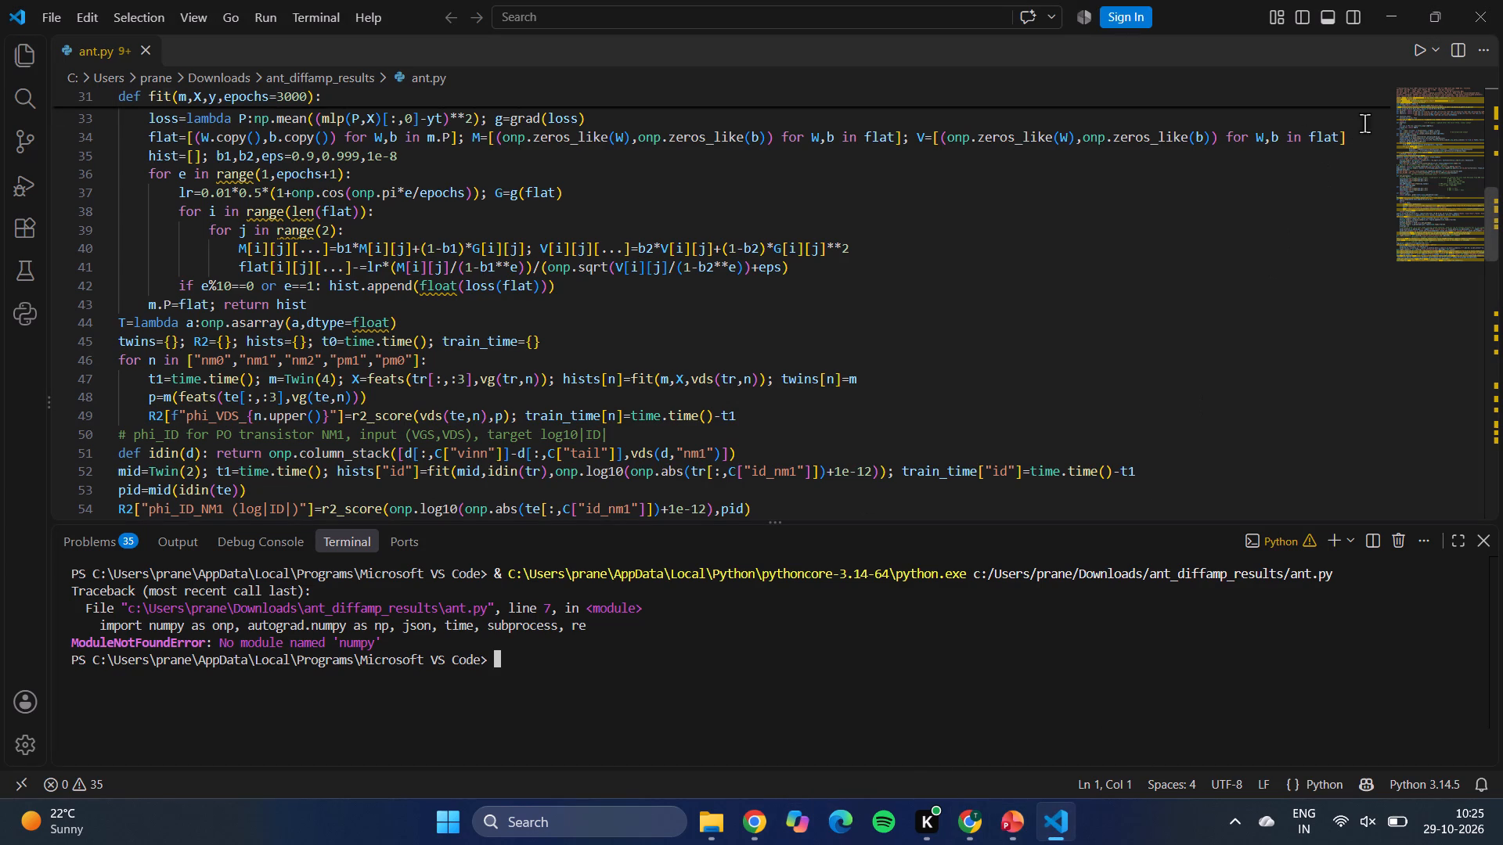
pyautogui.click(1412, 55)
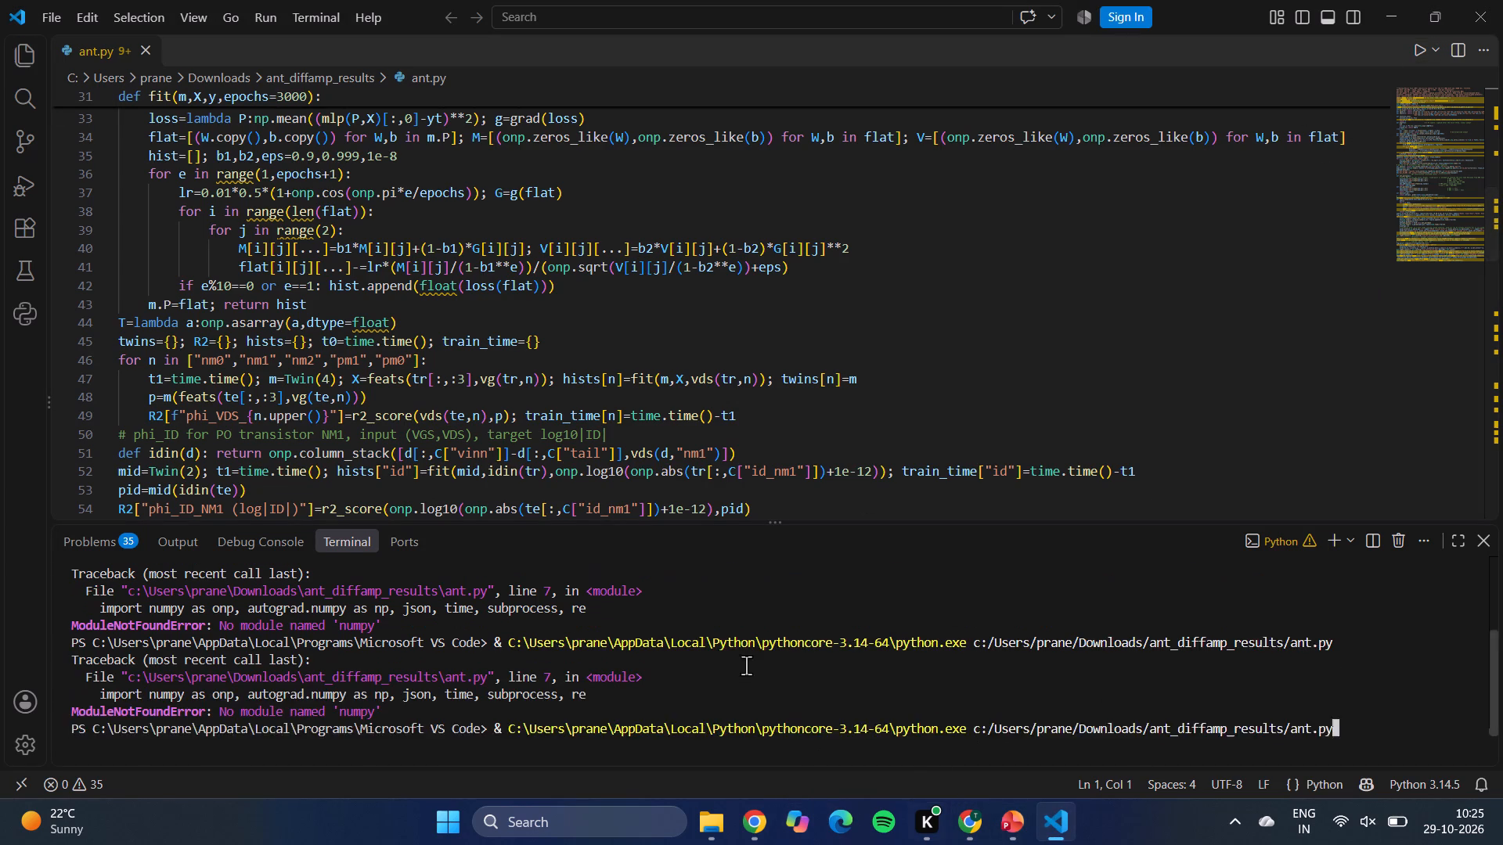
pyautogui.scroll(-1, 654, 784)
pyautogui.scroll(-1, 515, 691)
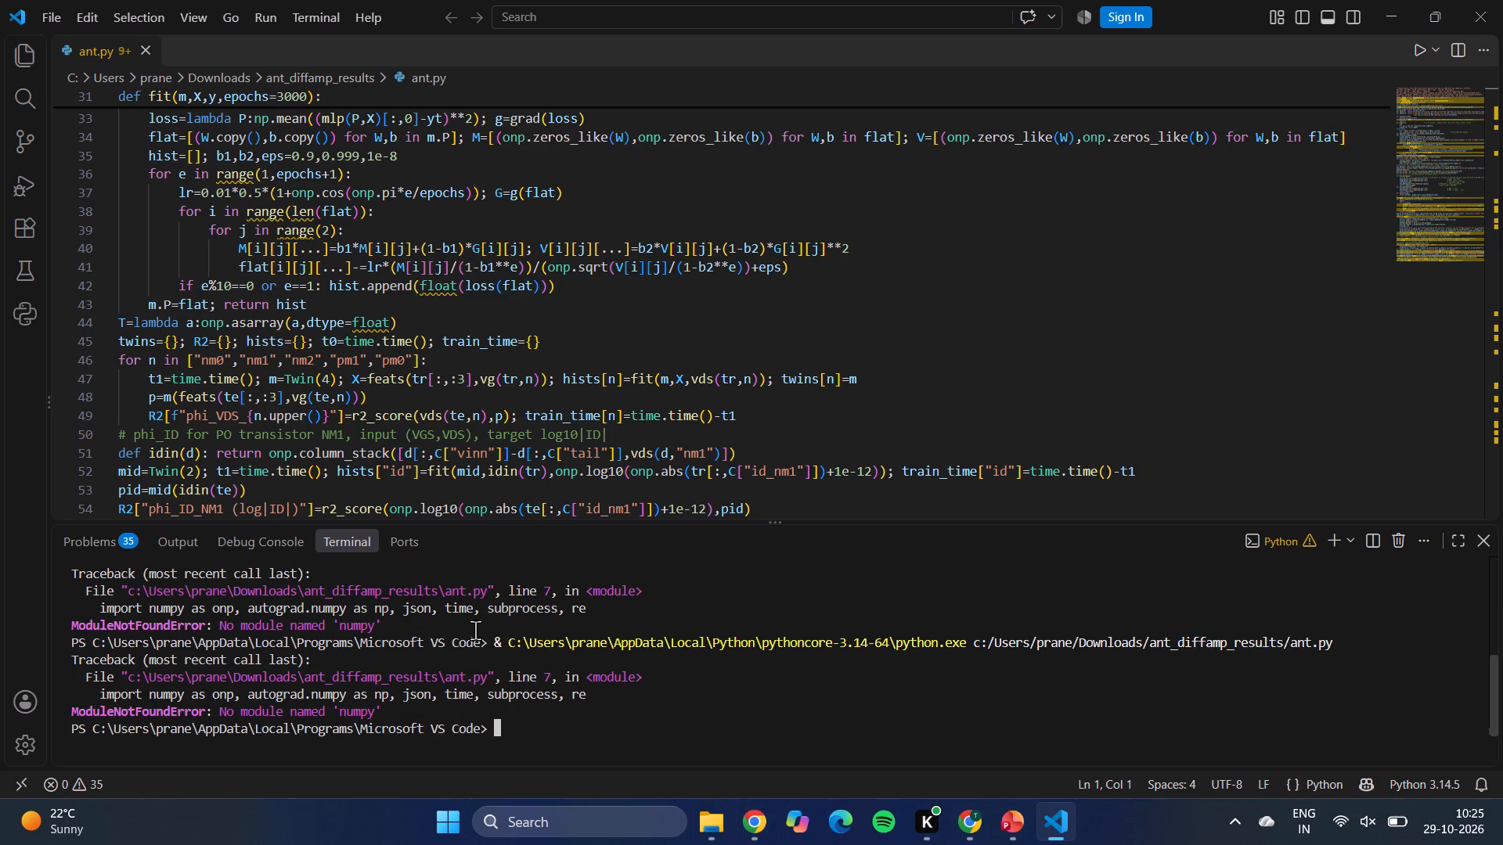
pyautogui.scroll(1, 403, 720)
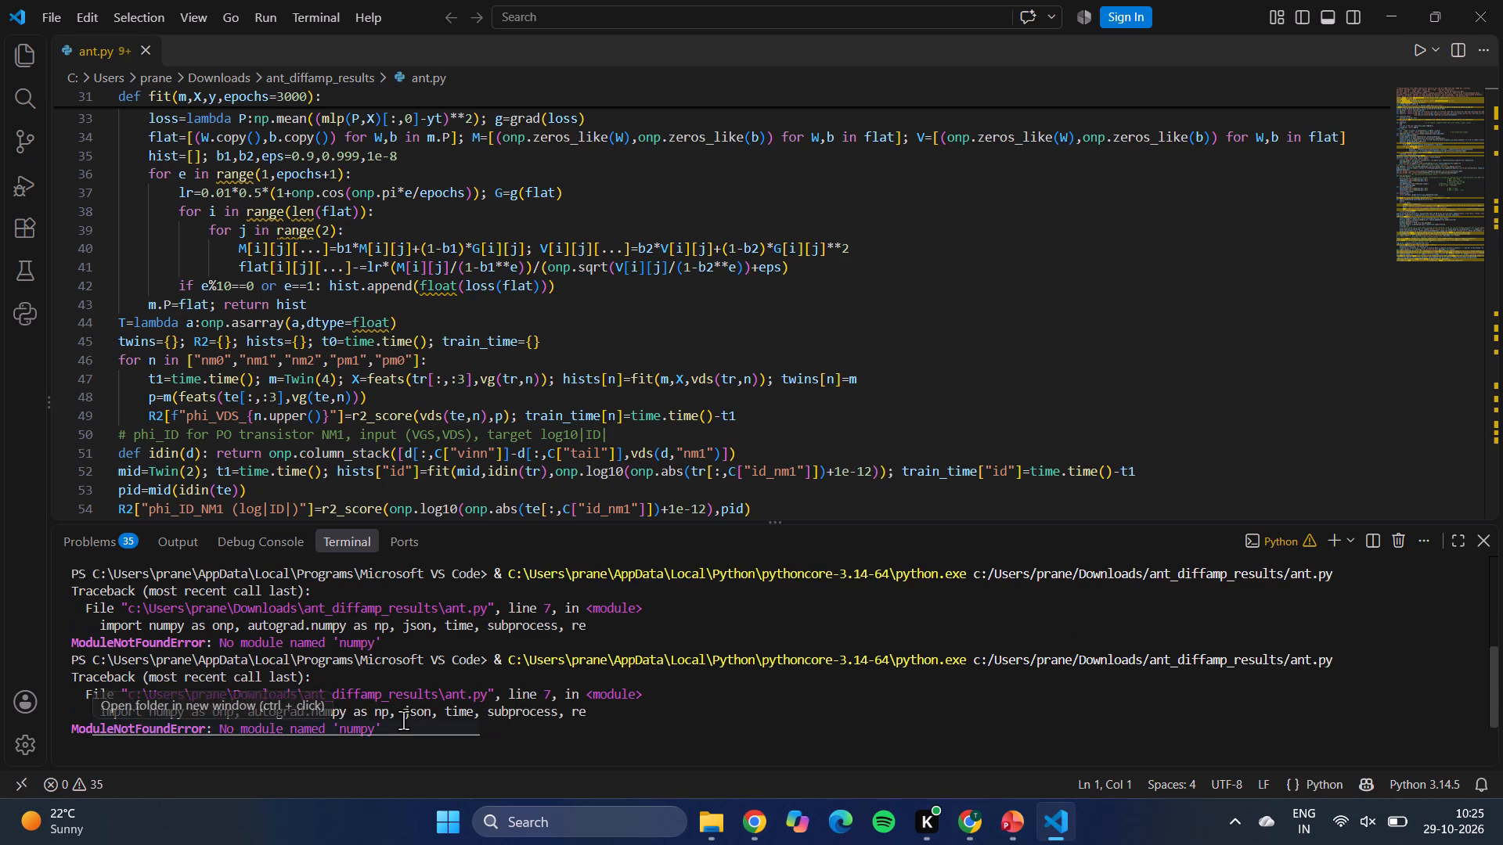
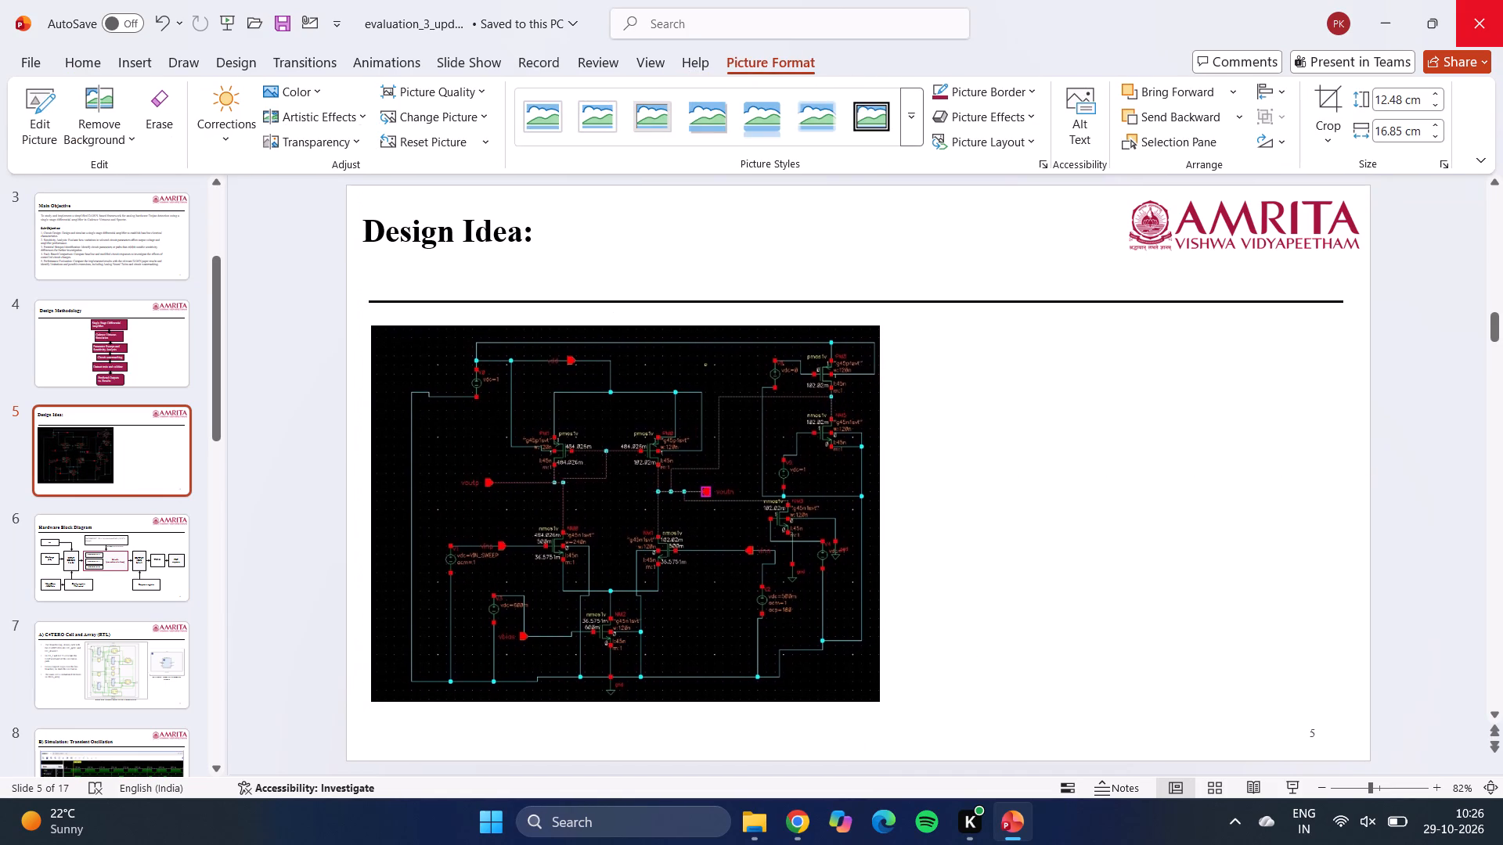
# Nudge the schematic picture on the Design Idea slide slightly left to line up with the start of the title line.
pyautogui.moveTo(628, 477); pyautogui.dragTo(624, 479)
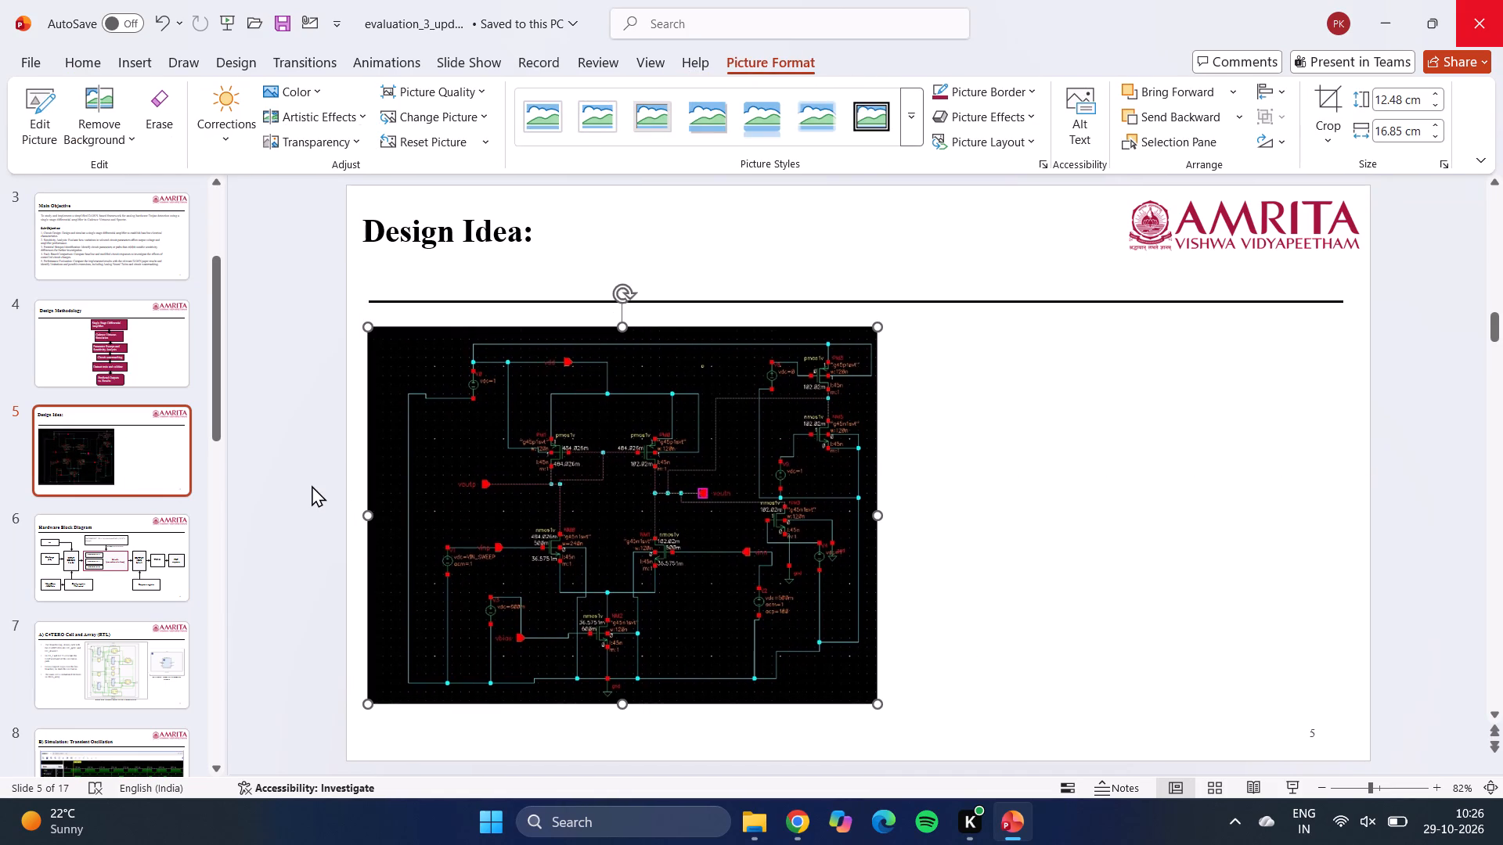
pyautogui.click(312, 485)
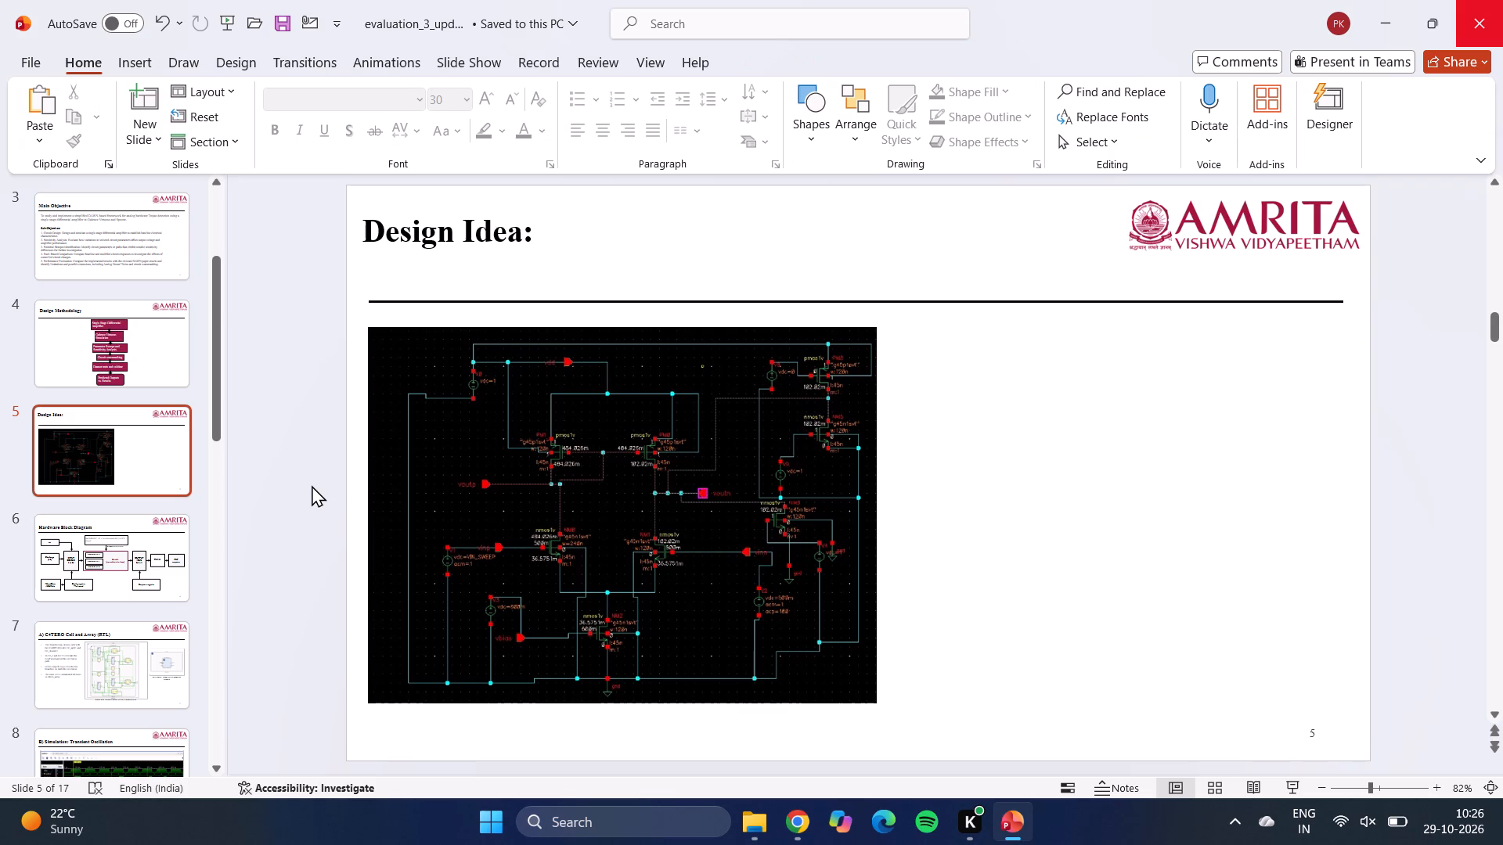
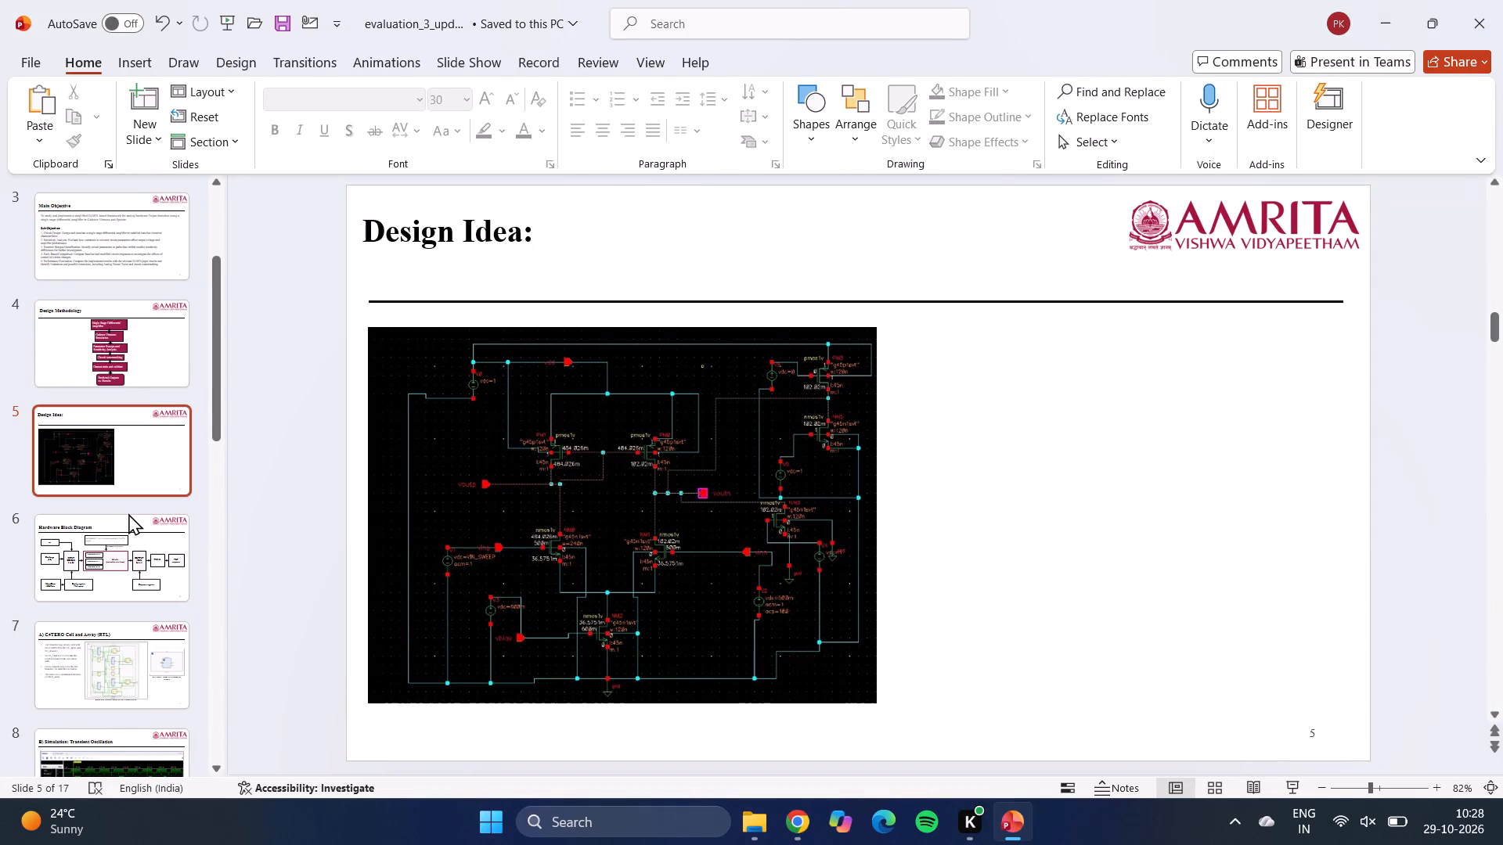
# On the Design Methodology slide, nudge the arrow between Parameter Sweeps and Sensitivity Analysis and Circuit watermarking slightly left.
pyautogui.scroll(1, 116, 487)
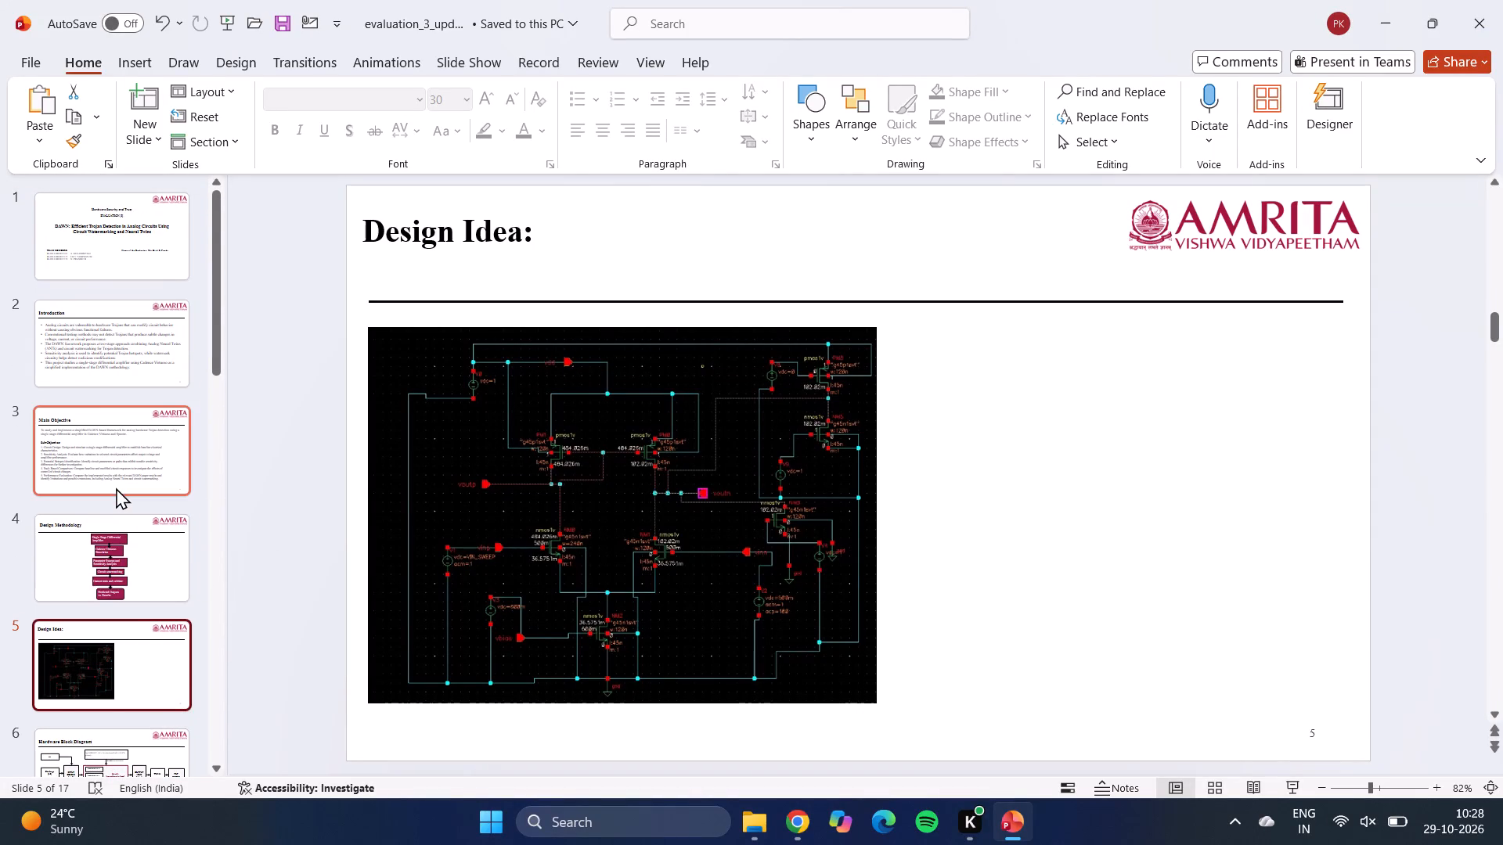
pyautogui.scroll(1, 116, 487)
pyautogui.moveTo(214, 331); pyautogui.dragTo(216, 356)
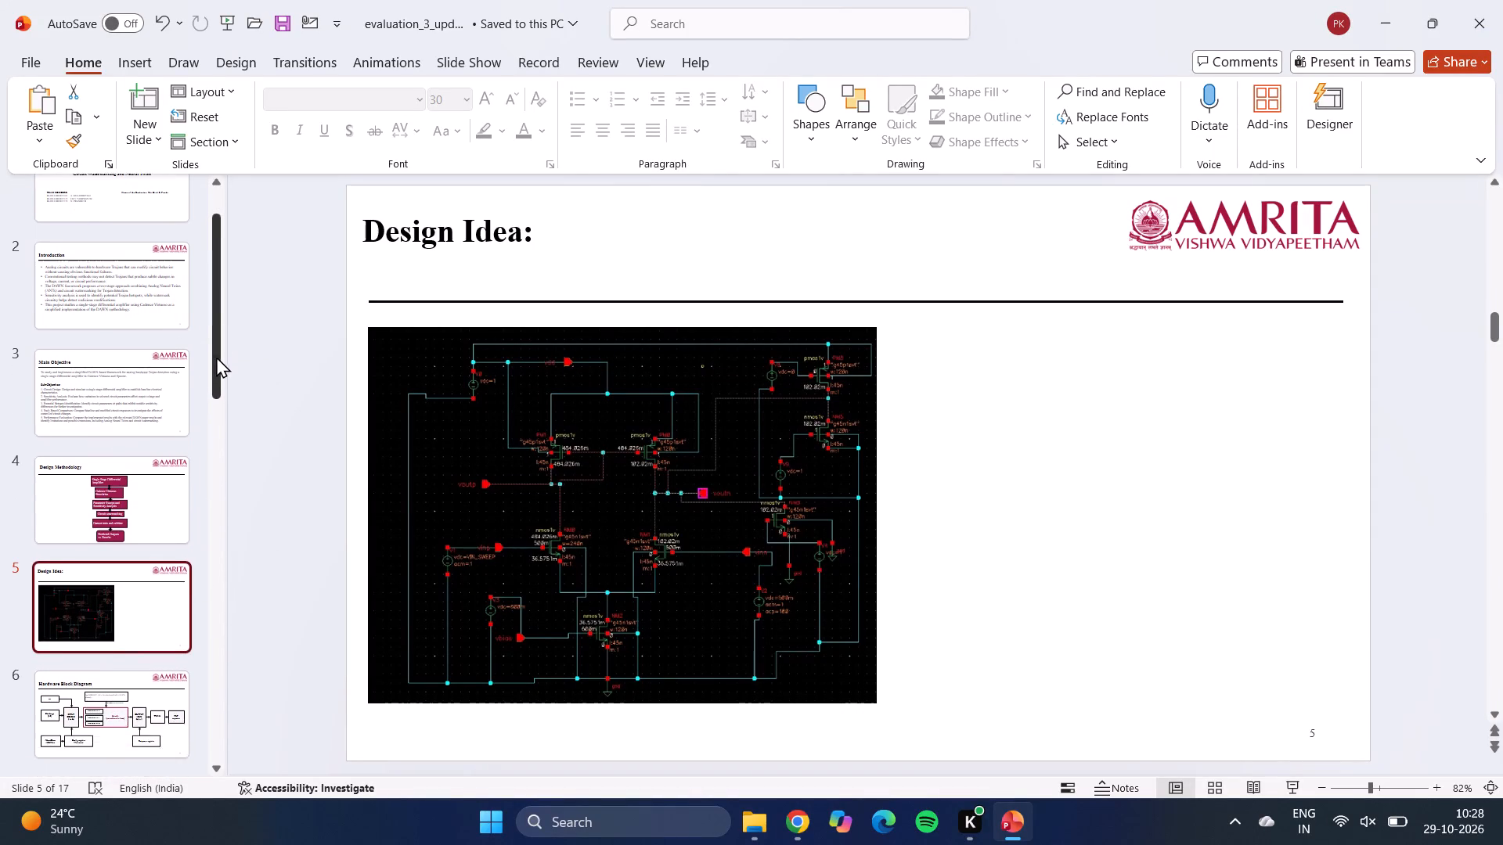
pyautogui.moveTo(216, 356); pyautogui.dragTo(218, 387)
pyautogui.click(128, 399)
pyautogui.click(130, 507)
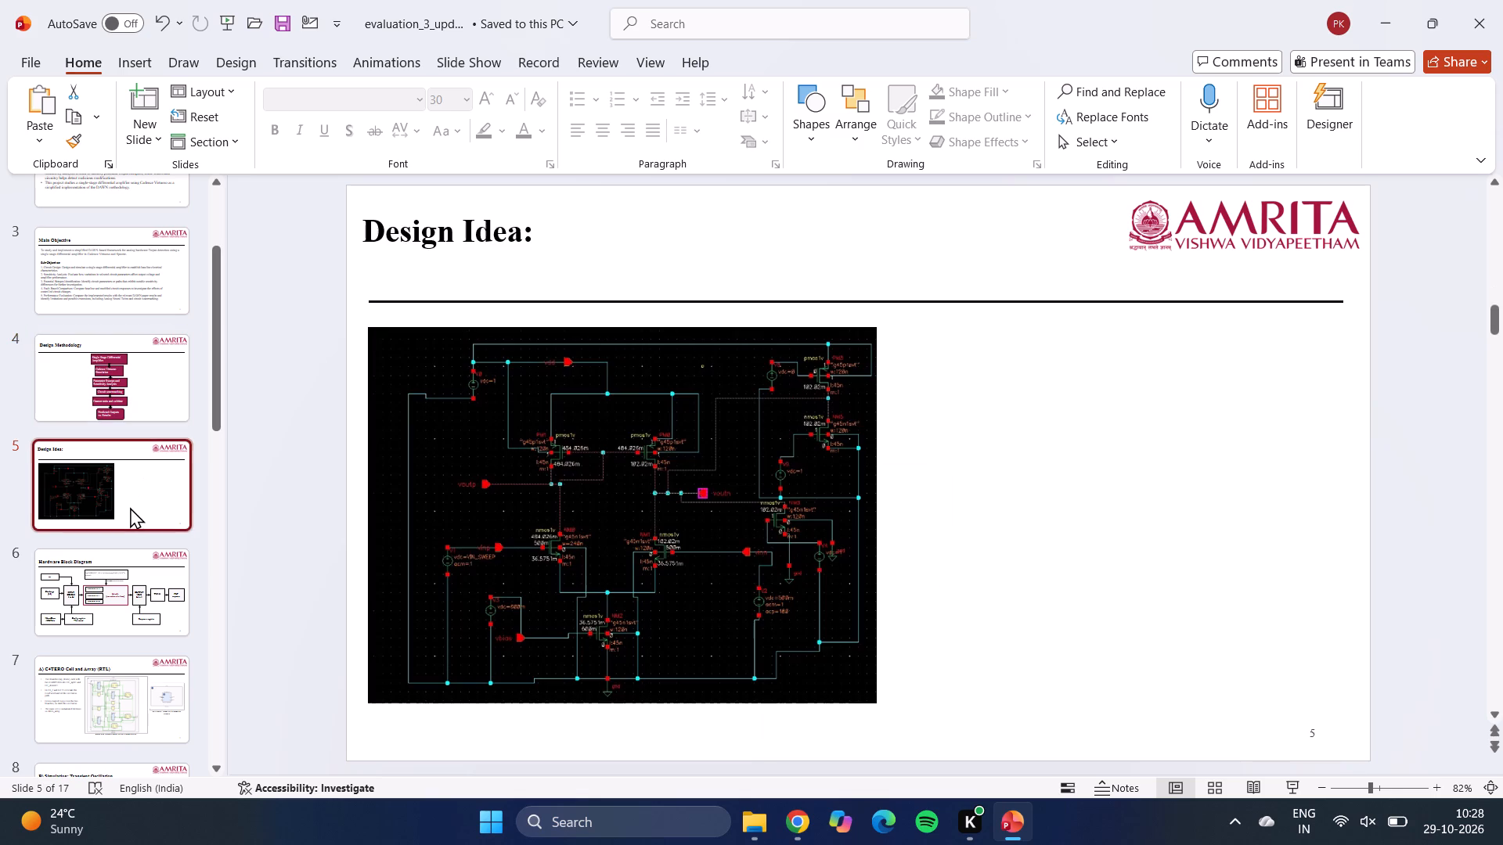
pyautogui.click(147, 431)
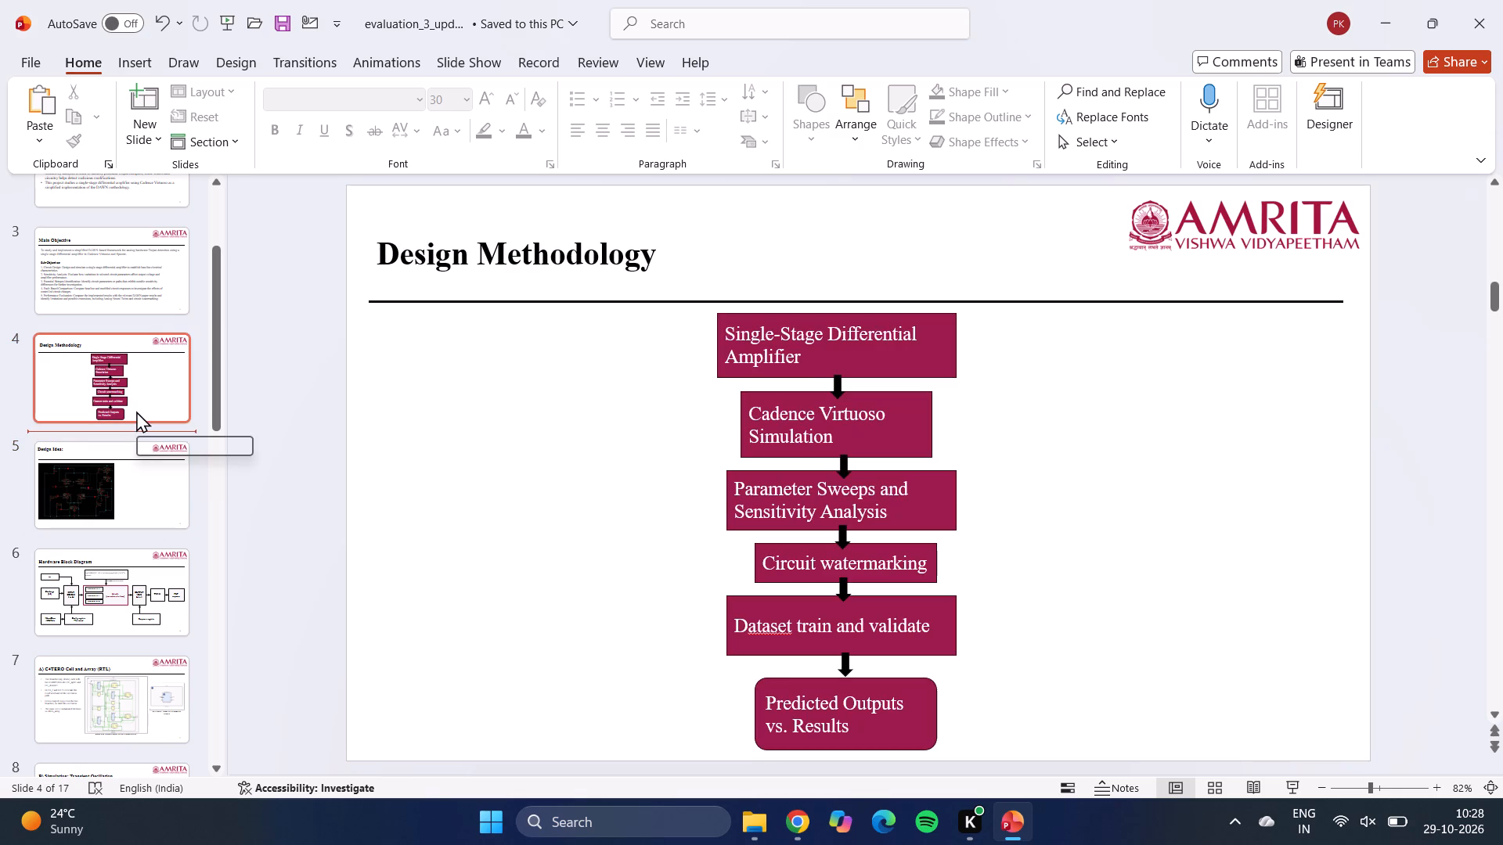
pyautogui.click(846, 541)
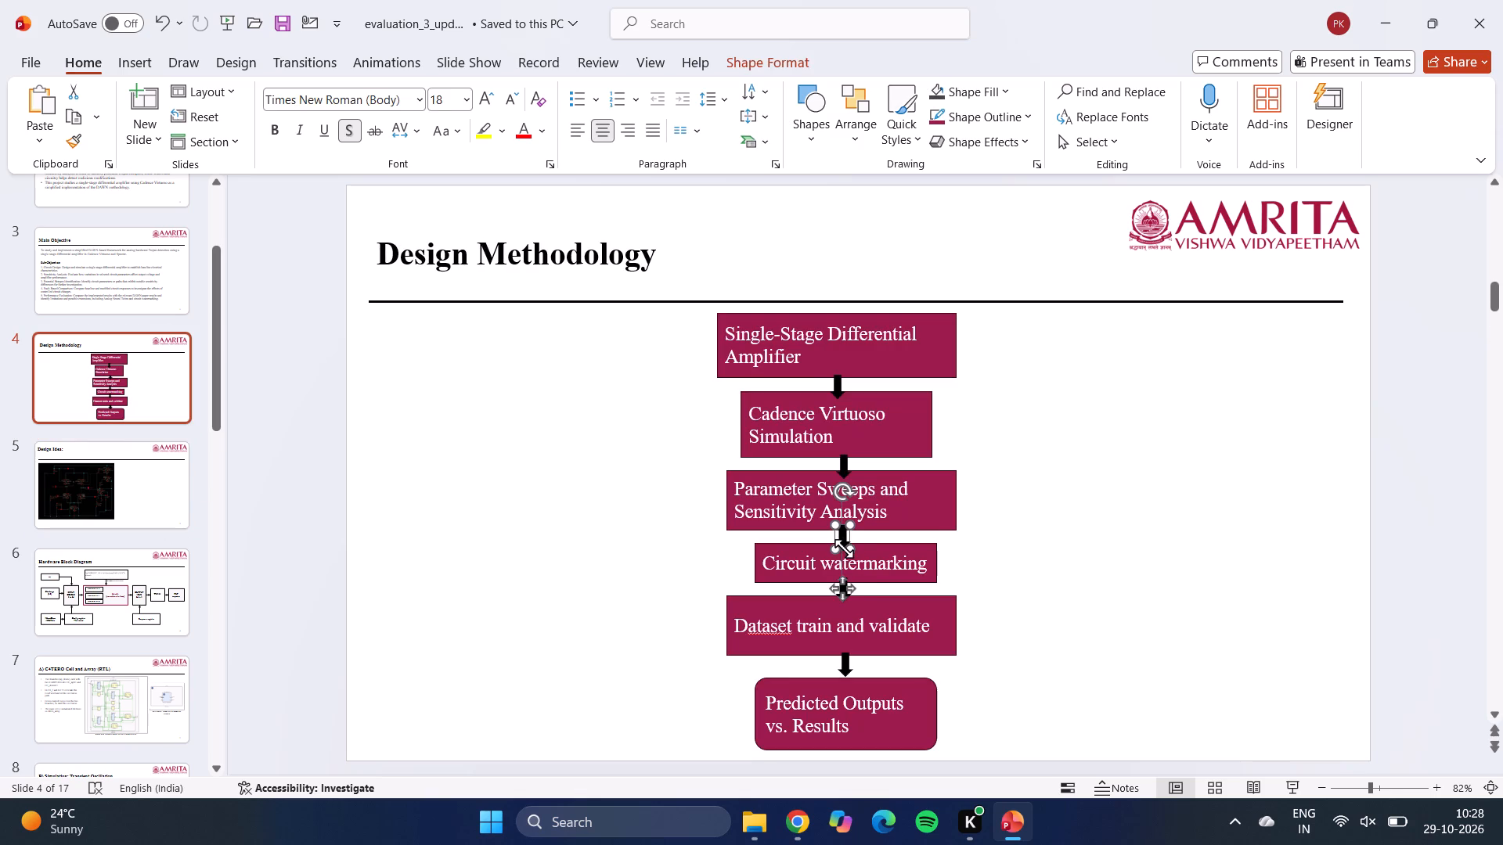
pyautogui.moveTo(842, 553); pyautogui.dragTo(837, 527)
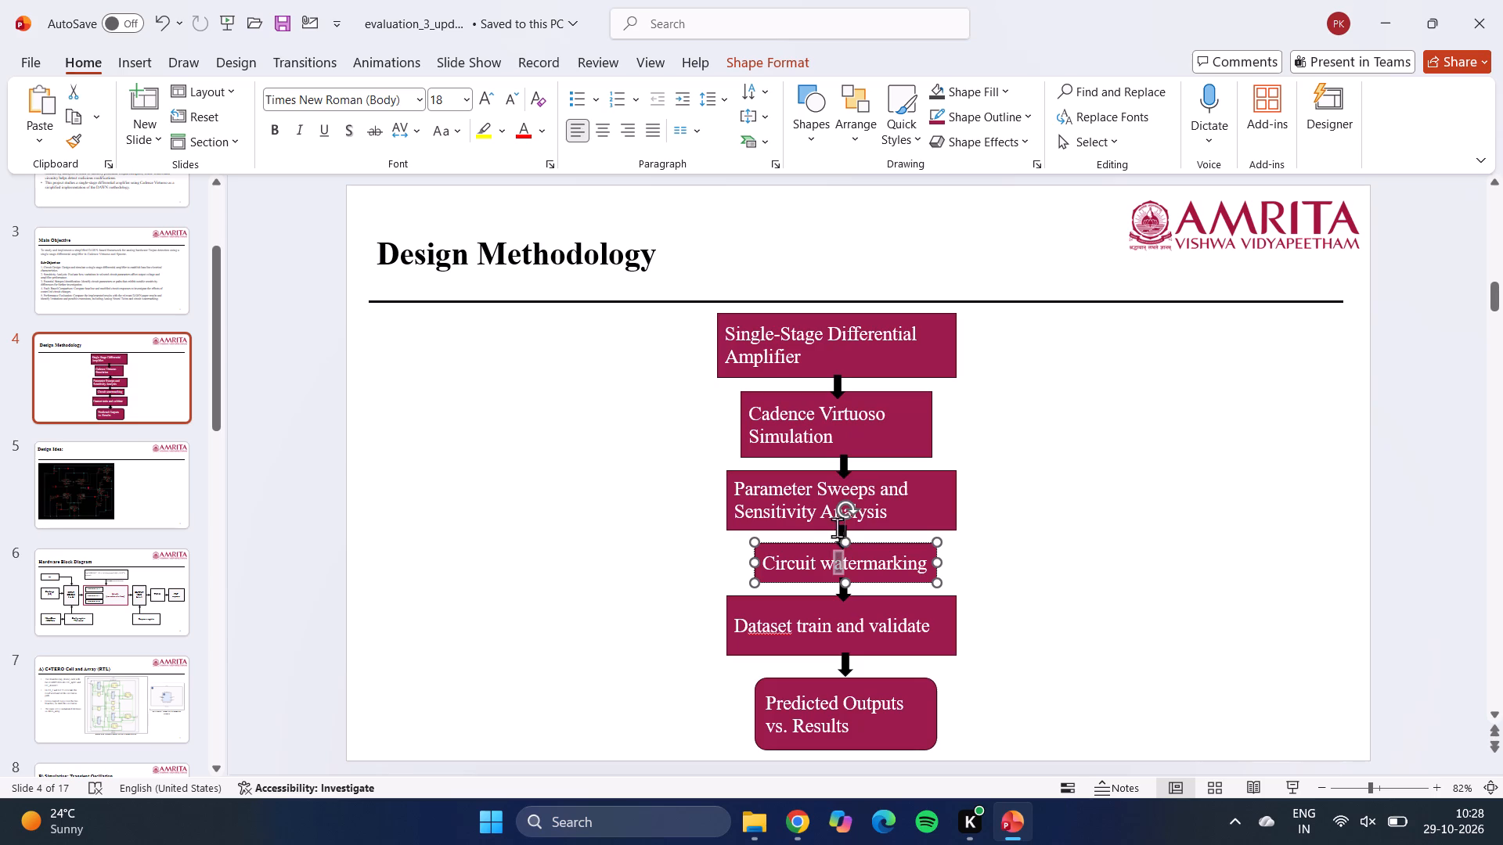
pyautogui.moveTo(837, 527); pyautogui.dragTo(839, 530)
pyautogui.click(839, 530)
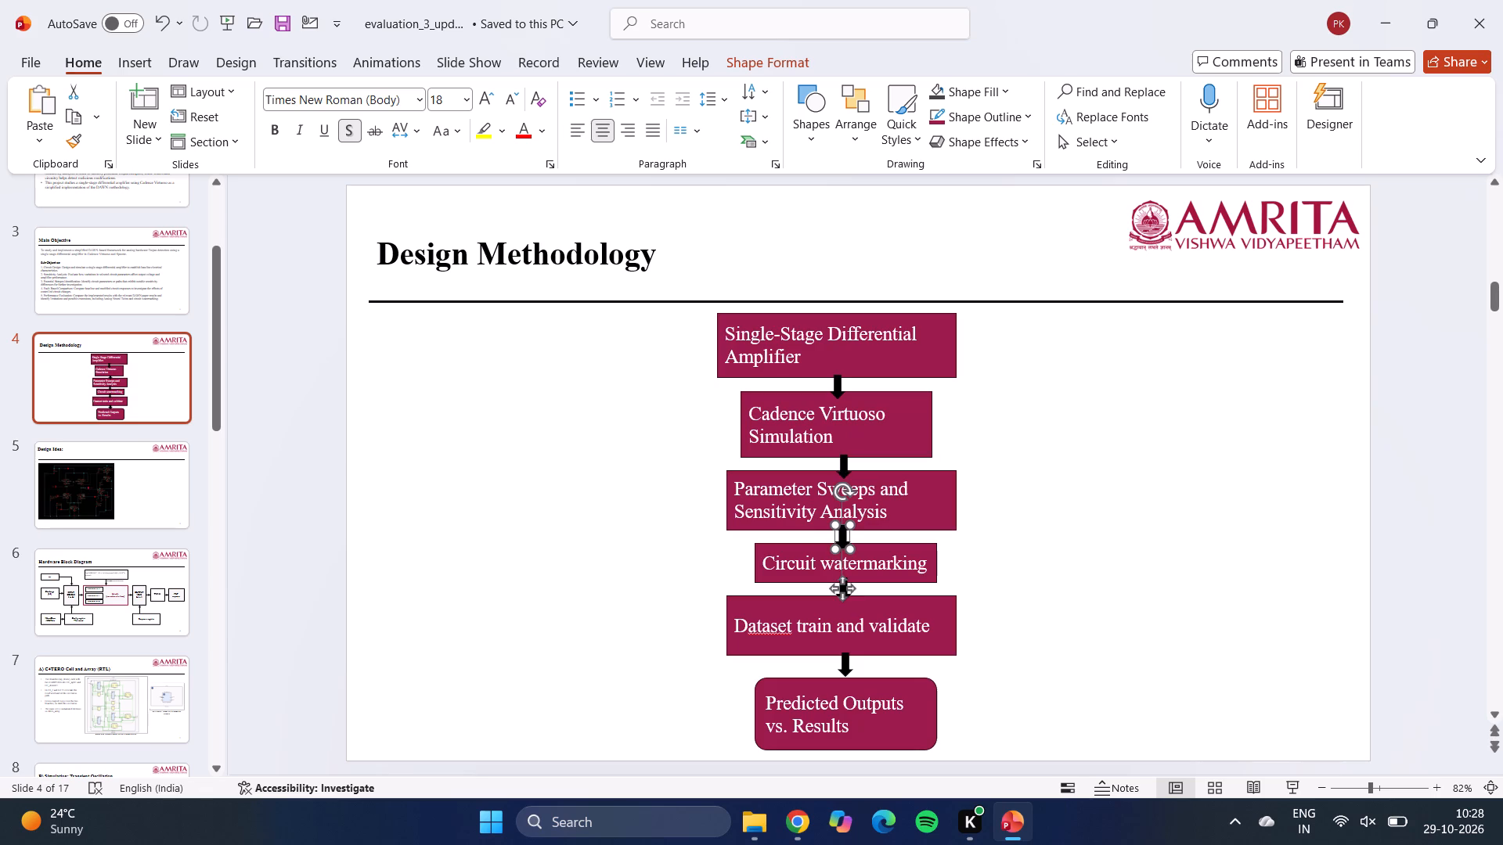
pyautogui.click(840, 550)
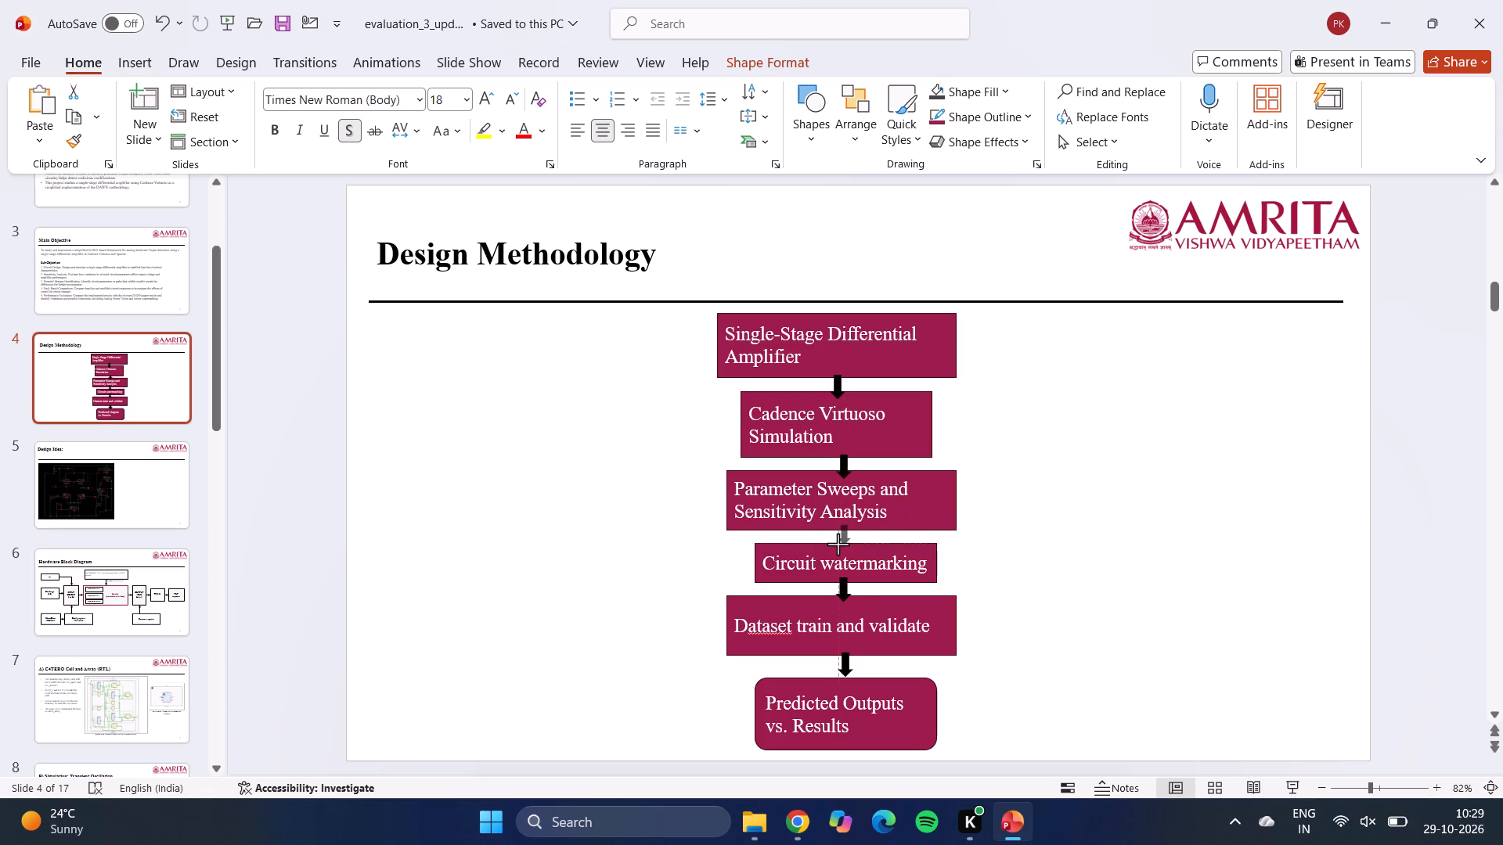
pyautogui.click(839, 534)
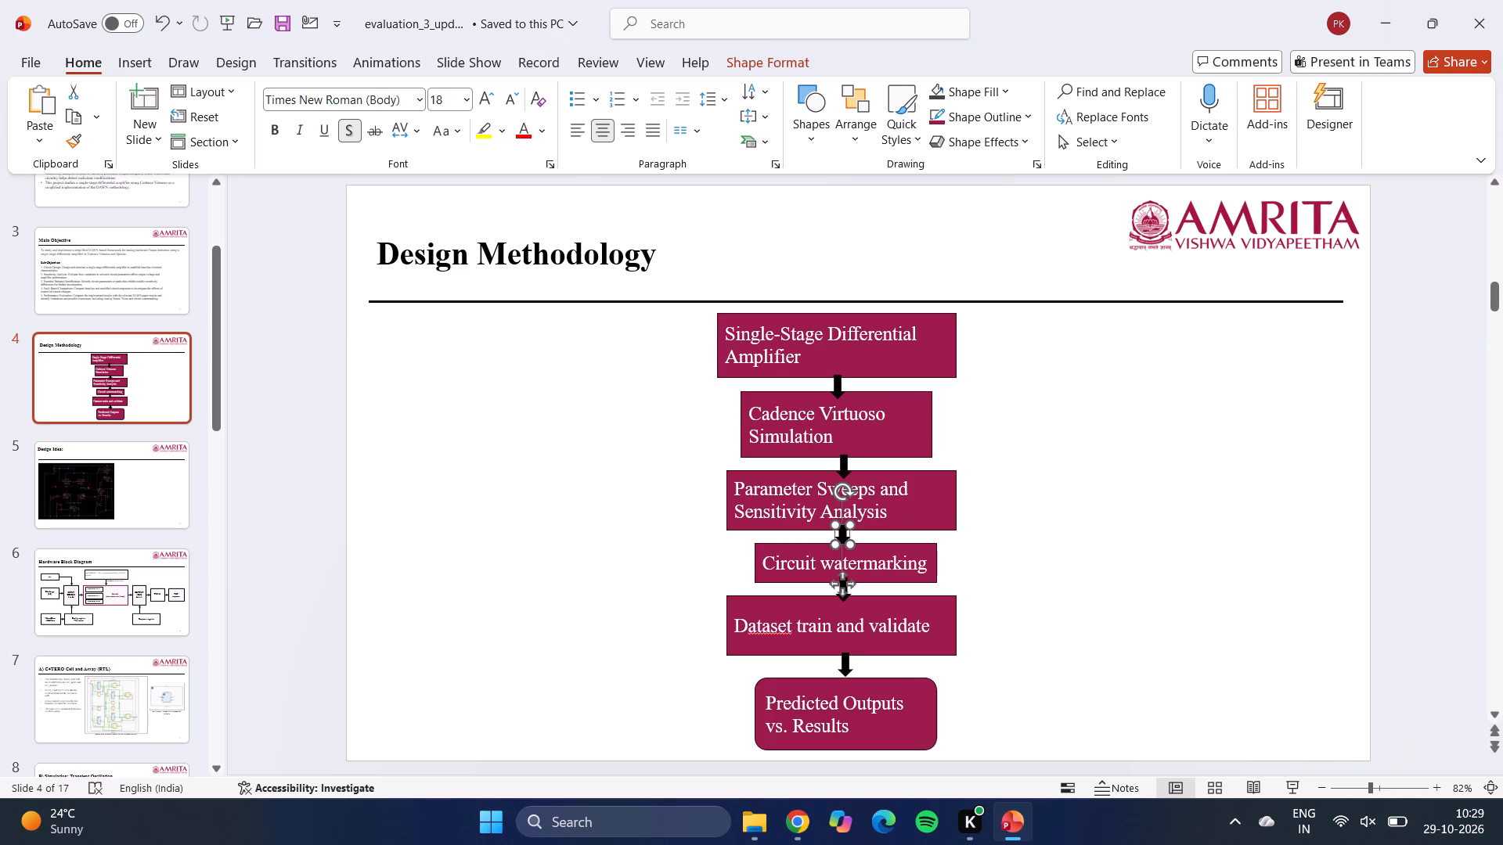
# Shrink the arrow between Cadence Virtuoso Simulation and Parameter Sweeps to fit the gap and shift it slightly left.
pyautogui.click(845, 467)
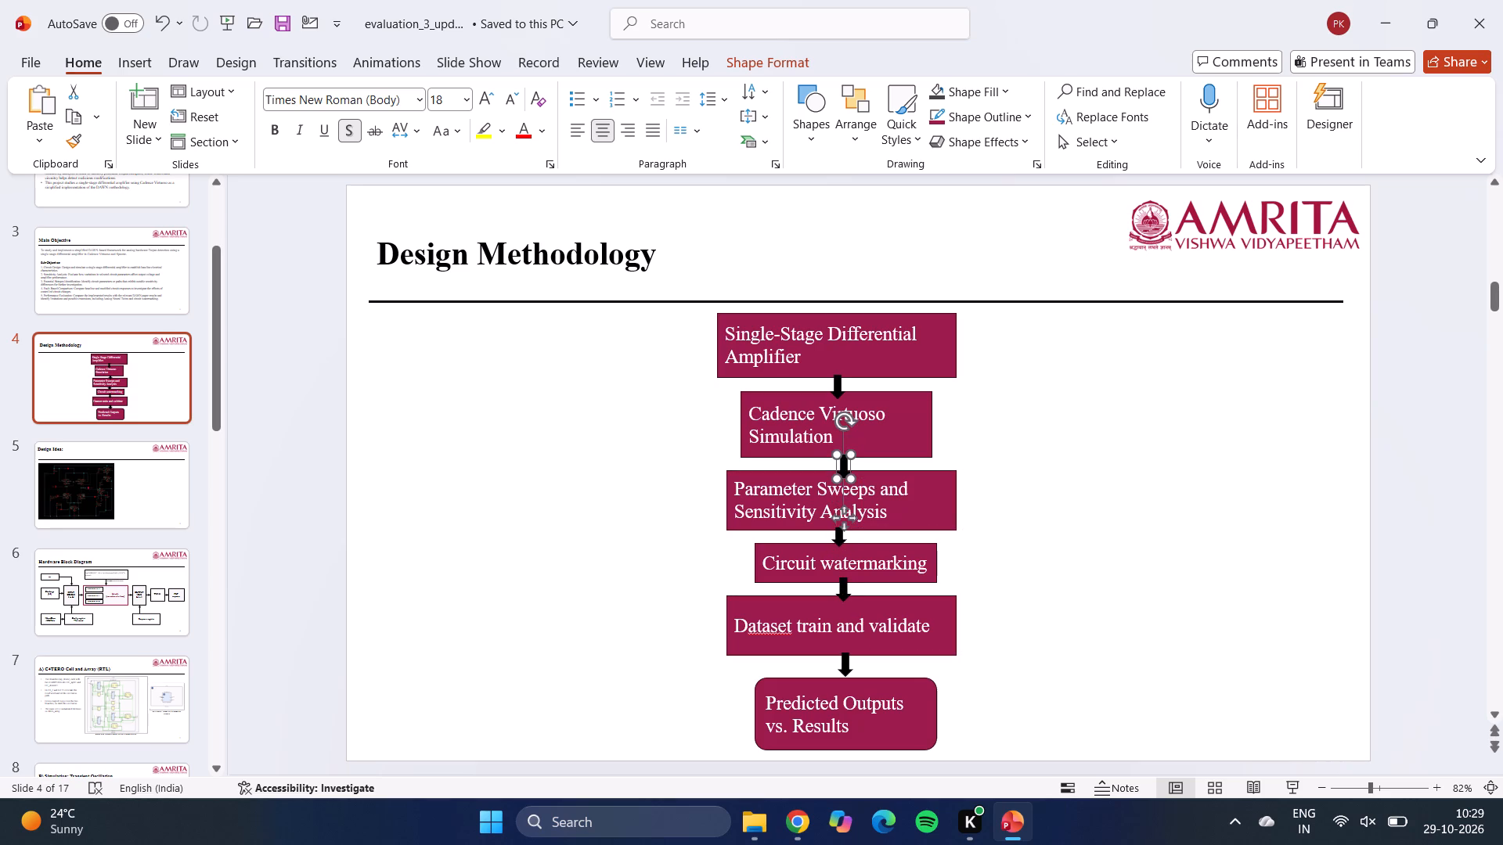
pyautogui.moveTo(847, 455); pyautogui.dragTo(847, 458)
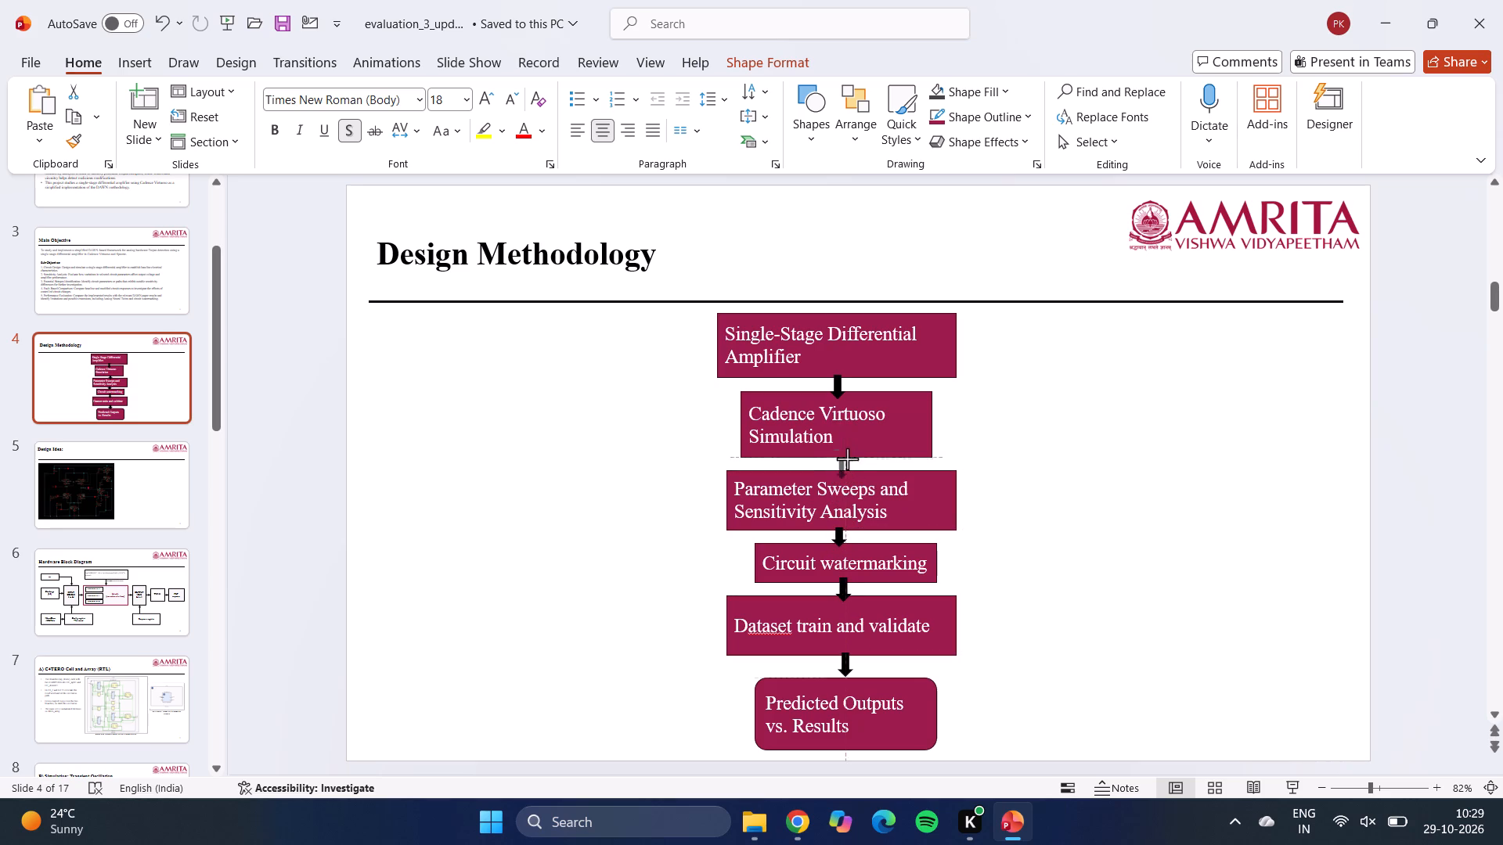
pyautogui.moveTo(847, 458); pyautogui.dragTo(847, 462)
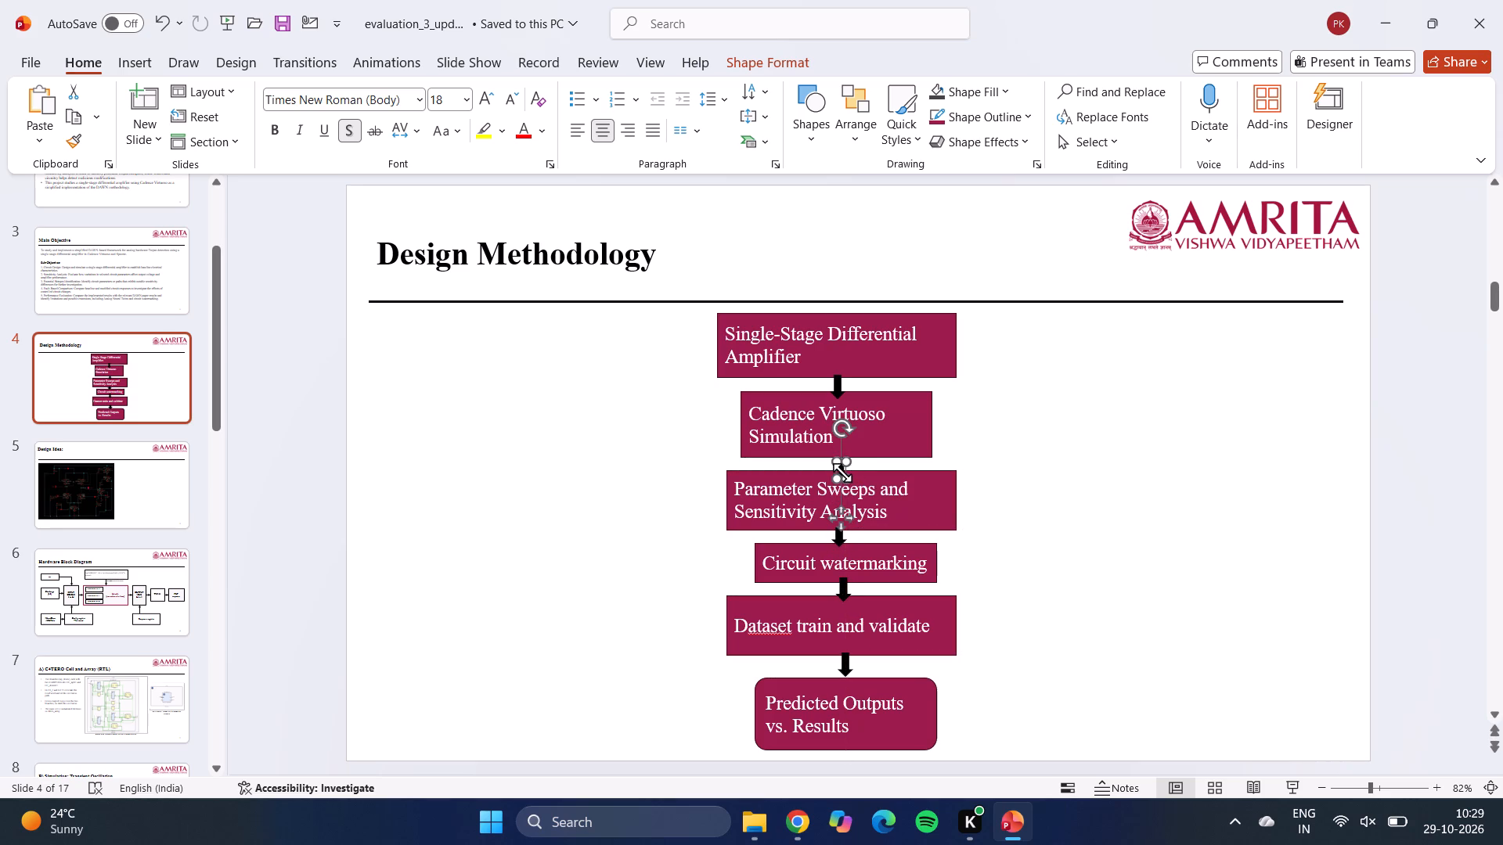
pyautogui.click(840, 470)
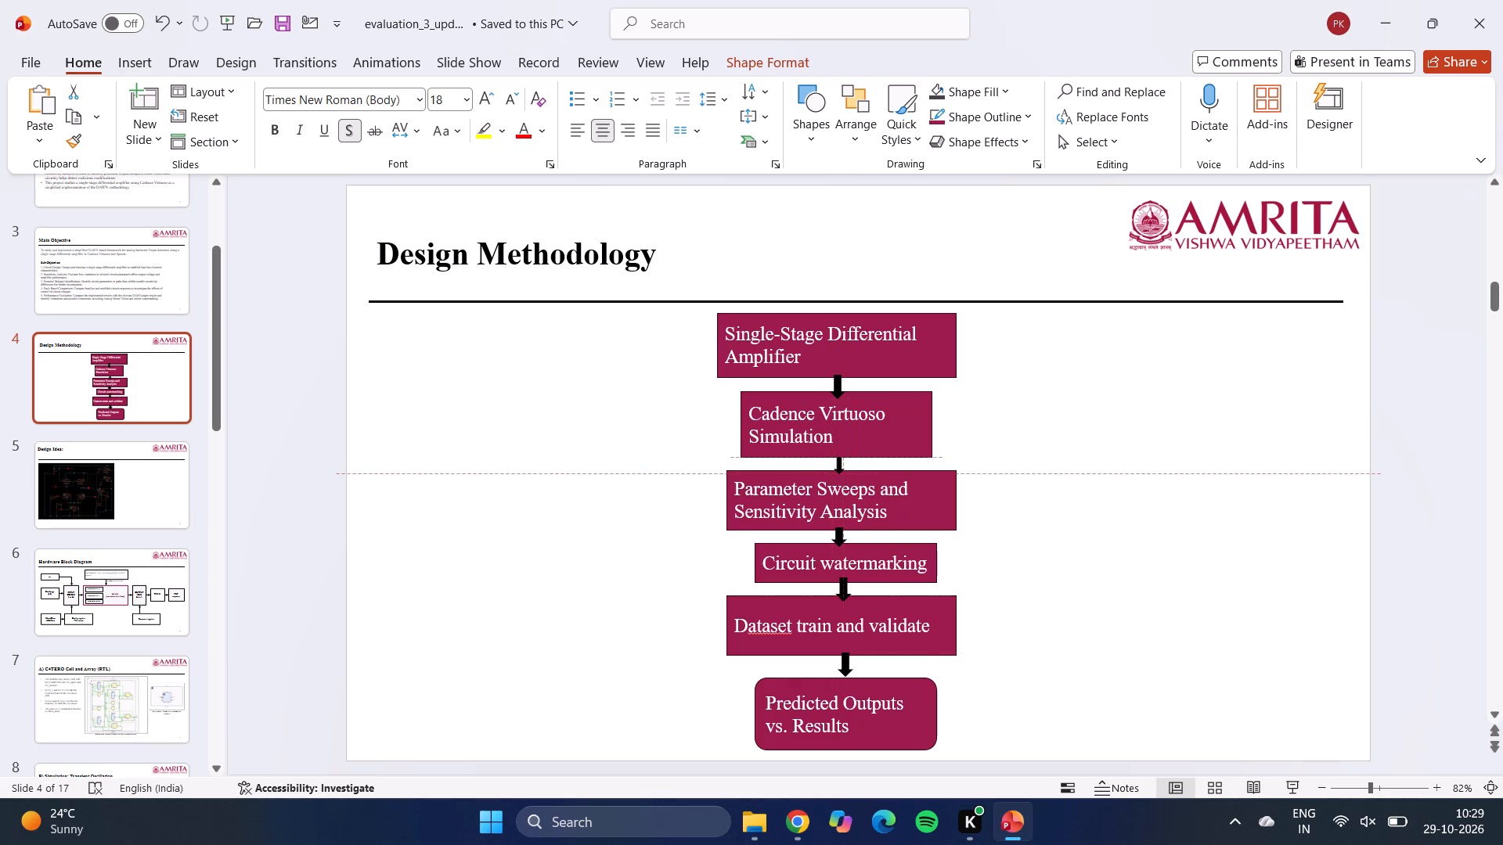
pyautogui.click(686, 481)
# Return to the Design Idea slide with the schematic picture.
pyautogui.click(152, 449)
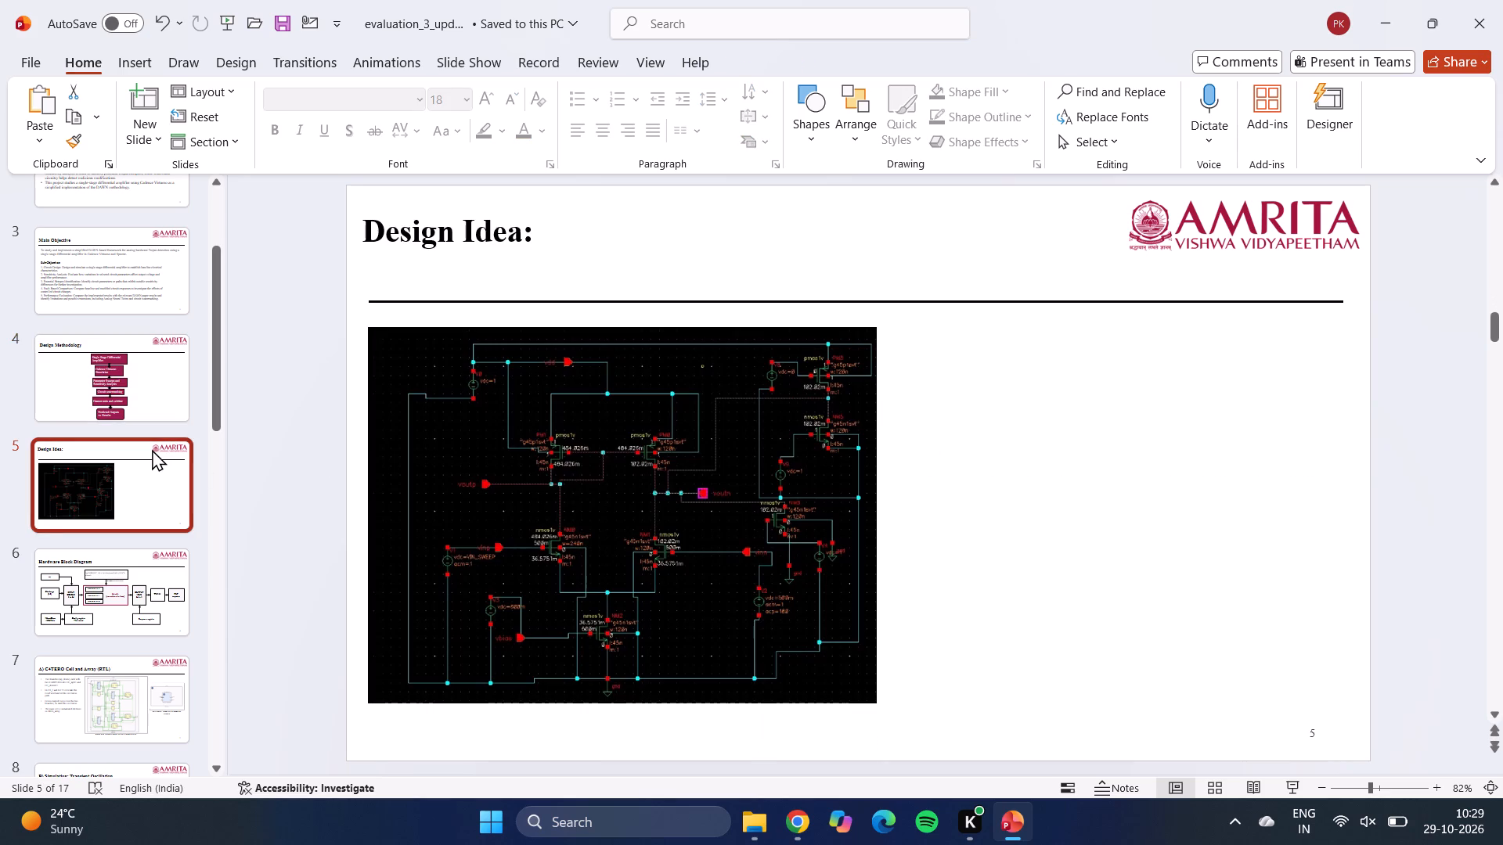
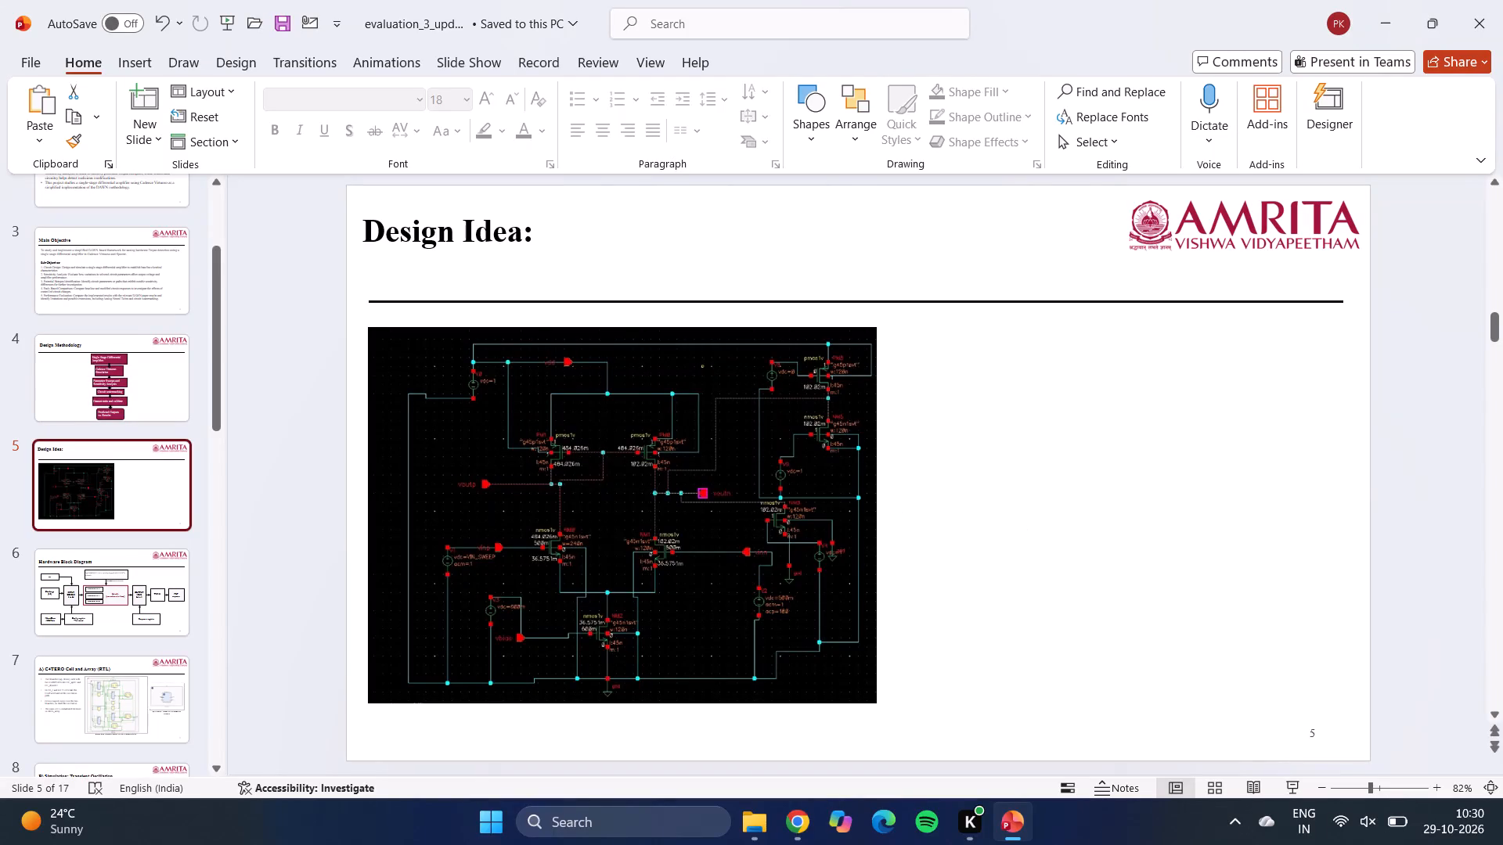
# Centre the schematic picture on the Design Idea slide and enlarge it slightly to fill the space below the title line.
pyautogui.moveTo(553, 437); pyautogui.dragTo(741, 428)
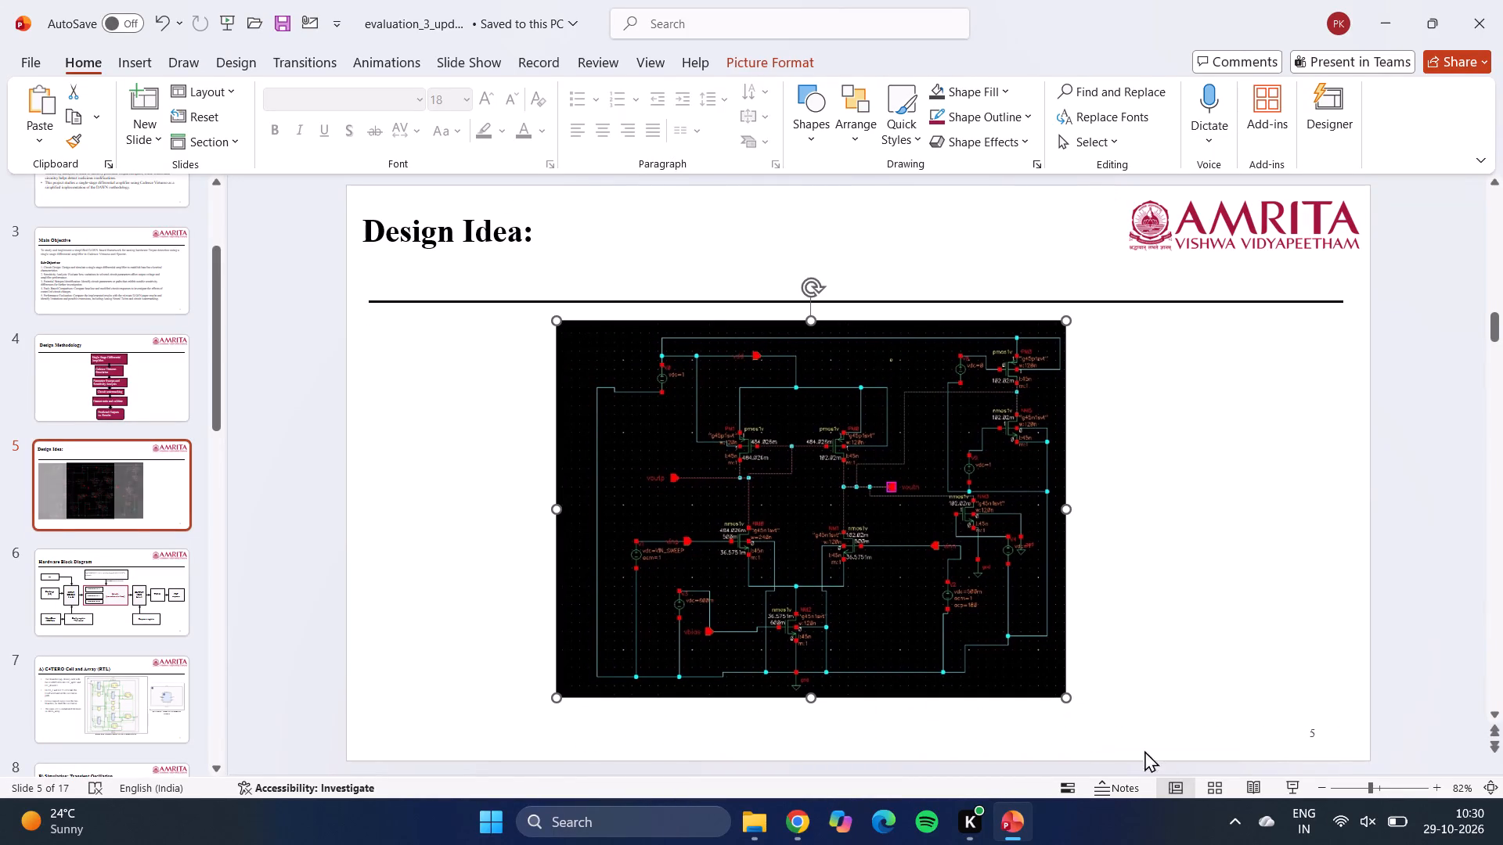
pyautogui.moveTo(1069, 699); pyautogui.dragTo(1087, 722)
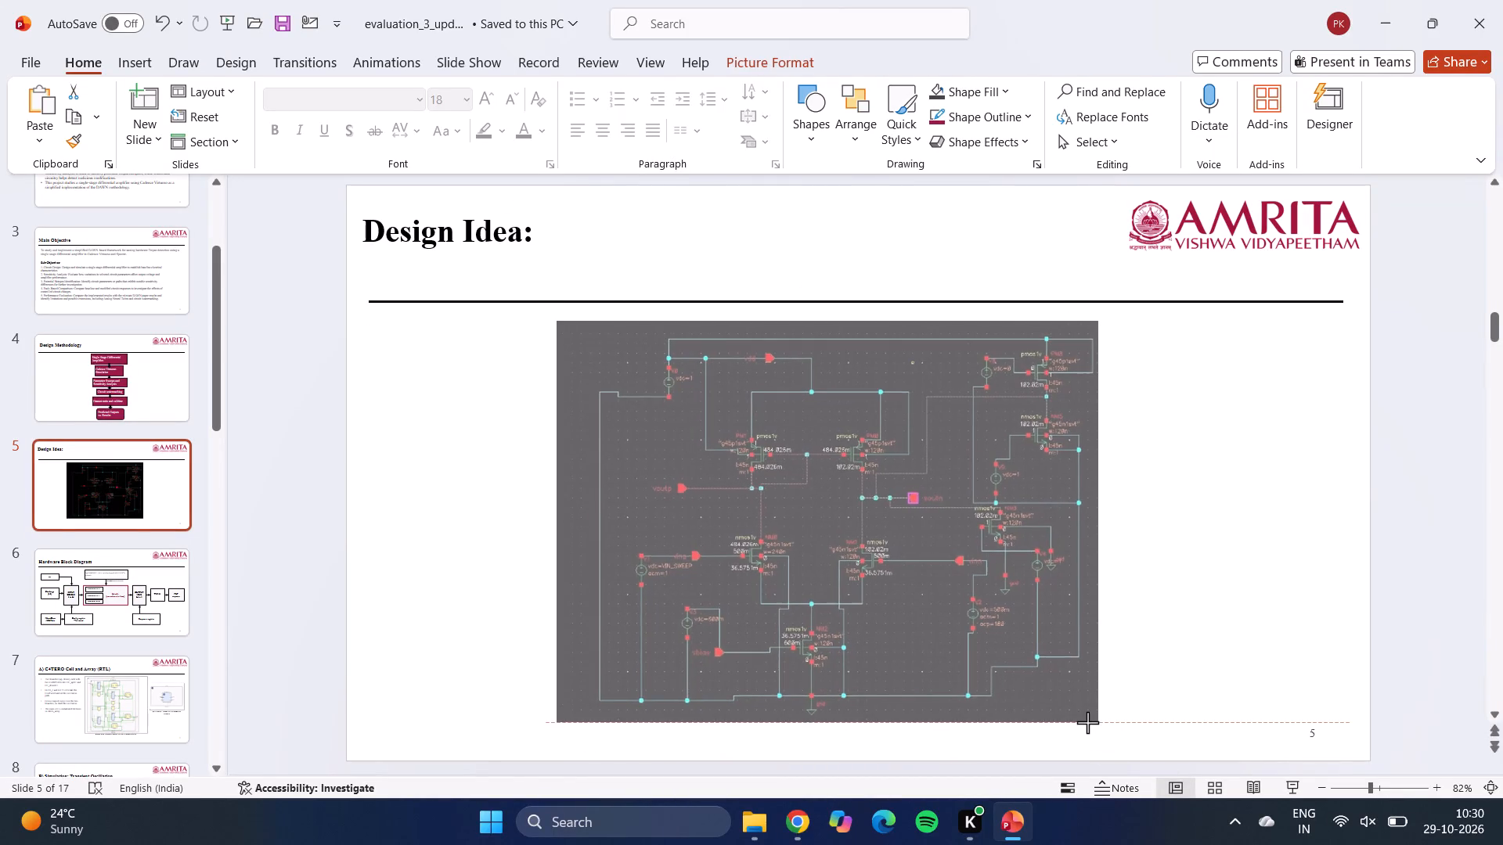
pyautogui.moveTo(1087, 722); pyautogui.dragTo(1088, 723)
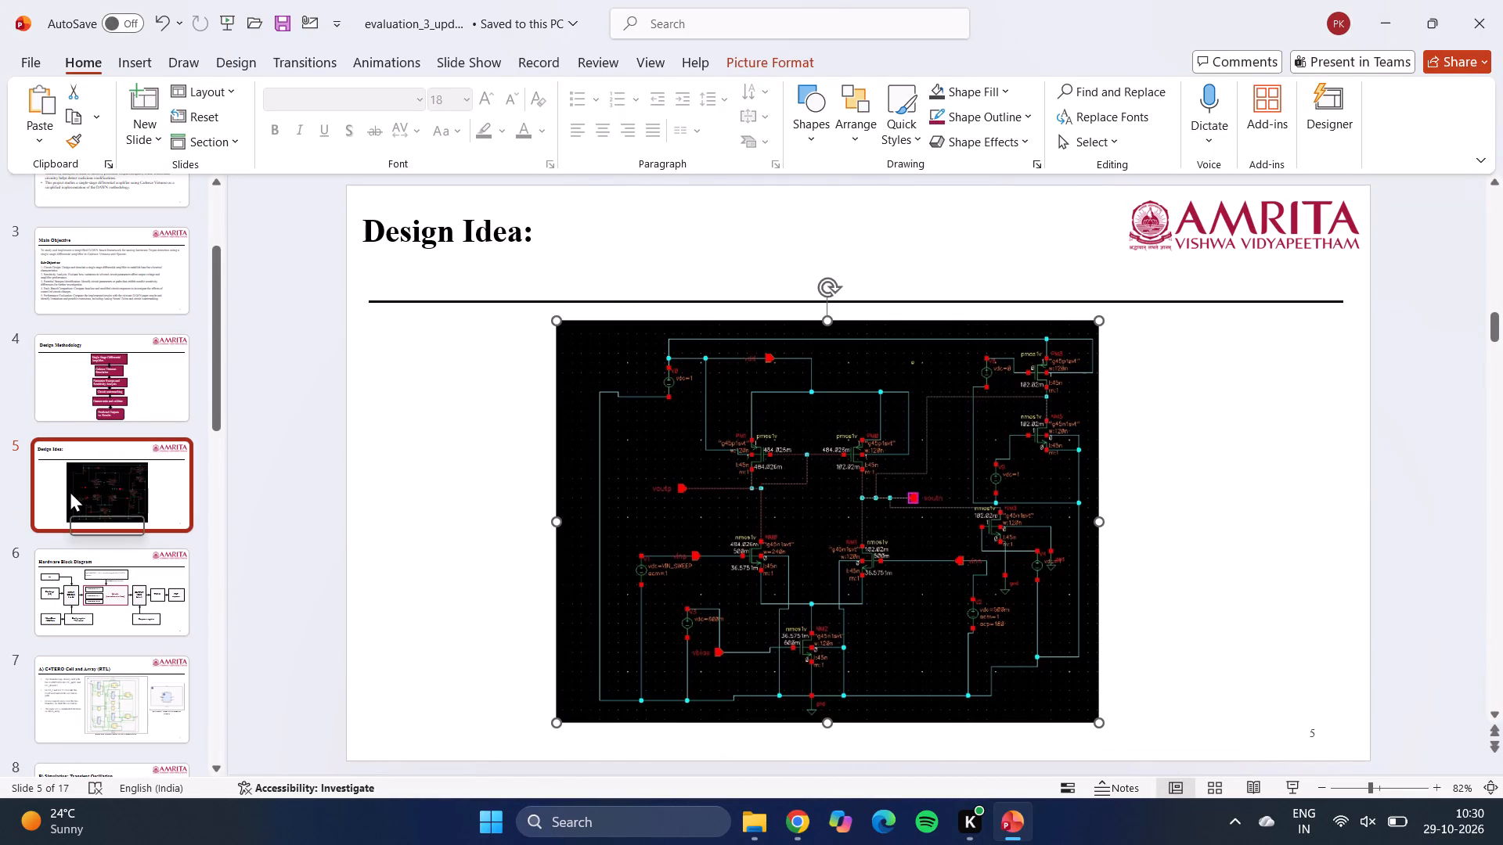
# Duplicate the Design Idea slide containing the schematic picture.
pyautogui.rightClick(70, 491)
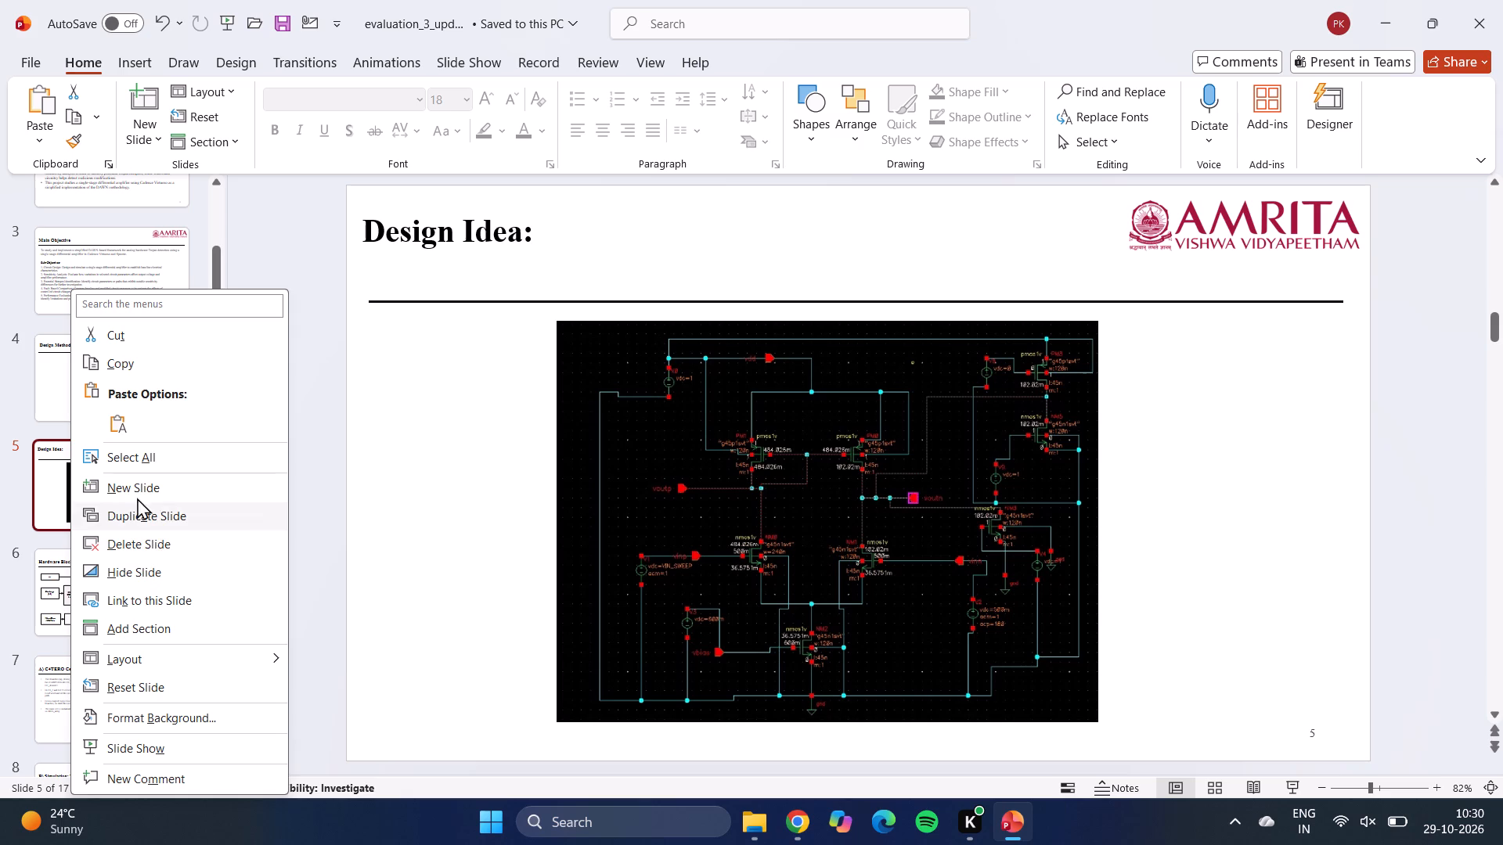
pyautogui.click(136, 528)
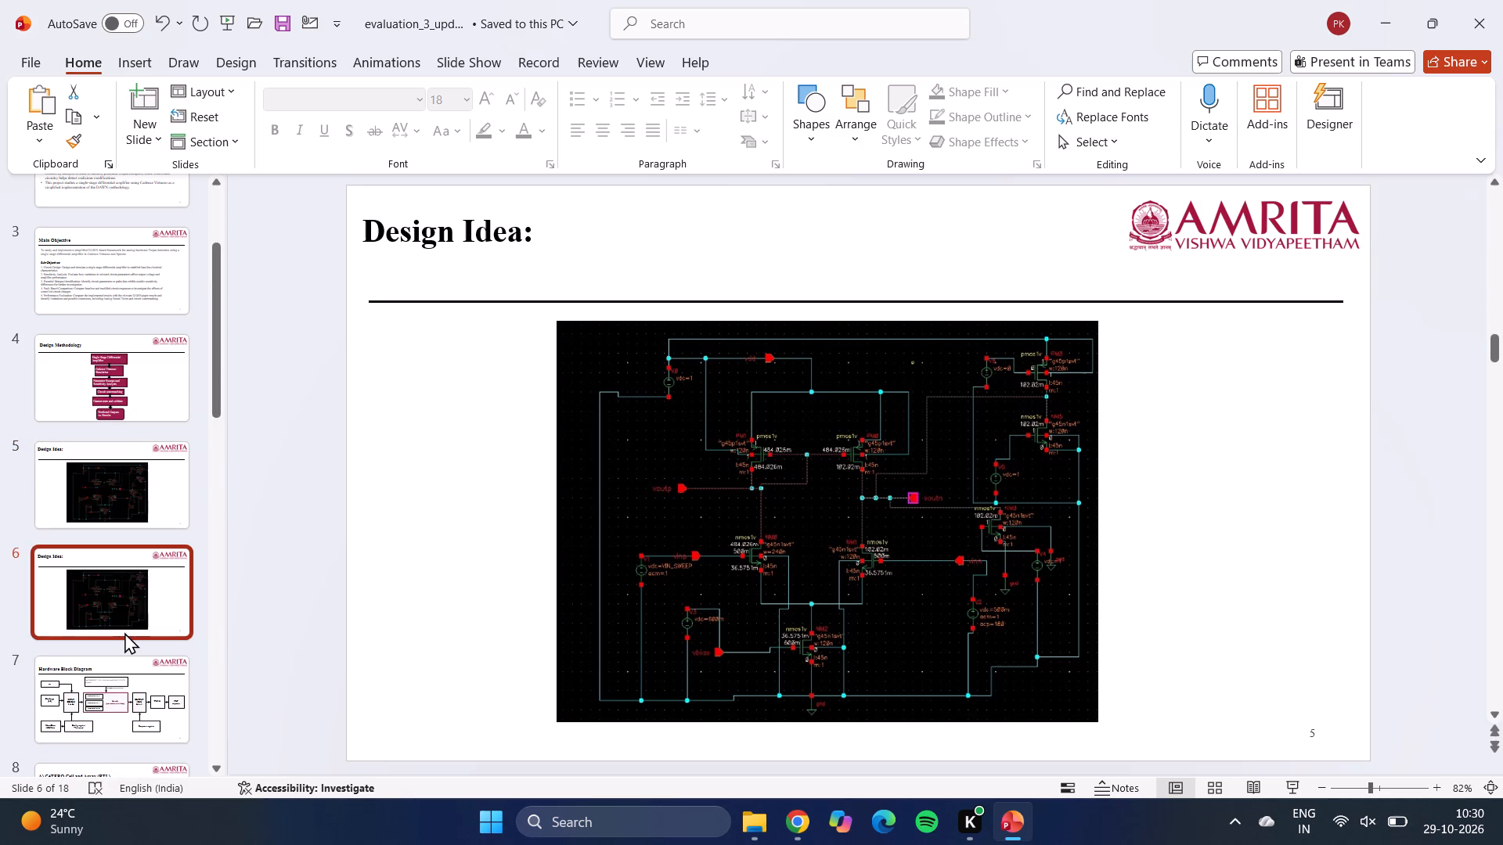
# Cut the schematic picture from the duplicated Design Idea slide, keeping only its title and layout.
pyautogui.click(124, 632)
pyautogui.click(100, 584)
pyautogui.click(867, 459)
pyautogui.click(867, 459)
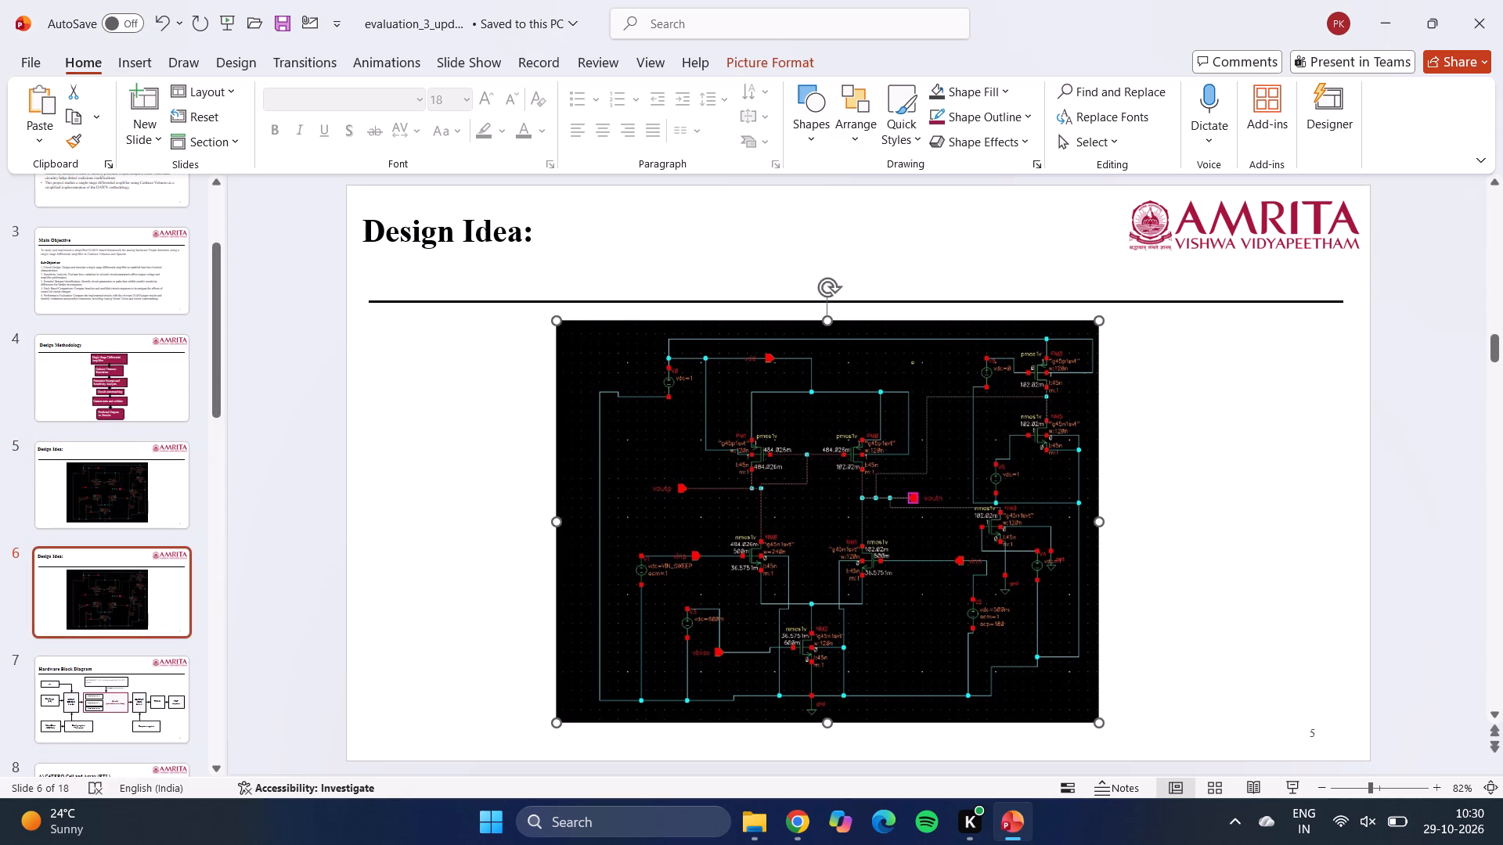
pyautogui.rightClick(867, 459)
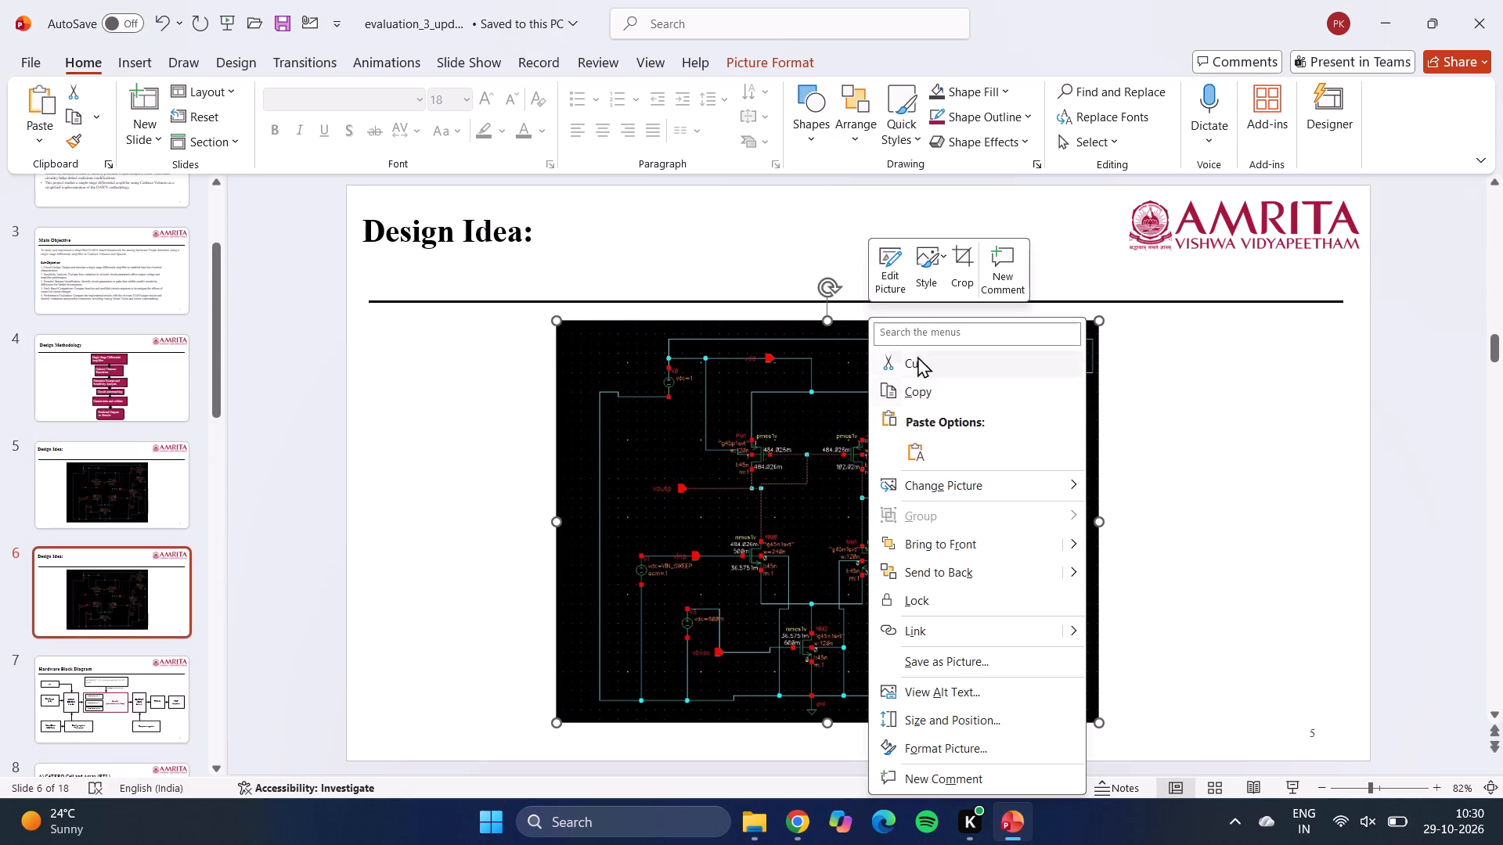
pyautogui.click(918, 363)
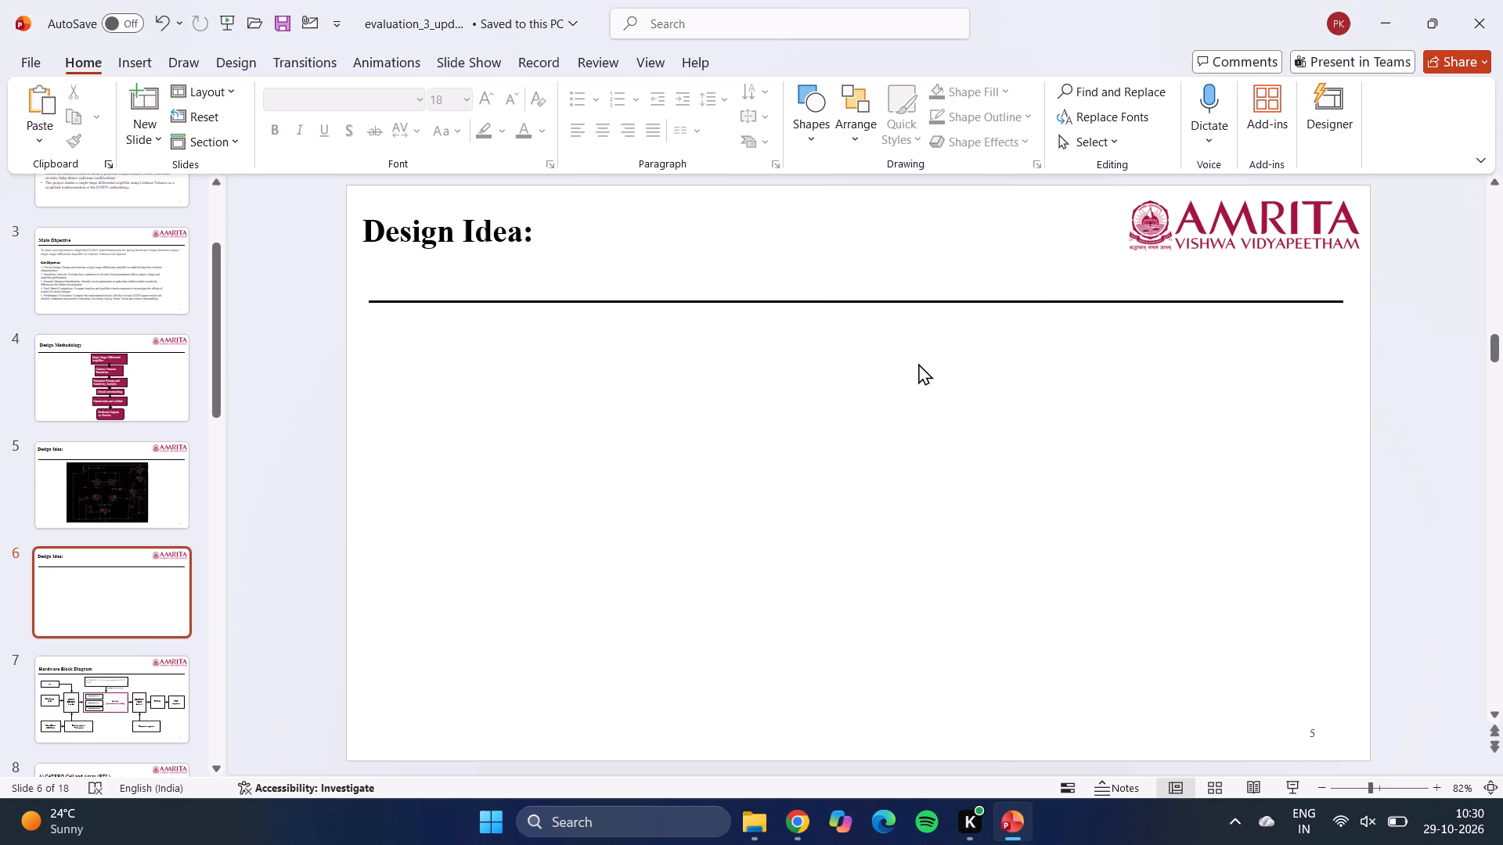
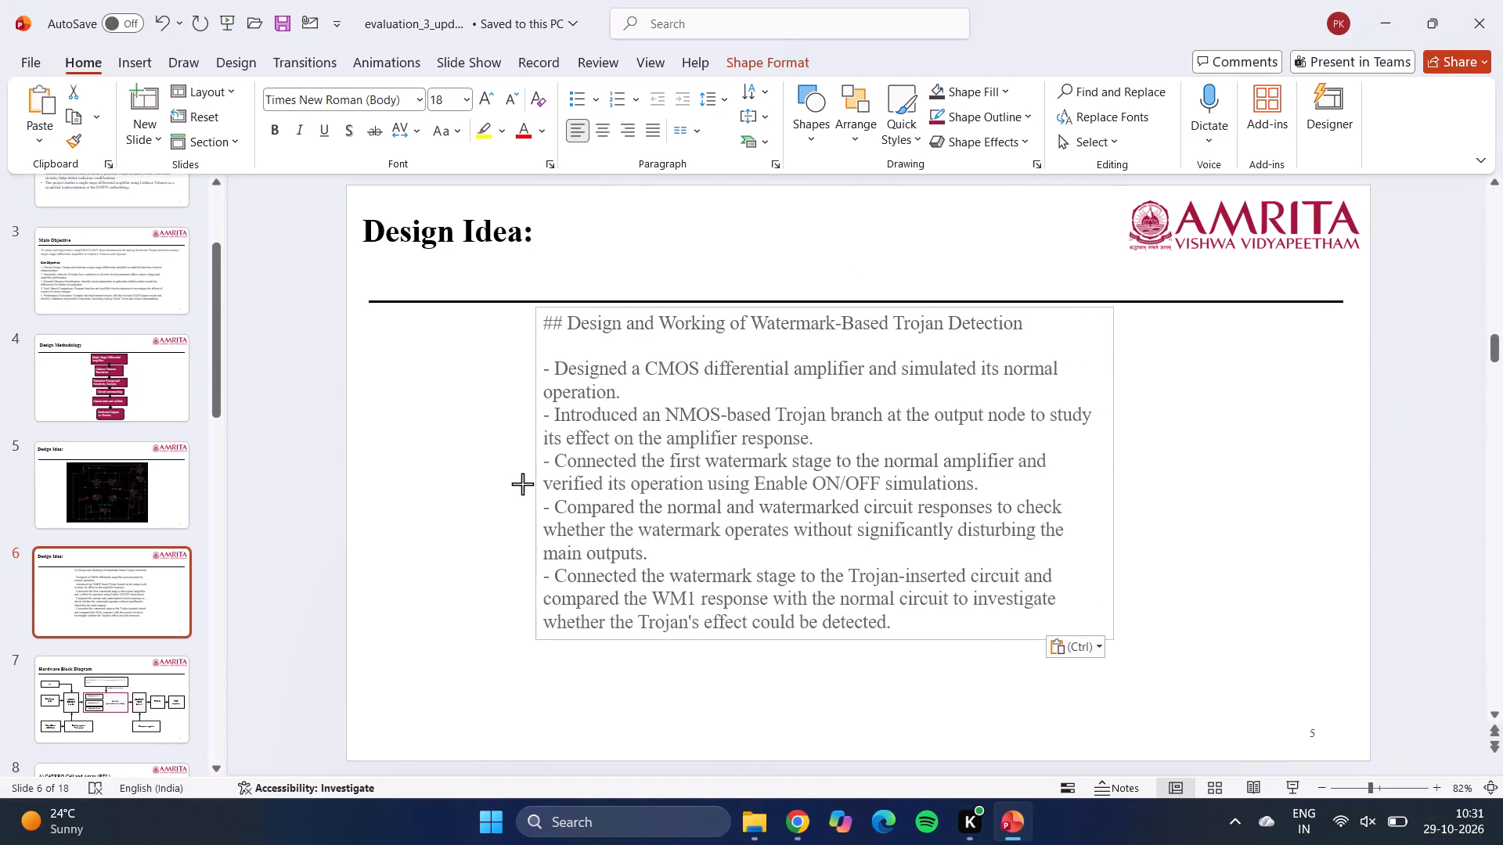
# Widen the pasted watermark-based Trojan detection text box and move it closer to the slide's left margin below the title line.
pyautogui.moveTo(522, 484); pyautogui.dragTo(461, 487)
pyautogui.moveTo(762, 591); pyautogui.dragTo(762, 635)
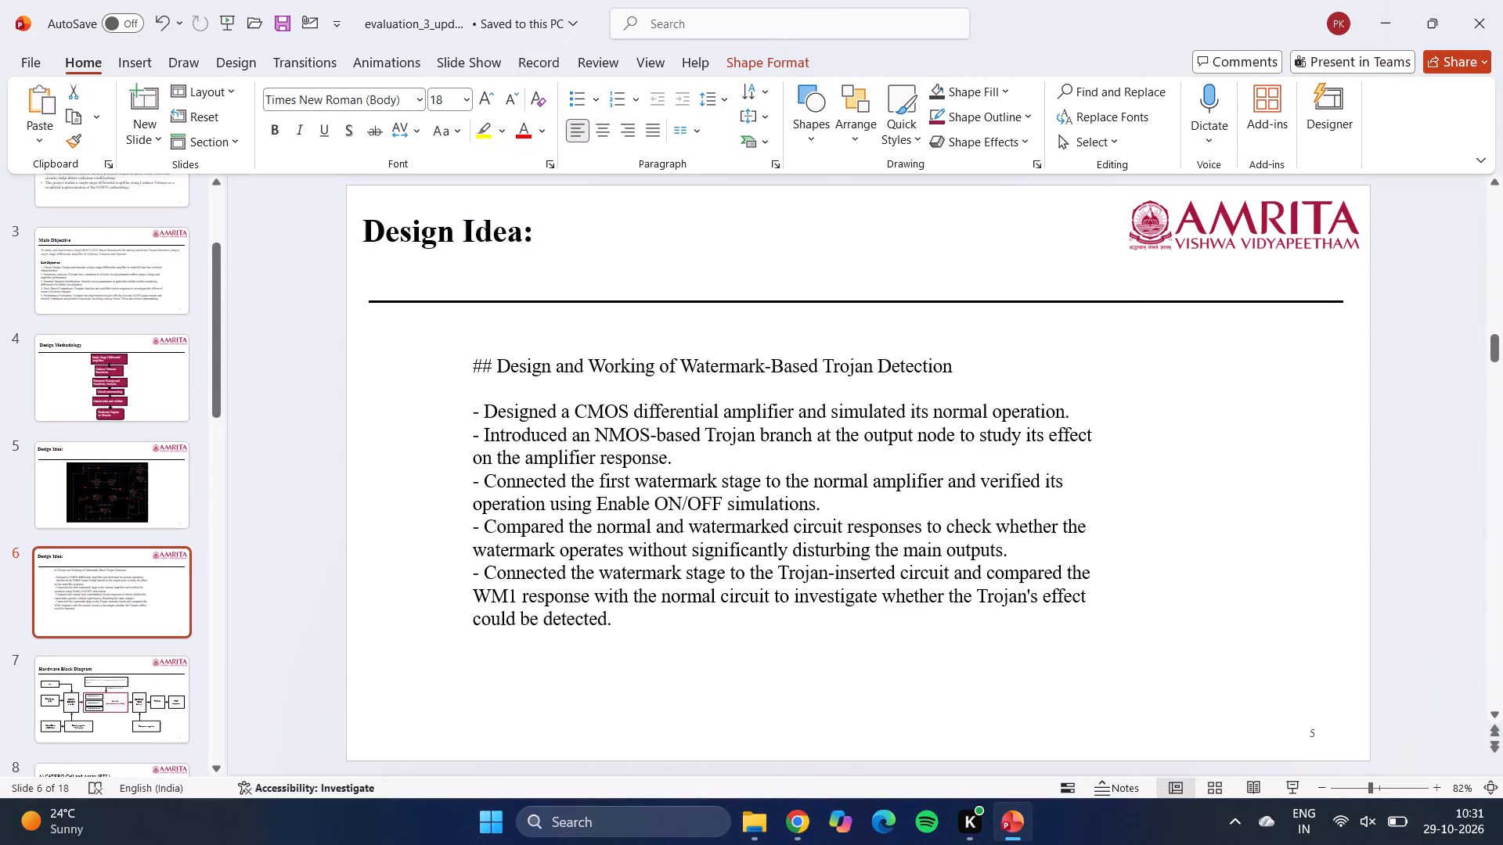
pyautogui.moveTo(762, 635); pyautogui.dragTo(759, 636)
pyautogui.click(726, 359)
pyautogui.moveTo(726, 356); pyautogui.dragTo(720, 344)
pyautogui.moveTo(724, 343); pyautogui.dragTo(696, 336)
# Delete the "## Design and Working of Watermark-Based Trojan Detection" heading from the text box.
pyautogui.click(462, 347)
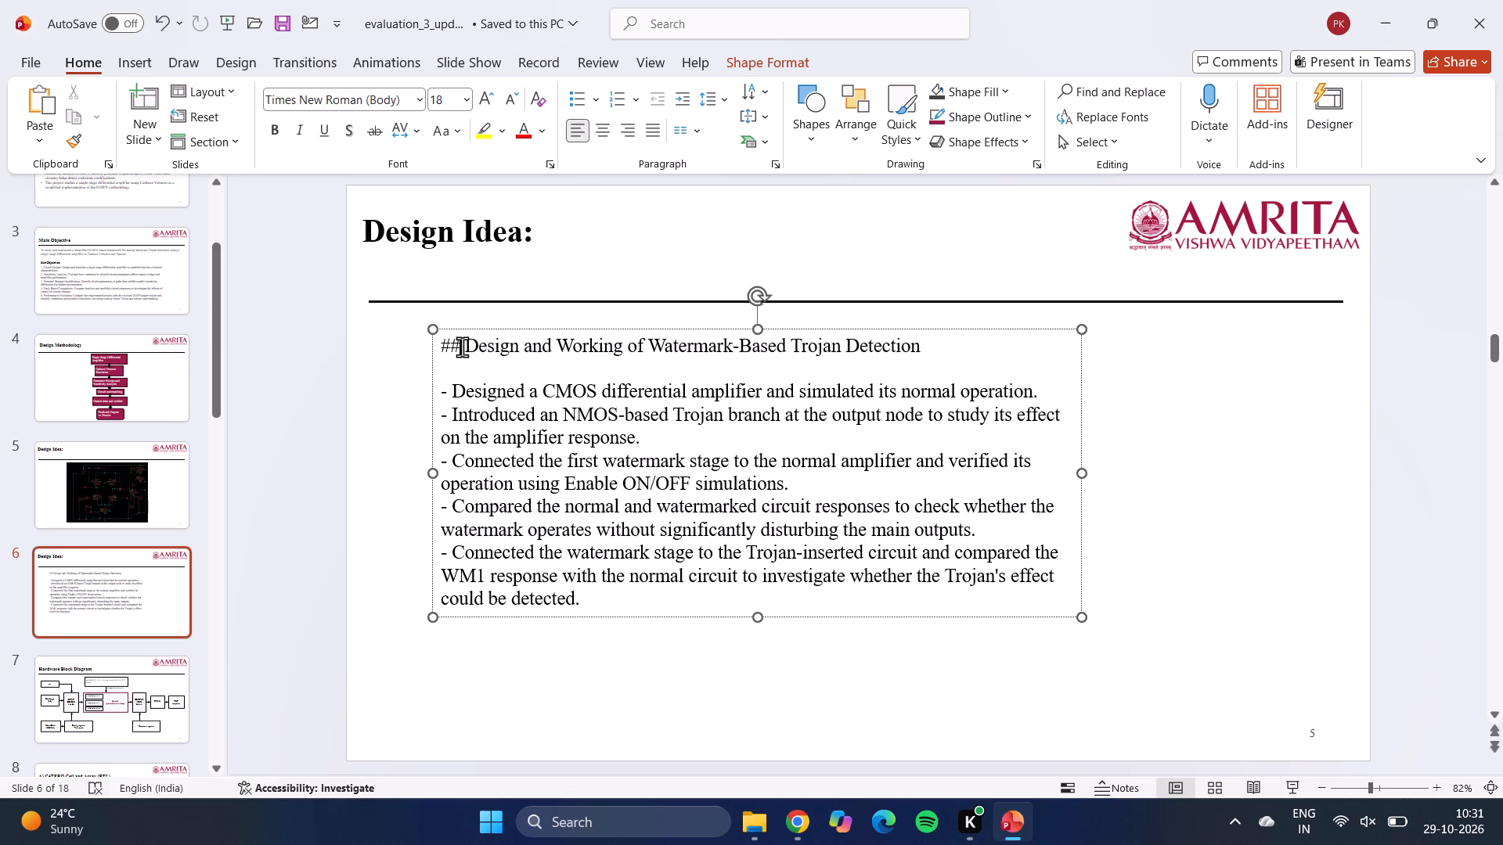
pyautogui.press('BackSpace')
pyautogui.press('BackSpace')
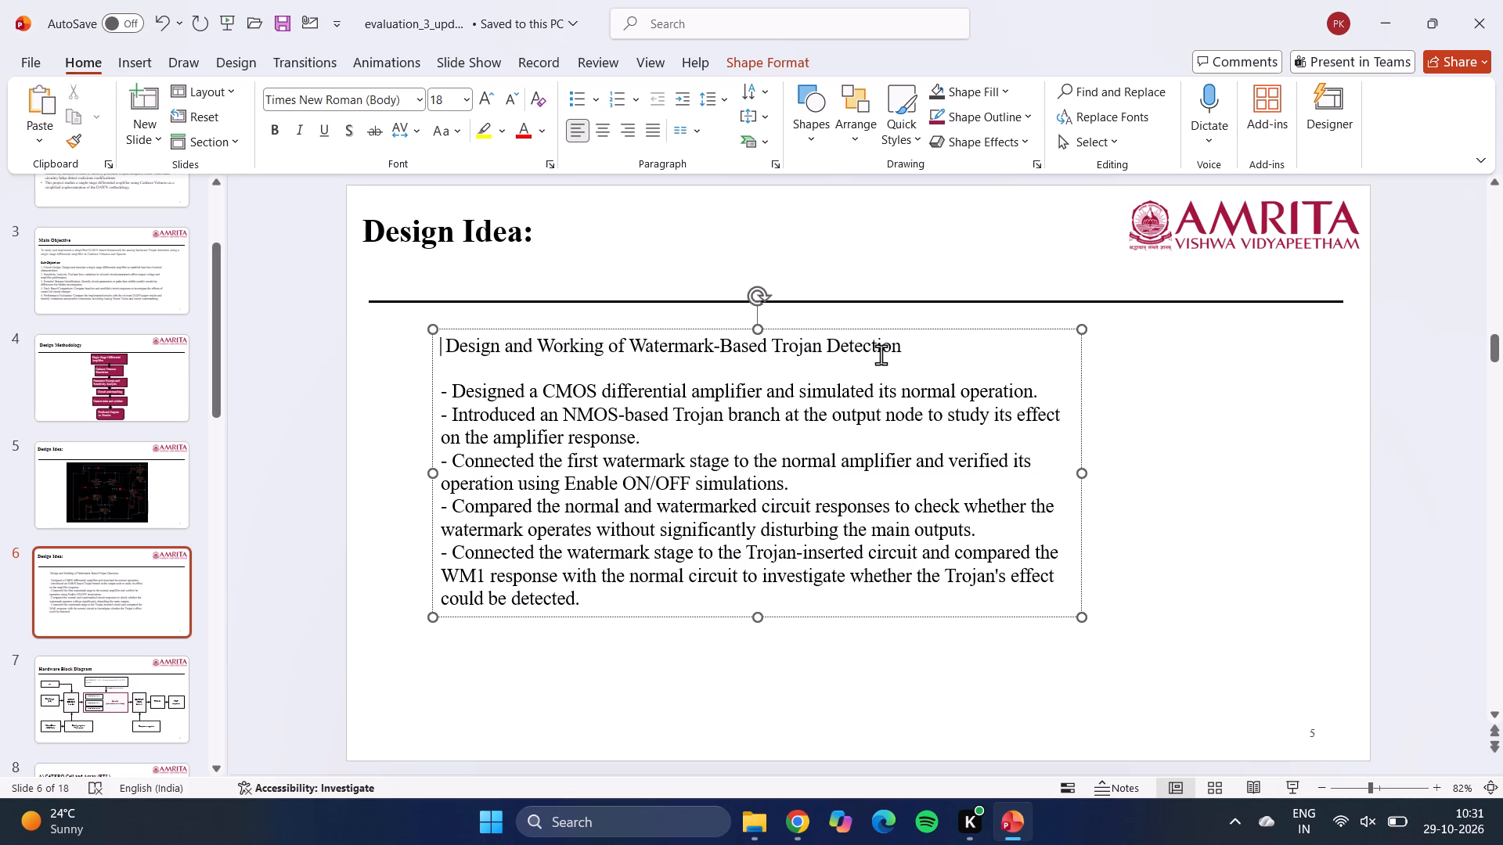
pyautogui.moveTo(905, 356); pyautogui.dragTo(450, 343)
pyautogui.press('BackSpace')
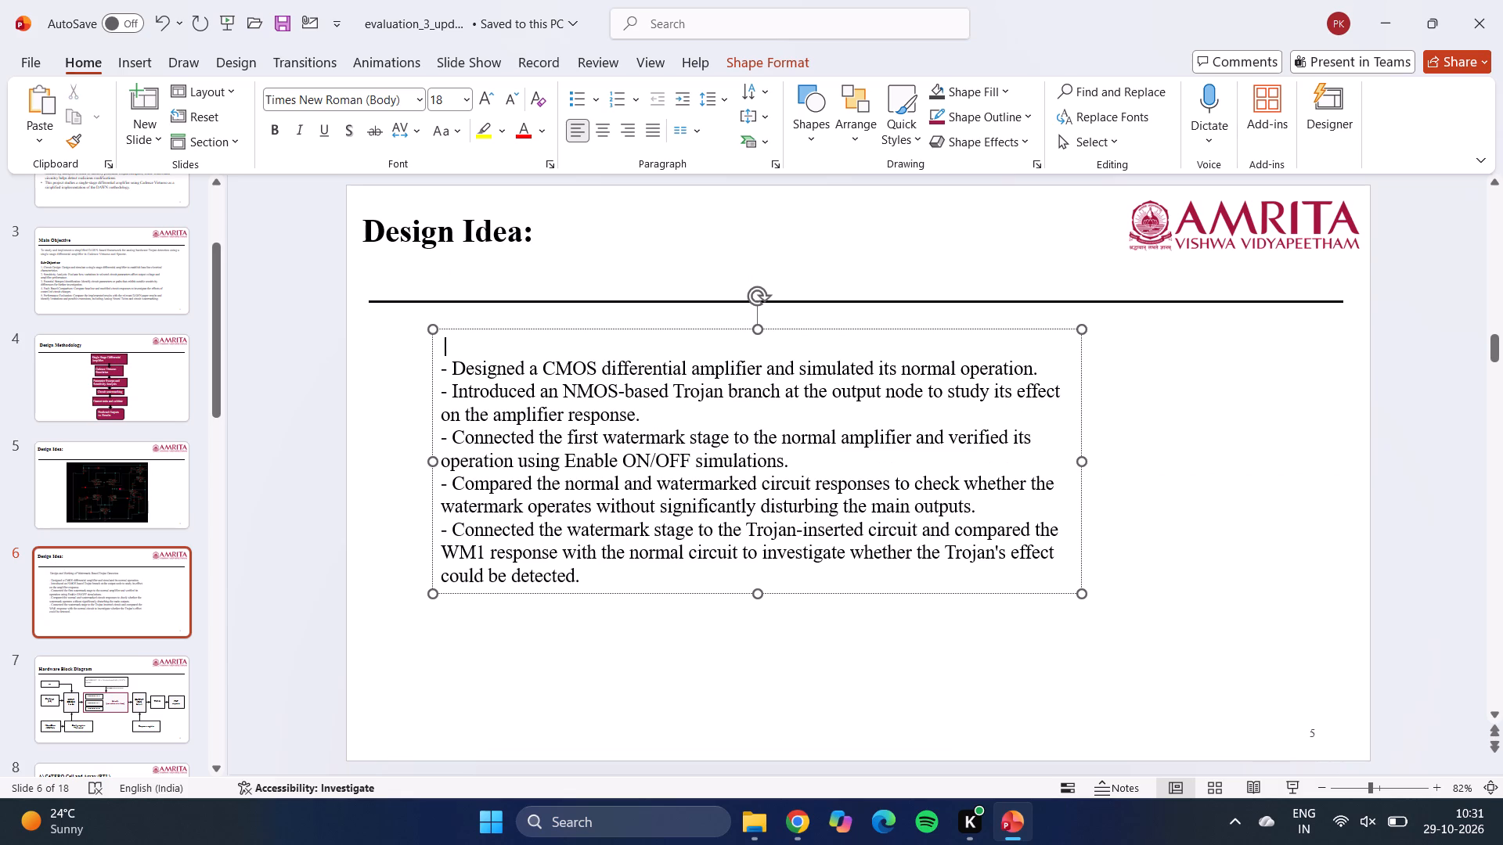
# Widen the text box slightly on both sides so its lines run longer across the slide.
pyautogui.moveTo(431, 460); pyautogui.dragTo(398, 478)
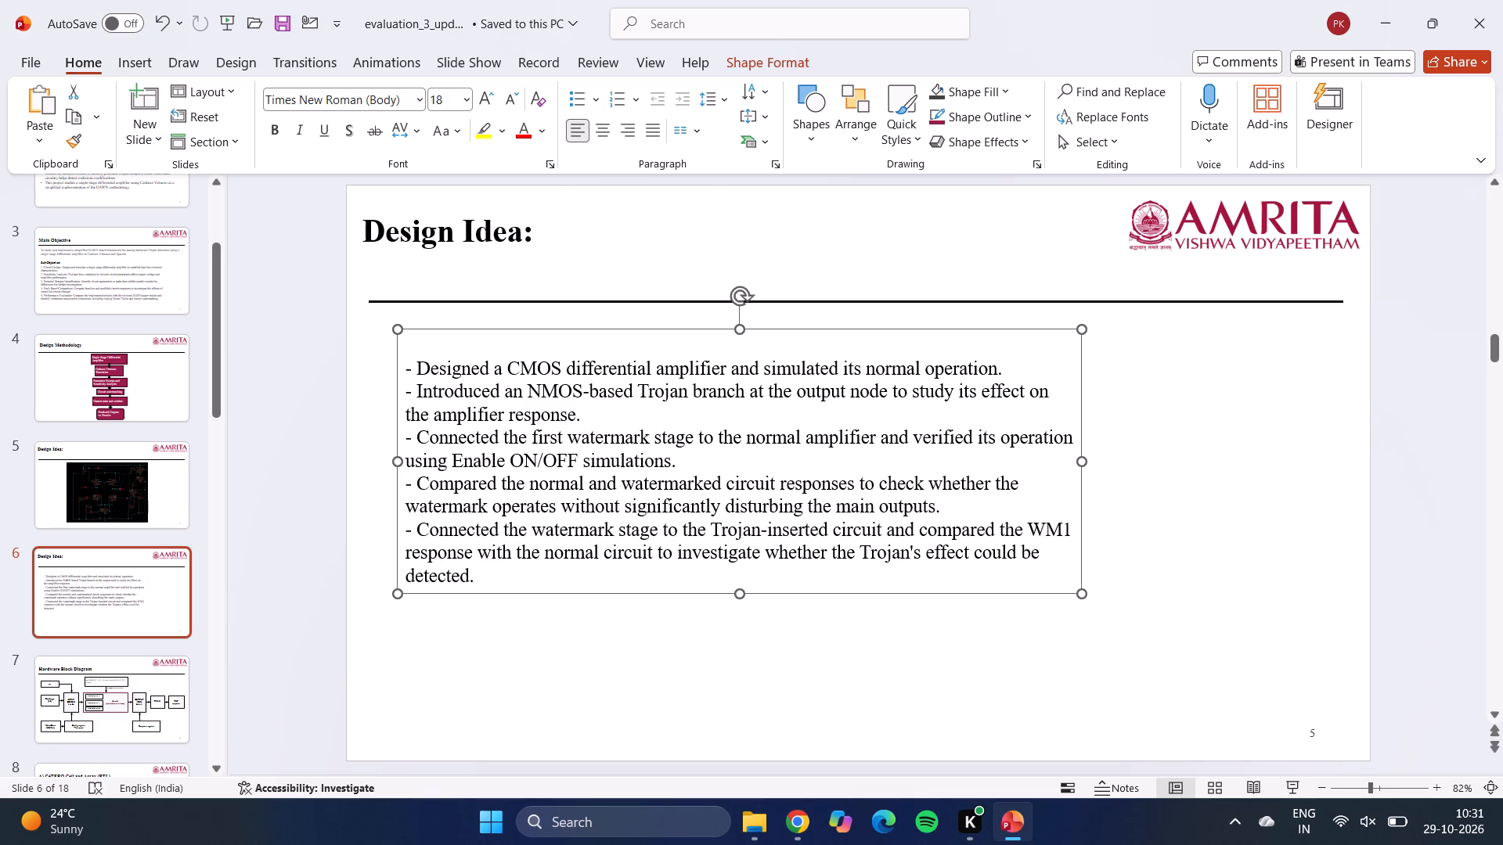
pyautogui.moveTo(1079, 461); pyautogui.dragTo(1096, 477)
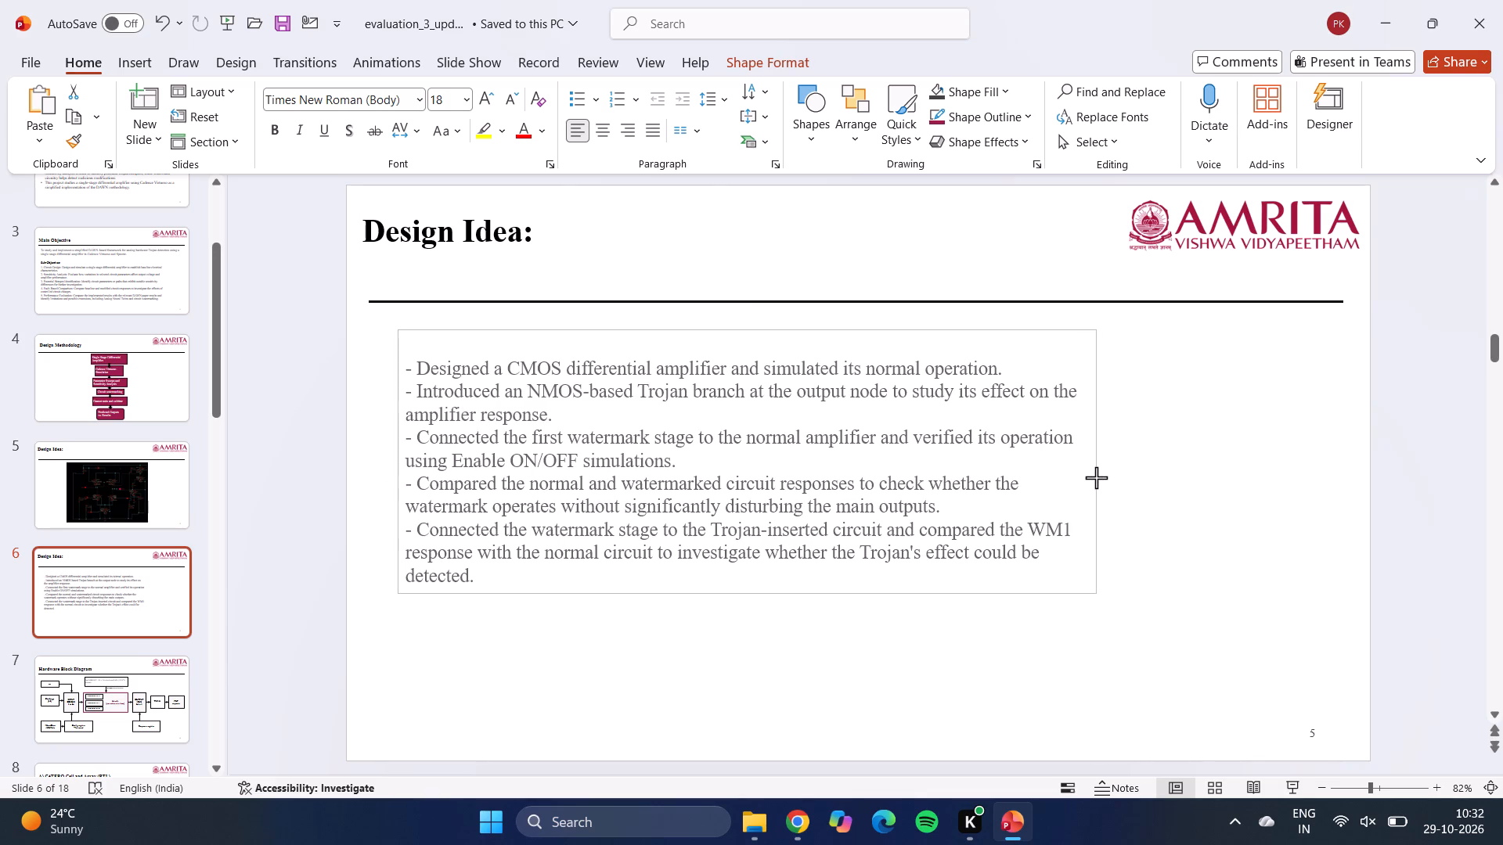
pyautogui.moveTo(1096, 477); pyautogui.dragTo(1095, 478)
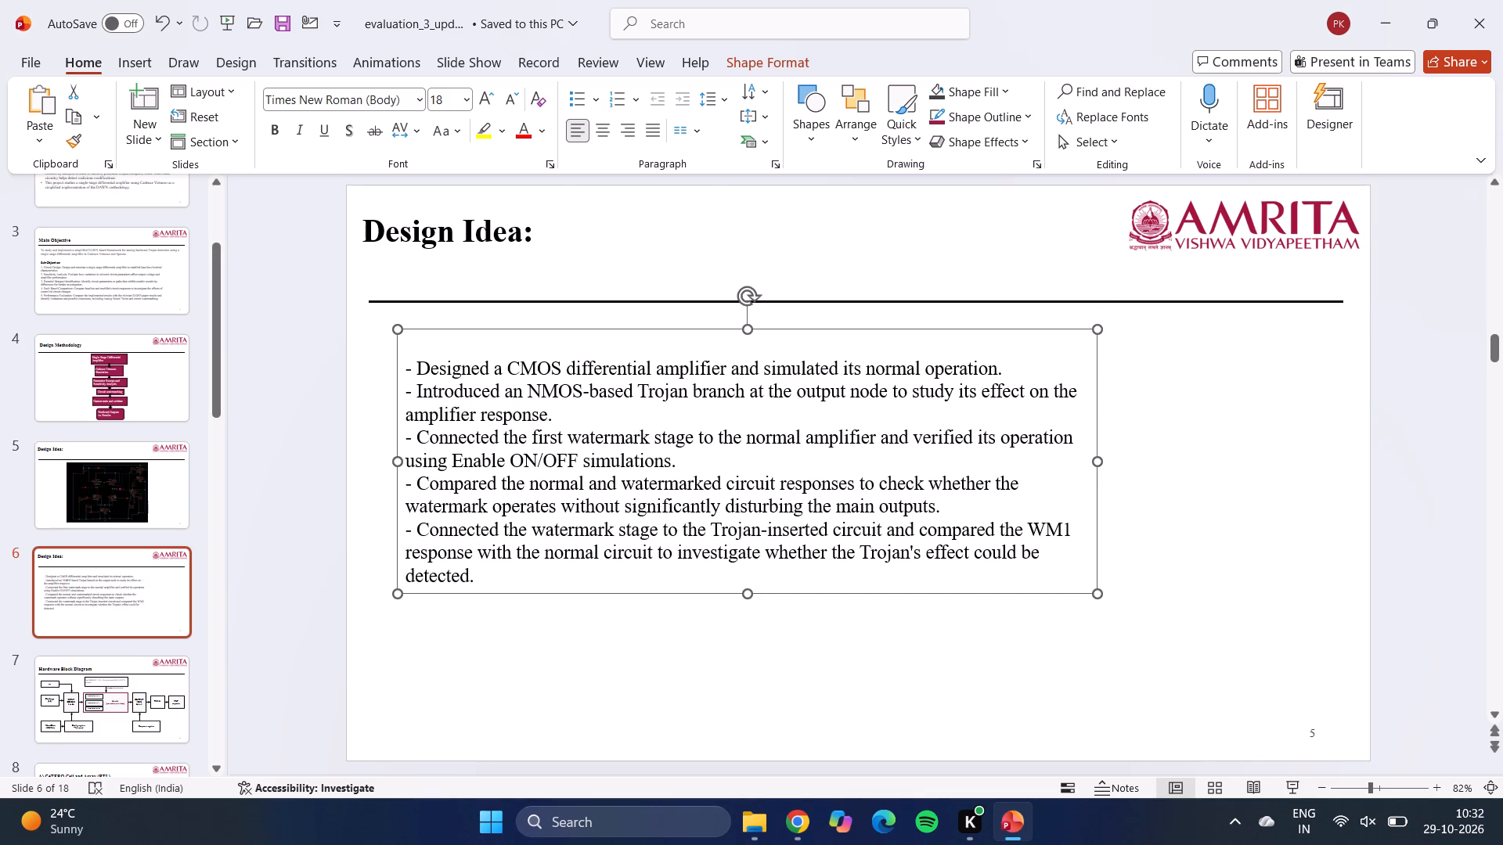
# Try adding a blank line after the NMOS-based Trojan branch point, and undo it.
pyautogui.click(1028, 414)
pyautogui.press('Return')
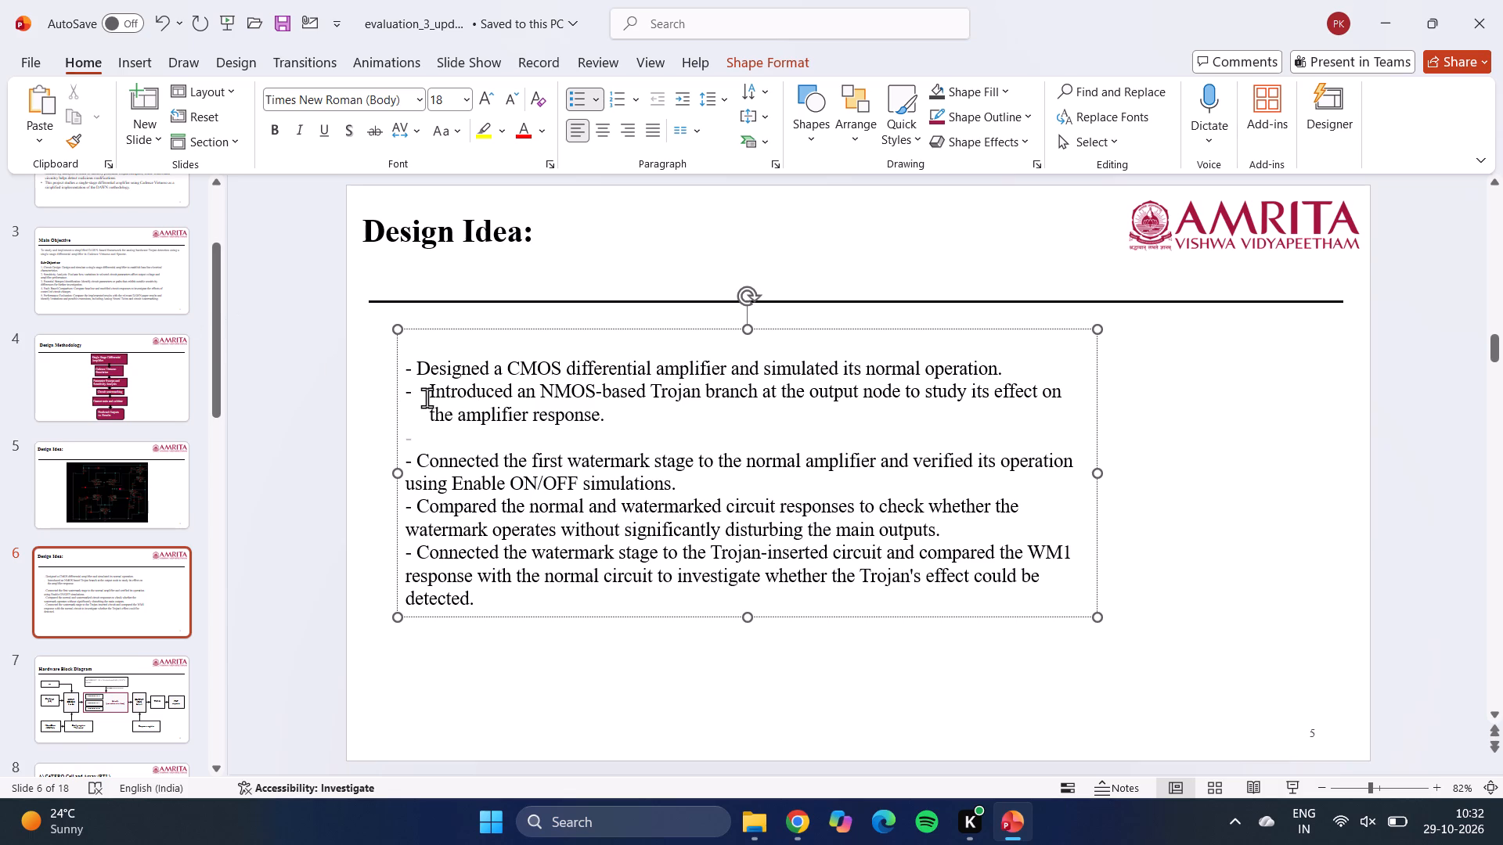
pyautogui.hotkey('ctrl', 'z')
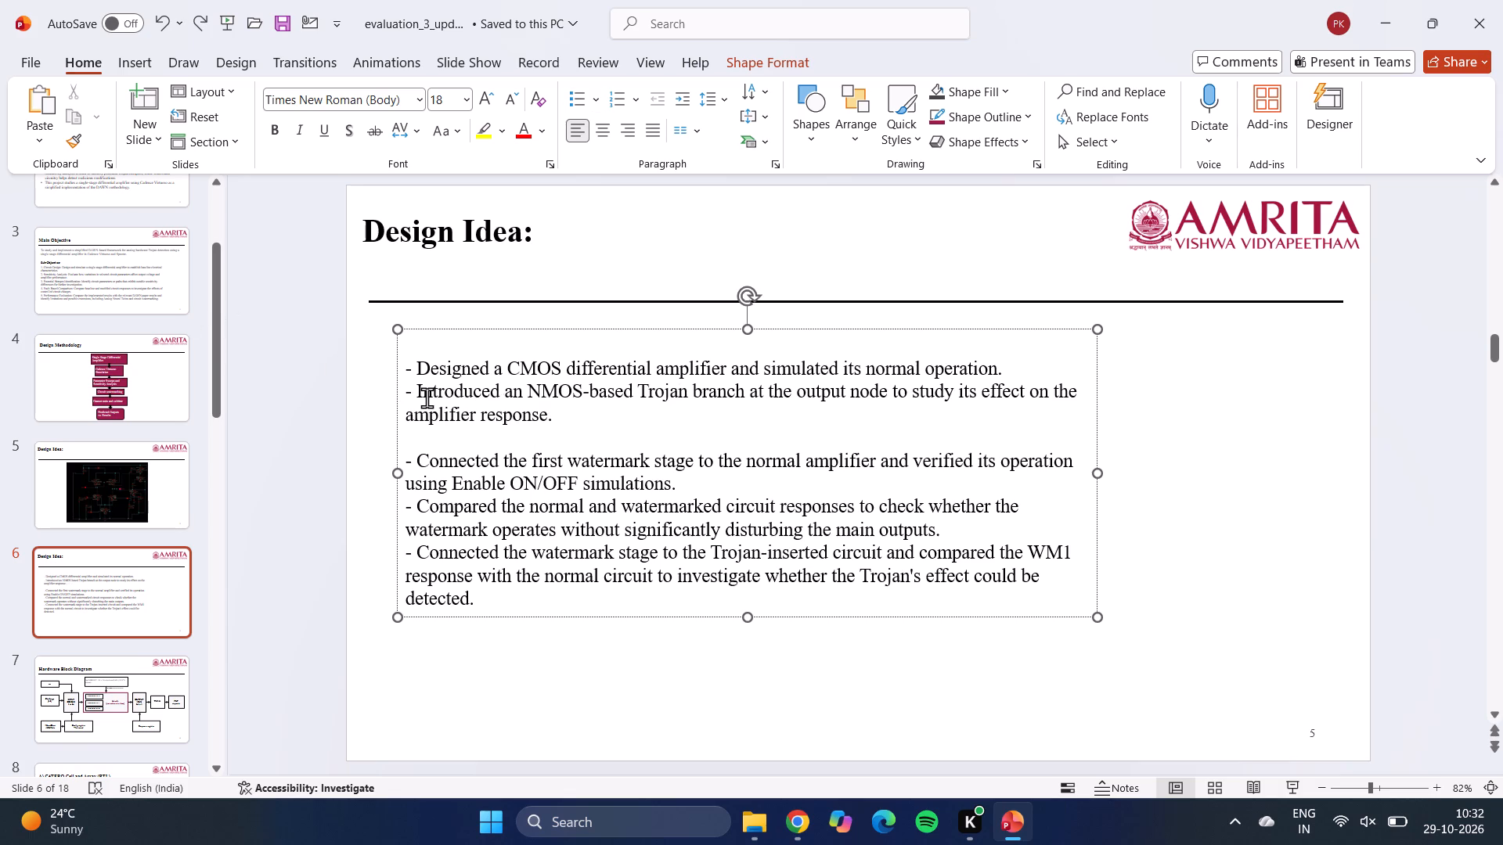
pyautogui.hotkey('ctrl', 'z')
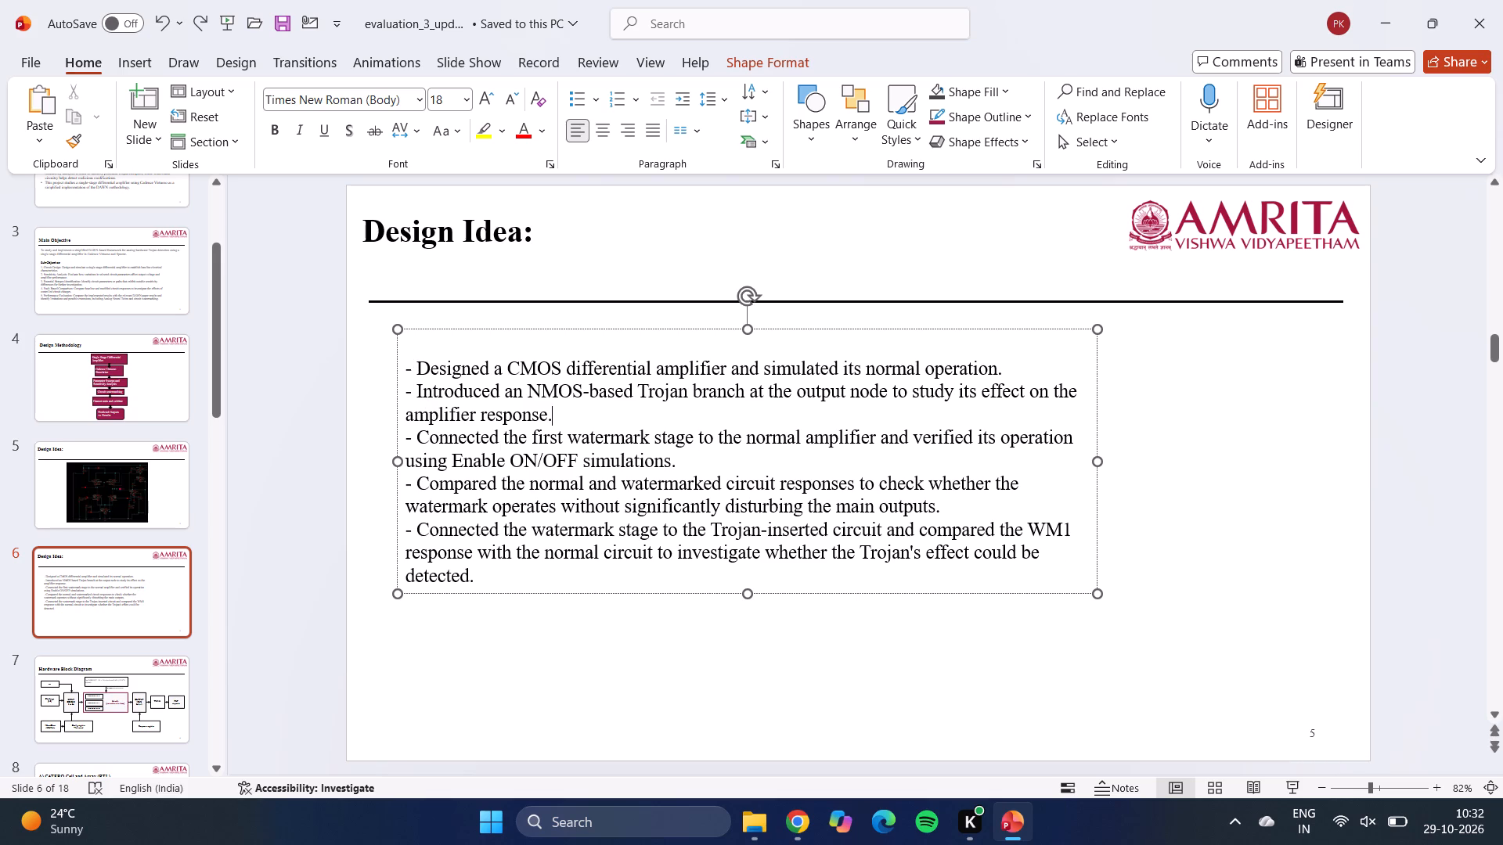
# Apply filled round bullets to all the text in the box.
pyautogui.click(405, 370)
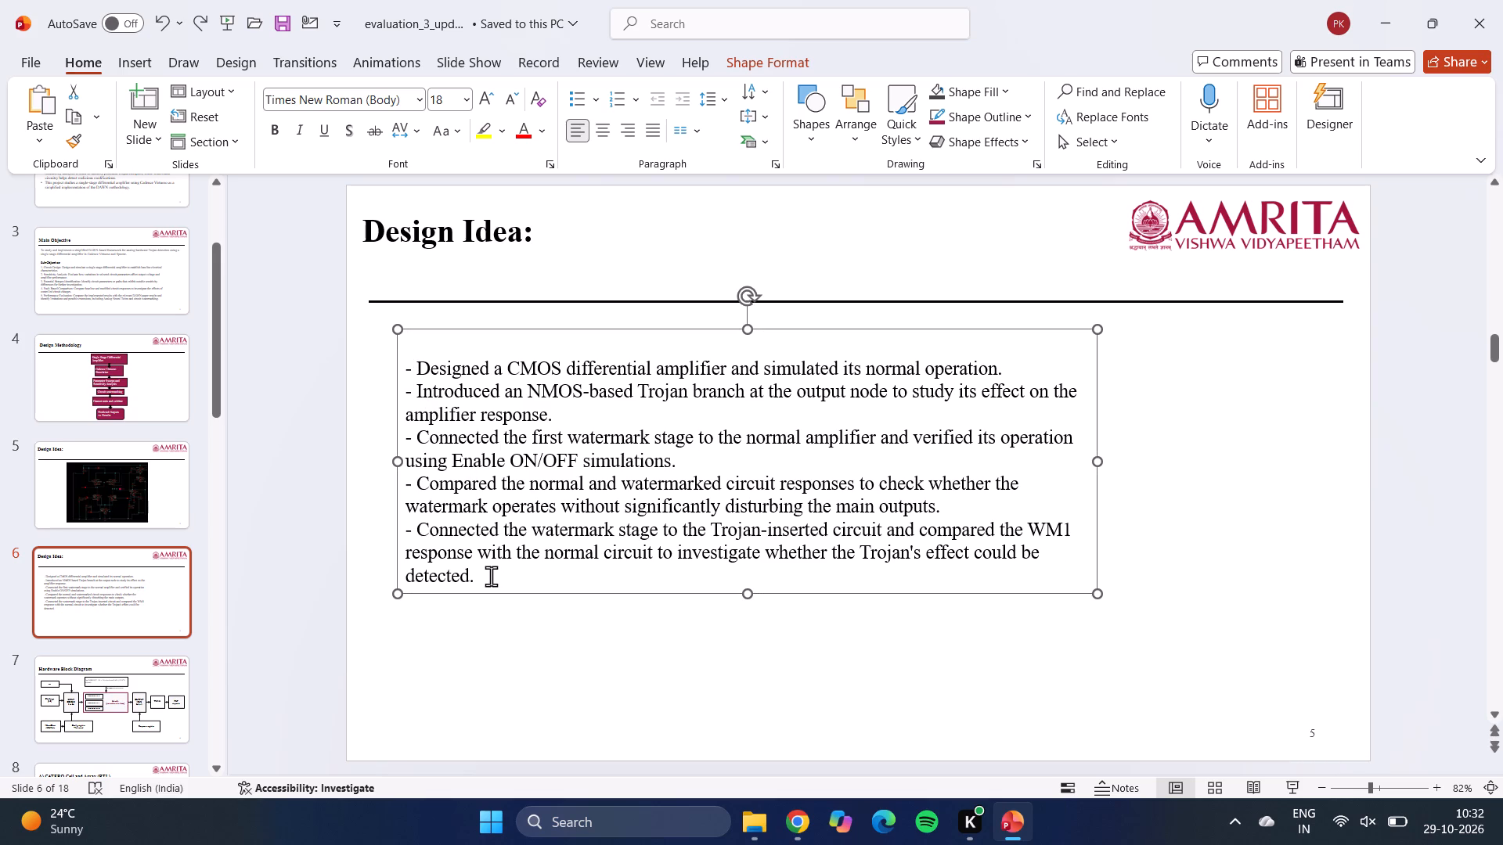
pyautogui.moveTo(491, 576); pyautogui.dragTo(397, 333)
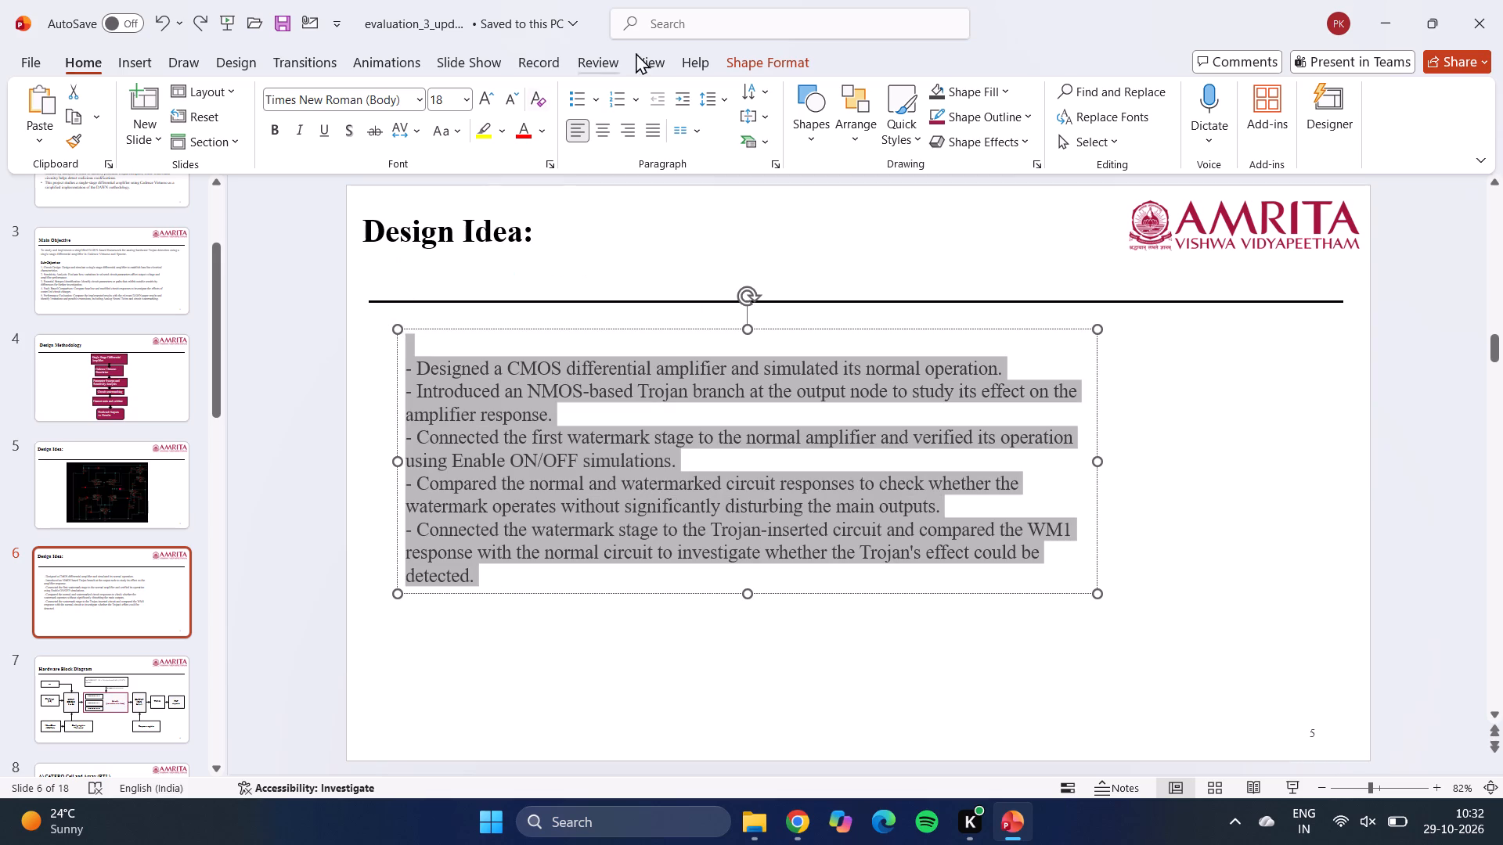
pyautogui.click(570, 93)
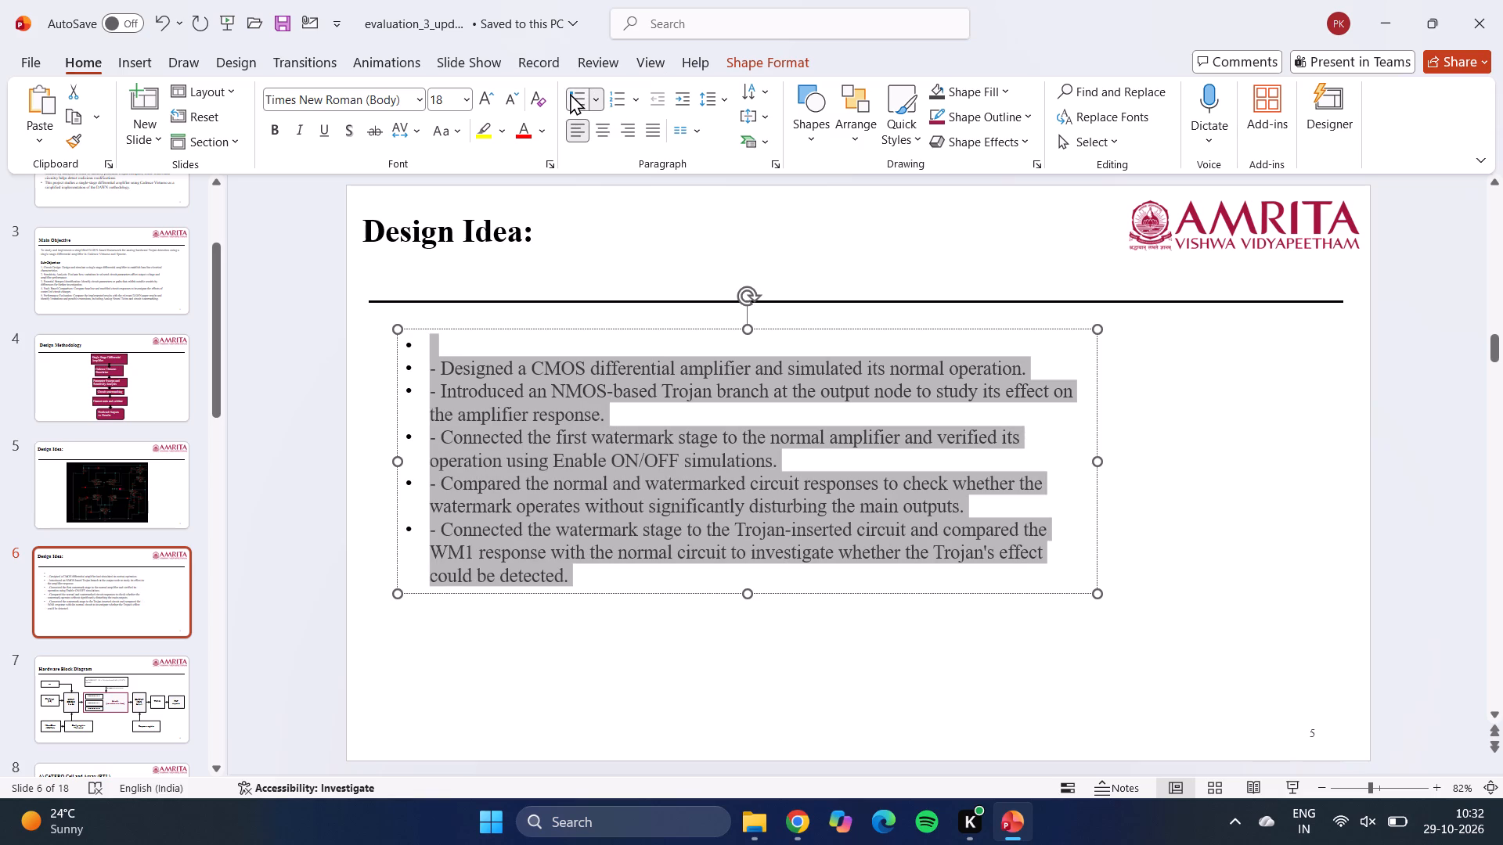
pyautogui.click(572, 100)
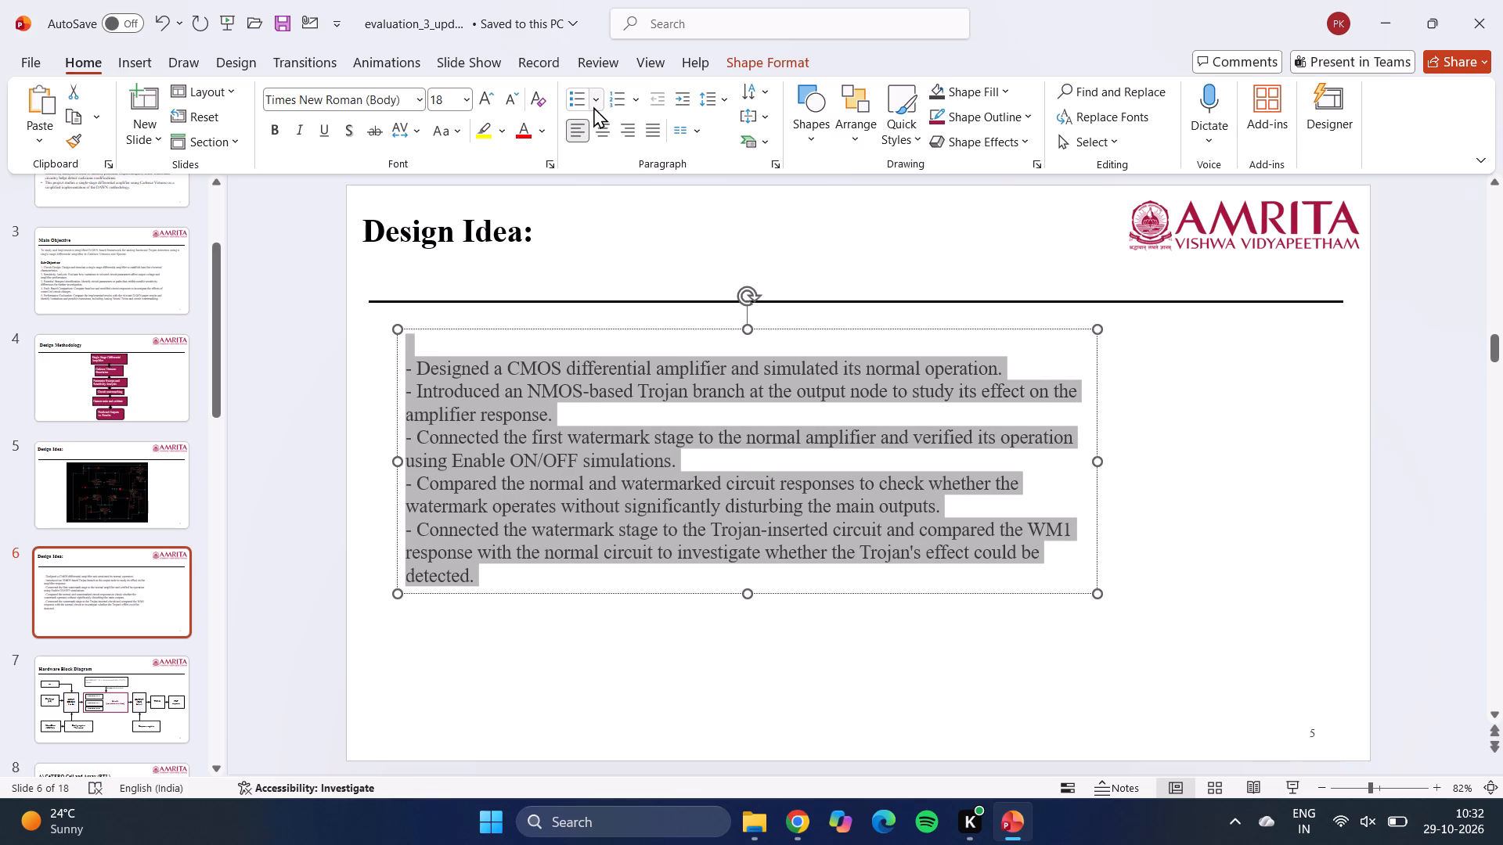
pyautogui.click(604, 106)
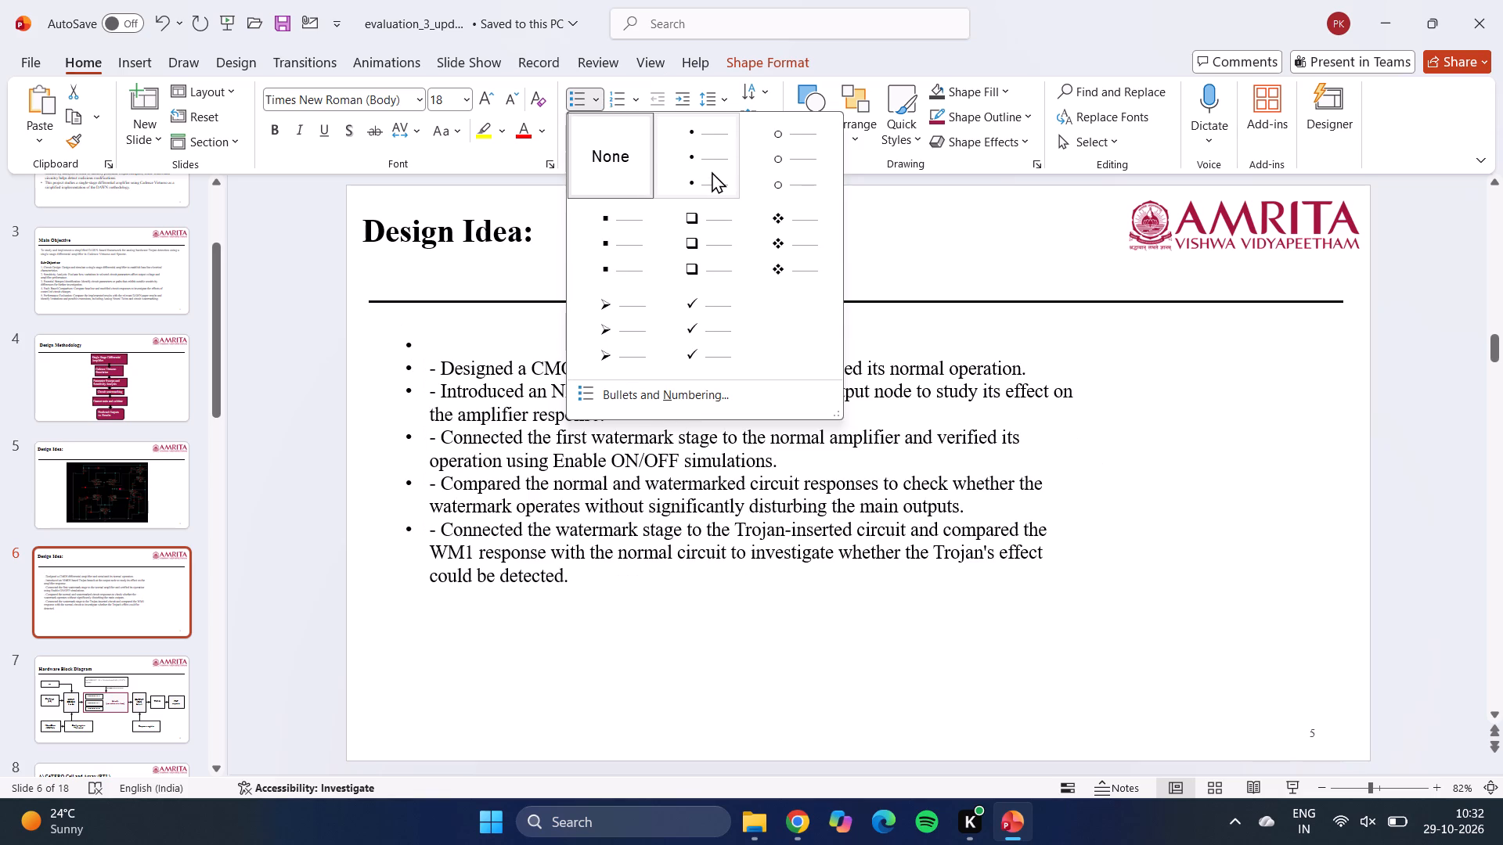
pyautogui.click(712, 171)
# Remove the leading hyphens and spaces from the CMOS differential amplifier and NMOS-based Trojan branch bullet points.
pyautogui.click(438, 365)
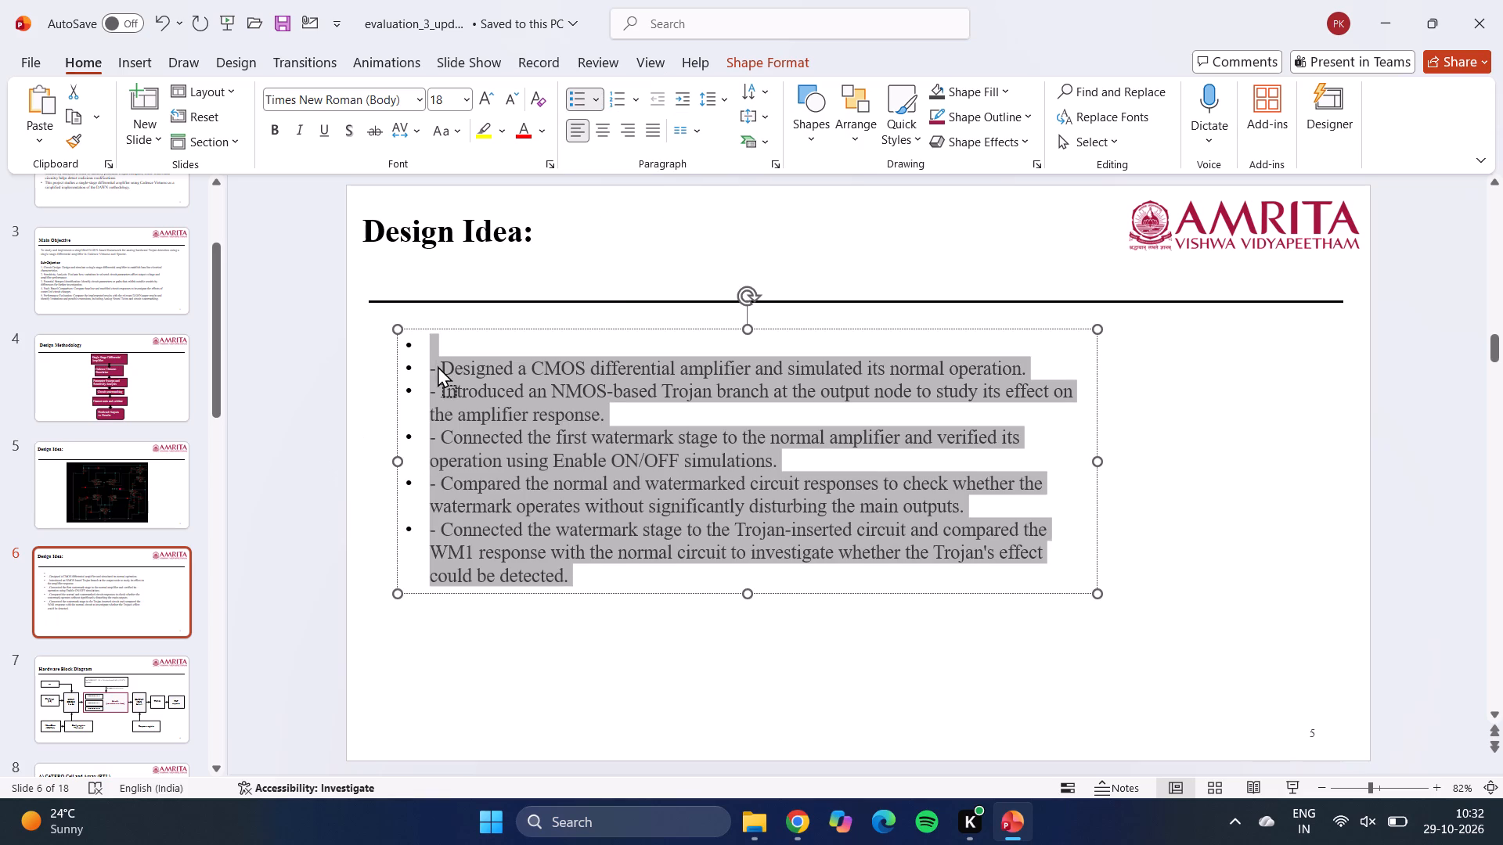
pyautogui.press('BackSpace')
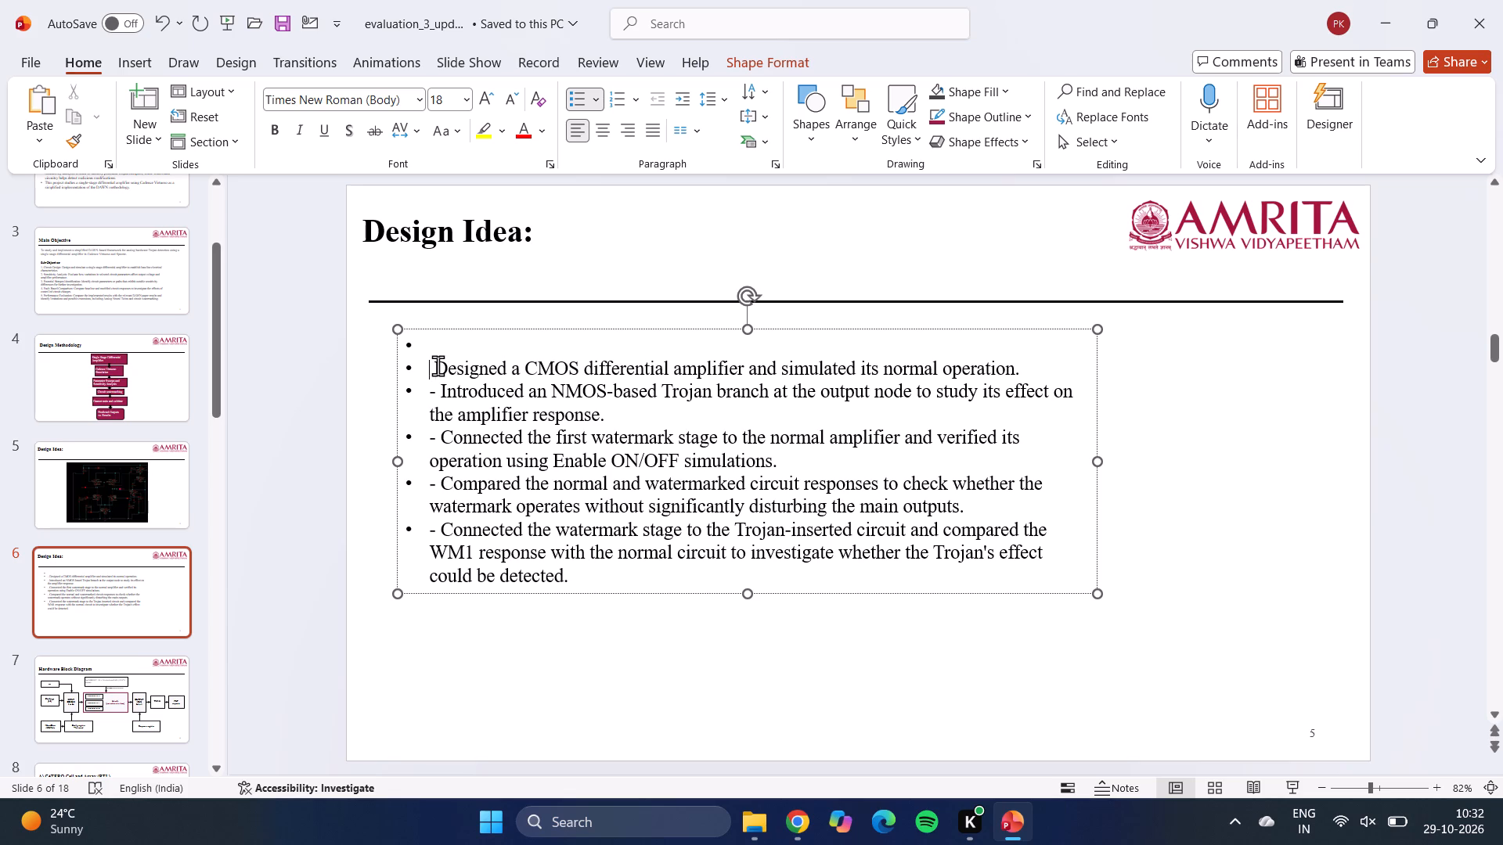
pyautogui.click(440, 399)
pyautogui.press('BackSpace')
pyautogui.press('BackSpace')
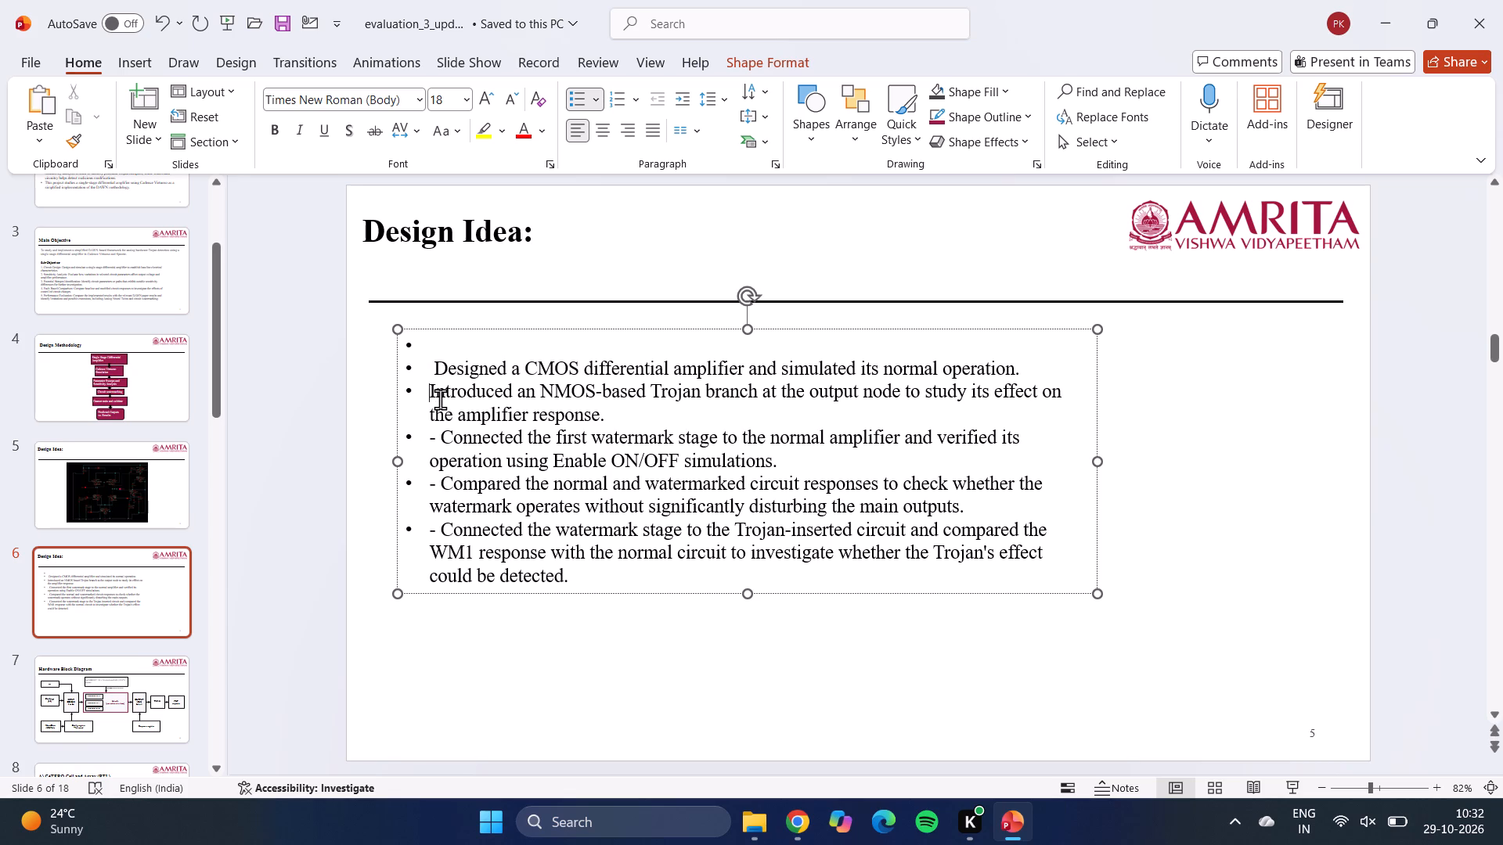
pyautogui.press('BackSpace')
pyautogui.hotkey('ctrl', 'z')
pyautogui.click(442, 358)
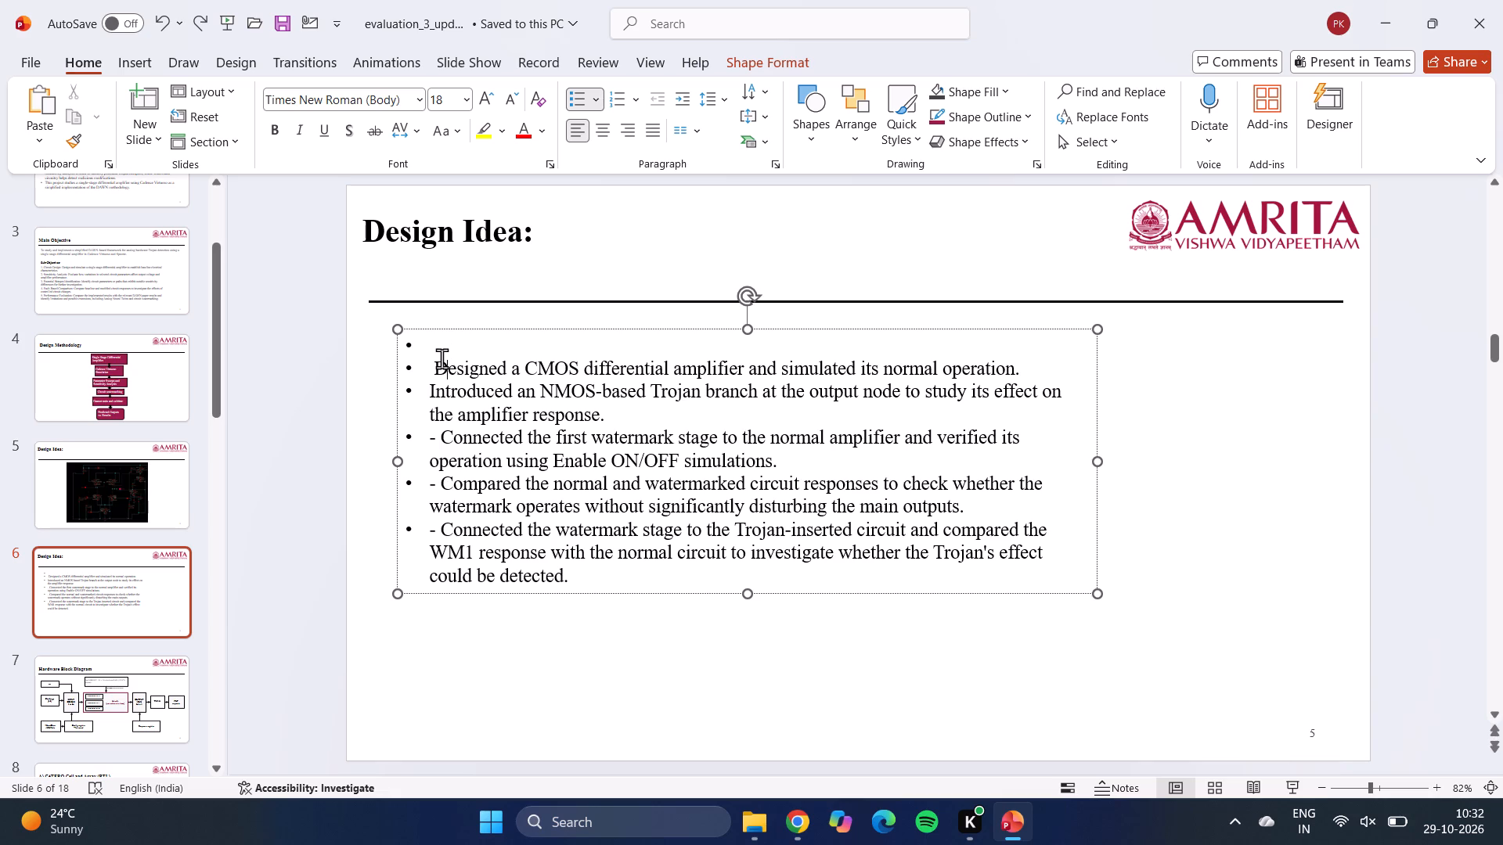
pyautogui.press('Left')
pyautogui.press('BackSpace')
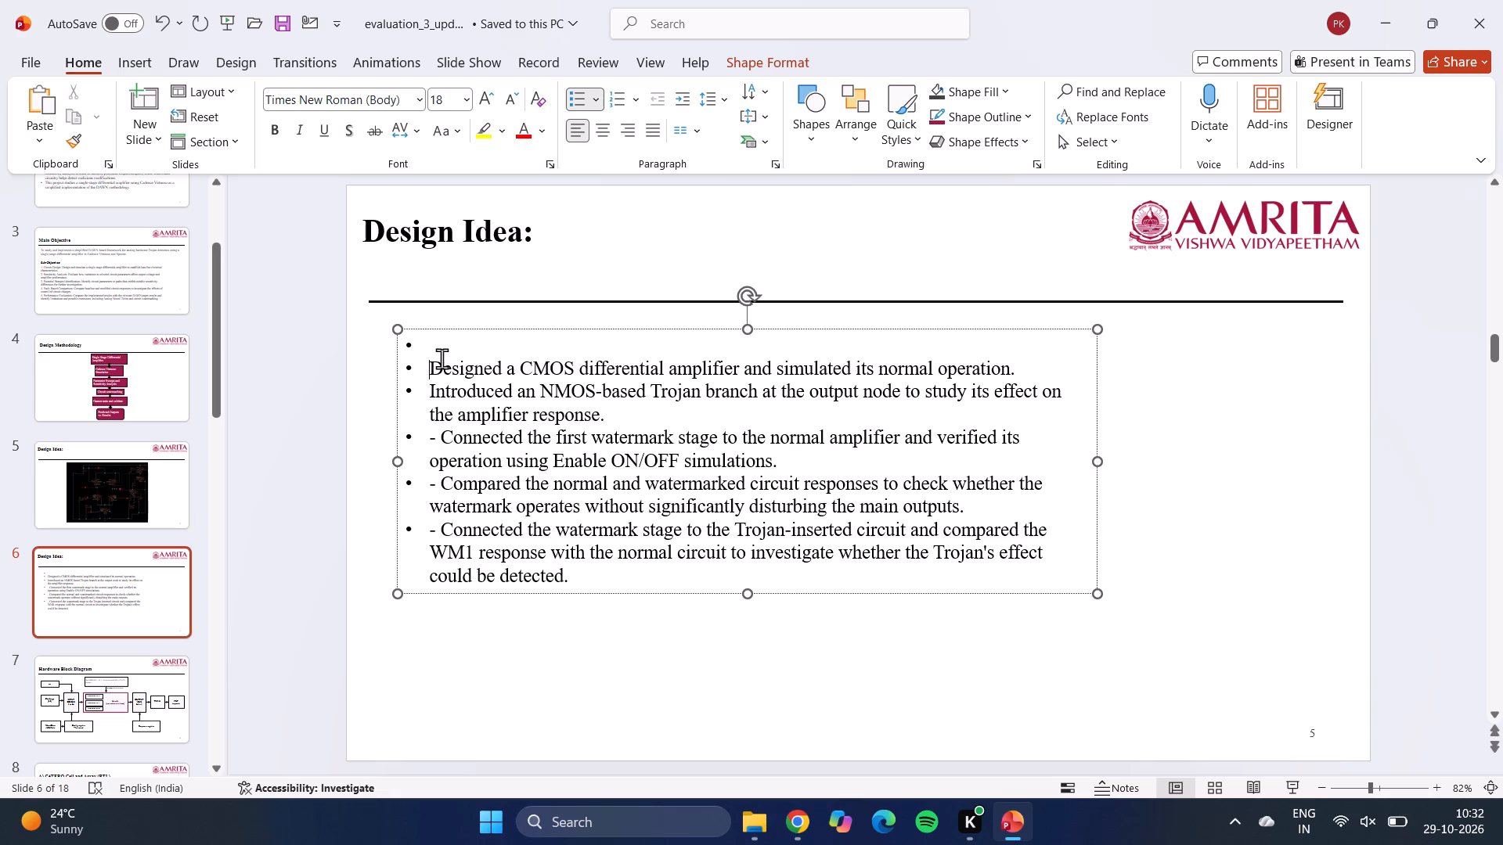
# Remove the bullet from the empty first line of the text box.
pyautogui.click(424, 344)
pyautogui.press('BackSpace')
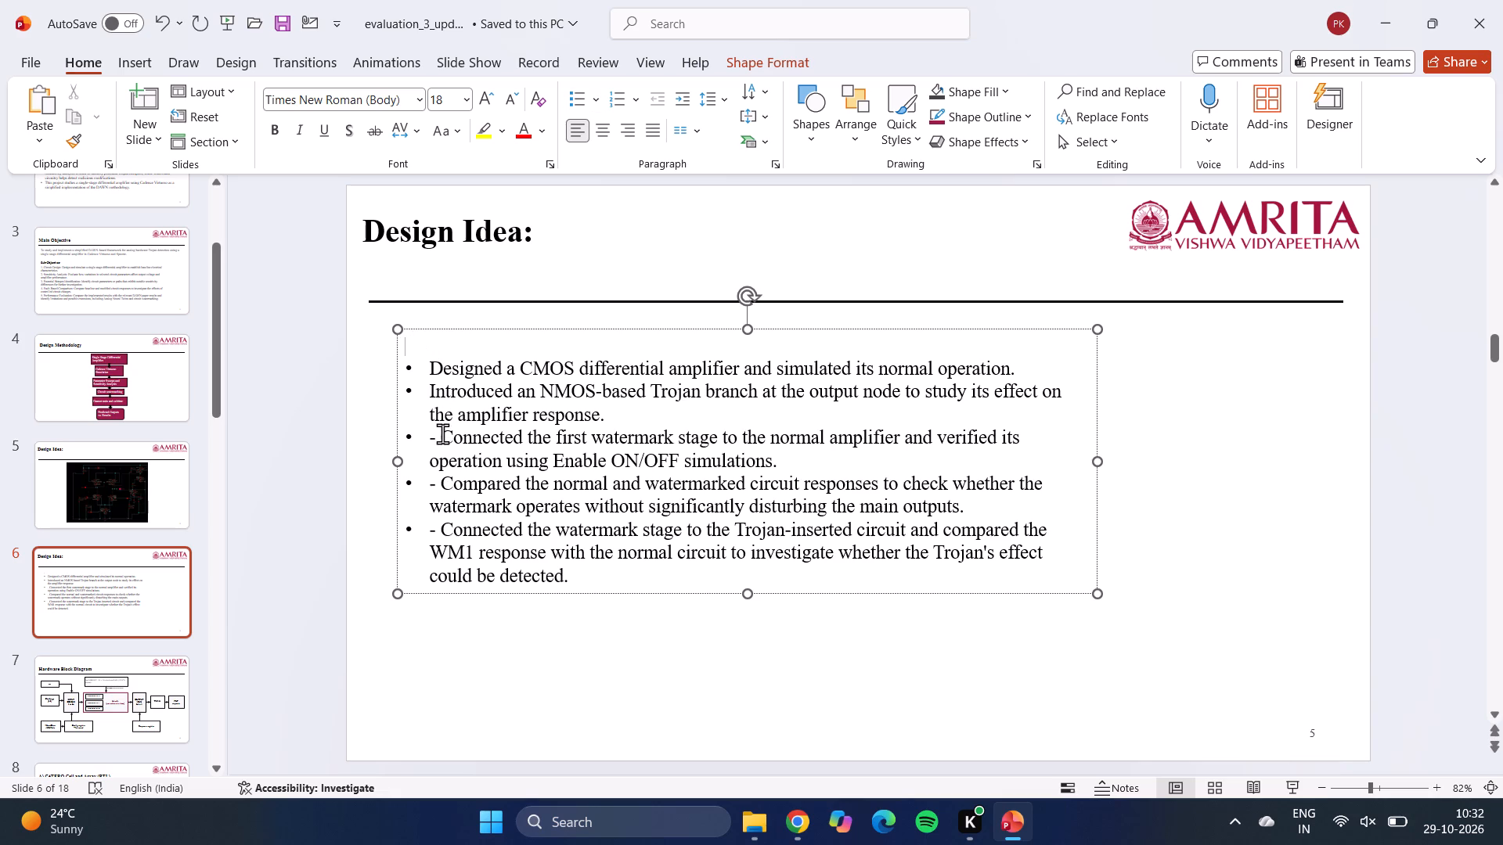
# Remove the leading hyphens and spaces from the last three bullet points about the watermark stage and circuit response comparison.
pyautogui.click(442, 433)
pyautogui.press('BackSpace')
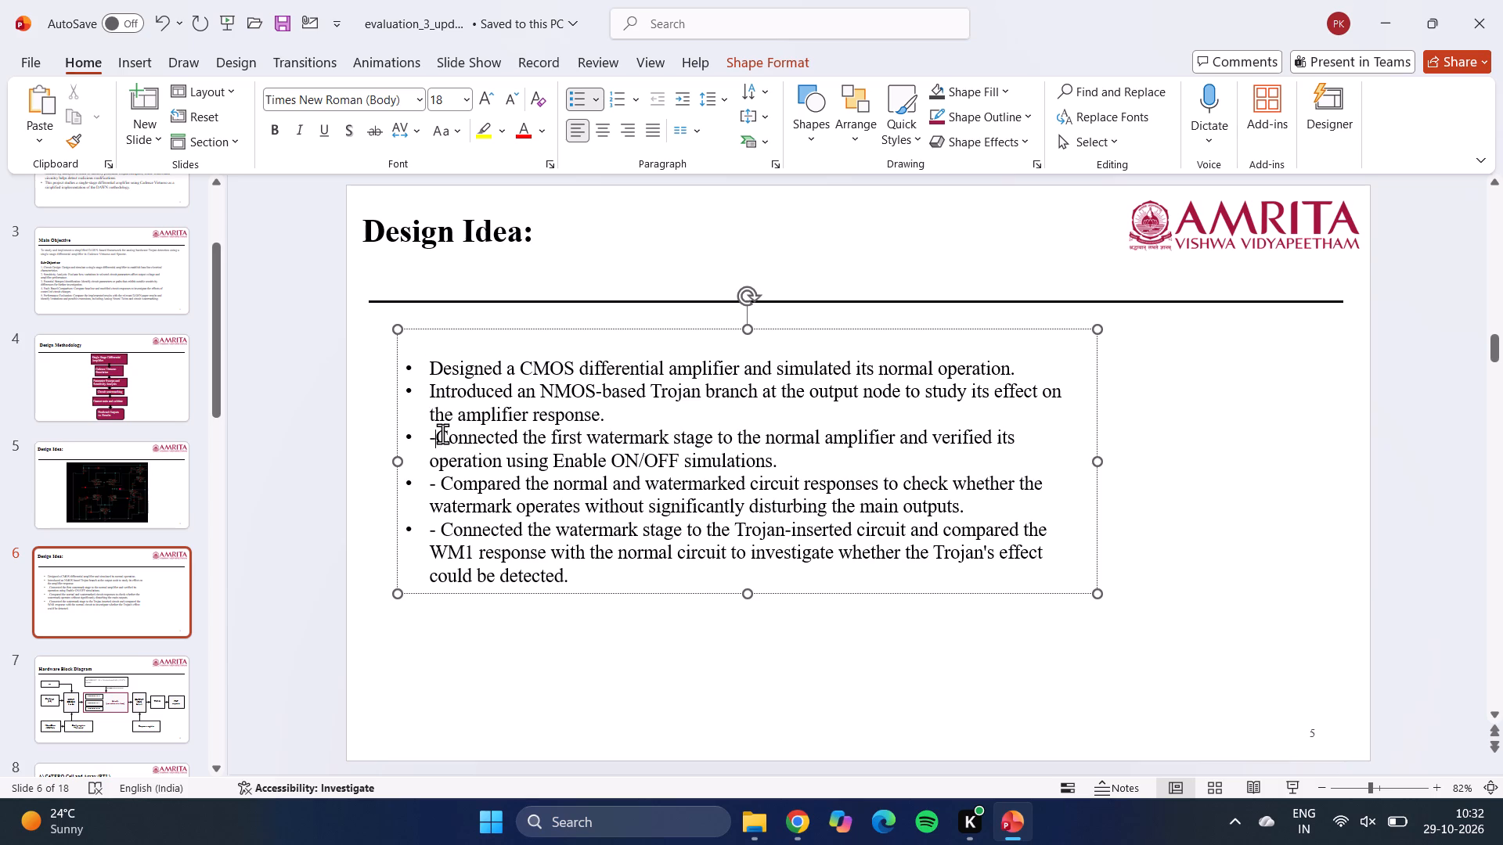
pyautogui.press('BackSpace')
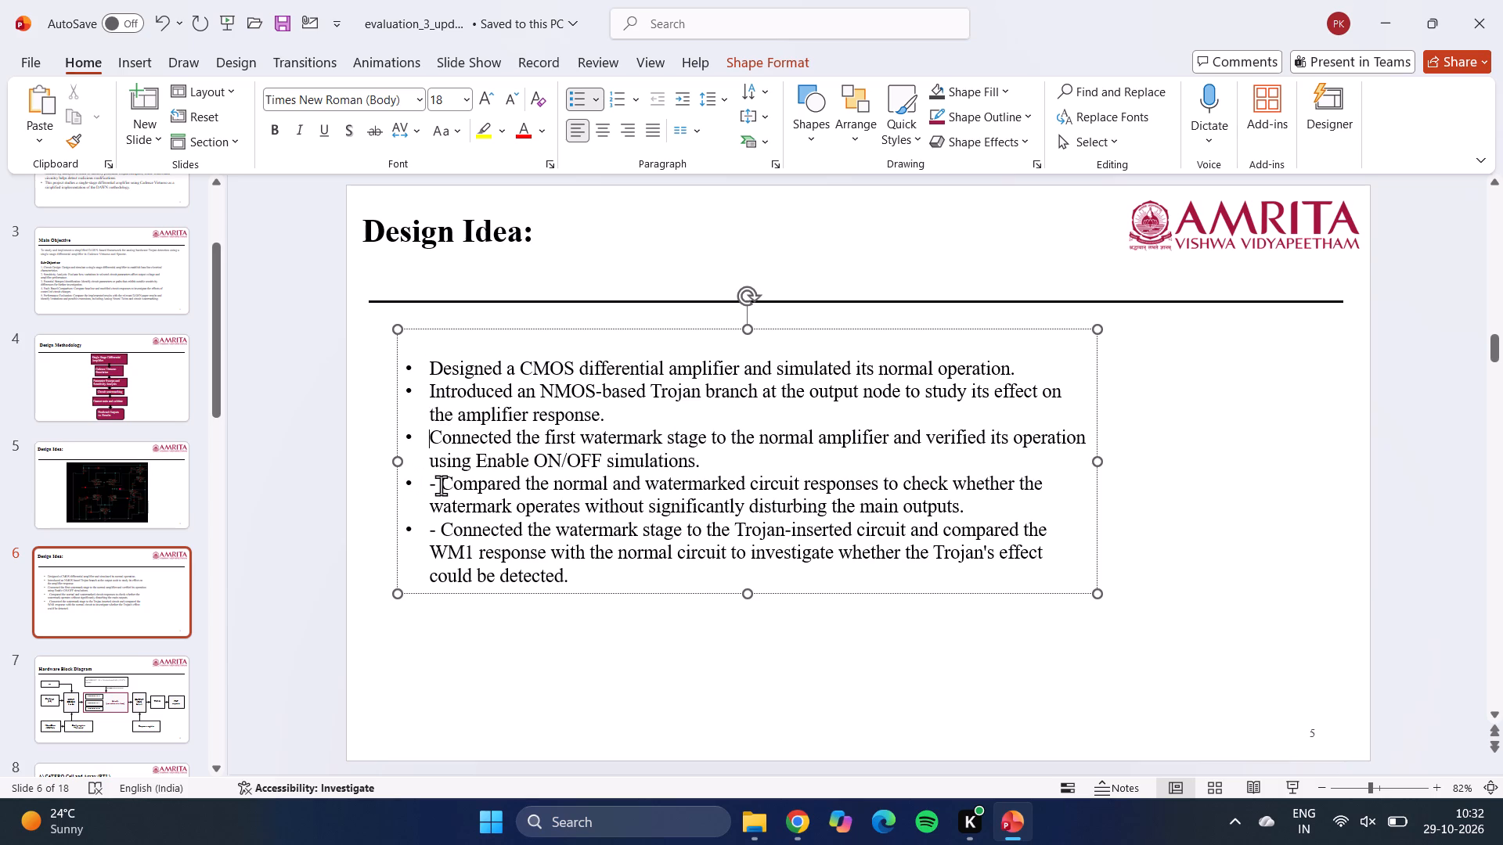
pyautogui.click(444, 485)
pyautogui.press('BackSpace')
pyautogui.press('BackSpace')
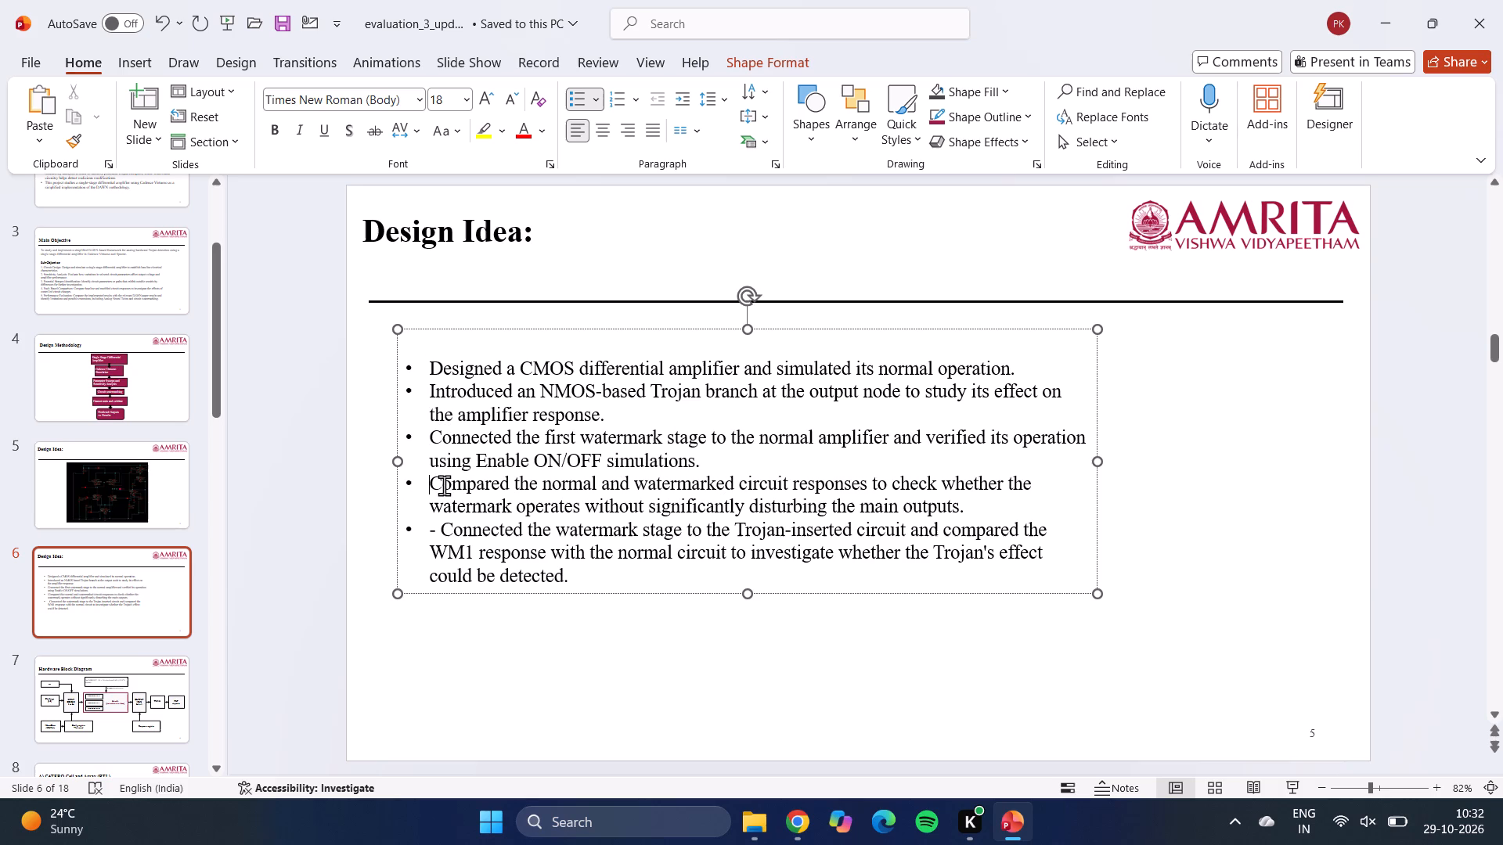
pyautogui.click(436, 532)
pyautogui.press('BackSpace')
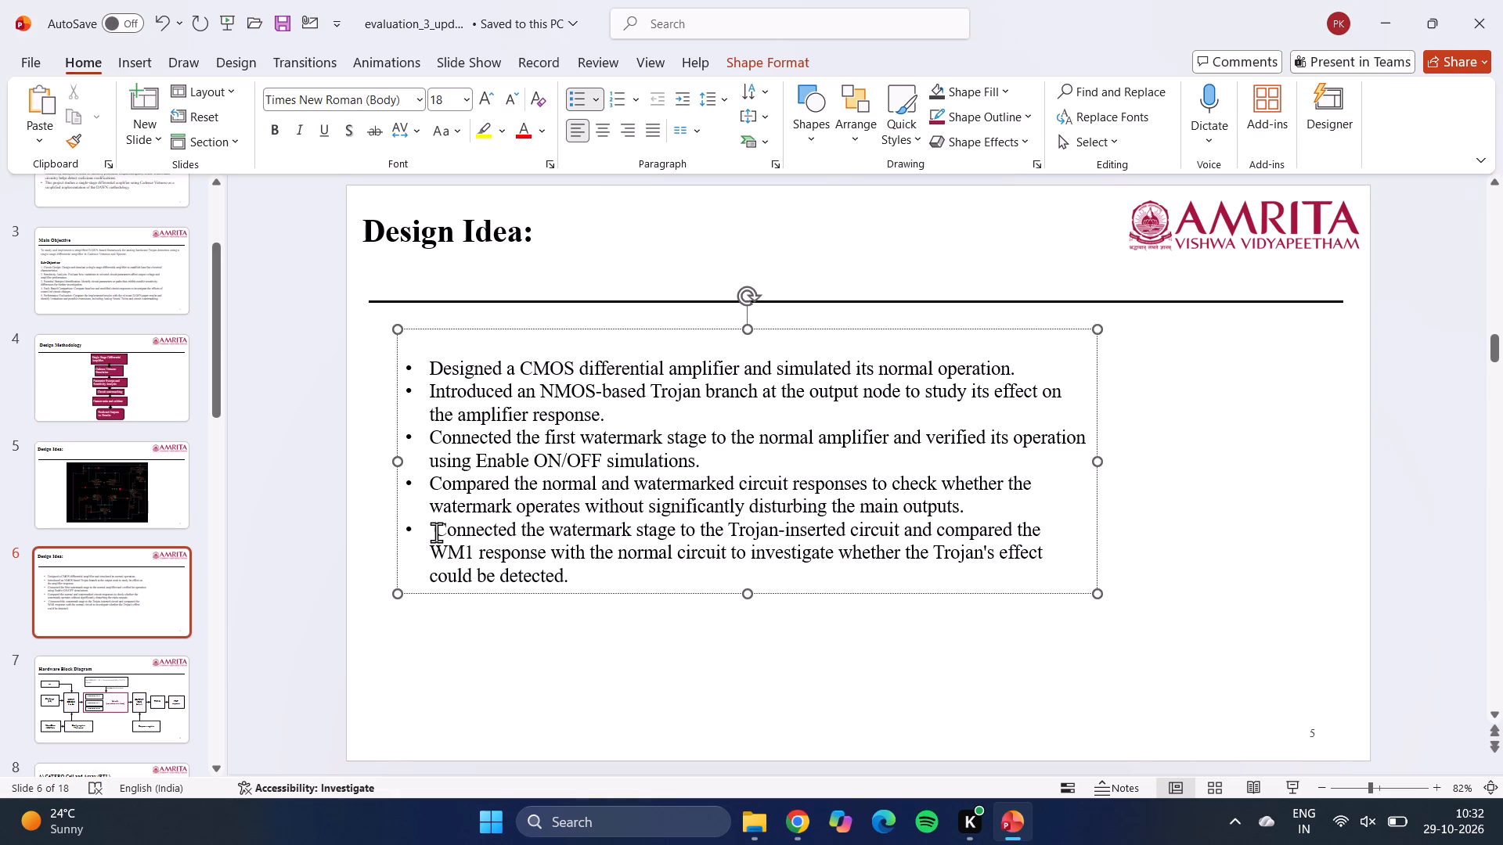
pyautogui.press('Right')
pyautogui.press('BackSpace')
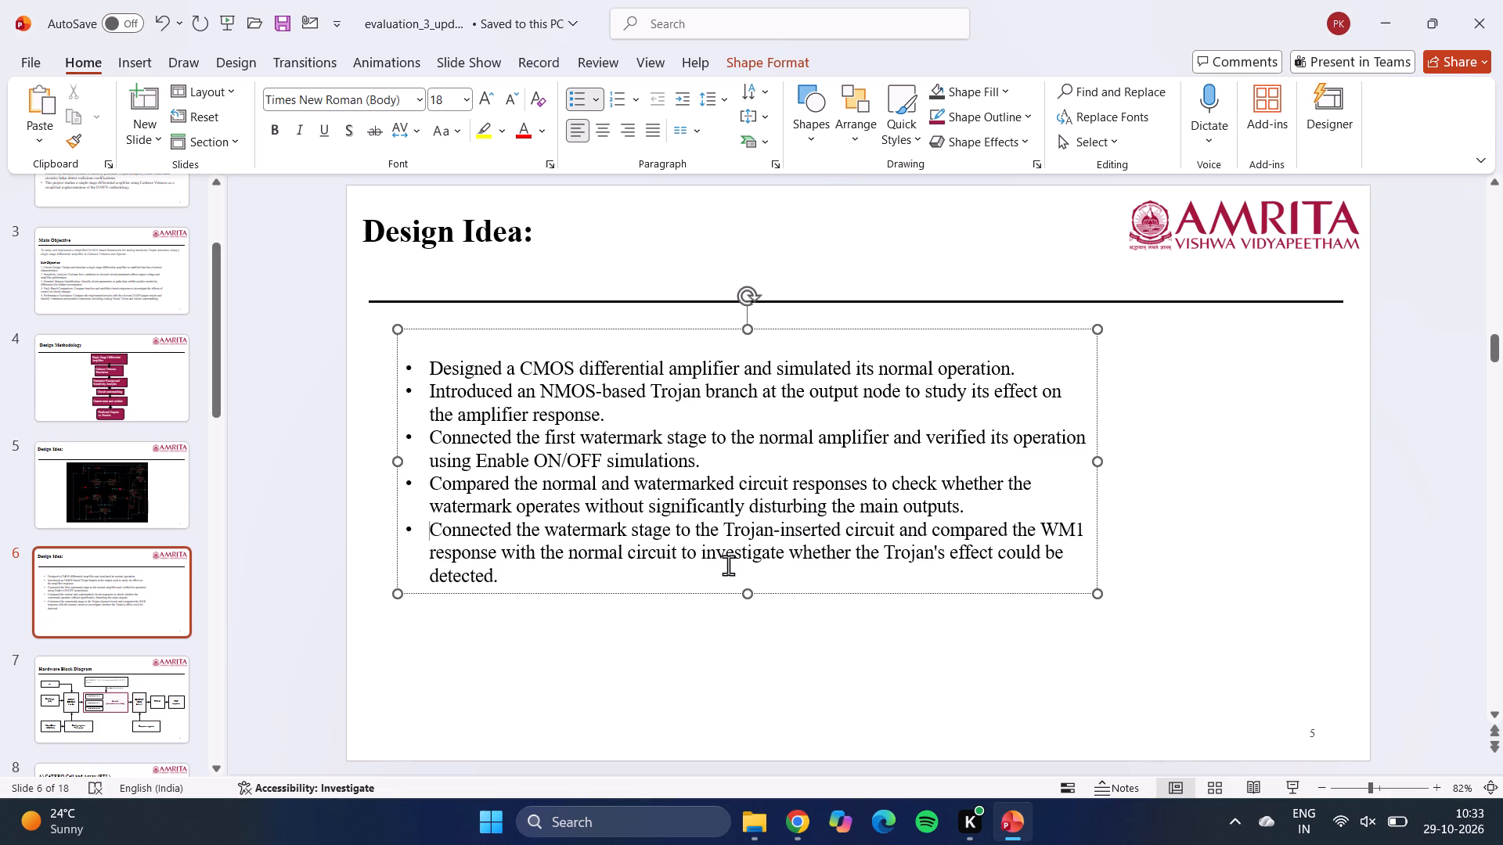
# Justify all five bullet points on the Design Idea slide.
pyautogui.moveTo(520, 580); pyautogui.dragTo(420, 476)
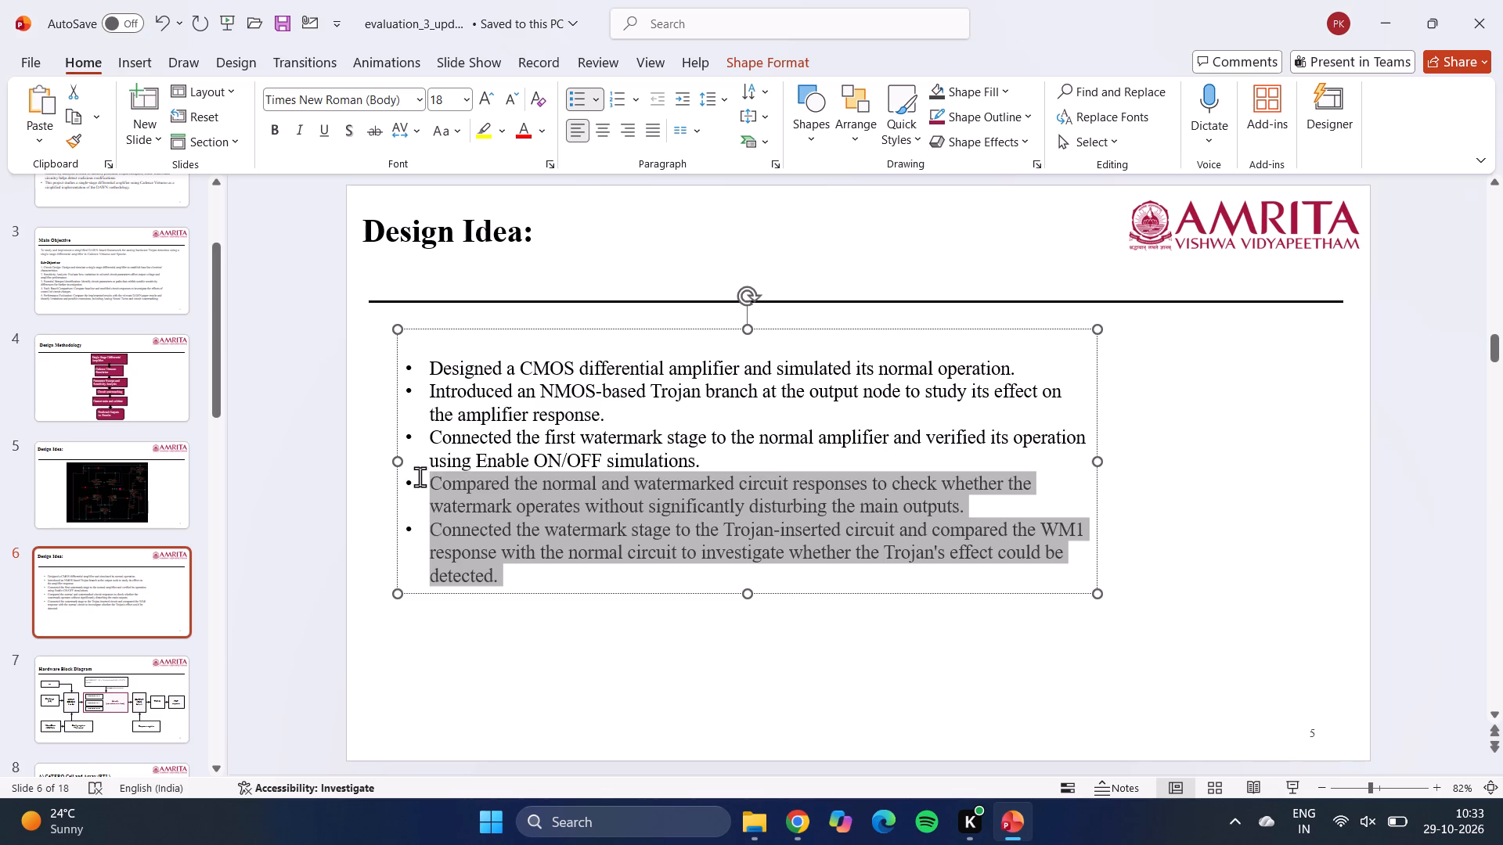
pyautogui.moveTo(420, 476); pyautogui.dragTo(414, 373)
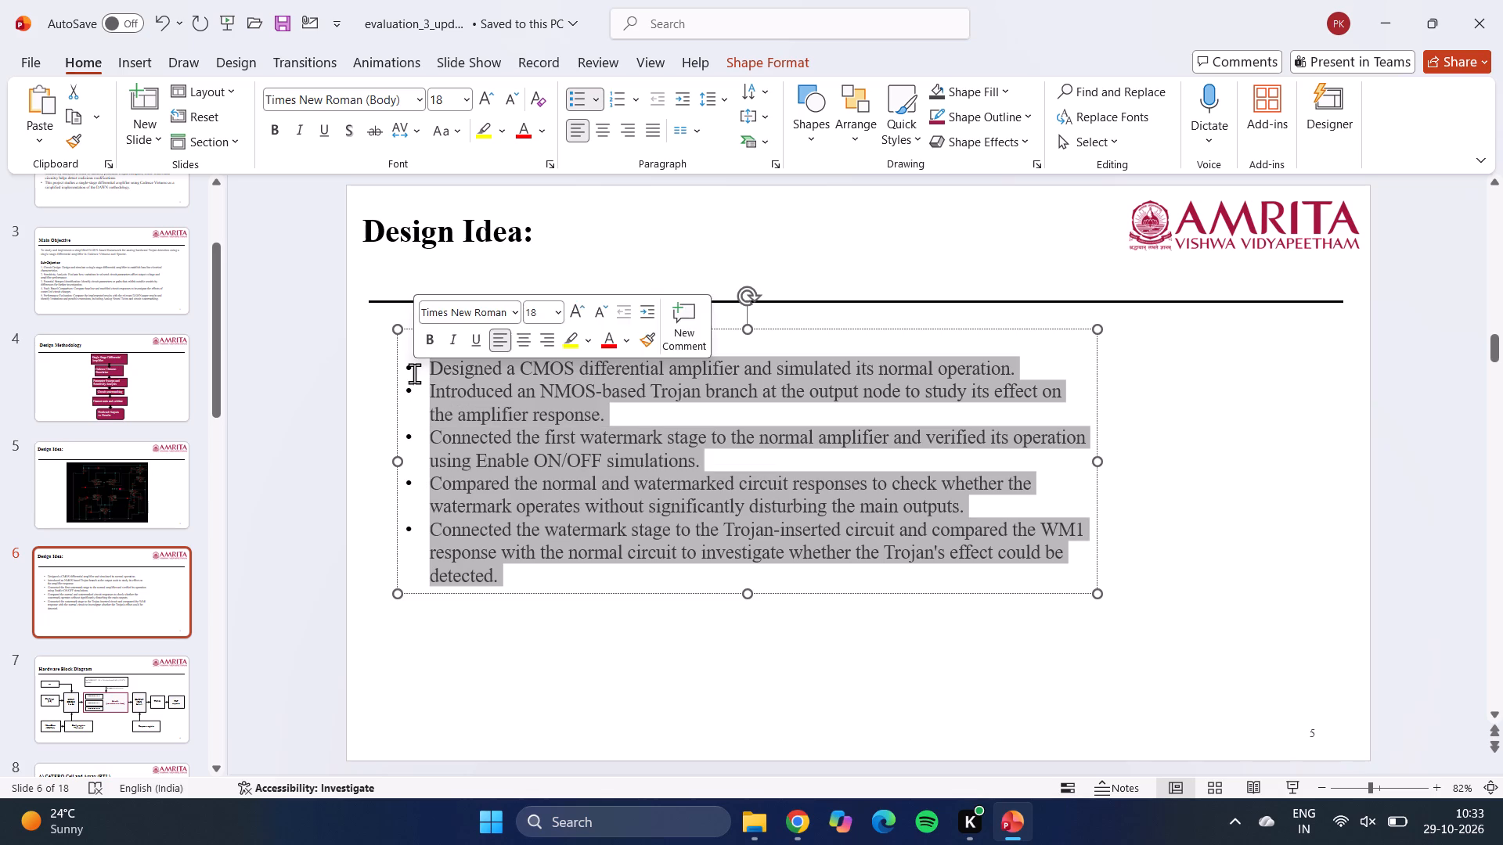
pyautogui.click(656, 118)
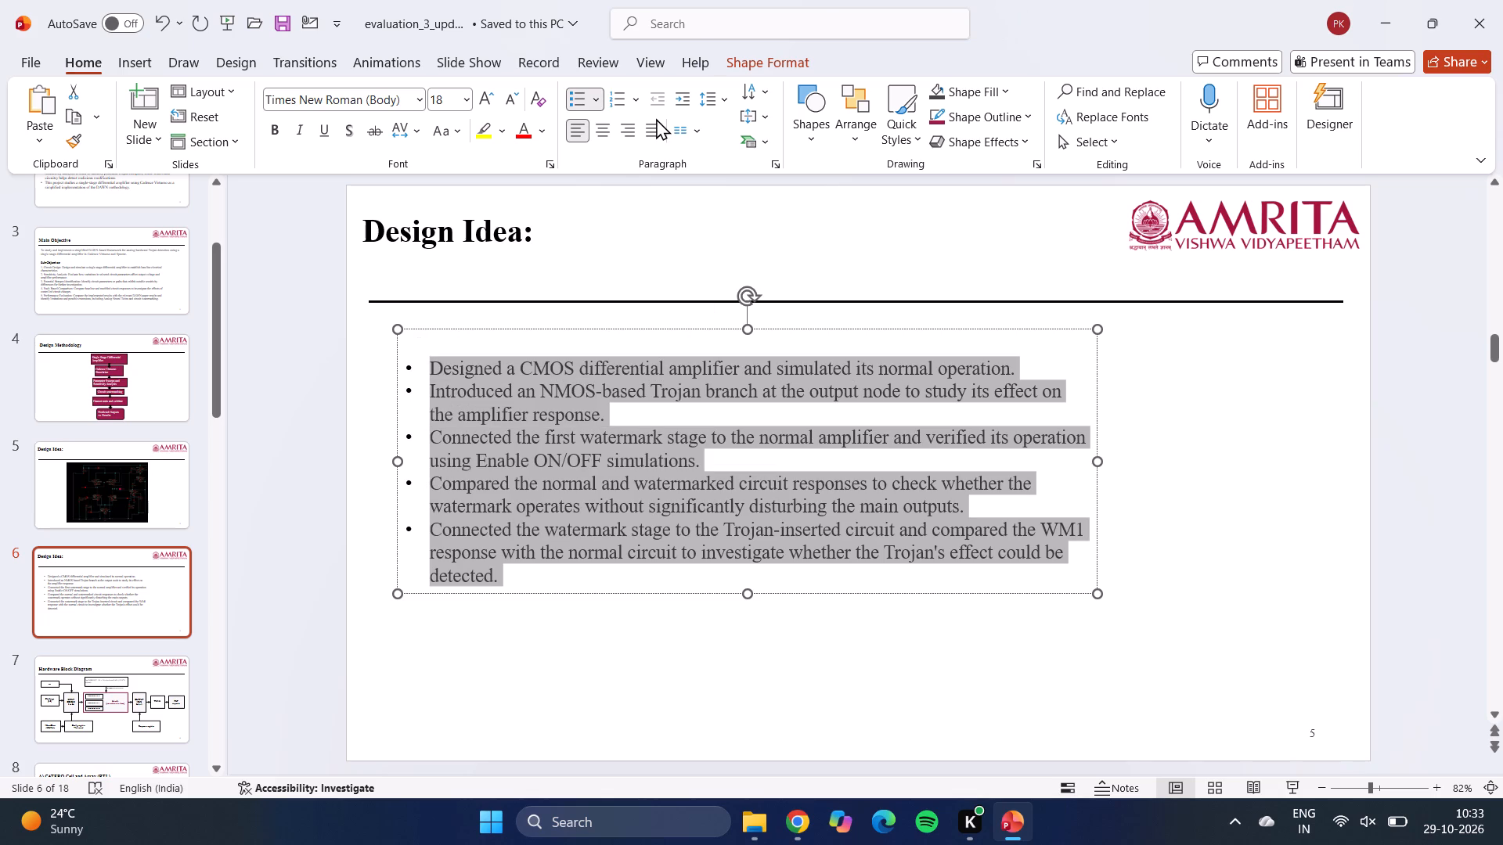
pyautogui.click(648, 131)
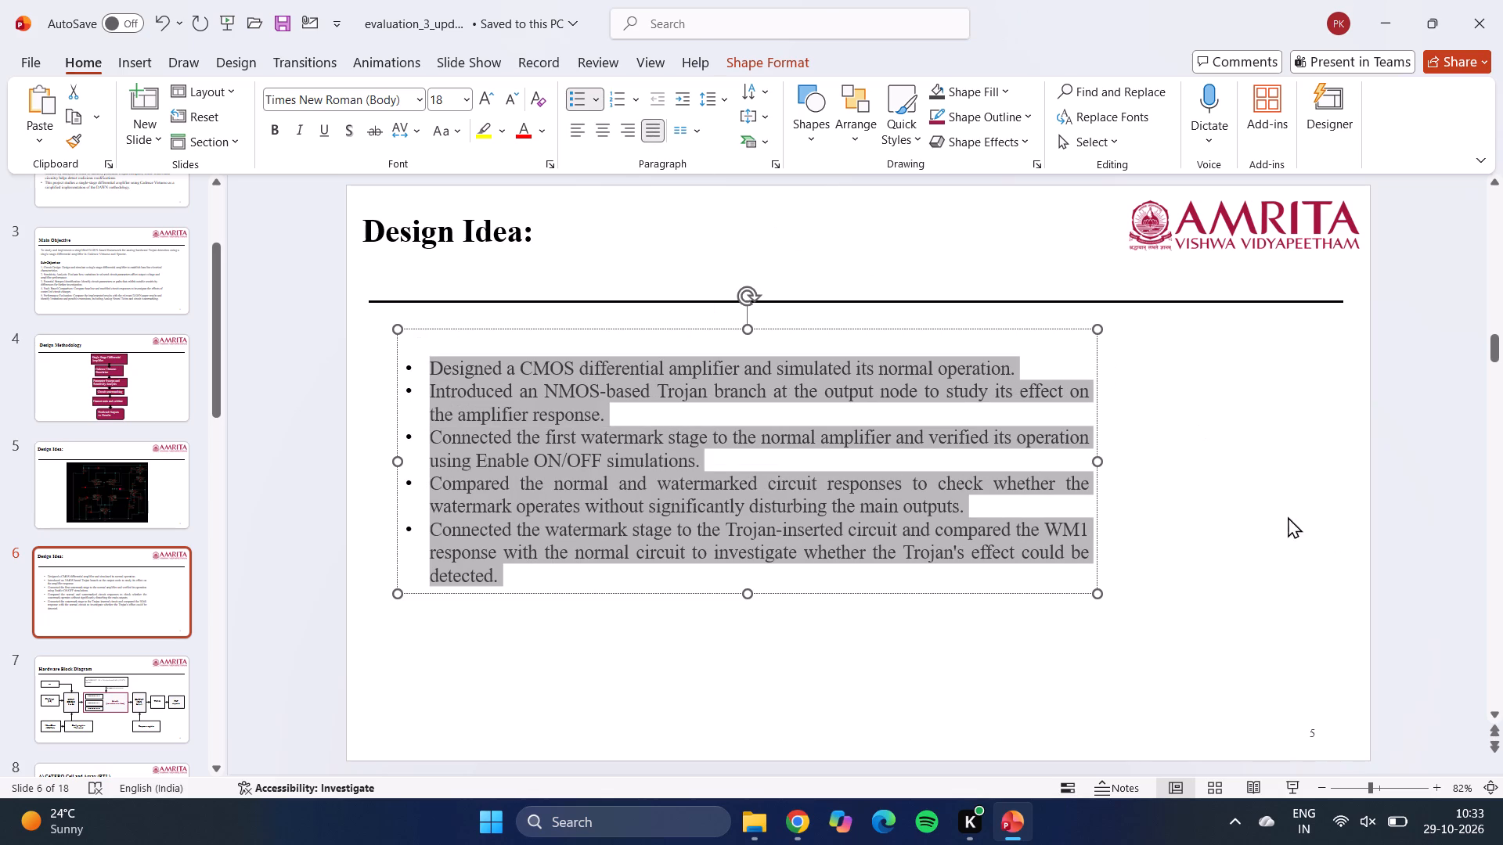
pyautogui.click(1231, 477)
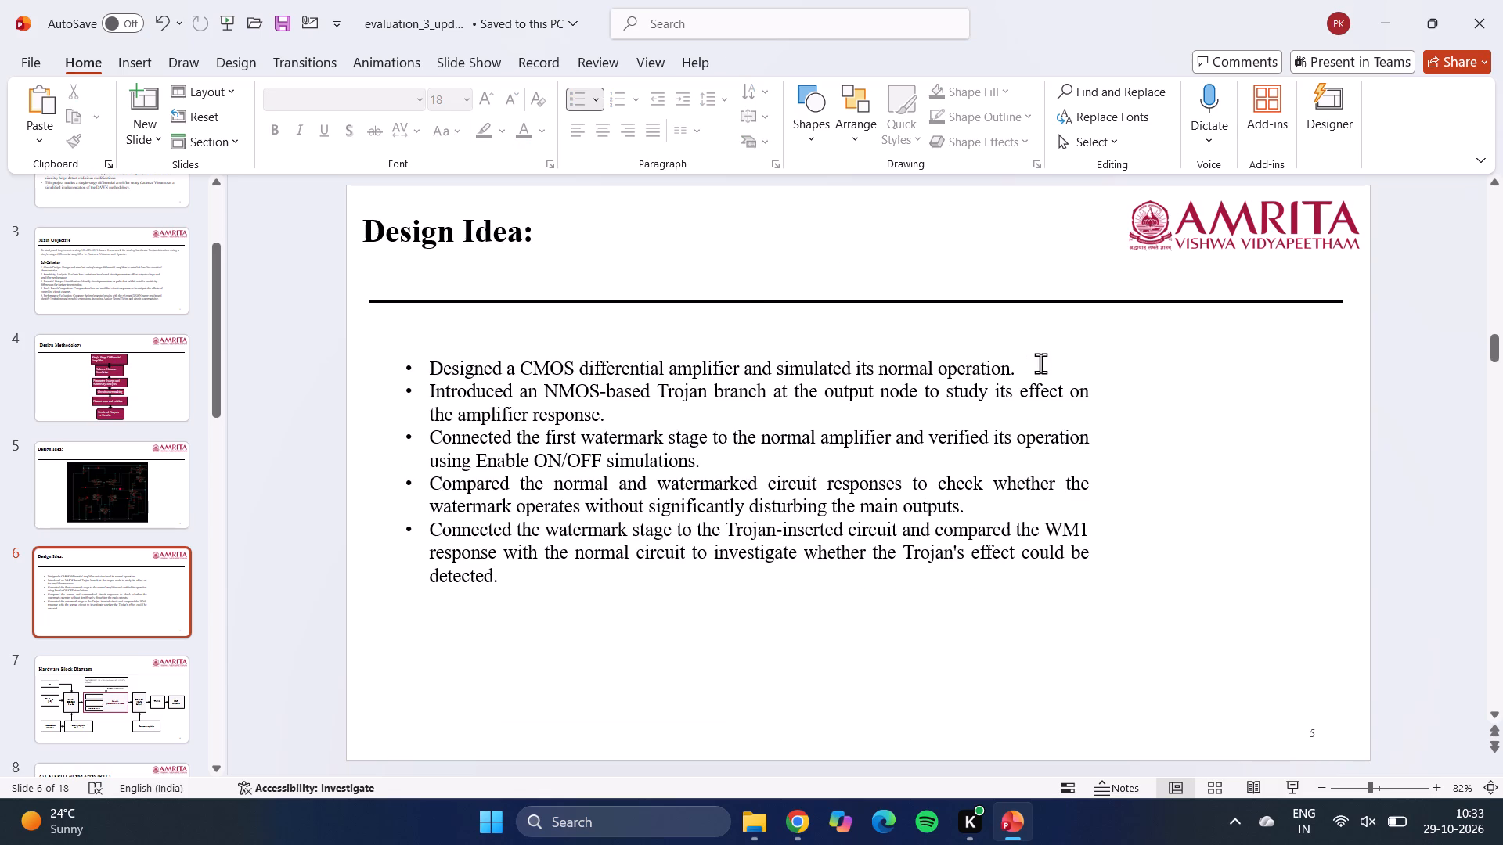
# Insert an unbulleted blank line after the CMOS differential amplifier bullet on the Design Idea slide.
pyautogui.click(1033, 362)
pyautogui.press('Return')
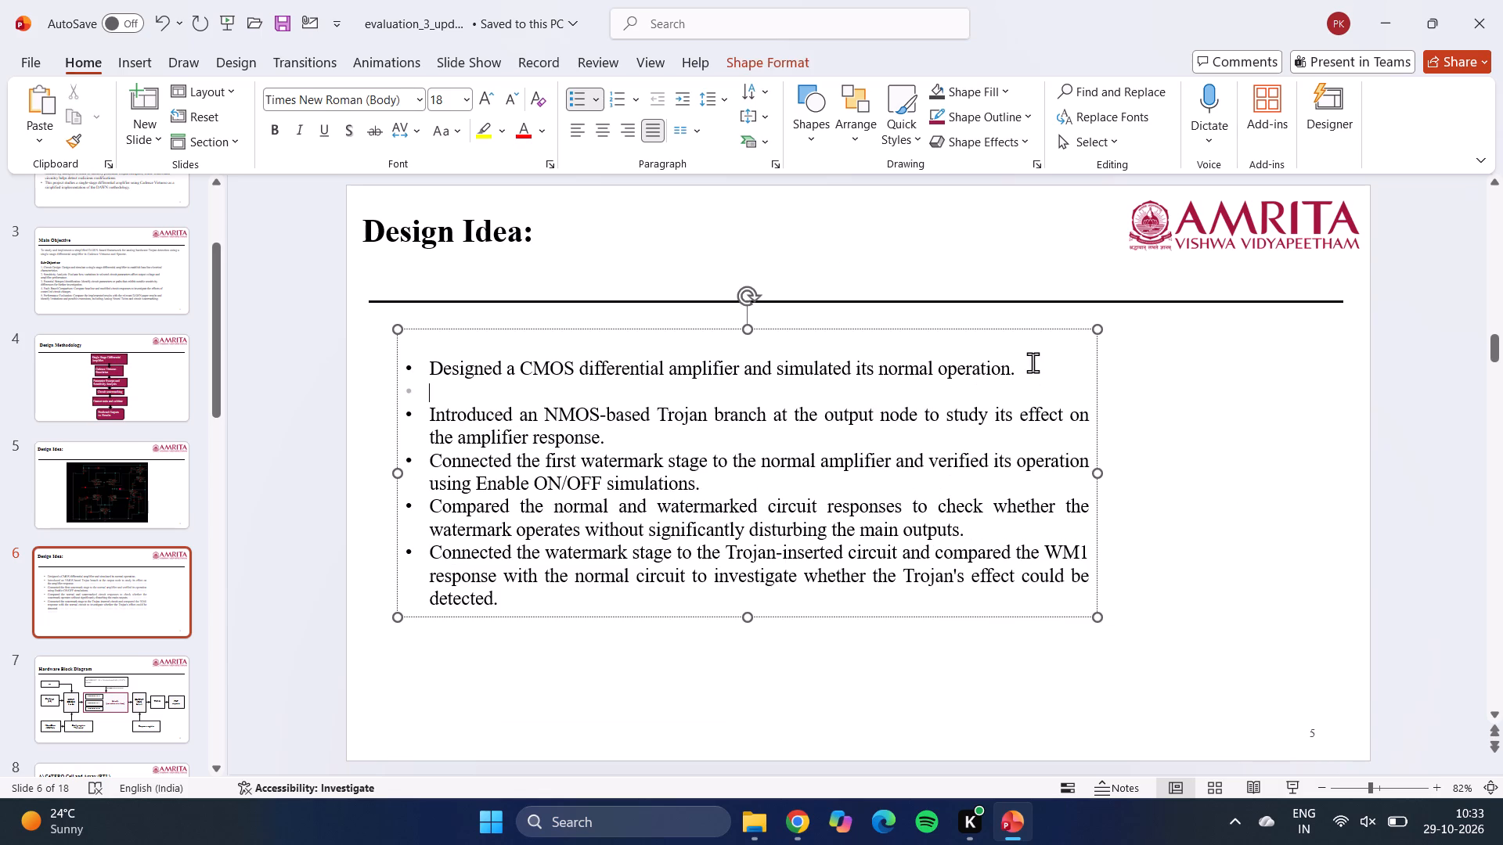
pyautogui.press('BackSpace')
# Insert a blank line after the NMOS-based Trojan branch bullet, following "the amplifier response.".
pyautogui.press('Down')
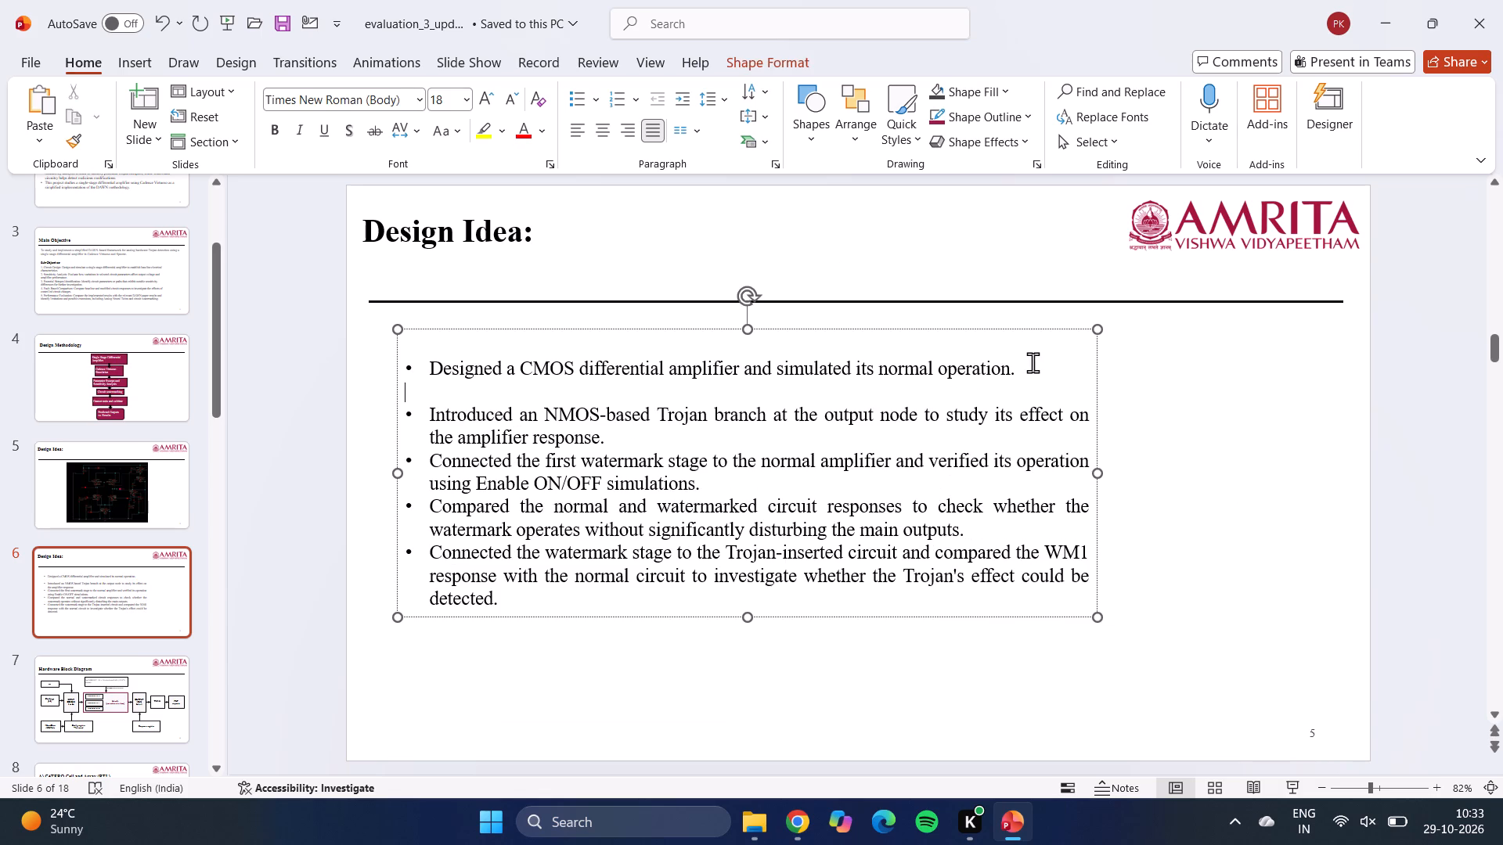
pyautogui.press('Right')
pyautogui.press('Down')
pyautogui.press('Right')
pyautogui.press('Right')
pyautogui.press('Right')
pyautogui.press('Right')
pyautogui.press('Right')
pyautogui.press('Right')
pyautogui.press('Right')
pyautogui.press('Right')
pyautogui.press('Right')
pyautogui.press('Right')
pyautogui.press('Right')
pyautogui.press('Right')
pyautogui.press('Right')
pyautogui.press('Right')
pyautogui.press('Right')
pyautogui.press('Right')
pyautogui.press('Right')
pyautogui.press('Right')
pyautogui.press('Right')
pyautogui.press('Right')
pyautogui.press('Right')
pyautogui.press('Right')
pyautogui.press('Insert')
pyautogui.press('\\')
pyautogui.press('BackSpace')
pyautogui.press('Return')
# Insert an unbulleted blank line after the first watermark stage bullet, following "using Enable ON/OFF simulations.".
pyautogui.press('Down')
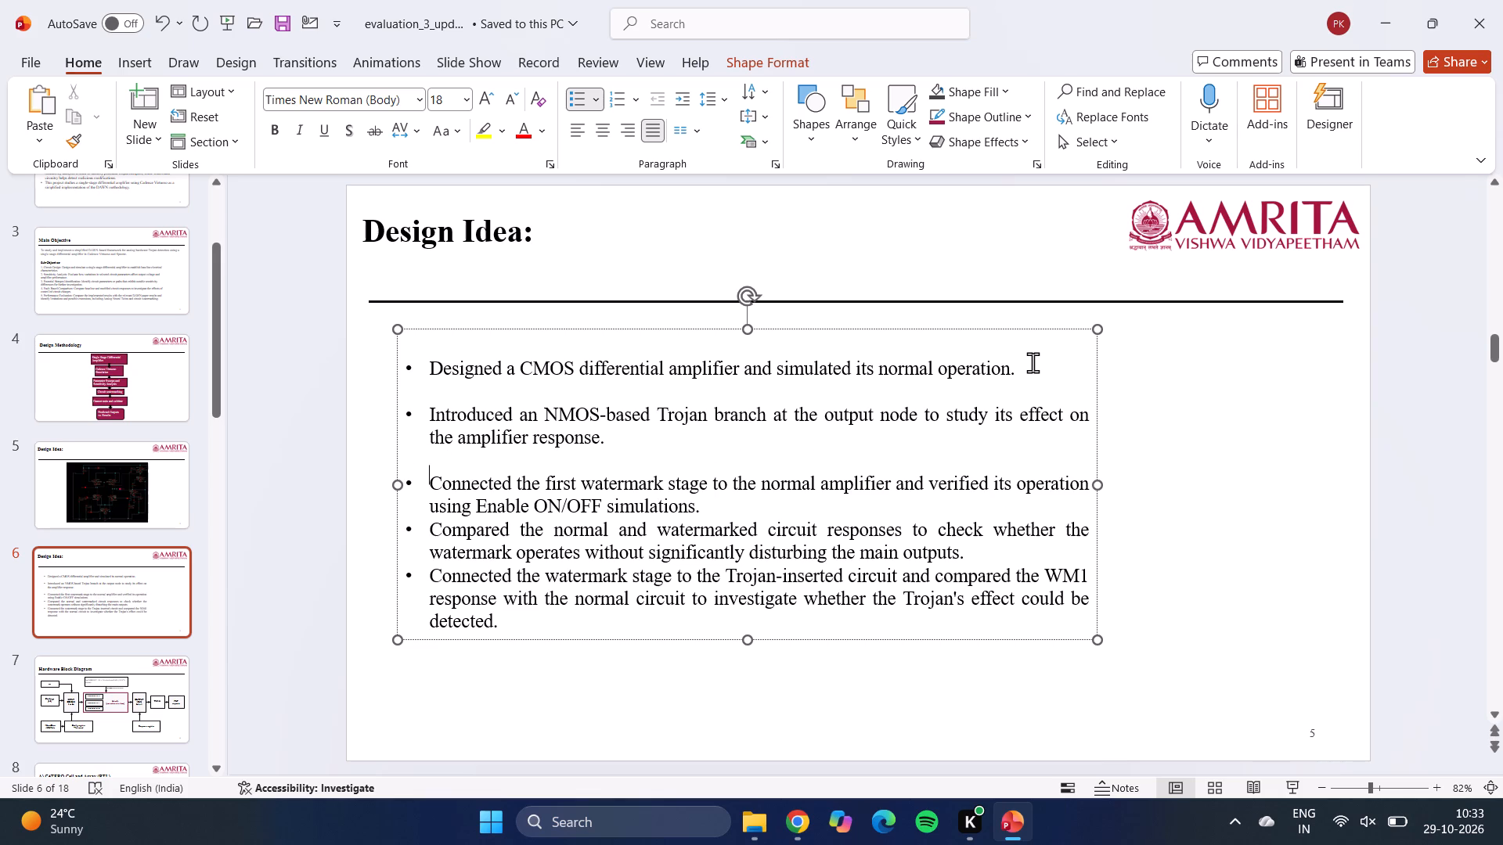
pyautogui.press('Right')
pyautogui.press('Right')
pyautogui.press('Right')
pyautogui.press('Right')
pyautogui.press('Right')
pyautogui.press('Right')
pyautogui.press('Right')
pyautogui.press('Right')
pyautogui.press('Right')
pyautogui.press('Right')
pyautogui.press('Right')
pyautogui.press('Right')
pyautogui.press('Right')
pyautogui.press('Right')
pyautogui.press('Right')
pyautogui.press('Right')
pyautogui.press('Right')
pyautogui.press('Right')
pyautogui.press('Right')
pyautogui.press('Right')
pyautogui.press('Down')
pyautogui.press('Return')
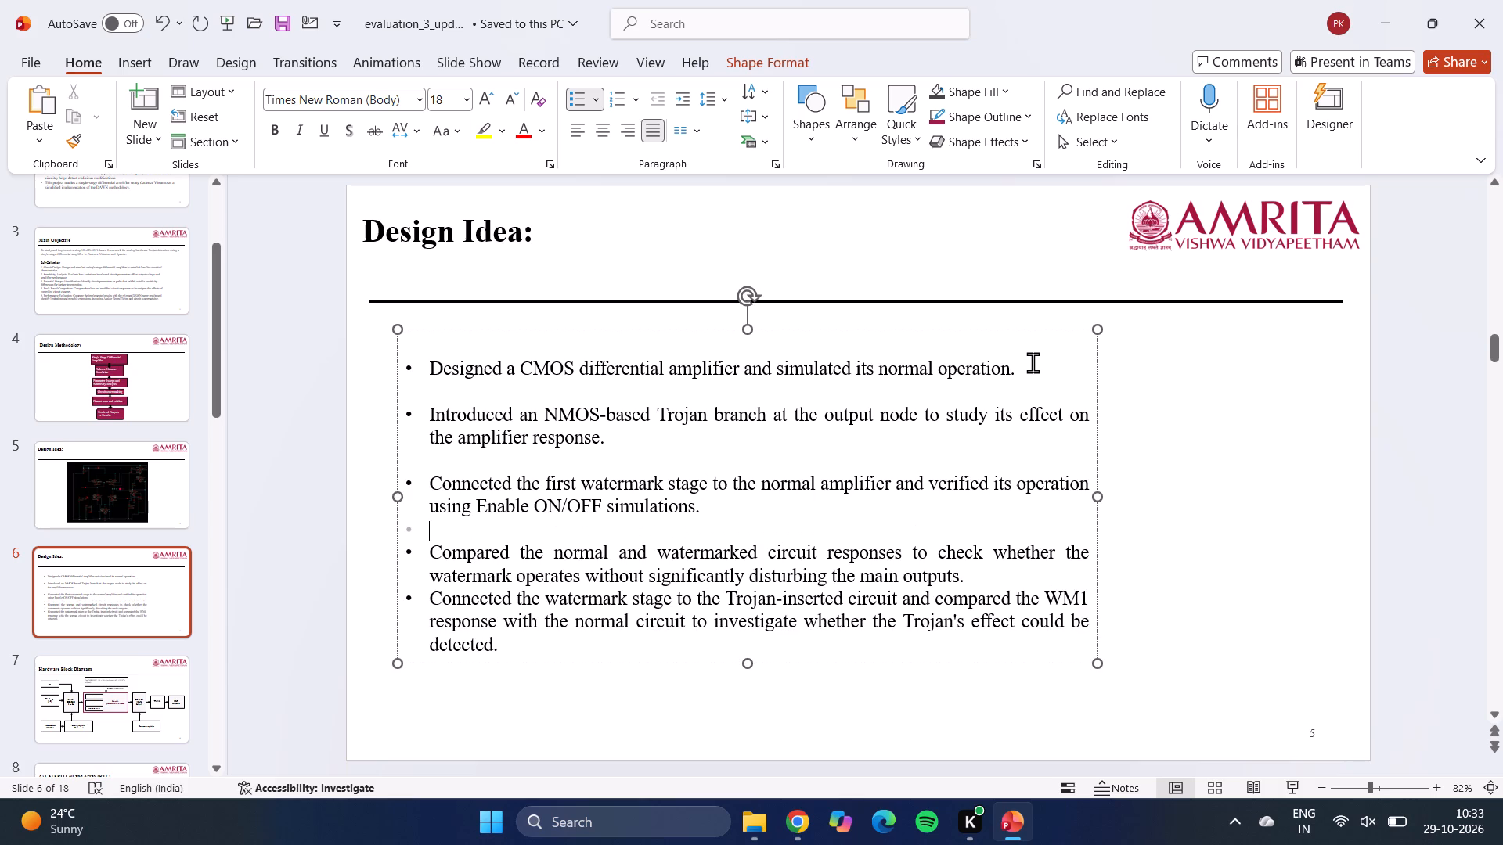
pyautogui.press('BackSpace')
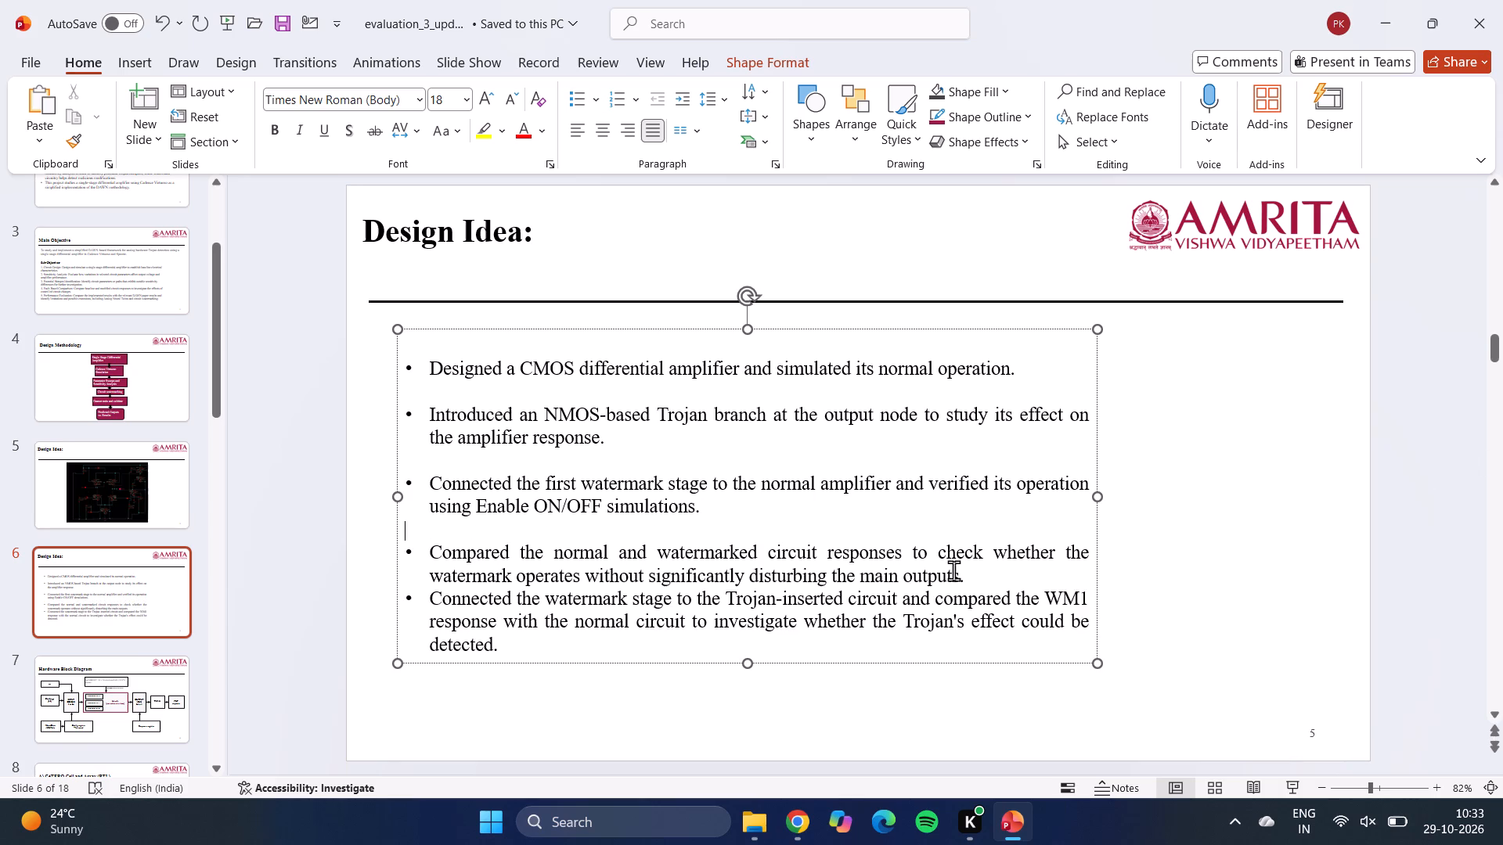
# Insert a blank line after the bullet comparing the normal and watermarked circuit responses.
pyautogui.click(980, 587)
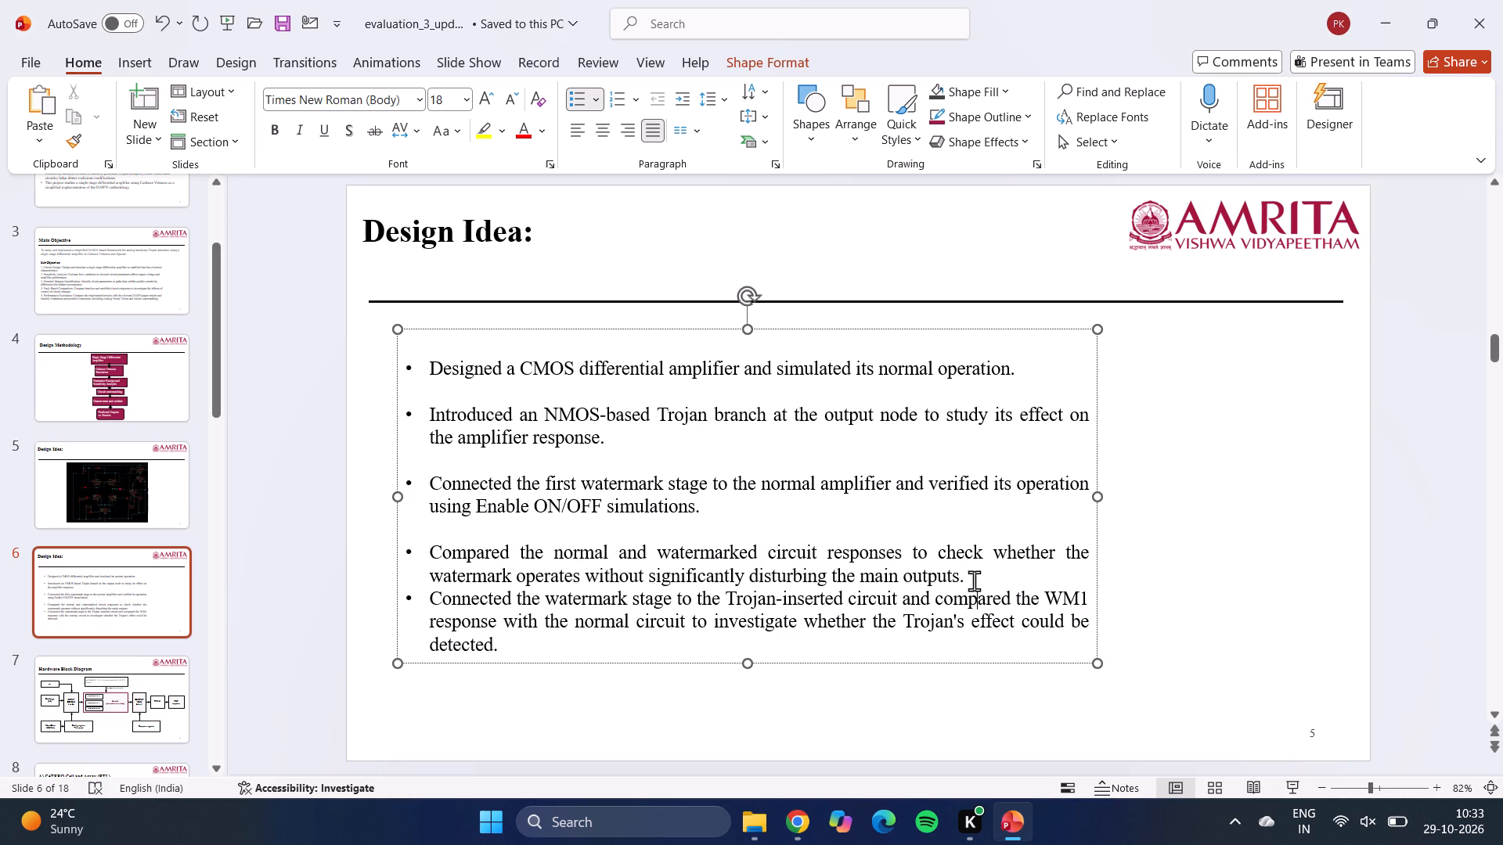
pyautogui.click(974, 581)
pyautogui.press('Return')
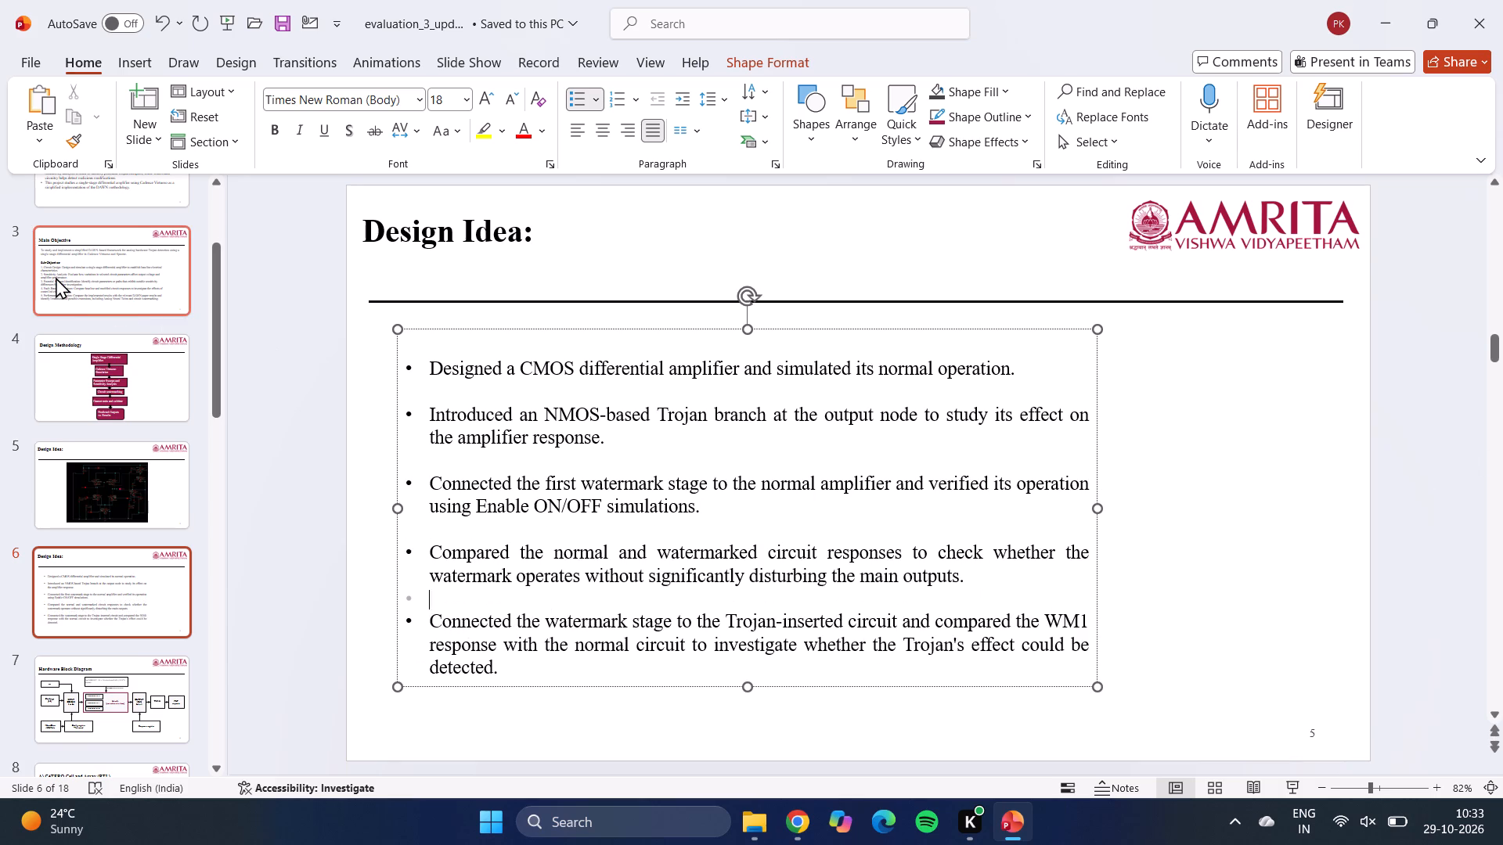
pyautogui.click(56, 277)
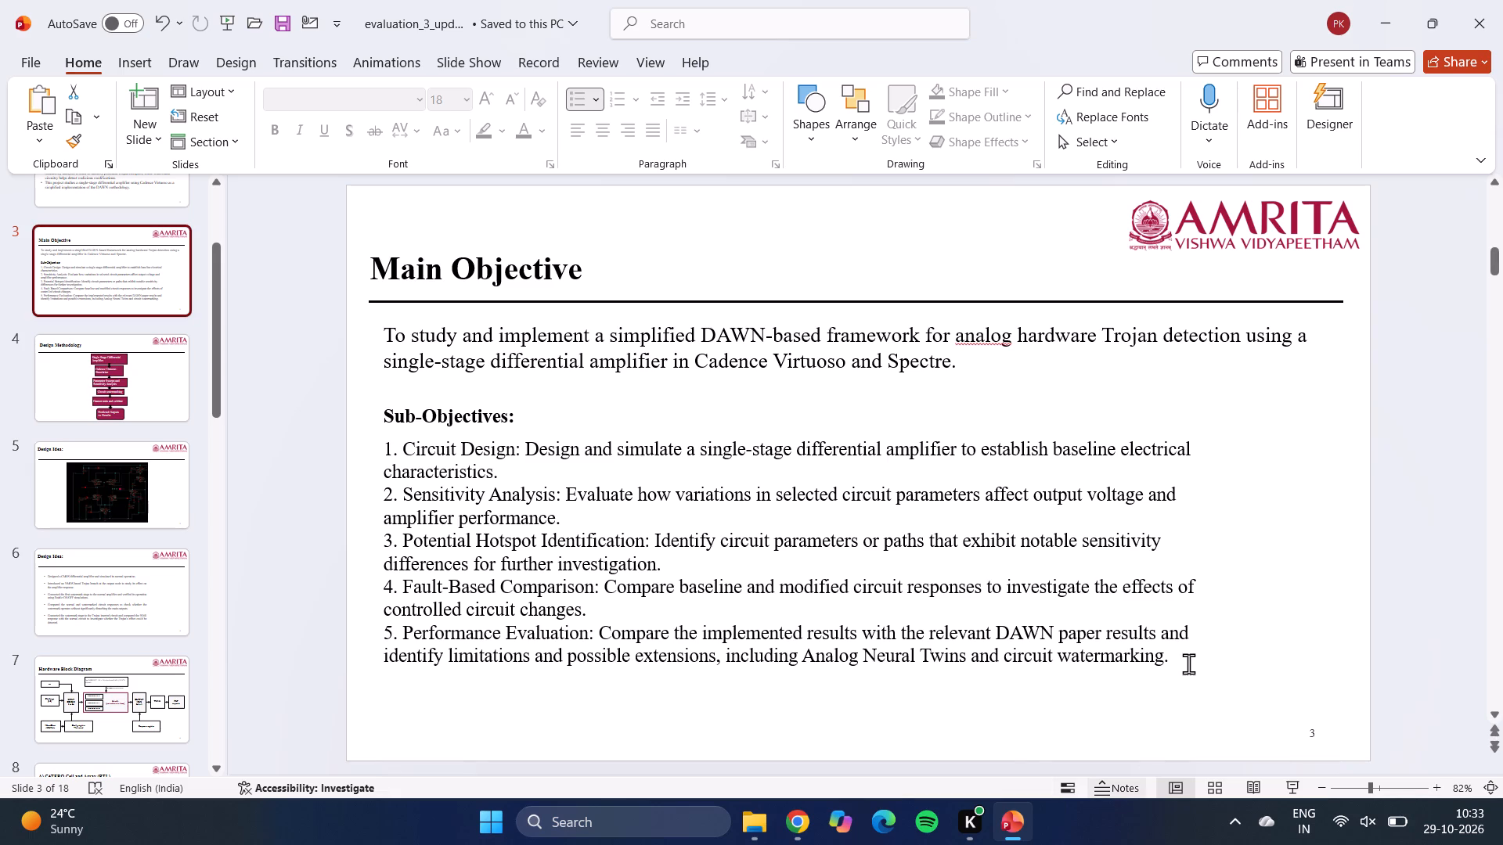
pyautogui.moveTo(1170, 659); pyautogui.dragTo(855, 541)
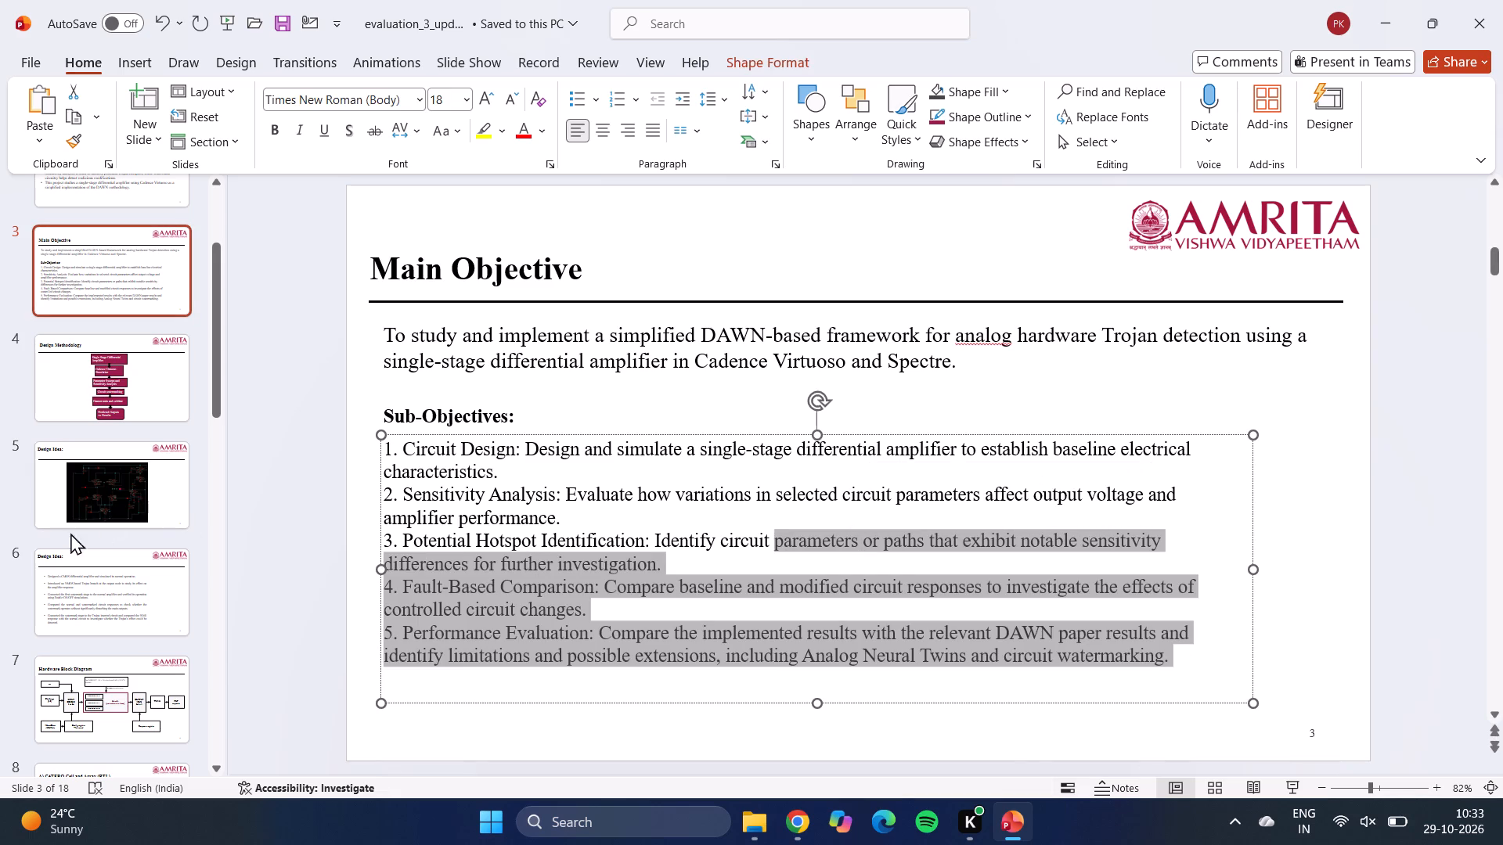
# Move the bullet text box on the second Design Idea slide up and slightly left, so its text starts just below the title line.
pyautogui.click(77, 589)
pyautogui.click(940, 534)
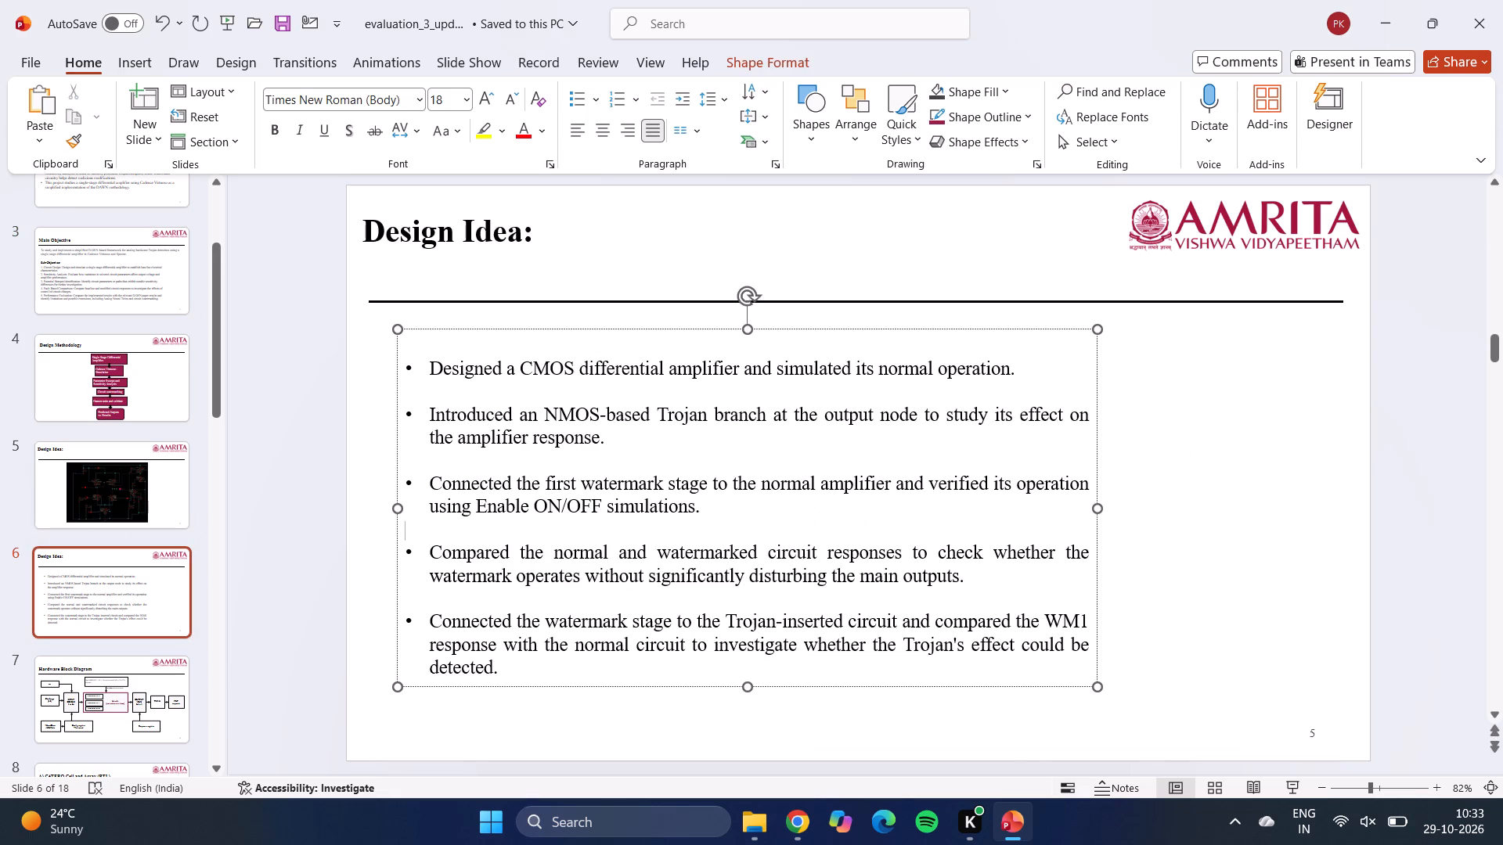
pyautogui.moveTo(820, 329); pyautogui.dragTo(795, 288)
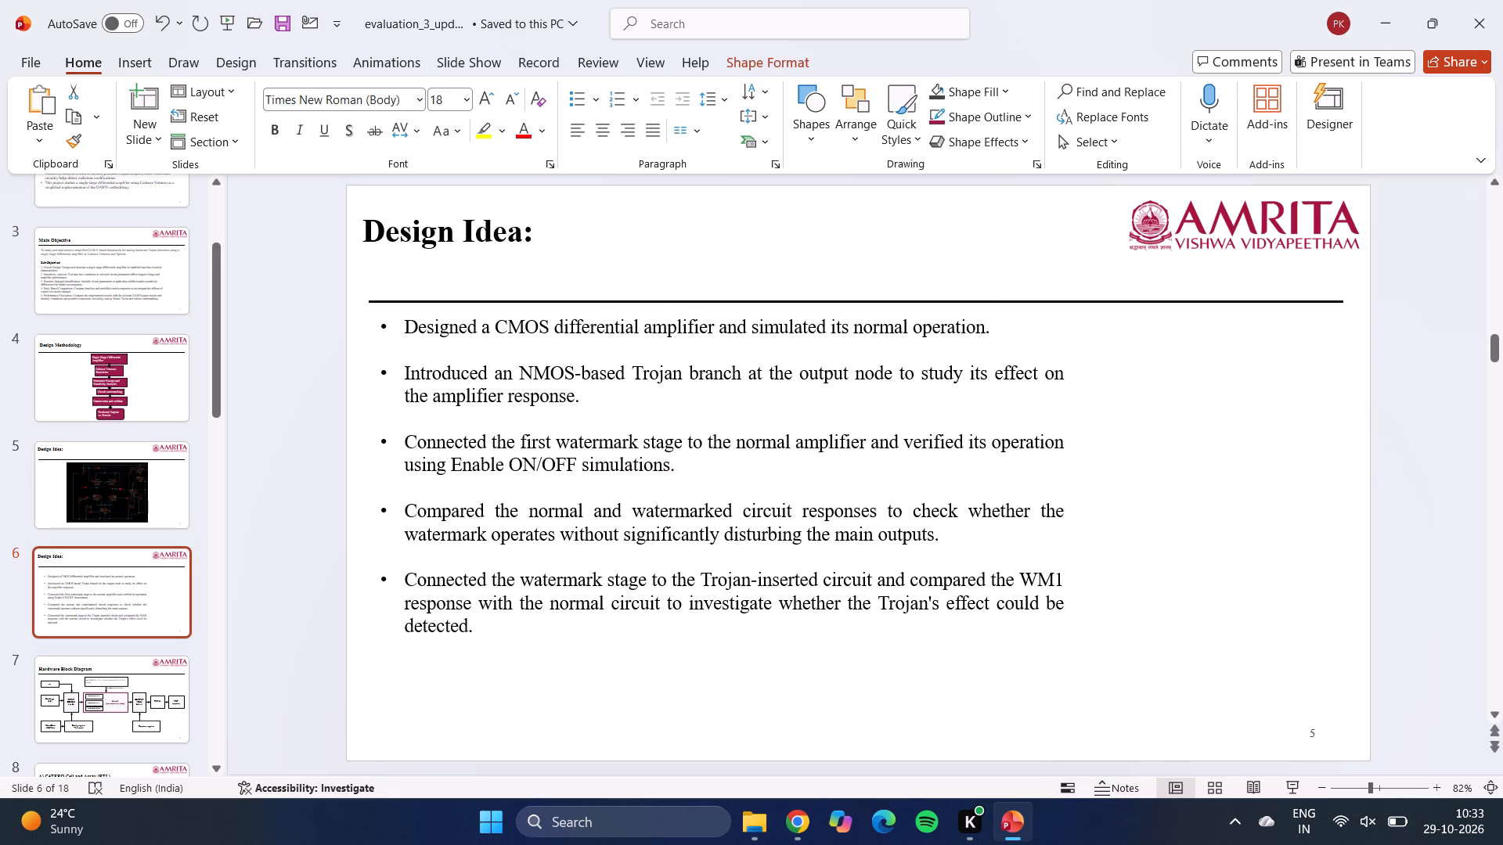
pyautogui.moveTo(795, 288); pyautogui.dragTo(802, 297)
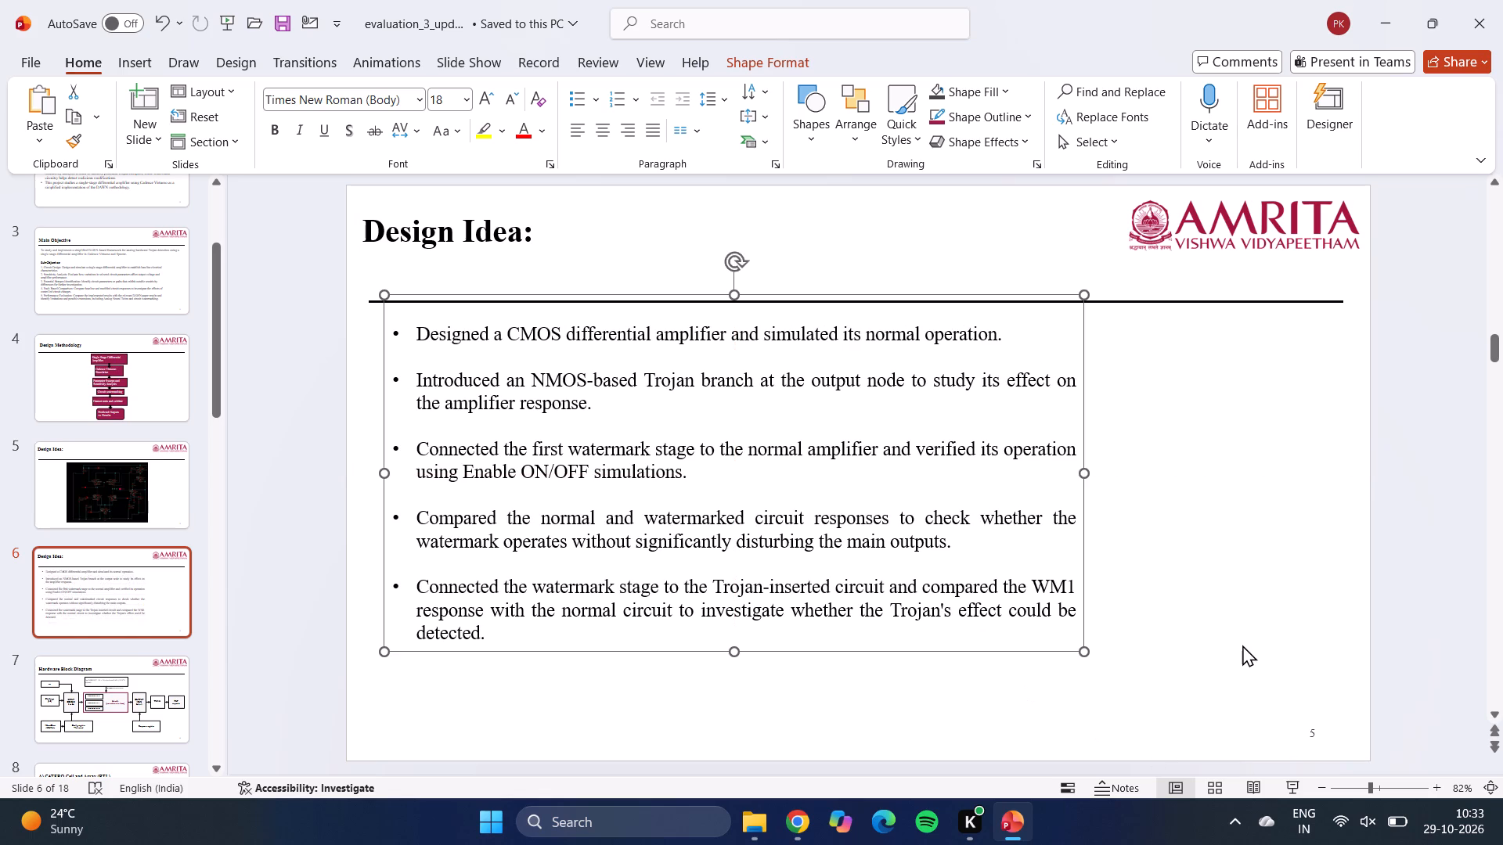
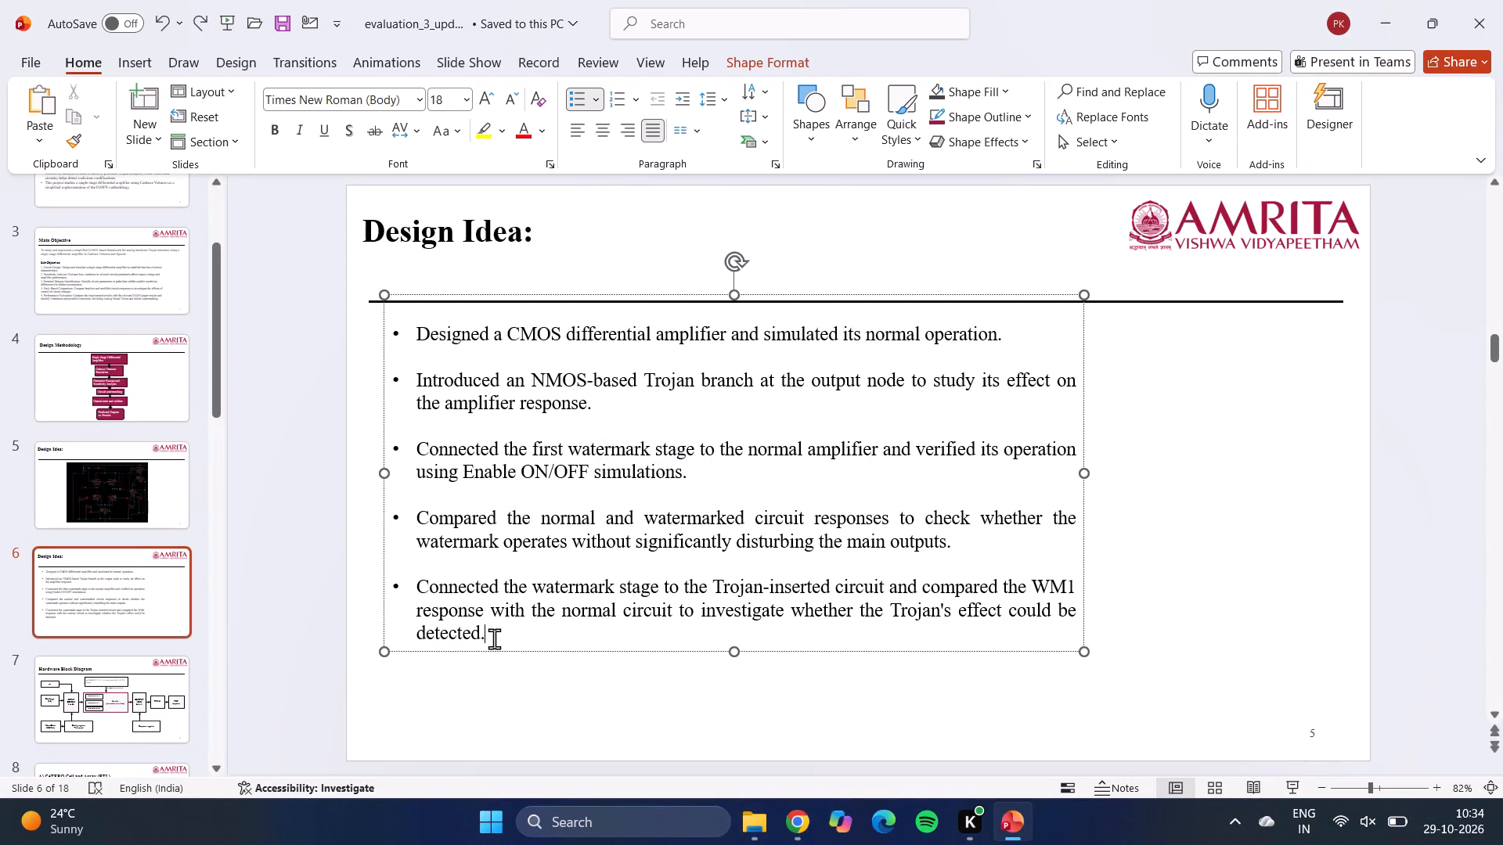
# Paste the copied bullet about using Python to develop an ANN-based detection approach after the last bullet ending "could be detected.".
pyautogui.press('Return')
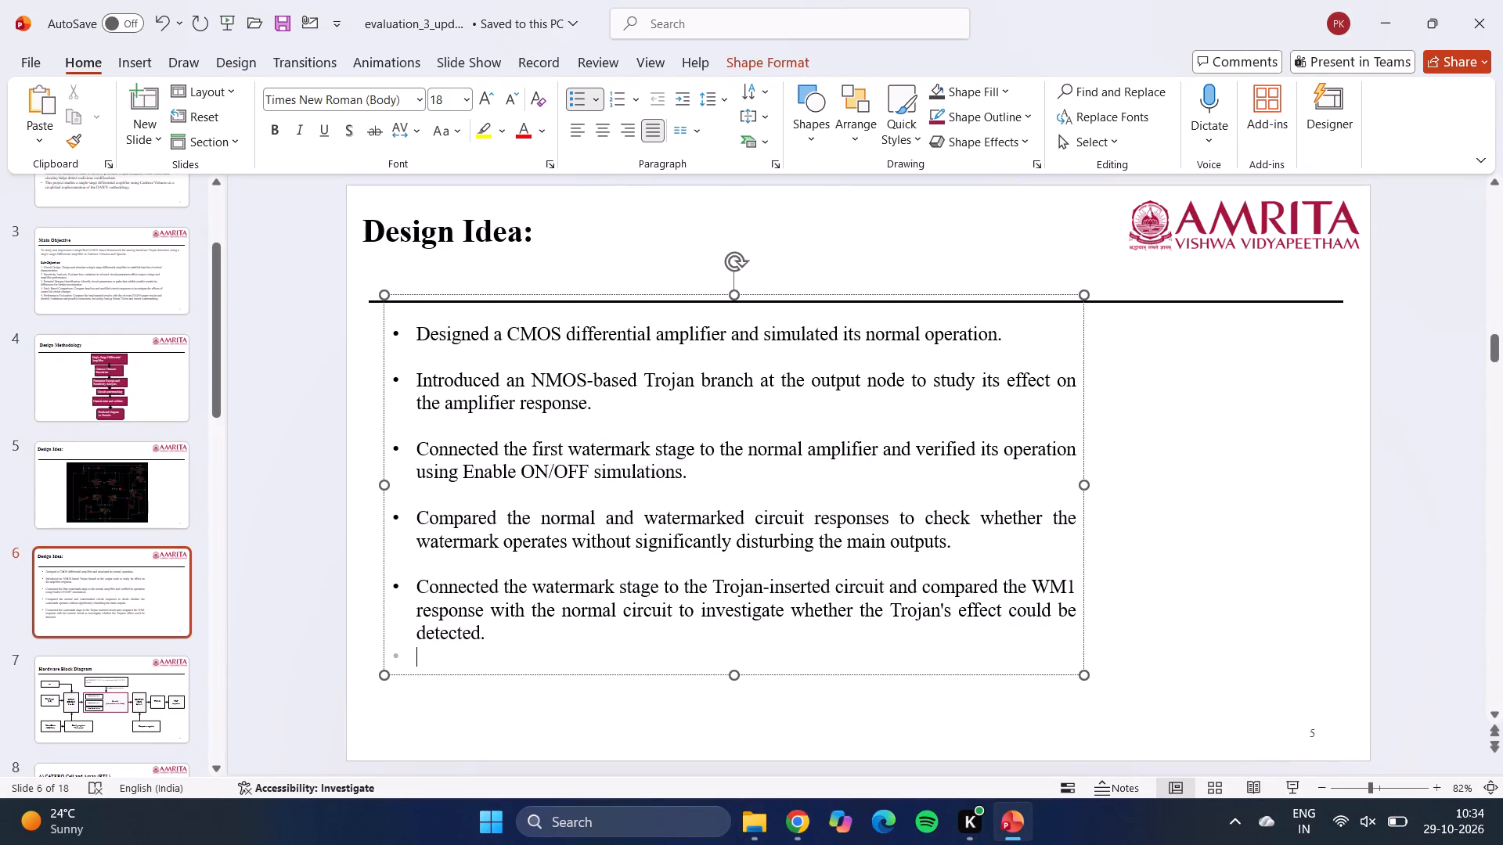
pyautogui.hotkey('ctrl', 'v')
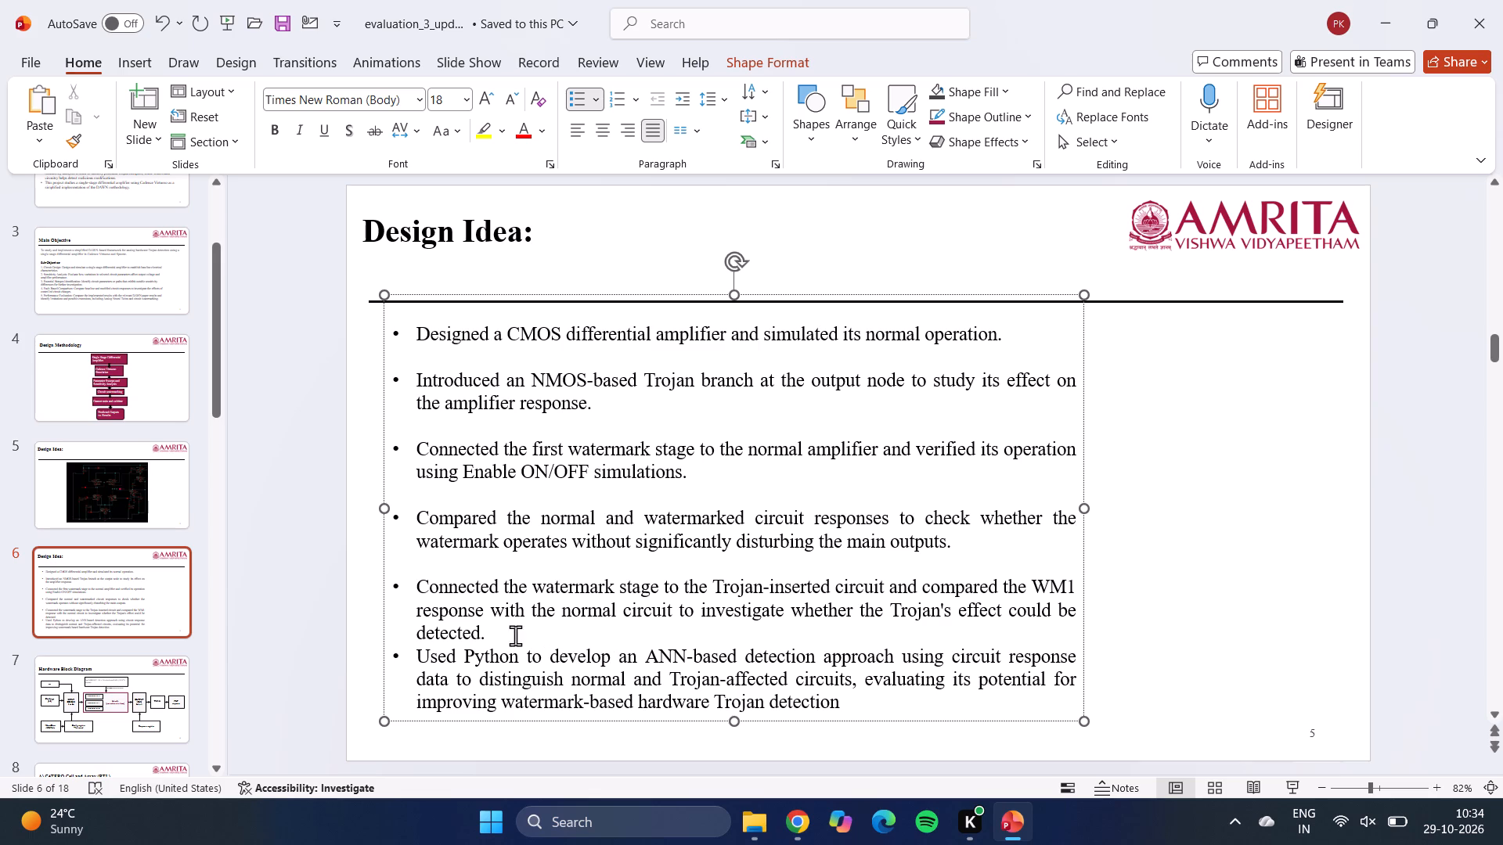
pyautogui.click(515, 635)
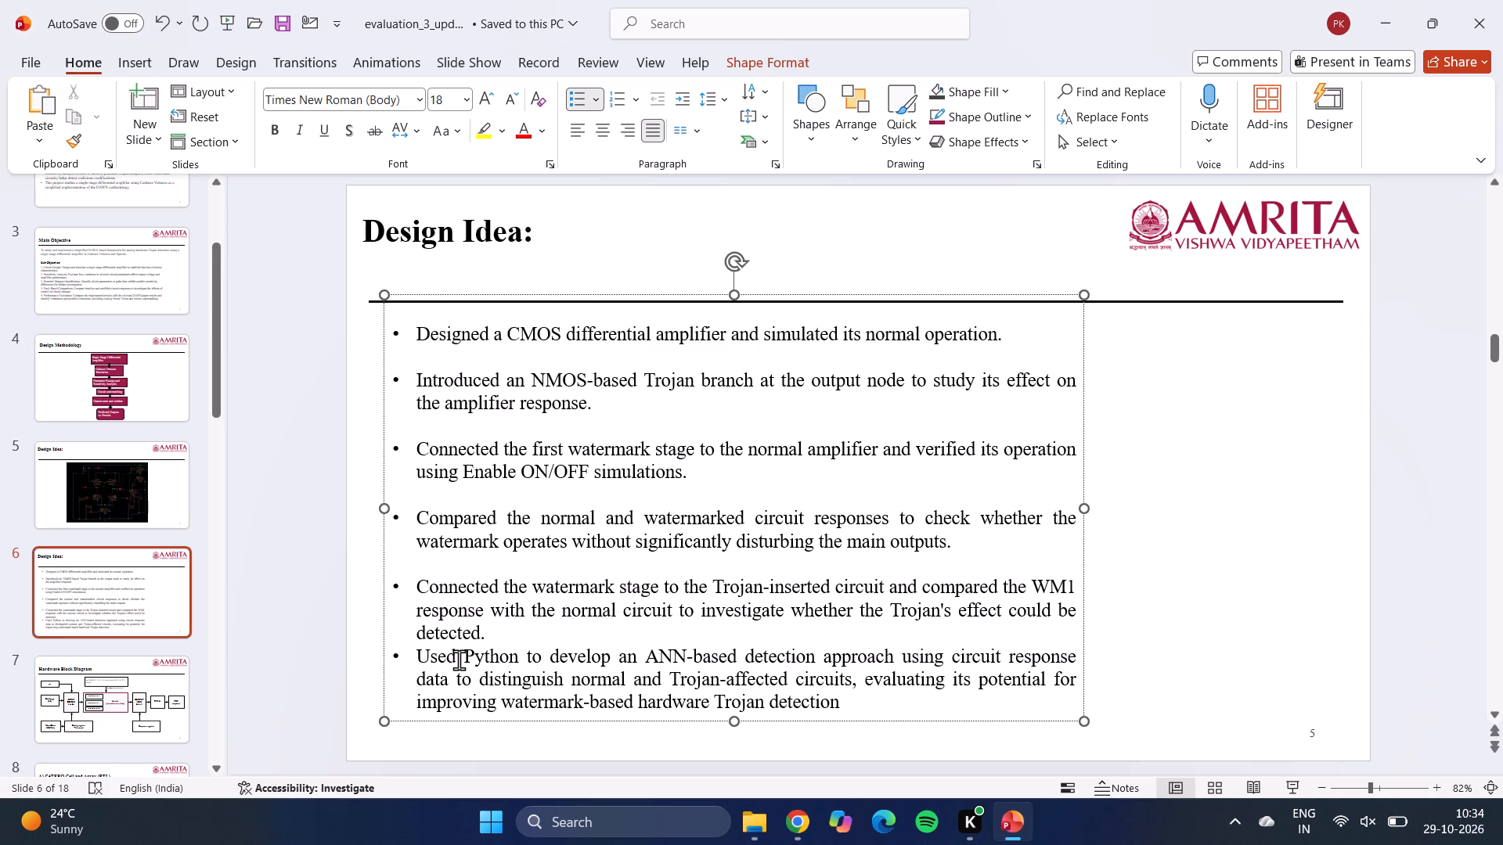
# Change the first word of the Python bullet from "Used" to "Using".
pyautogui.click(459, 660)
pyautogui.press('BackSpace')
pyautogui.press('i')
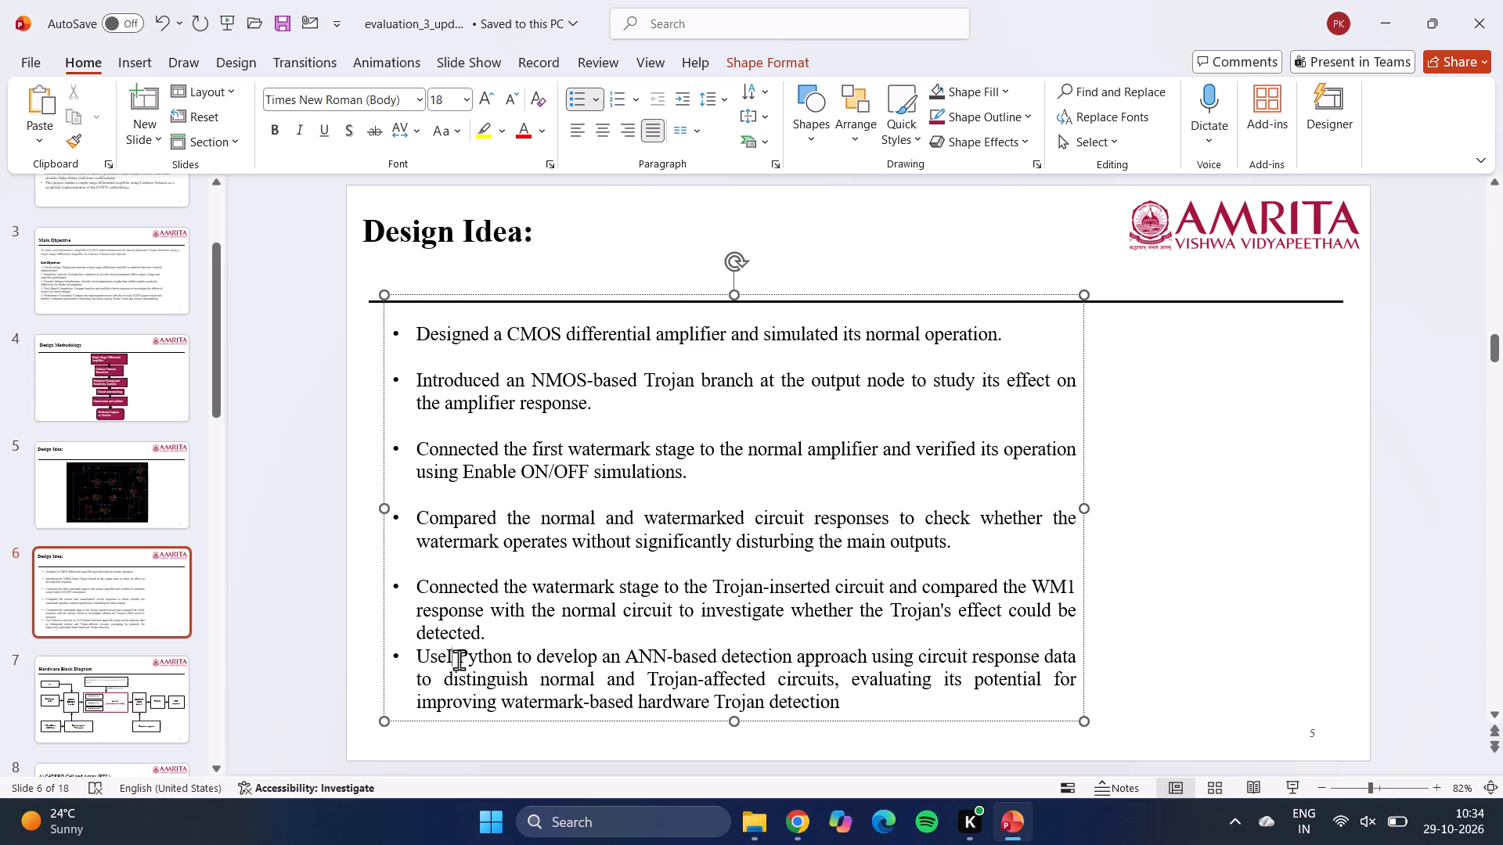
pyautogui.press('BackSpace')
pyautogui.press('BackSpace')
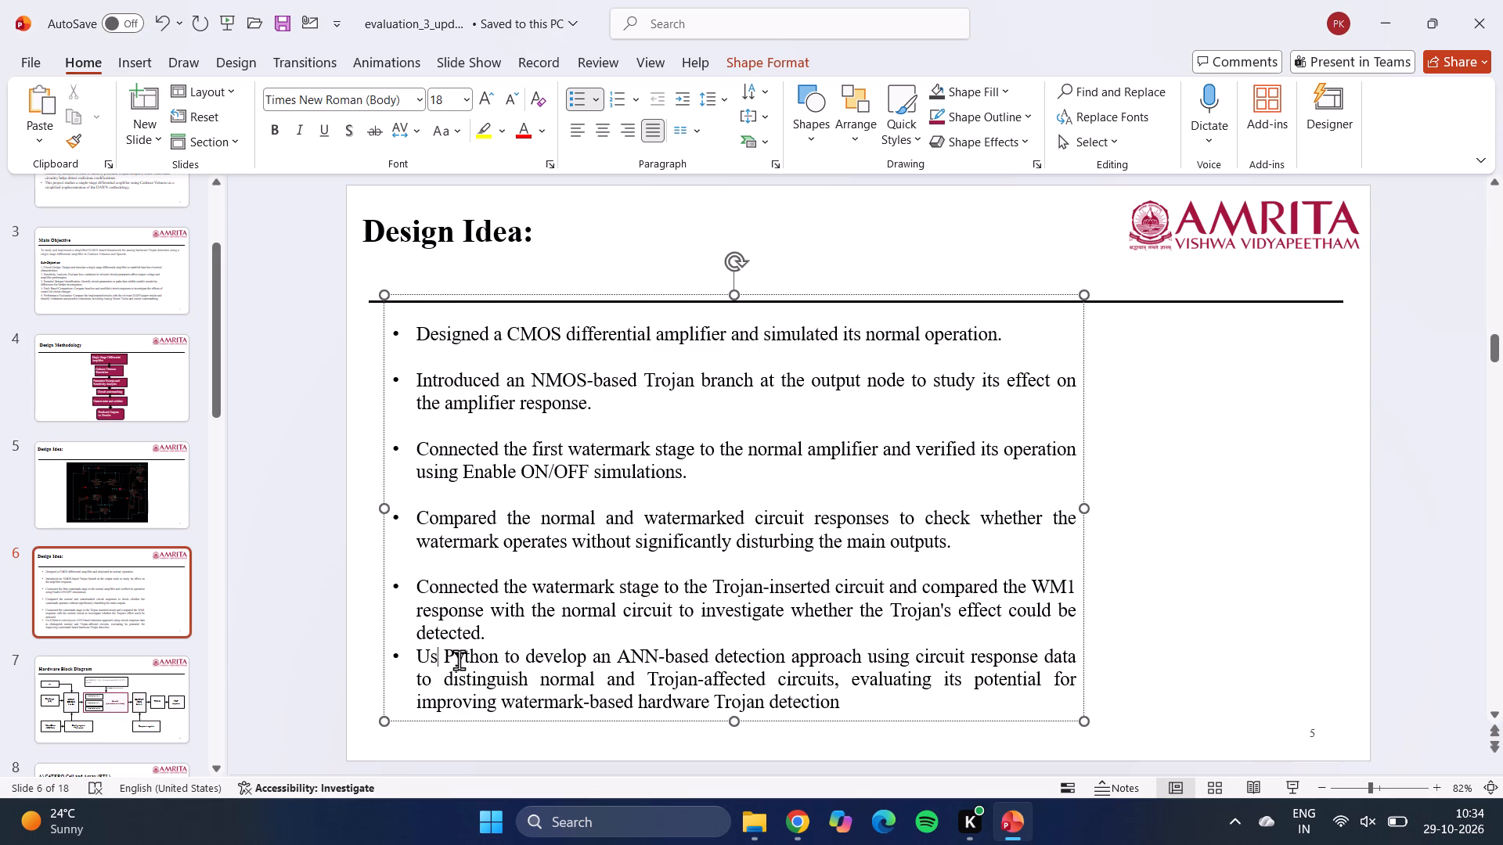
pyautogui.write('IN')
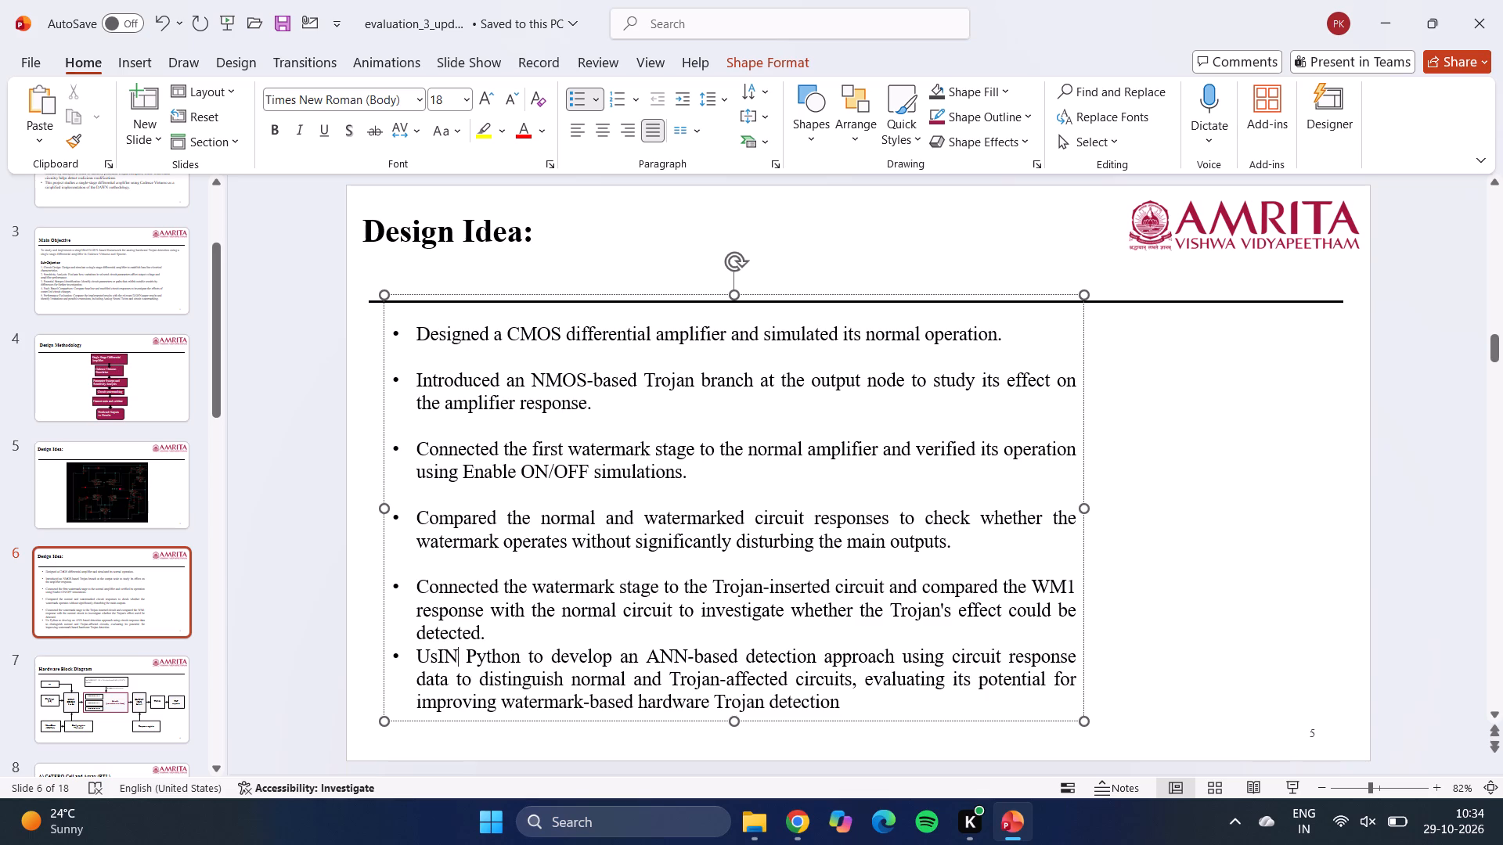
pyautogui.press('BackSpace')
pyautogui.write('ing')
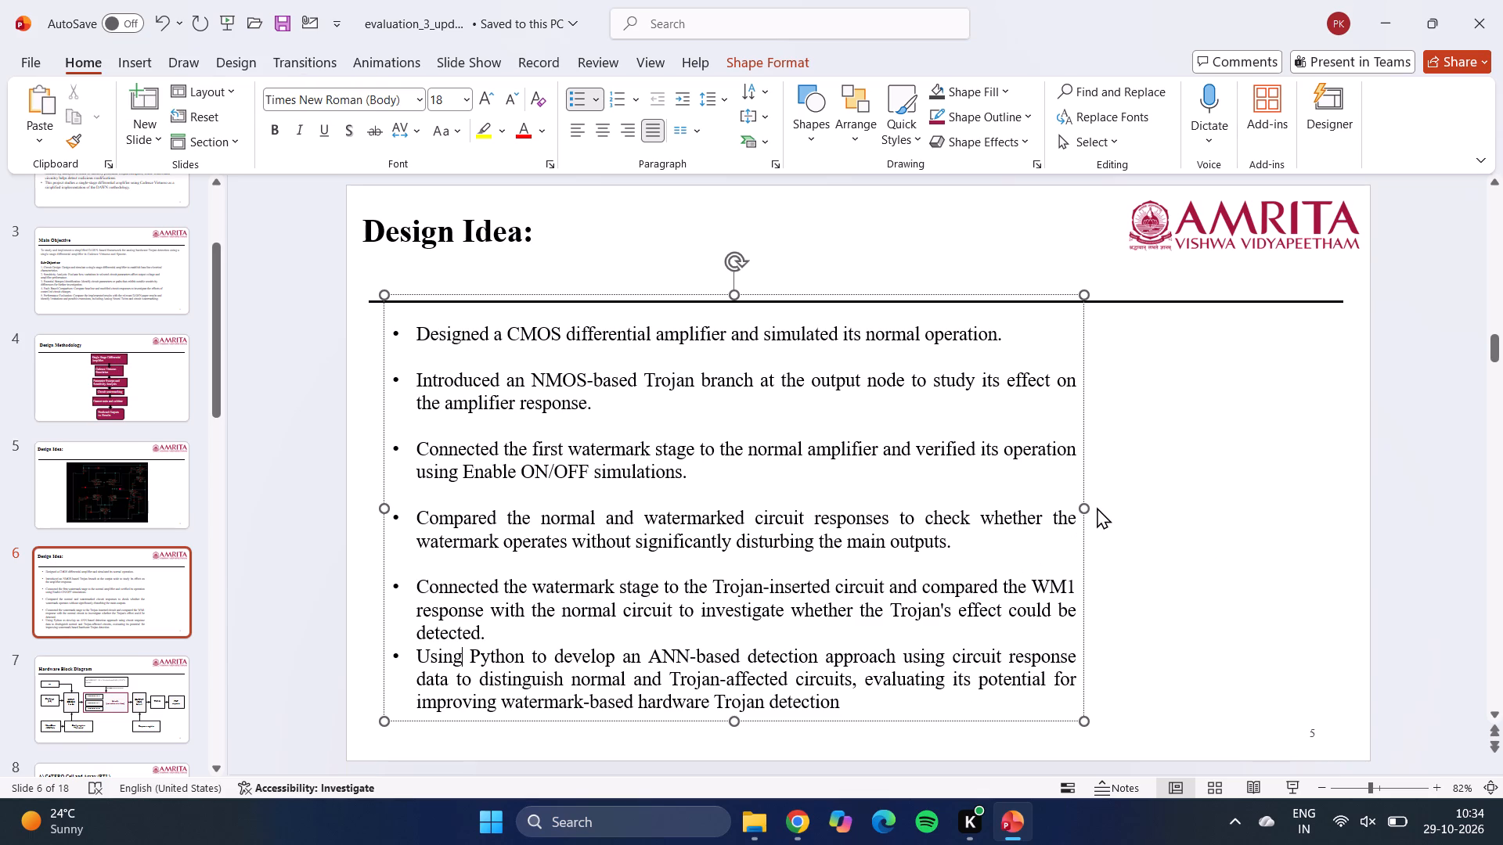
# Widen the bullet text box to nearly the title line's length and move it slightly down and right so it sits below the line.
pyautogui.moveTo(1083, 510); pyautogui.dragTo(1120, 512)
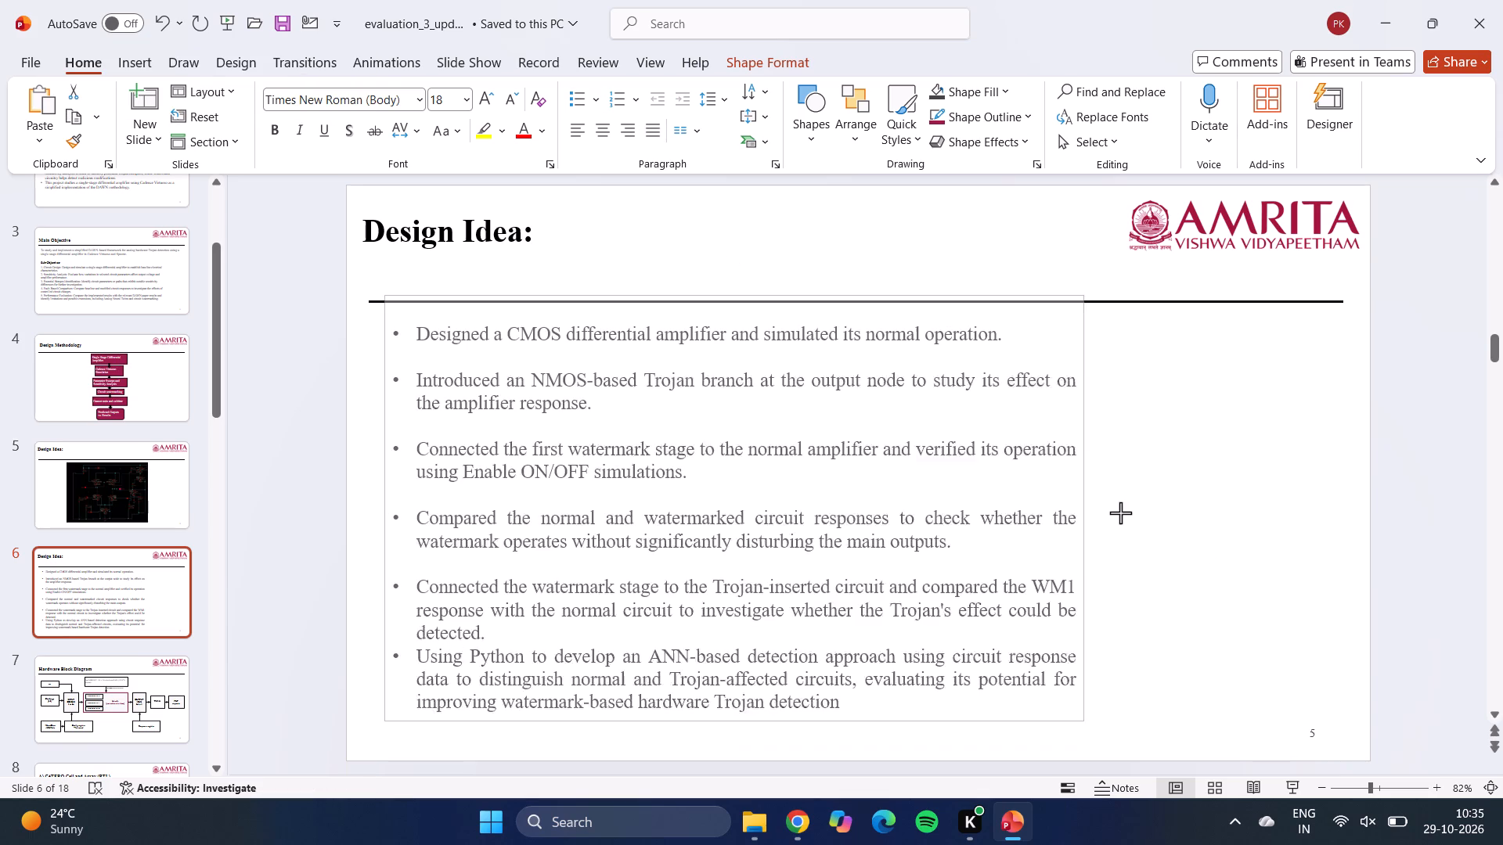
pyautogui.moveTo(1120, 512); pyautogui.dragTo(1285, 493)
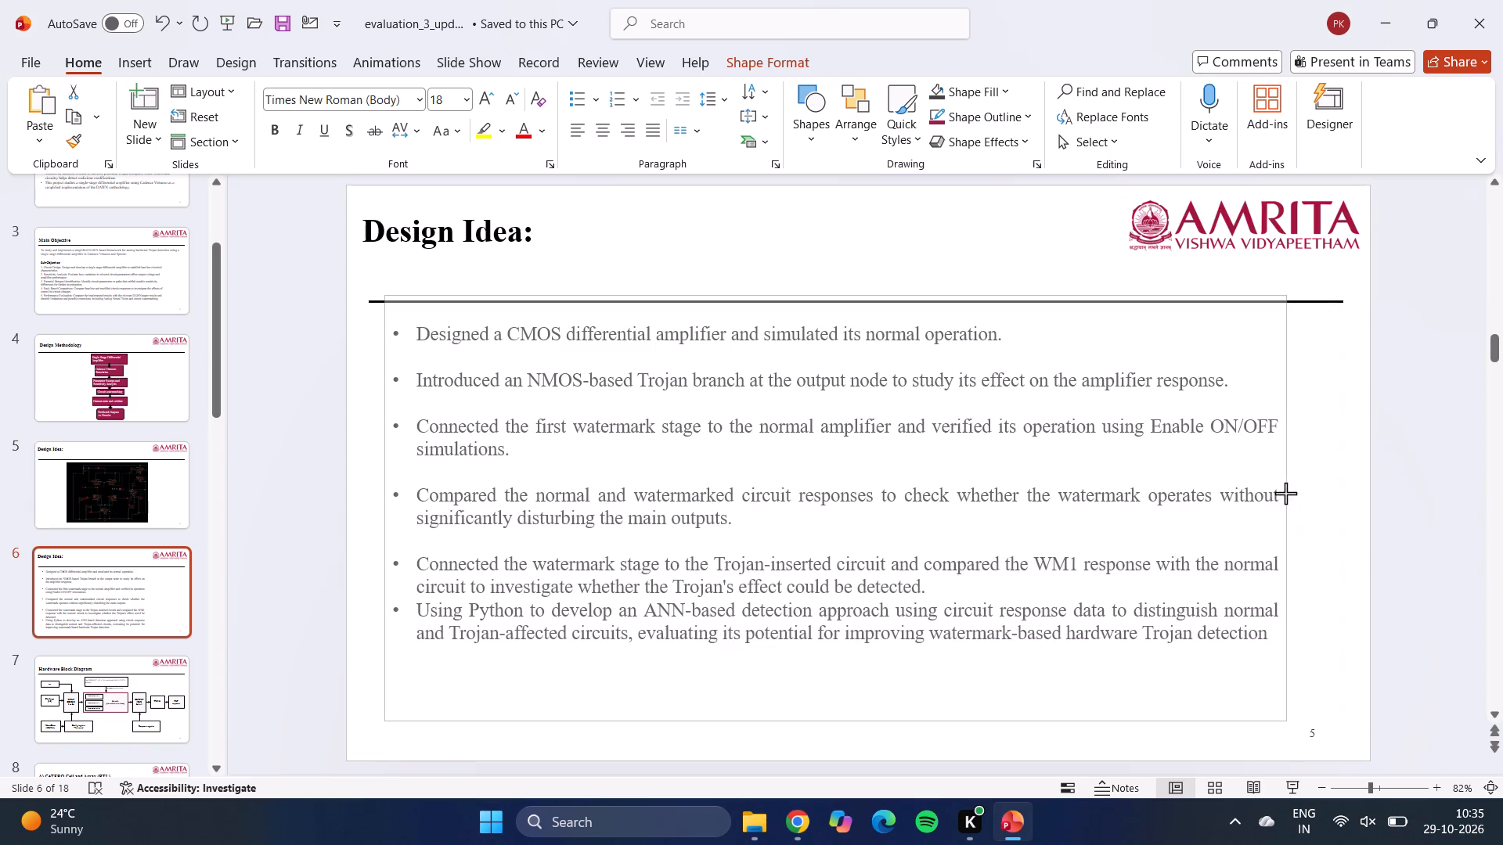
pyautogui.moveTo(1285, 493); pyautogui.dragTo(1262, 497)
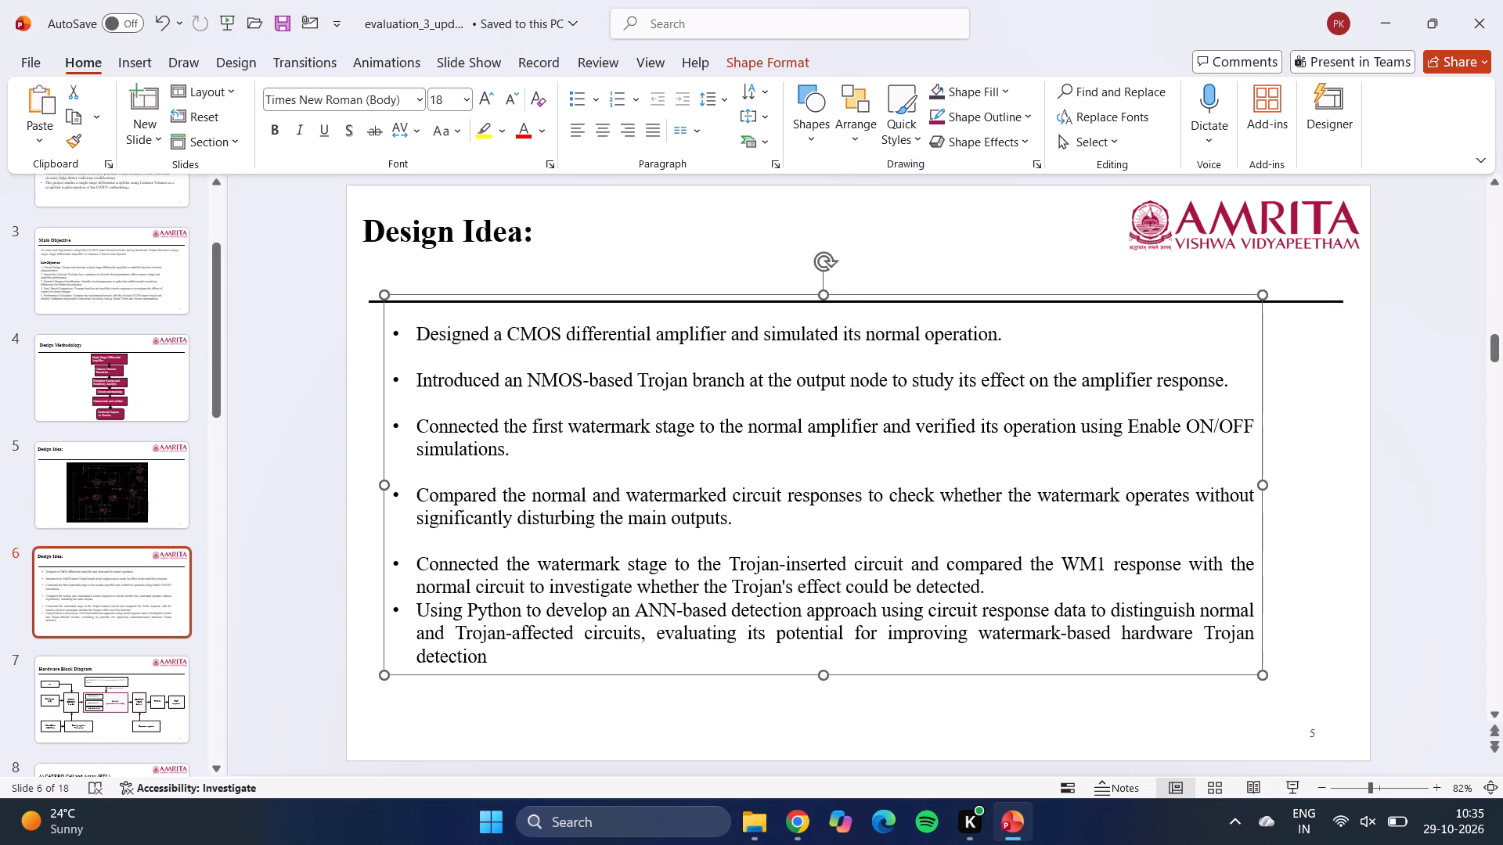
pyautogui.moveTo(849, 298); pyautogui.dragTo(882, 317)
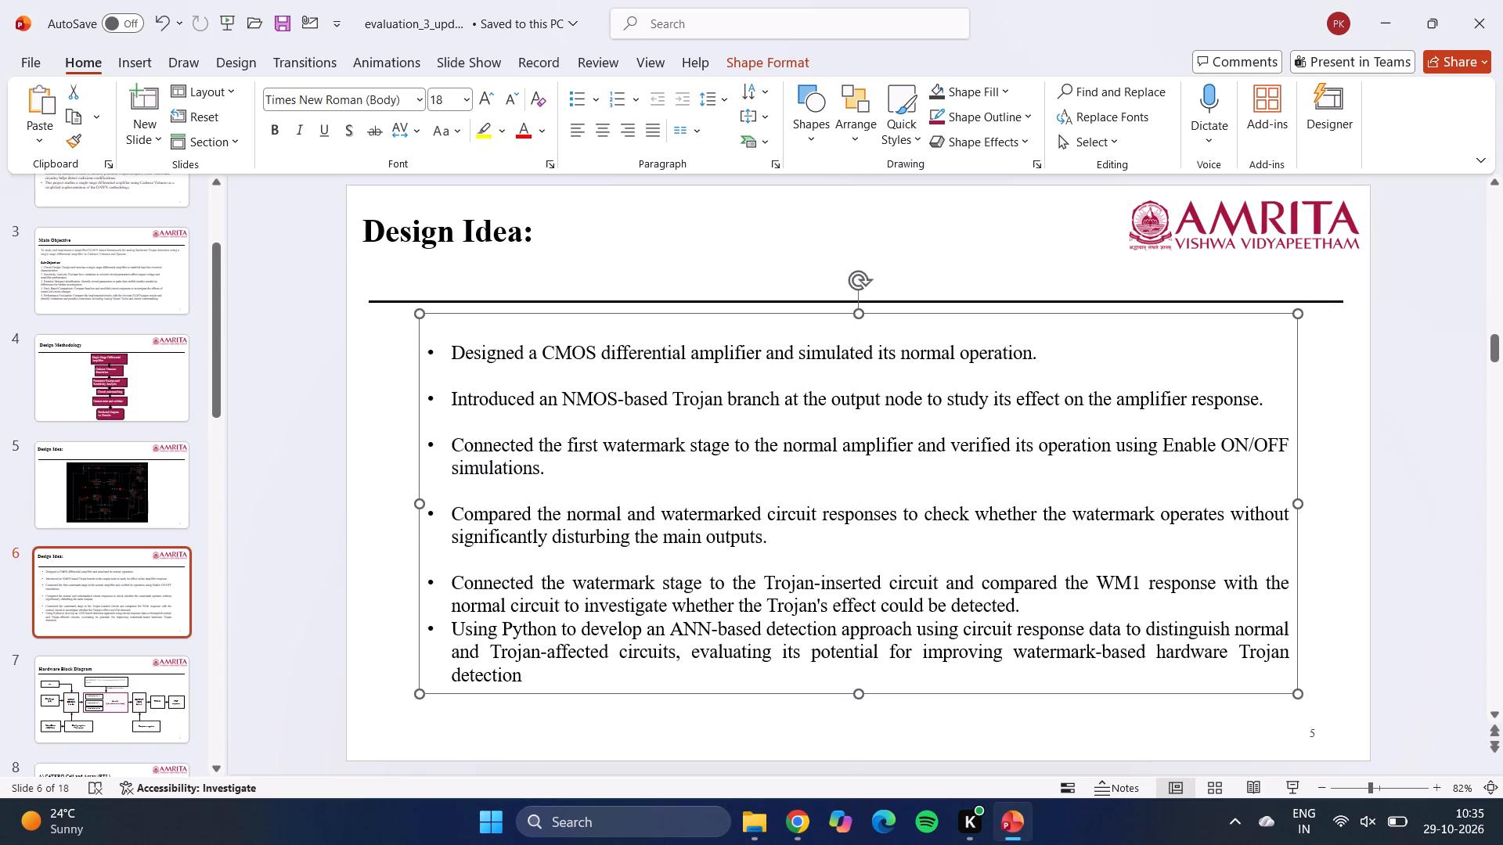
# Insert a blank line after the Trojan-inserted circuit bullet, separating it from the Python bullet.
pyautogui.click(1053, 606)
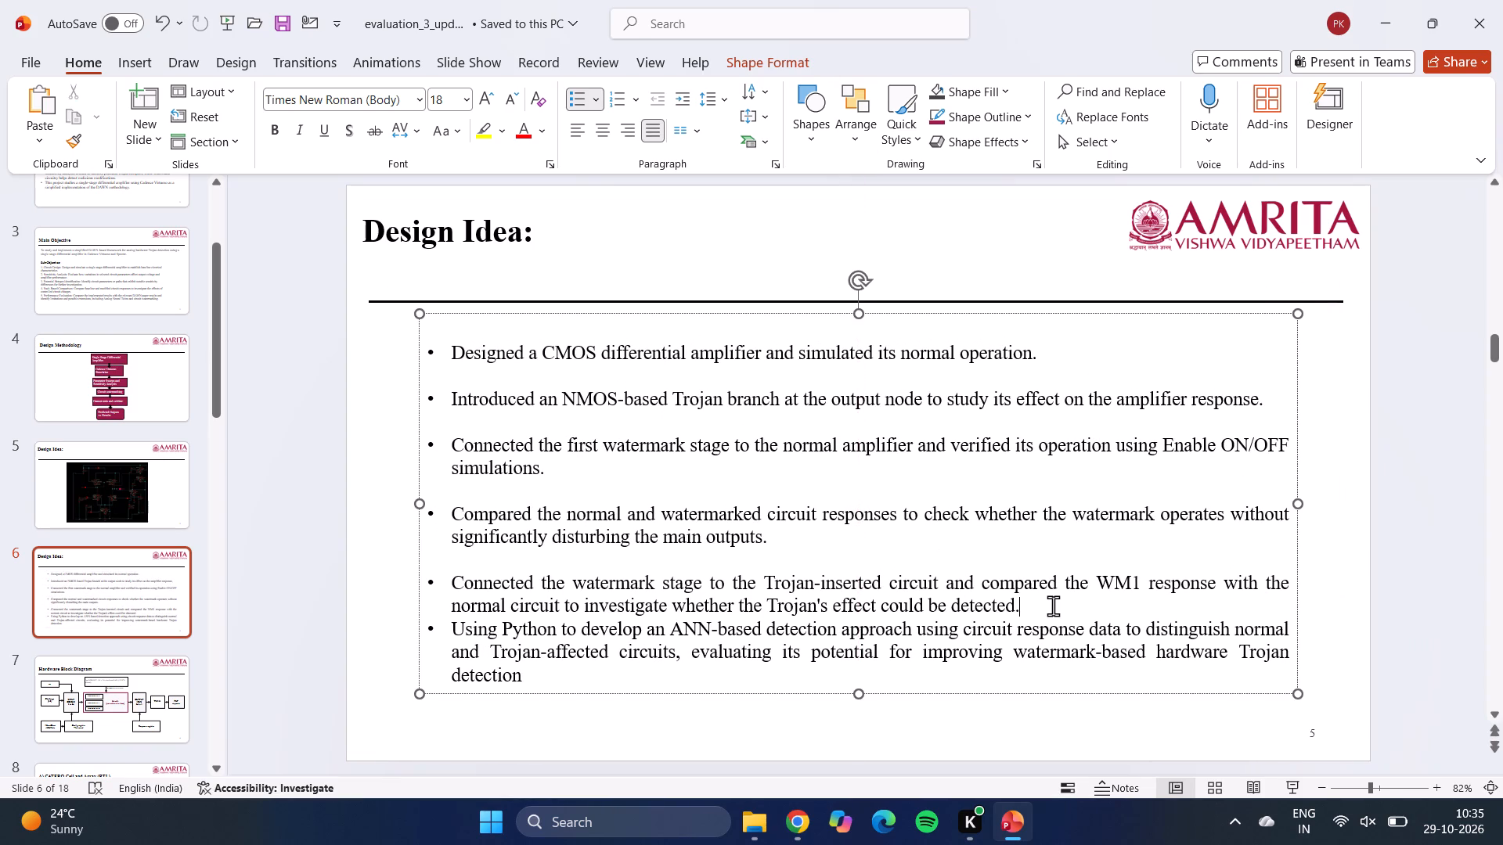
pyautogui.press('Return')
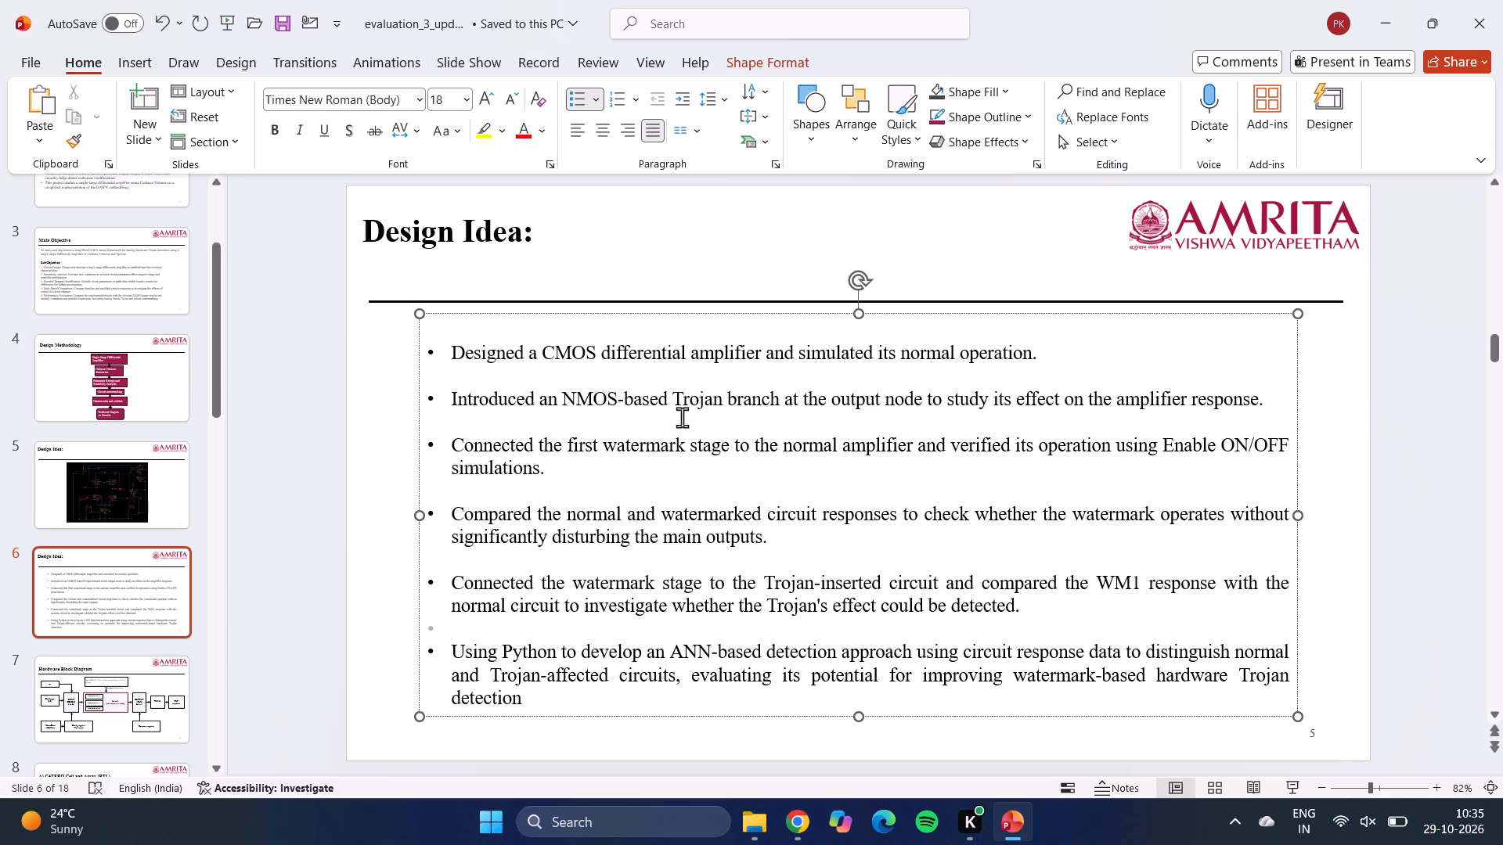
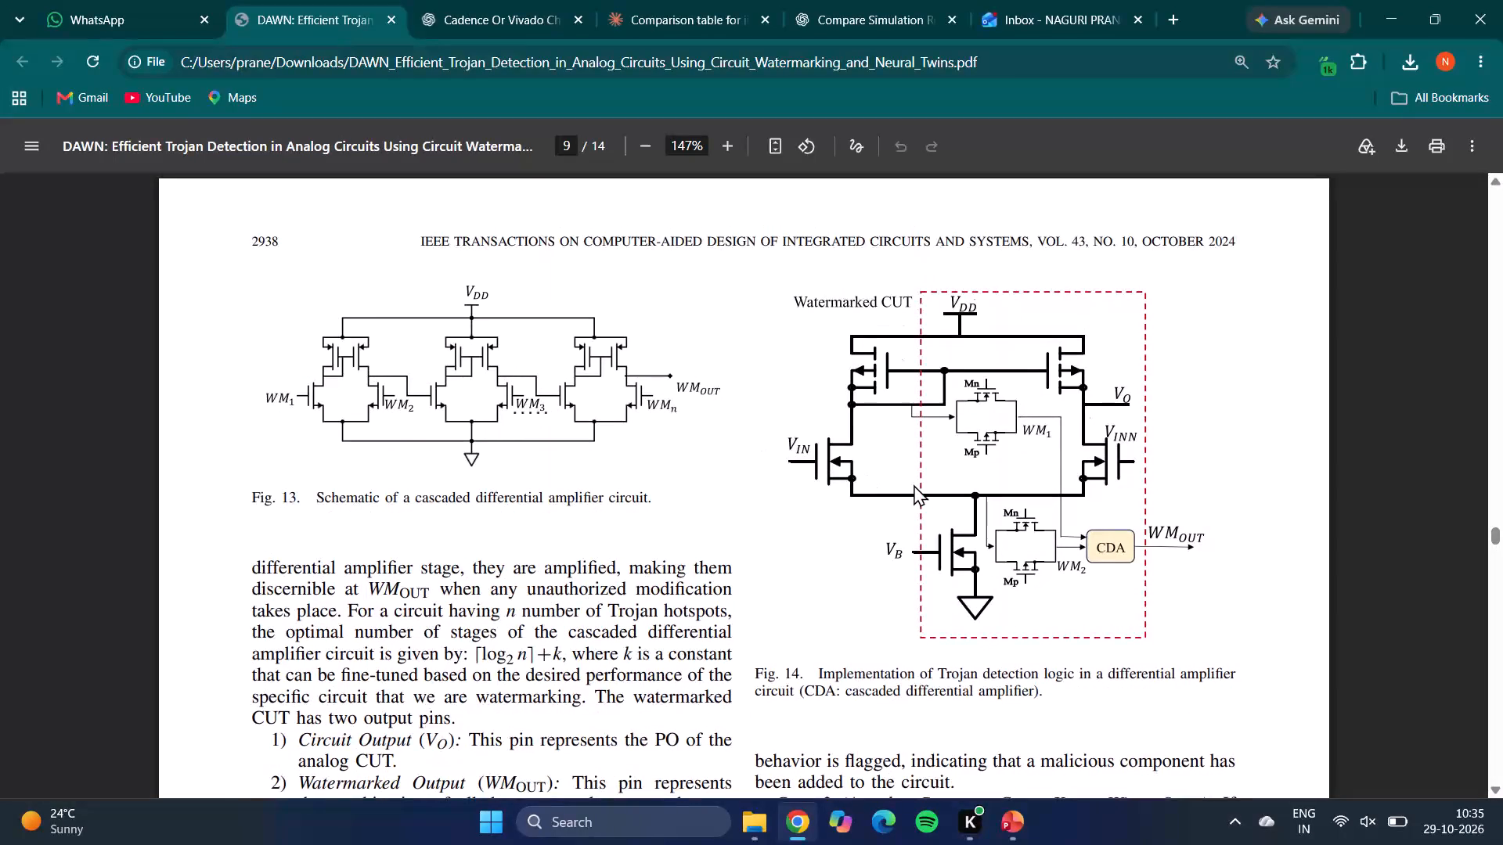
# Review the DAWN paper's circuit figures and ANT generation and hotspot detection pseudocode on the earlier pages, and return to the PowerPoint deck.
pyautogui.scroll(1, 897, 519)
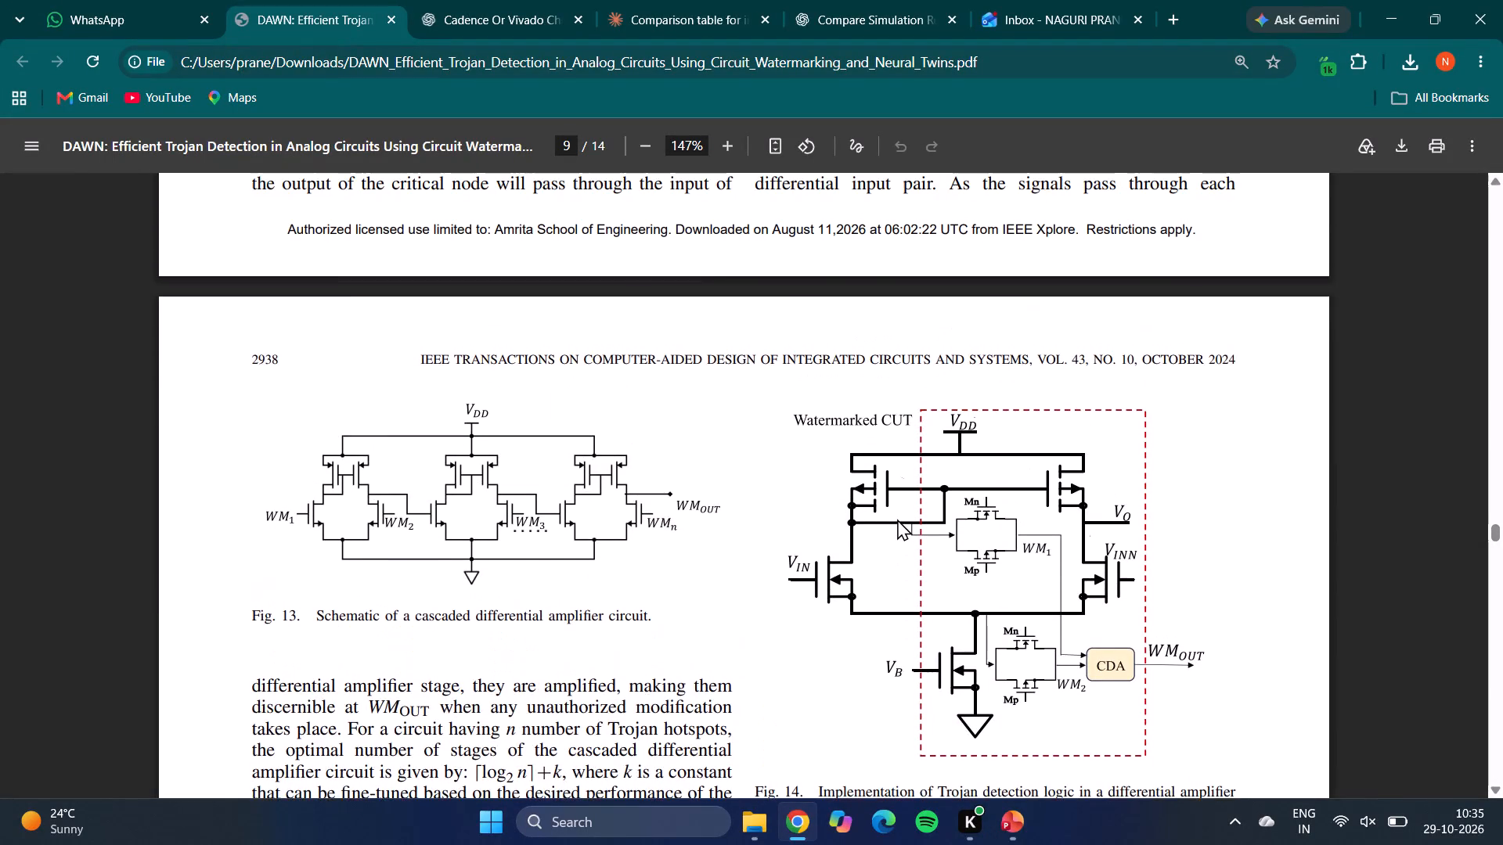
pyautogui.scroll(1, 897, 519)
pyautogui.scroll(2, 966, 656)
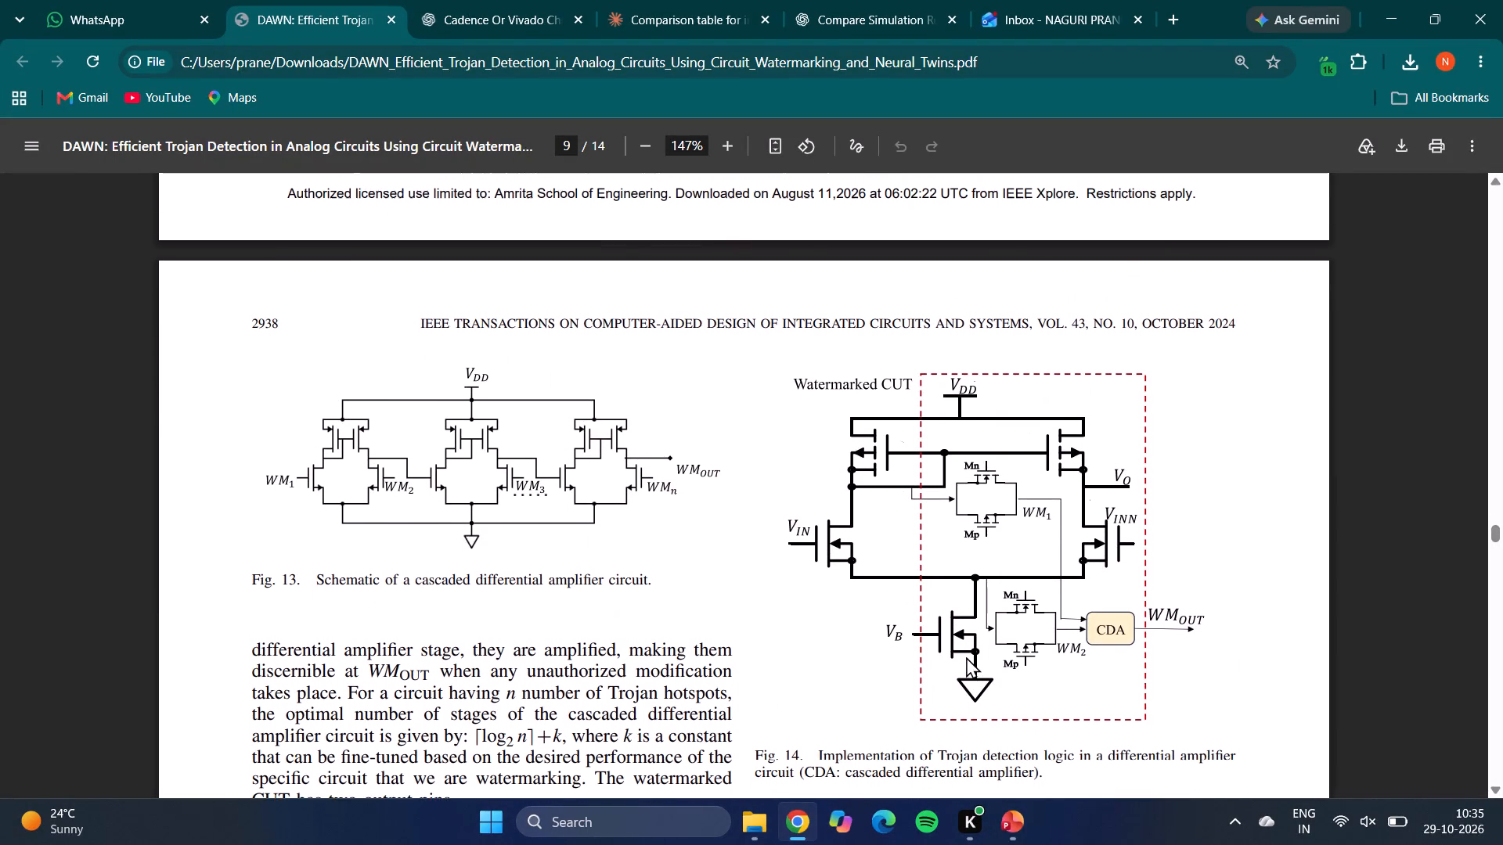
pyautogui.scroll(11, 966, 656)
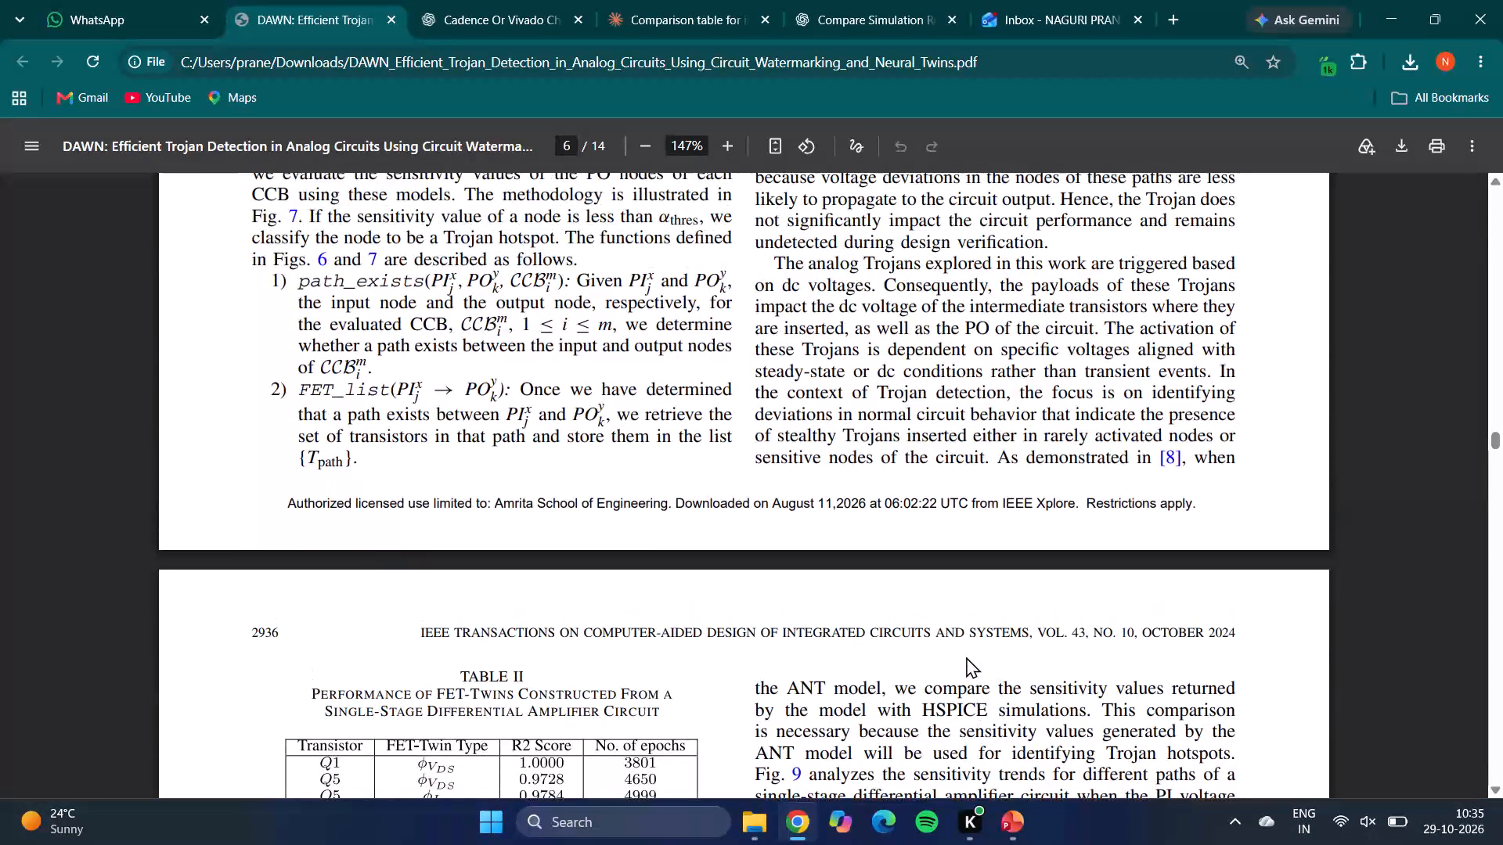
pyautogui.scroll(5, 966, 656)
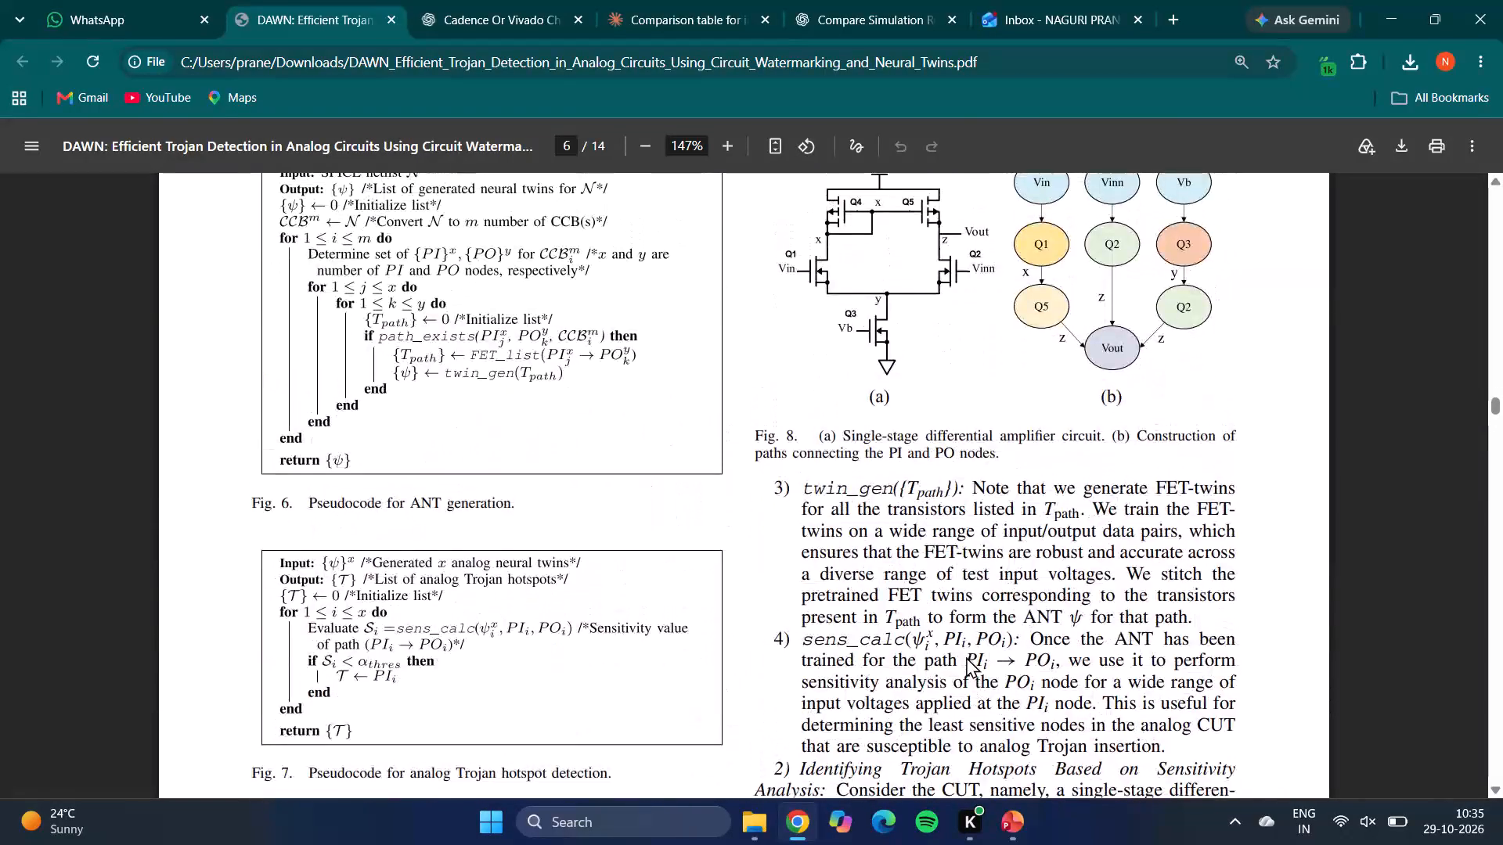
pyautogui.scroll(1, 966, 656)
pyautogui.scroll(-3, 996, 698)
pyautogui.scroll(1, 924, 624)
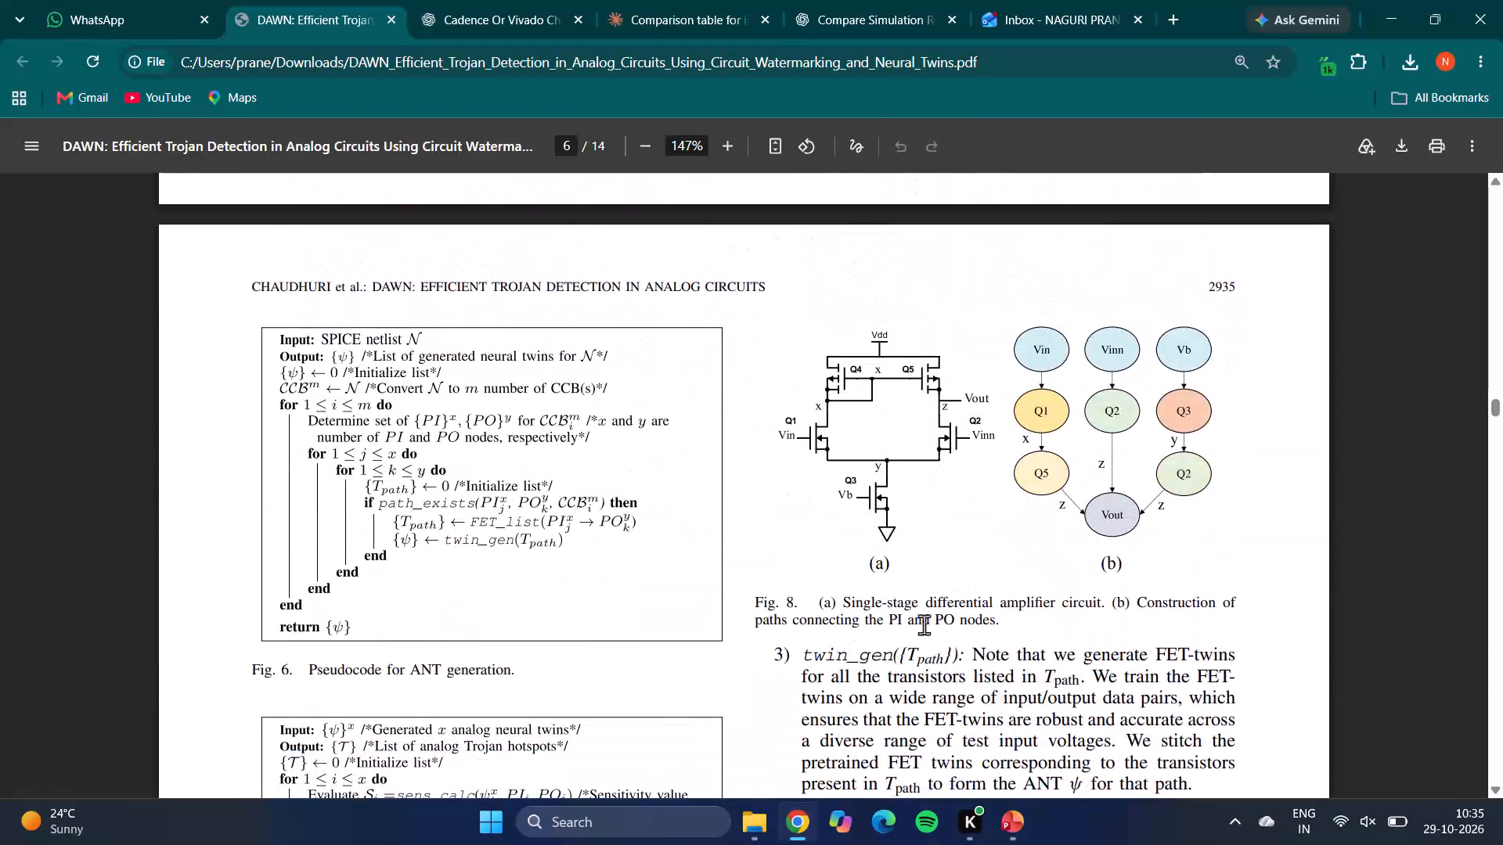
pyautogui.scroll(1, 924, 624)
pyautogui.click(993, 739)
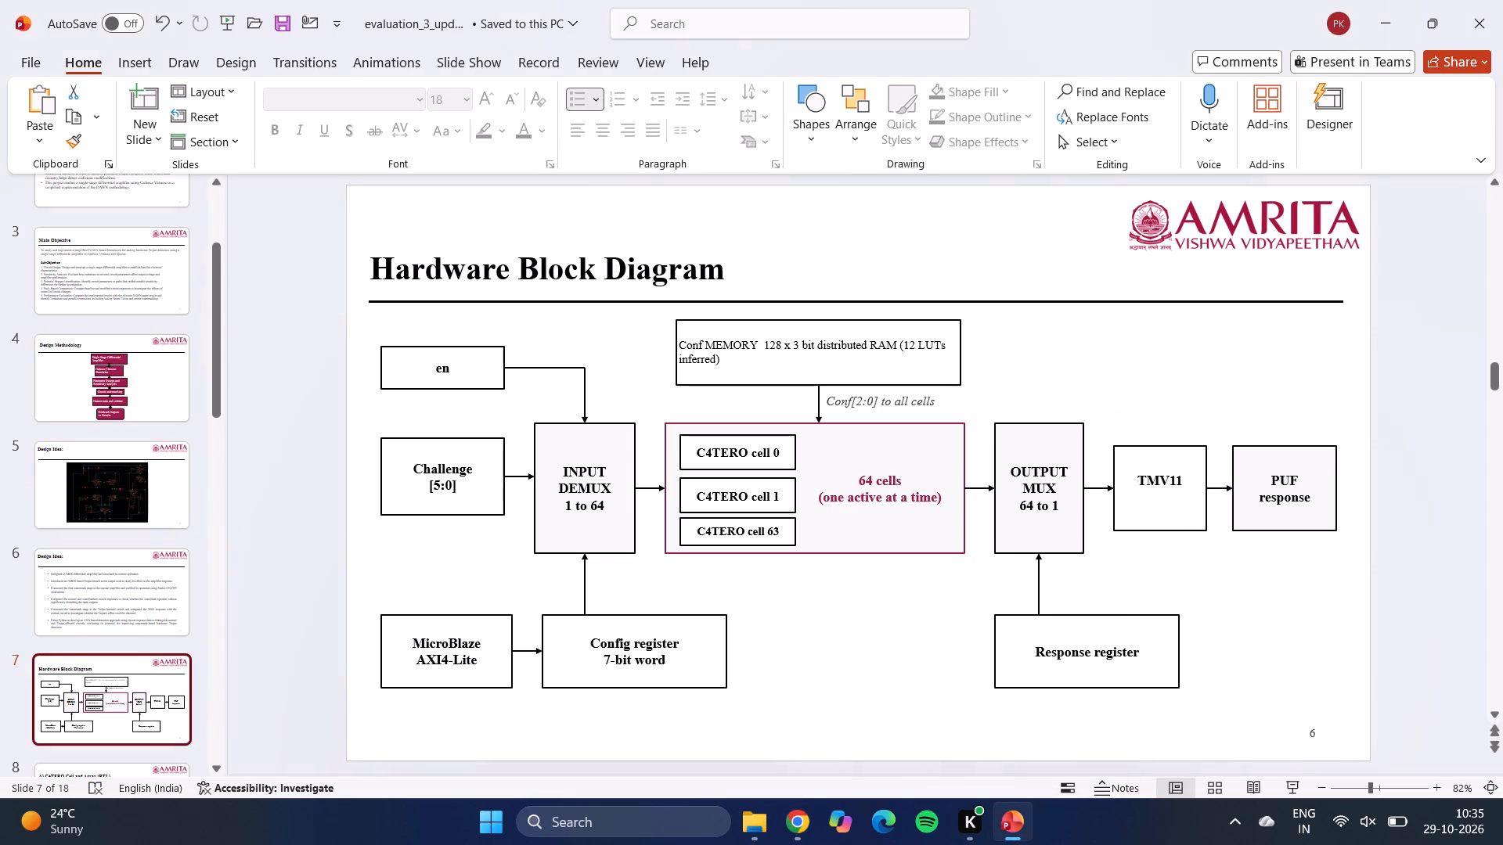
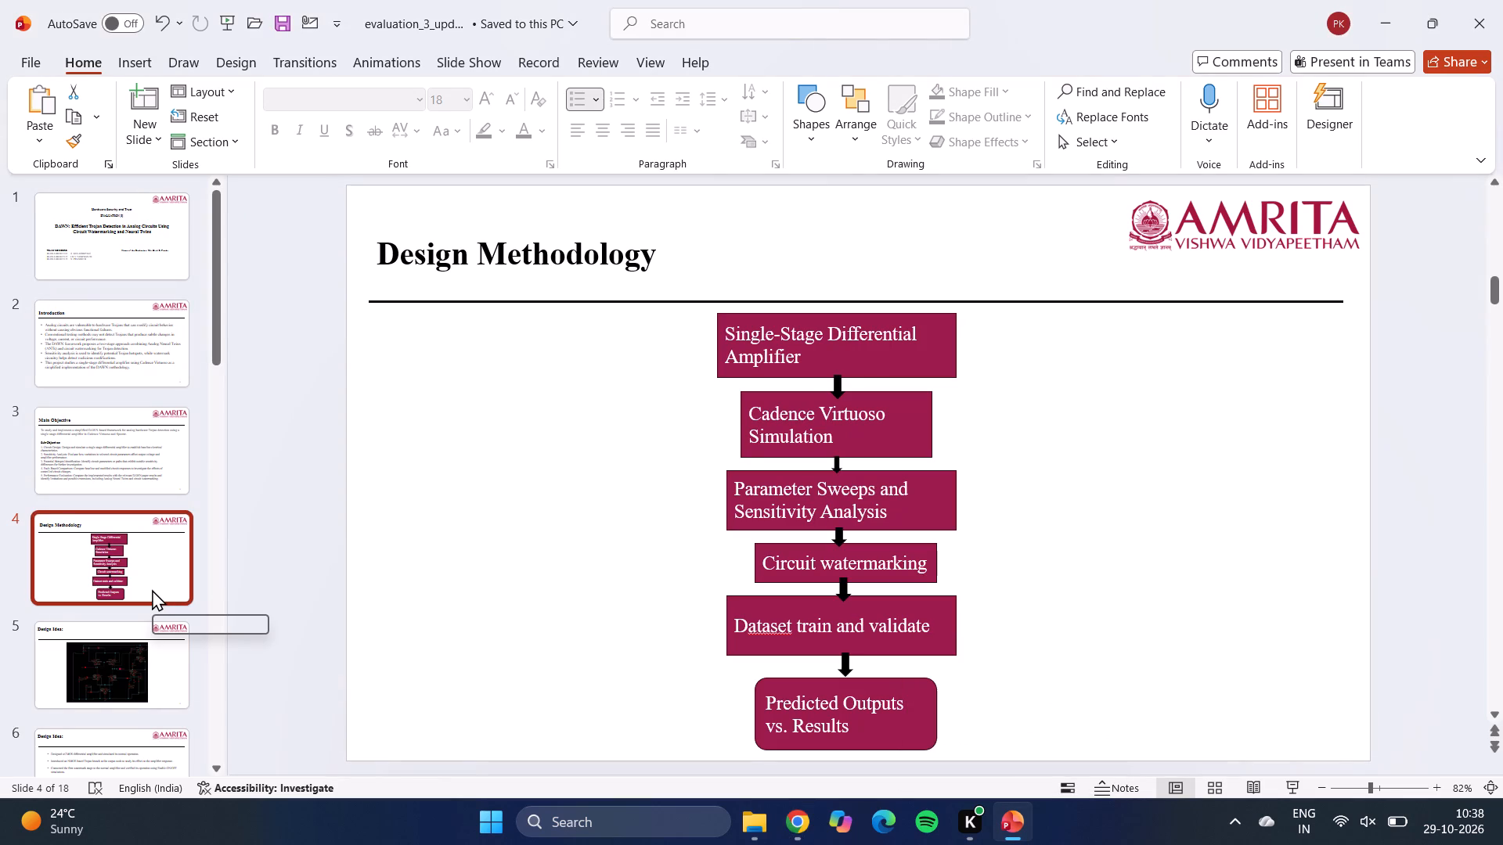
pyautogui.press('Down')
pyautogui.press('Down')
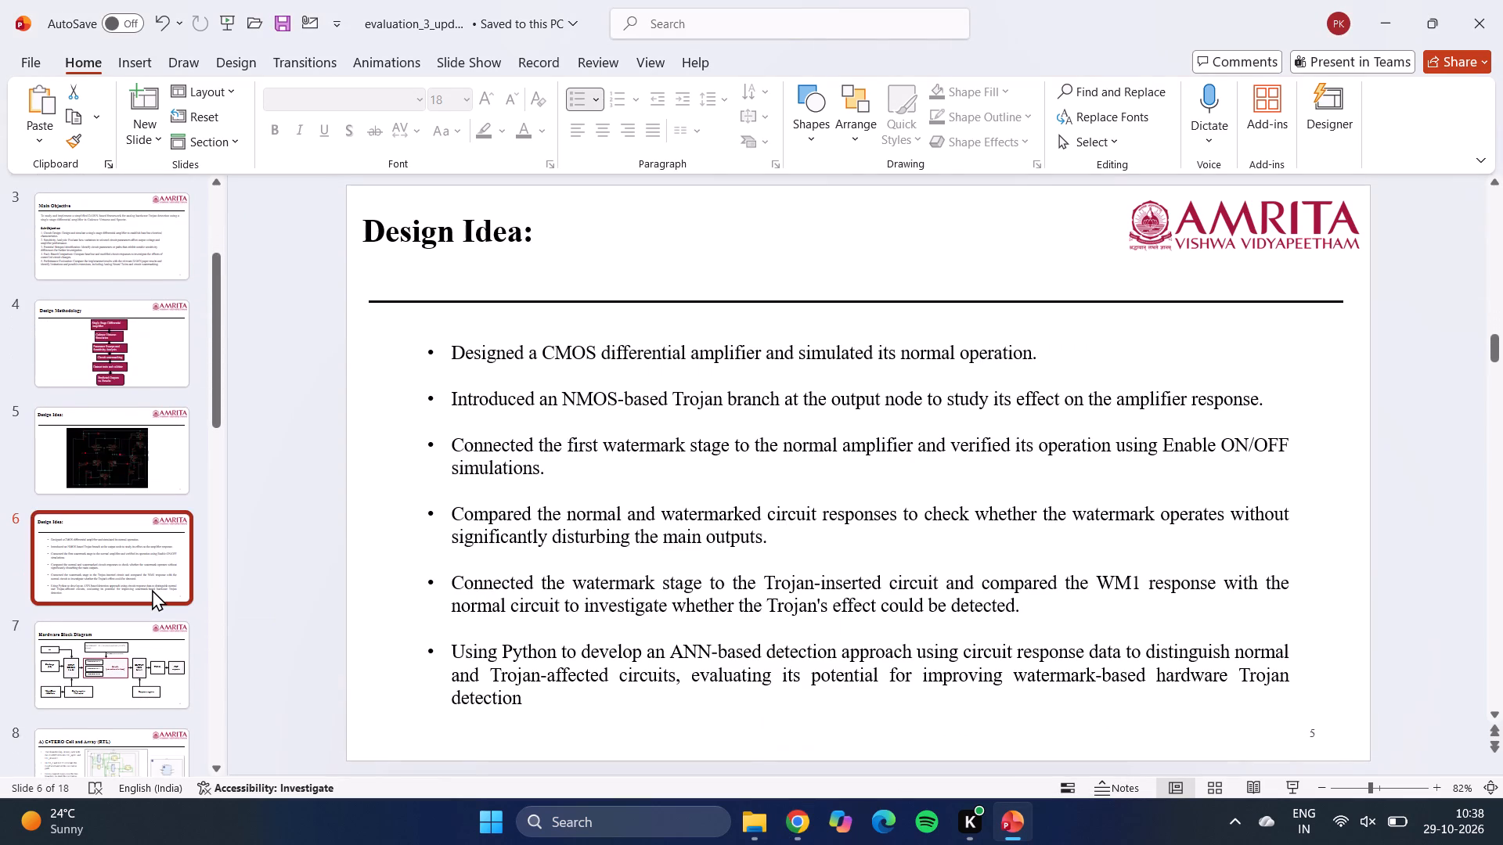
pyautogui.press('Down')
pyautogui.click(601, 243)
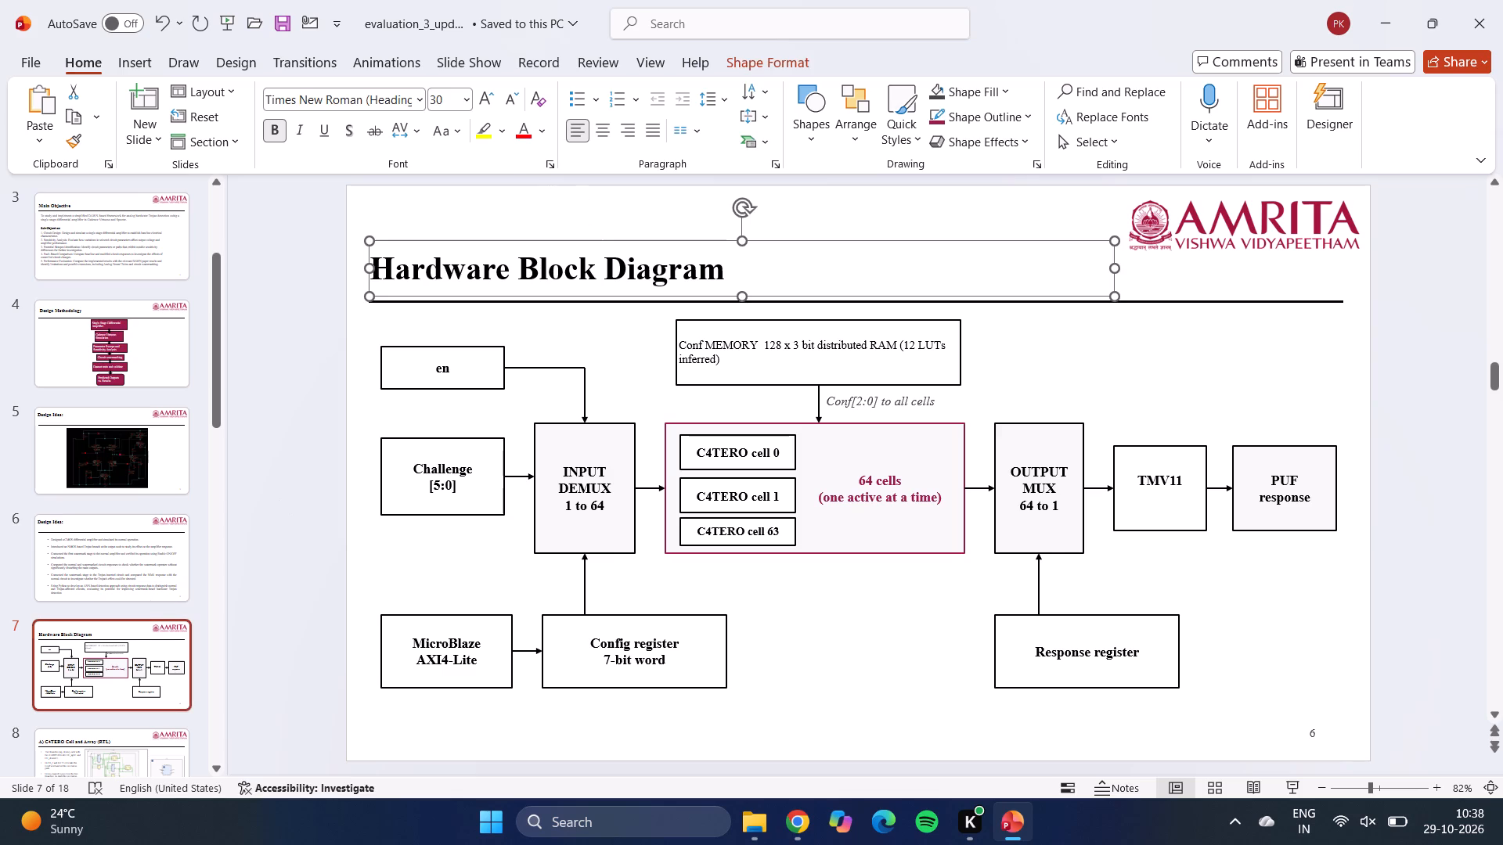
pyautogui.click(113, 671)
pyautogui.press('BackSpace')
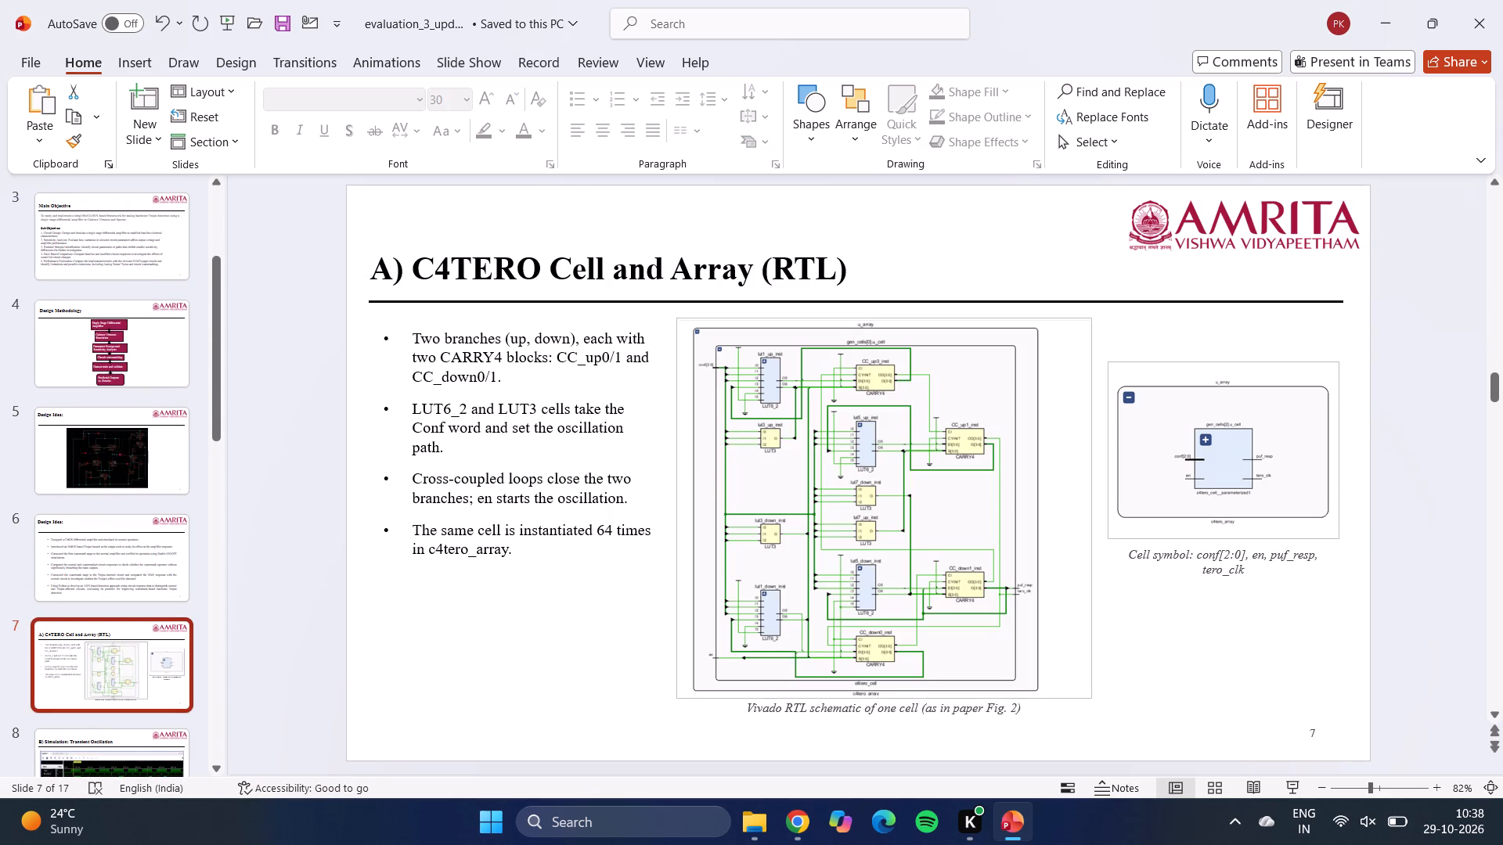
# Look through the remaining C4TERO slides, from Cell and Array (RTL) to Placement and Routing Balance and beyond, for outdated content.
pyautogui.moveTo(379, 269); pyautogui.dragTo(946, 630)
pyautogui.click(537, 644)
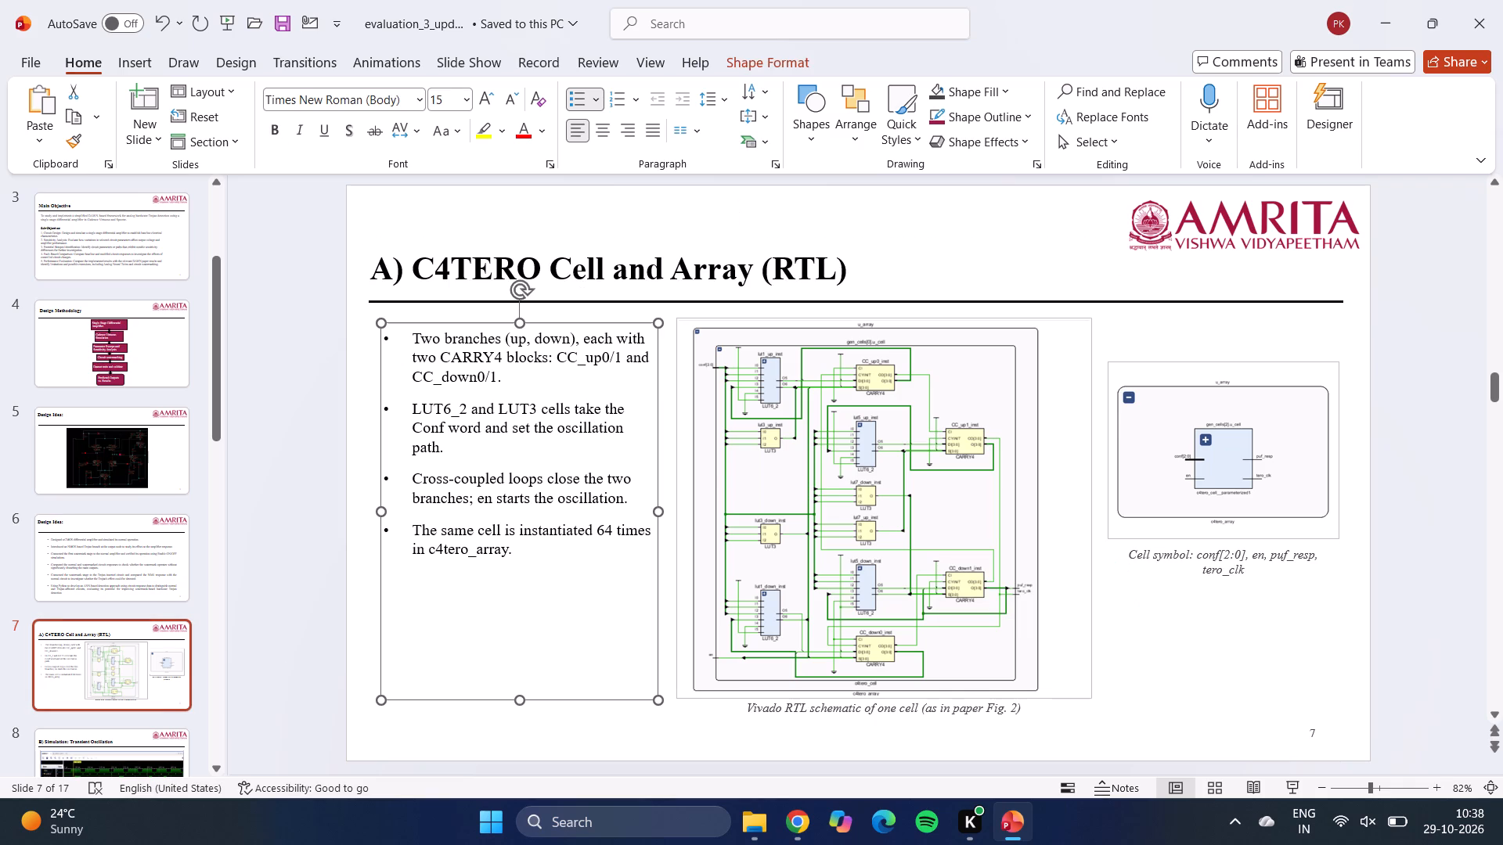
pyautogui.moveTo(214, 409); pyautogui.dragTo(225, 454)
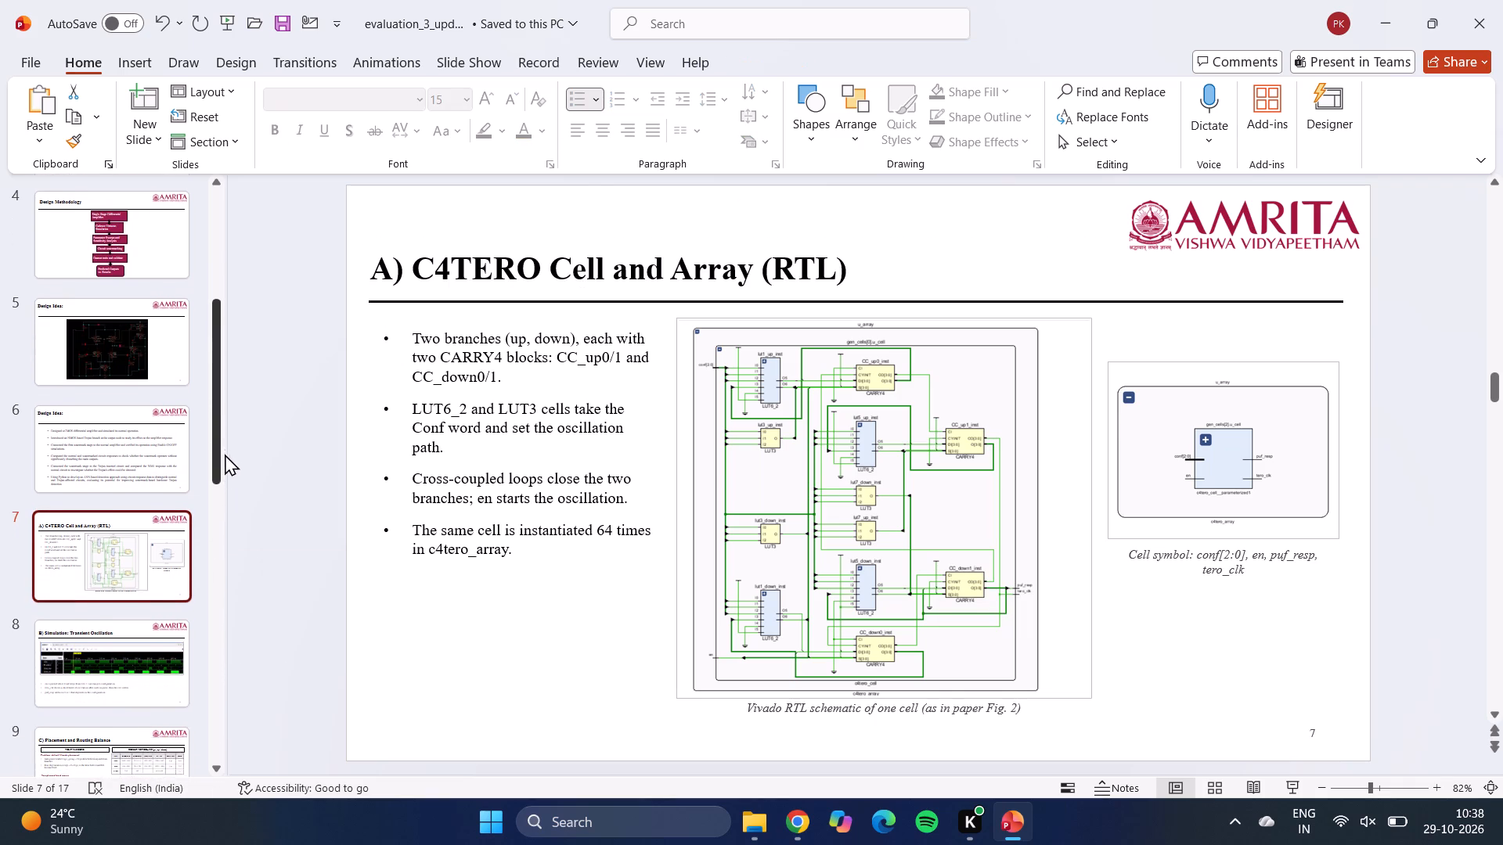
pyautogui.moveTo(225, 454); pyautogui.dragTo(226, 480)
pyautogui.click(119, 494)
pyautogui.click(129, 433)
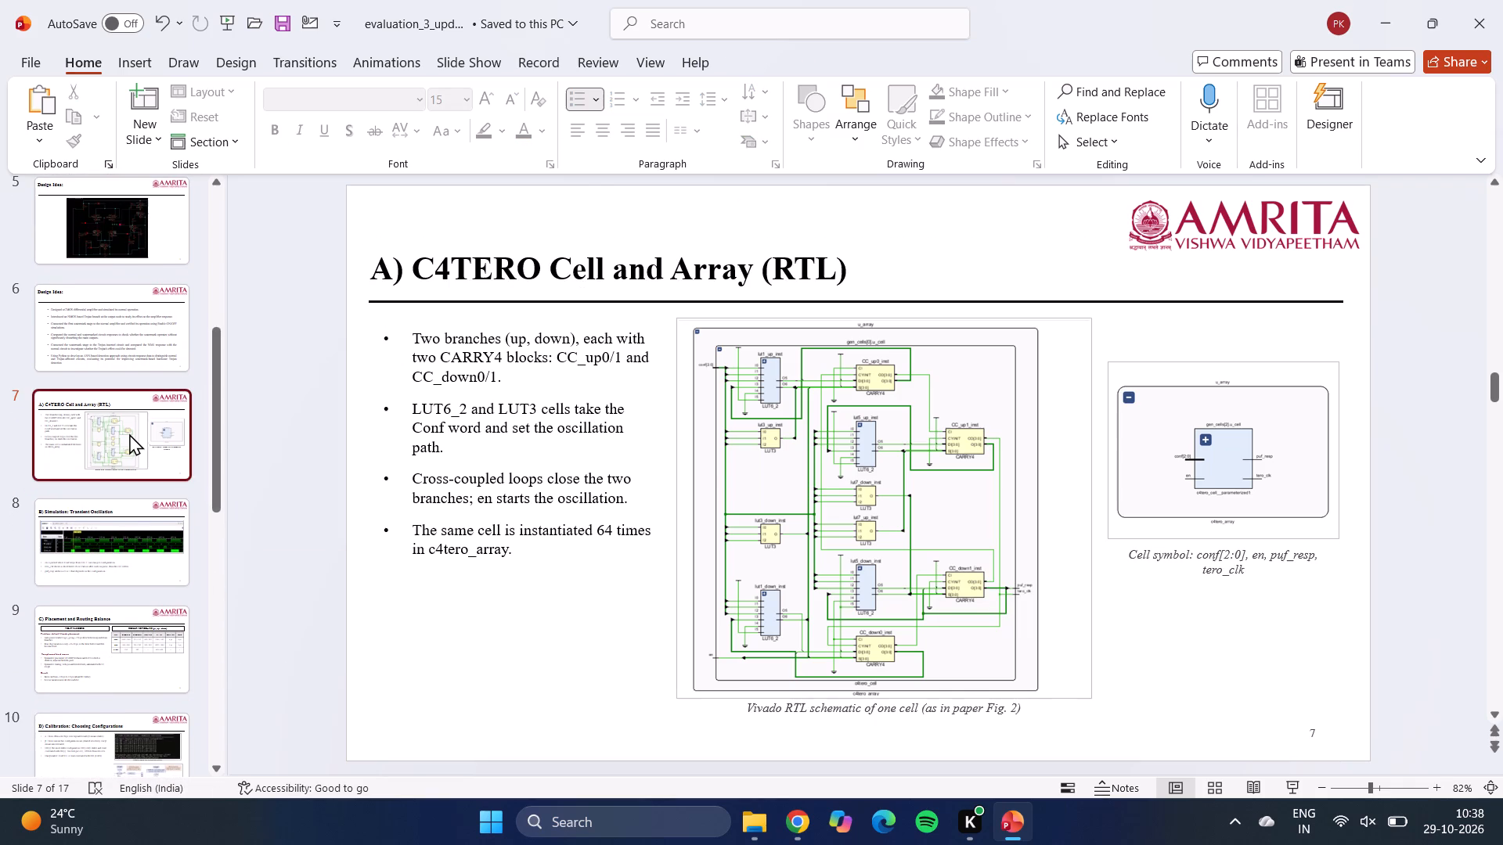
pyautogui.click(147, 531)
pyautogui.scroll(-1, 152, 556)
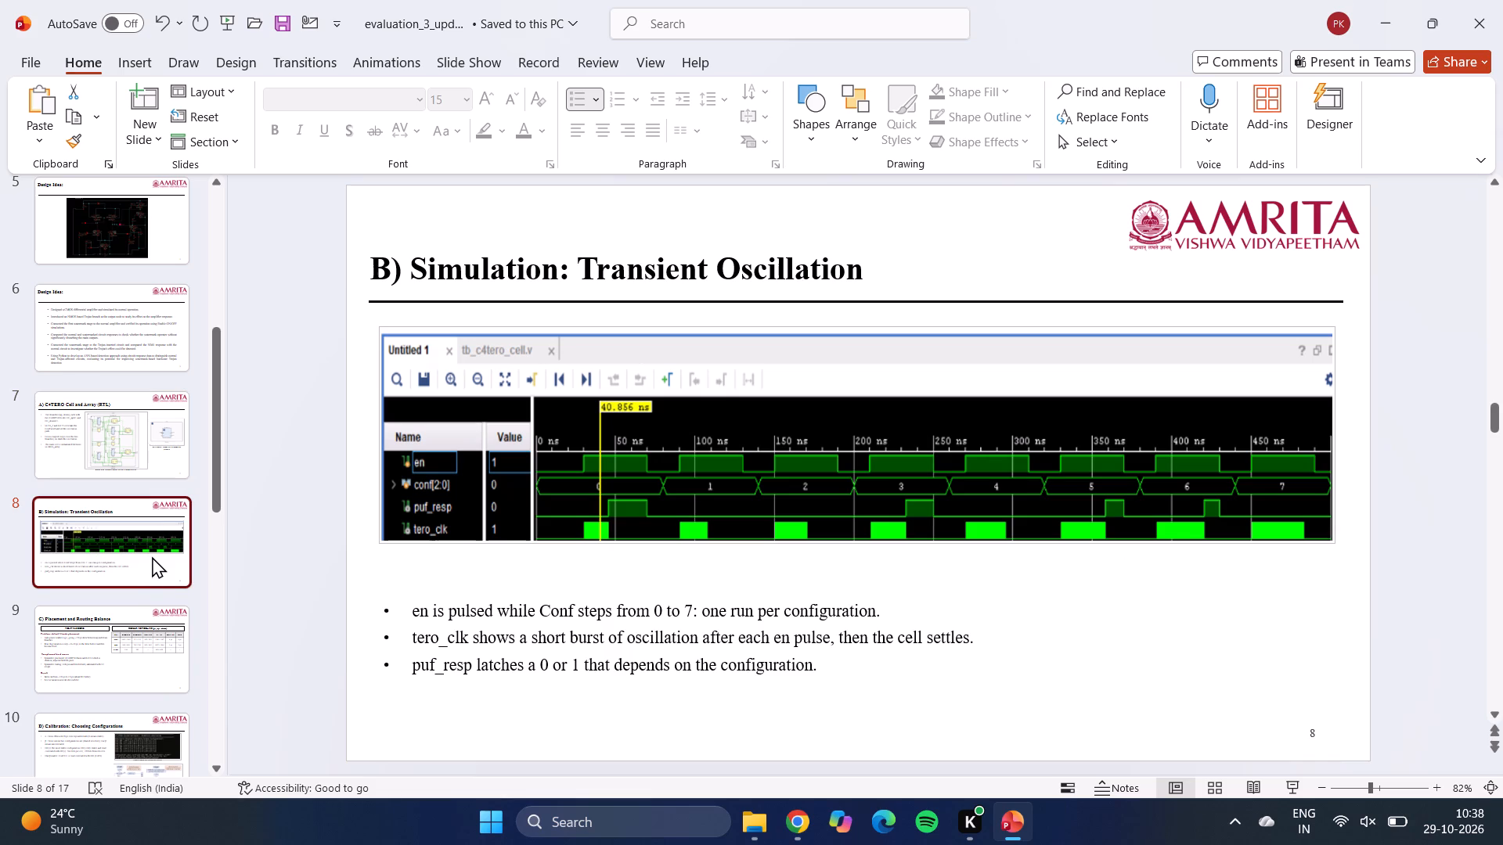
pyautogui.scroll(-1, 152, 556)
pyautogui.click(126, 624)
pyautogui.scroll(-1, 126, 624)
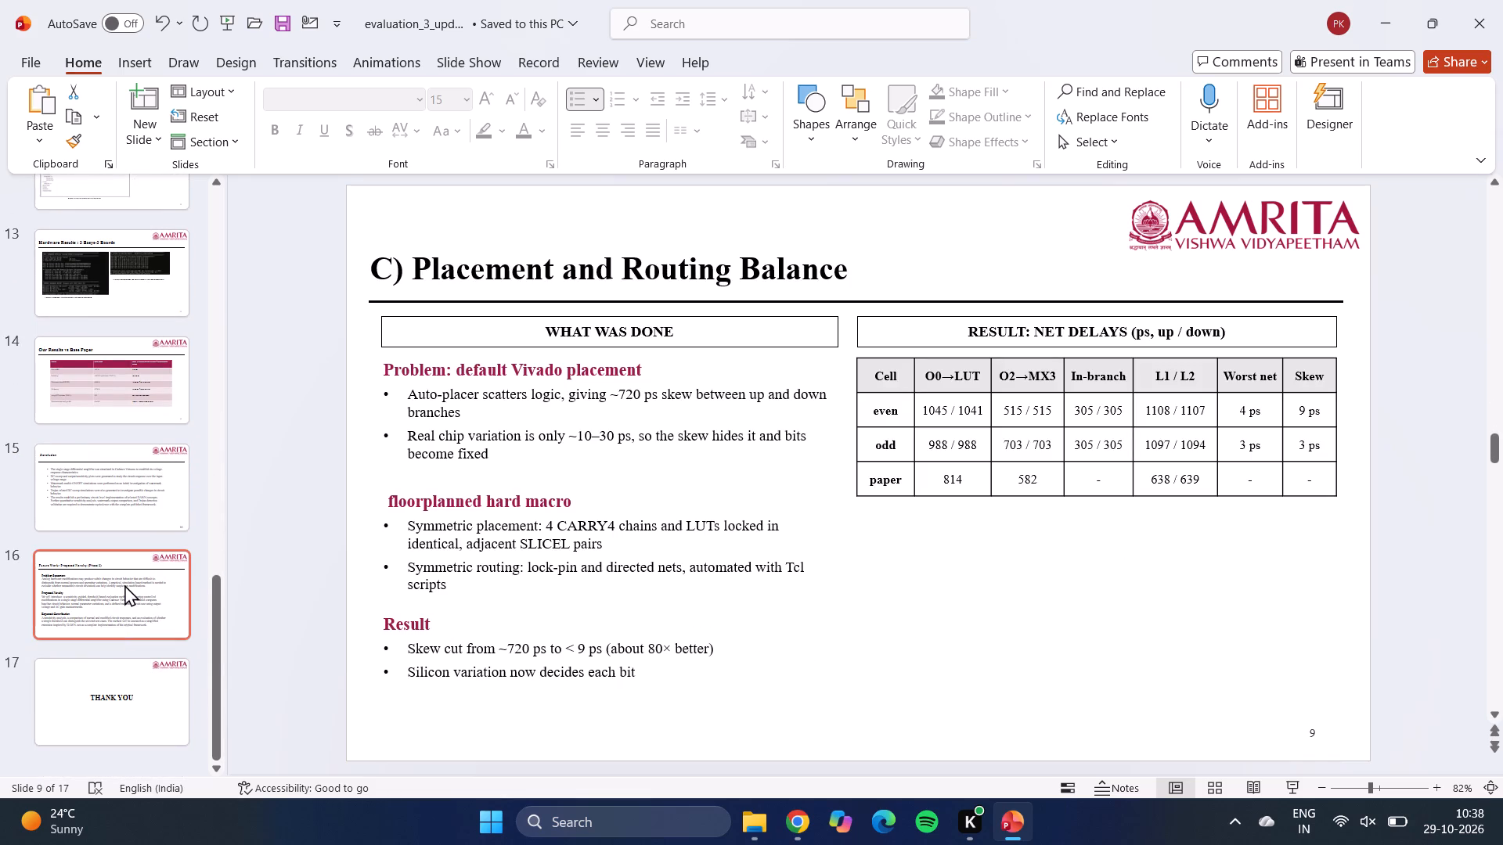
pyautogui.moveTo(208, 642); pyautogui.dragTo(208, 512)
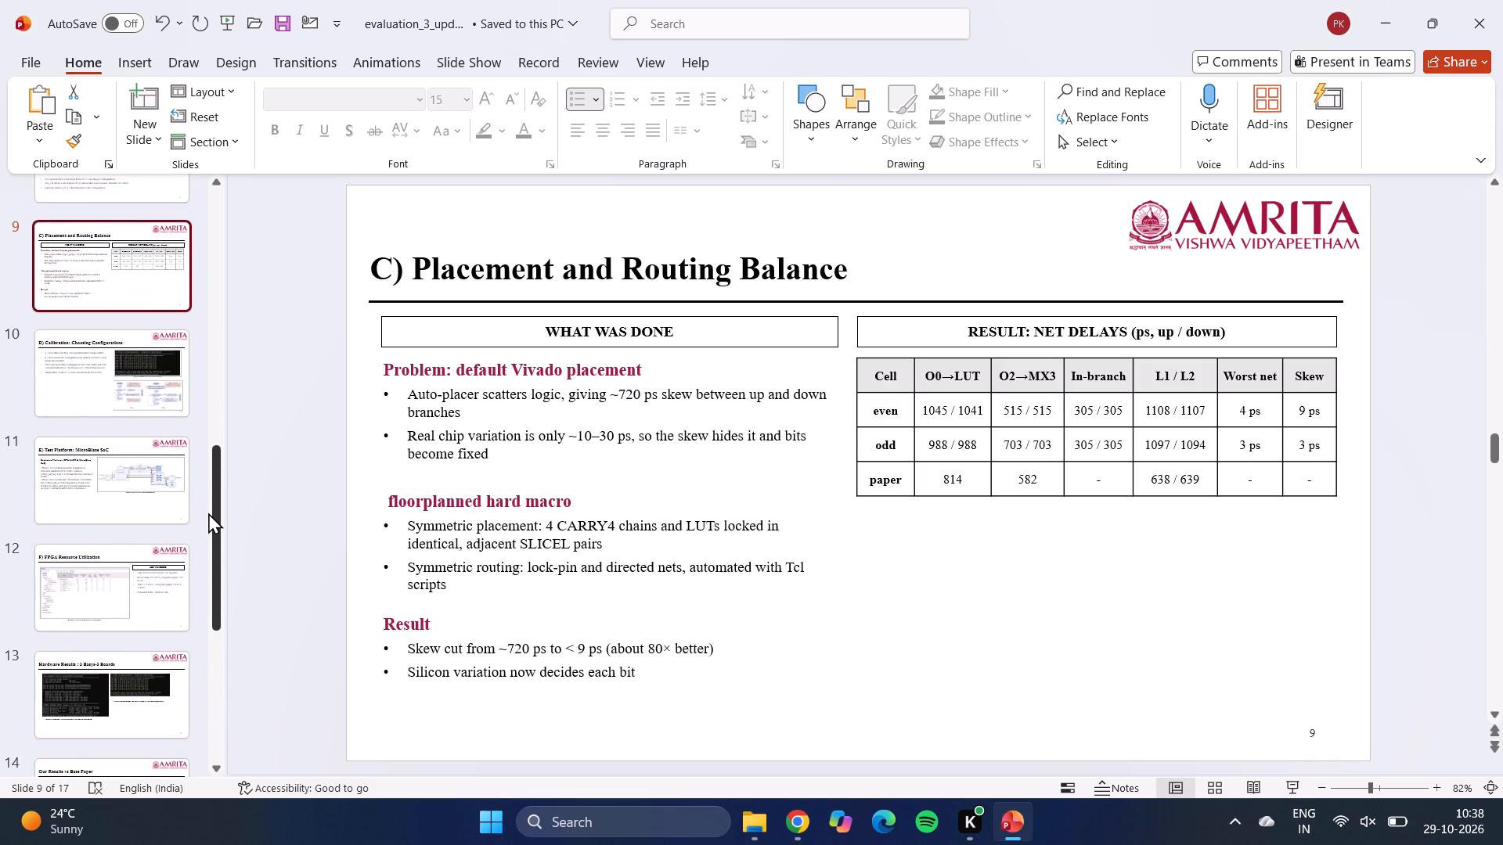
pyautogui.moveTo(217, 452); pyautogui.dragTo(204, 377)
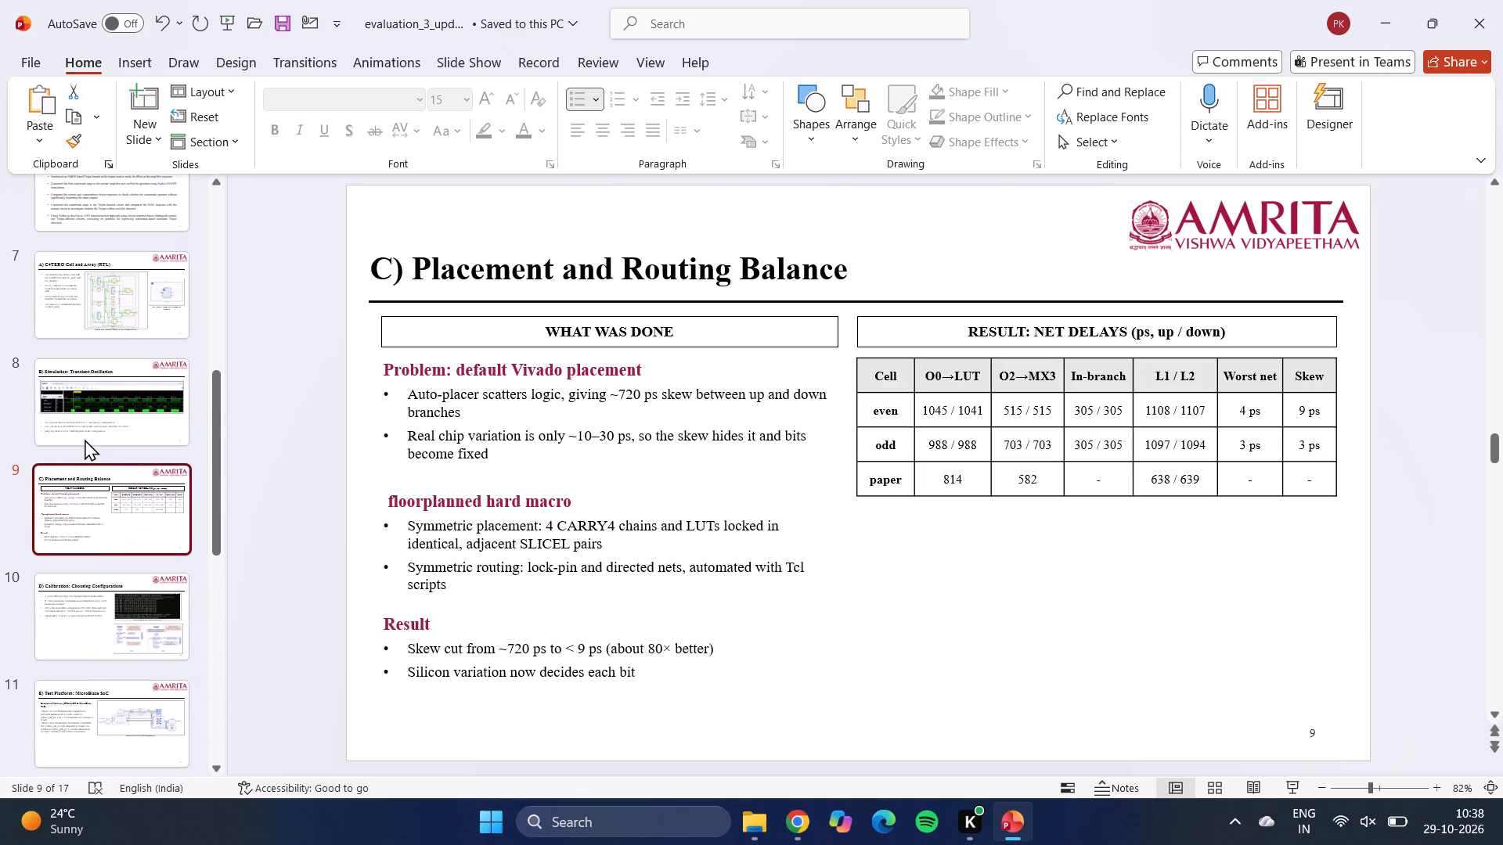
pyautogui.click(68, 435)
pyautogui.click(77, 314)
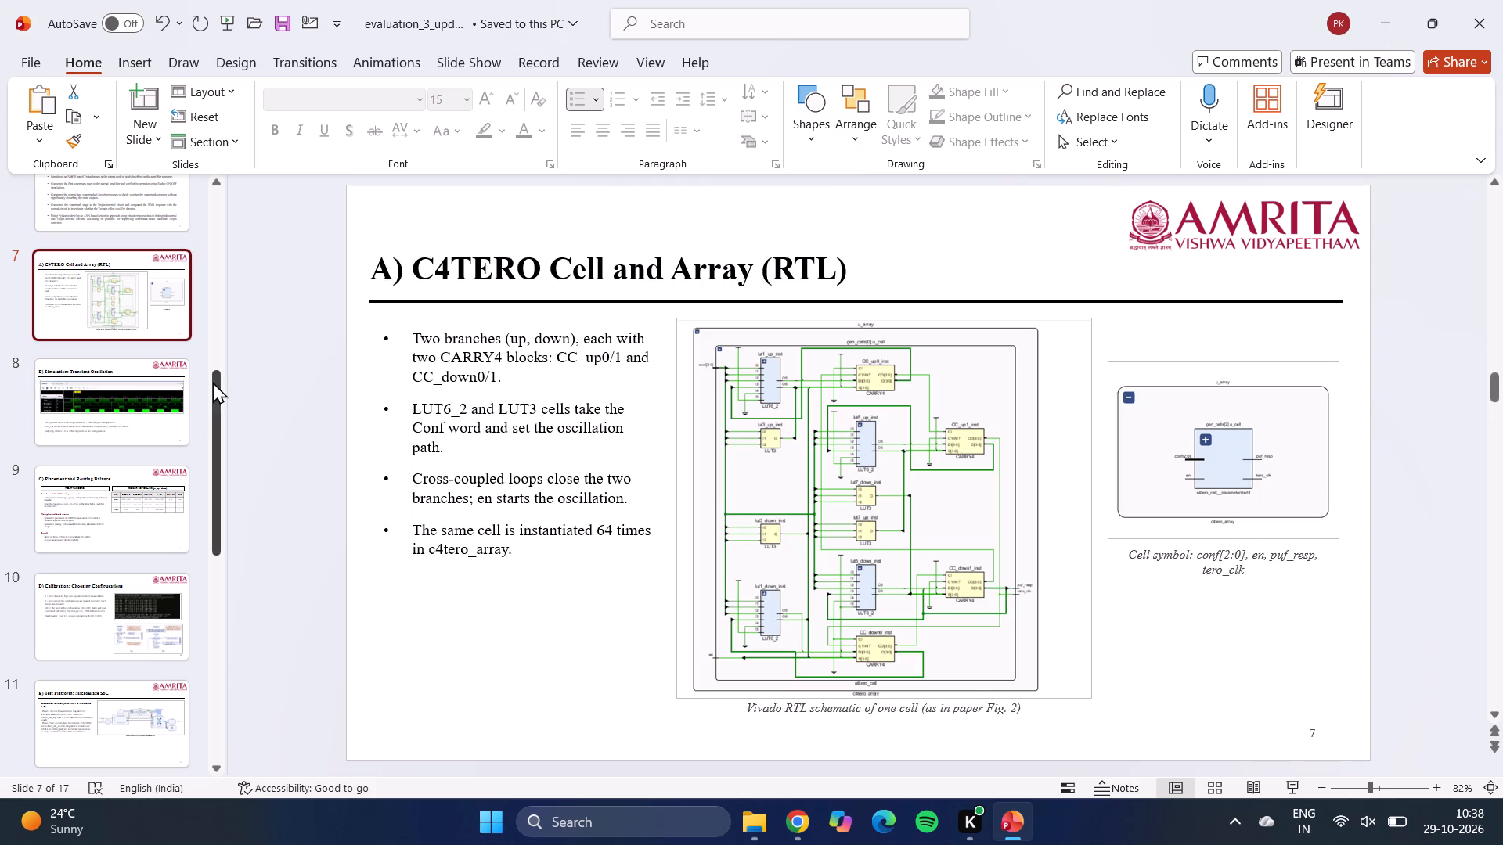
pyautogui.moveTo(219, 408); pyautogui.dragTo(220, 369)
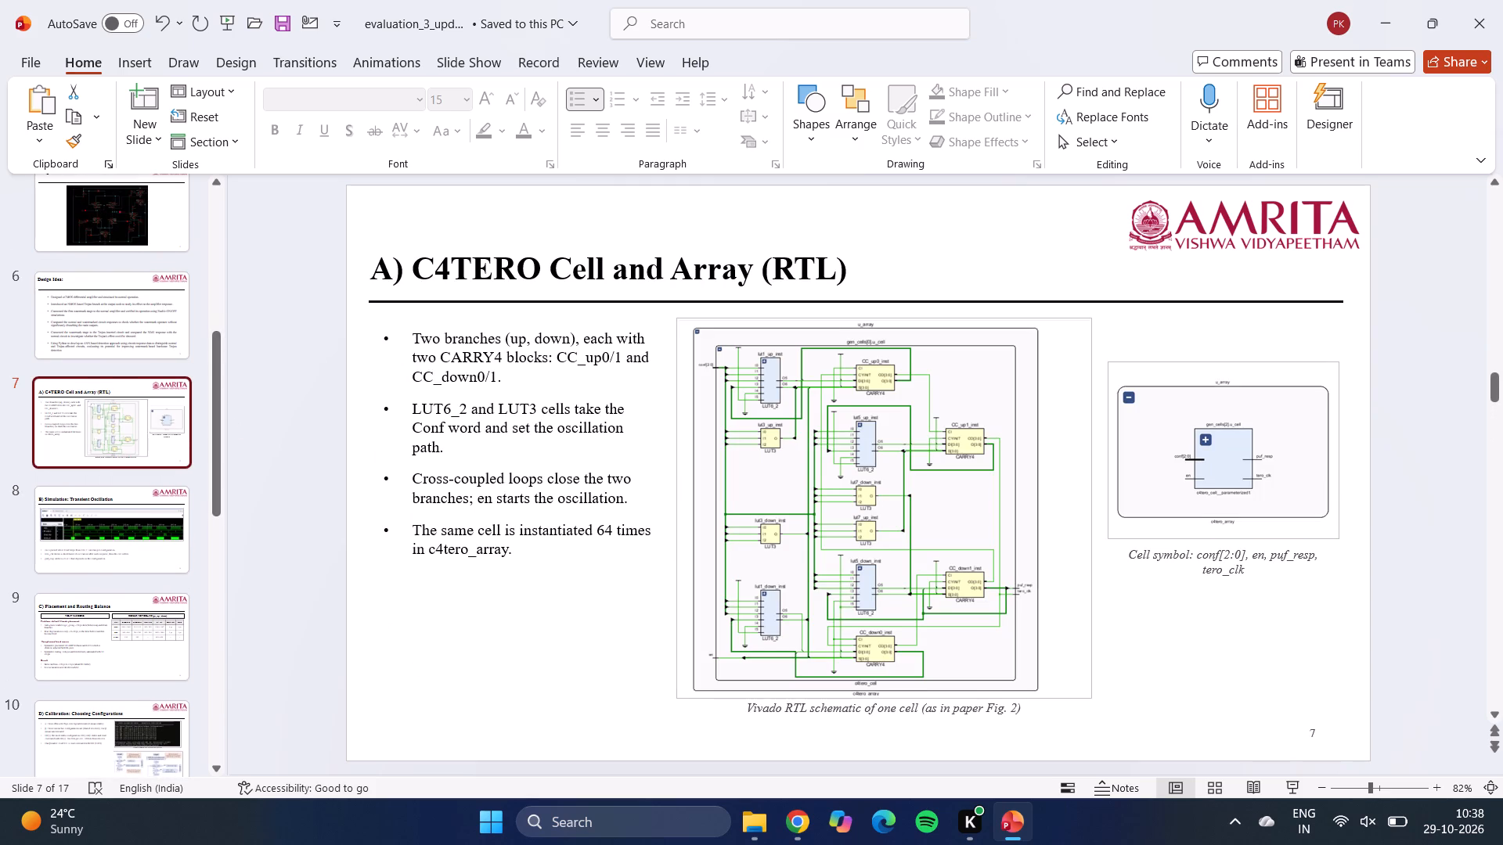
# Delete the Vivado RTL schematic picture from the C4TERO Cell and Array (RTL) slide.
pyautogui.click(839, 269)
pyautogui.click(910, 400)
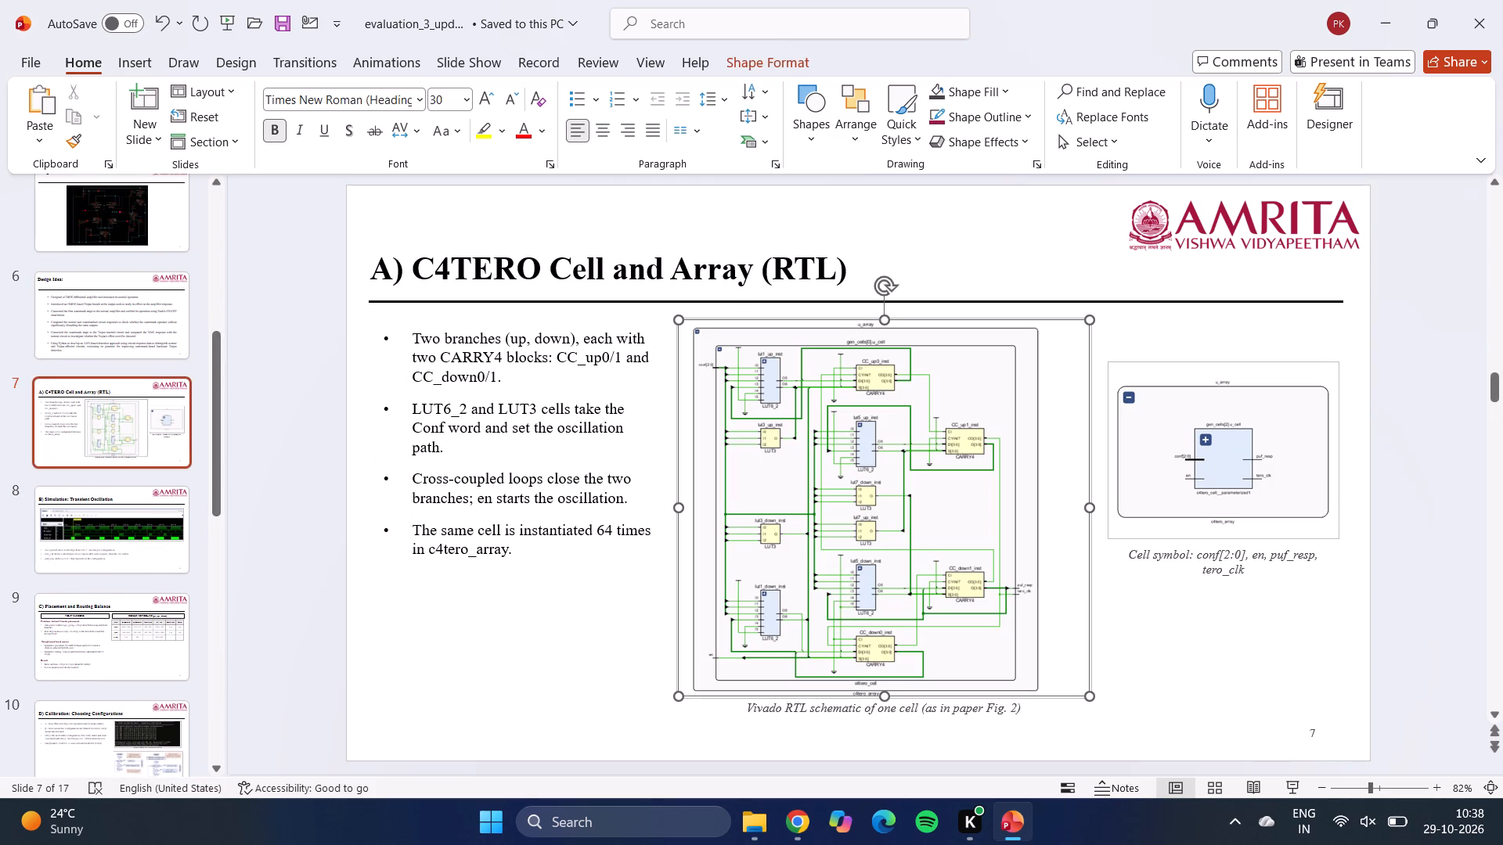
pyautogui.press('BackSpace')
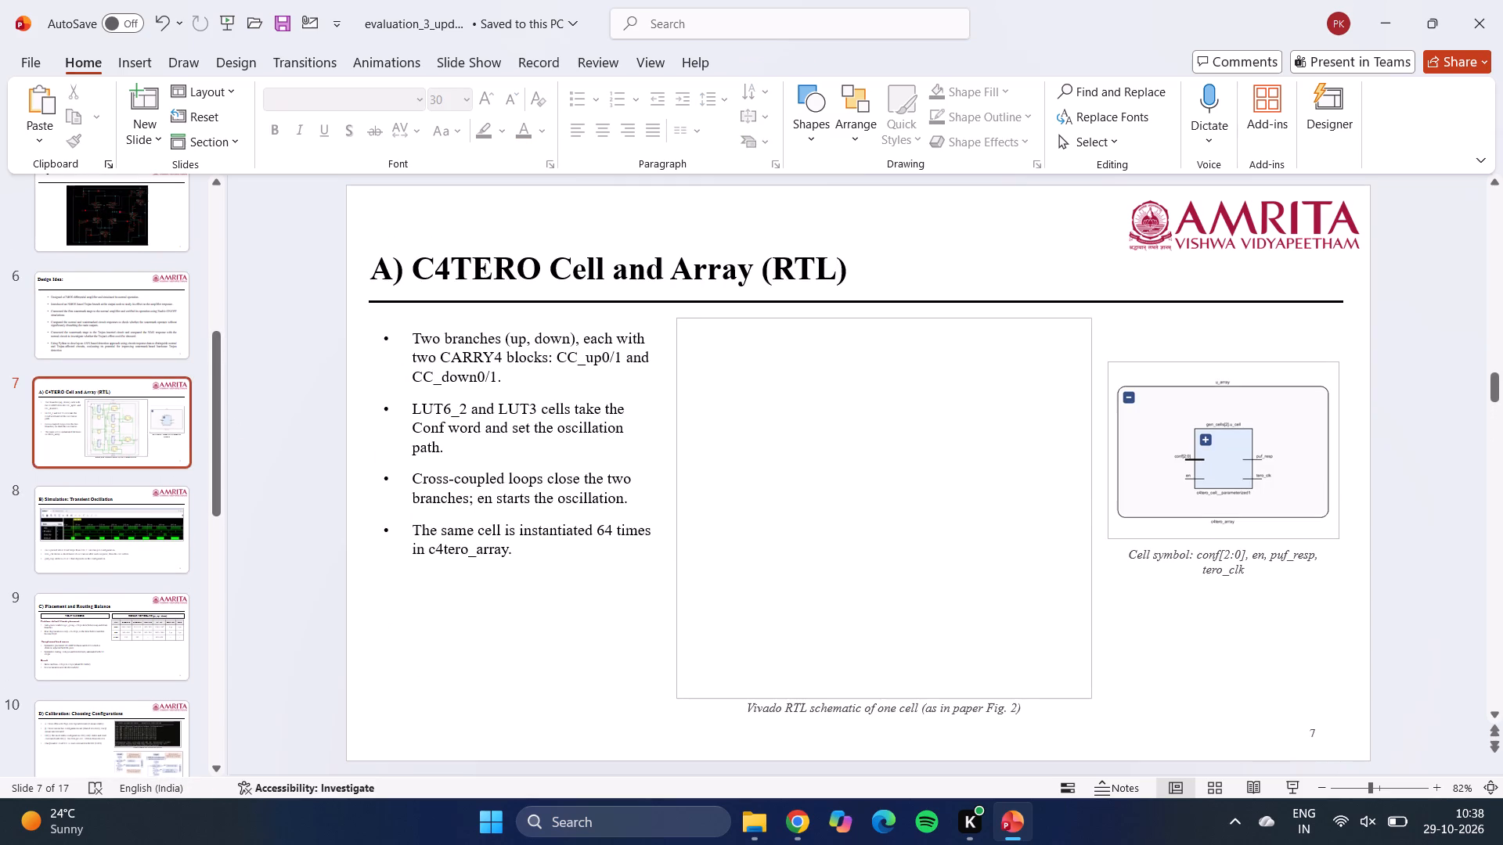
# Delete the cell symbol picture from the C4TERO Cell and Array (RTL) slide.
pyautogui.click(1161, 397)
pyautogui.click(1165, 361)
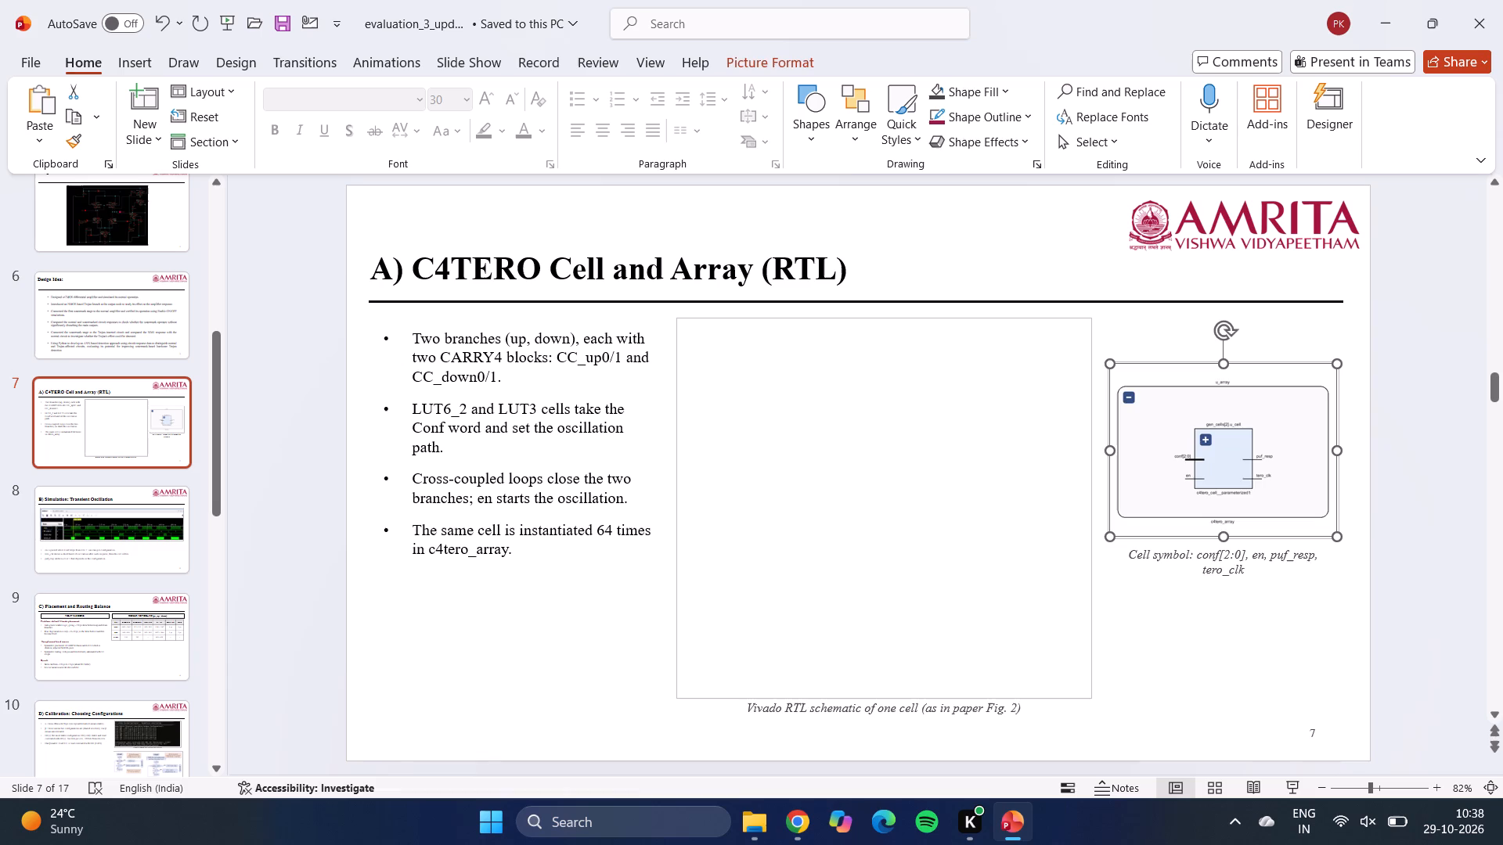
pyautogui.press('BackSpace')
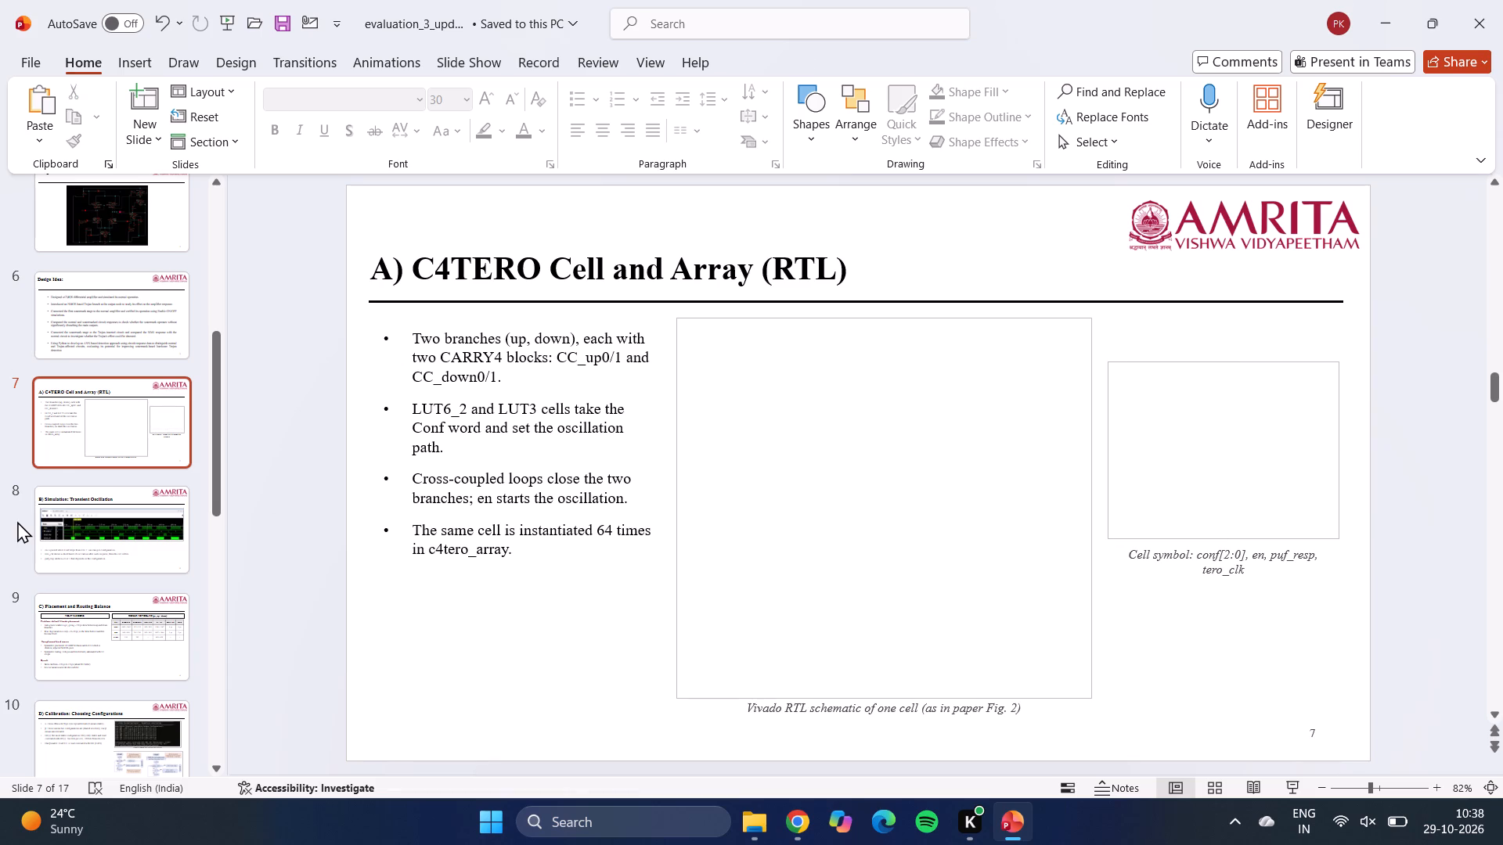
# Delete the whole C4TERO Cell and Array (RTL) slide.
pyautogui.click(52, 458)
pyautogui.press('BackSpace')
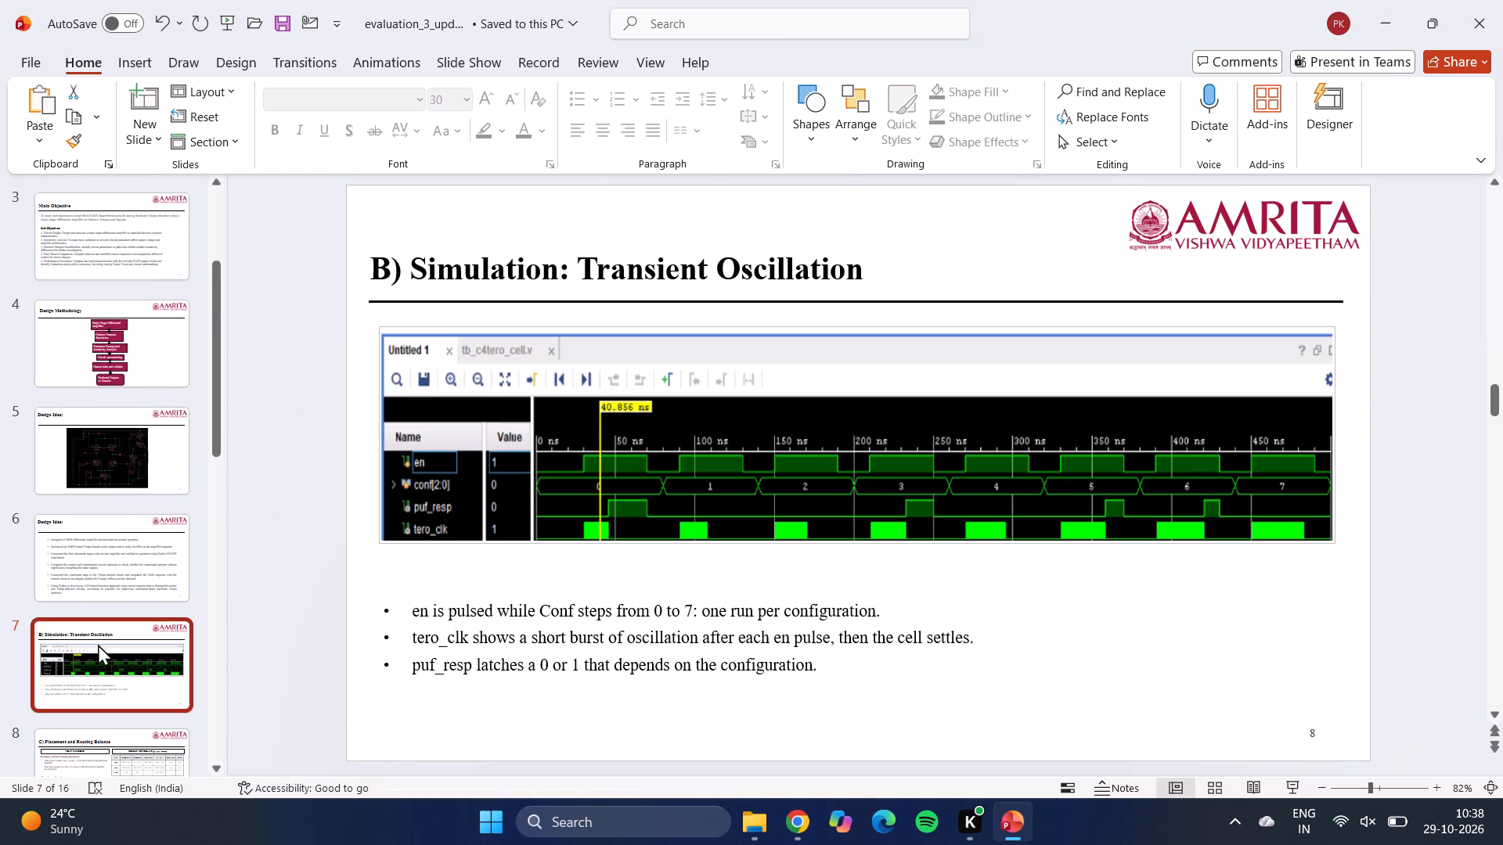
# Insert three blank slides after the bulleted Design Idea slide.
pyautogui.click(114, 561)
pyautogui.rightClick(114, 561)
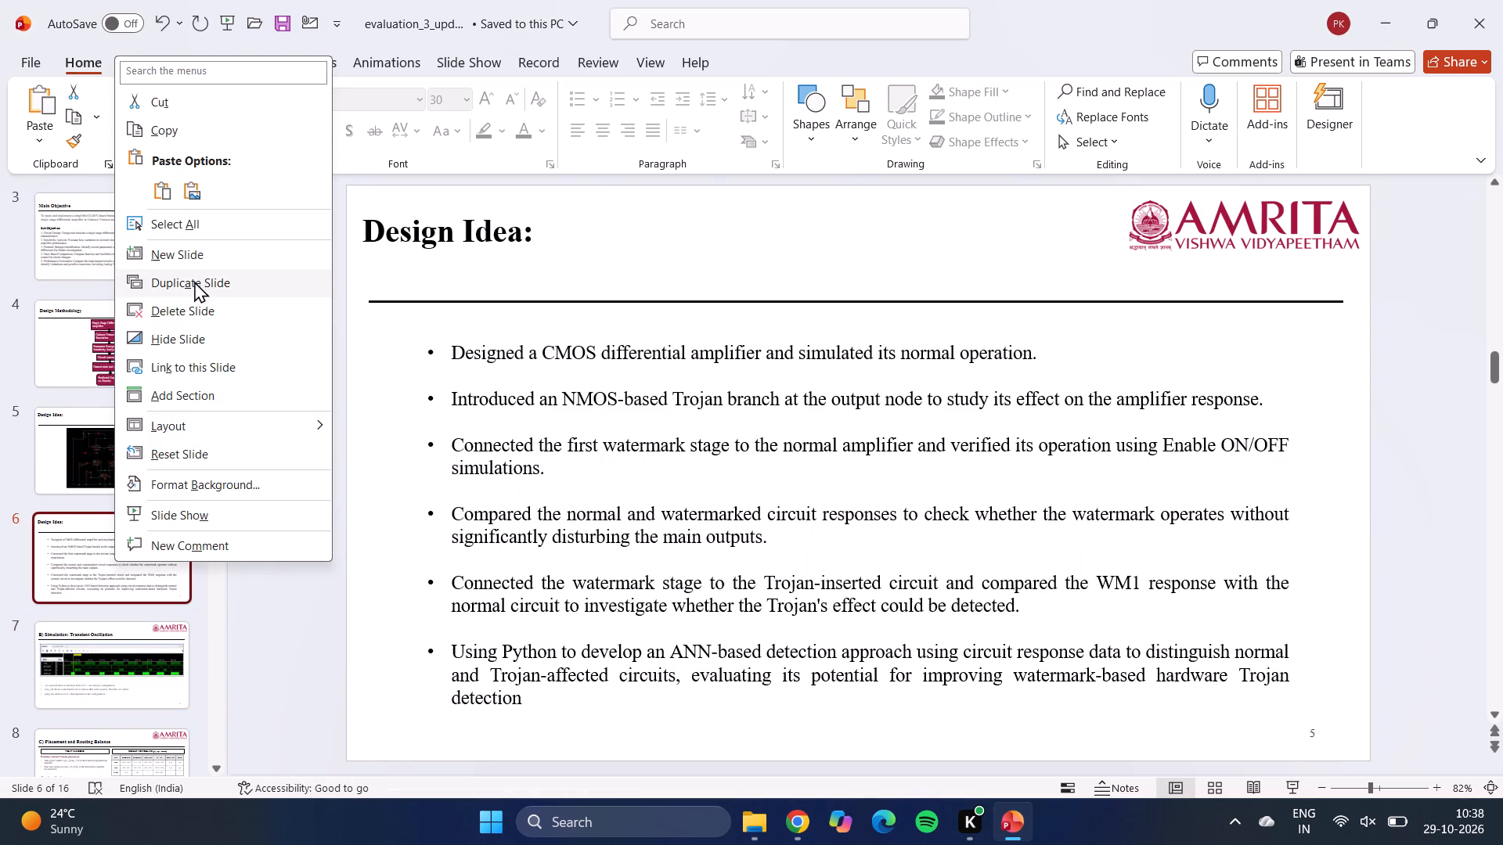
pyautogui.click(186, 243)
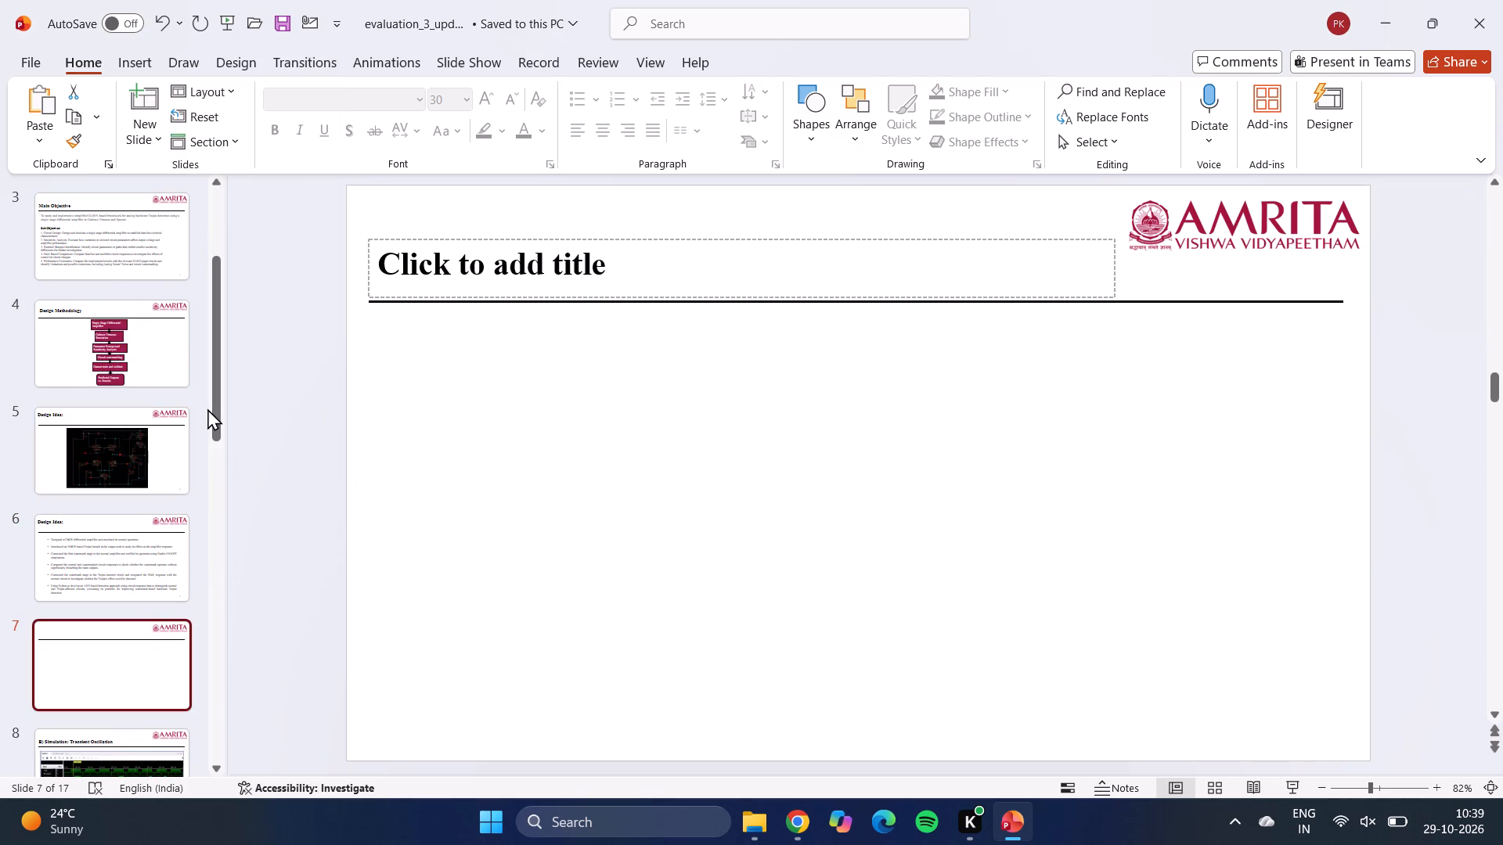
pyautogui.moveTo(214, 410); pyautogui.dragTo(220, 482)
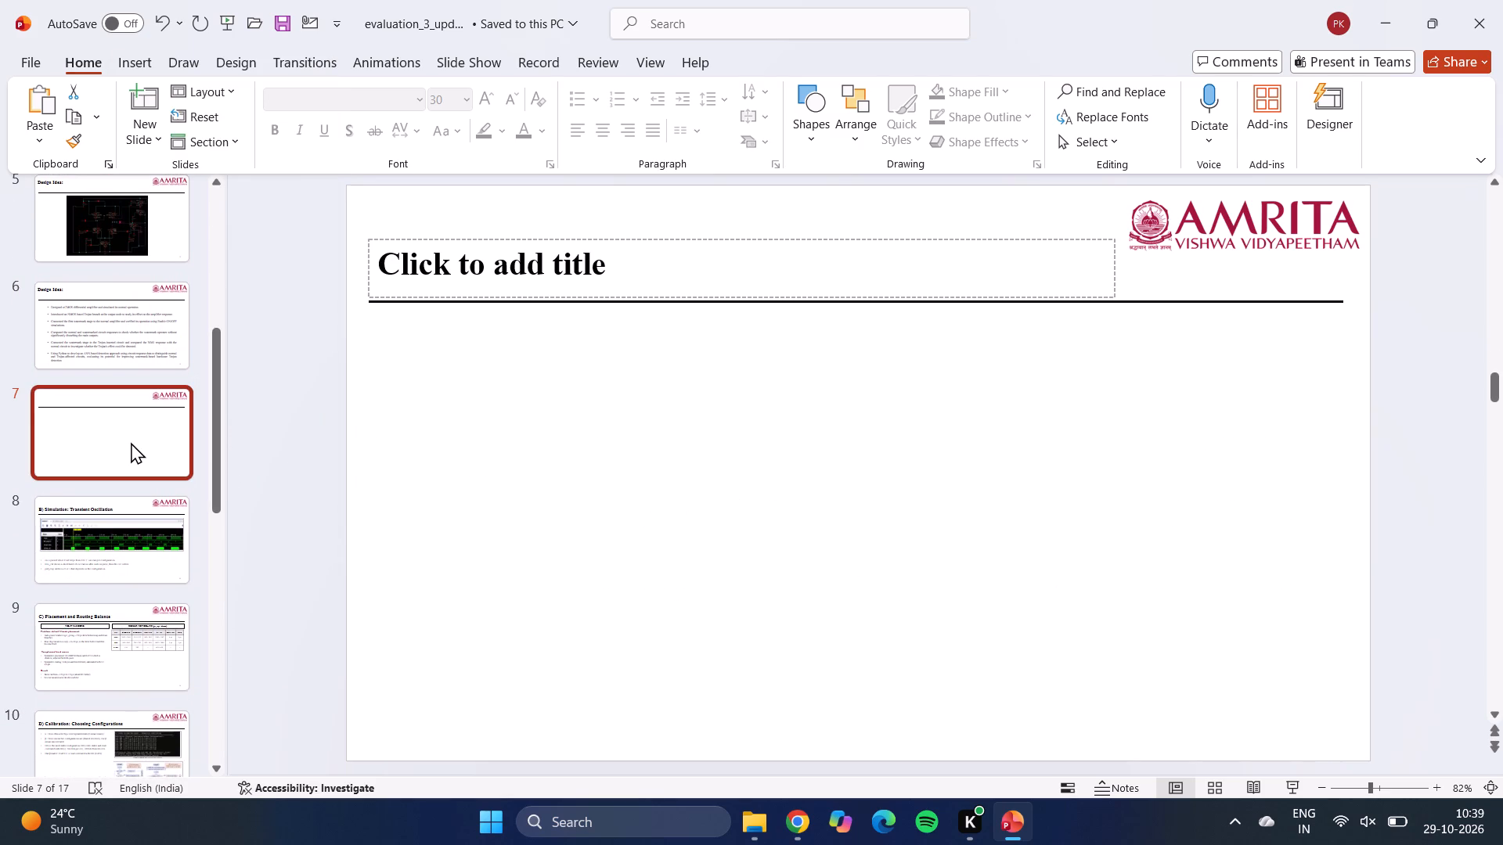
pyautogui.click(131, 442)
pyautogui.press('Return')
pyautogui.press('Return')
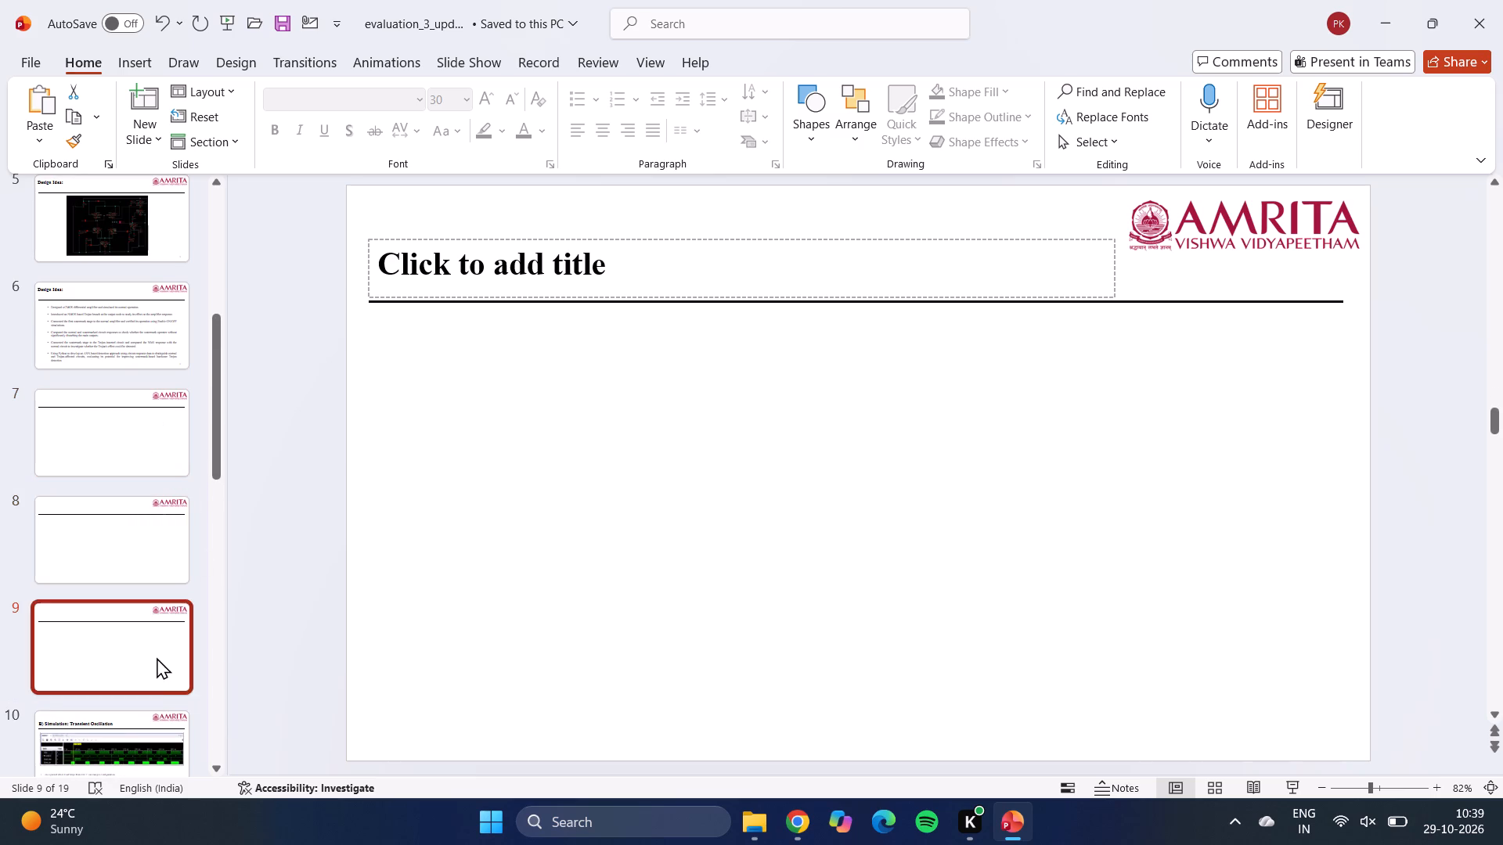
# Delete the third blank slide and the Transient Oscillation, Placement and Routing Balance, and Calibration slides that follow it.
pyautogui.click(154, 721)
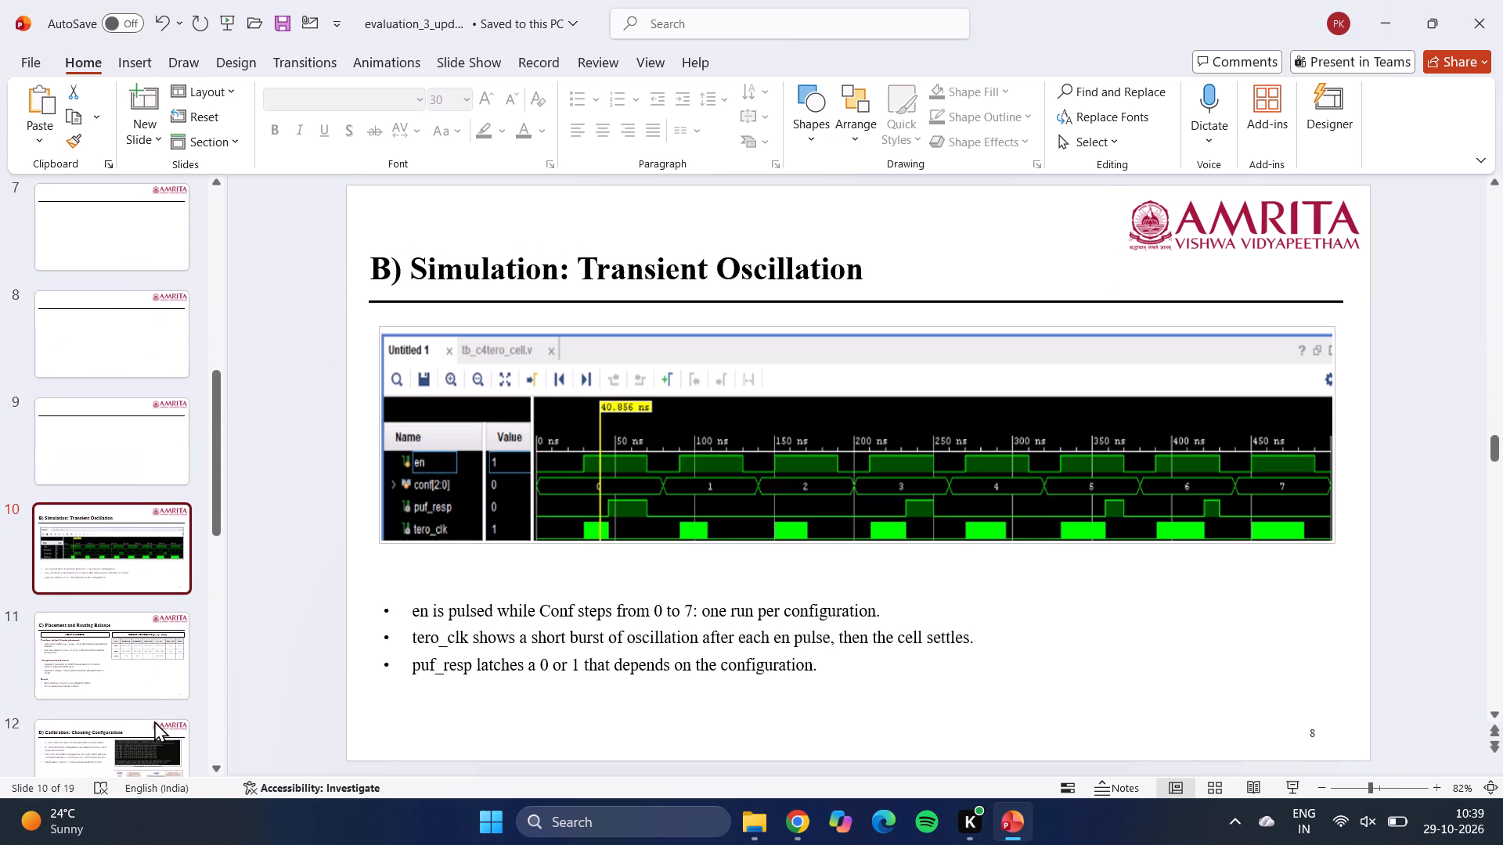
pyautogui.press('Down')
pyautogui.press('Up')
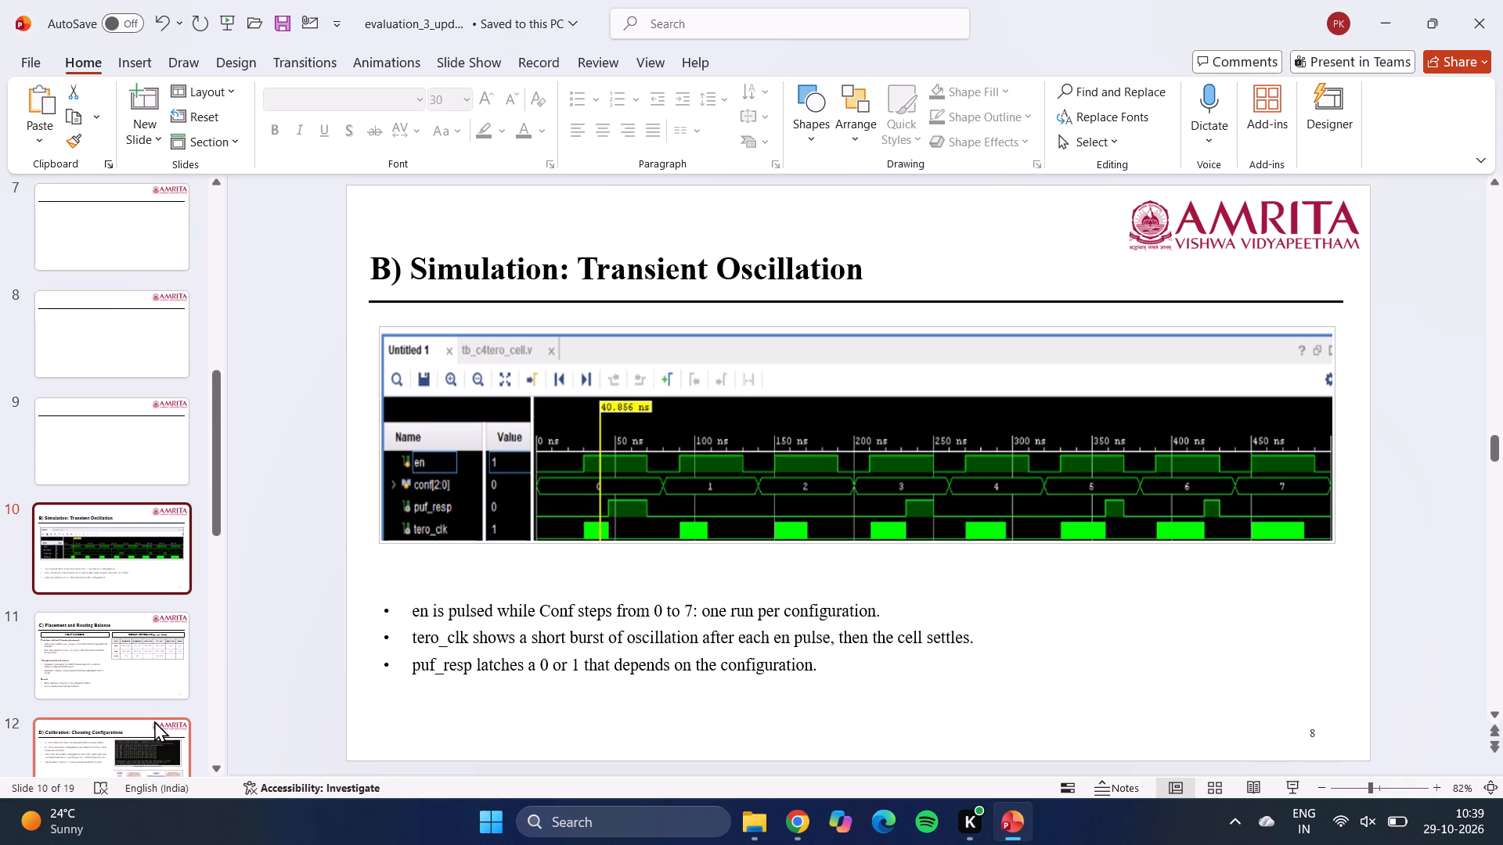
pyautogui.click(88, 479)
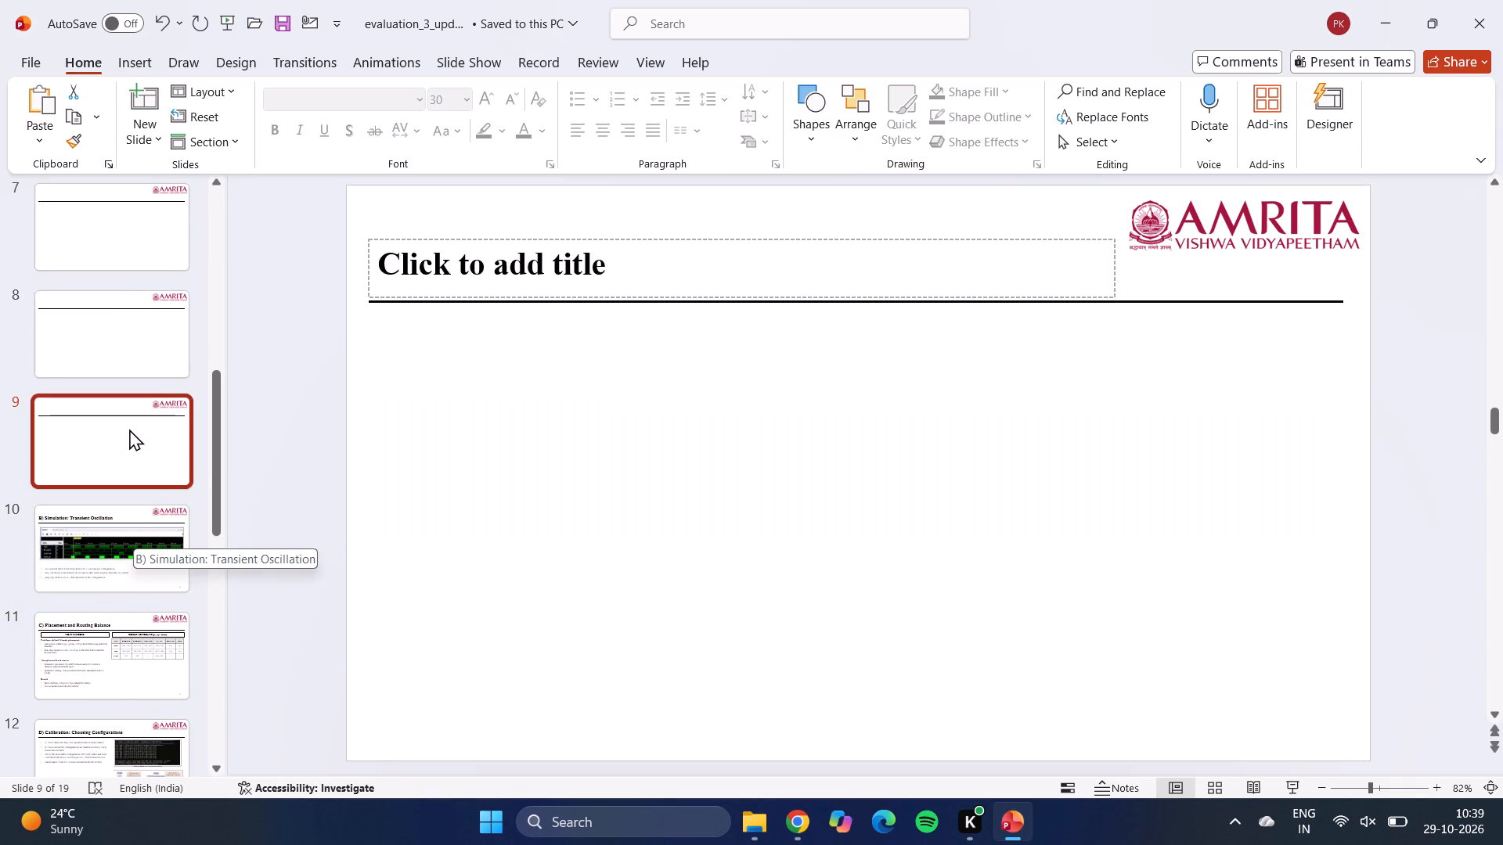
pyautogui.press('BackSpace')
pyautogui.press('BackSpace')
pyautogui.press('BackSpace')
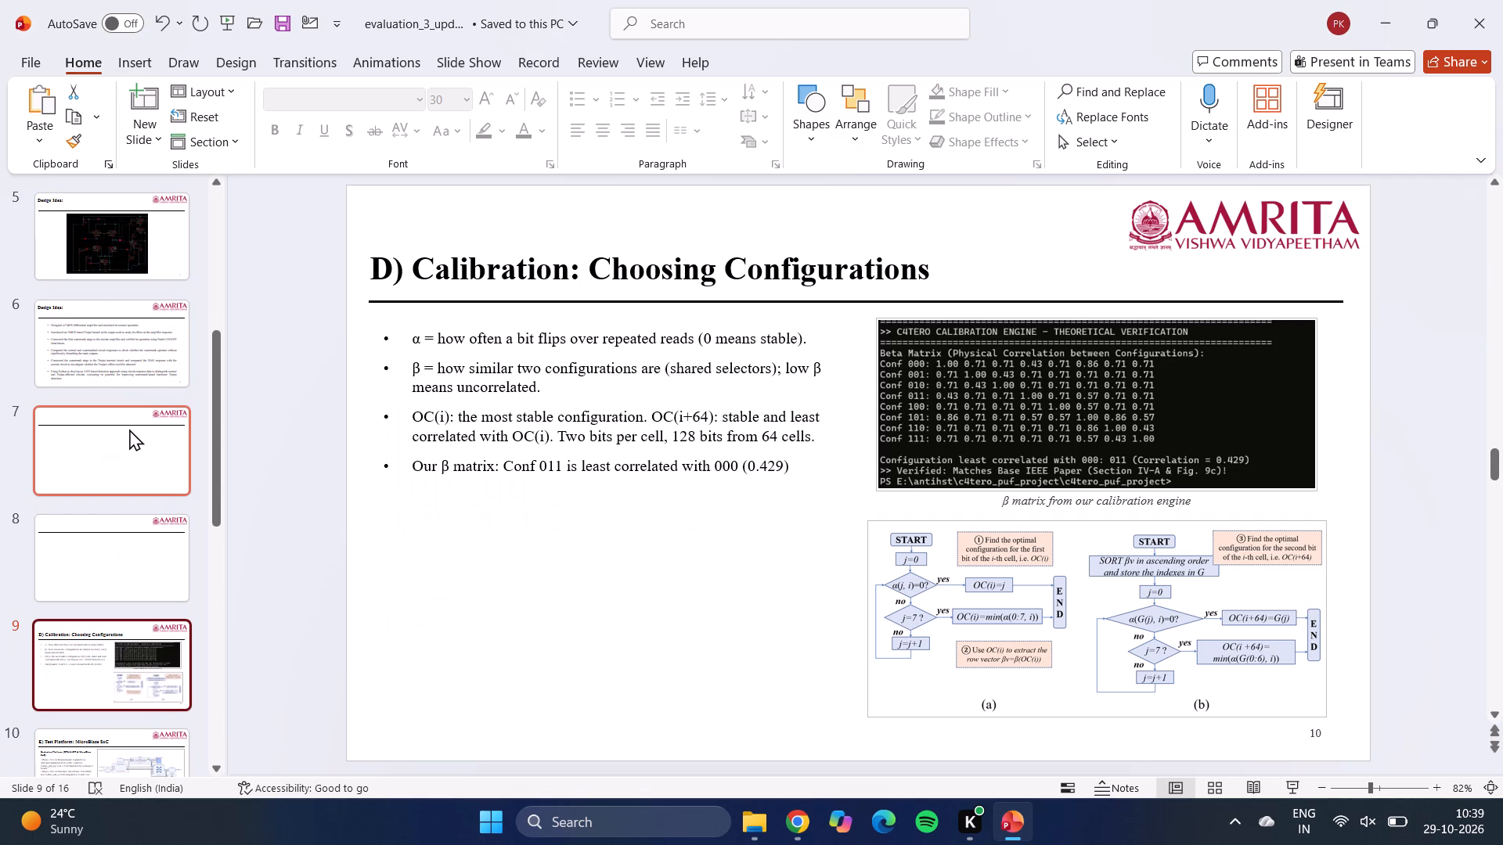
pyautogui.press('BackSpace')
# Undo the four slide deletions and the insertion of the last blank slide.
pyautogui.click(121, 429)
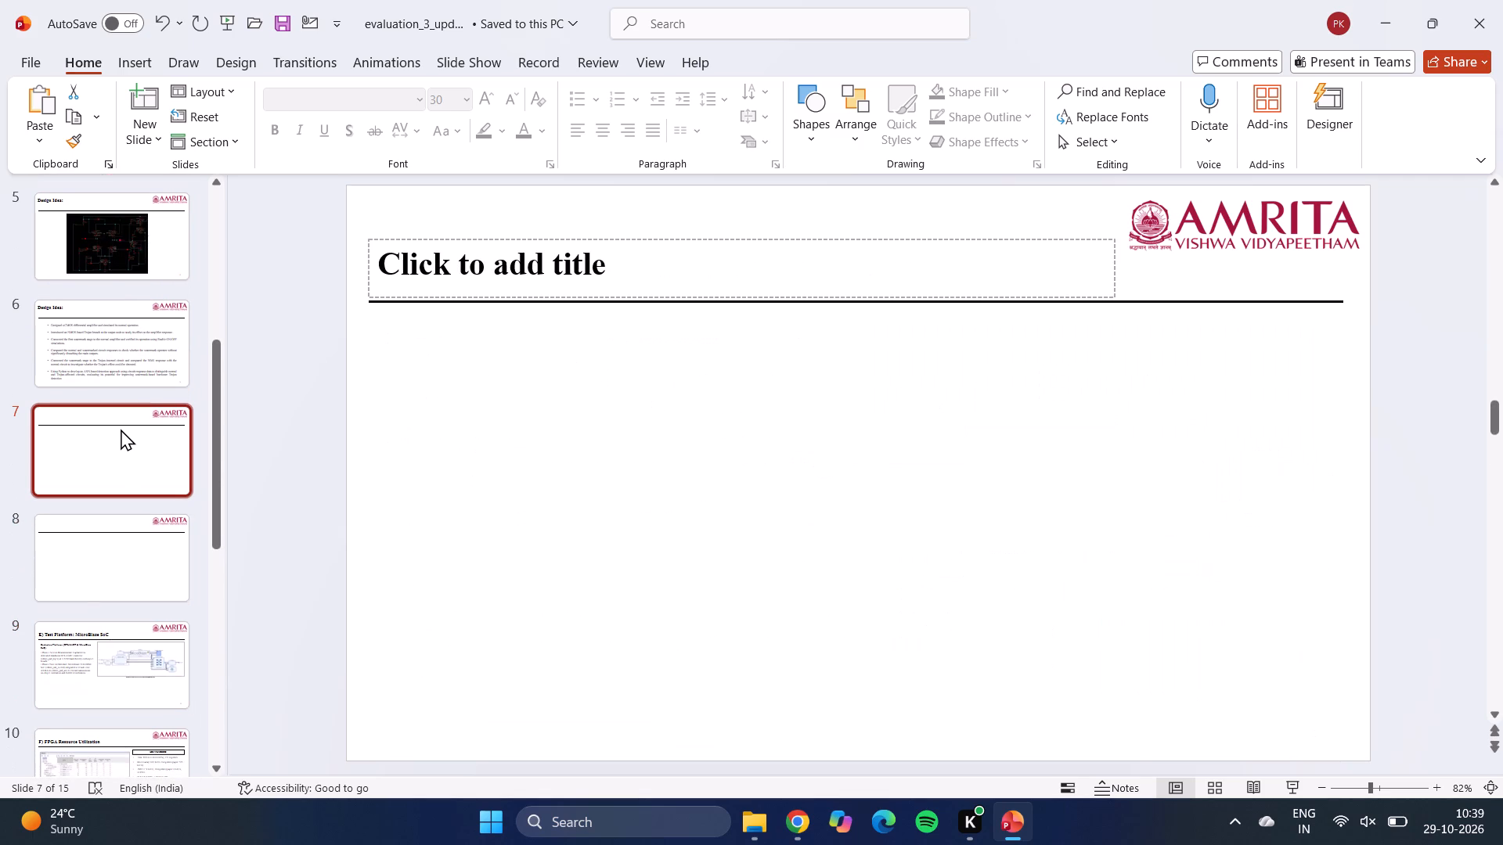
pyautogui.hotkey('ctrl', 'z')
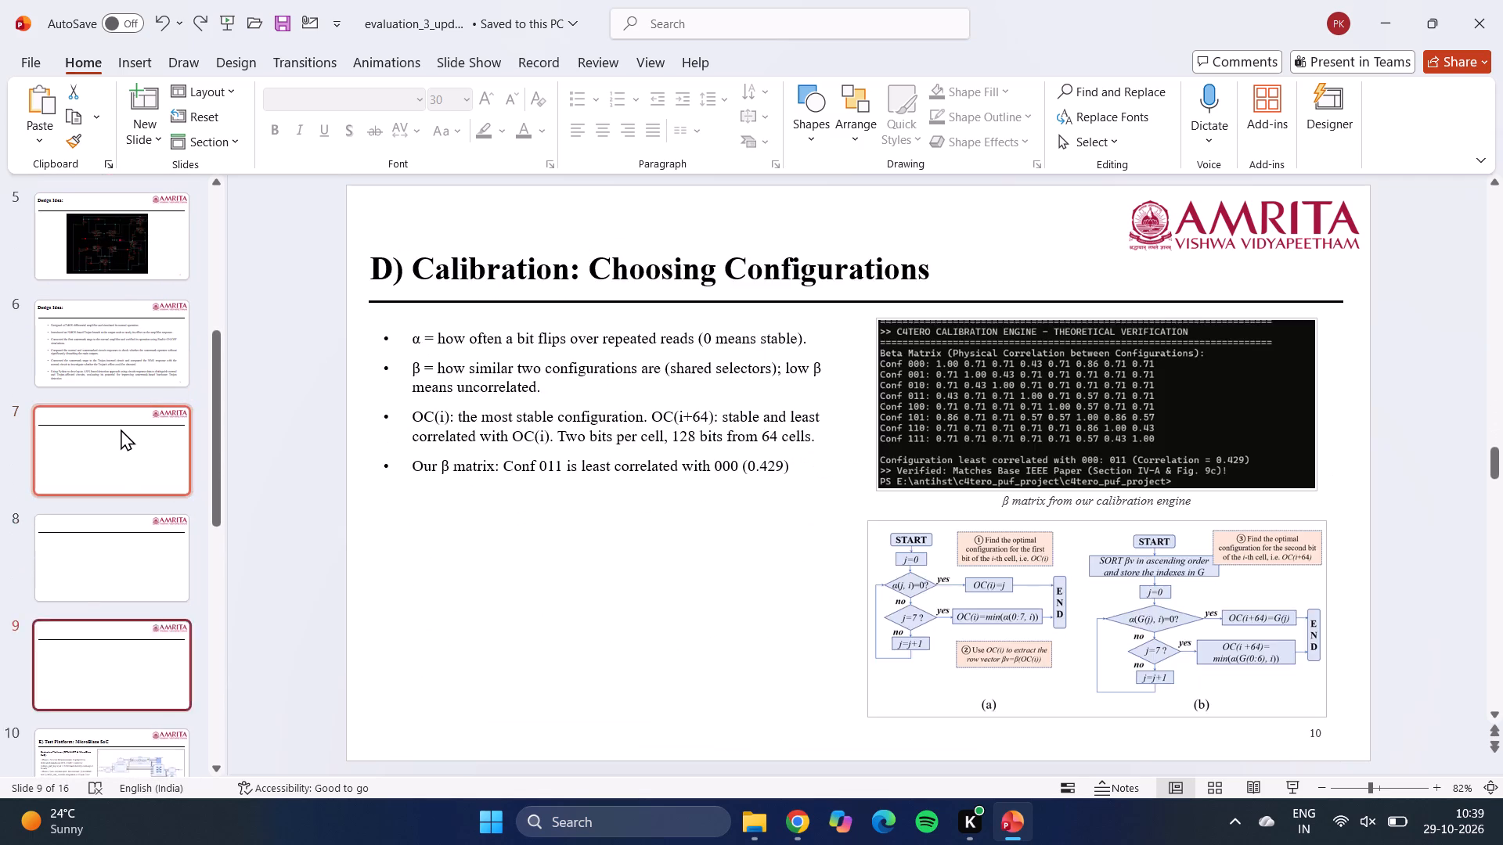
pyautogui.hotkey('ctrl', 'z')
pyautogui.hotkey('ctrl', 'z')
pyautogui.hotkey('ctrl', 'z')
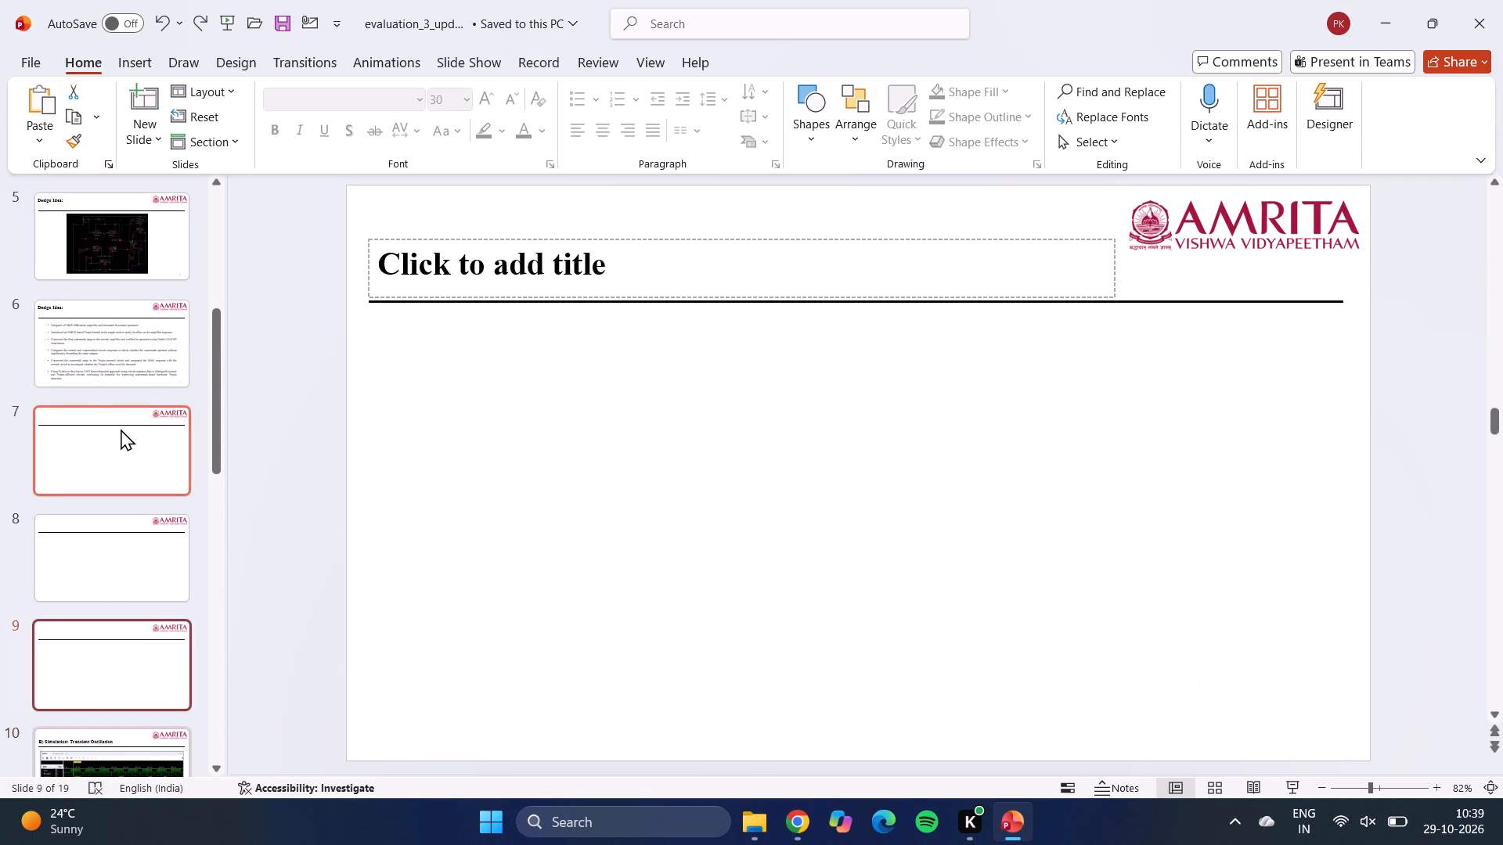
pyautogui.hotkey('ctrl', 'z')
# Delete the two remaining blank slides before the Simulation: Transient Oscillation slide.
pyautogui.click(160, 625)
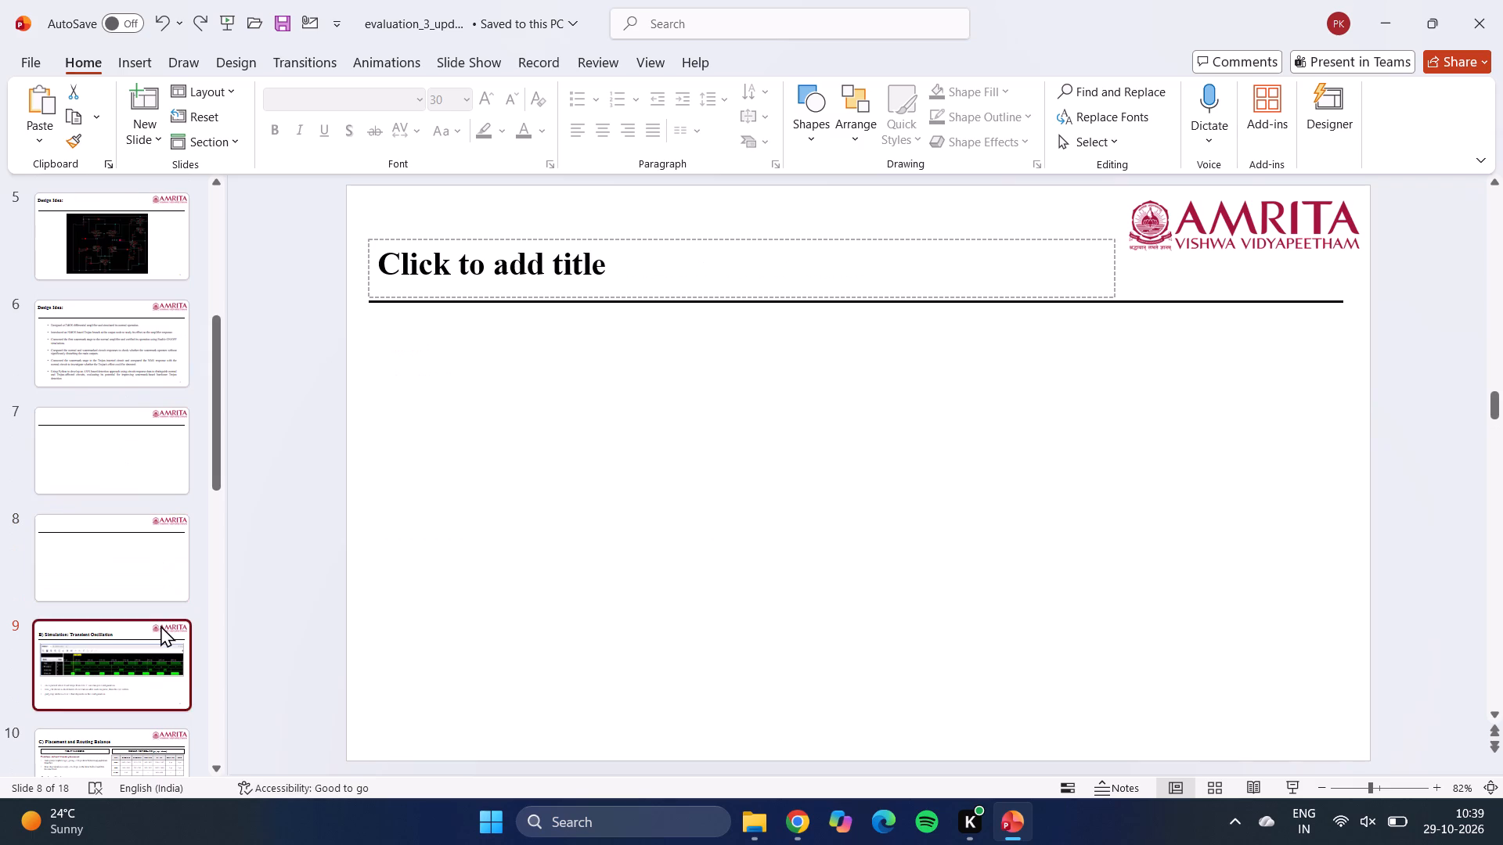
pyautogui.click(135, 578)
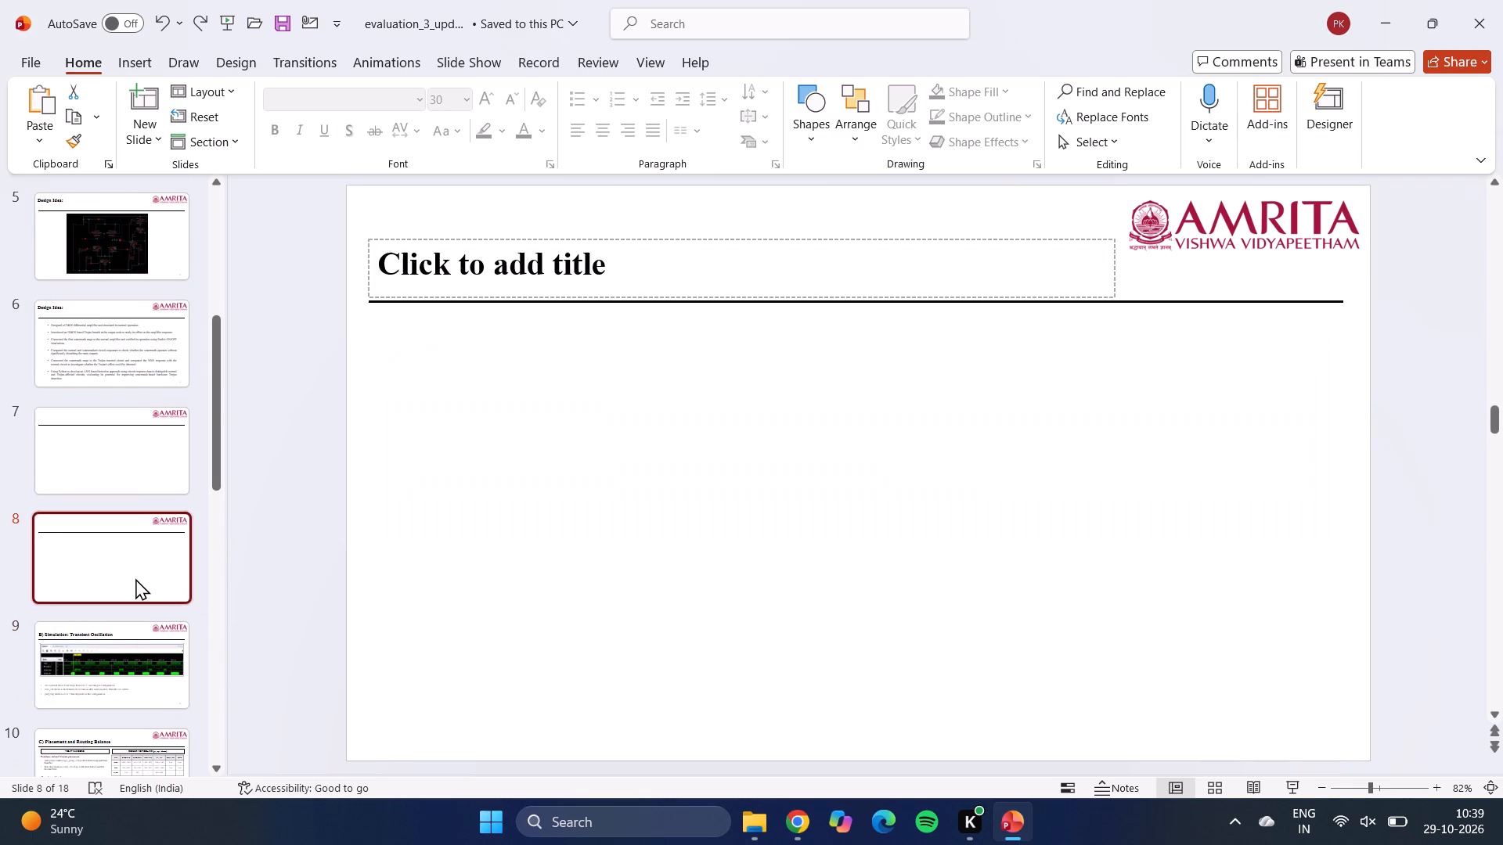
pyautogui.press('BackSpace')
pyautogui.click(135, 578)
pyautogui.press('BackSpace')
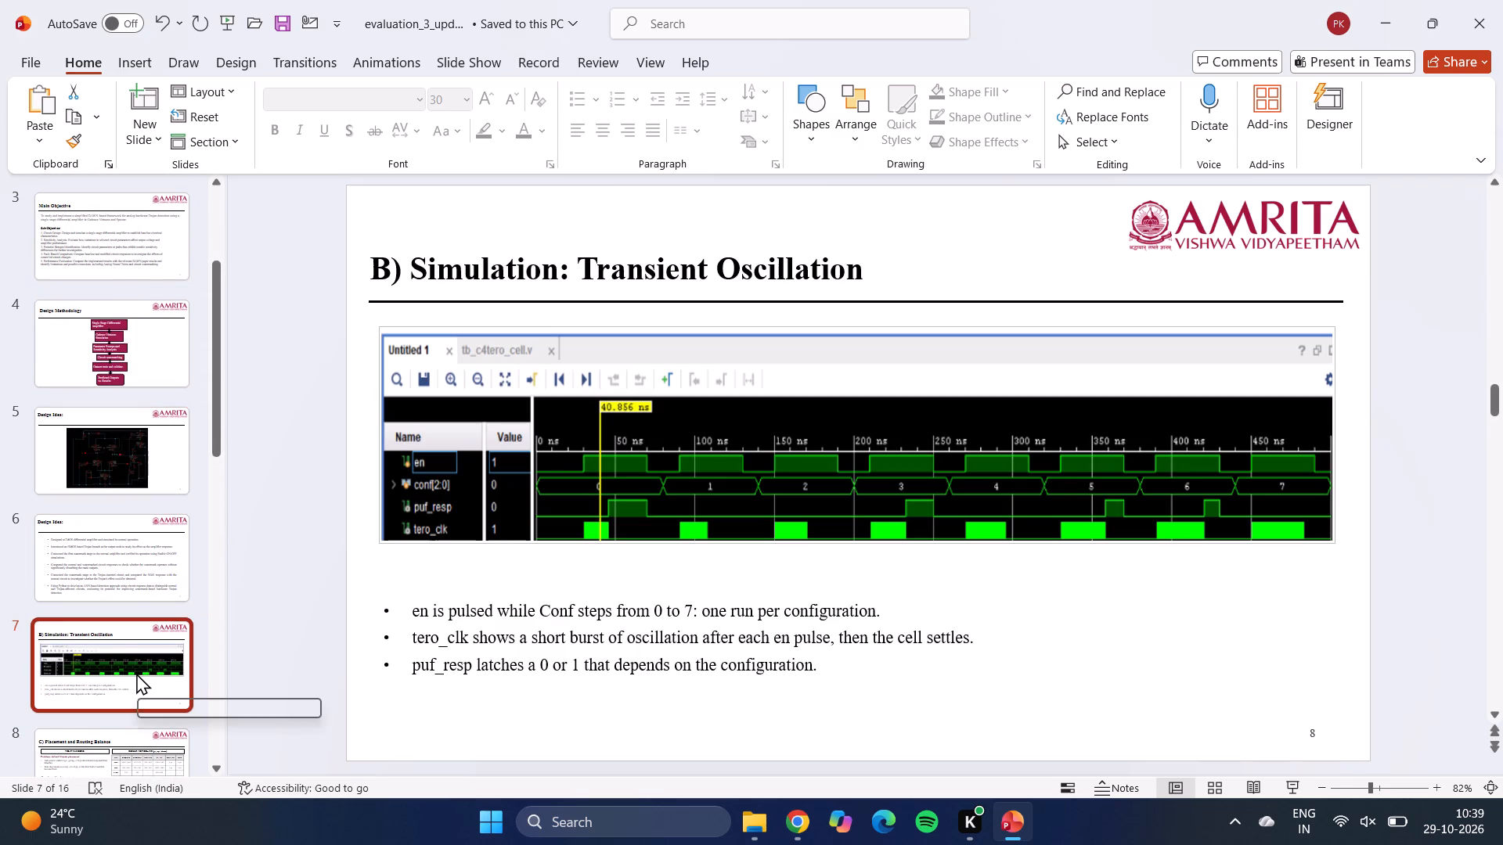
# Change the title of the Transient Oscillation slide to "Simulation Results".
pyautogui.click(136, 673)
pyautogui.click(403, 266)
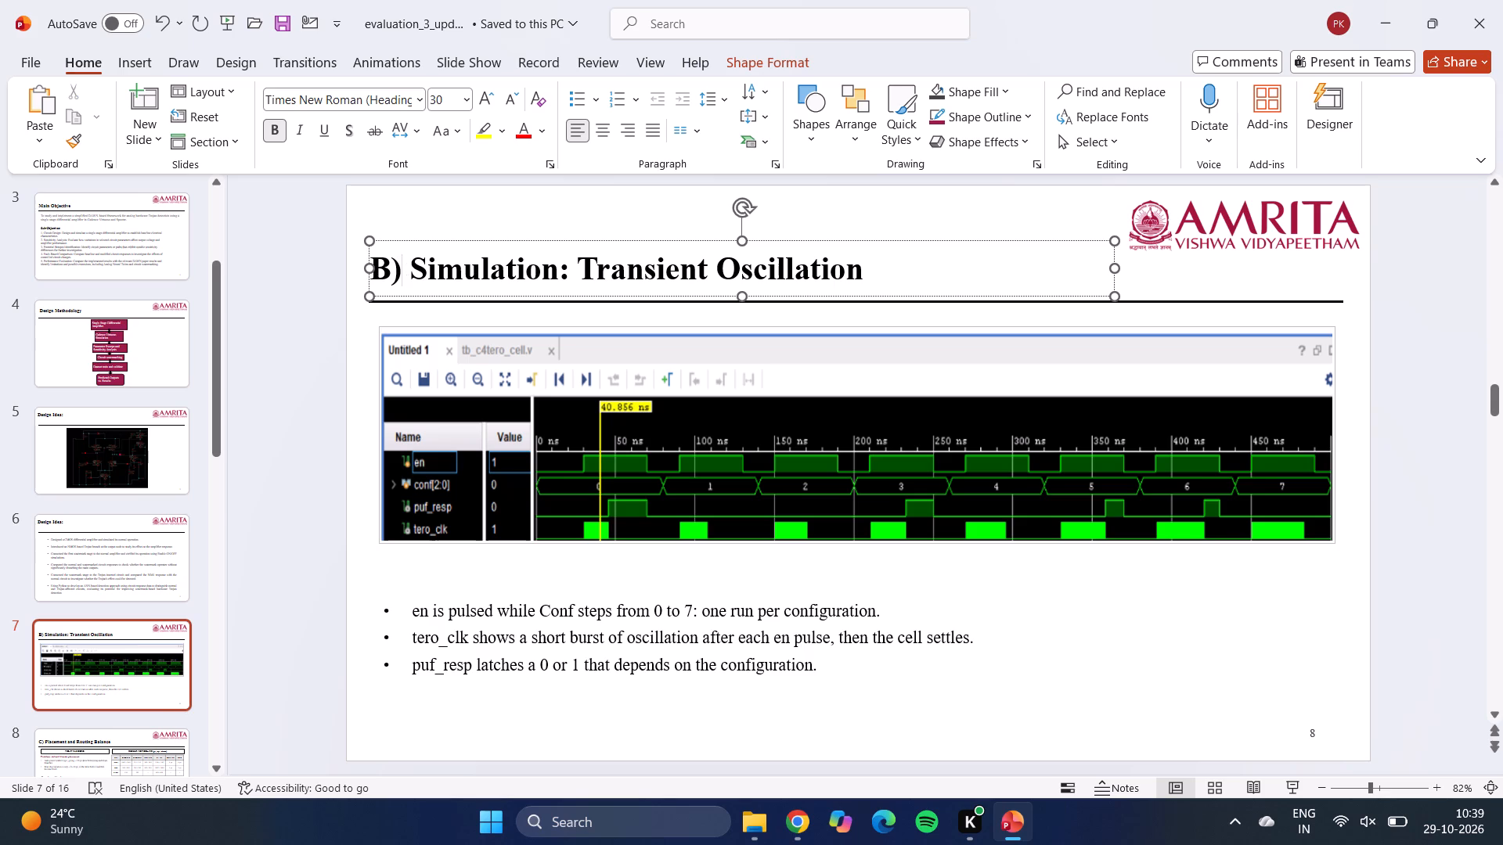
pyautogui.click(134, 647)
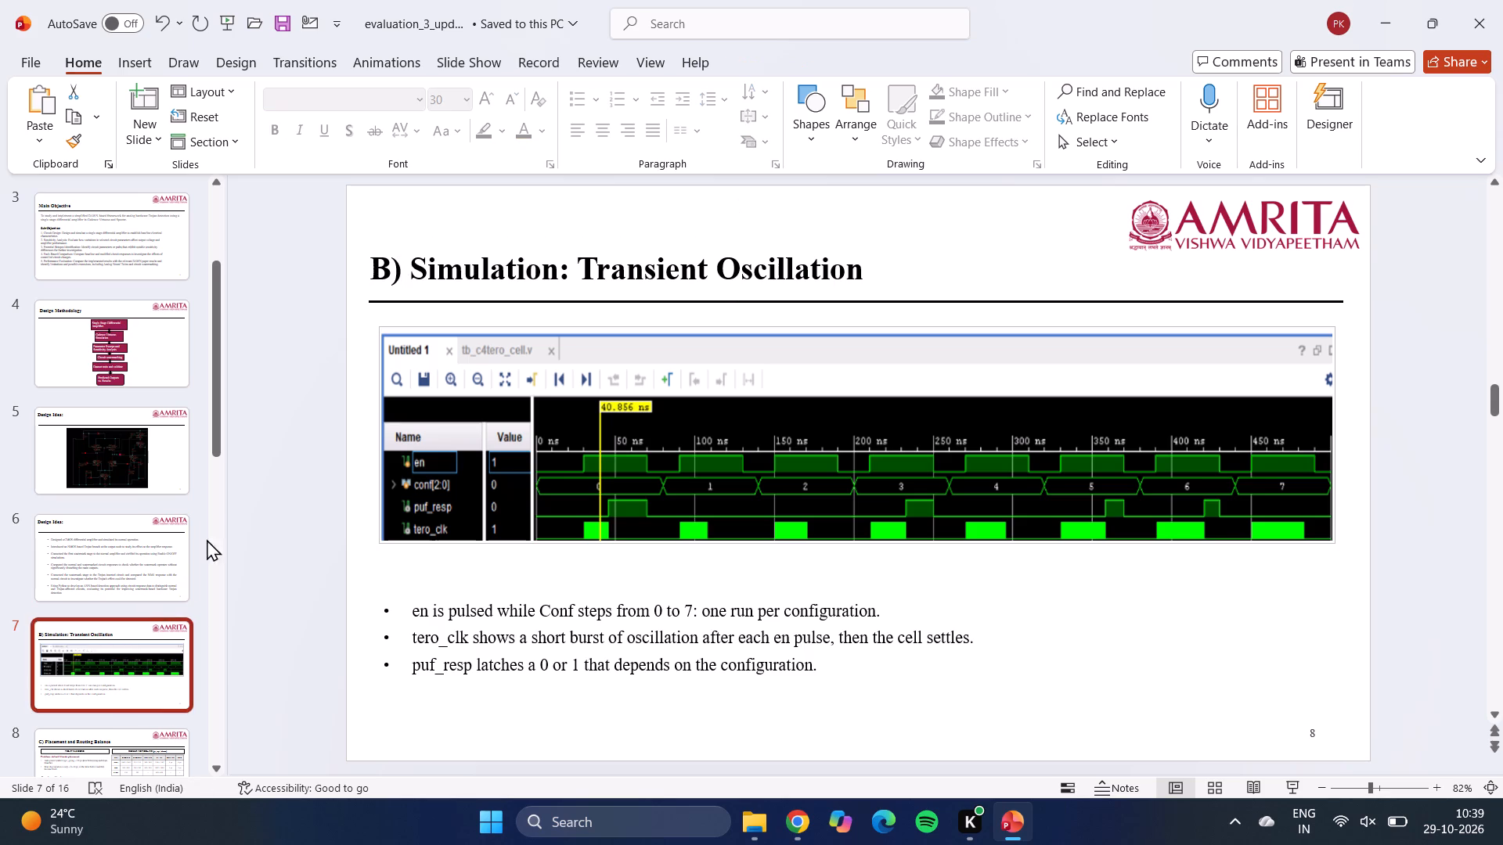
pyautogui.click(403, 258)
pyautogui.press('BackSpace')
pyautogui.press('BackSpace')
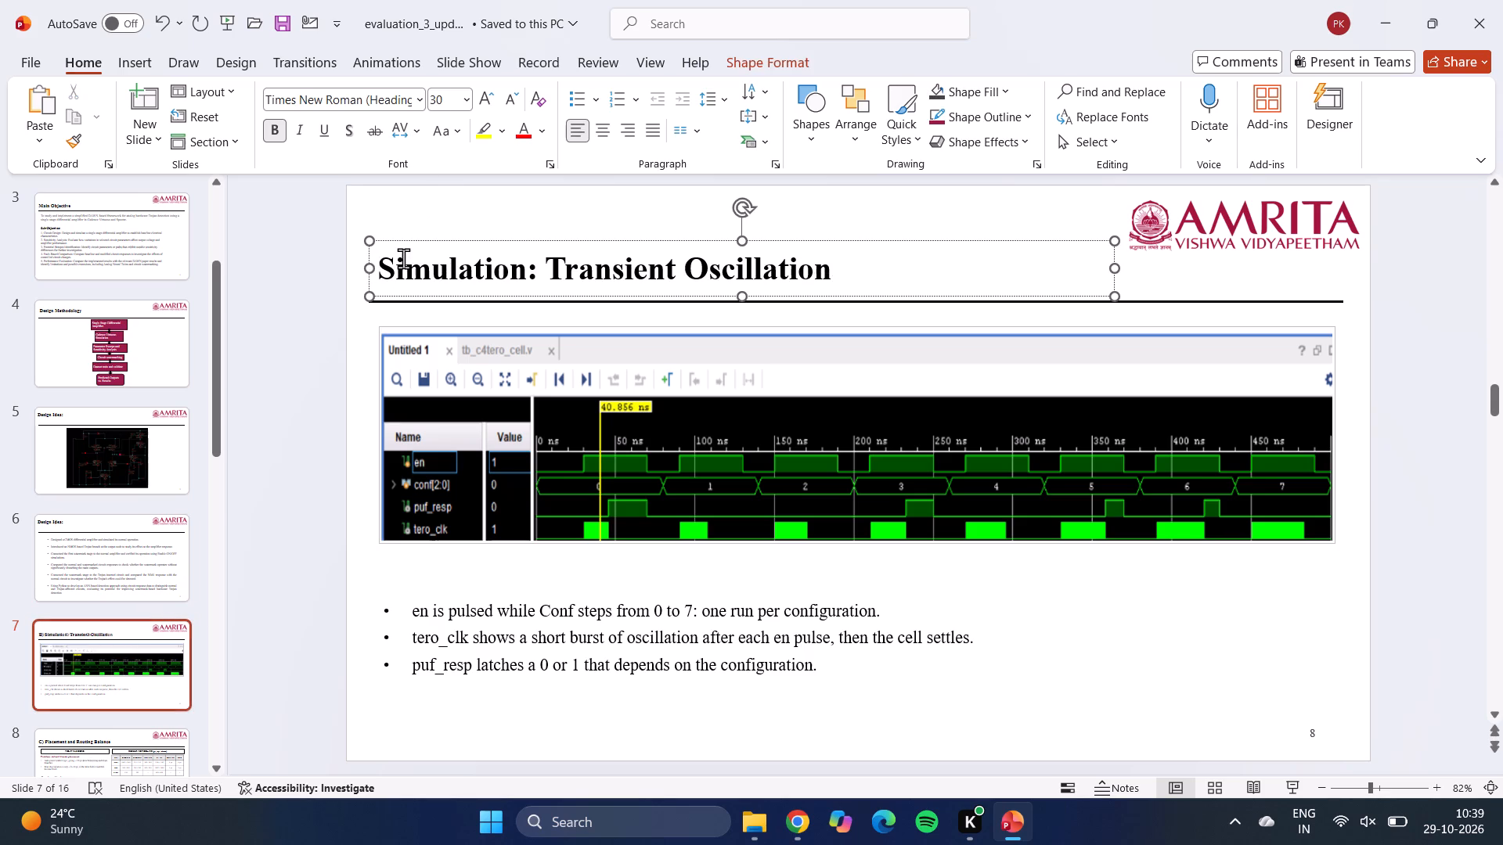
pyautogui.click(854, 265)
pyautogui.press('BackSpace')
pyautogui.press('BackSpace')
pyautogui.press('BackSpace')
pyautogui.press('BackSpace')
pyautogui.press('BackSpace')
pyautogui.press('BackSpace')
pyautogui.press('BackSpace')
pyautogui.press('BackSpace')
pyautogui.press('BackSpace')
pyautogui.press('BackSpace')
pyautogui.press('BackSpace')
pyautogui.press('BackSpace')
pyautogui.press('BackSpace')
pyautogui.press('BackSpace')
pyautogui.press('BackSpace')
pyautogui.press('BackSpace')
pyautogui.press('BackSpace')
pyautogui.press('BackSpace')
pyautogui.press('BackSpace')
pyautogui.press('BackSpace')
pyautogui.press('BackSpace')
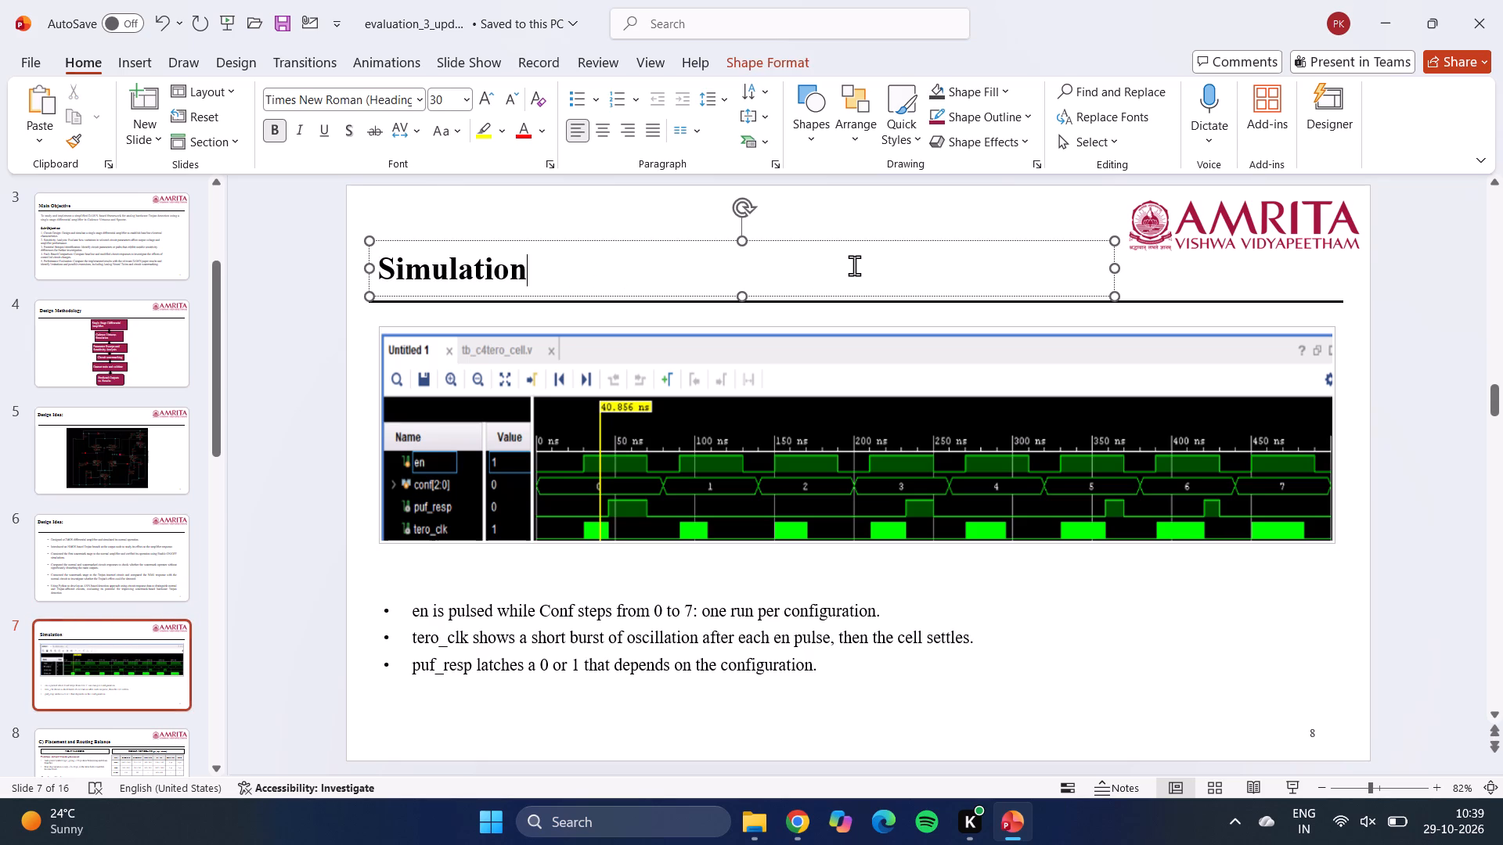
pyautogui.press('space')
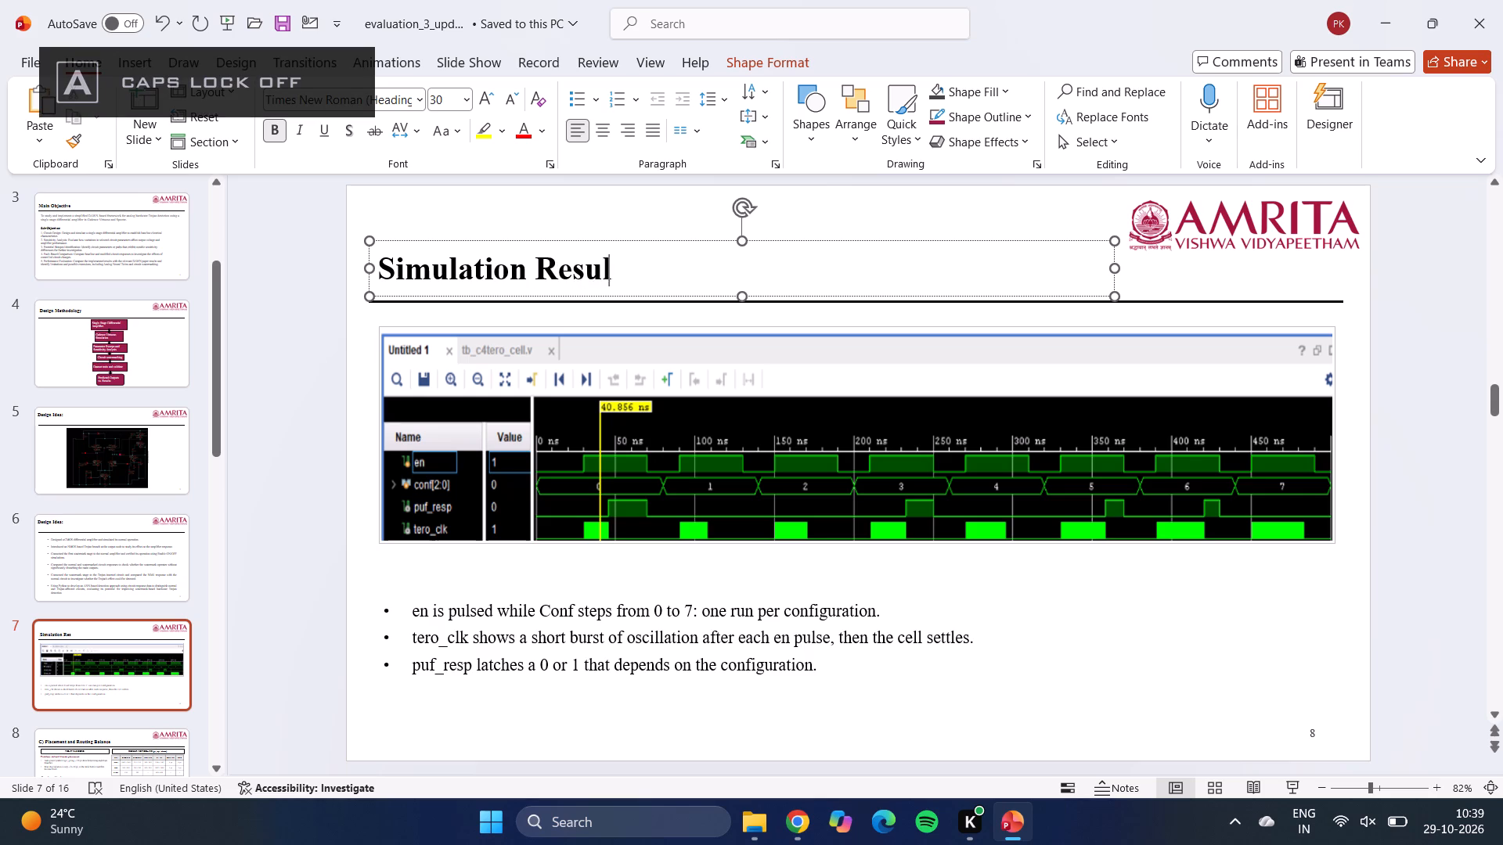
# Delete the waveform picture and the bulleted text box from the Simulation Results slide.
pyautogui.click(934, 383)
pyautogui.press('BackSpace')
pyautogui.click(879, 692)
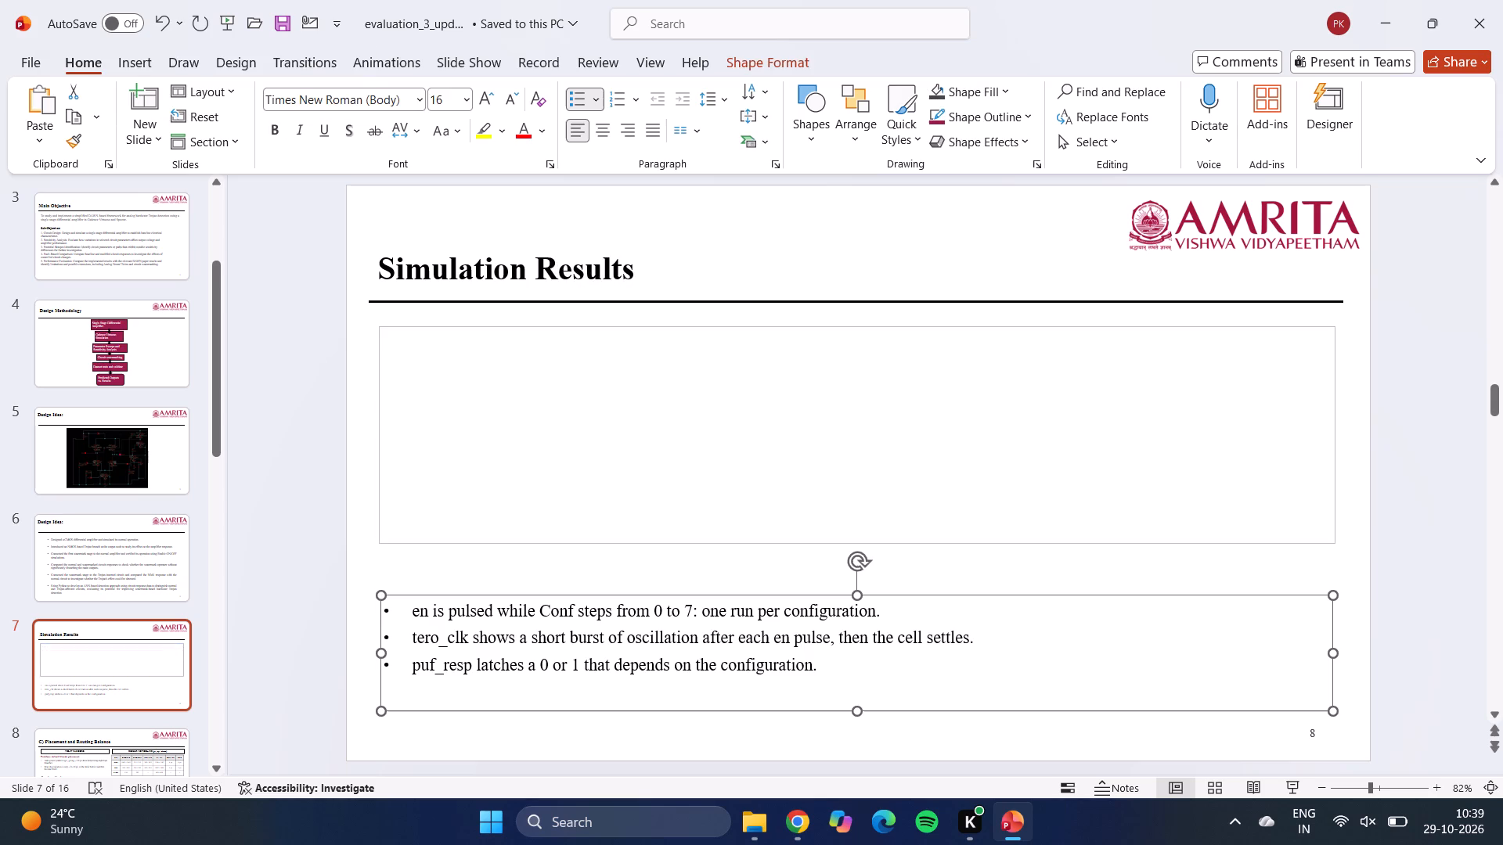
pyautogui.click(902, 598)
pyautogui.press('BackSpace')
# Select the empty picture frame on the Simulation Results slide.
pyautogui.click(816, 331)
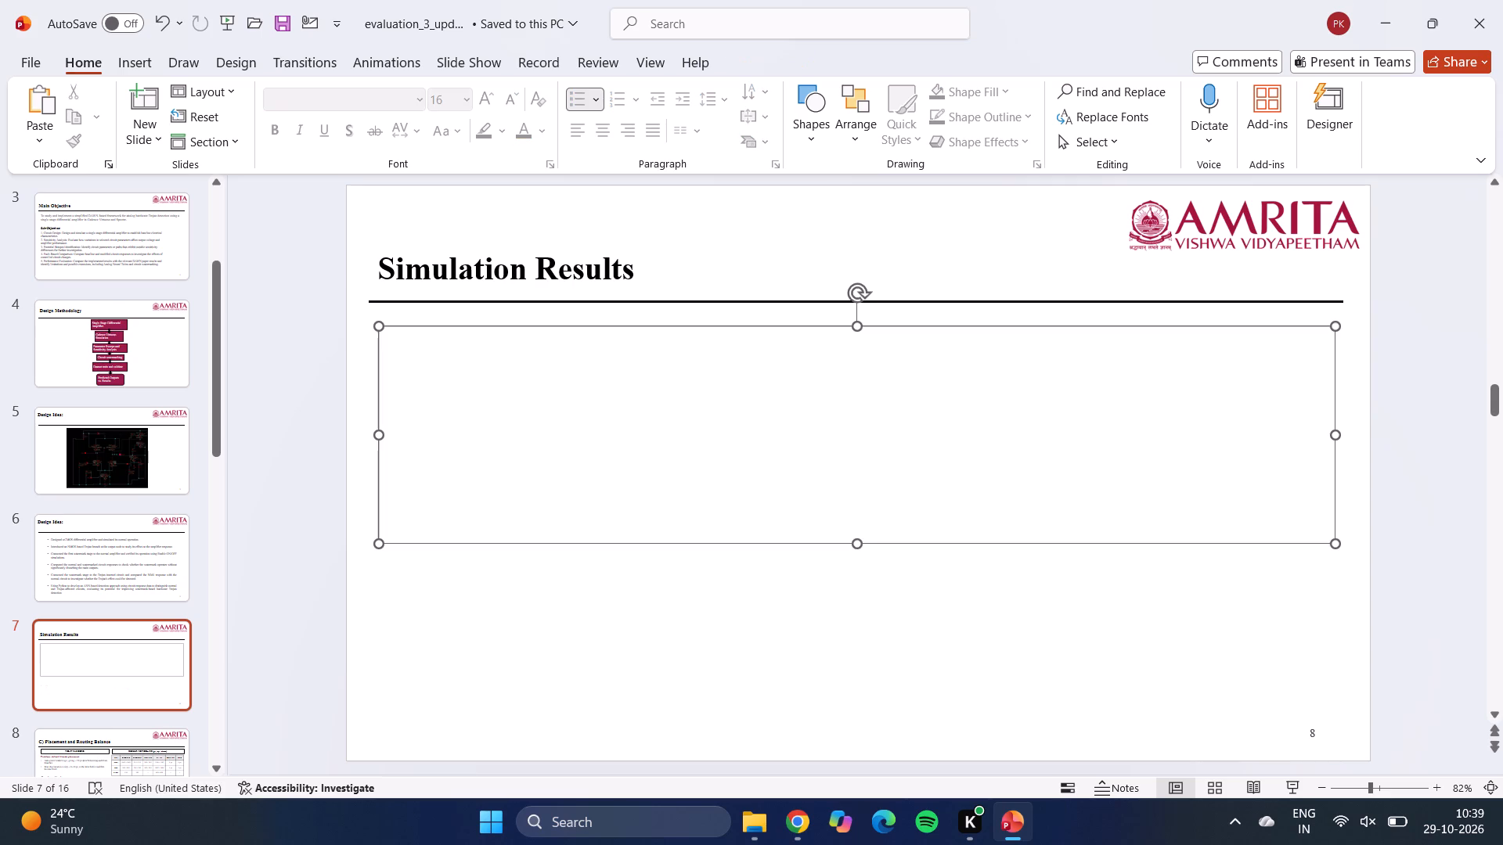
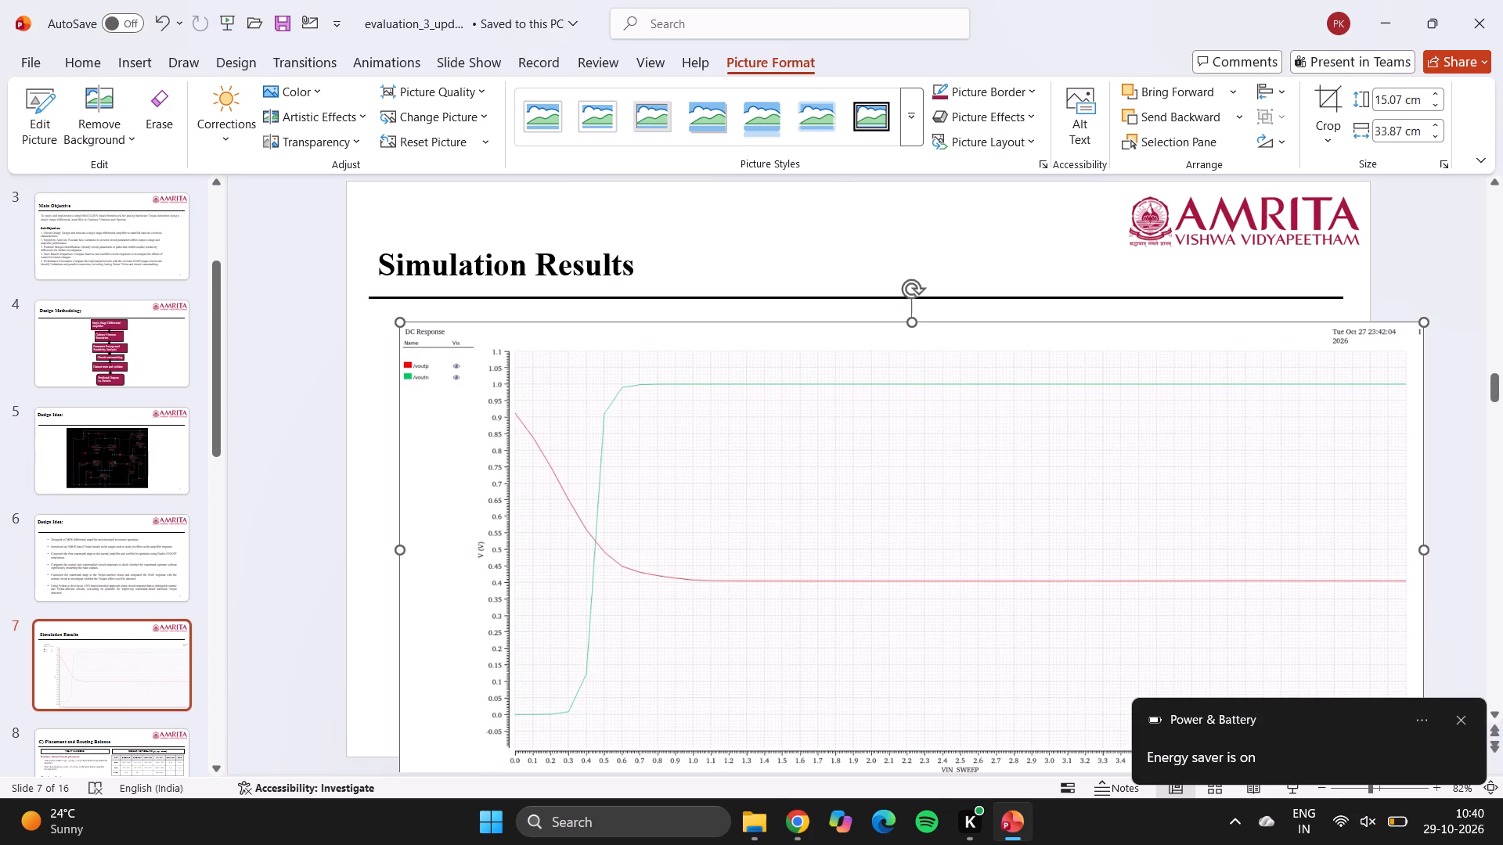
# Shrink the DC Response plot to about 26.6 cm wide by 14.5 cm high and position it centrally below the Simulation Results title line.
pyautogui.moveTo(400, 553); pyautogui.dragTo(620, 532)
pyautogui.moveTo(1027, 424); pyautogui.dragTo(906, 410)
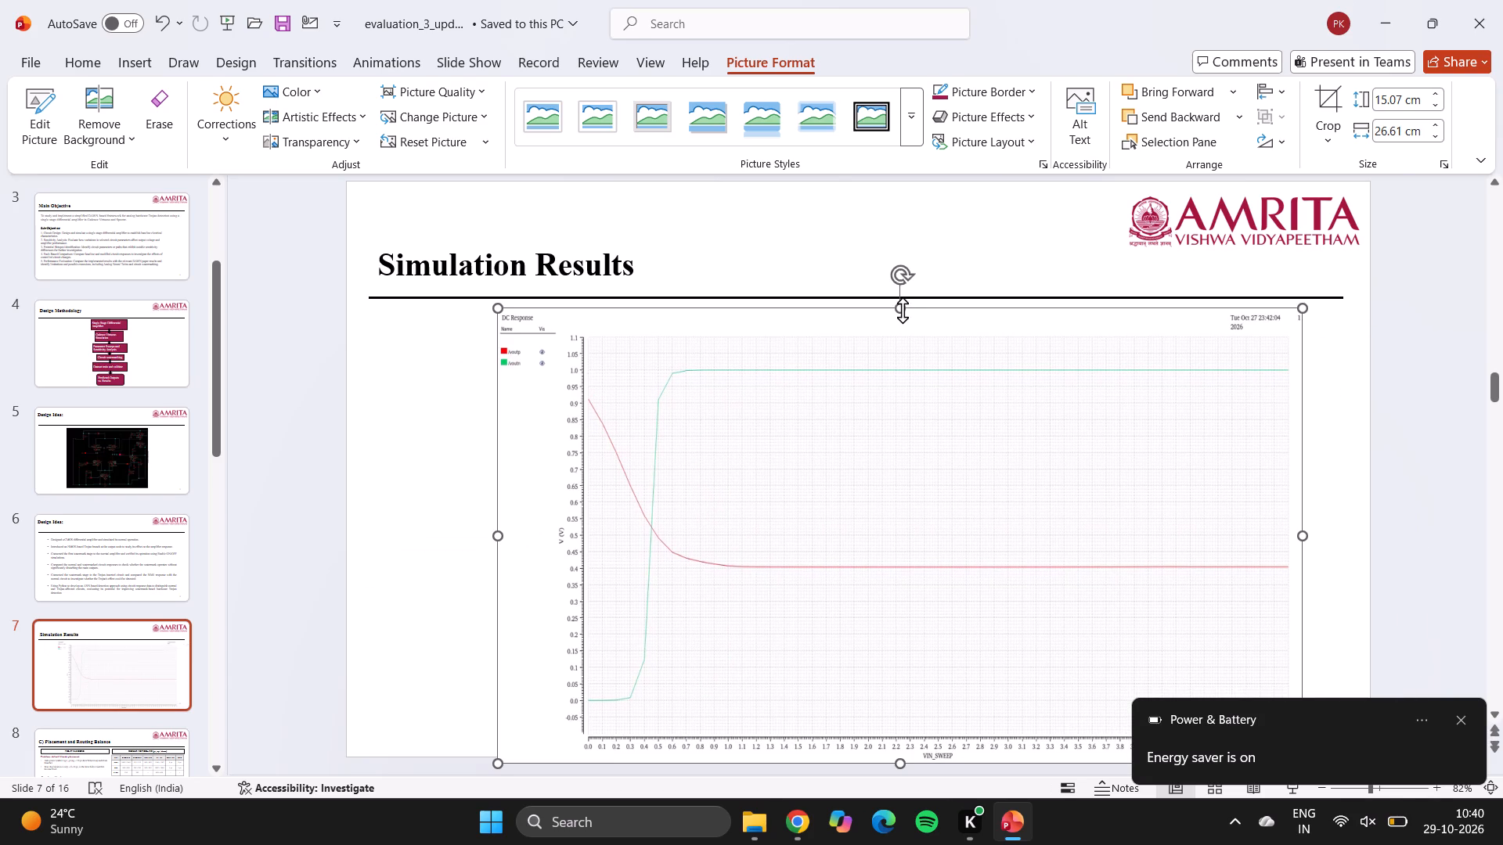
pyautogui.moveTo(902, 307); pyautogui.dragTo(902, 326)
pyautogui.moveTo(903, 434); pyautogui.dragTo(842, 417)
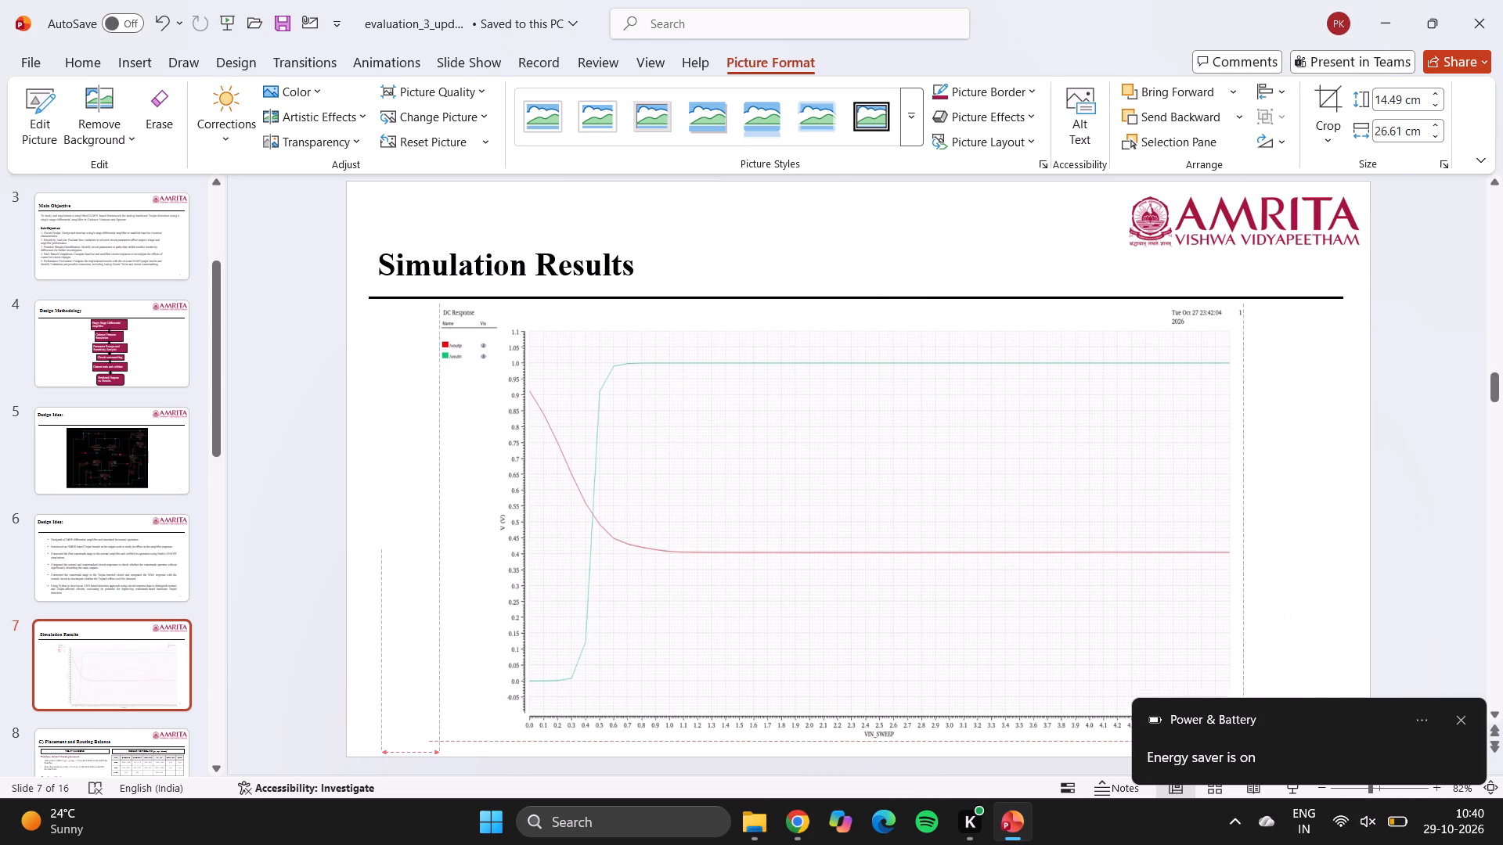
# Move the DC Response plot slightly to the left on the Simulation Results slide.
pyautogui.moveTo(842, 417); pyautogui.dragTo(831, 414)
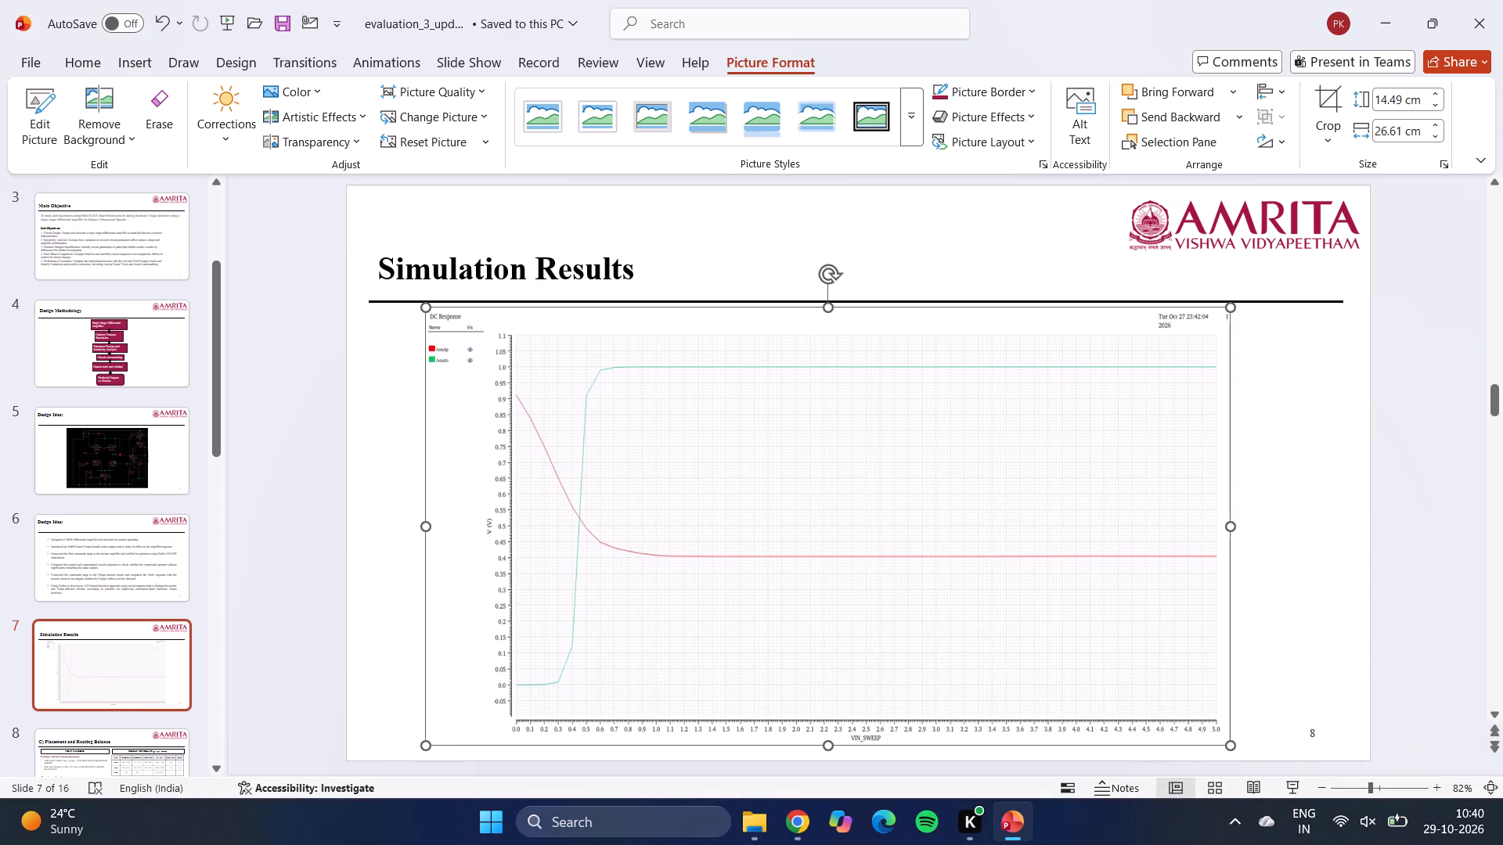
# Adjust the display brightness in the system quick settings.
pyautogui.click(1357, 844)
pyautogui.click(1248, 671)
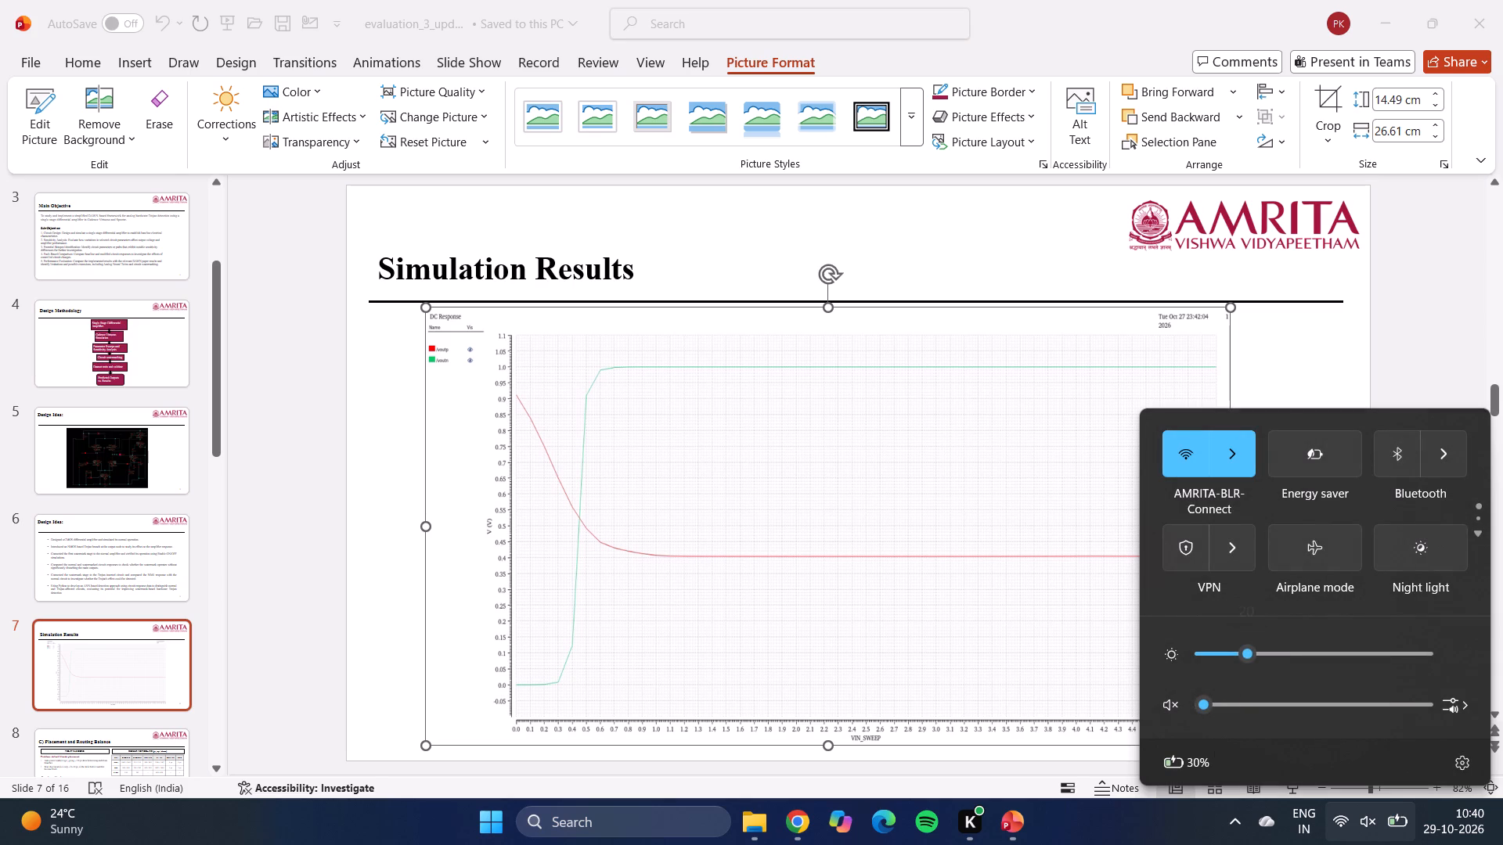
pyautogui.click(1121, 844)
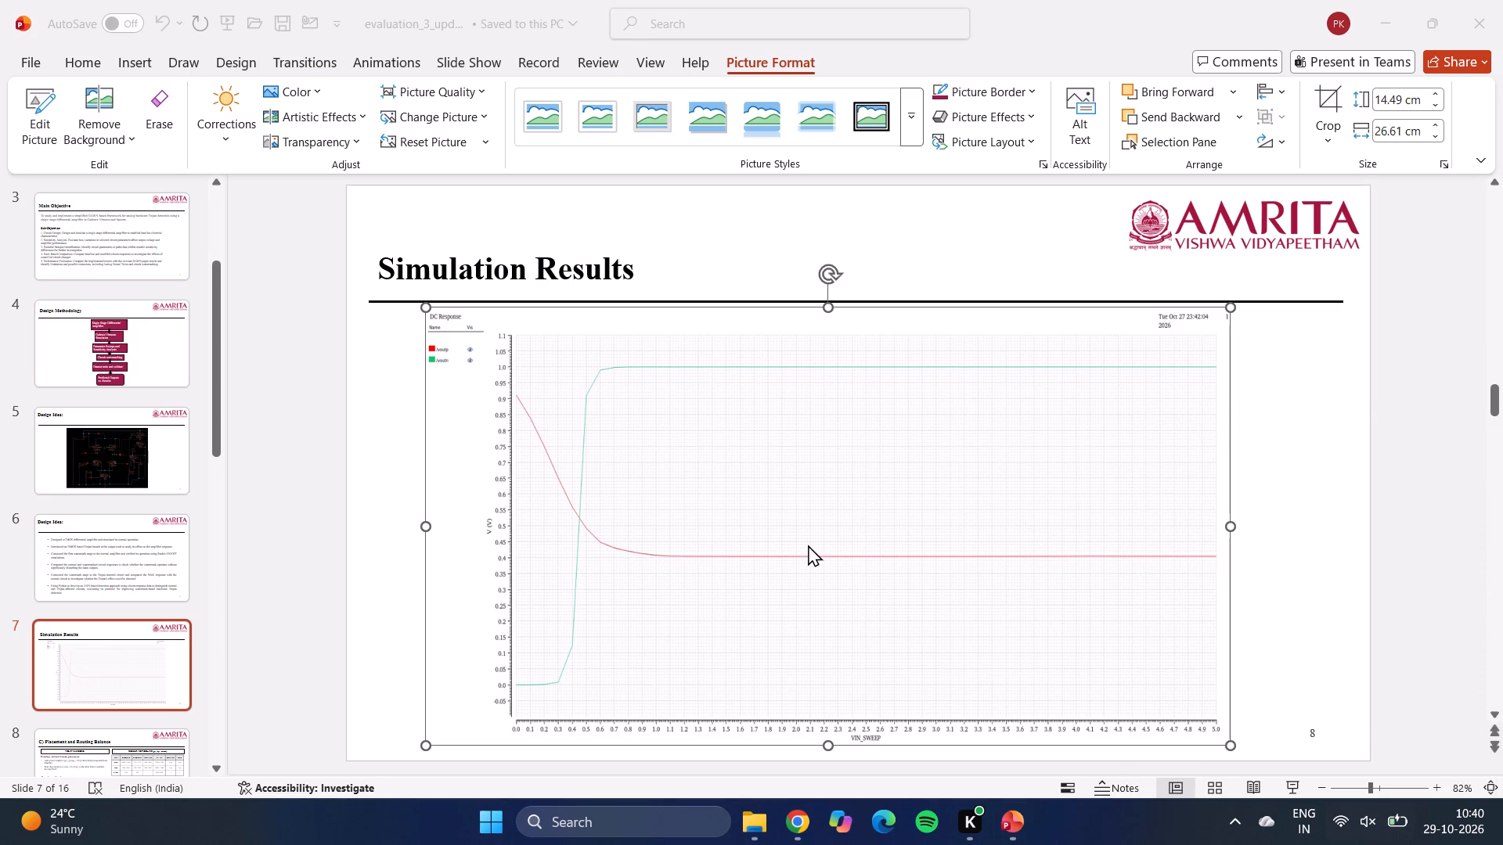
# Shrink the DC Response plot to about 22.3 cm wide by 12.2 cm high and place it in the slide's left part.
pyautogui.click(808, 545)
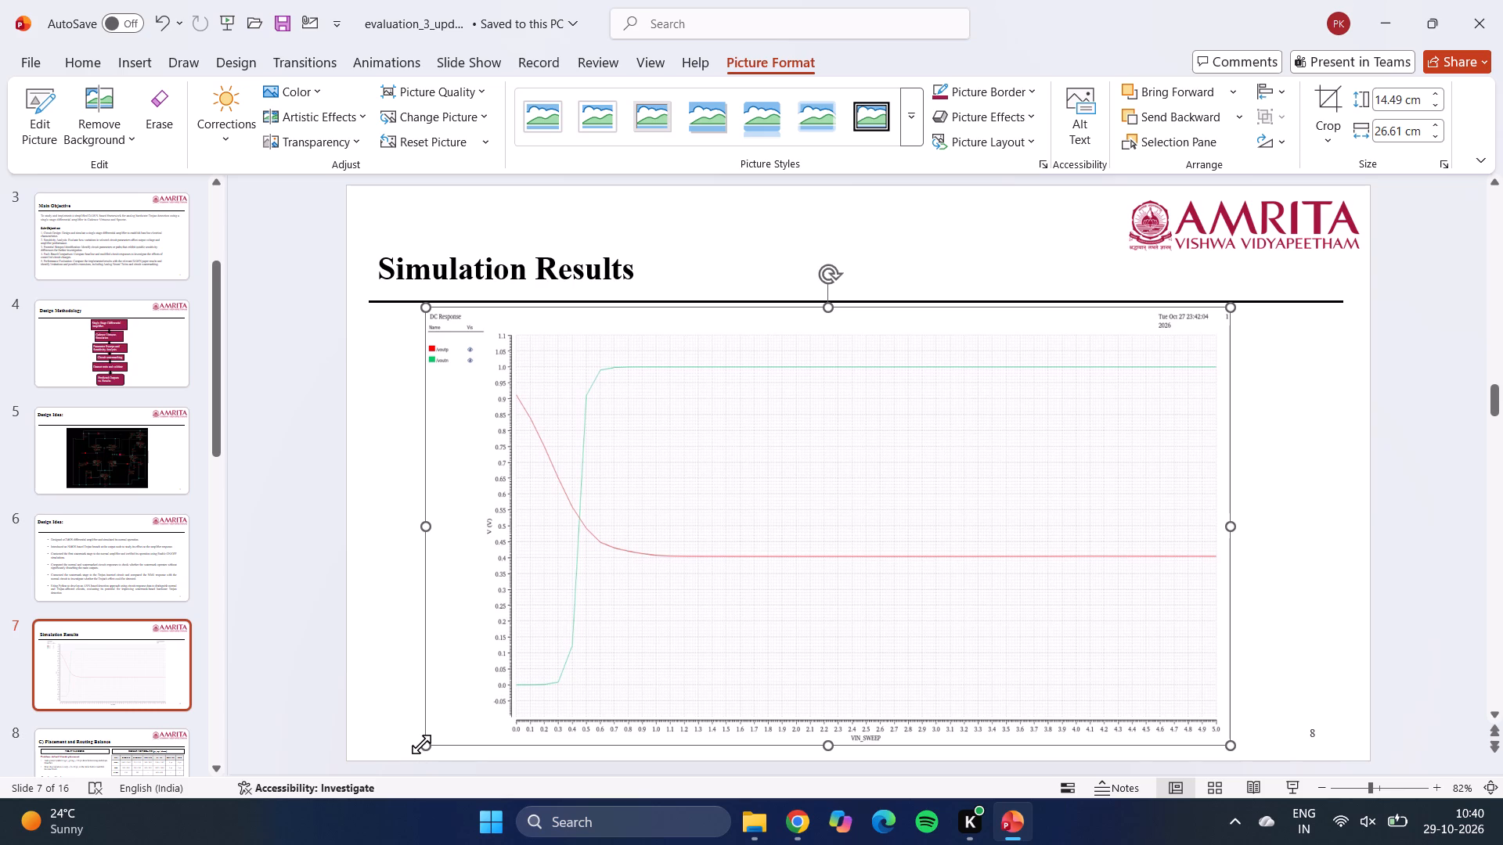
pyautogui.moveTo(423, 744); pyautogui.dragTo(556, 506)
pyautogui.moveTo(960, 486); pyautogui.dragTo(829, 508)
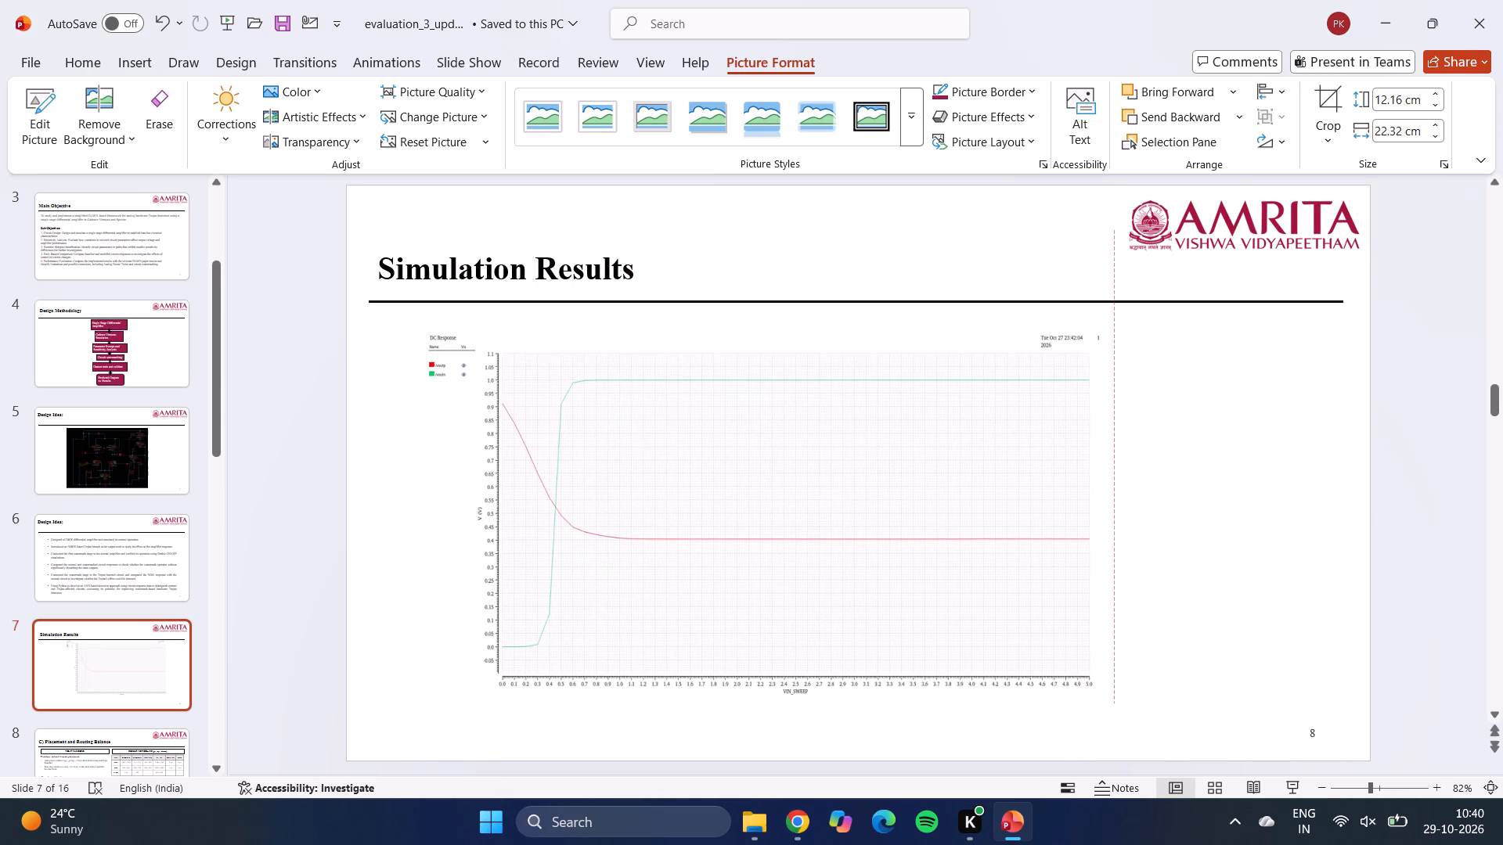
pyautogui.moveTo(829, 508); pyautogui.dragTo(803, 519)
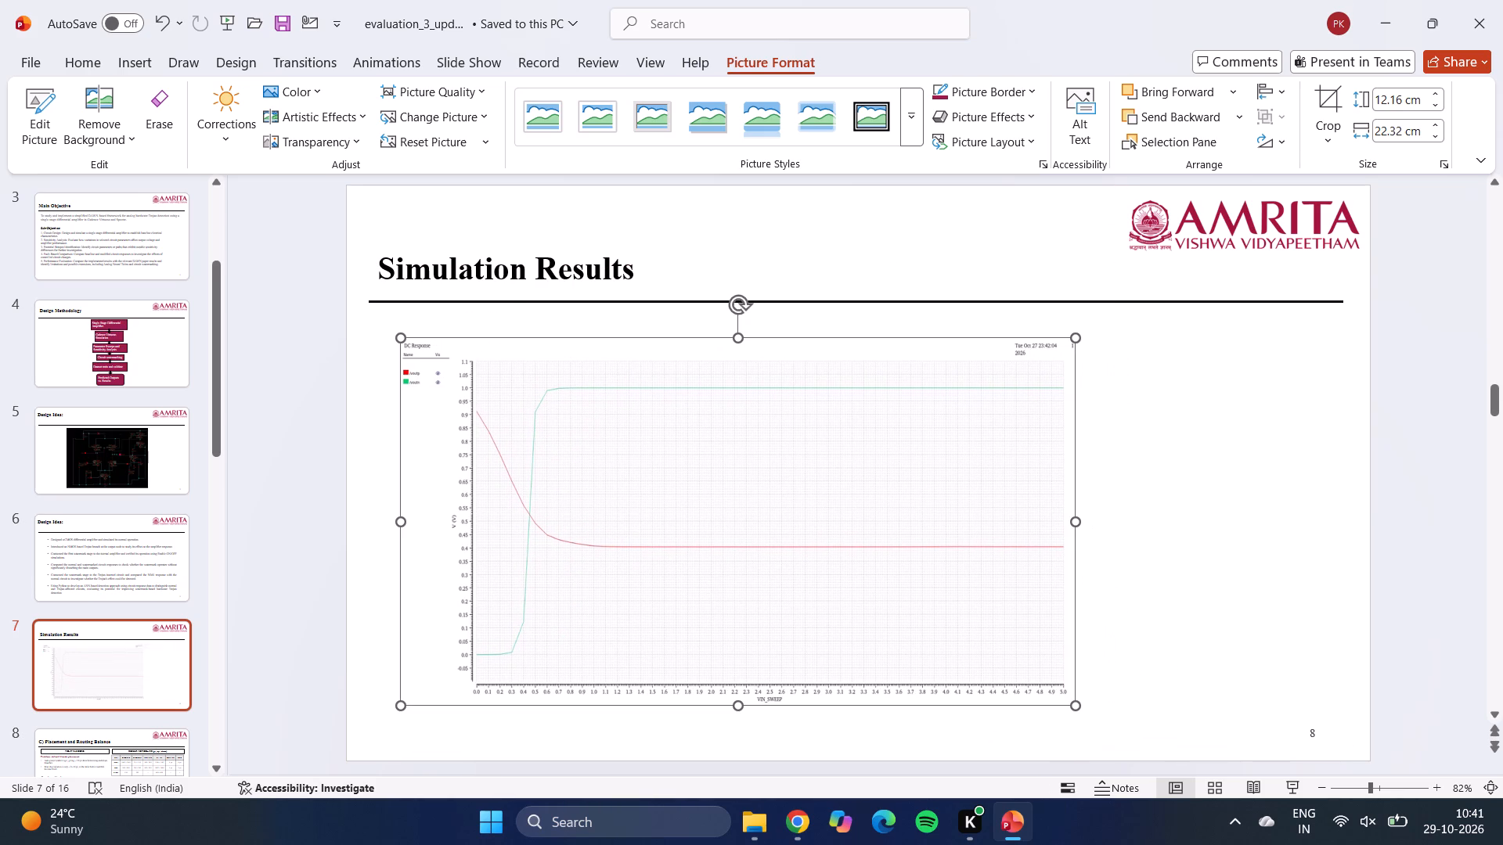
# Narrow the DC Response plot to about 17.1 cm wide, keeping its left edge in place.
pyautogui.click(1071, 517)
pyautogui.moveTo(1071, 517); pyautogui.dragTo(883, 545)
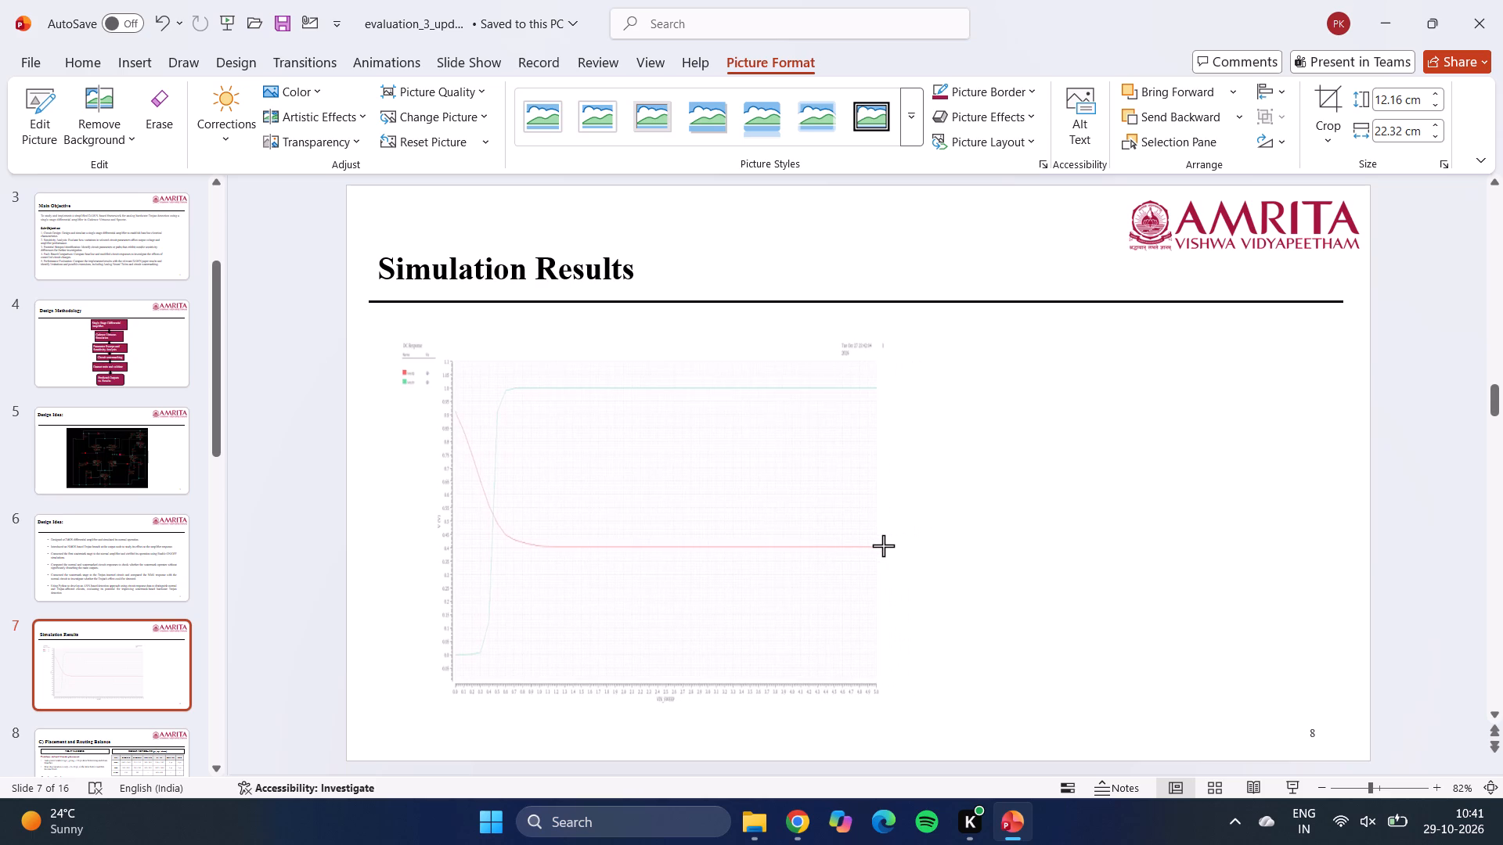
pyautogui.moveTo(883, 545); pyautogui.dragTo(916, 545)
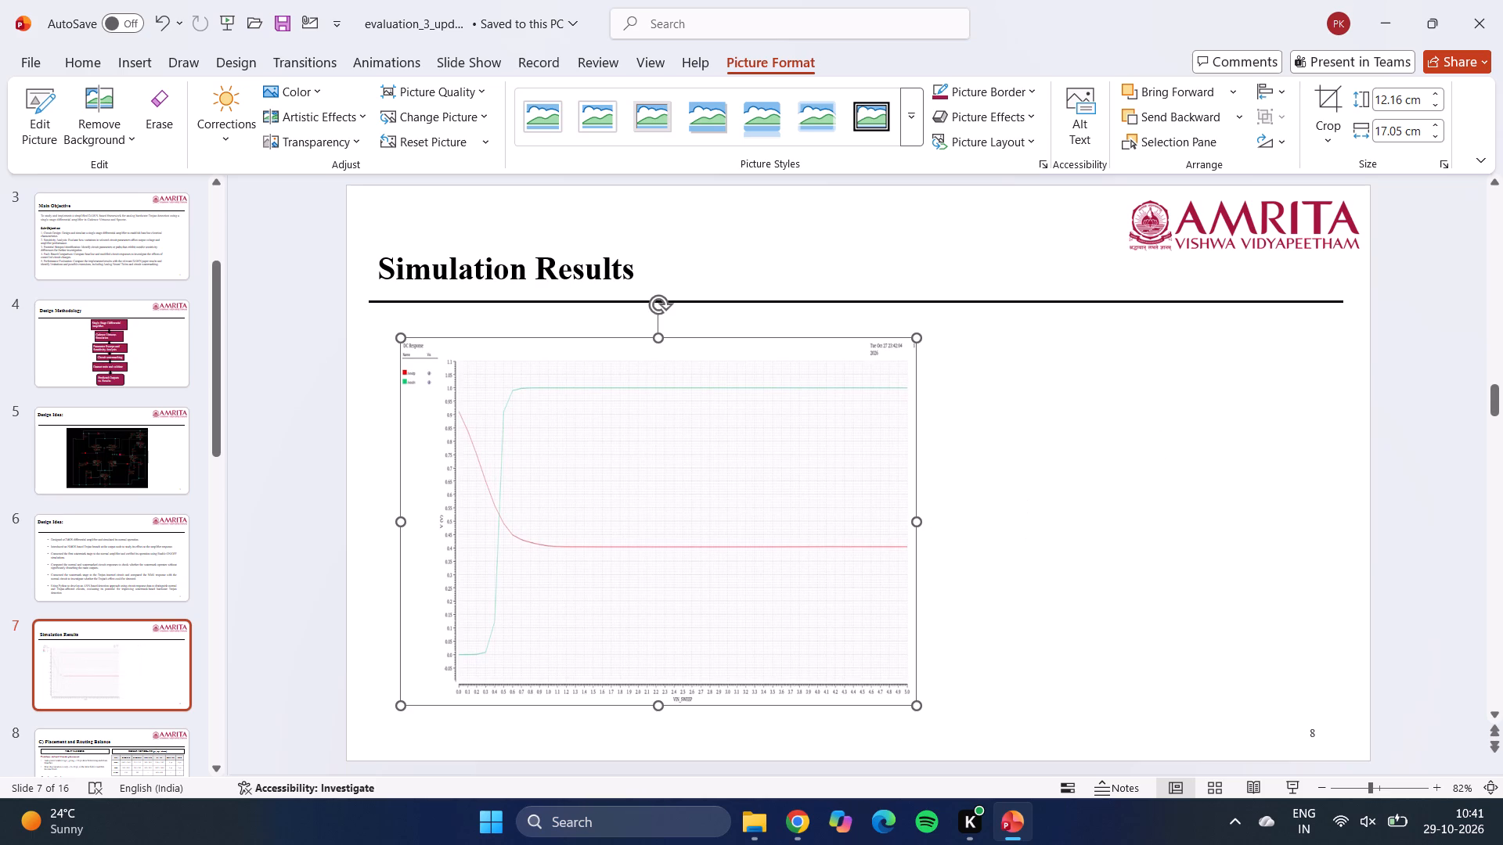
# Move the DC Response plot up just below the title line and widen it on both sides to about 31.1 cm.
pyautogui.moveTo(759, 588); pyautogui.dragTo(825, 563)
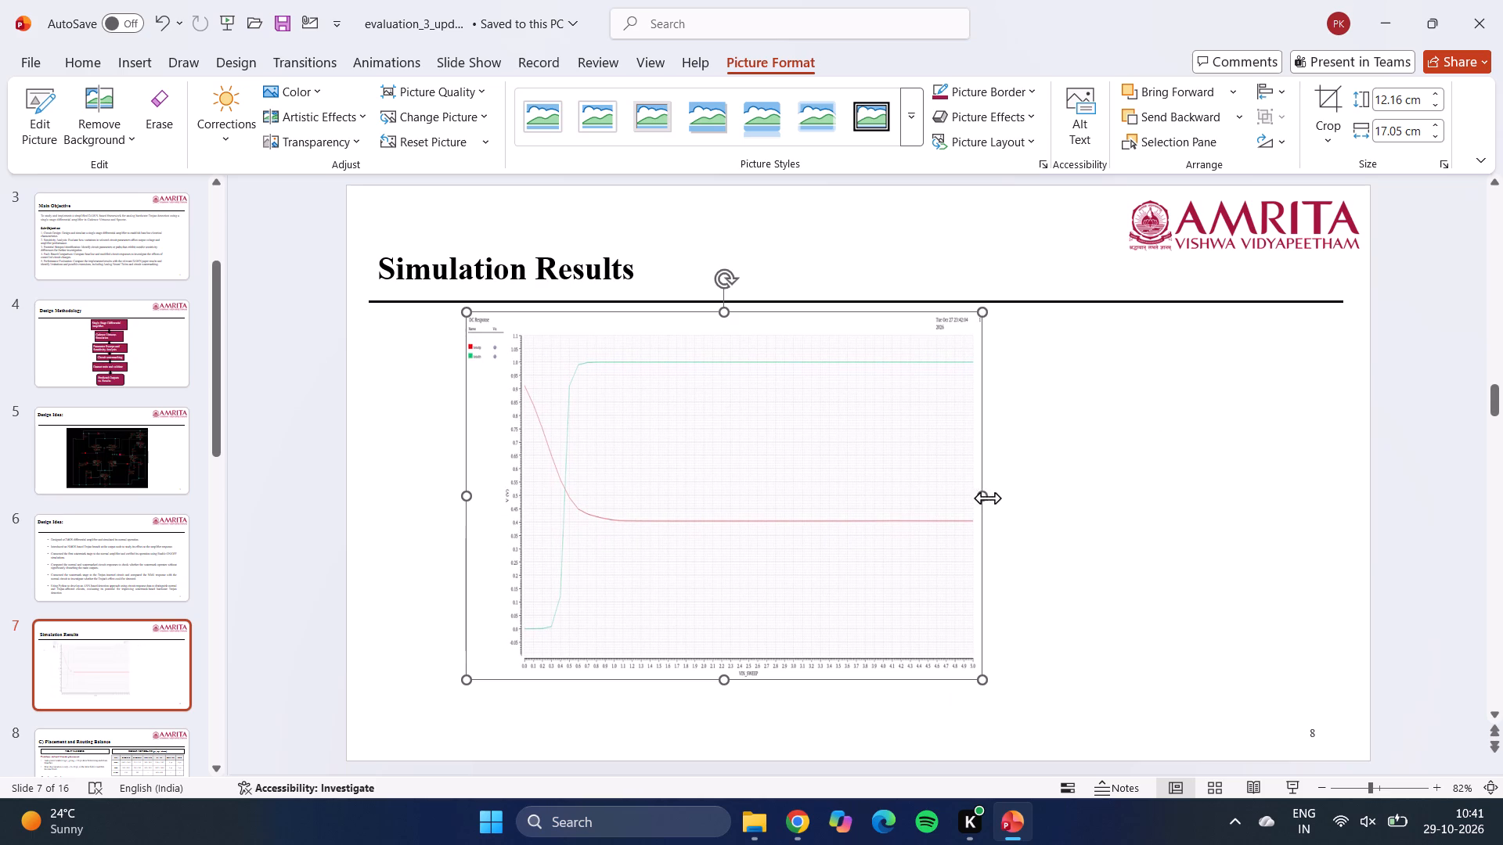
pyautogui.moveTo(982, 498); pyautogui.dragTo(1301, 487)
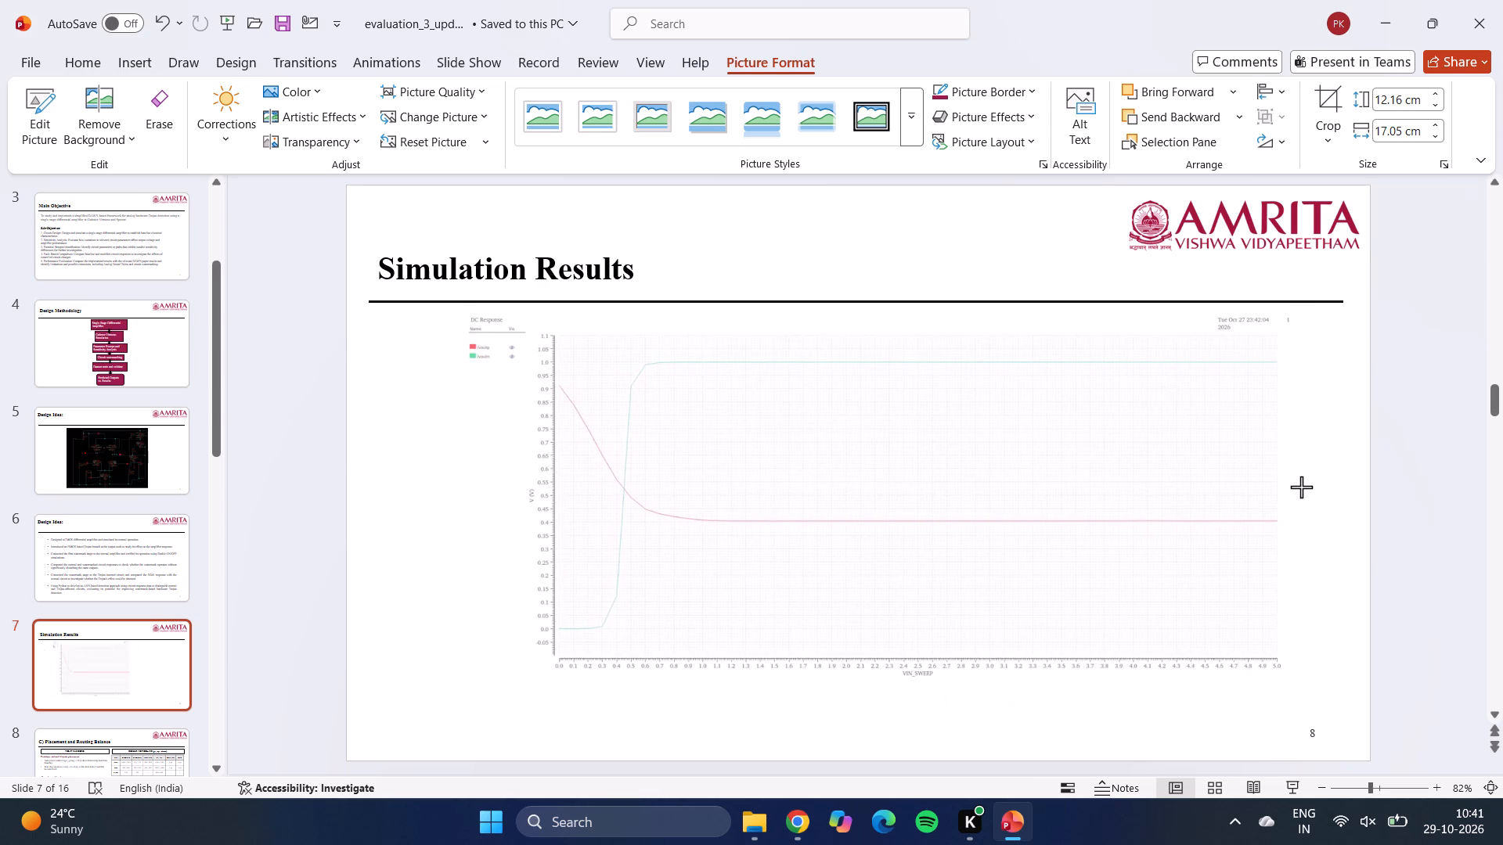
pyautogui.moveTo(1301, 487); pyautogui.dragTo(1324, 487)
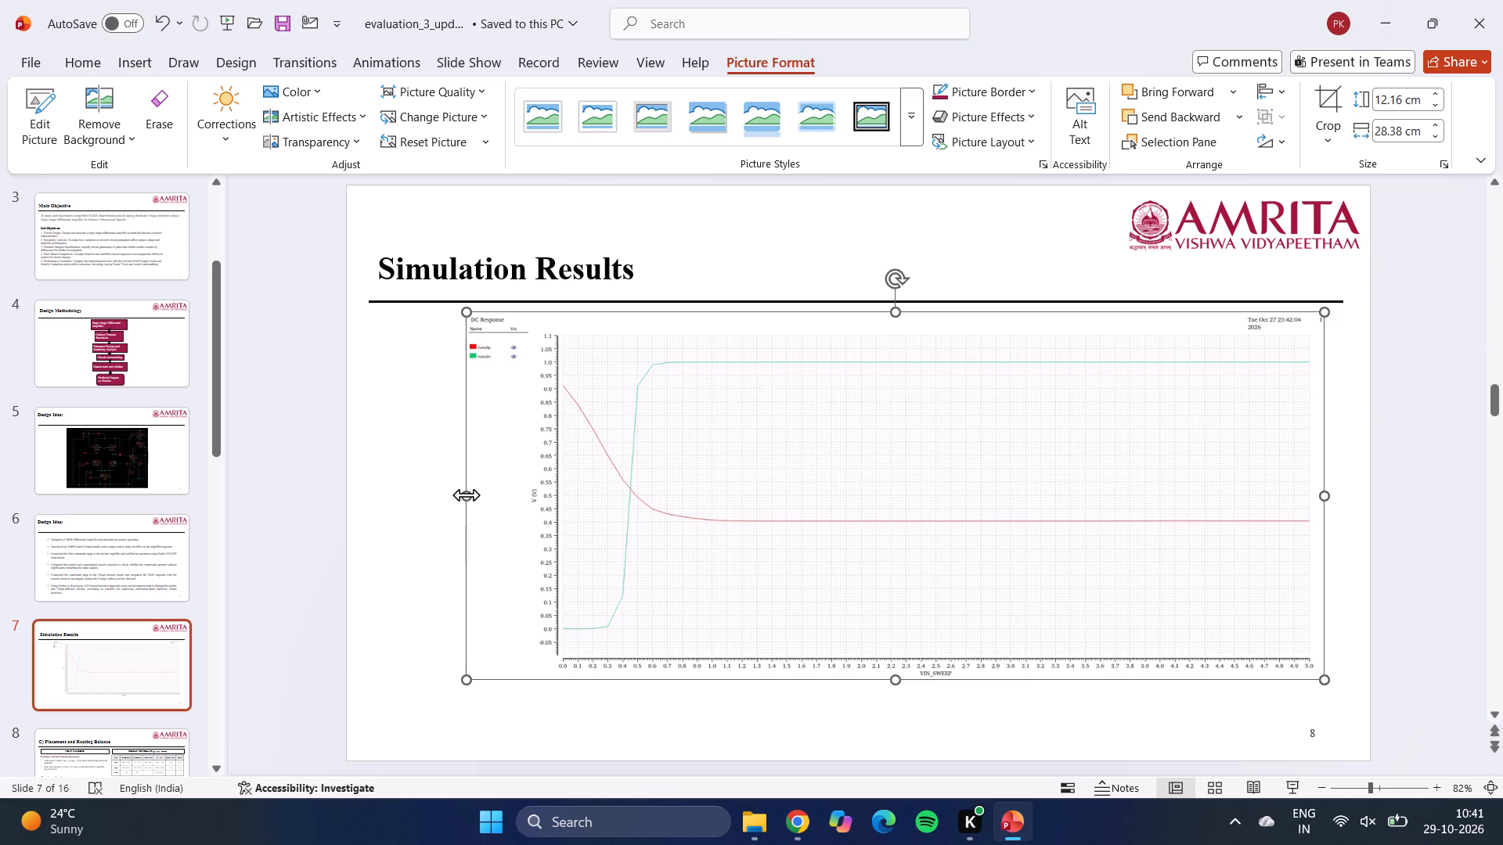
pyautogui.moveTo(466, 494); pyautogui.dragTo(384, 505)
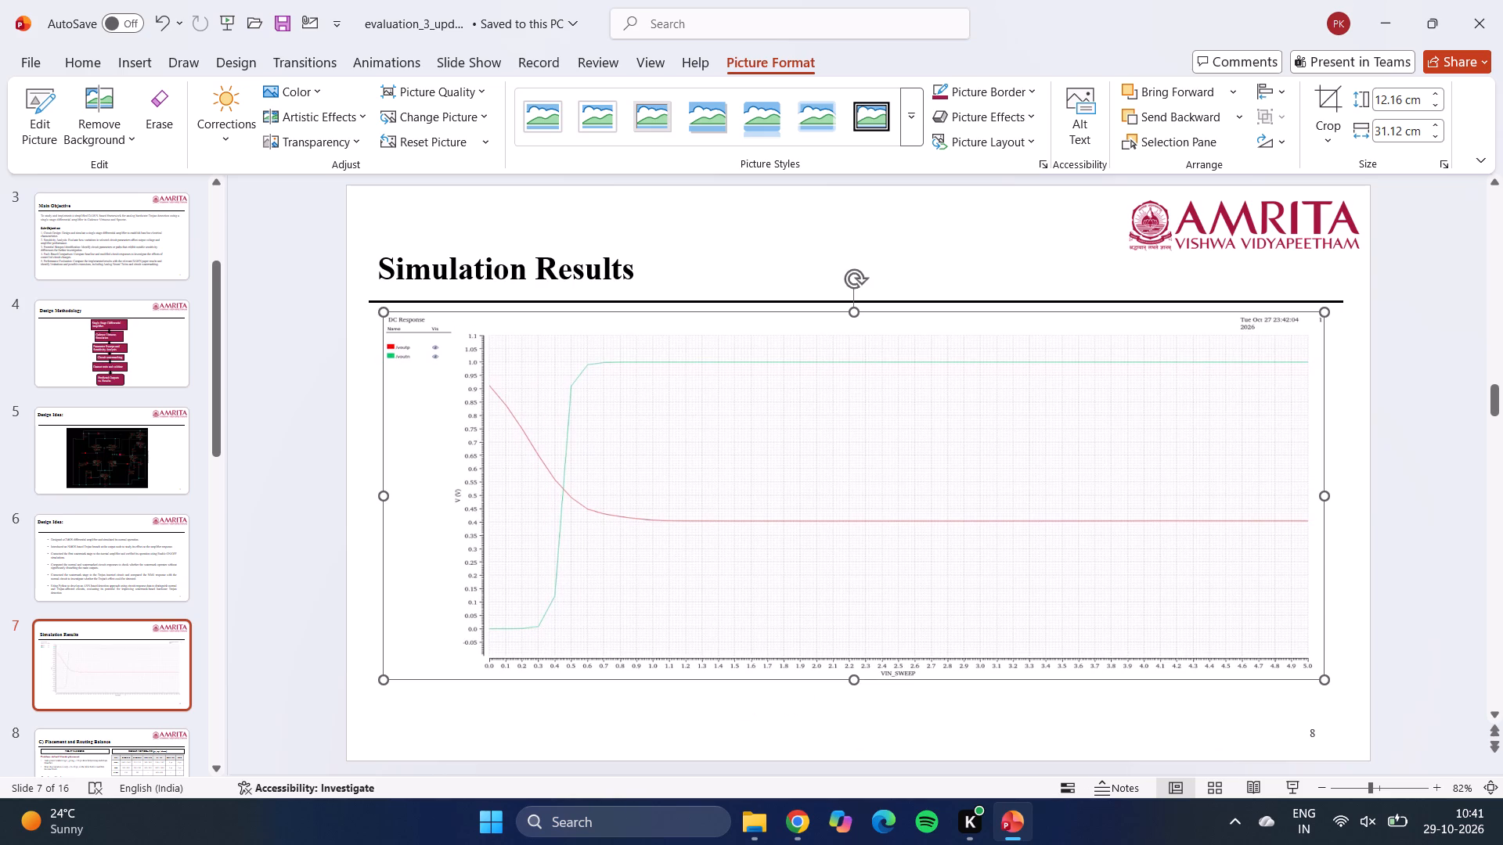
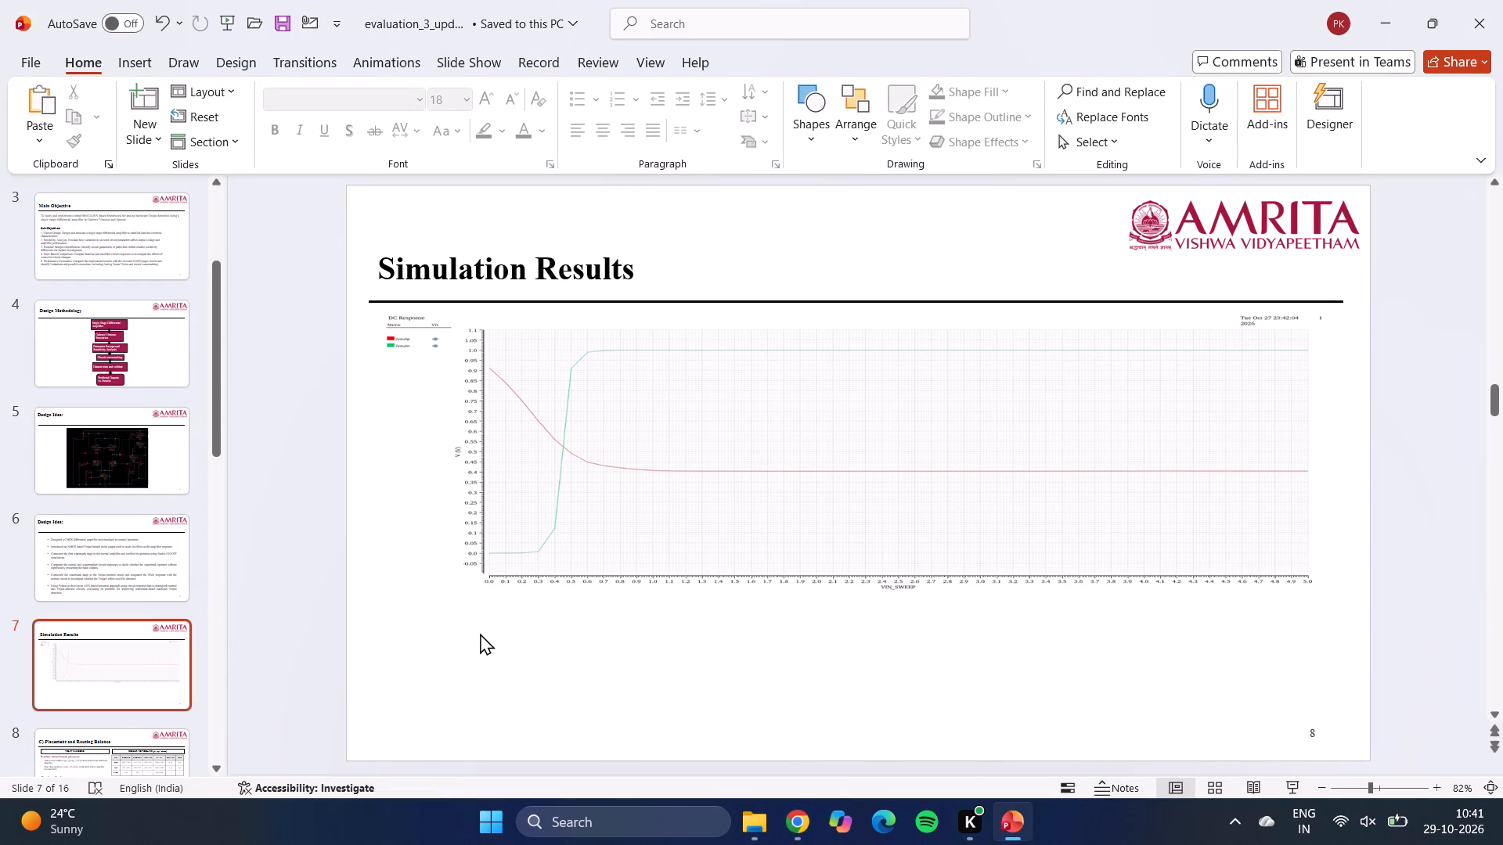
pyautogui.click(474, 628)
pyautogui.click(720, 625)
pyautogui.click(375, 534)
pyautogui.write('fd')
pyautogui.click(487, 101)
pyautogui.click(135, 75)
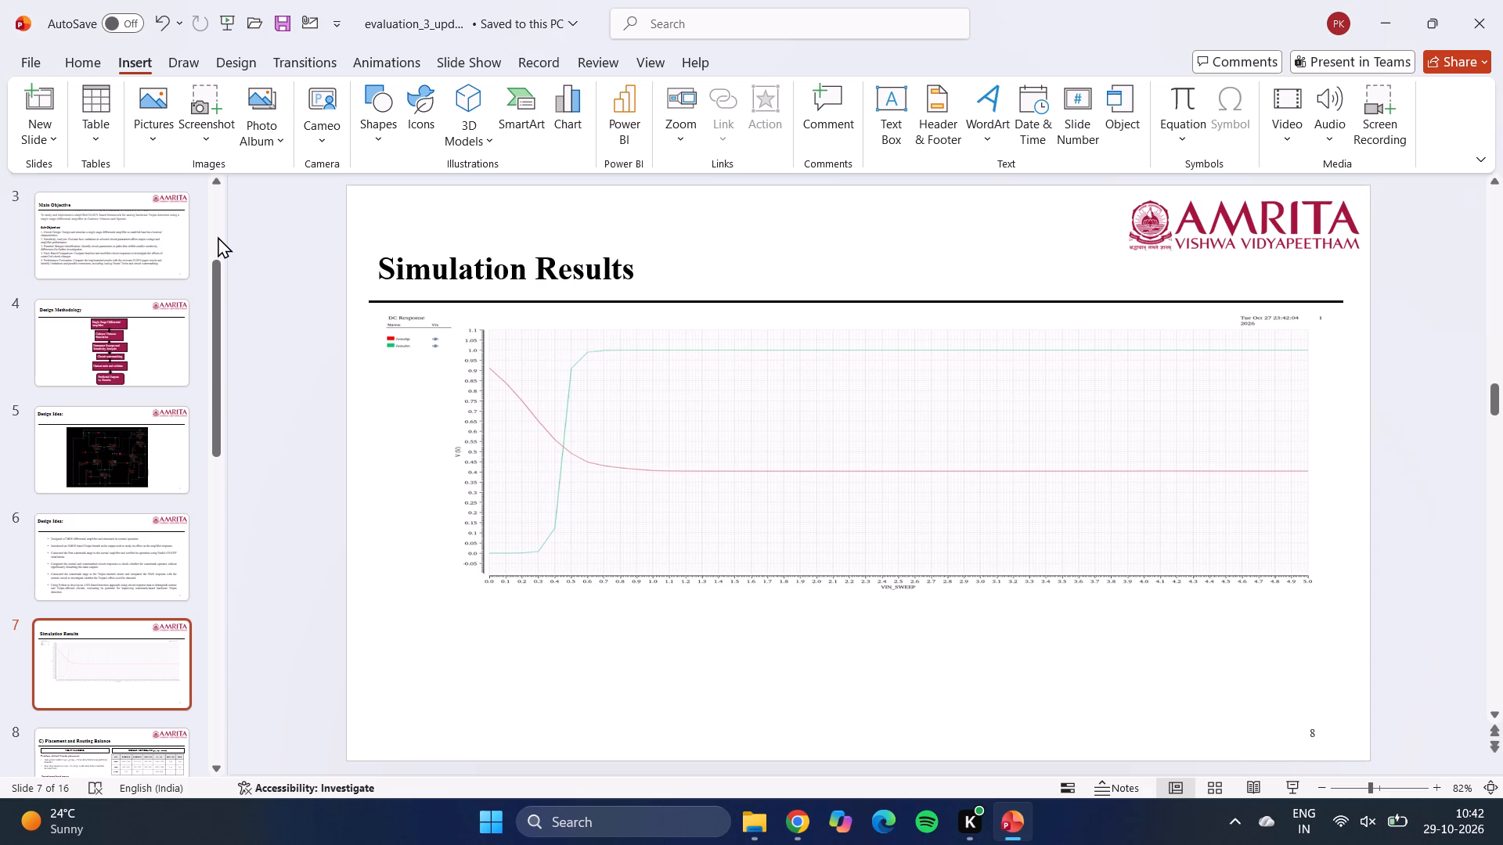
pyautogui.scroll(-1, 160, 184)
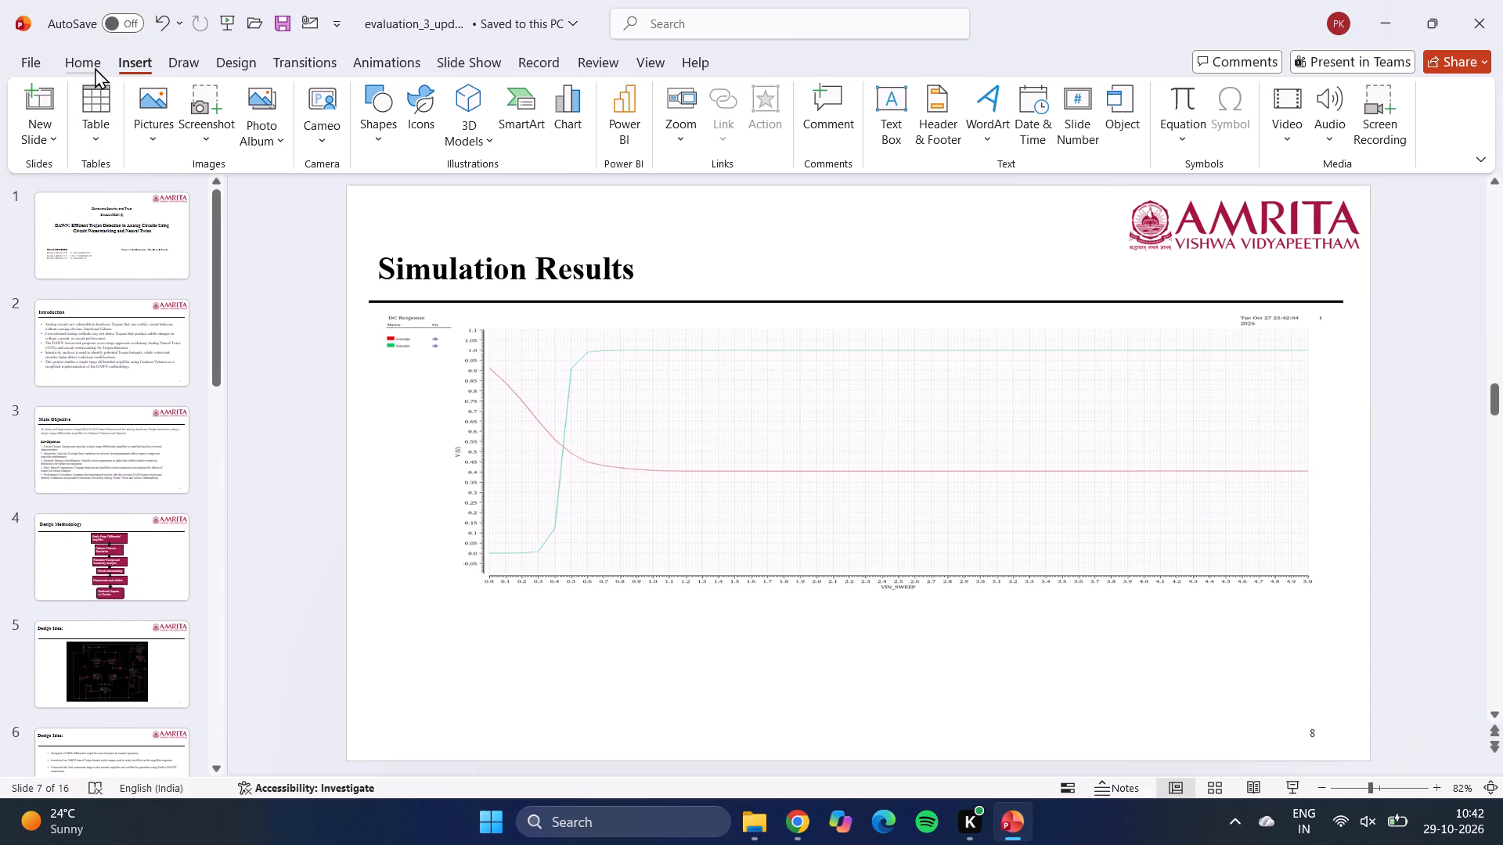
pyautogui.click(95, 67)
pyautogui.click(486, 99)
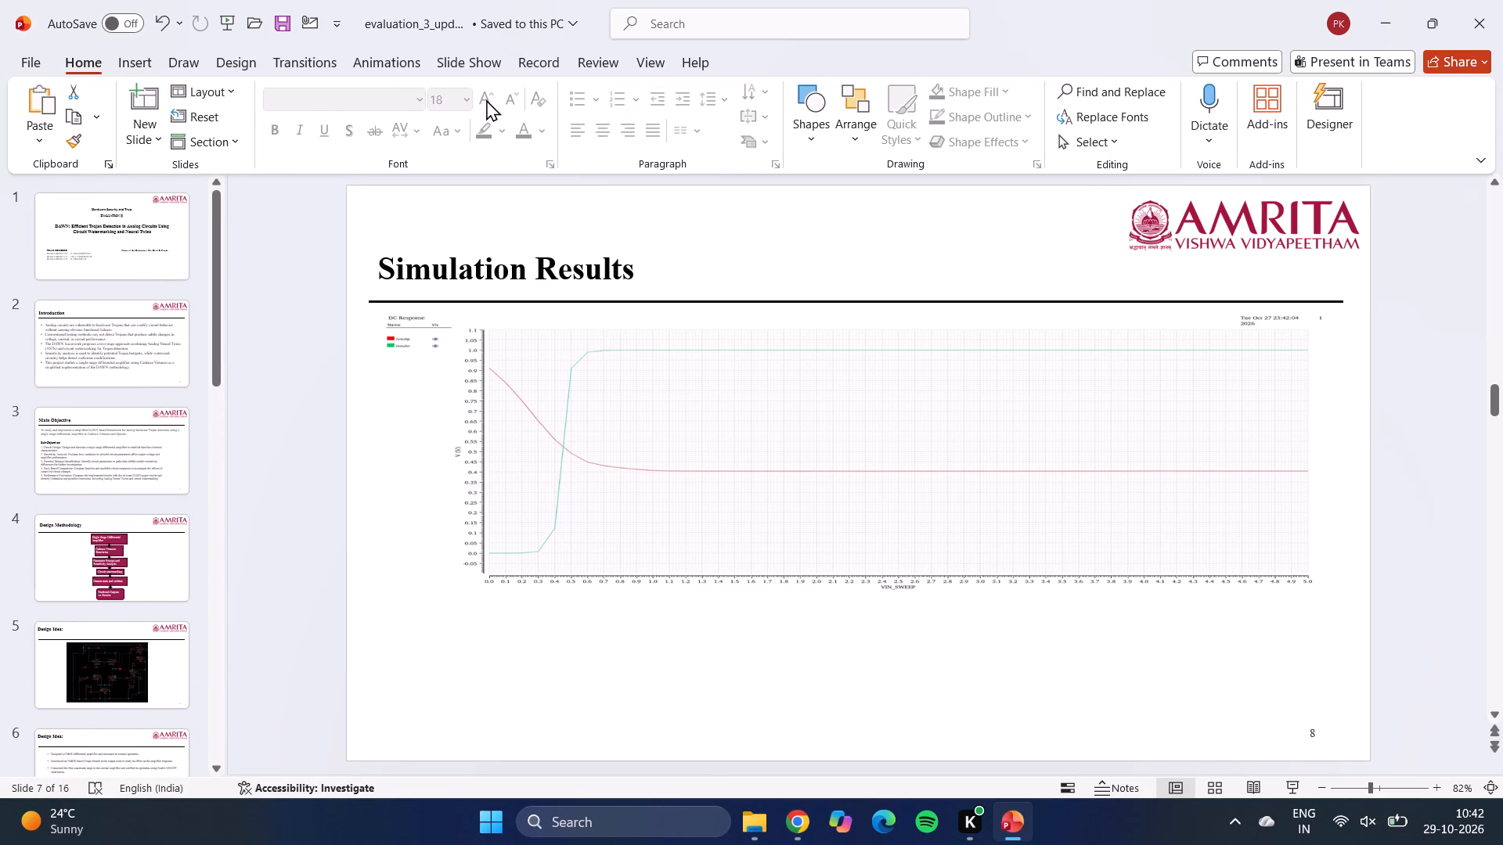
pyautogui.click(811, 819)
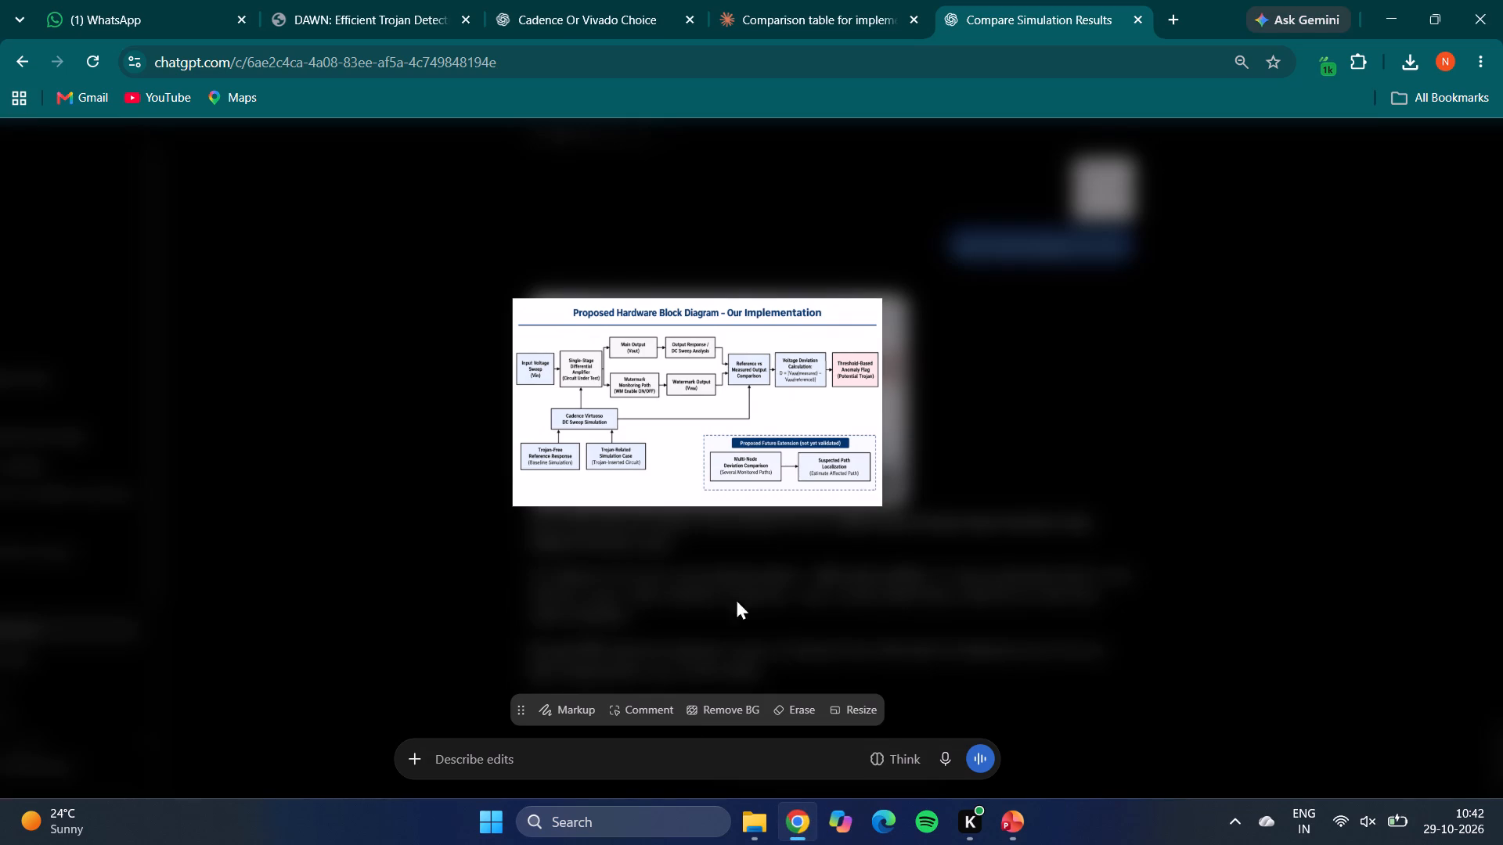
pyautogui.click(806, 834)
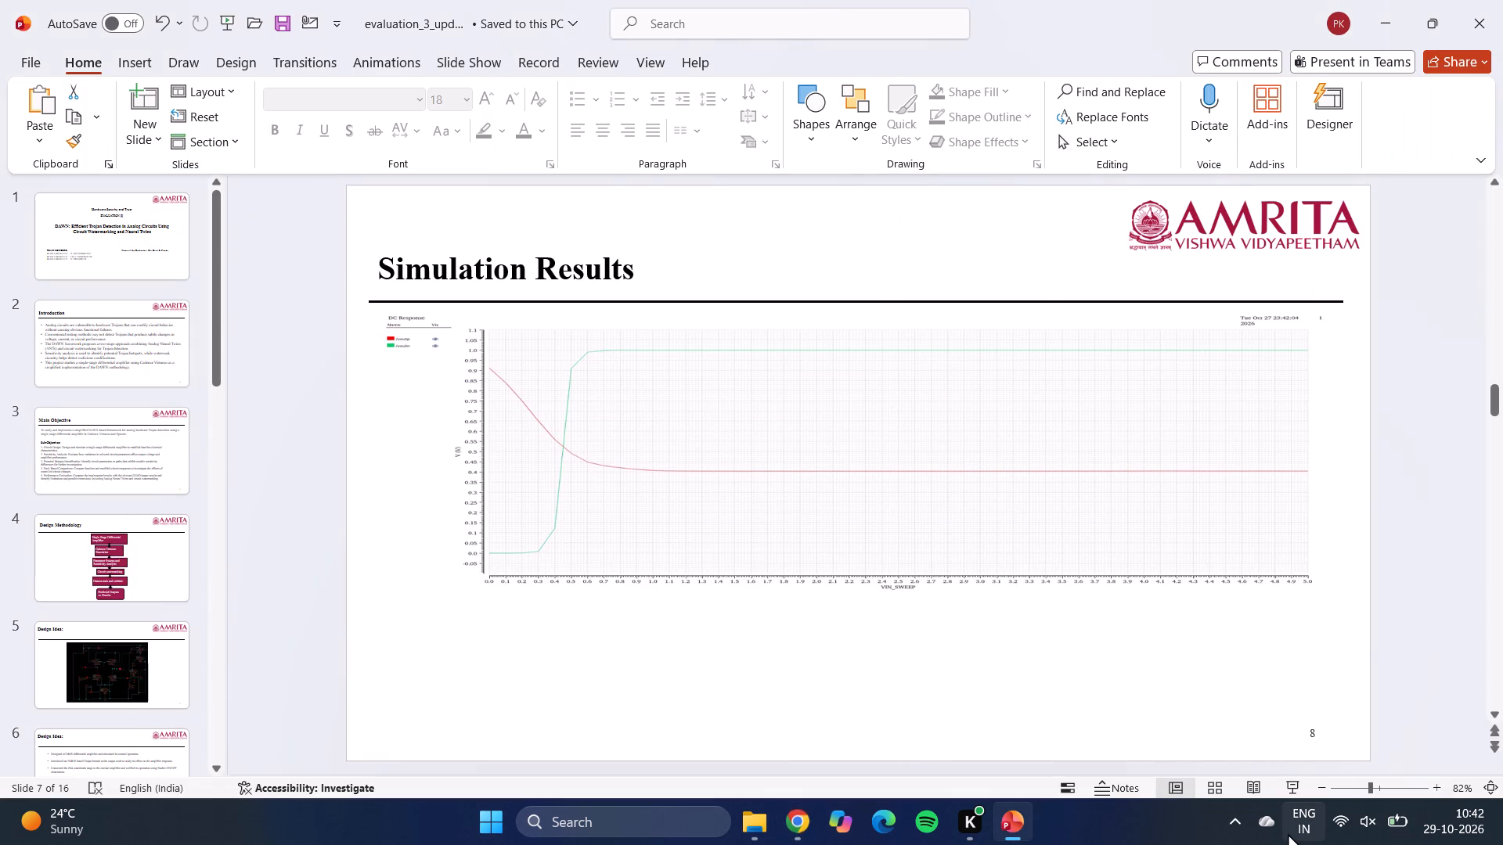
# Reposition the Simulation Results title slightly further left and lower, so it sits directly above the horizontal line.
pyautogui.click(485, 304)
pyautogui.moveTo(533, 239); pyautogui.dragTo(532, 209)
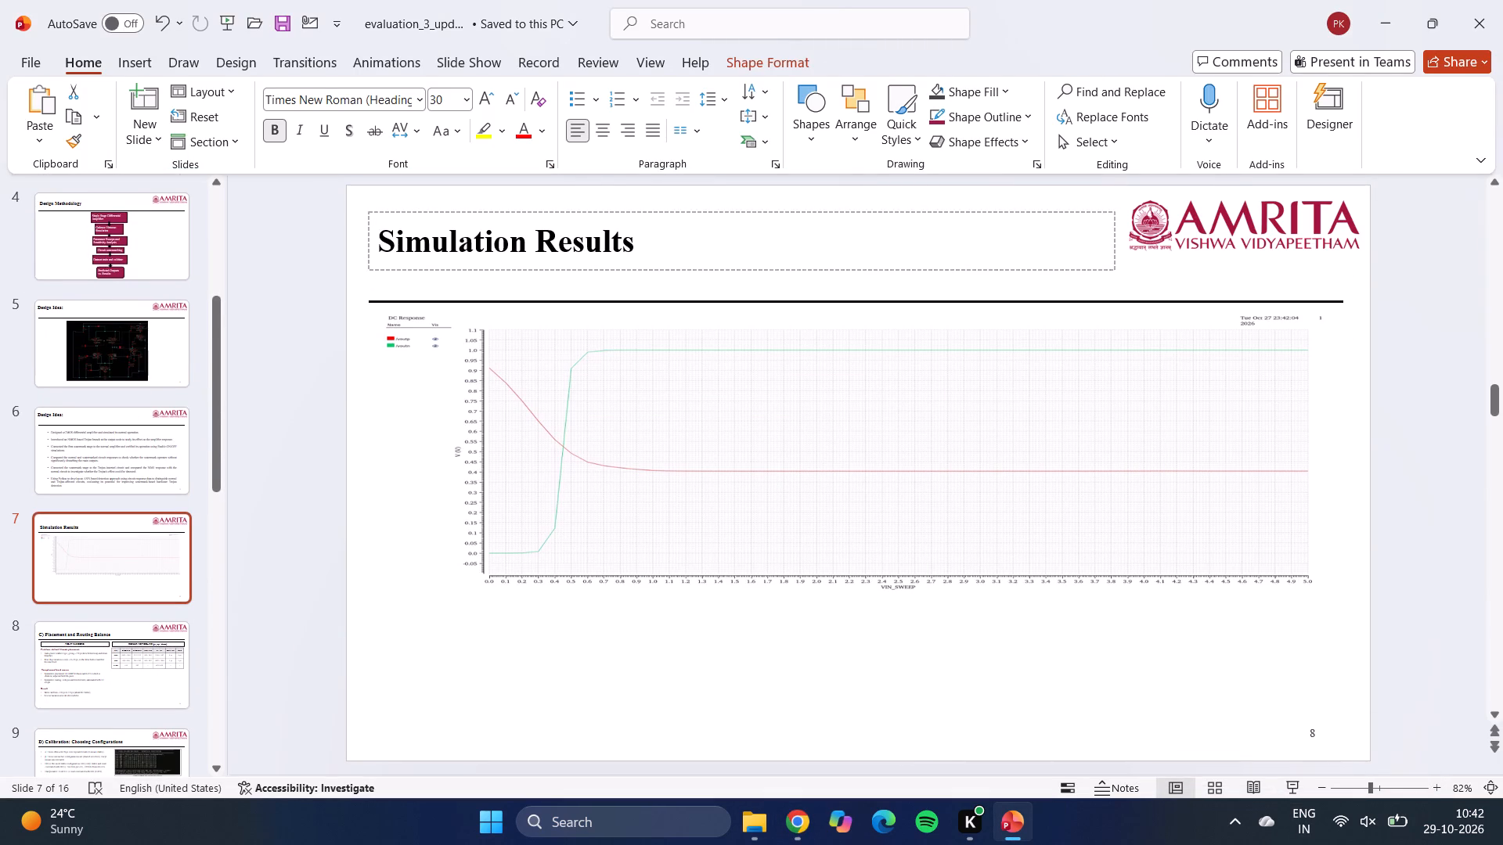
pyautogui.moveTo(532, 209); pyautogui.dragTo(524, 208)
pyautogui.click(533, 308)
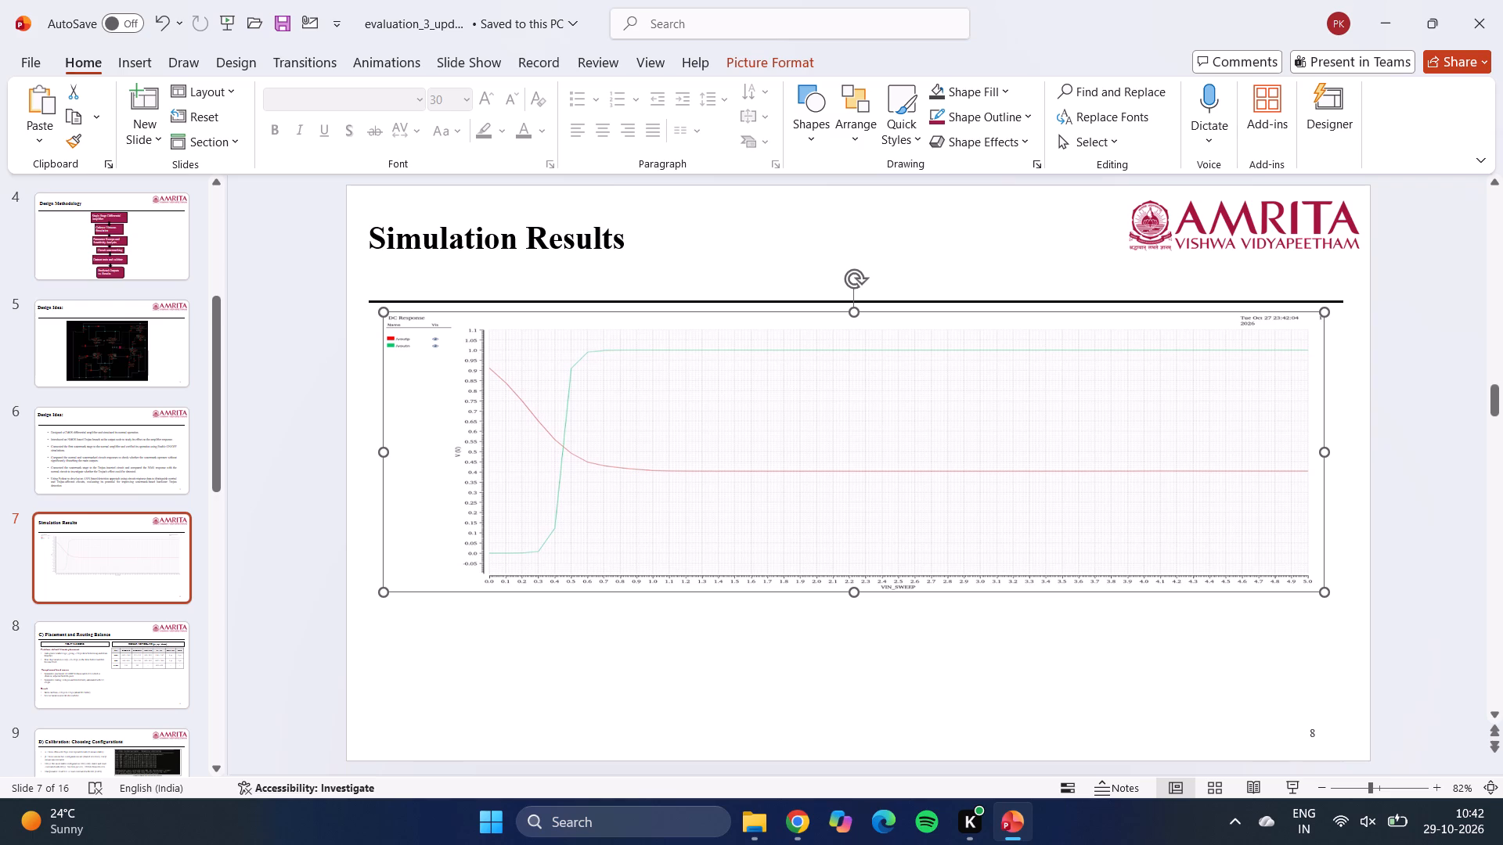
pyautogui.click(514, 236)
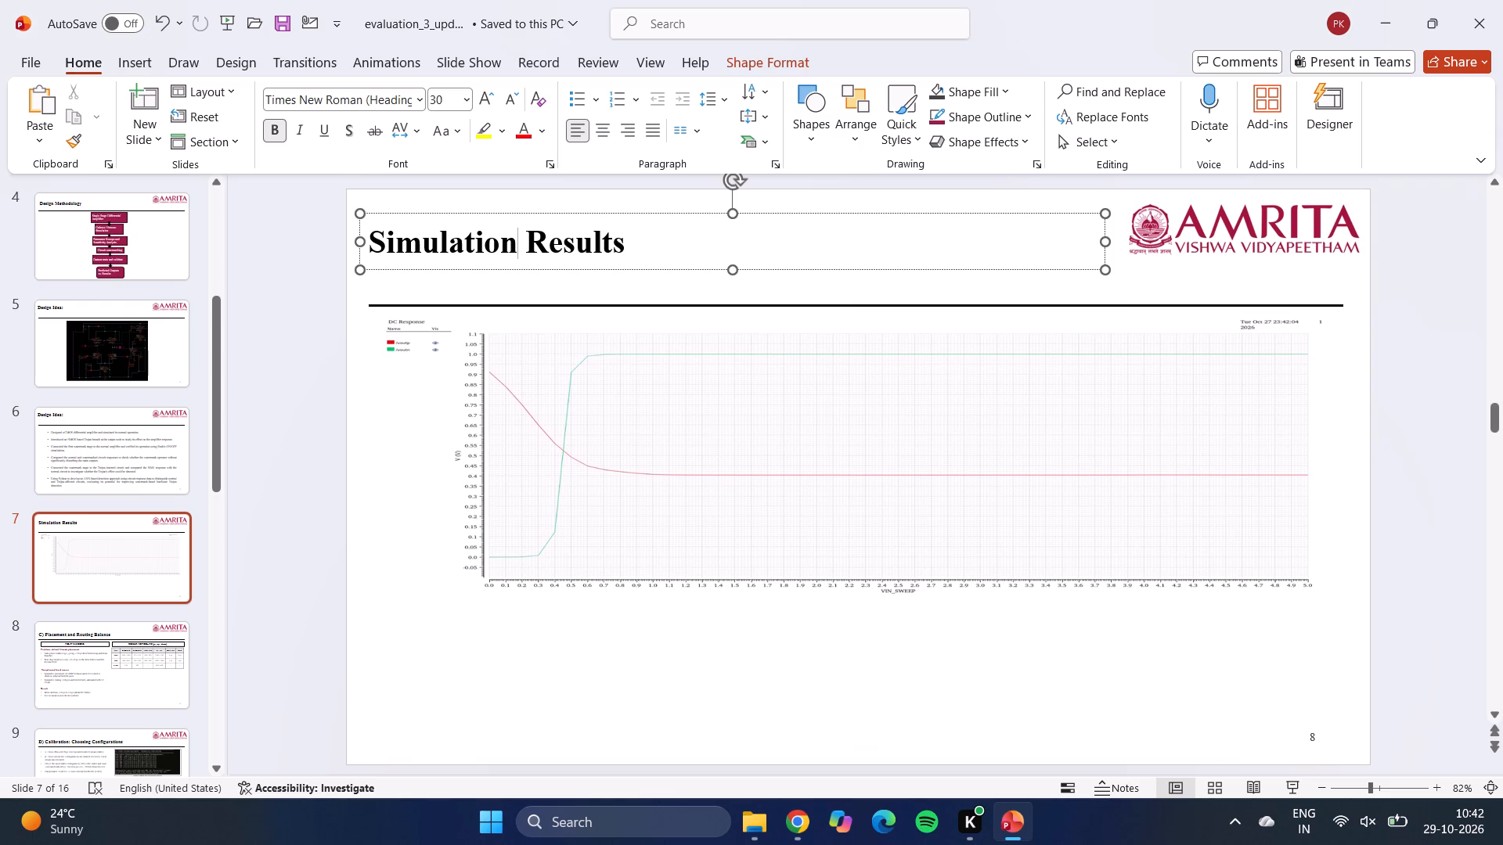
pyautogui.click(560, 209)
pyautogui.moveTo(543, 213); pyautogui.dragTo(545, 253)
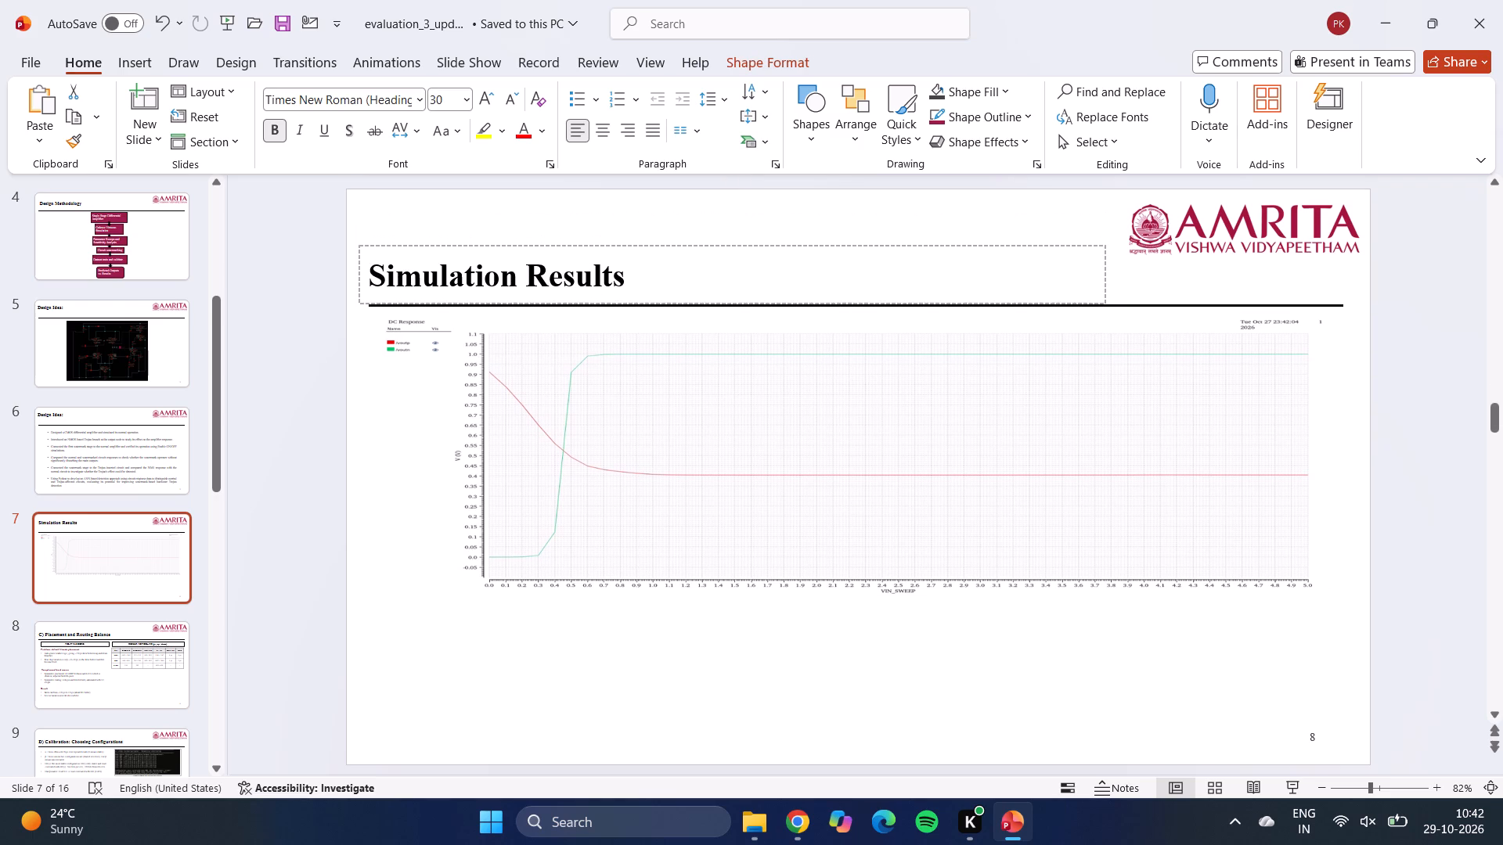
pyautogui.moveTo(545, 253); pyautogui.dragTo(546, 254)
# Reduce the DC Response plot's height slightly from its bottom edge, keeping its width and top edge in place.
pyautogui.click(607, 554)
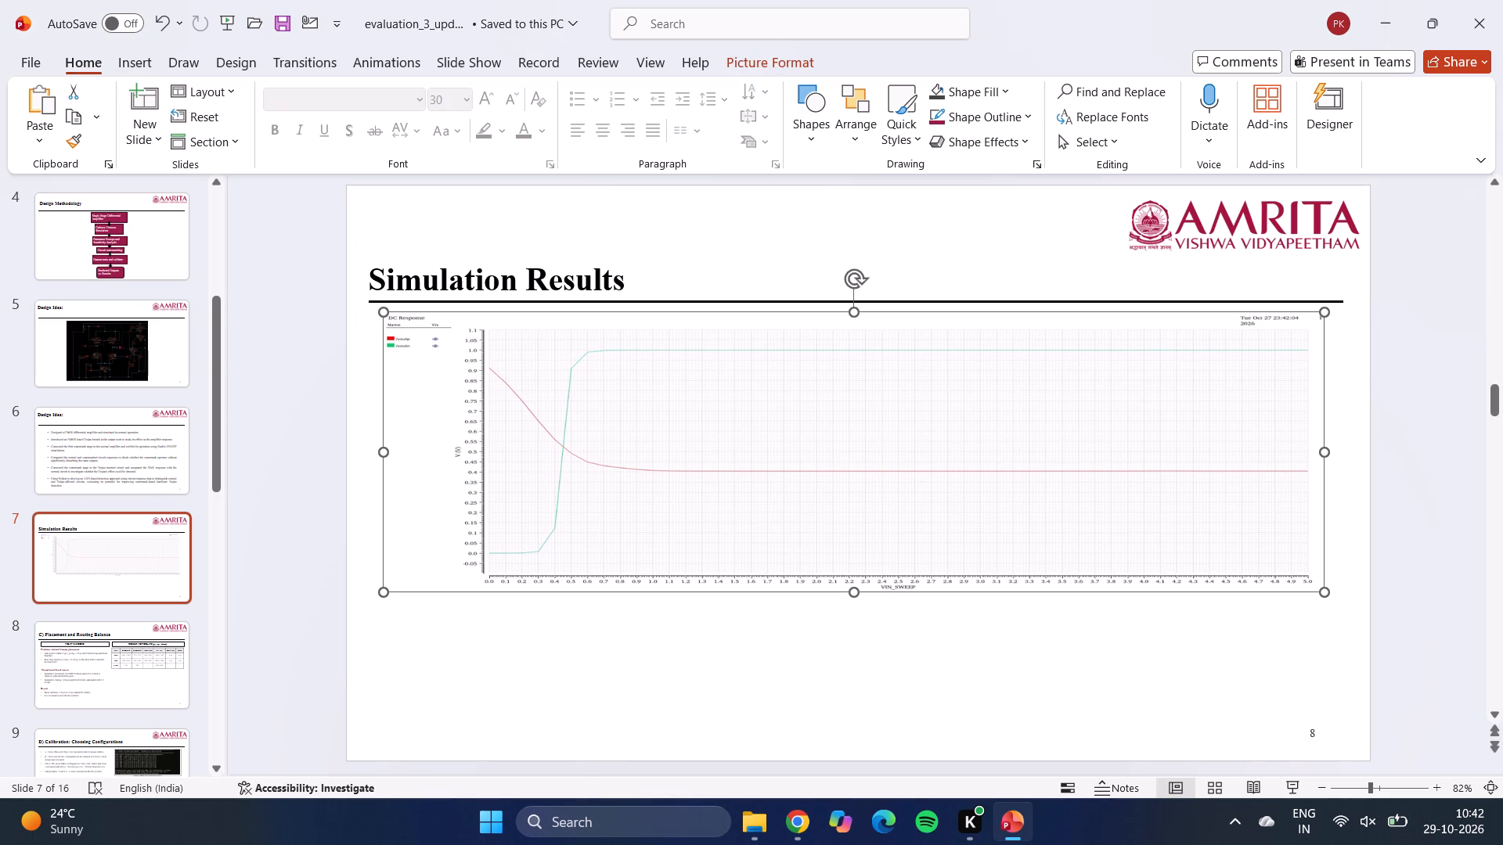
pyautogui.moveTo(855, 598); pyautogui.dragTo(847, 586)
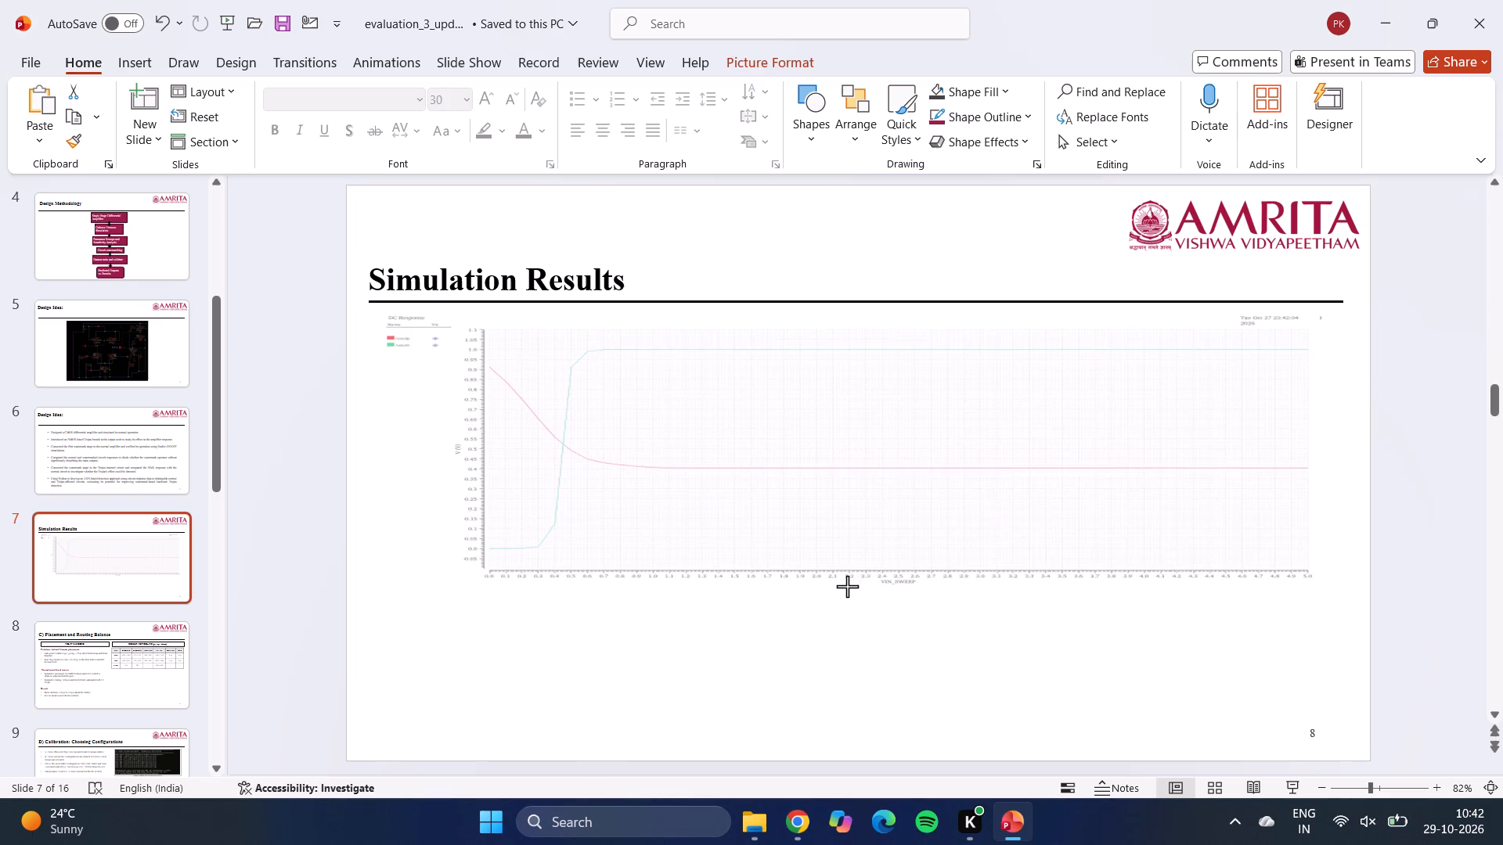
pyautogui.moveTo(847, 586); pyautogui.dragTo(841, 568)
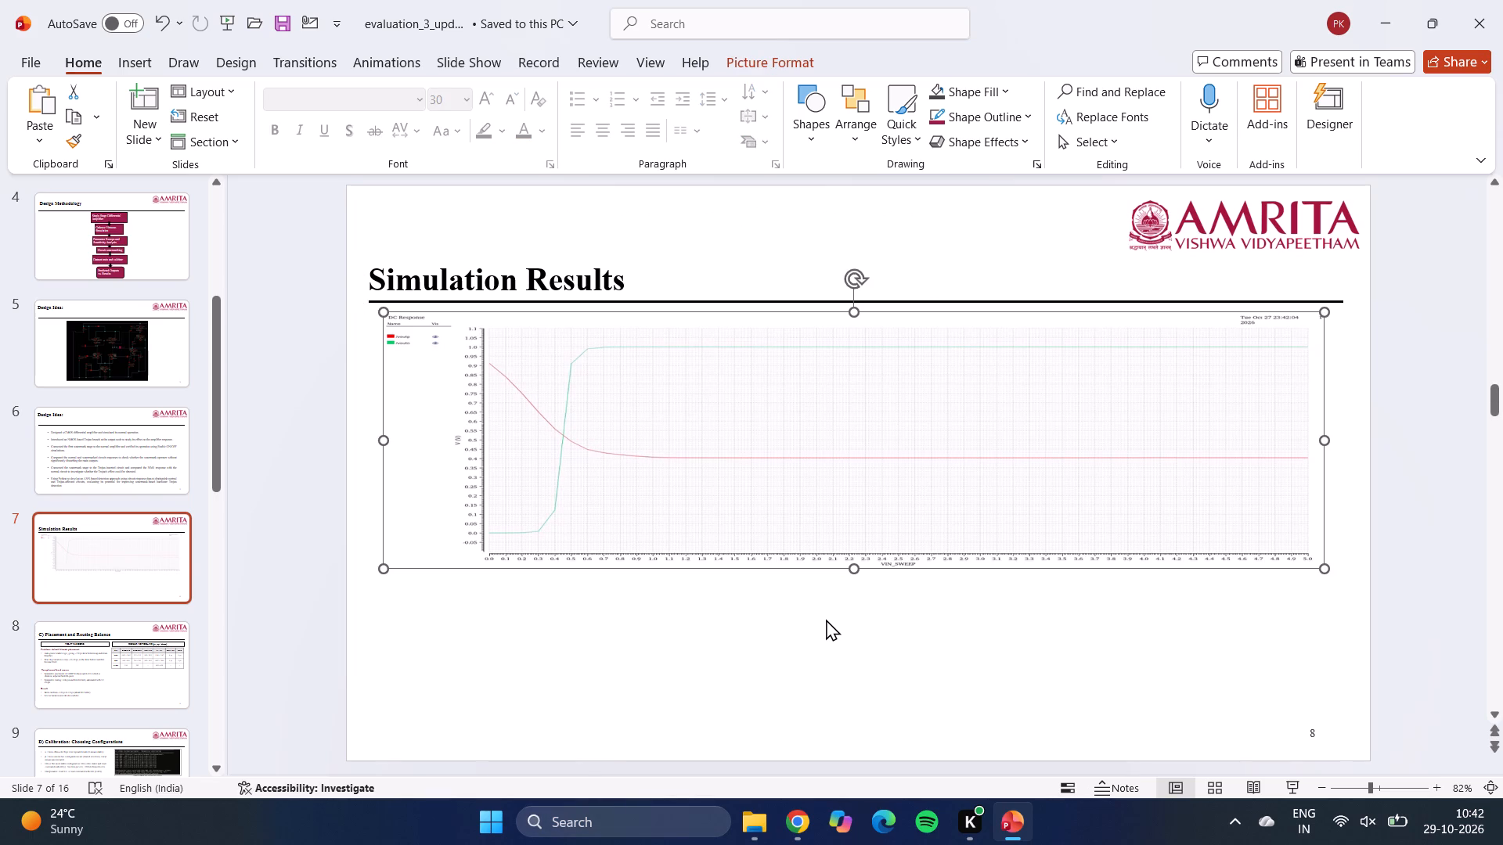
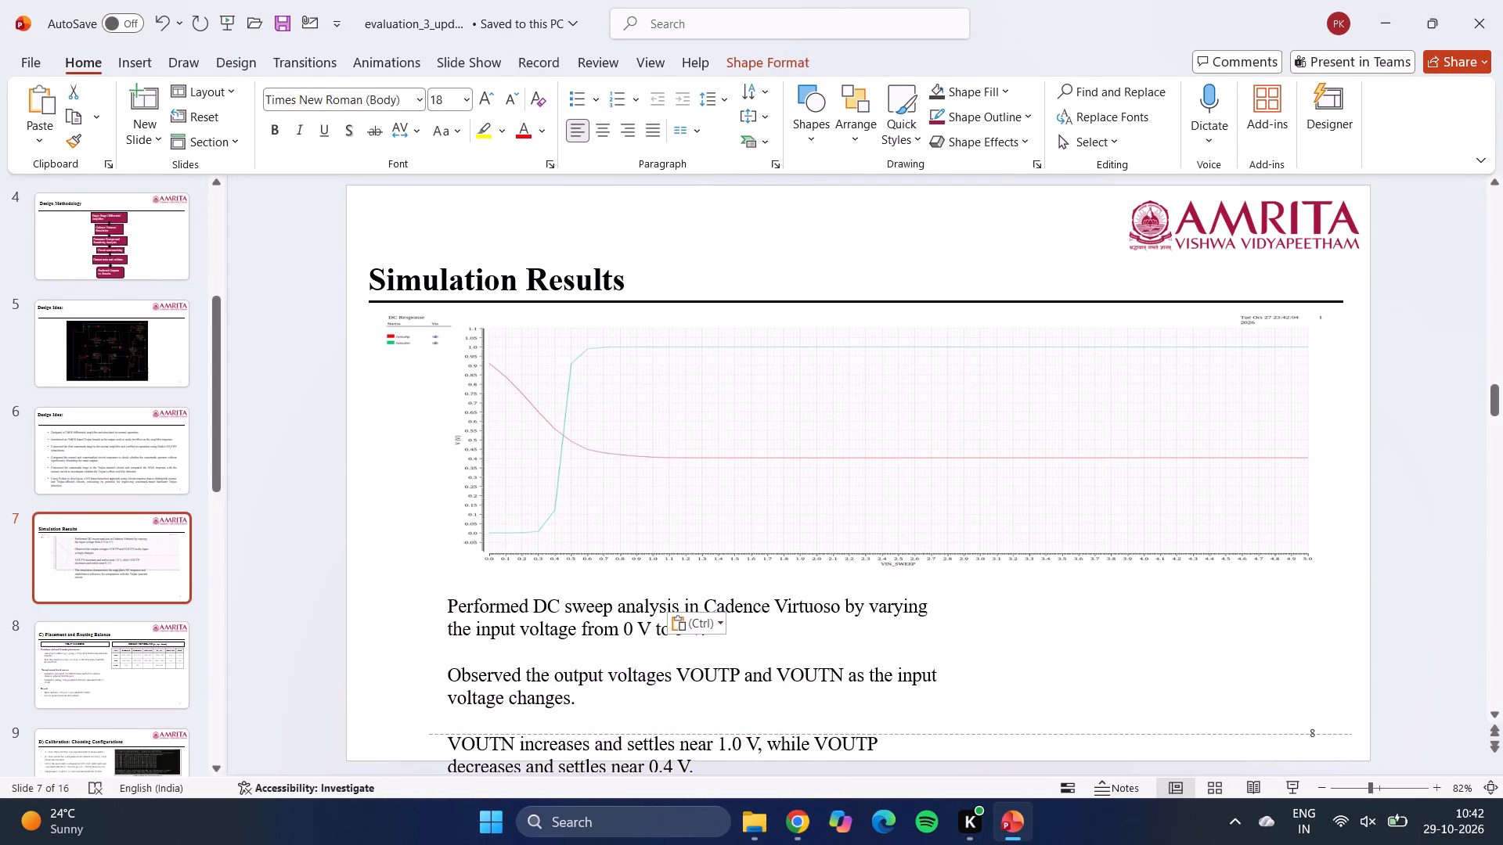
# Move the DC sweep description text box up from below the plot to the right side of the slide.
pyautogui.moveTo(736, 585); pyautogui.dragTo(1081, 330)
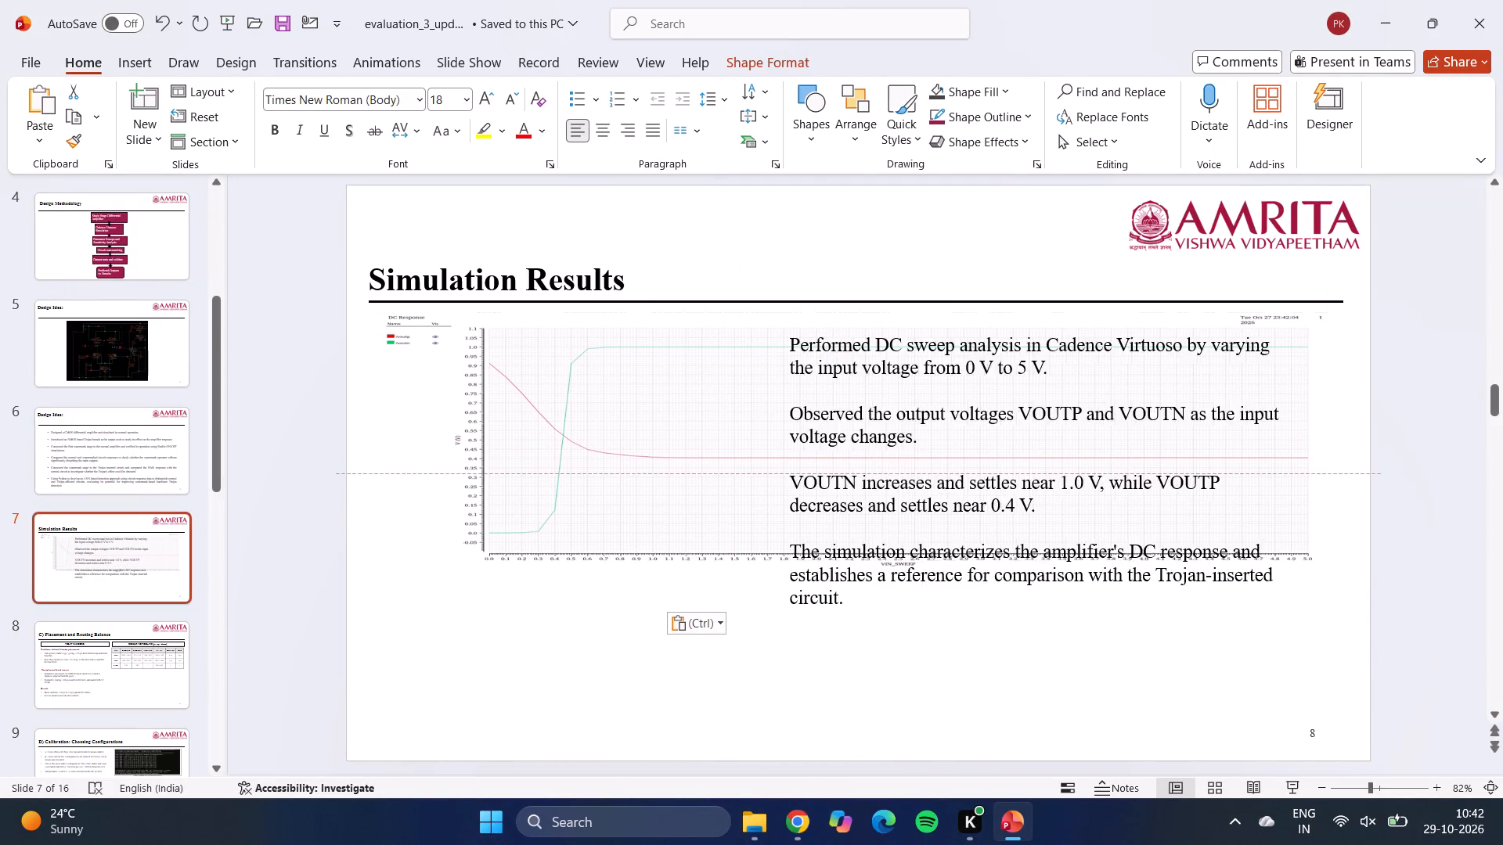
pyautogui.moveTo(1081, 330); pyautogui.dragTo(1231, 360)
# Resize the DC Response plot to just over half the slide's width and a greater height, placed against the slide's left edge.
pyautogui.click(651, 498)
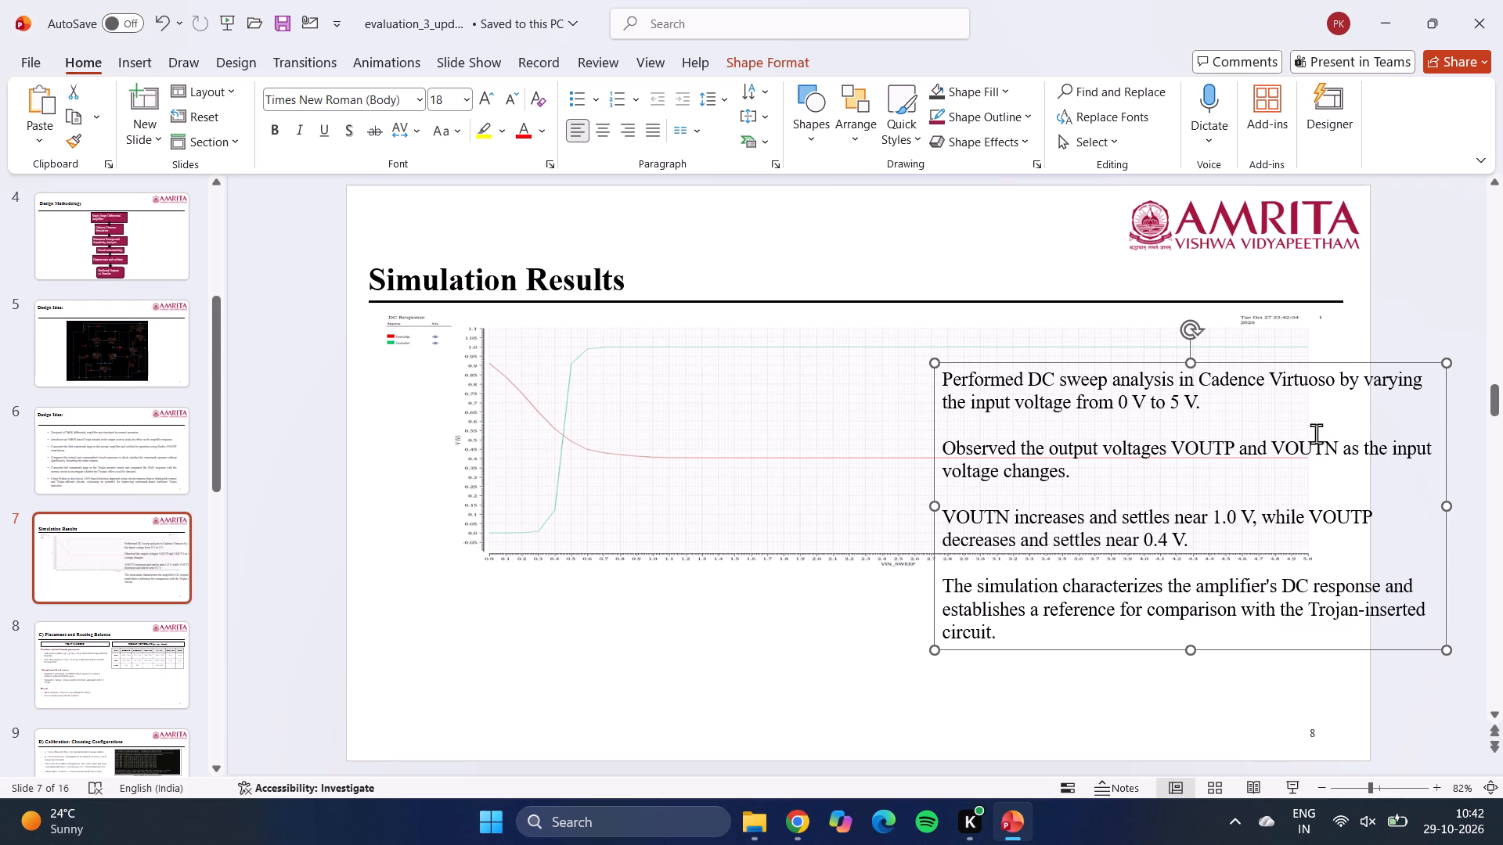
pyautogui.moveTo(1321, 439); pyautogui.dragTo(926, 541)
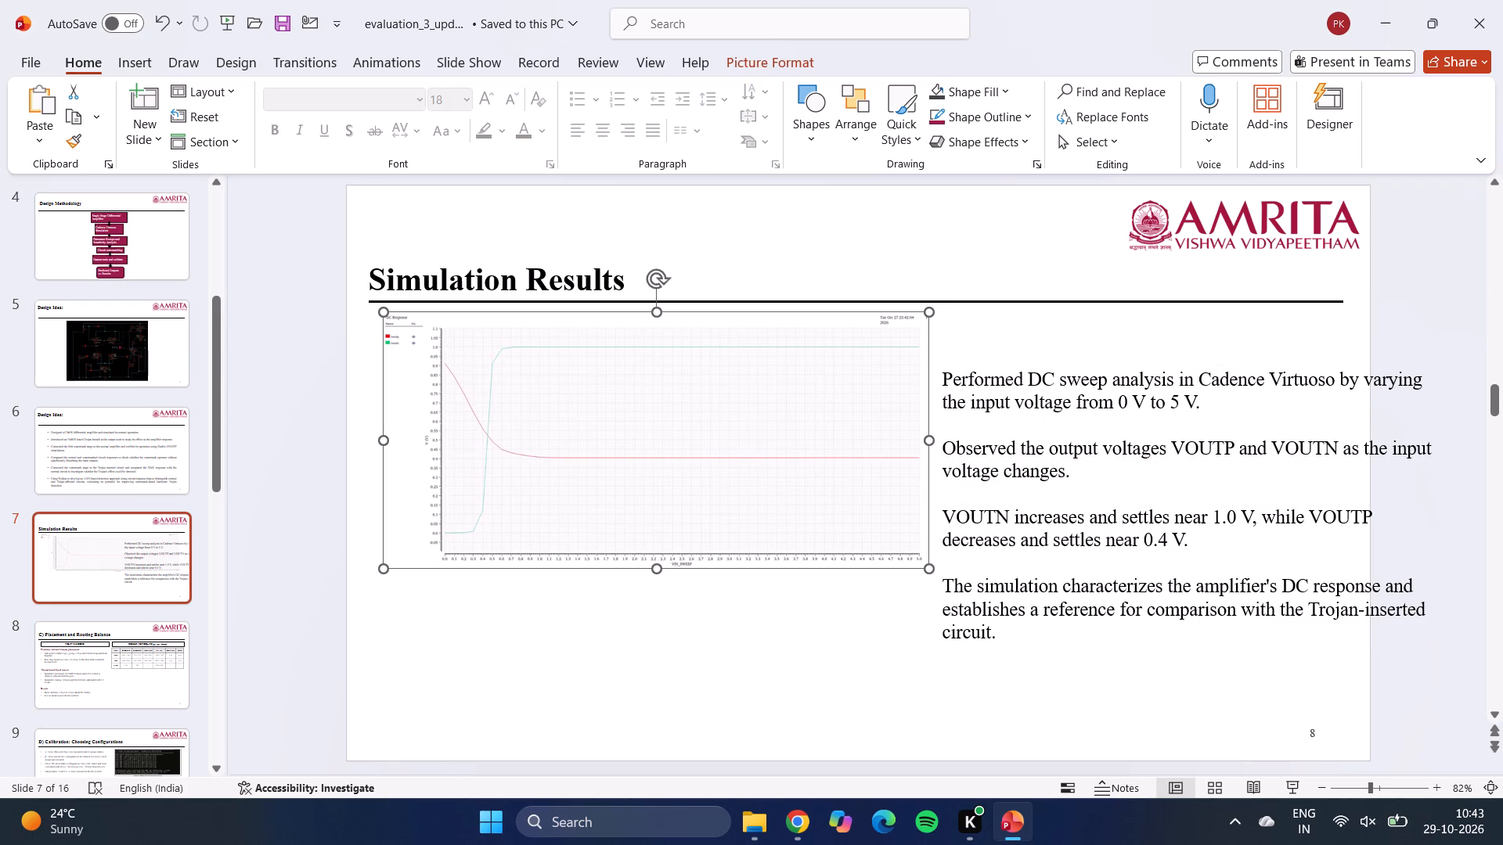
pyautogui.moveTo(657, 568); pyautogui.dragTo(674, 664)
pyautogui.moveTo(656, 540); pyautogui.dragTo(627, 565)
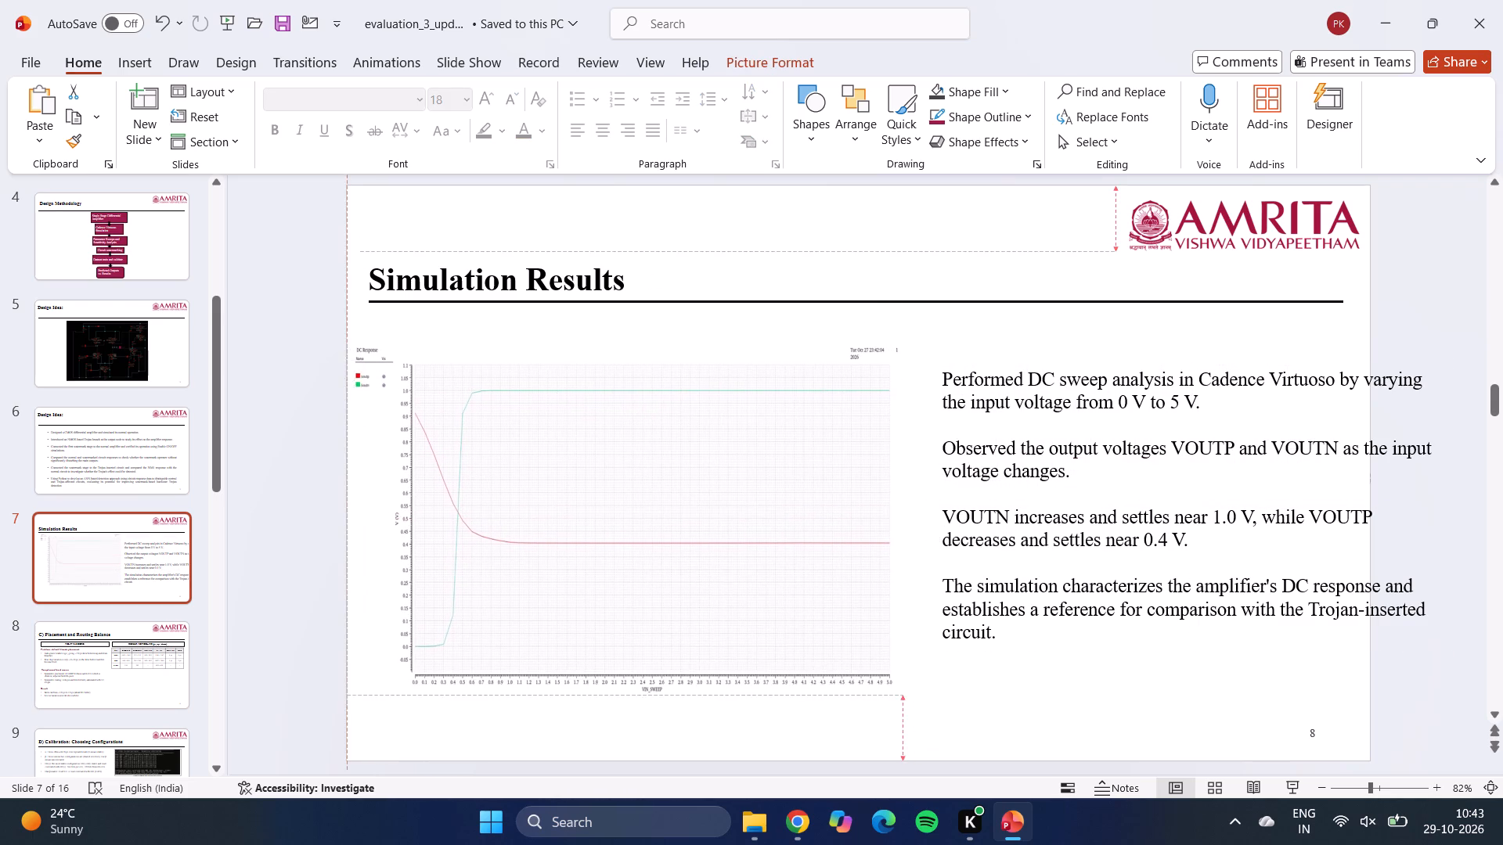
pyautogui.moveTo(627, 565); pyautogui.dragTo(622, 566)
# Fit the description text box beside the plot by shifting it left and slightly down and narrowing it to the slide's right edge.
pyautogui.click(1072, 550)
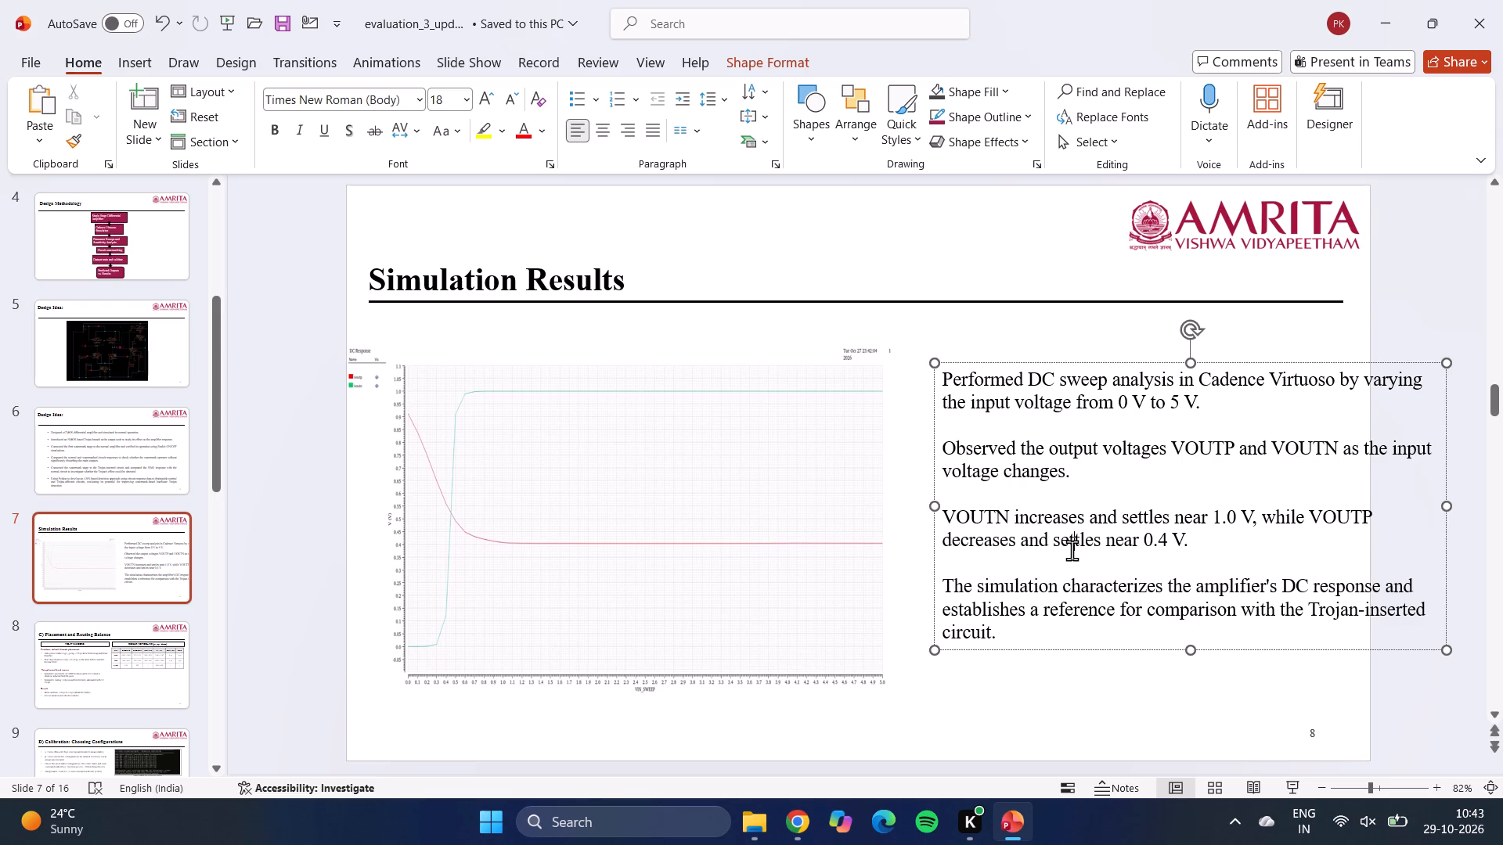
pyautogui.moveTo(1260, 494); pyautogui.dragTo(1229, 497)
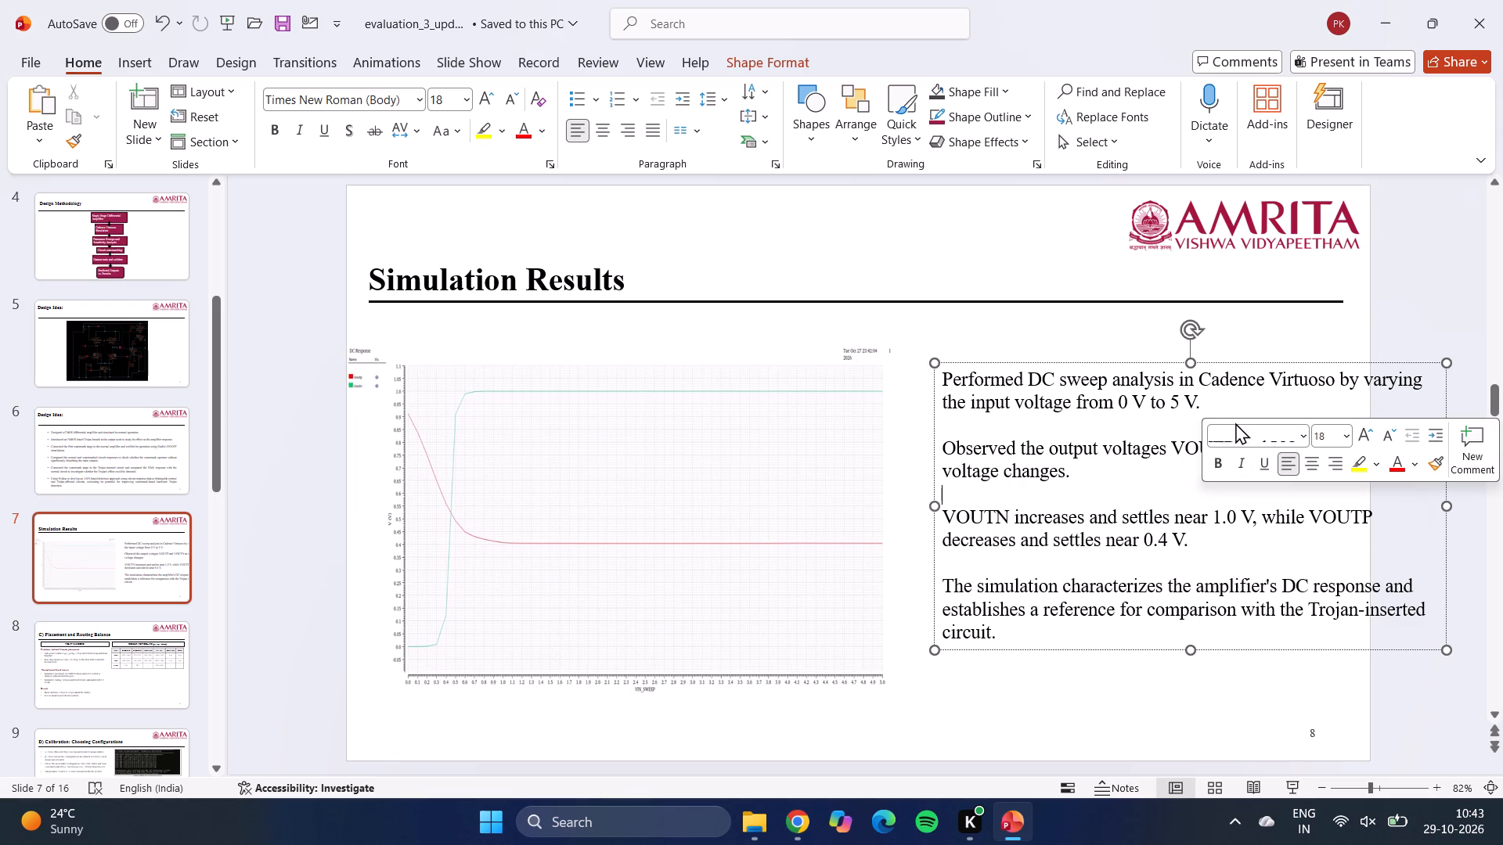
pyautogui.moveTo(1229, 362); pyautogui.dragTo(1191, 373)
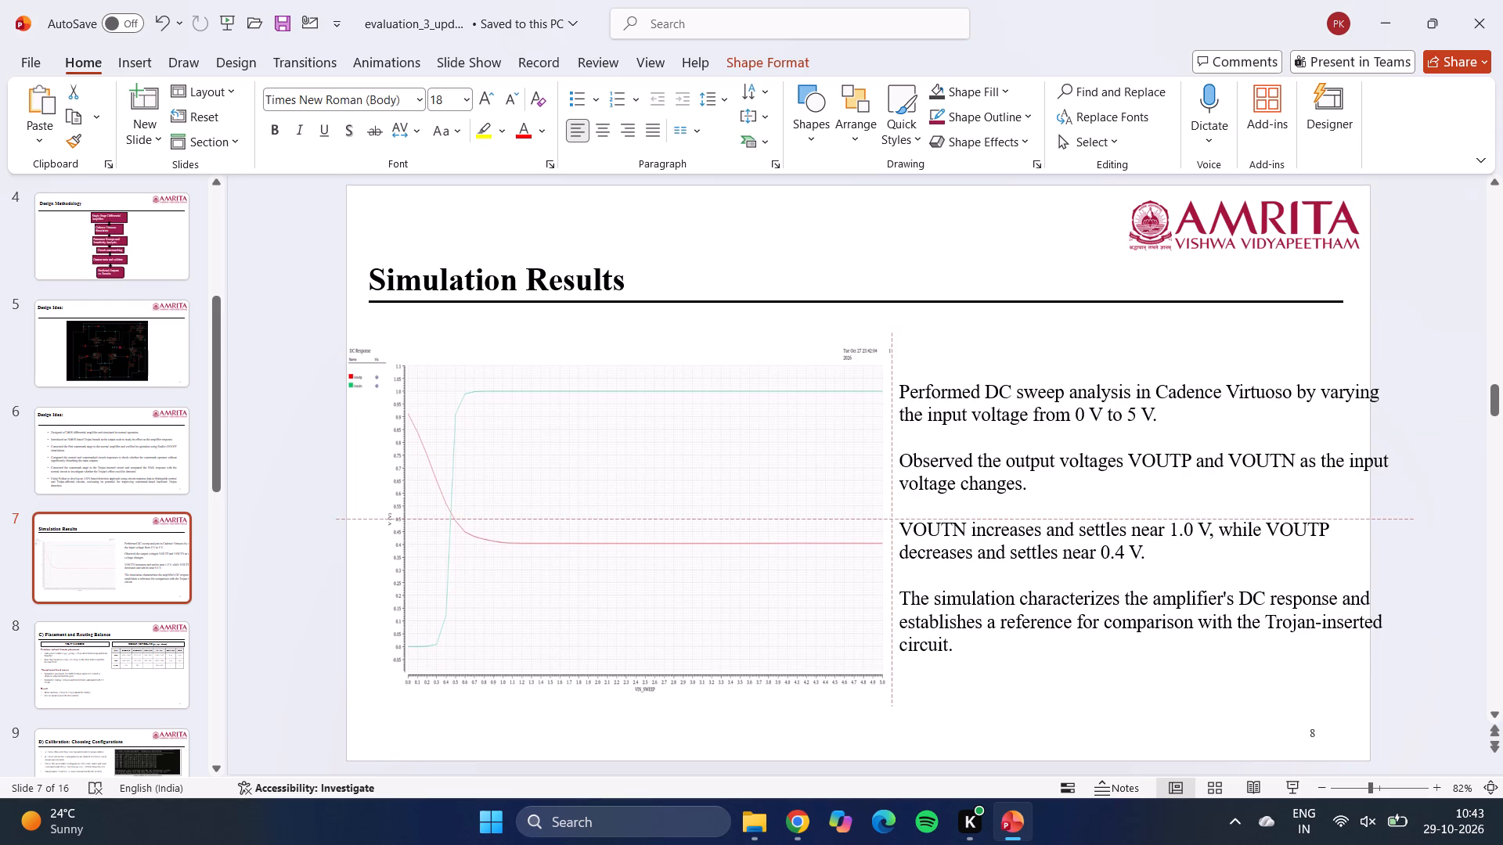
pyautogui.moveTo(1191, 373); pyautogui.dragTo(1193, 373)
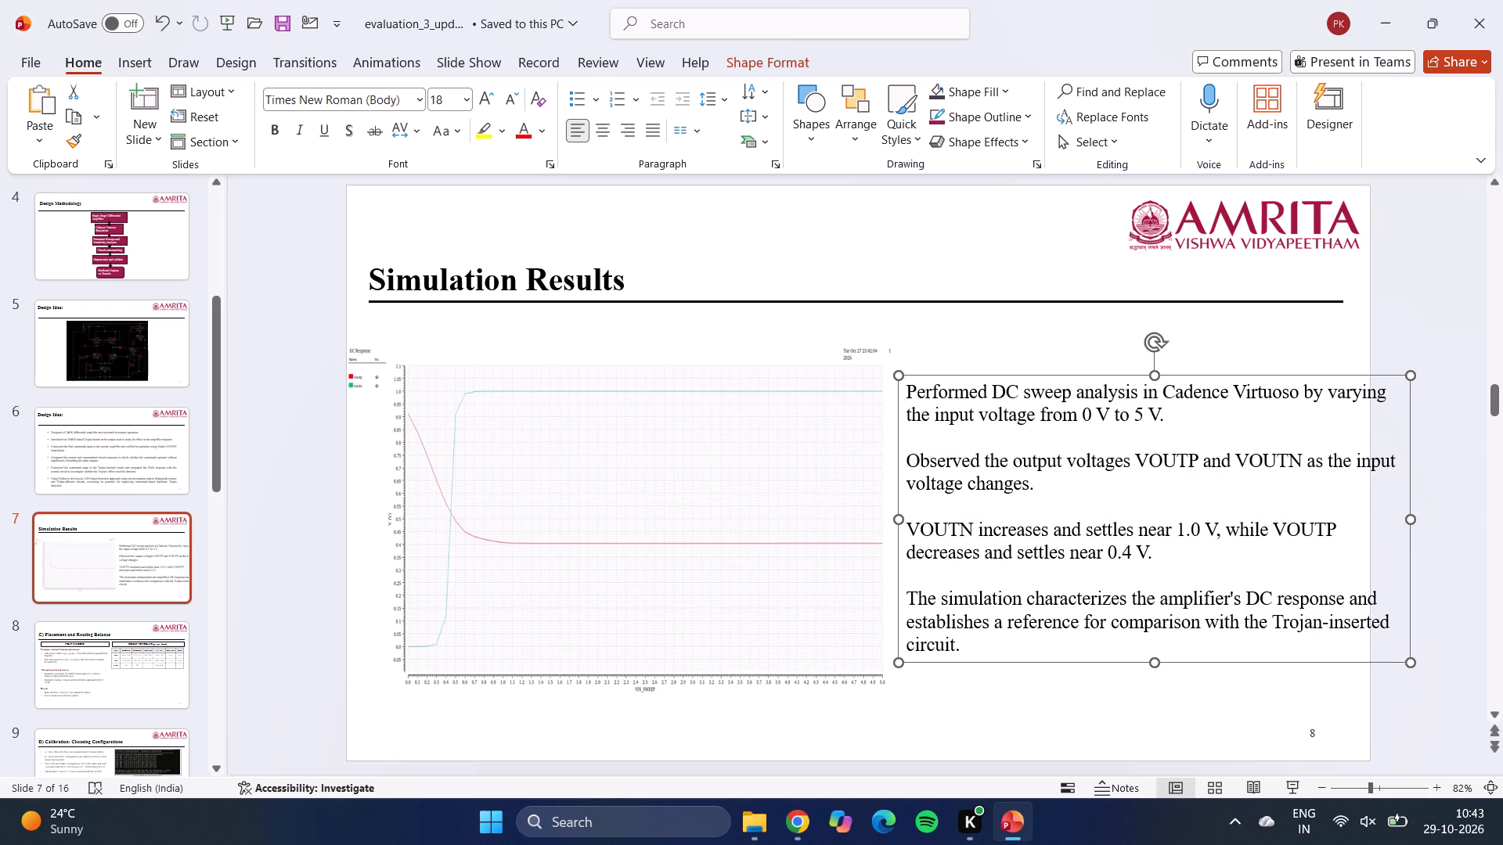
pyautogui.moveTo(1411, 521); pyautogui.dragTo(1365, 547)
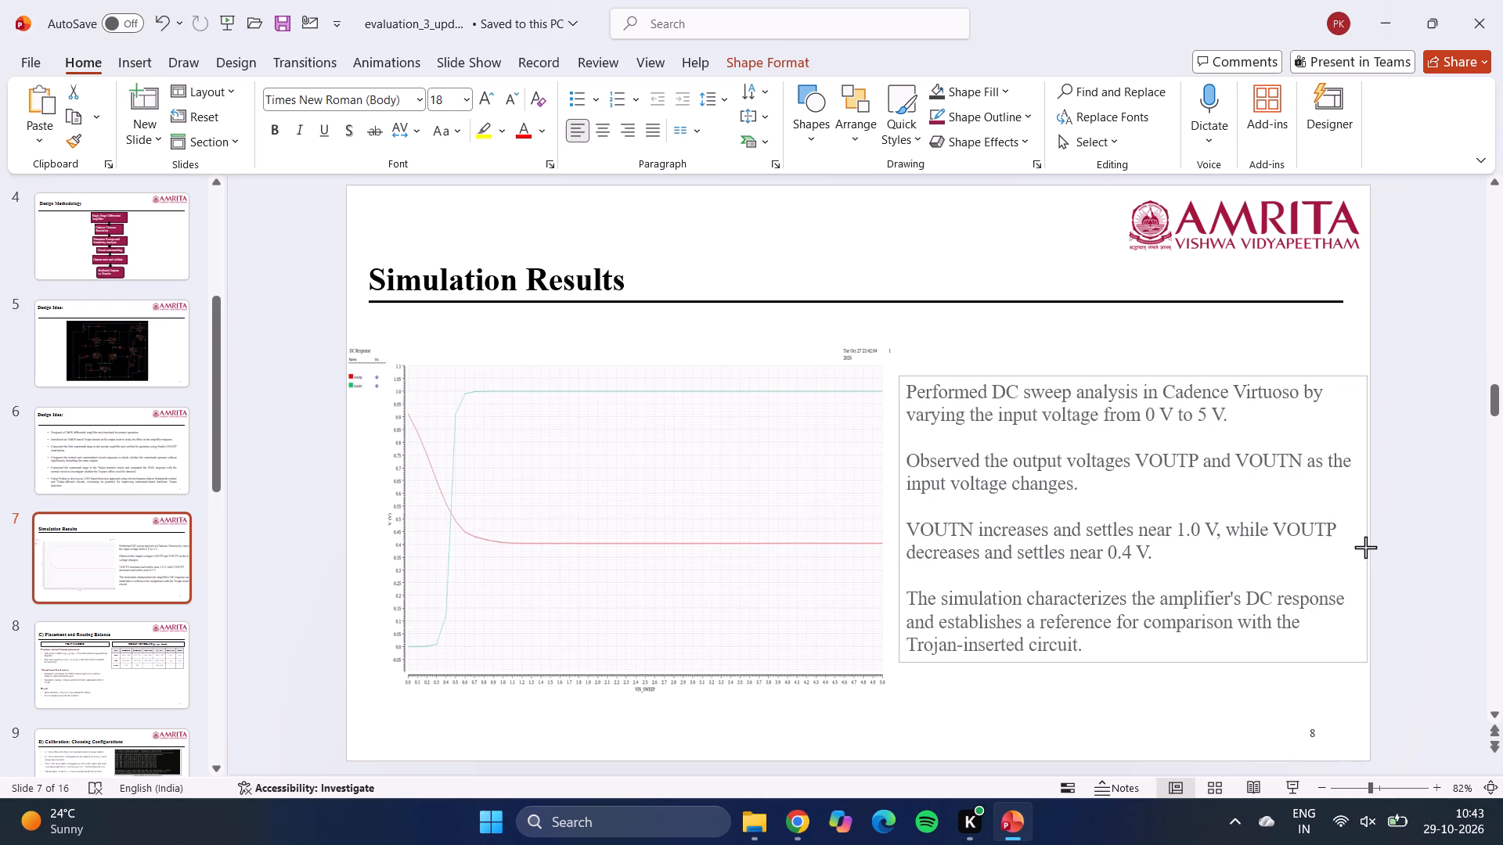
pyautogui.moveTo(1365, 547); pyautogui.dragTo(1367, 545)
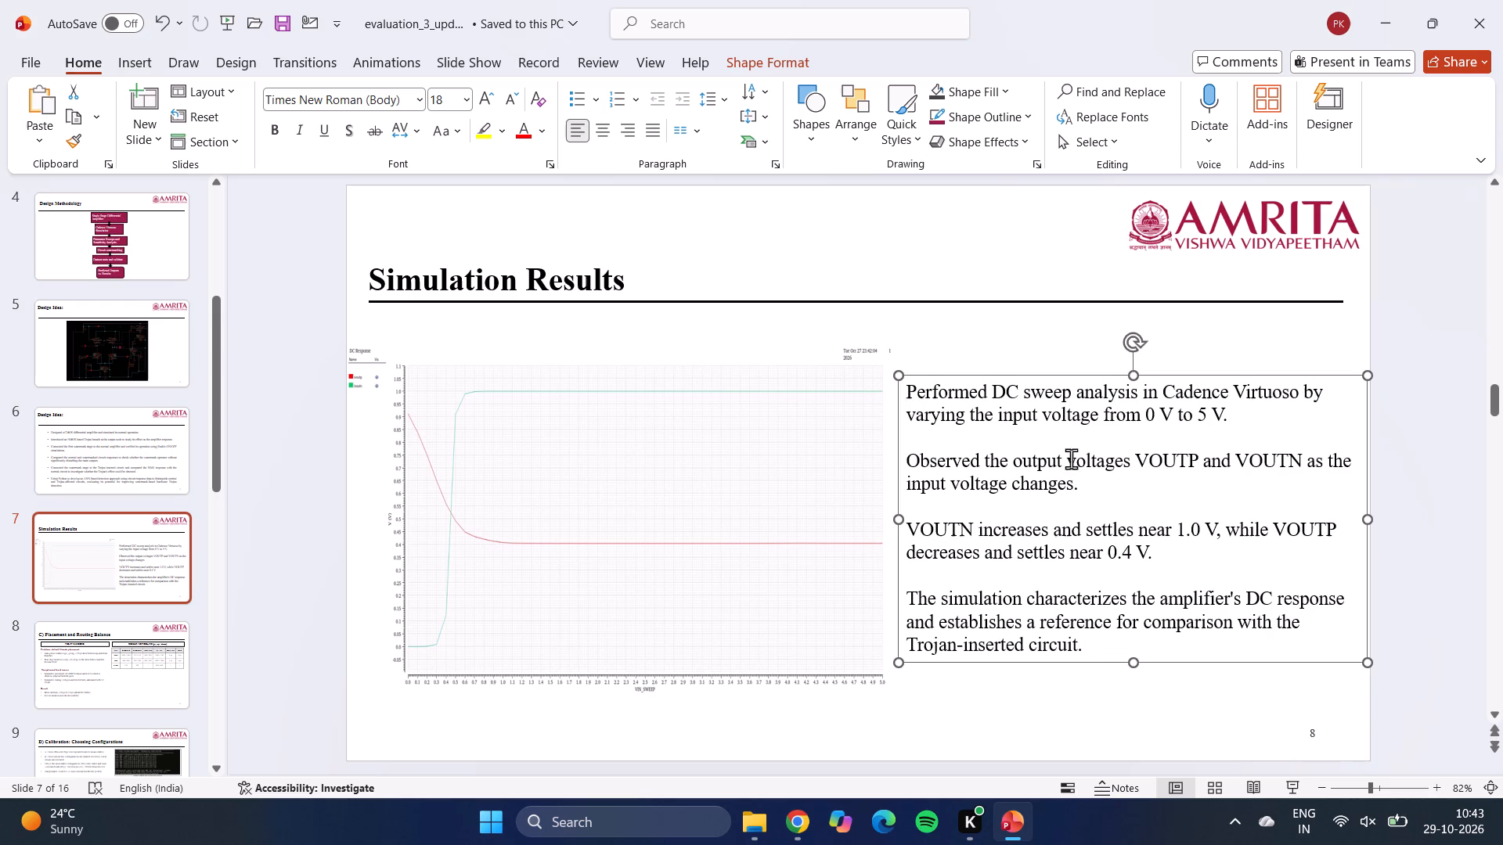
# Format all the DC sweep description paragraphs as a bulleted list with justified alignment.
pyautogui.moveTo(1092, 639); pyautogui.dragTo(918, 391)
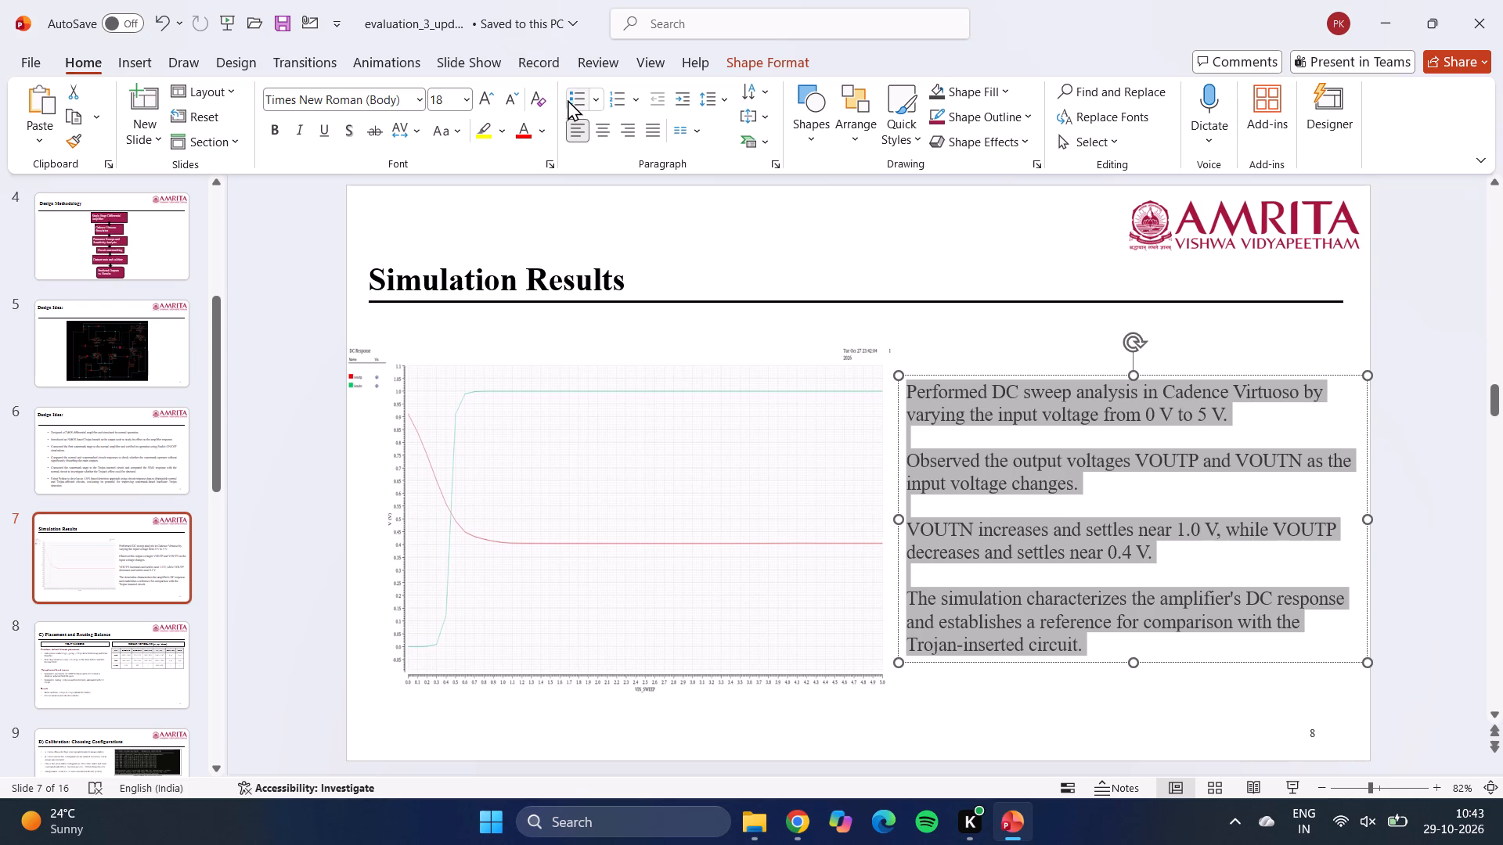
pyautogui.click(568, 102)
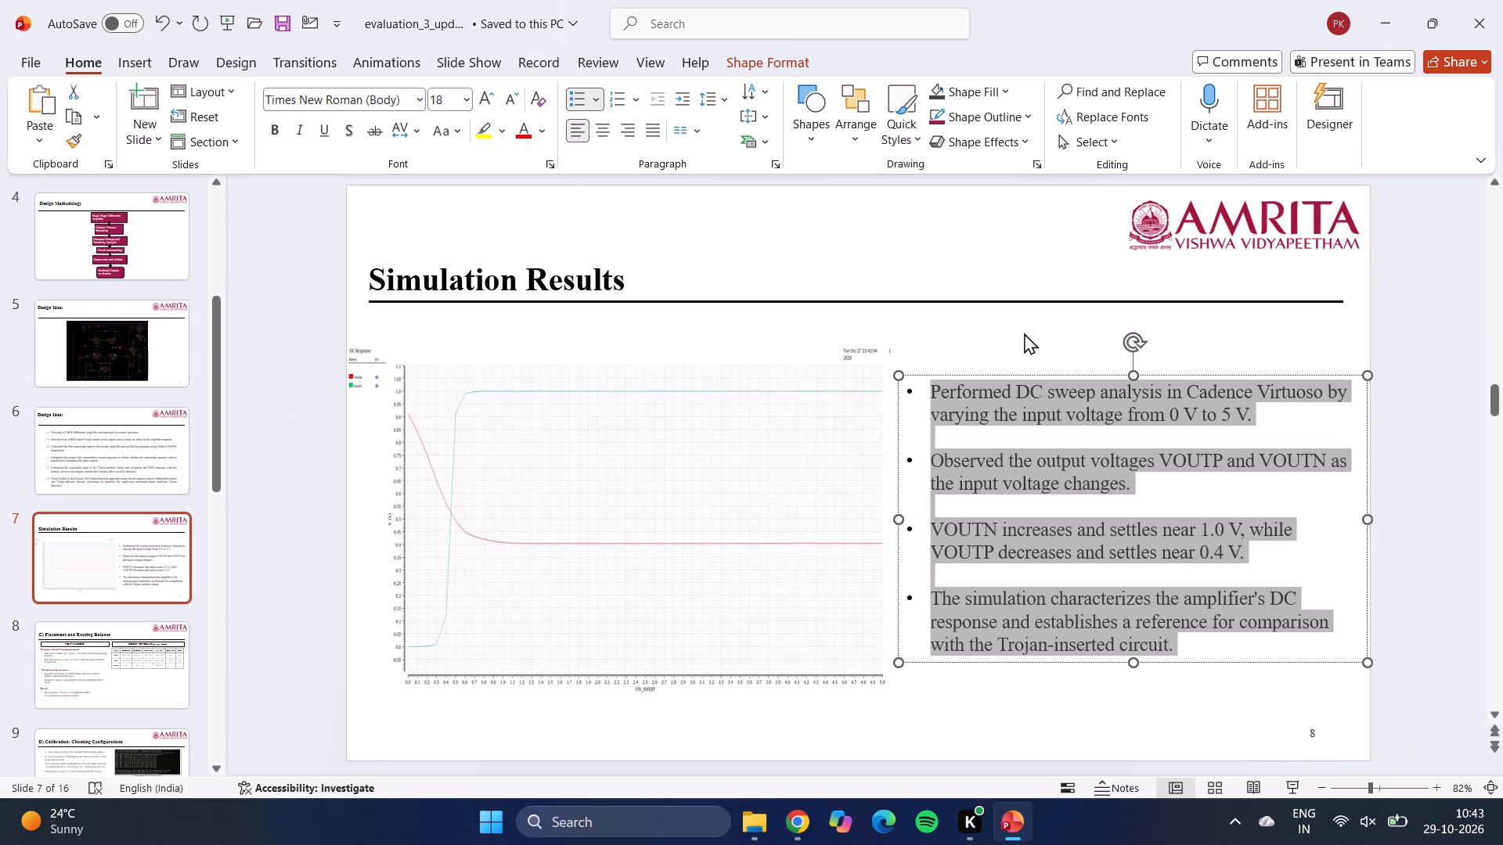
pyautogui.click(660, 137)
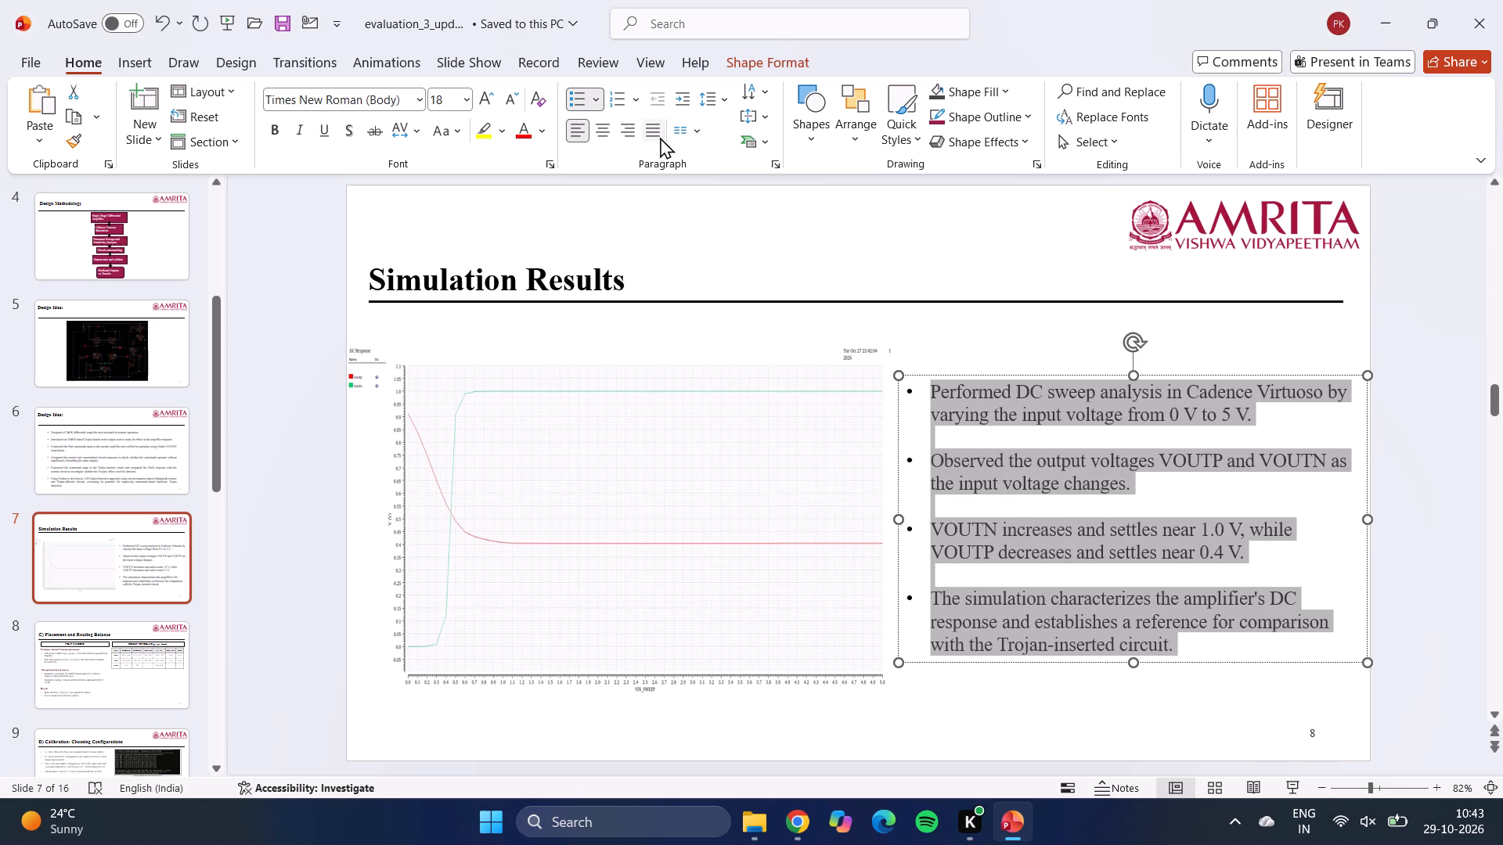
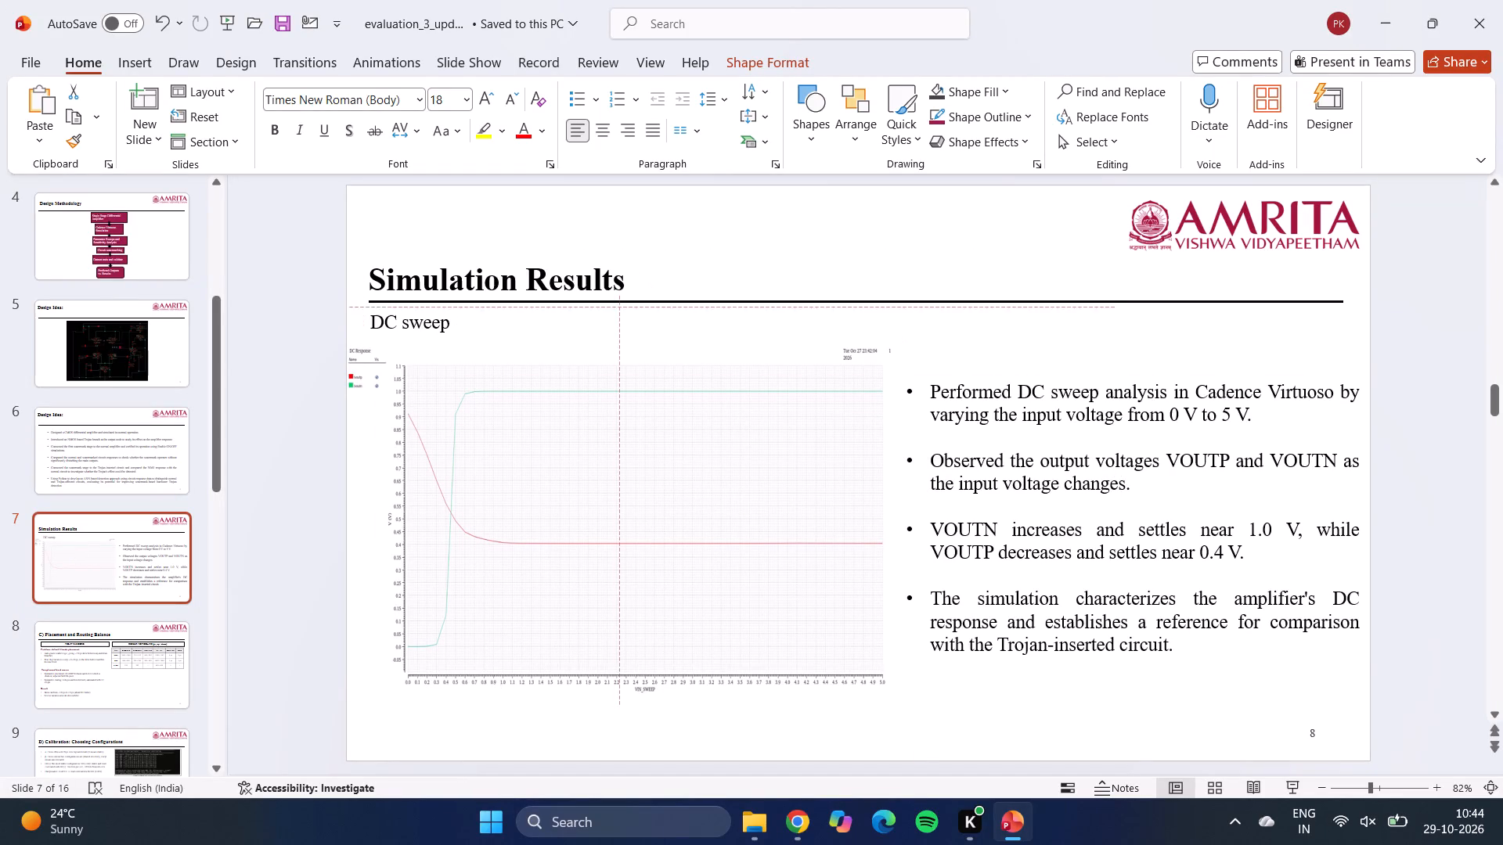
# Adjust the position of the "DC sweep" label beneath the Simulation Results title and open its text for editing.
pyautogui.moveTo(533, 309); pyautogui.dragTo(535, 309)
pyautogui.click(446, 322)
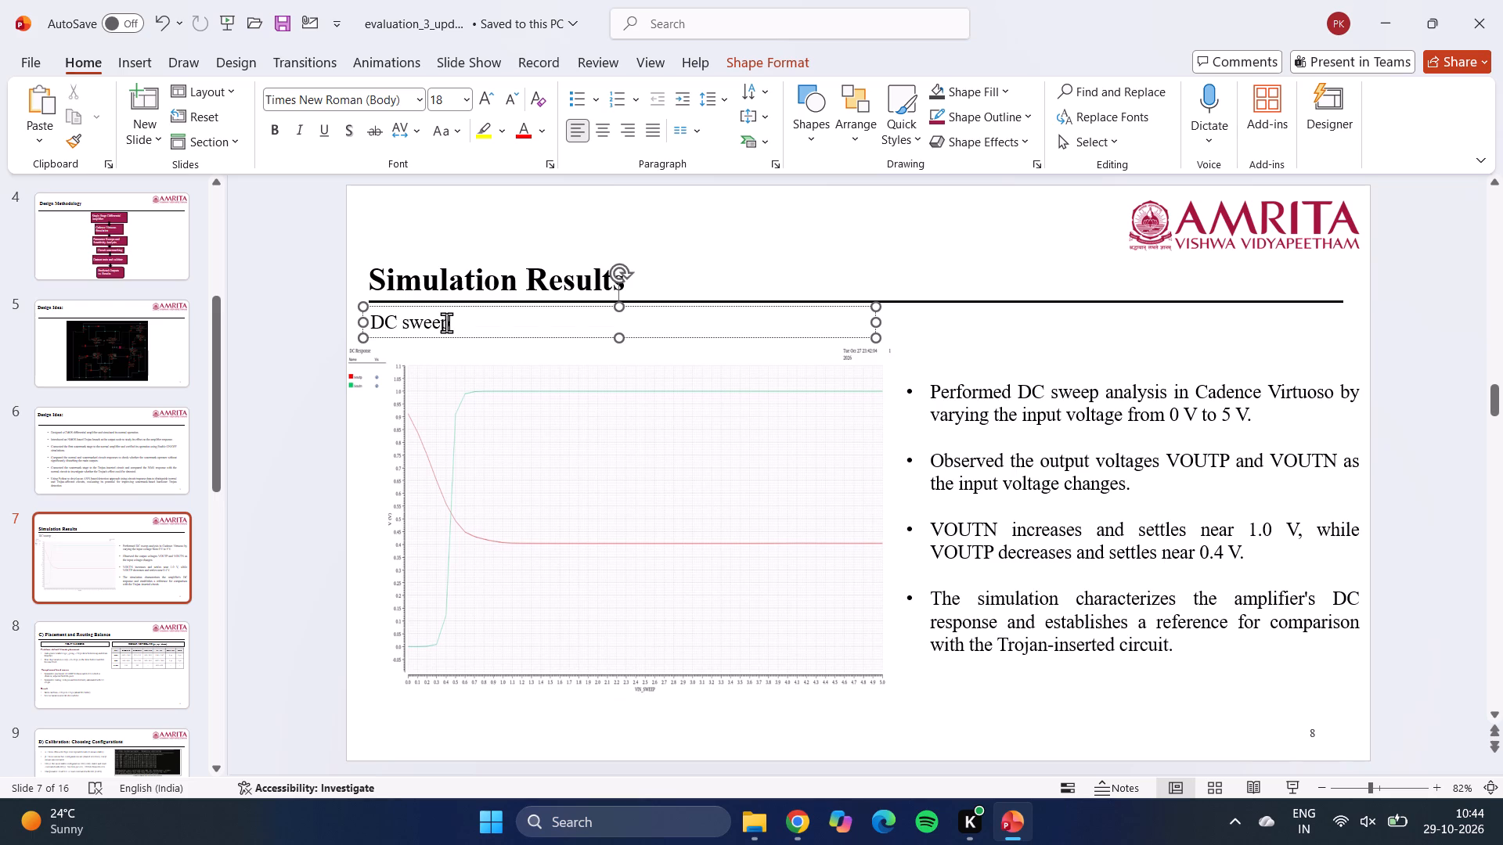
# Extend the DC sweep subheading on the Simulation Results slide to read "DC sweep Analysis".
pyautogui.press('space')
pyautogui.press('a')
pyautogui.press('n')
pyautogui.press('BackSpace')
pyautogui.press('n')
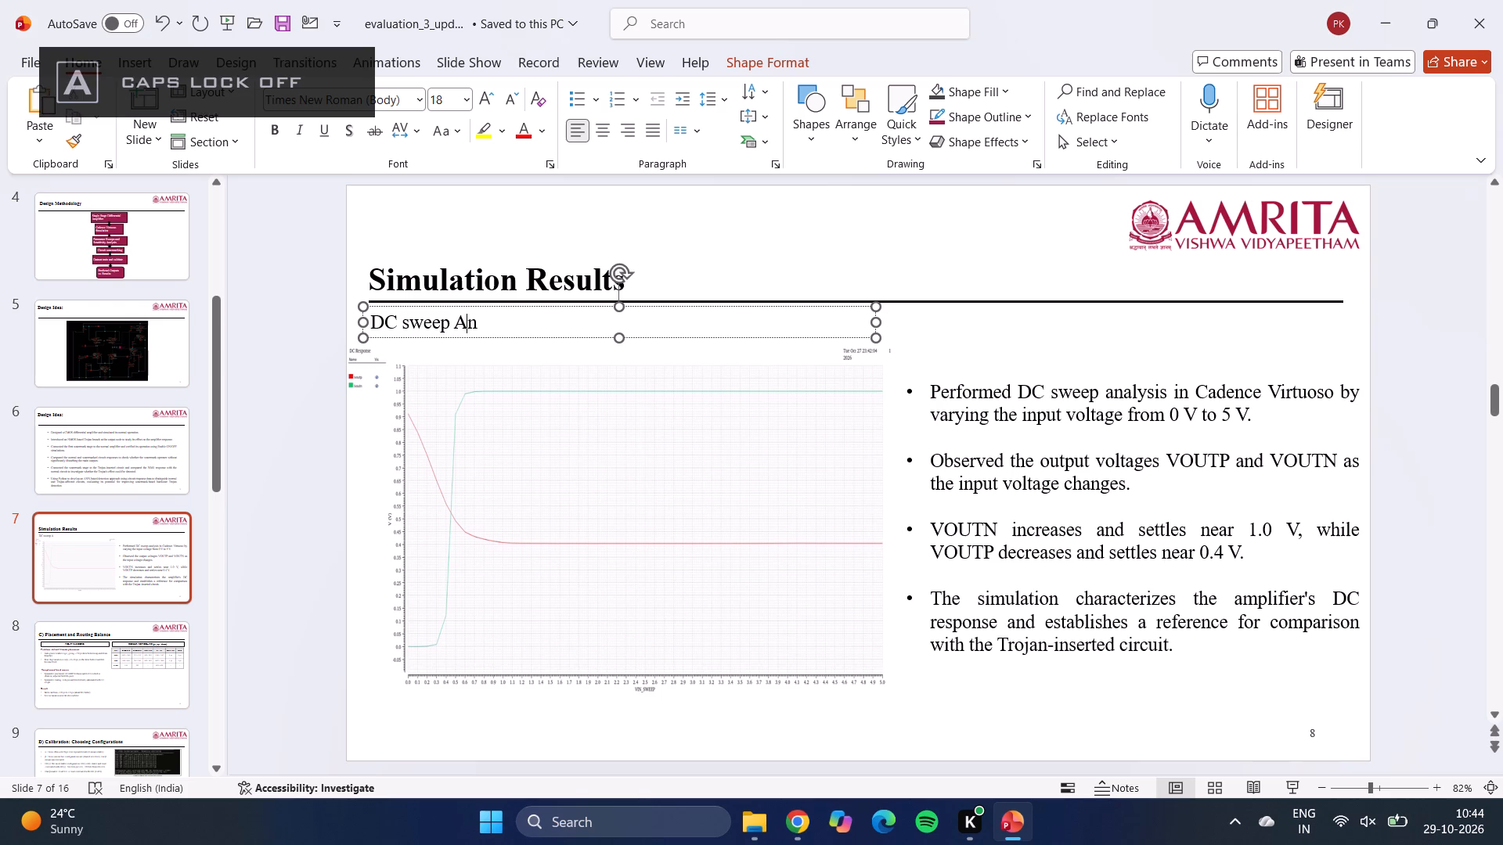
pyautogui.press('a')
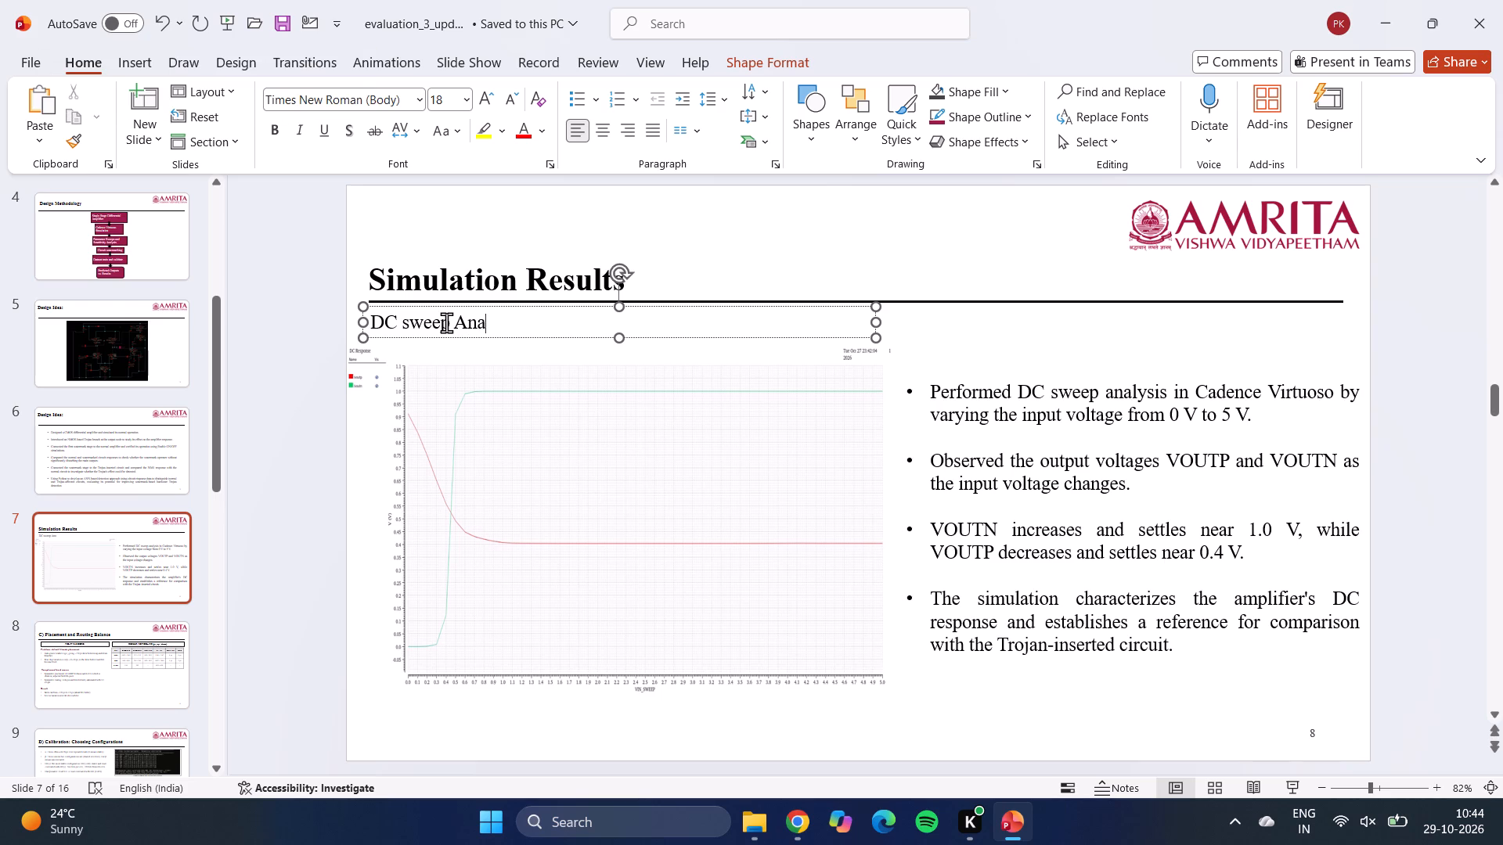
pyautogui.write('lysis')
# Shift the DC sweep Analysis subheading slightly right and down so it sits just above the plot.
pyautogui.moveTo(455, 336); pyautogui.dragTo(480, 351)
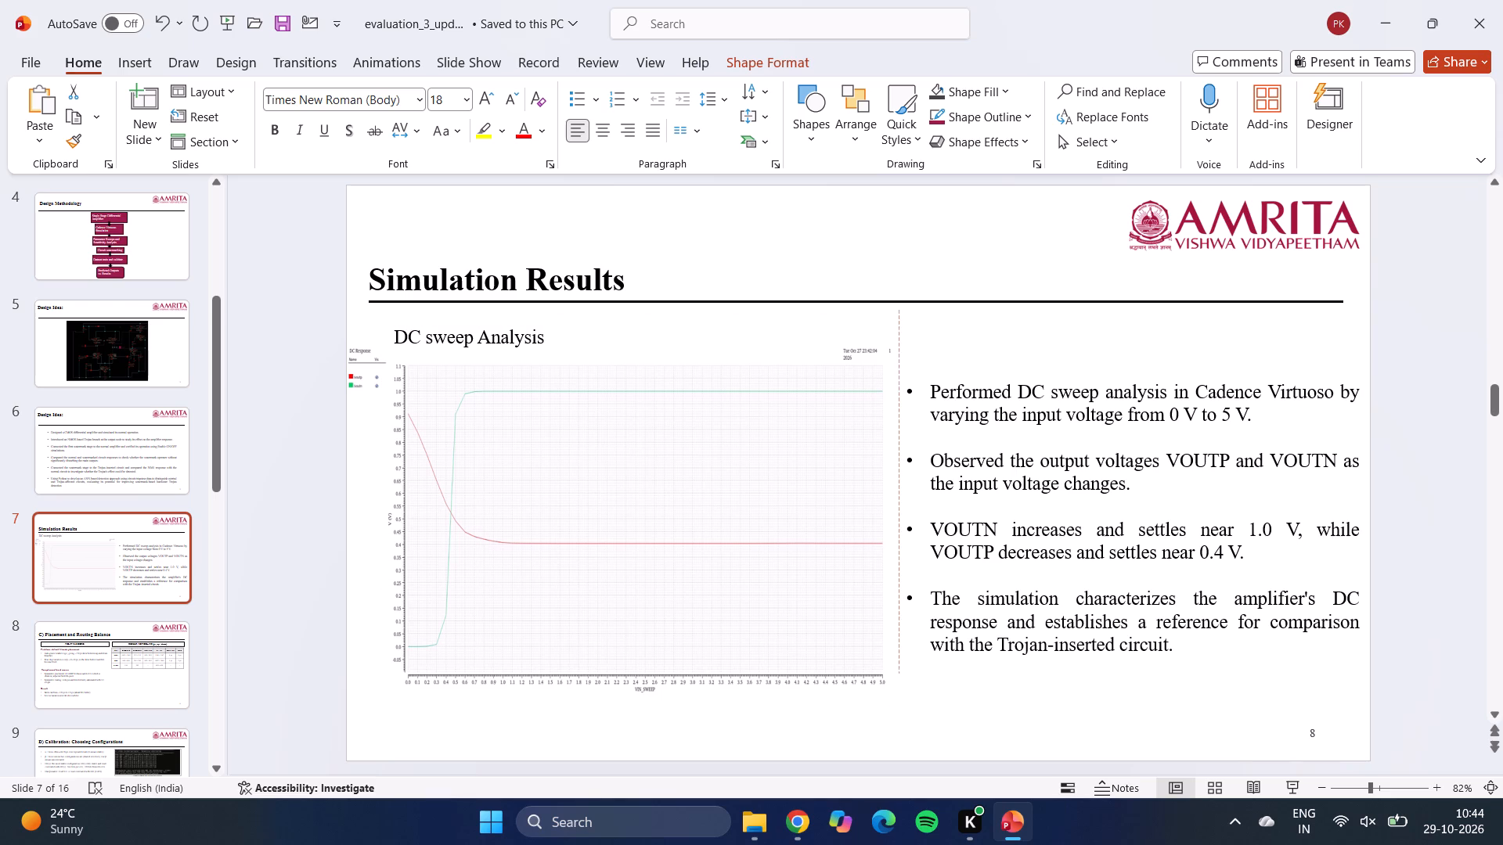
pyautogui.moveTo(480, 351); pyautogui.dragTo(488, 365)
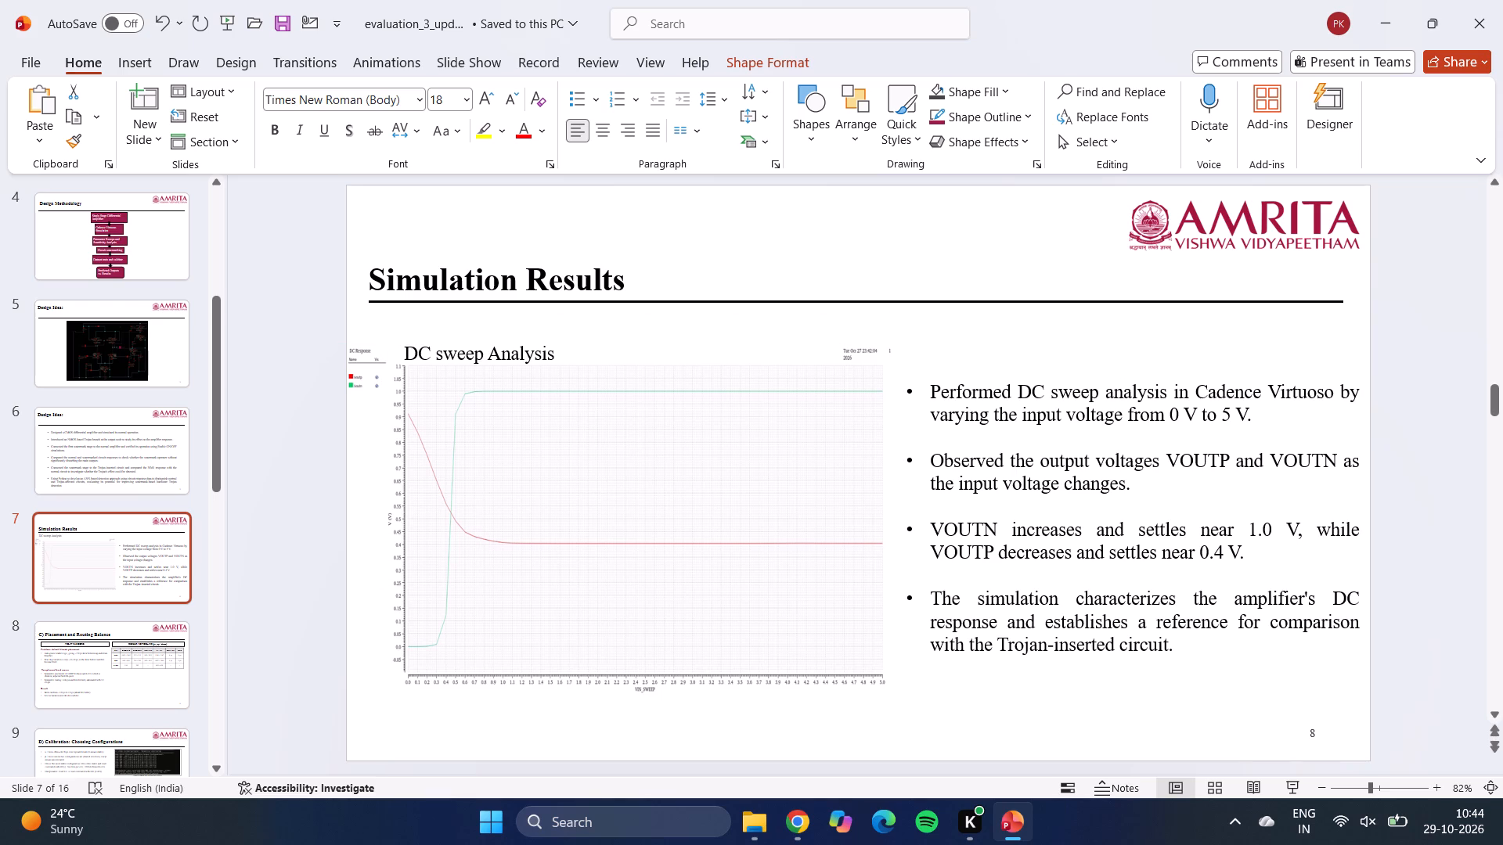
pyautogui.moveTo(488, 365); pyautogui.dragTo(482, 351)
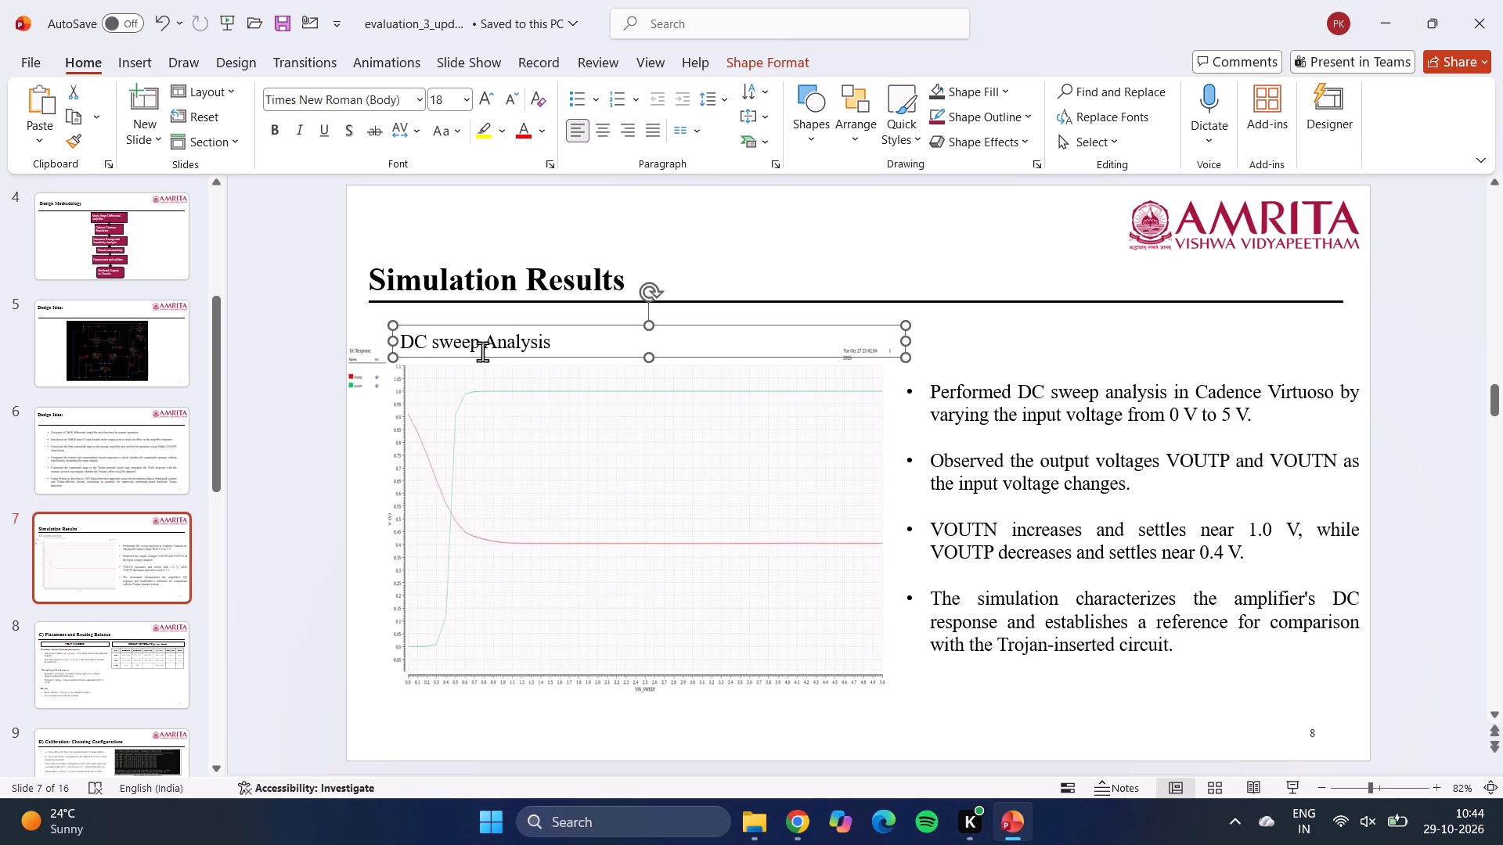
pyautogui.click(298, 459)
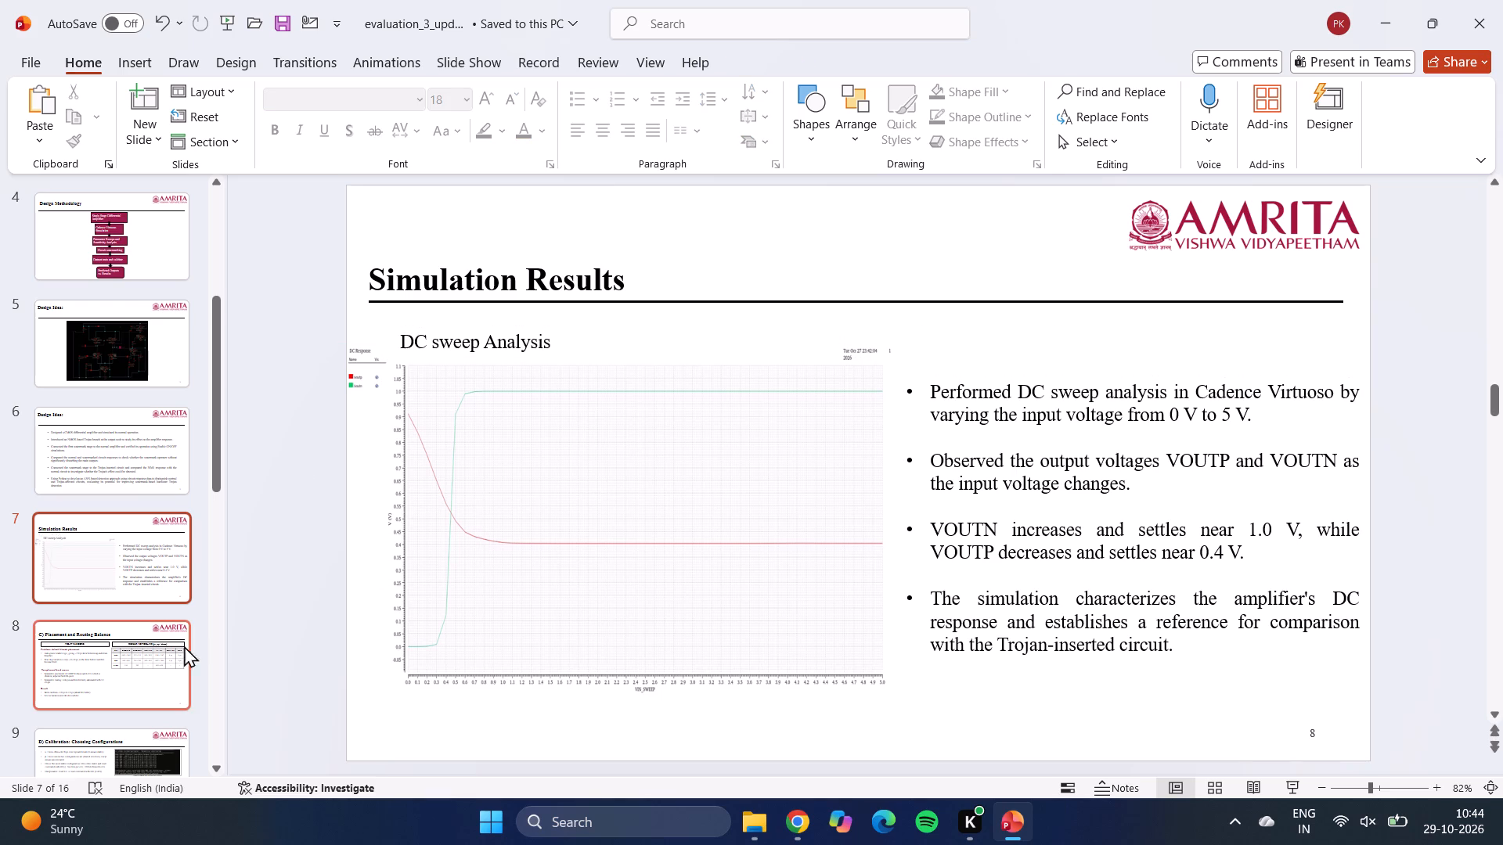
# Duplicate slide 7, the Simulation Results slide with the DC sweep analysis.
pyautogui.click(154, 647)
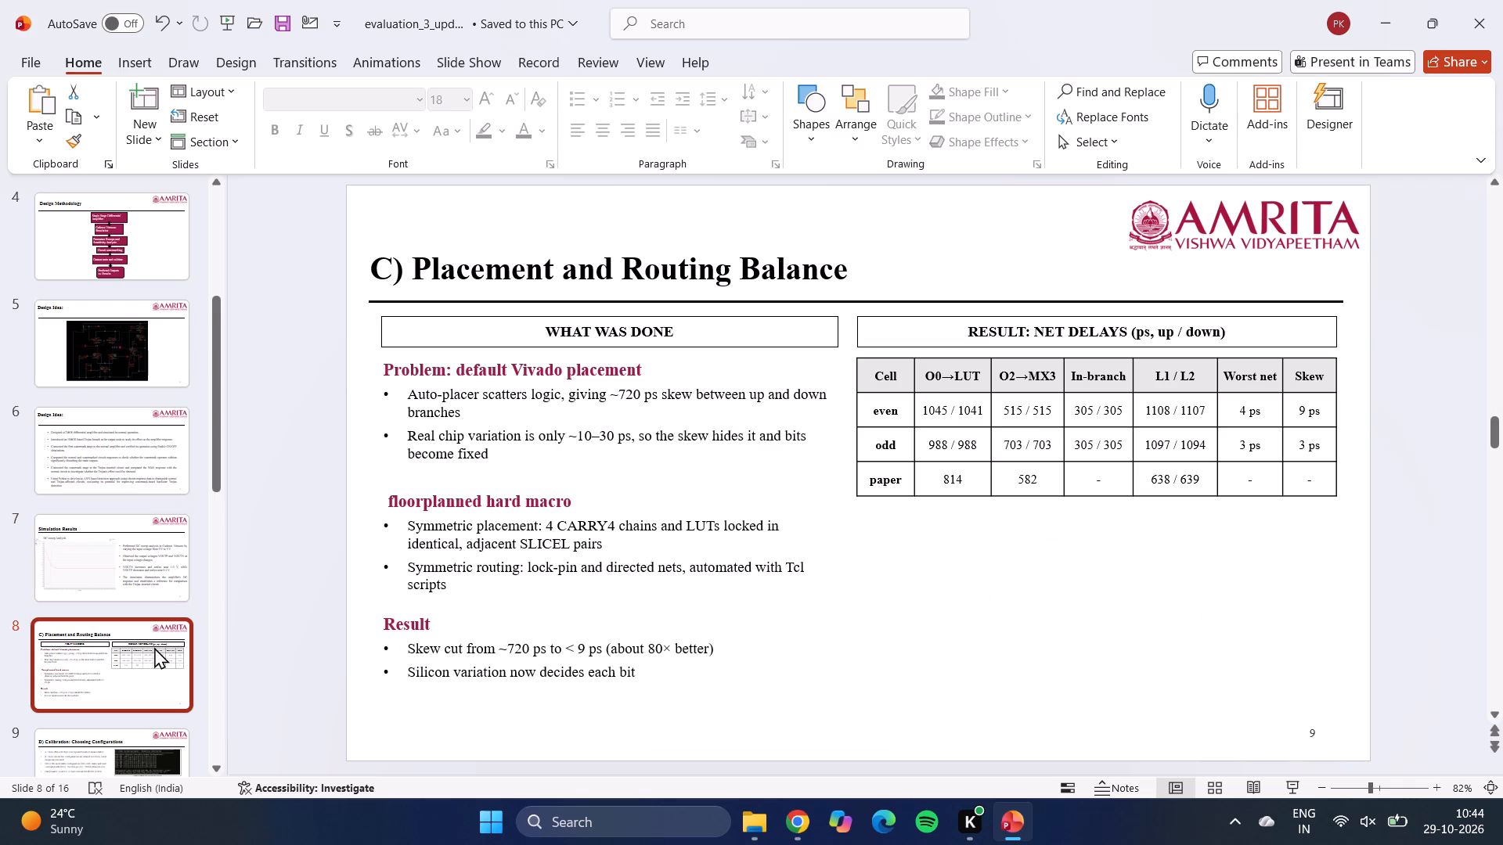
pyautogui.click(116, 557)
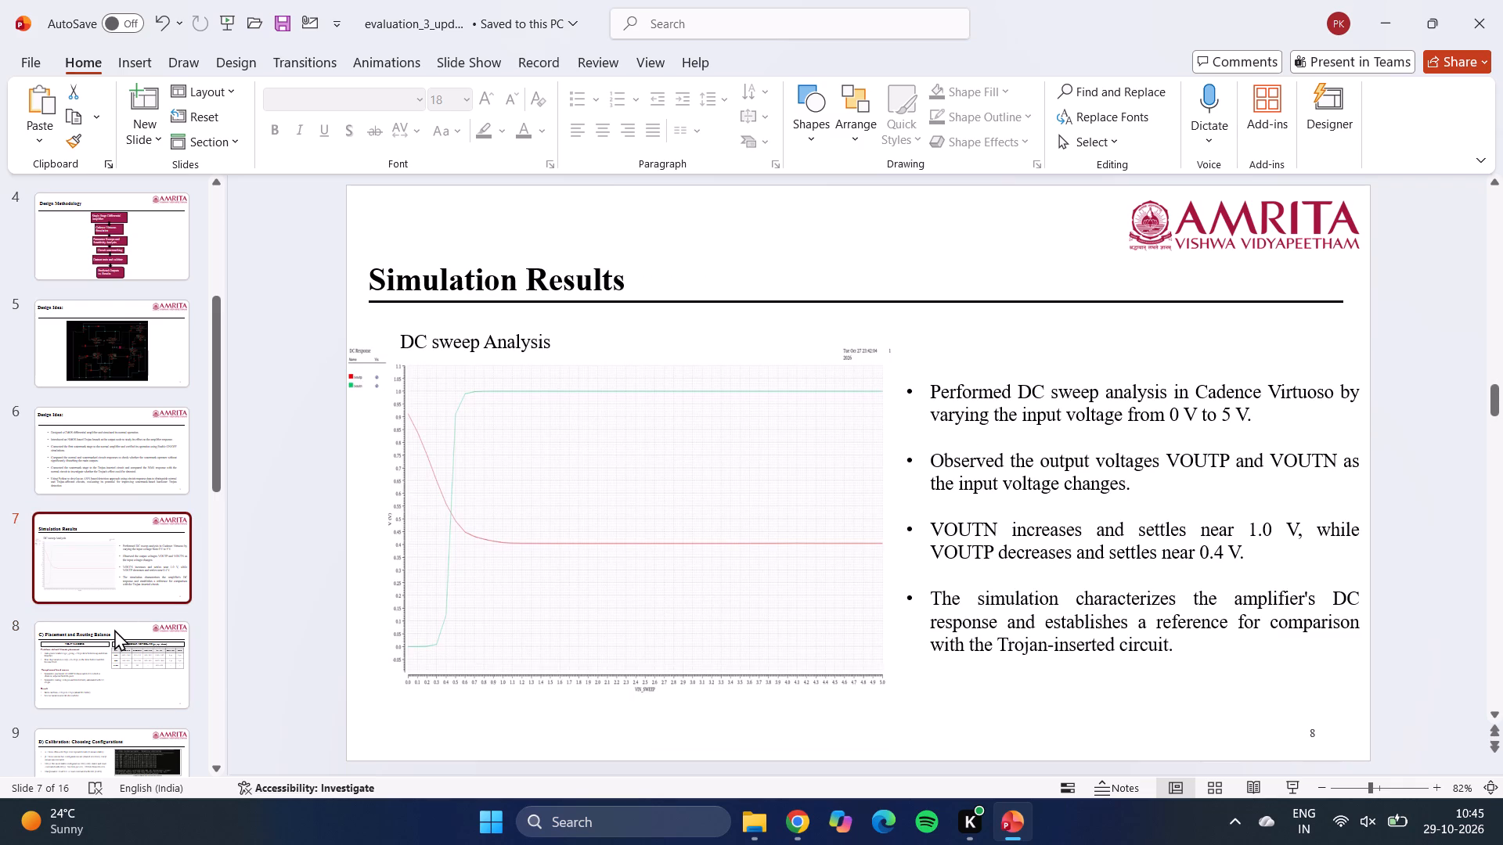
pyautogui.click(117, 658)
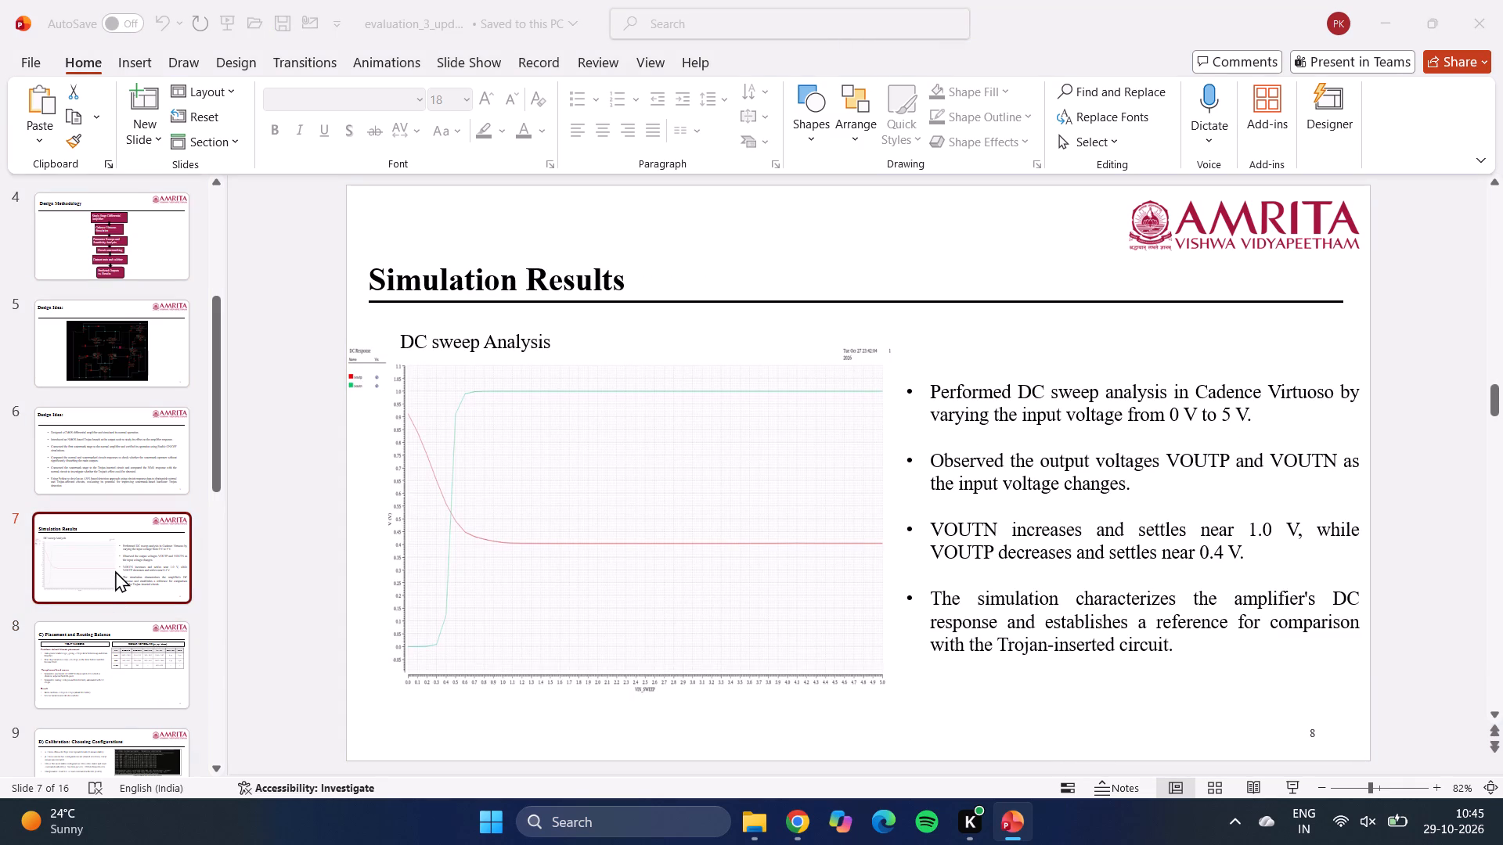
pyautogui.click(115, 570)
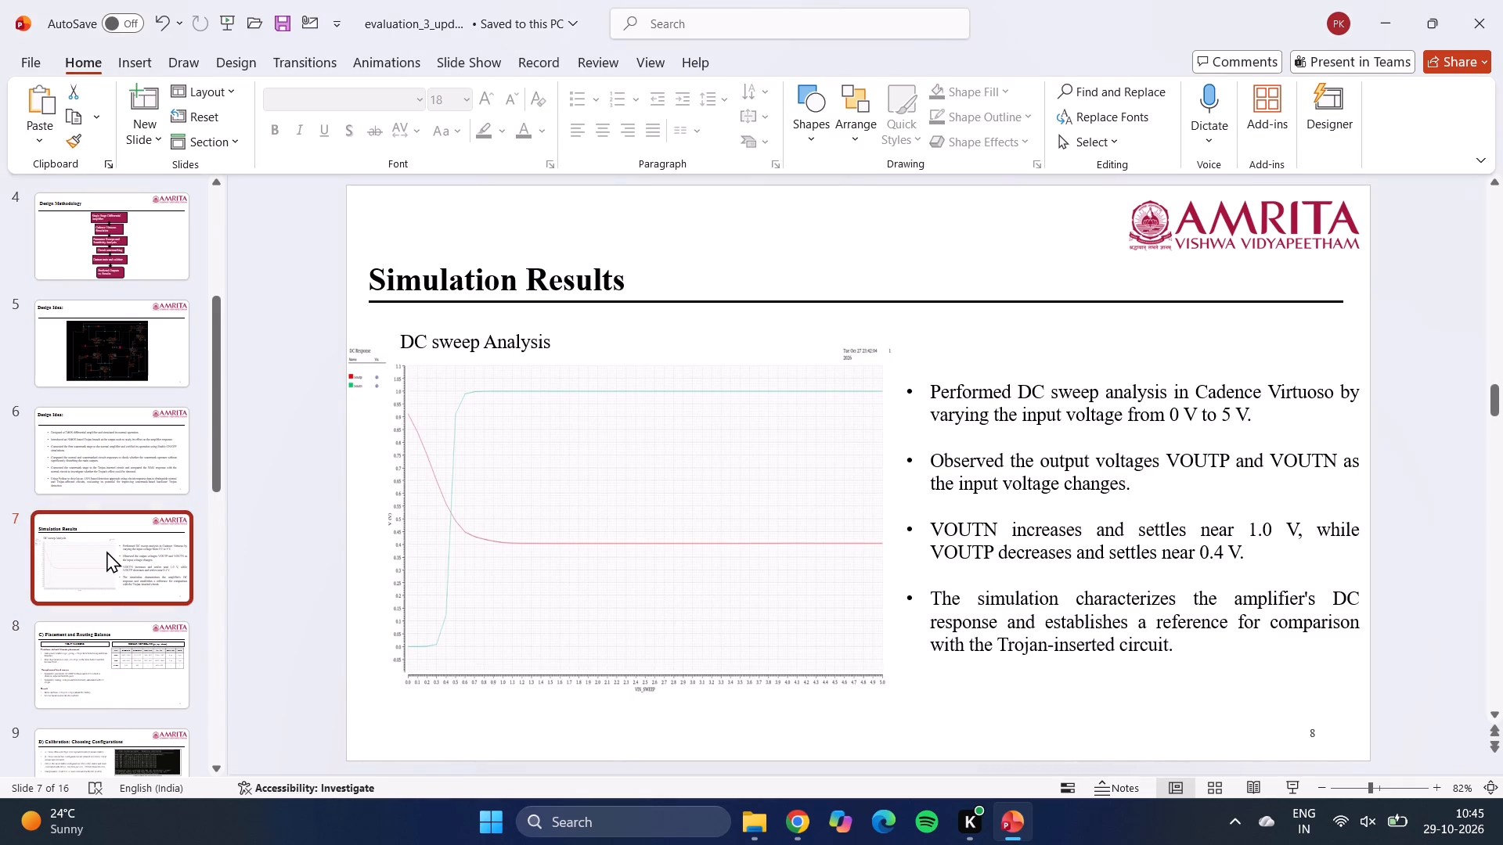
pyautogui.rightClick(106, 551)
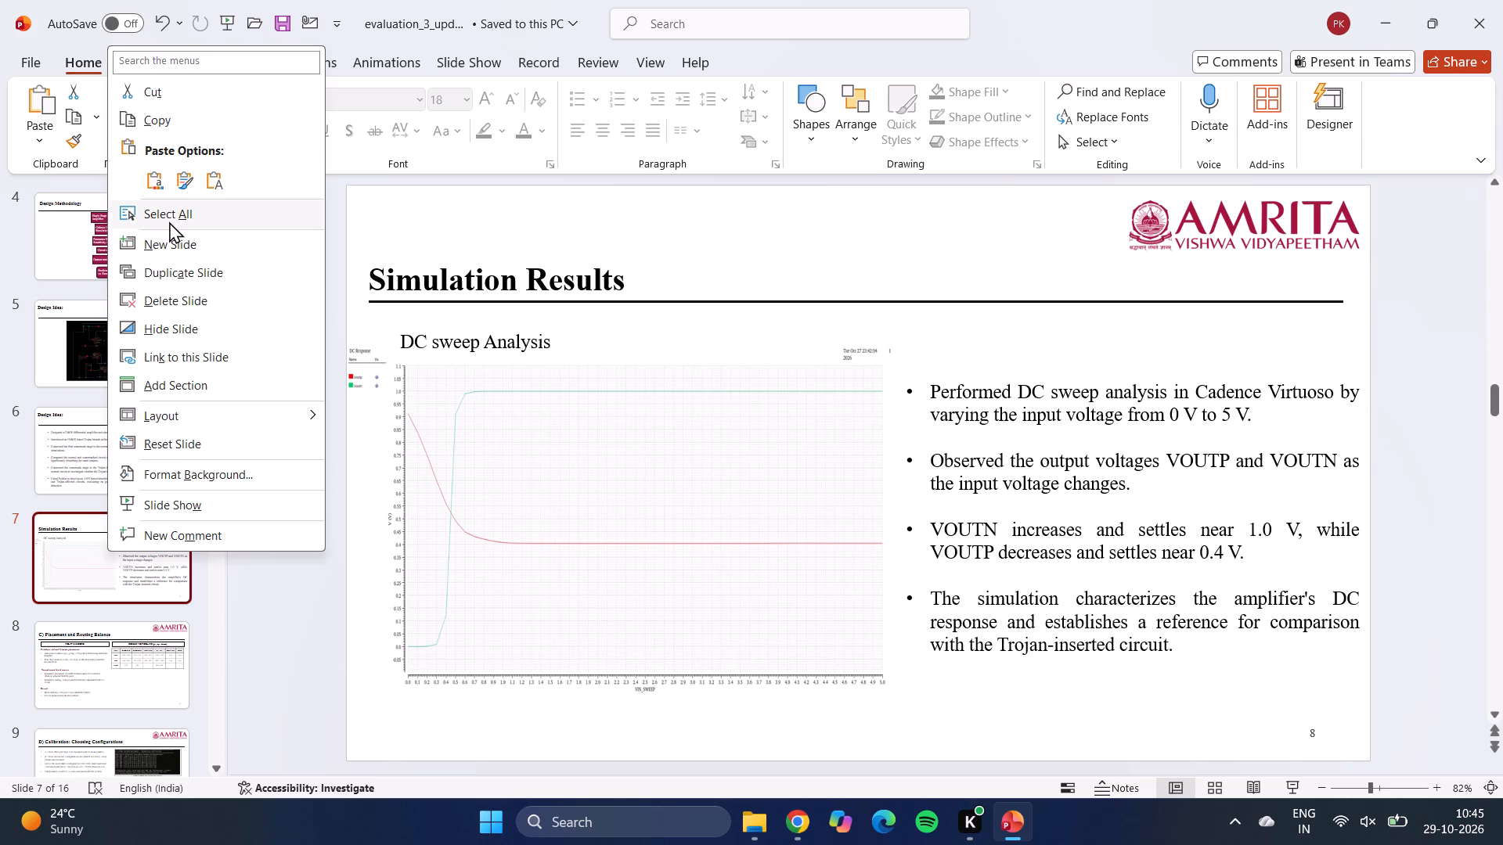
pyautogui.click(194, 276)
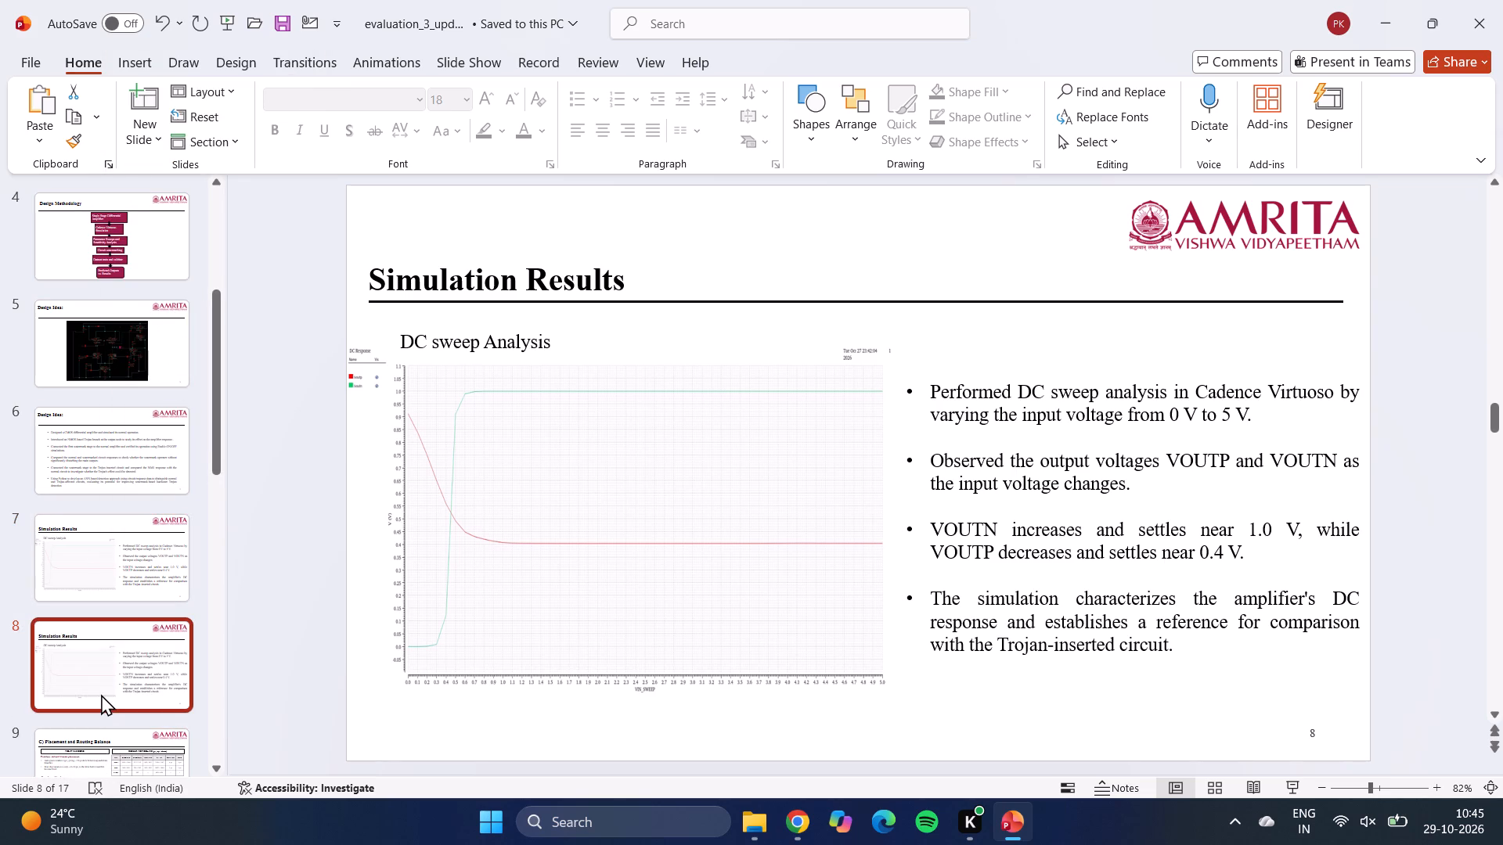
# Delete the DC Response plot from the duplicated Simulation Results slide, slide 8.
pyautogui.click(101, 694)
pyautogui.click(574, 574)
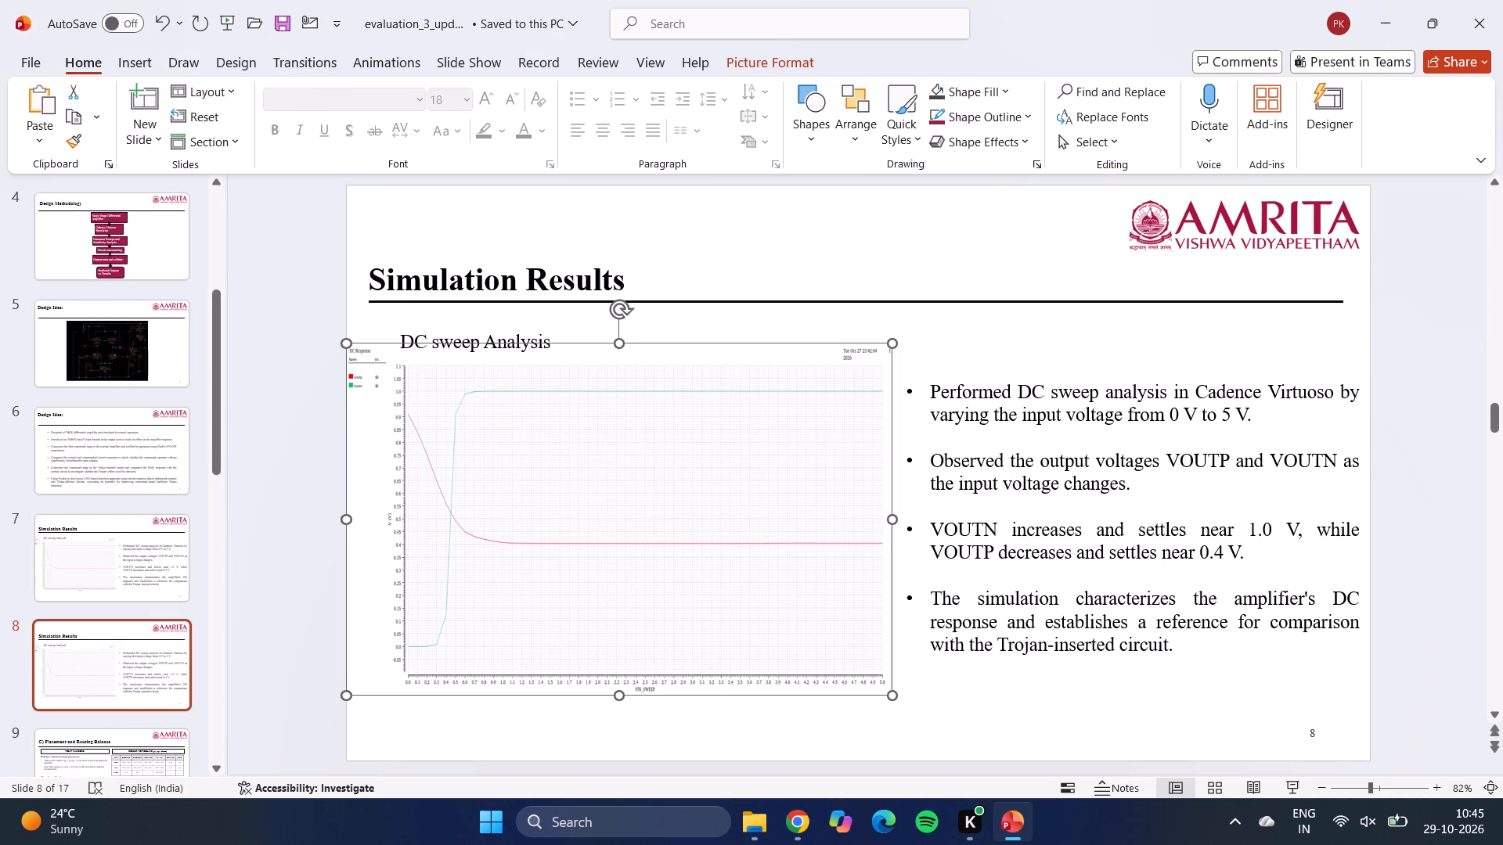
pyautogui.press('BackSpace')
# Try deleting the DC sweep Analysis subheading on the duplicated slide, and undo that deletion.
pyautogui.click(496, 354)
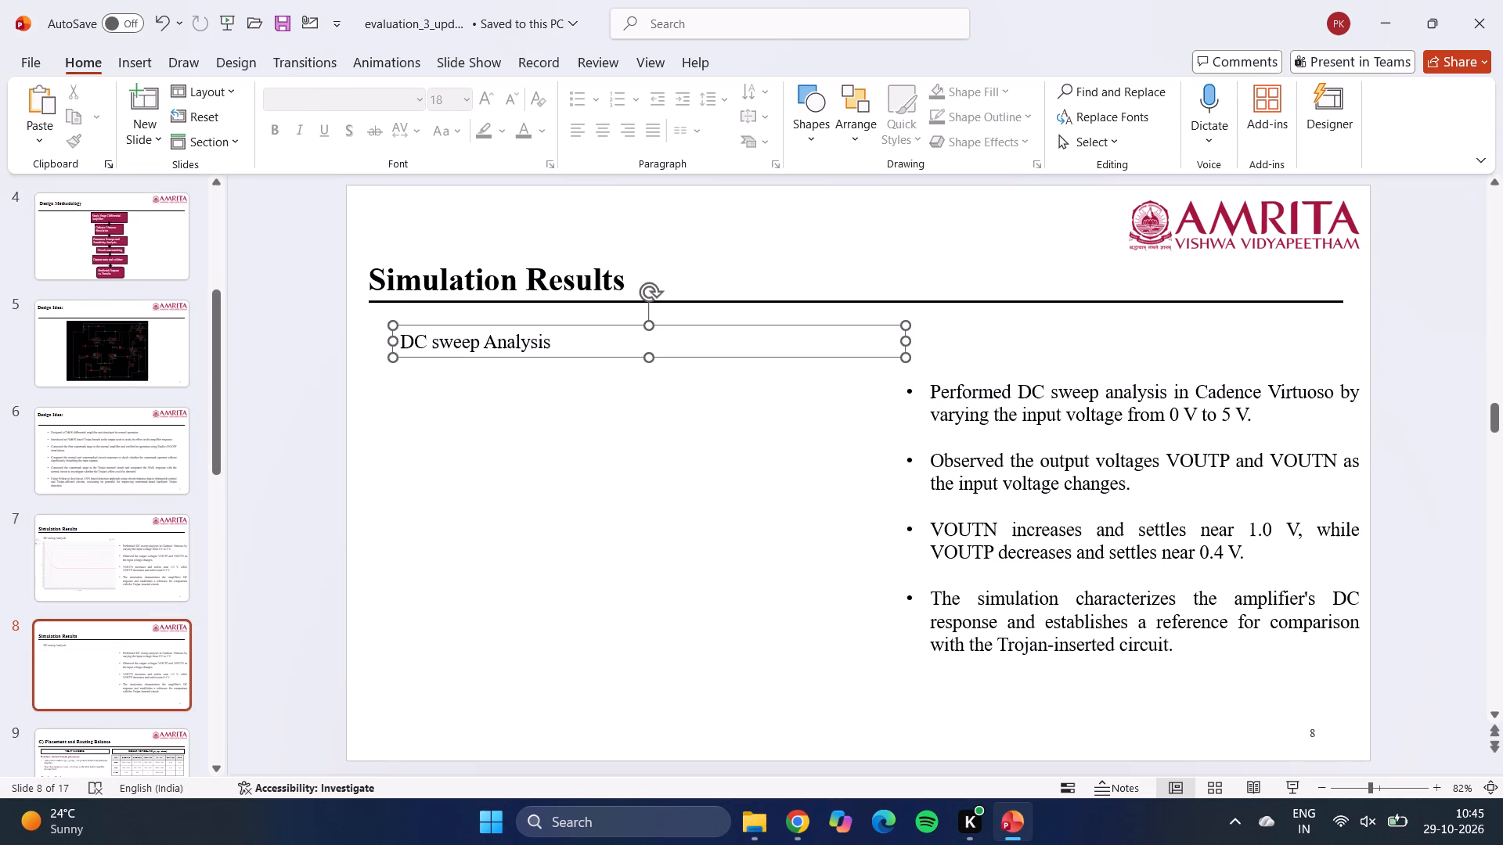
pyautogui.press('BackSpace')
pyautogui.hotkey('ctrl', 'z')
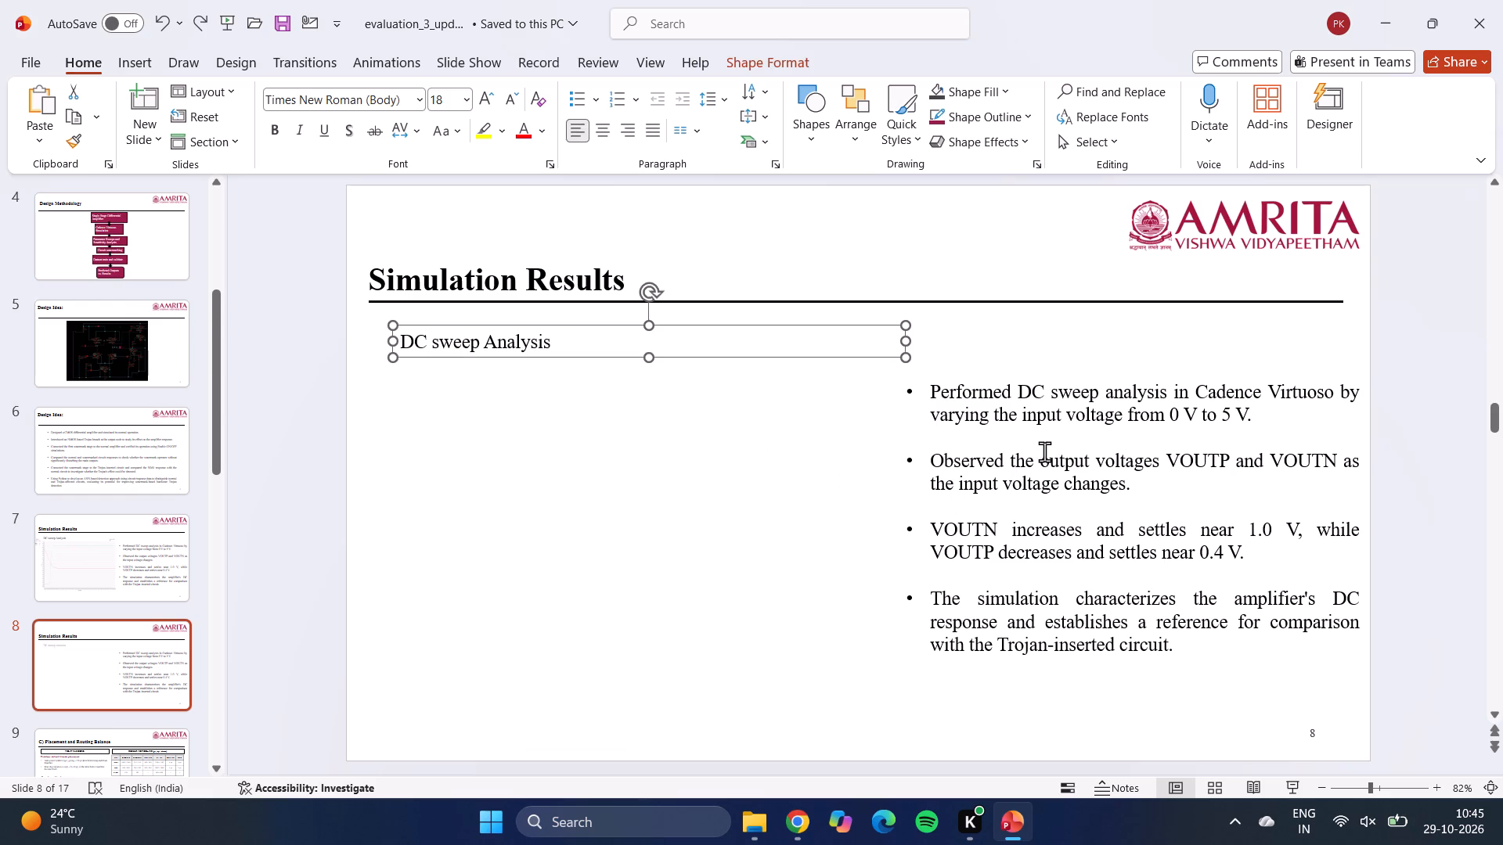
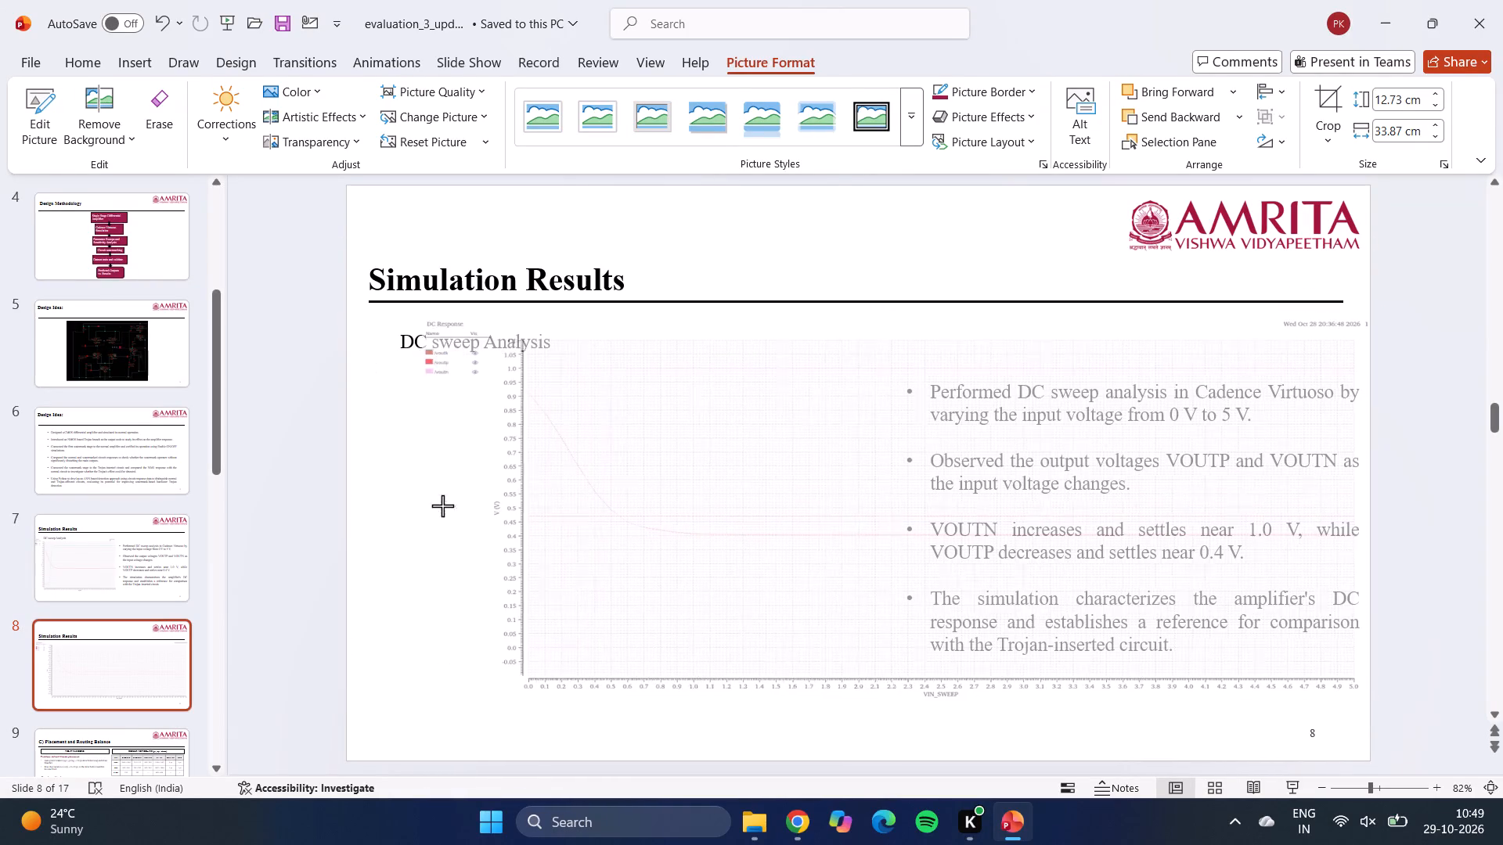
# Resize slide 8's DC Response plot to about 12.2 cm high and 16.3 cm wide, placing it below the DC sweep Analysis subheading, beside the bullets.
pyautogui.moveTo(442, 505); pyautogui.dragTo(599, 525)
pyautogui.moveTo(1072, 469); pyautogui.dragTo(893, 475)
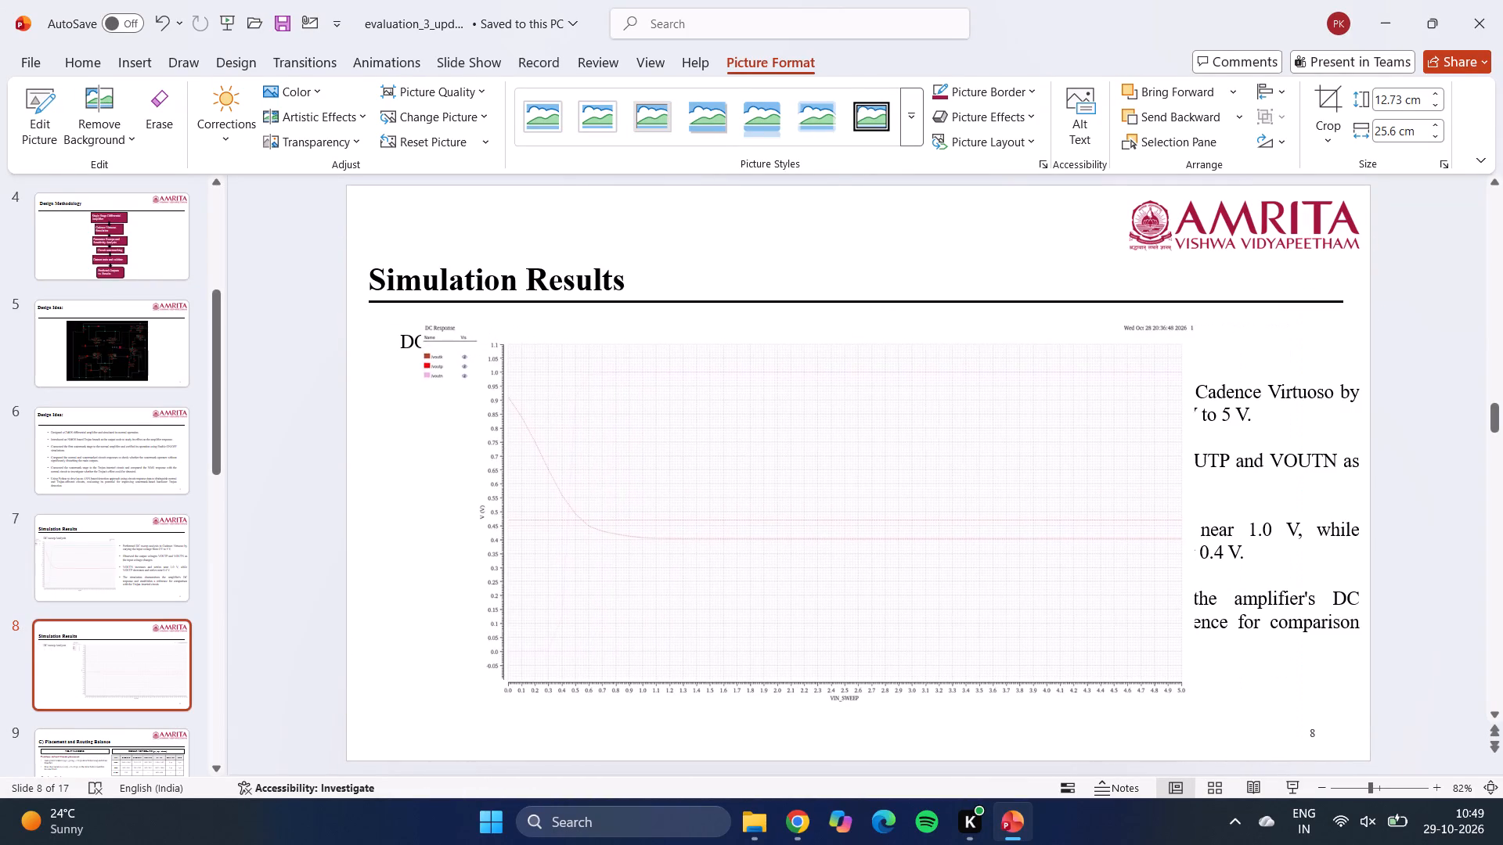
pyautogui.moveTo(893, 475); pyautogui.dragTo(883, 477)
pyautogui.moveTo(1185, 522); pyautogui.dragTo(1153, 525)
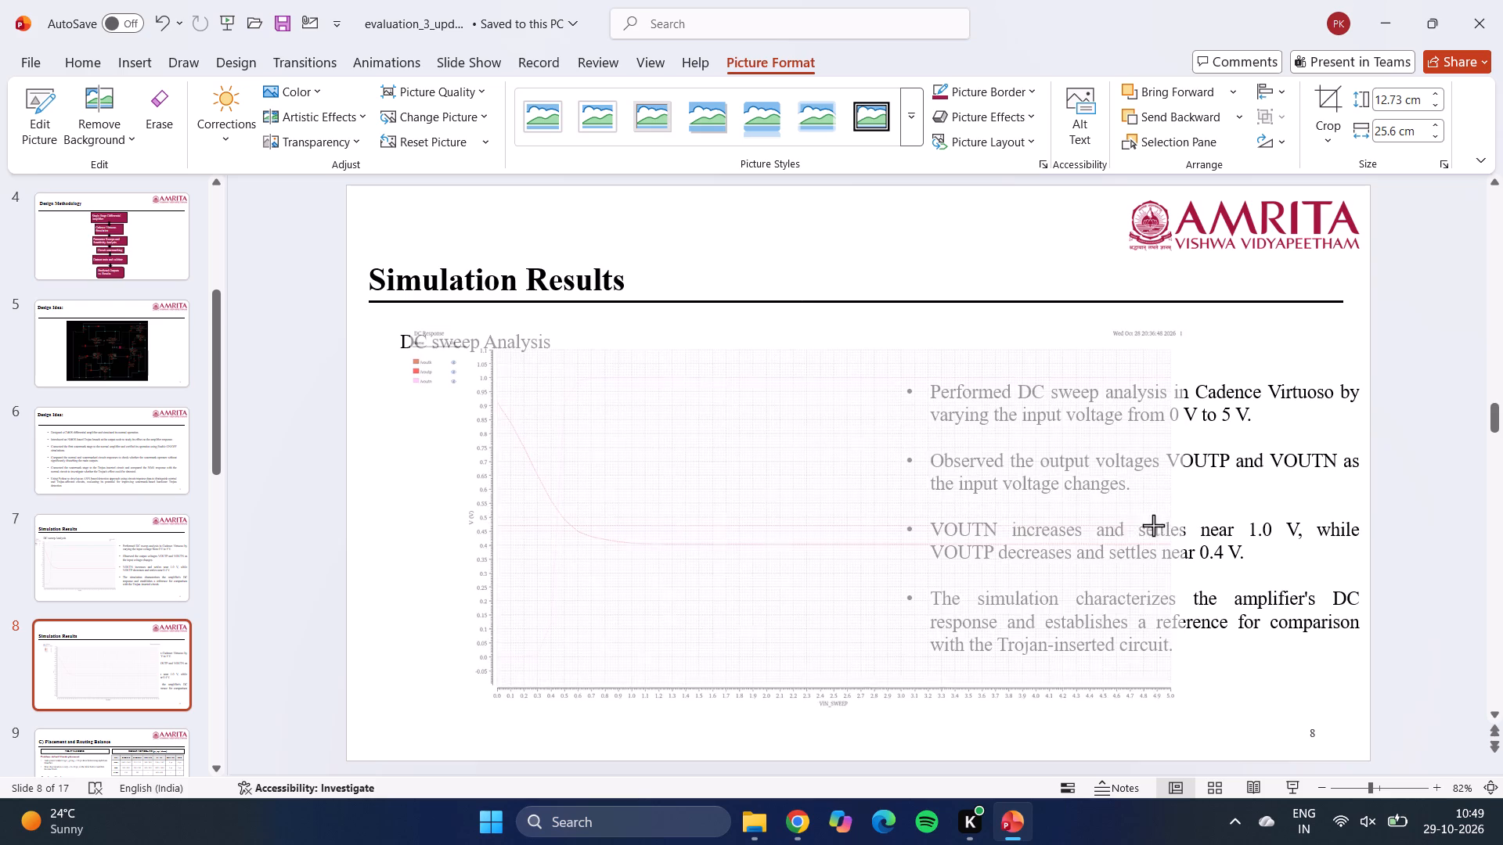
pyautogui.moveTo(1153, 525); pyautogui.dragTo(945, 524)
pyautogui.moveTo(785, 518); pyautogui.dragTo(726, 532)
pyautogui.moveTo(352, 533); pyautogui.dragTo(392, 540)
pyautogui.moveTo(635, 341); pyautogui.dragTo(627, 383)
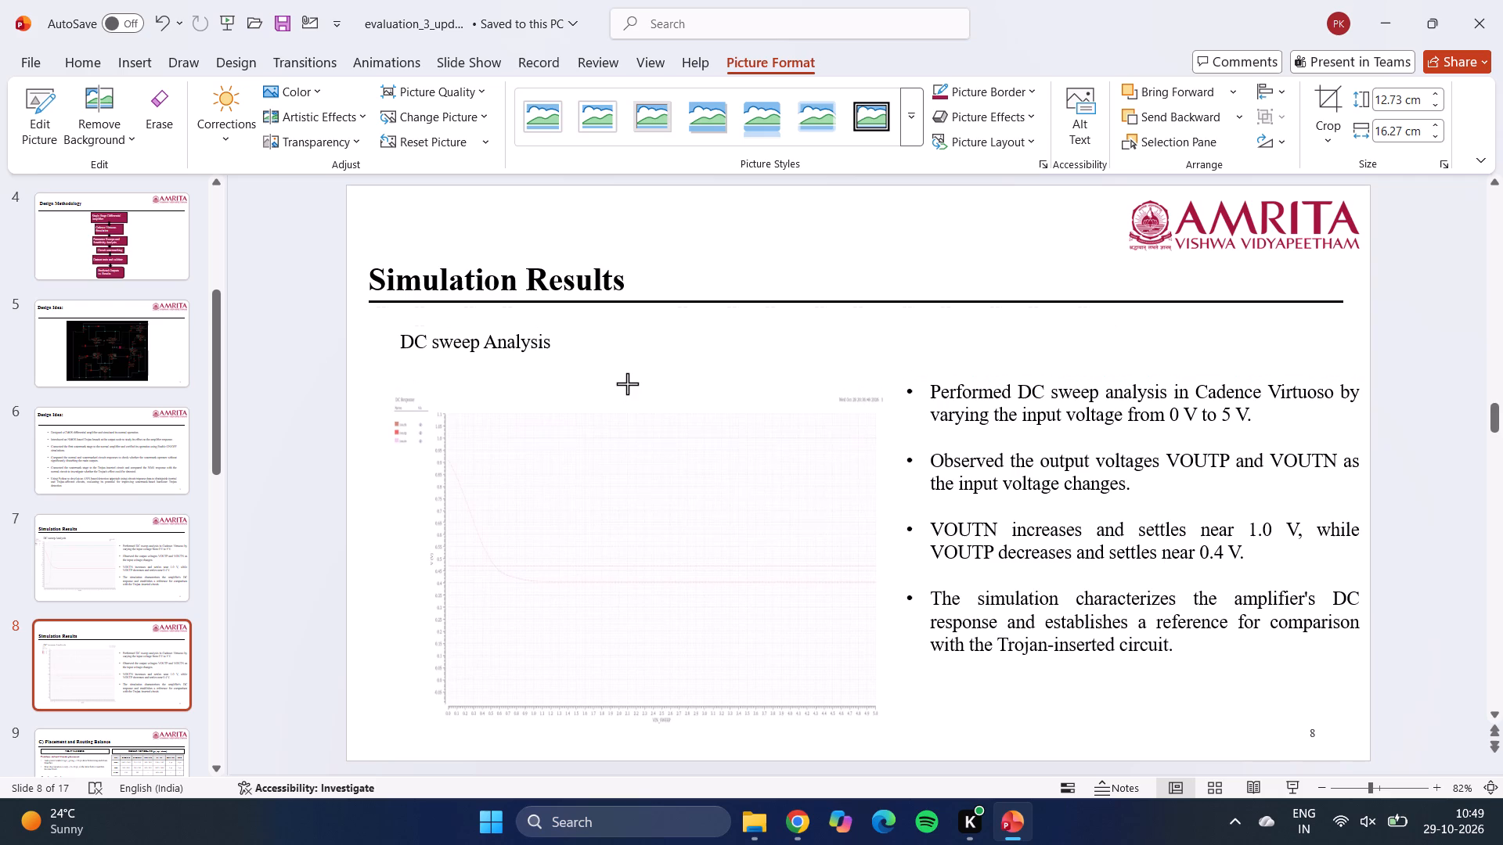
pyautogui.moveTo(627, 383); pyautogui.dragTo(622, 354)
pyautogui.moveTo(673, 505); pyautogui.dragTo(665, 505)
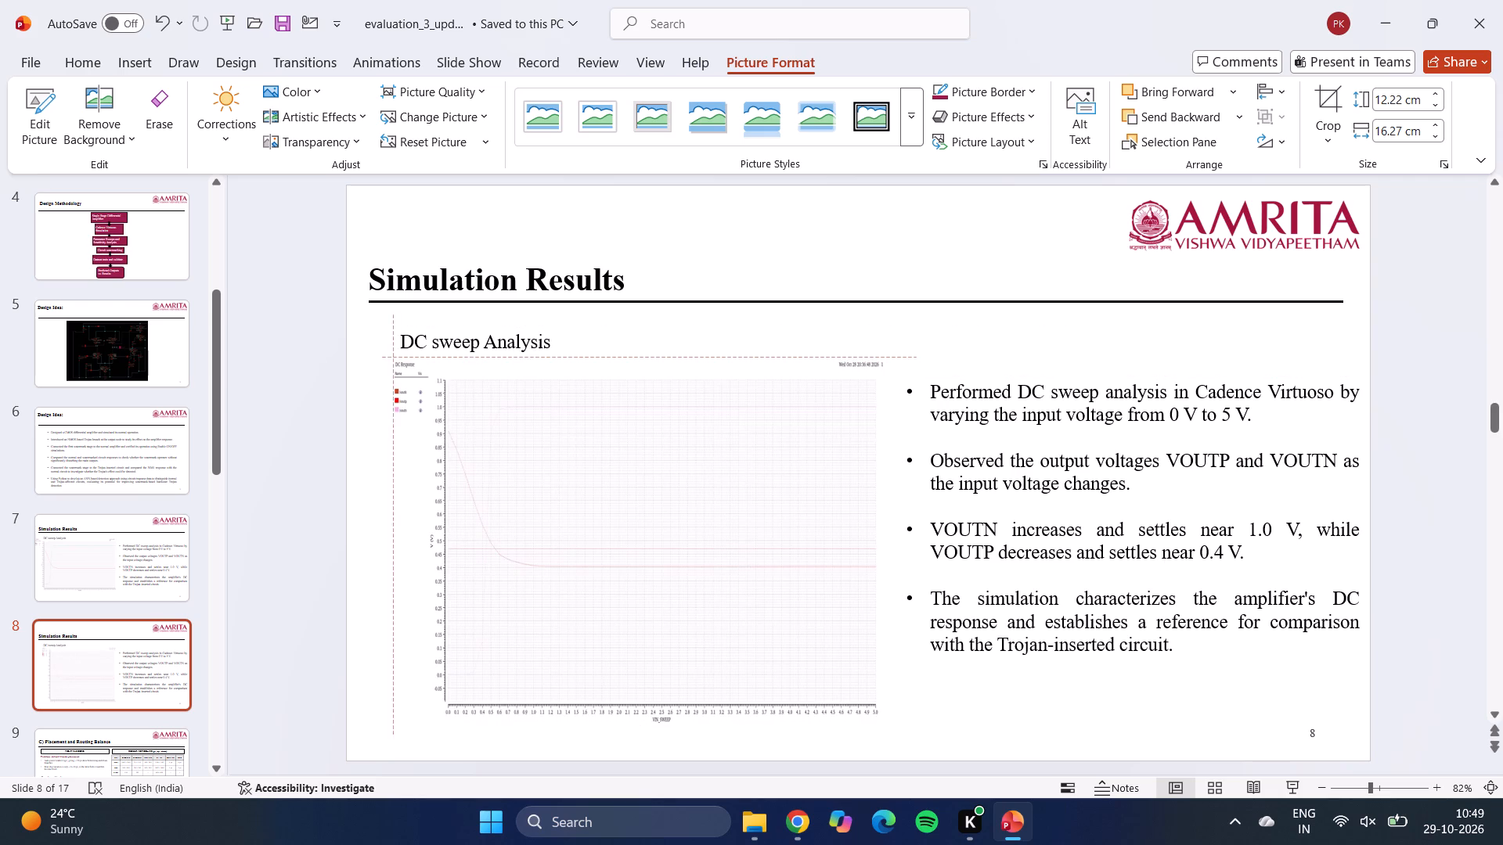
pyautogui.moveTo(665, 505); pyautogui.dragTo(658, 503)
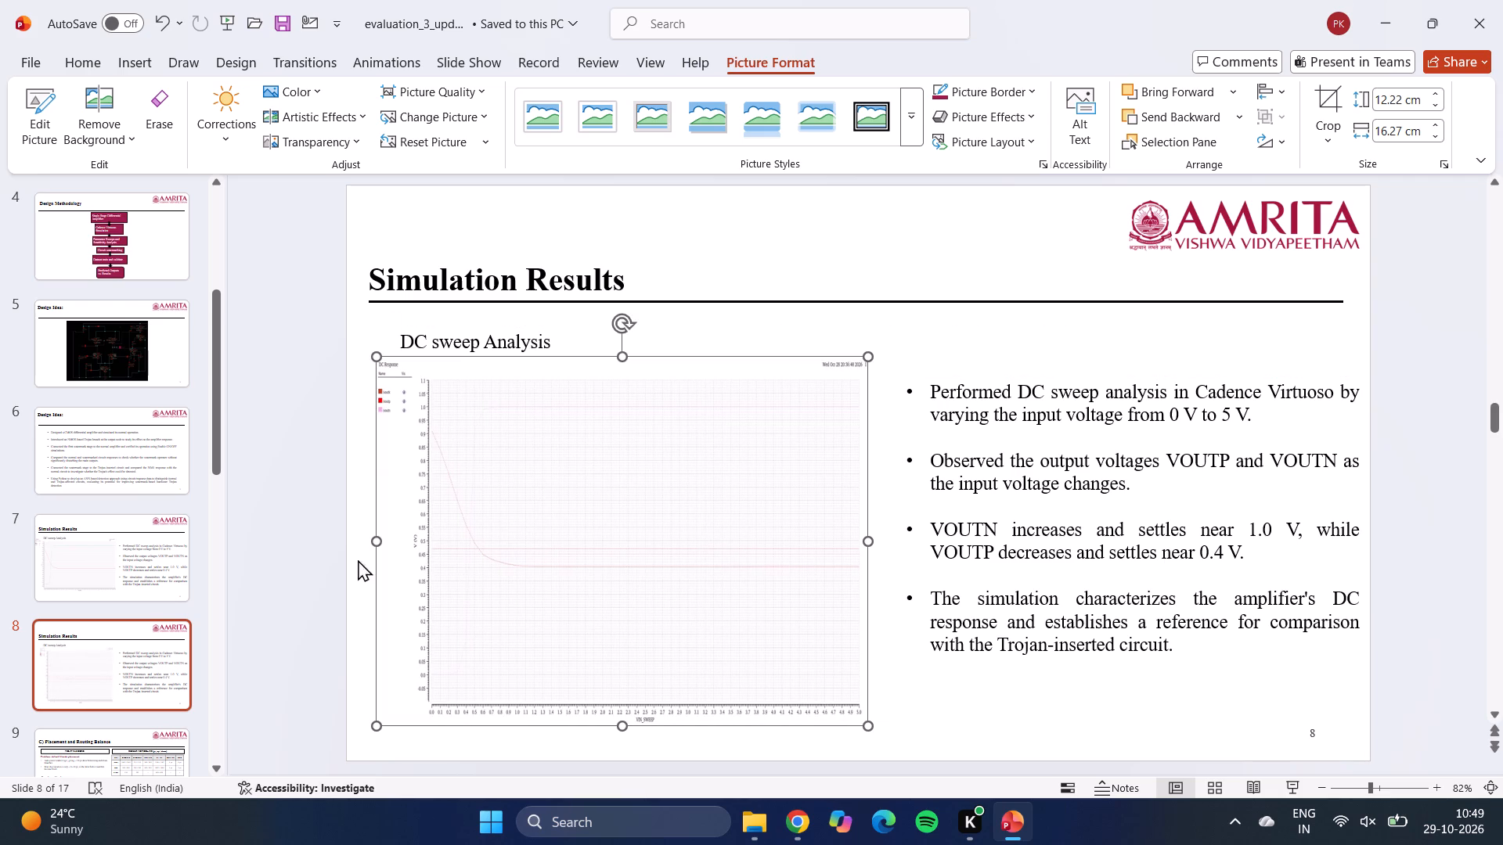
pyautogui.click(320, 545)
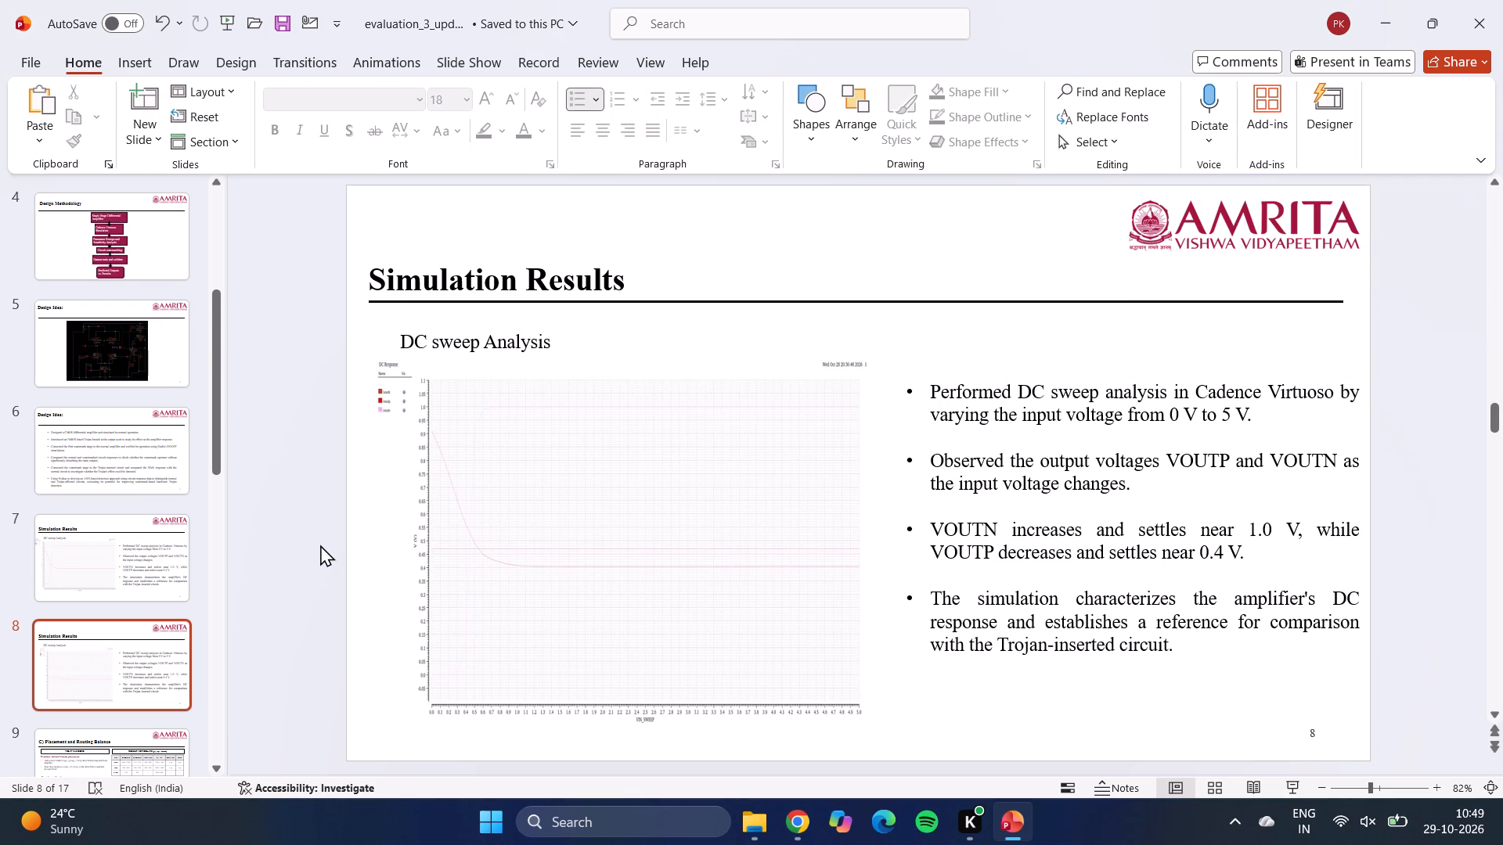
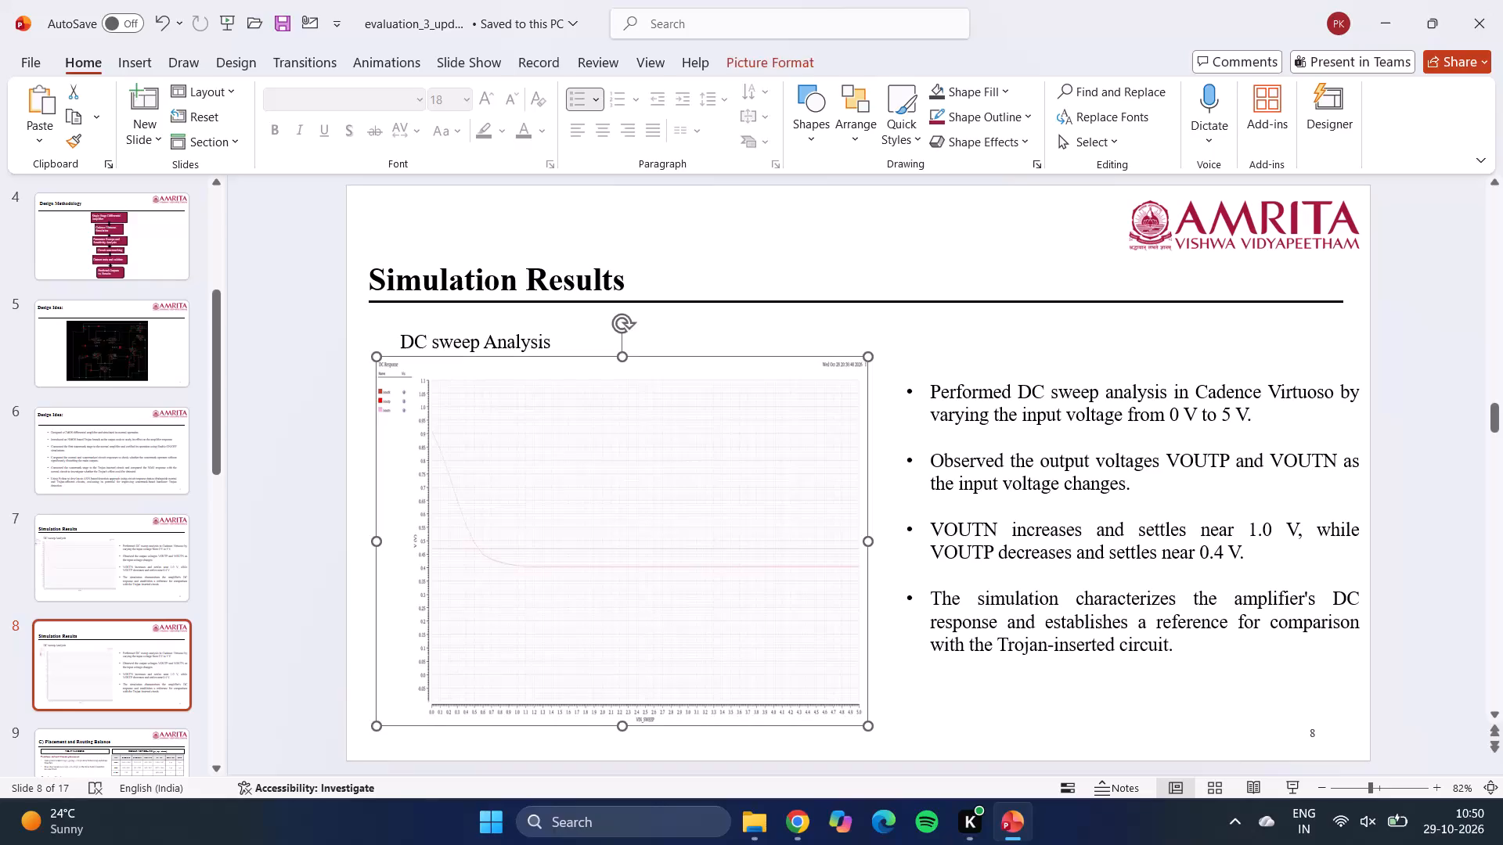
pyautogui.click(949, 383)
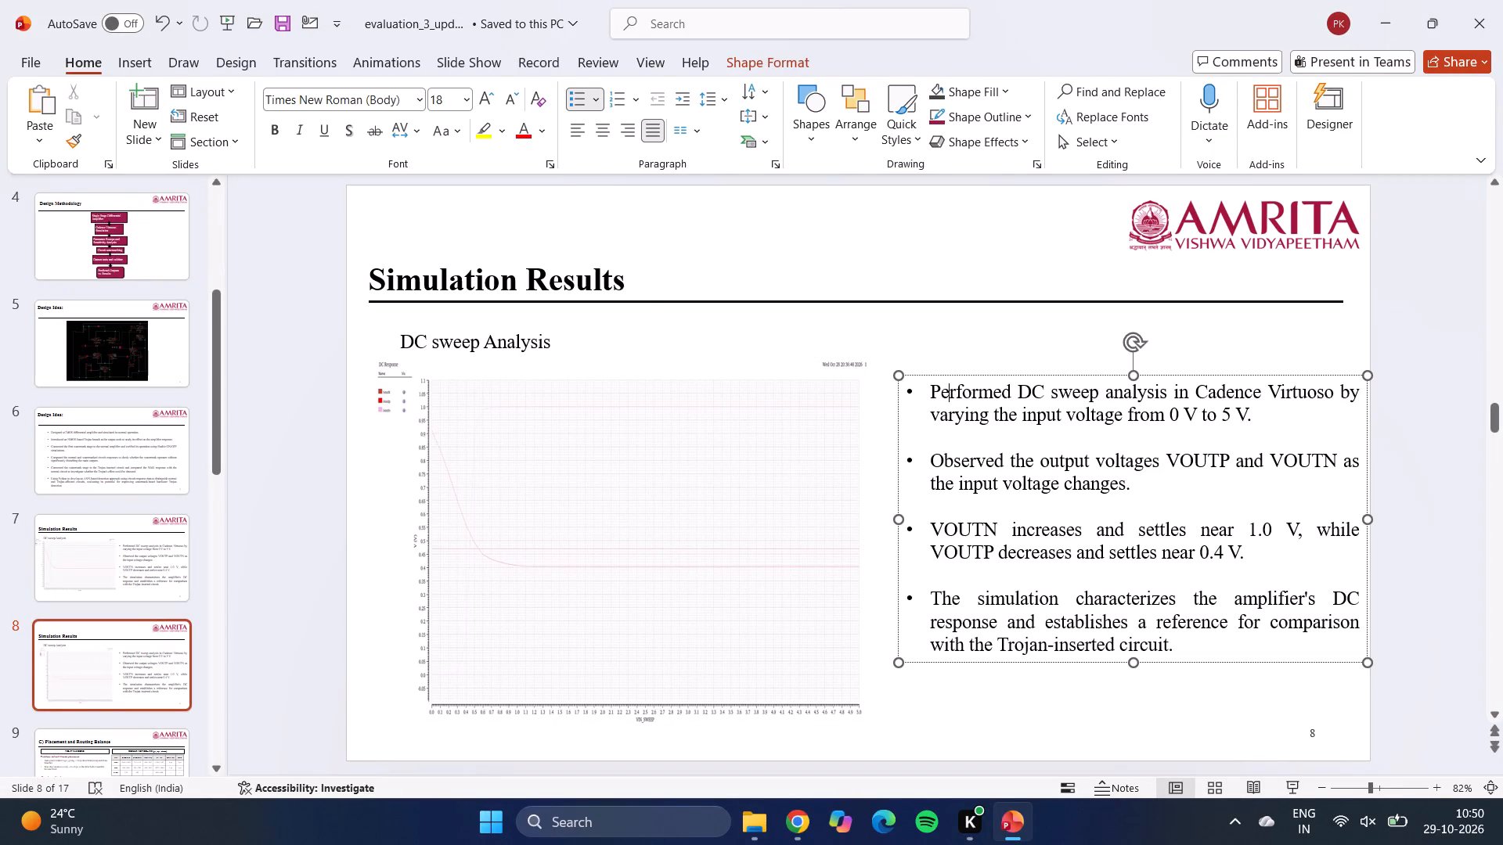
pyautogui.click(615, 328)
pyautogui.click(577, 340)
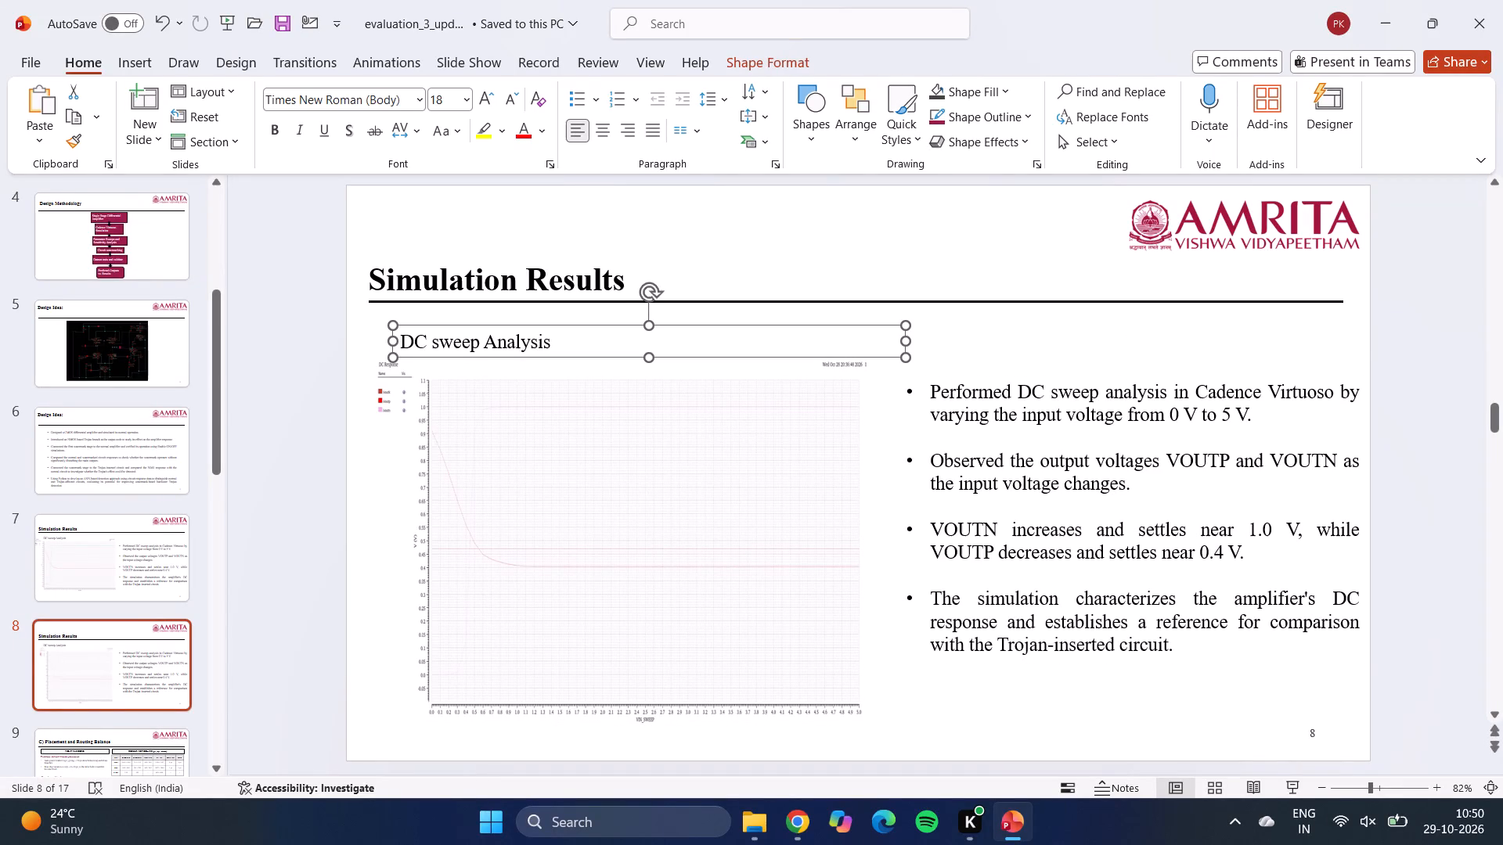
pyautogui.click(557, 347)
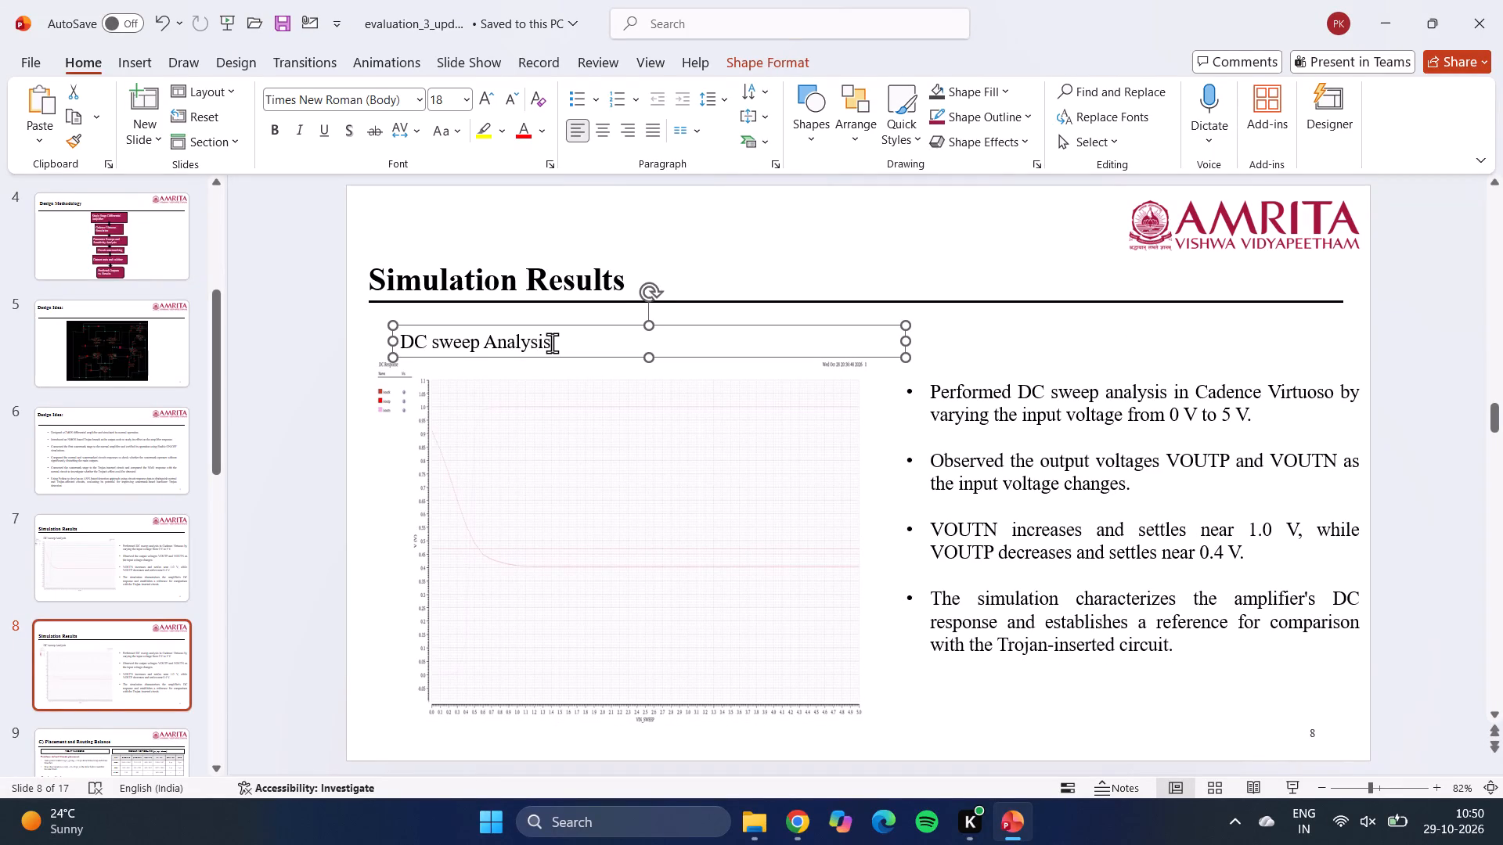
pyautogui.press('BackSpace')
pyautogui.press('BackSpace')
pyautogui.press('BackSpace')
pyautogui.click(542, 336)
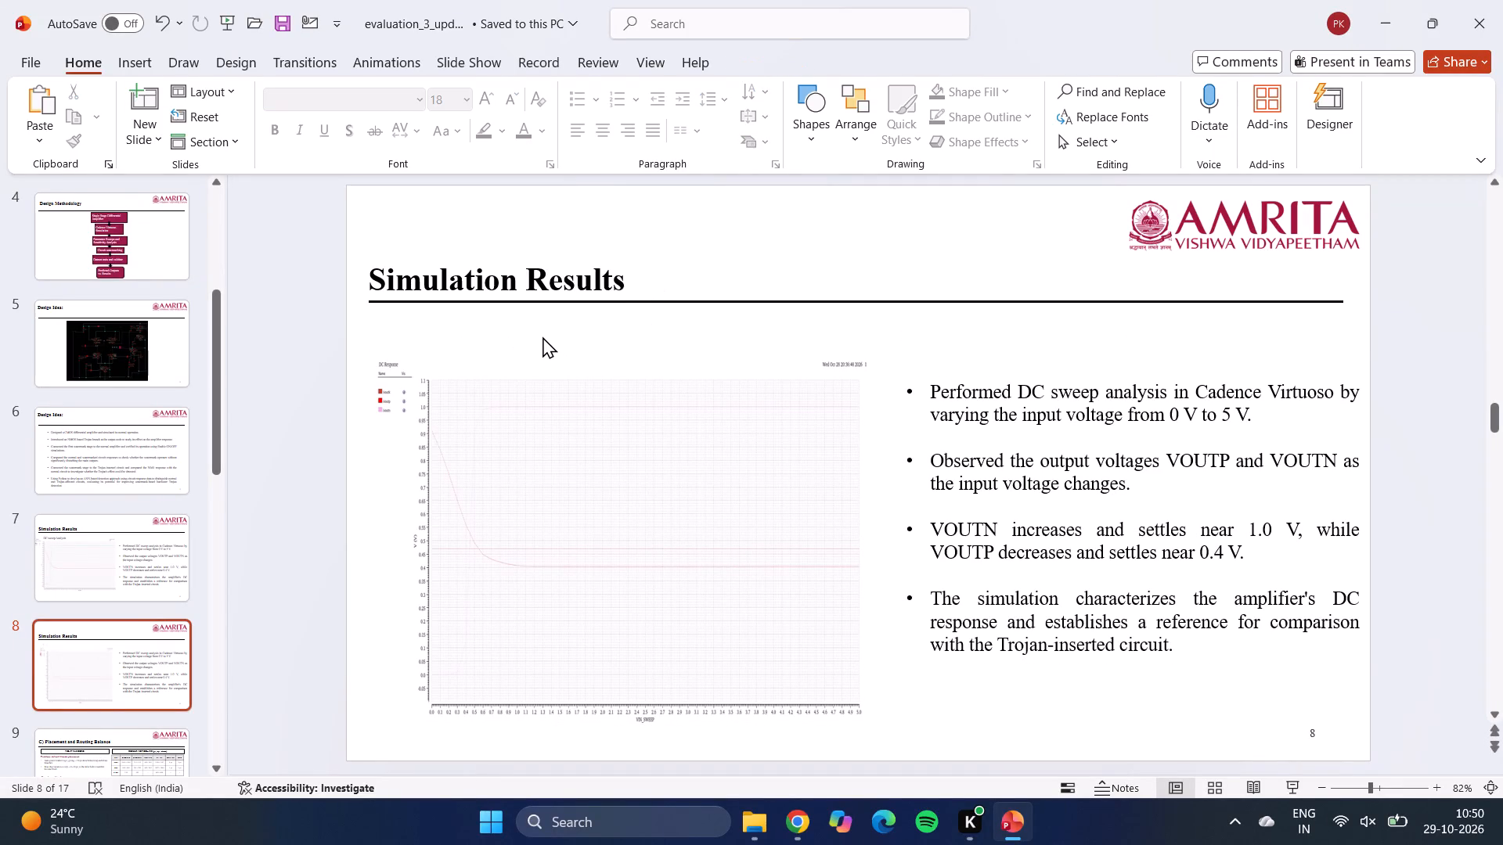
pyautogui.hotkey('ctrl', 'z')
# Extend the plot caption on slide 8 so it reads "DC sweep Analysis with trojan".
pyautogui.click(533, 347)
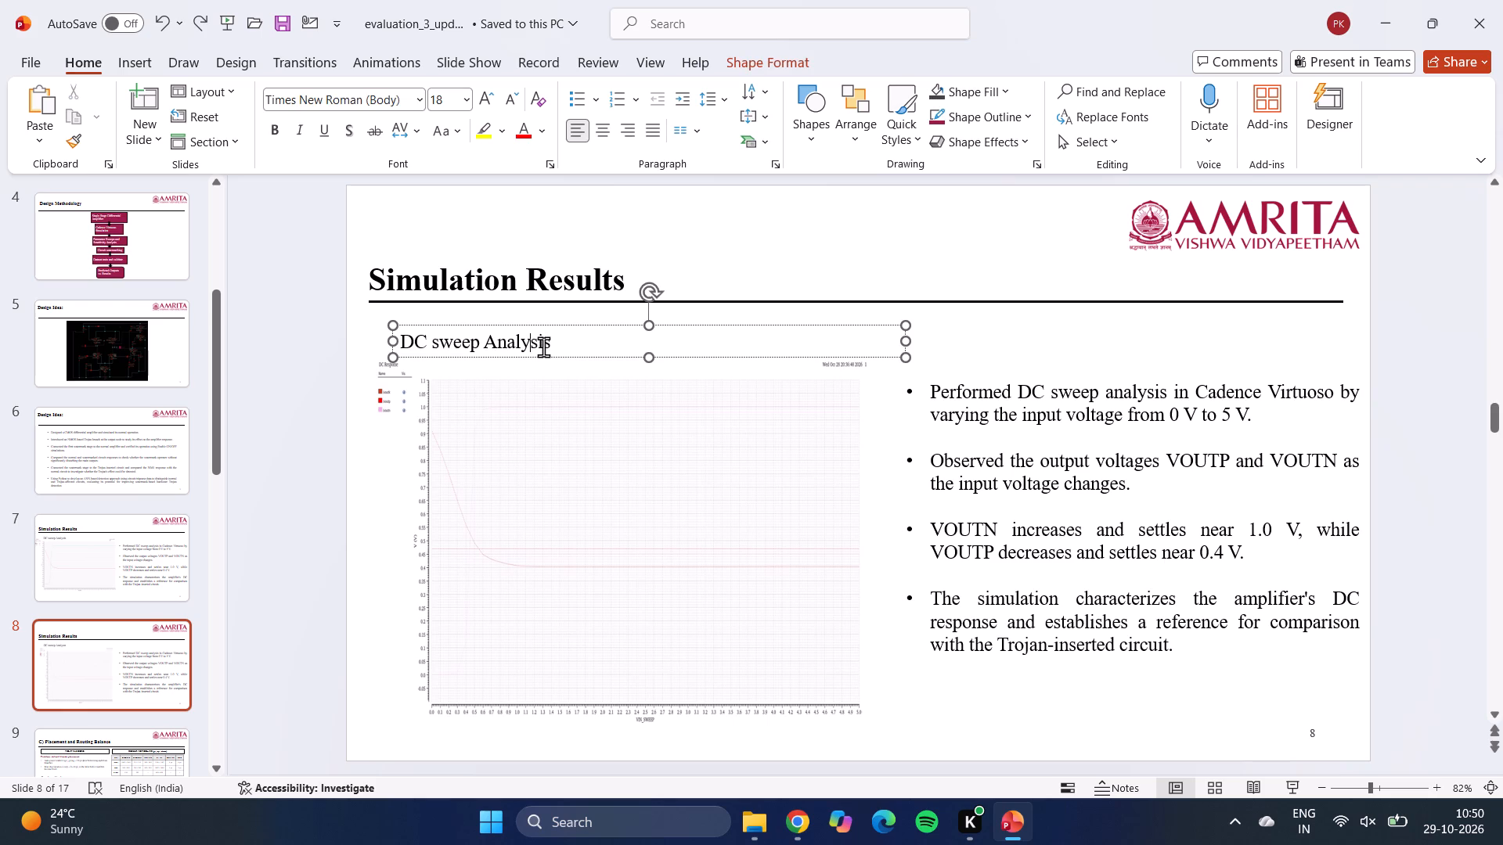
pyautogui.click(553, 350)
pyautogui.press('space')
pyautogui.write('ei')
pyautogui.press('BackSpace')
pyautogui.press('BackSpace')
pyautogui.write('with trojsn')
pyautogui.press('BackSpace')
pyautogui.press('BackSpace')
pyautogui.write('an')
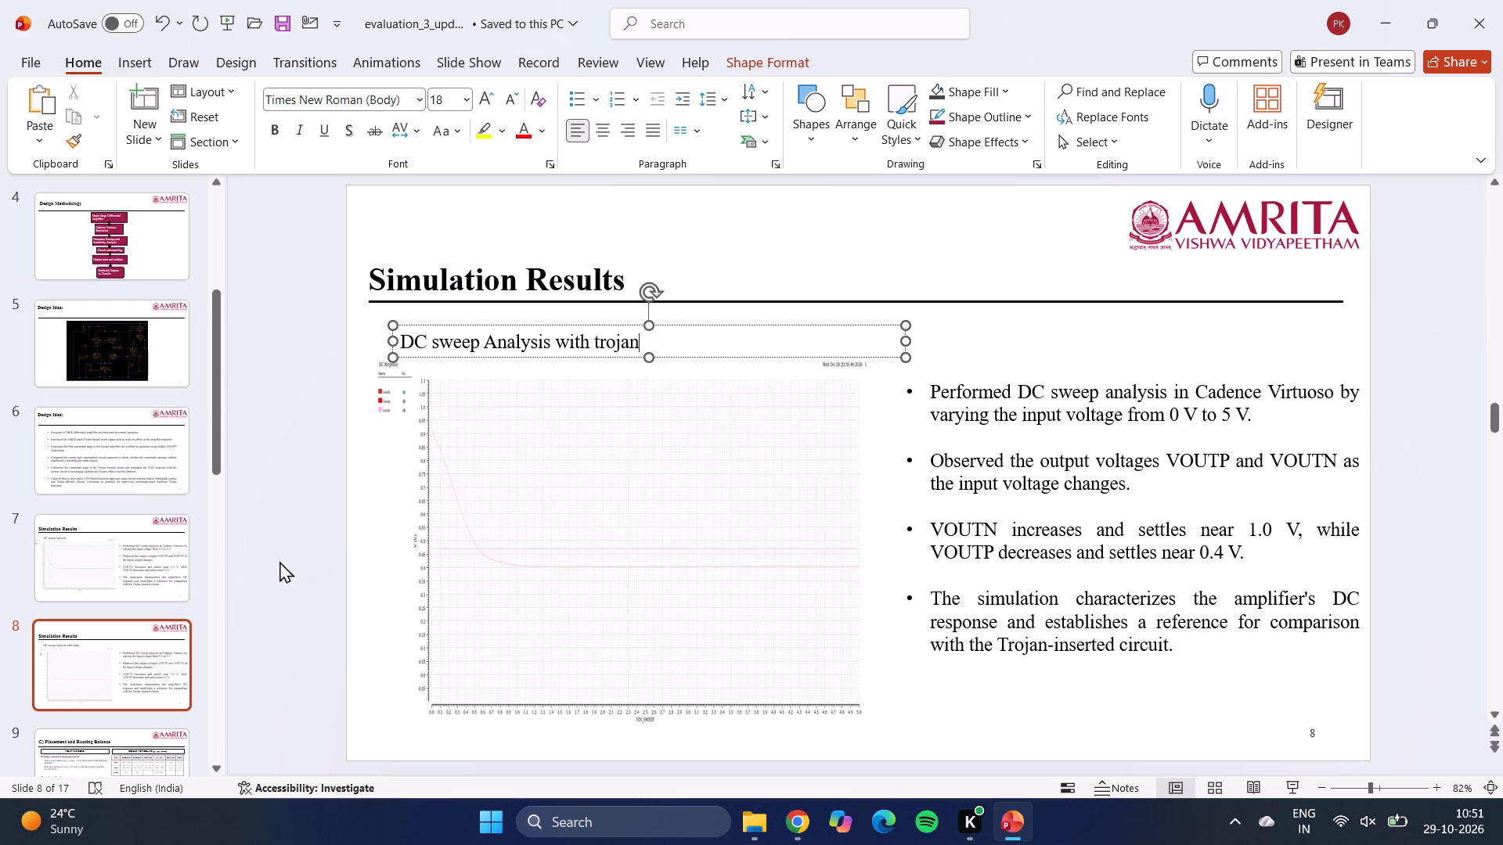
pyautogui.click(261, 553)
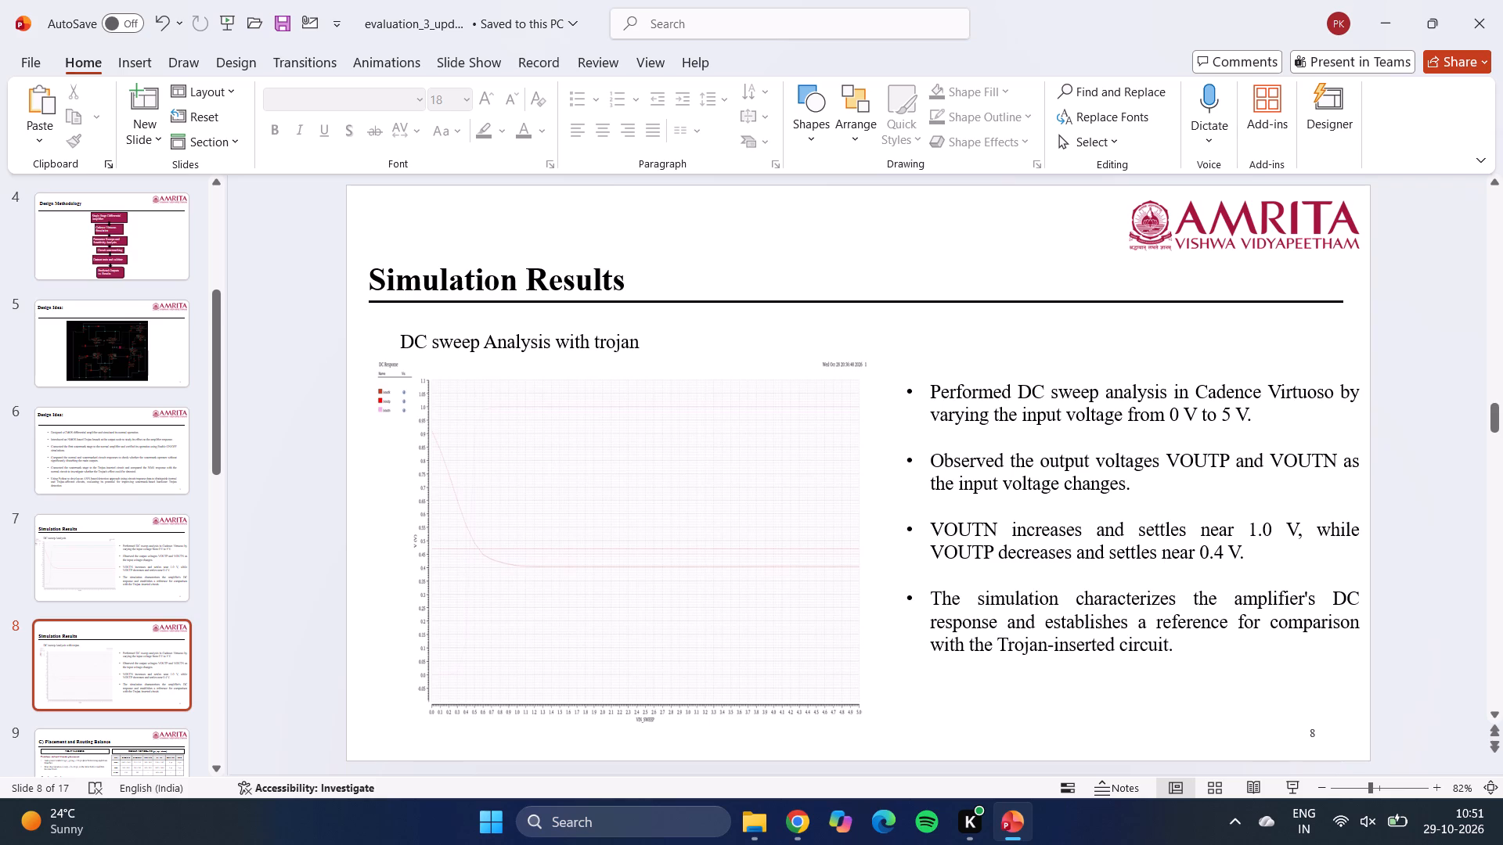
# Read the Proposed Novelty paragraph on slide 16, "Future Work: Proposed Novelty (Phase 2)".
pyautogui.scroll(-1, 117, 663)
pyautogui.click(112, 614)
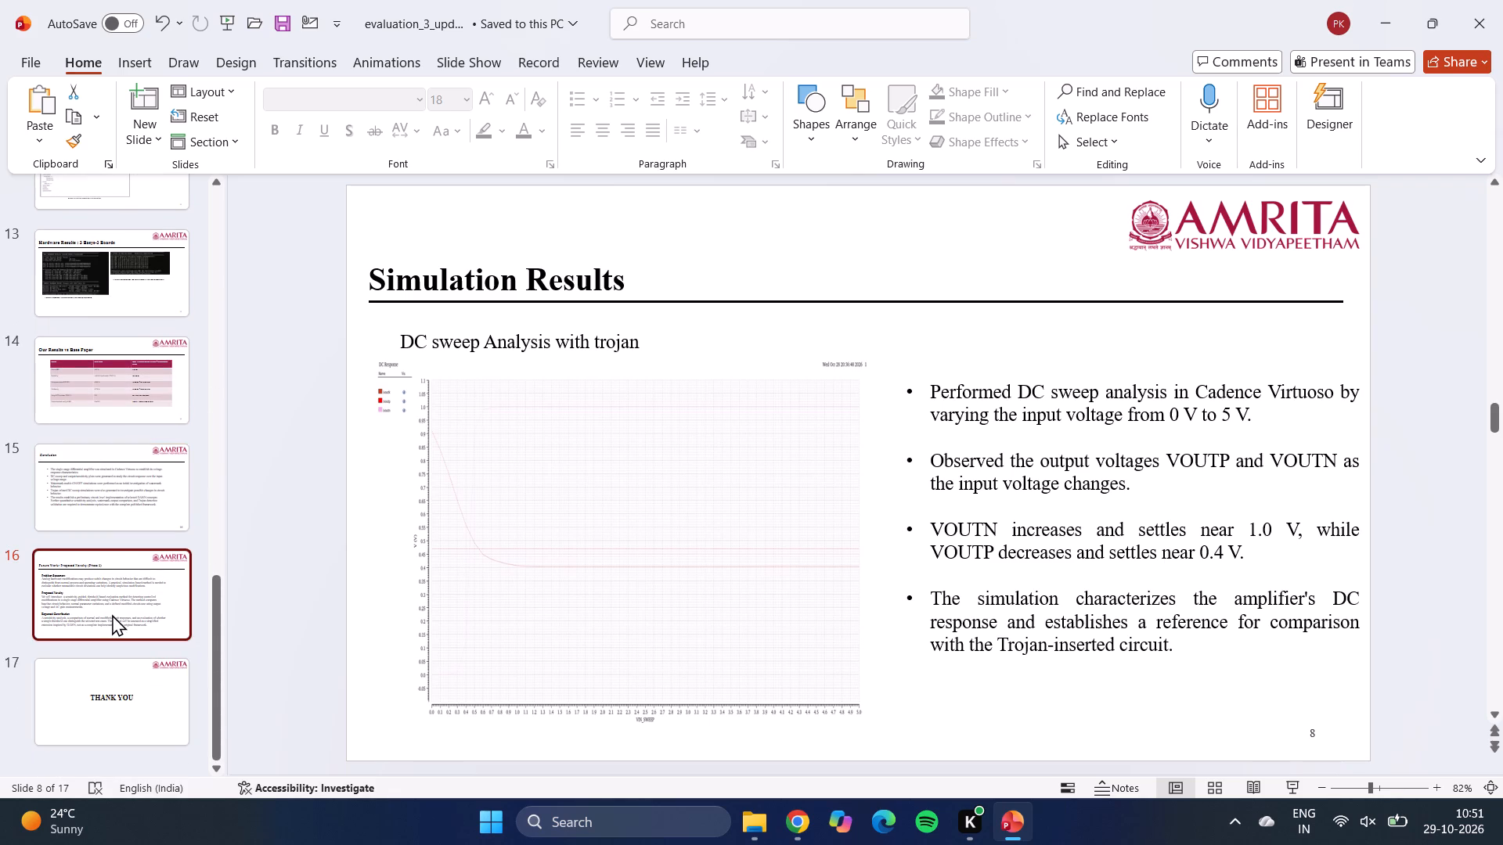
pyautogui.moveTo(394, 484); pyautogui.dragTo(1023, 484)
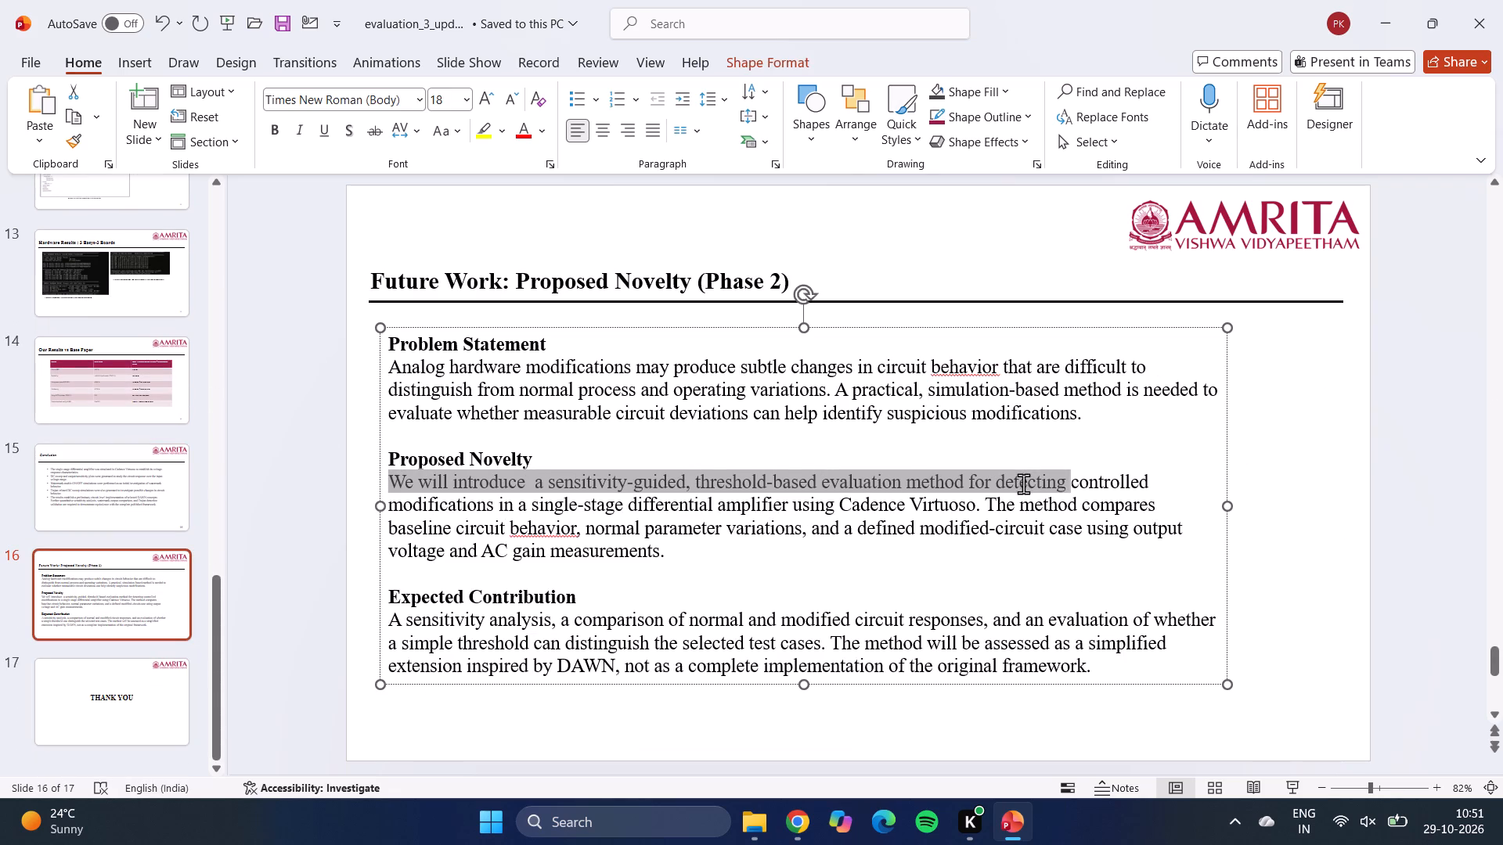
pyautogui.moveTo(1023, 484); pyautogui.dragTo(582, 512)
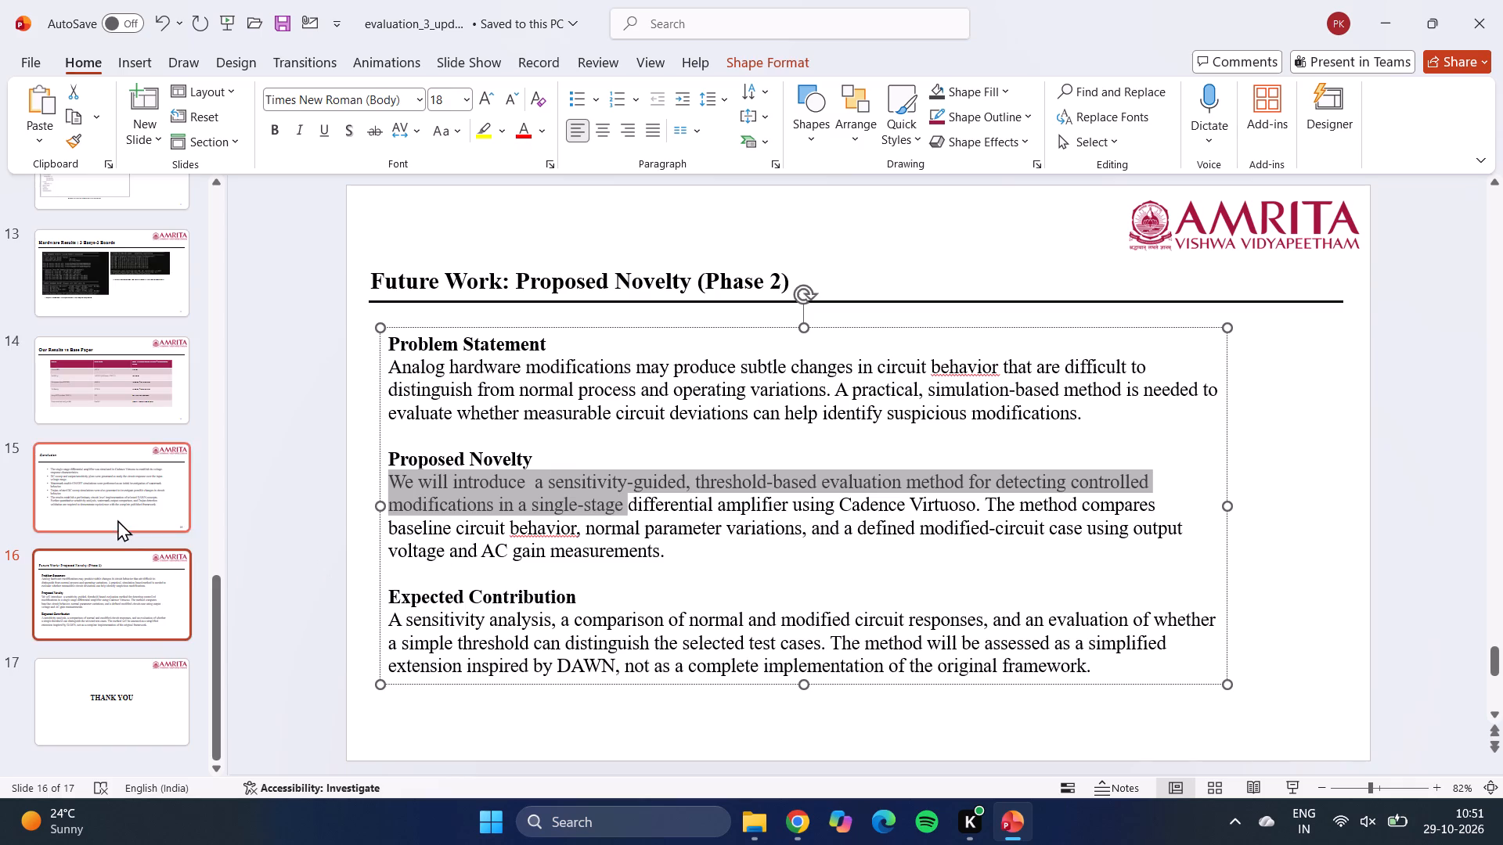
# Go back to the early slides and review the Main Objective and its sub-objectives on slide 3.
pyautogui.scroll(1, 117, 520)
pyautogui.scroll(-1, 116, 628)
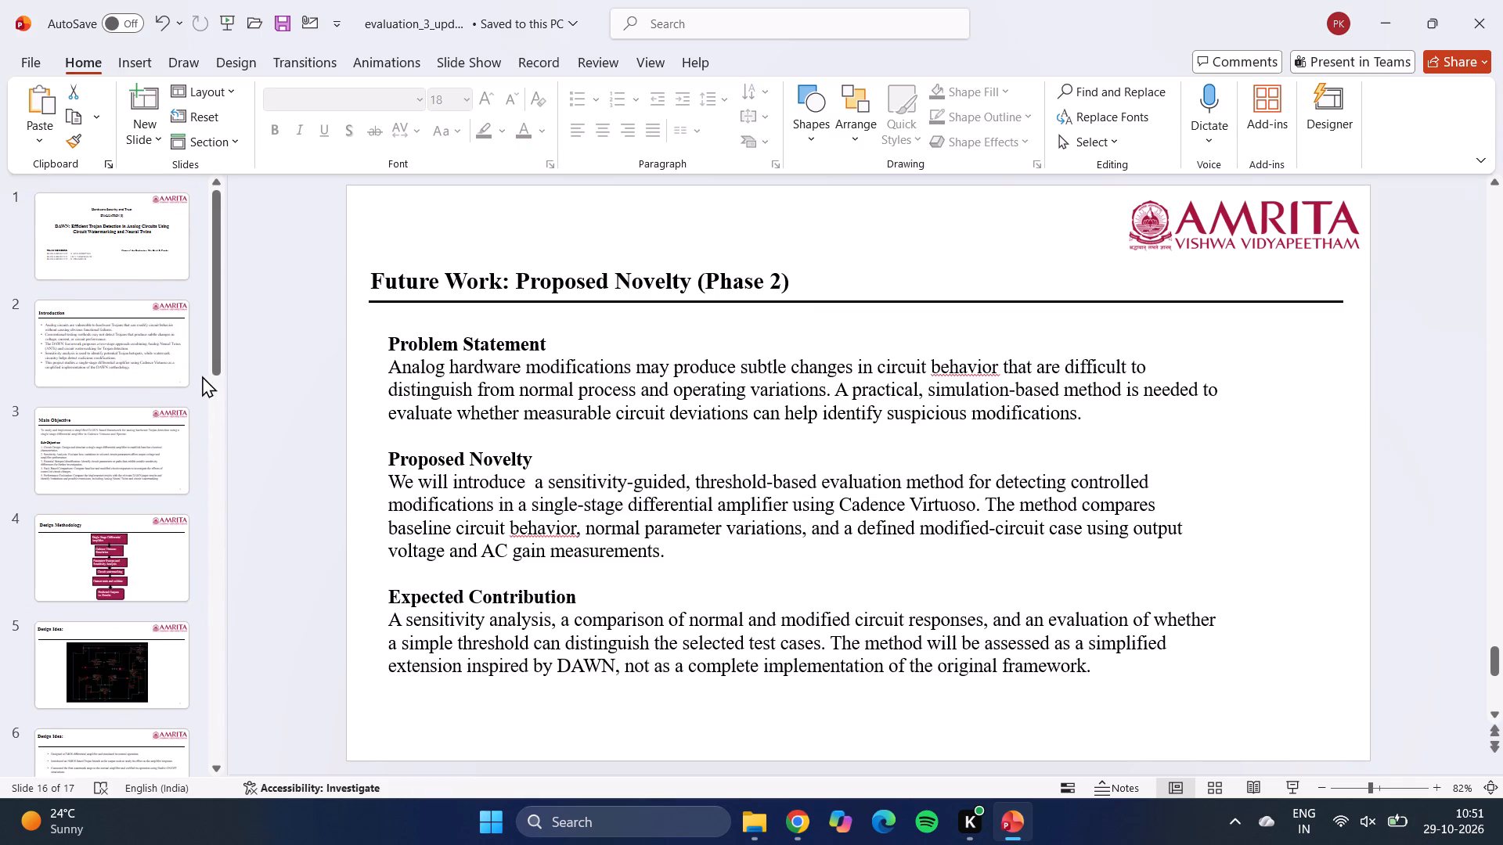
pyautogui.moveTo(210, 361); pyautogui.dragTo(216, 425)
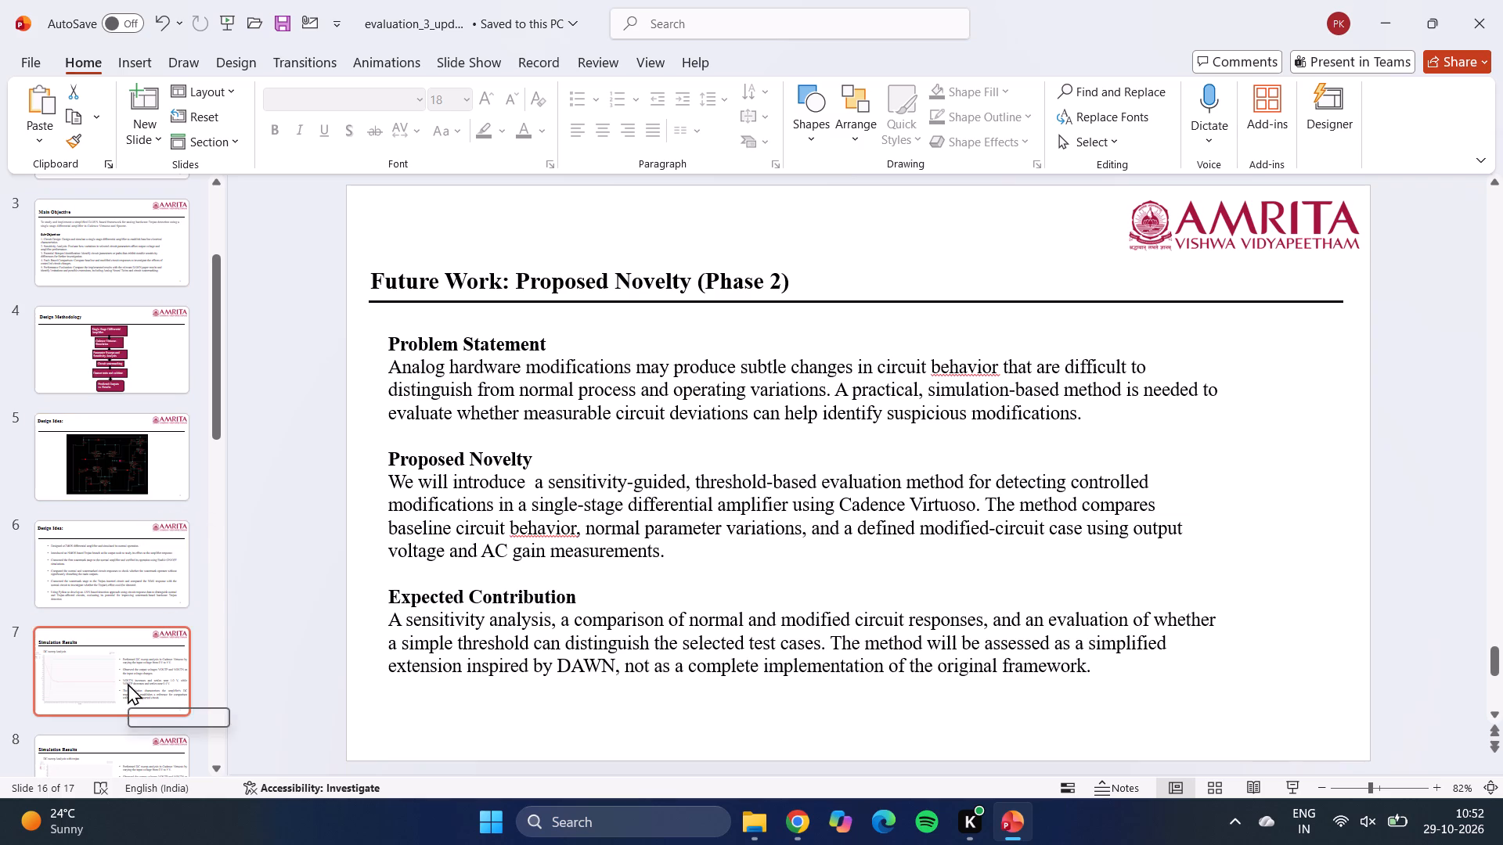
pyautogui.doubleClick(99, 229)
pyautogui.scroll(1, 99, 229)
pyautogui.scroll(-1, 99, 229)
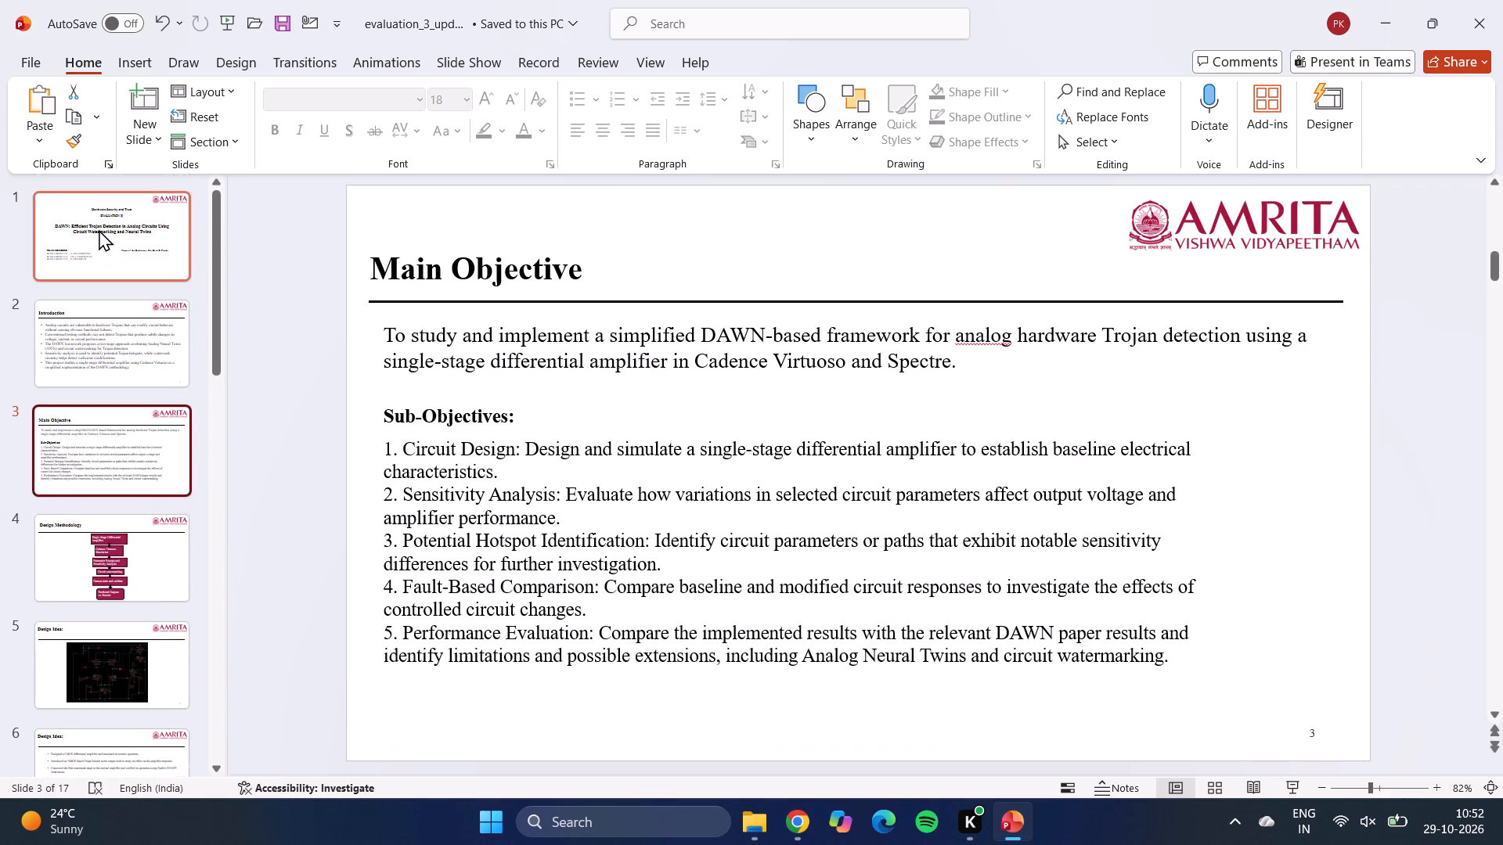
pyautogui.scroll(-1, 99, 229)
pyautogui.scroll(-1, 122, 507)
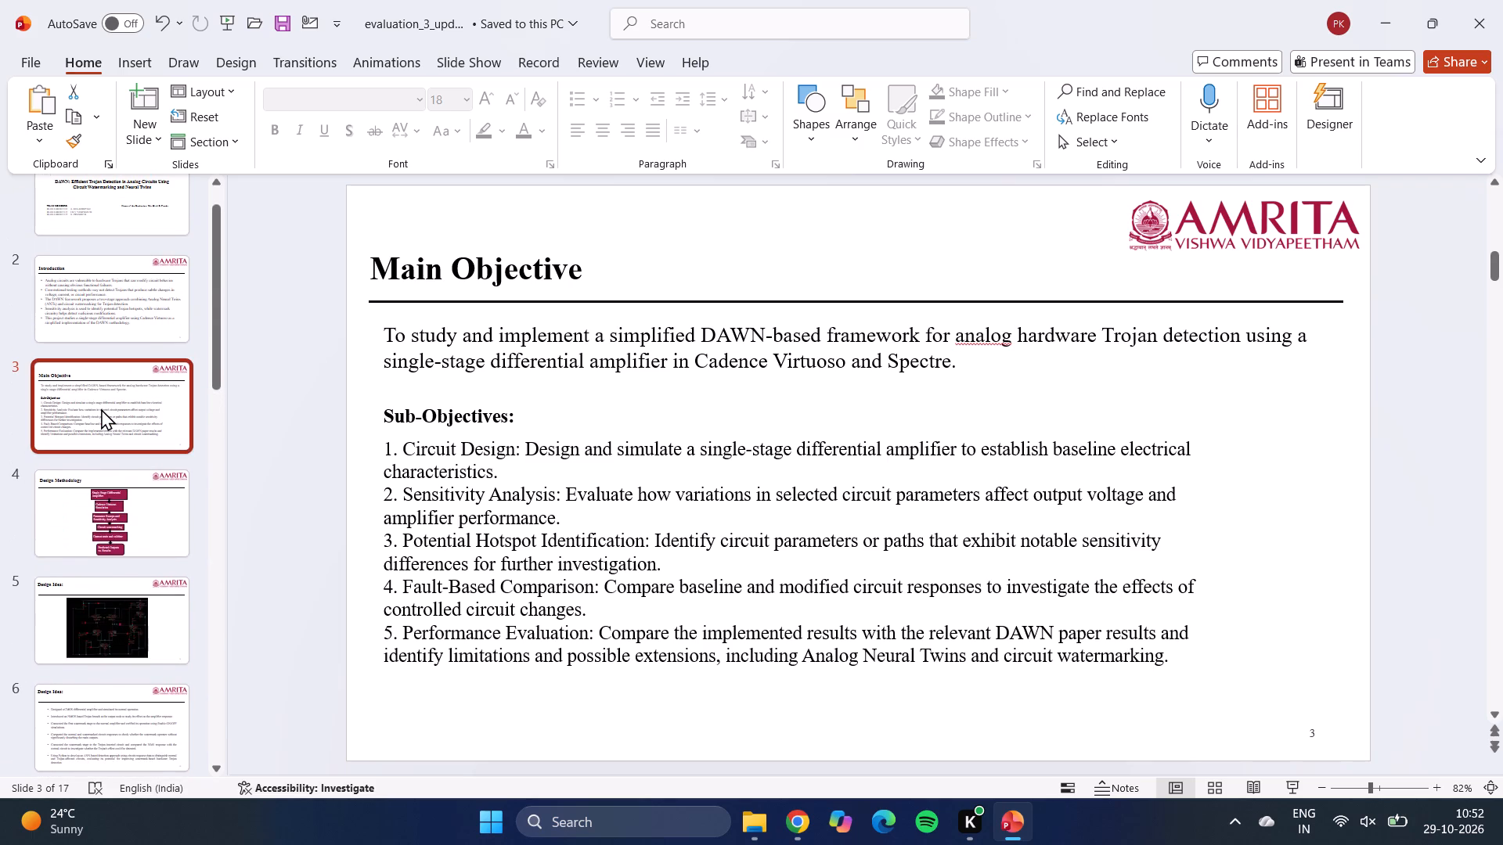
# Compare the DC sweep plots and bullet points on the two Simulation Results slides, 7 and 8.
pyautogui.click(54, 645)
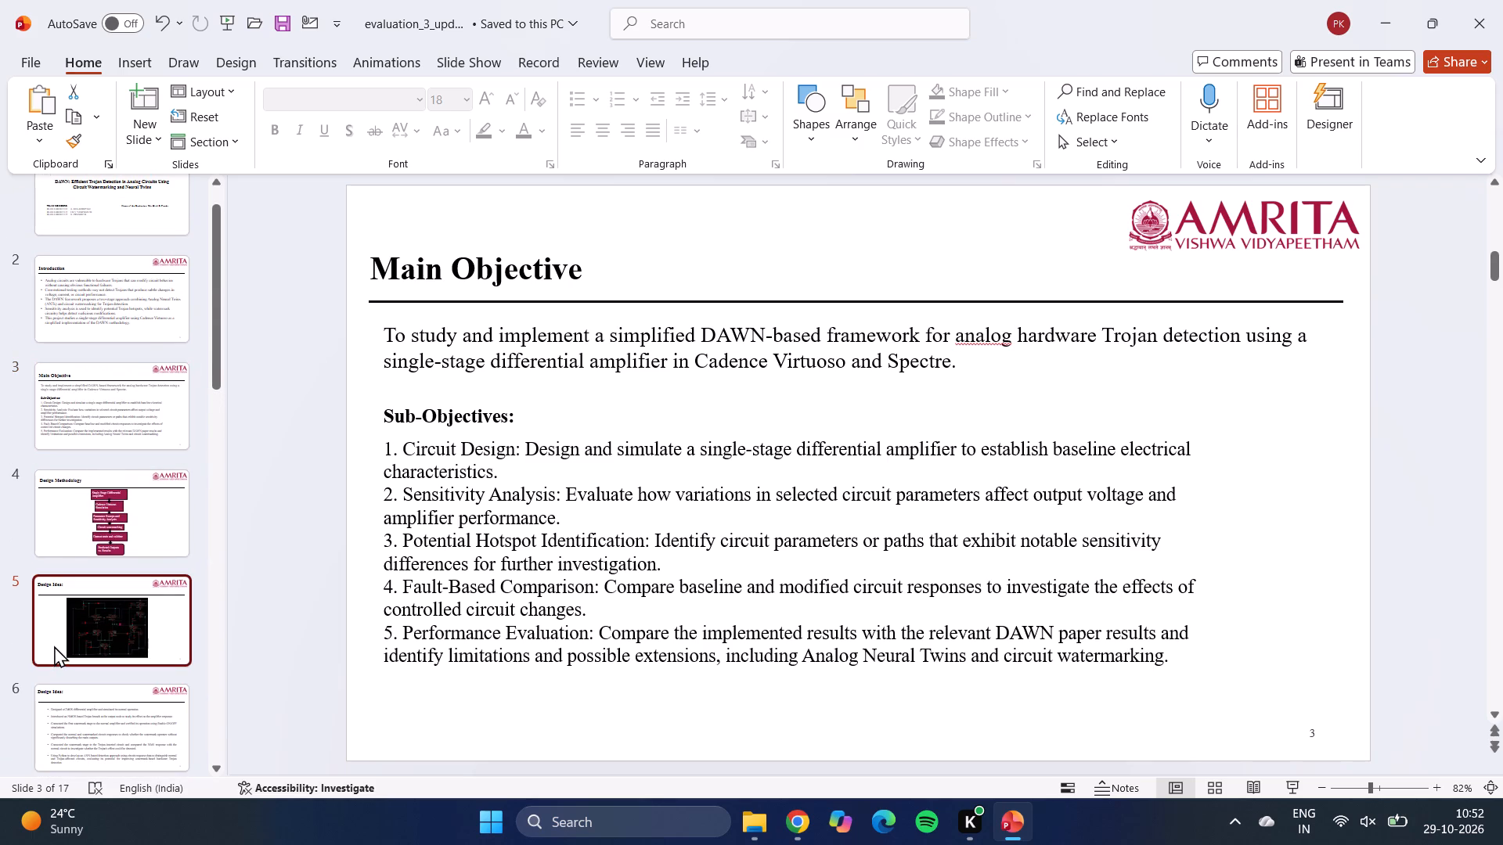
pyautogui.press('Down')
pyautogui.press('Down')
pyautogui.press('Down')
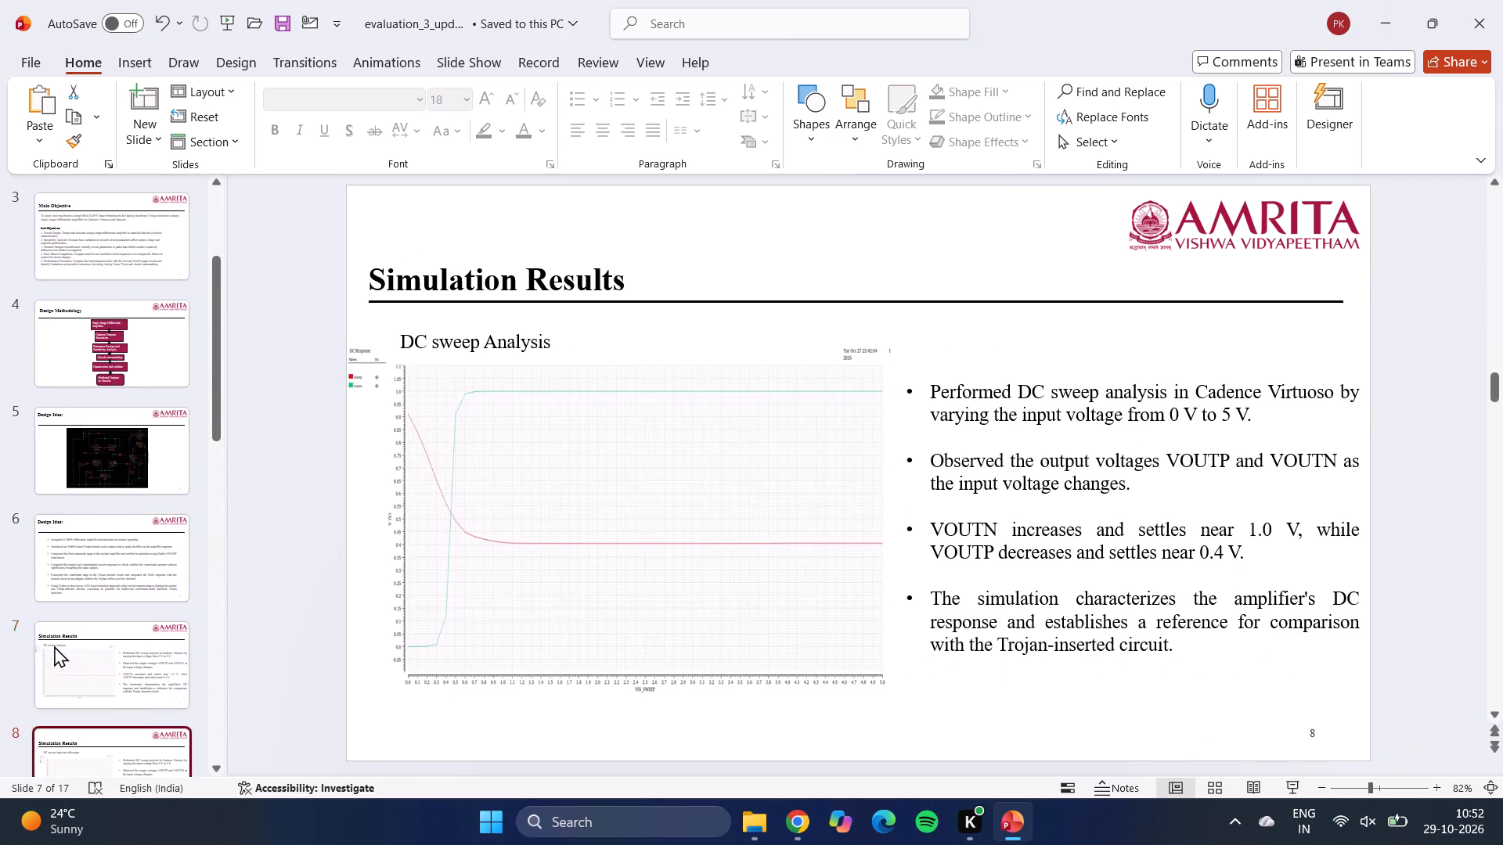
pyautogui.press('Up')
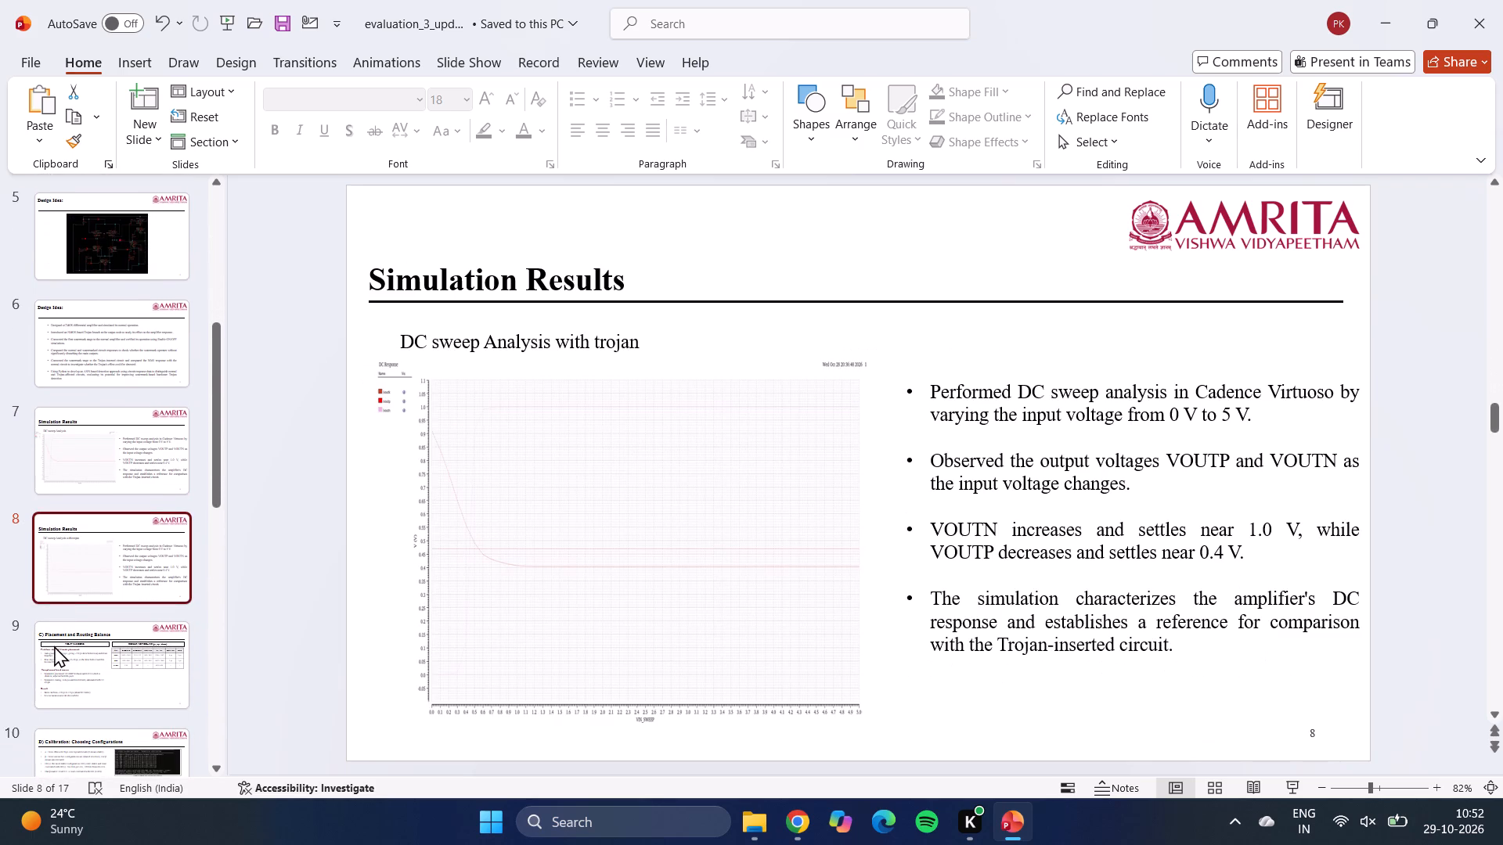
pyautogui.press('Down')
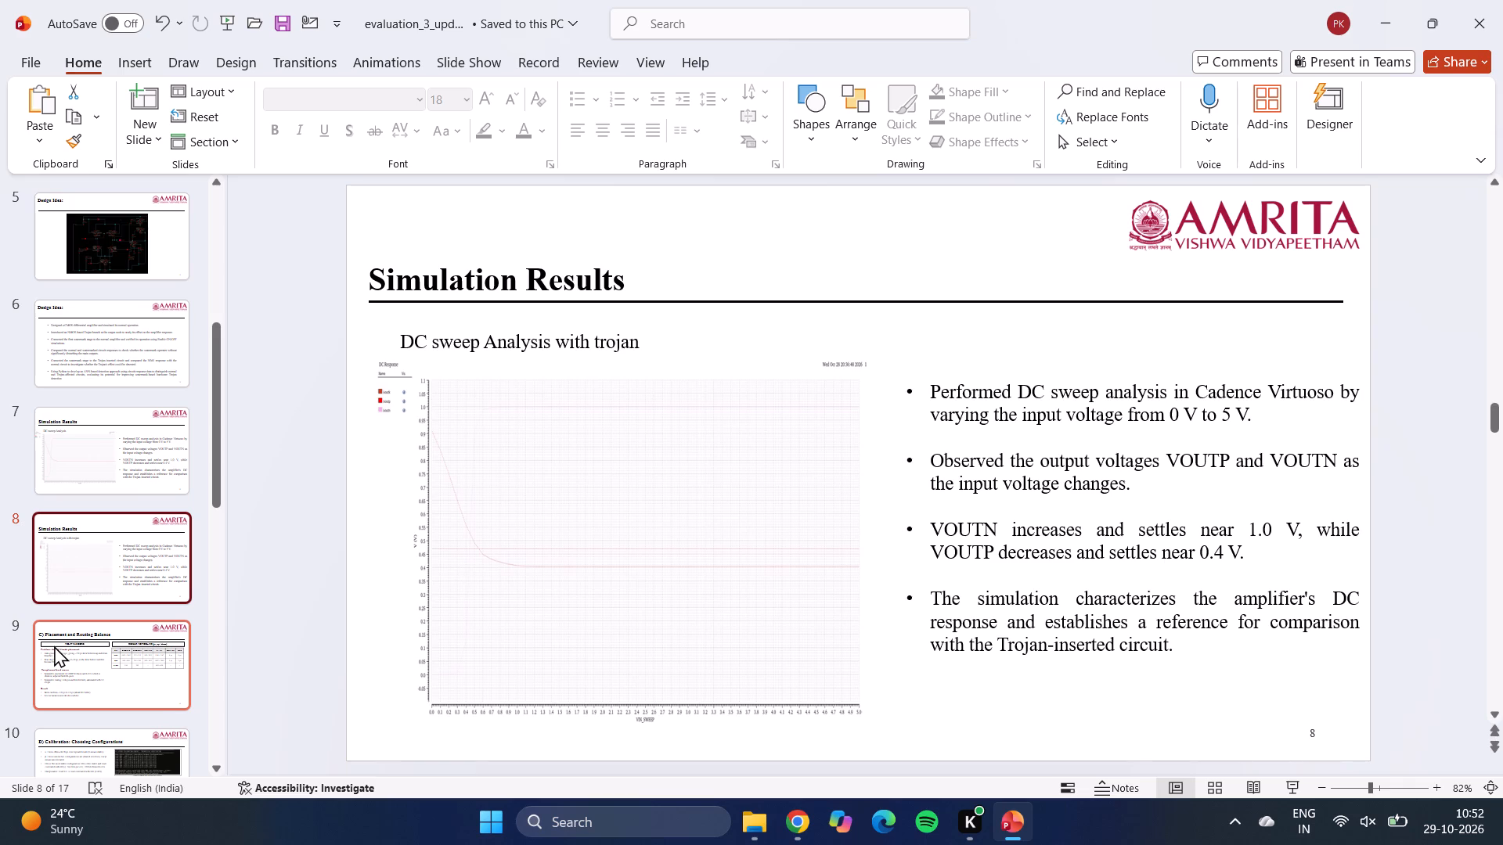
pyautogui.click(88, 579)
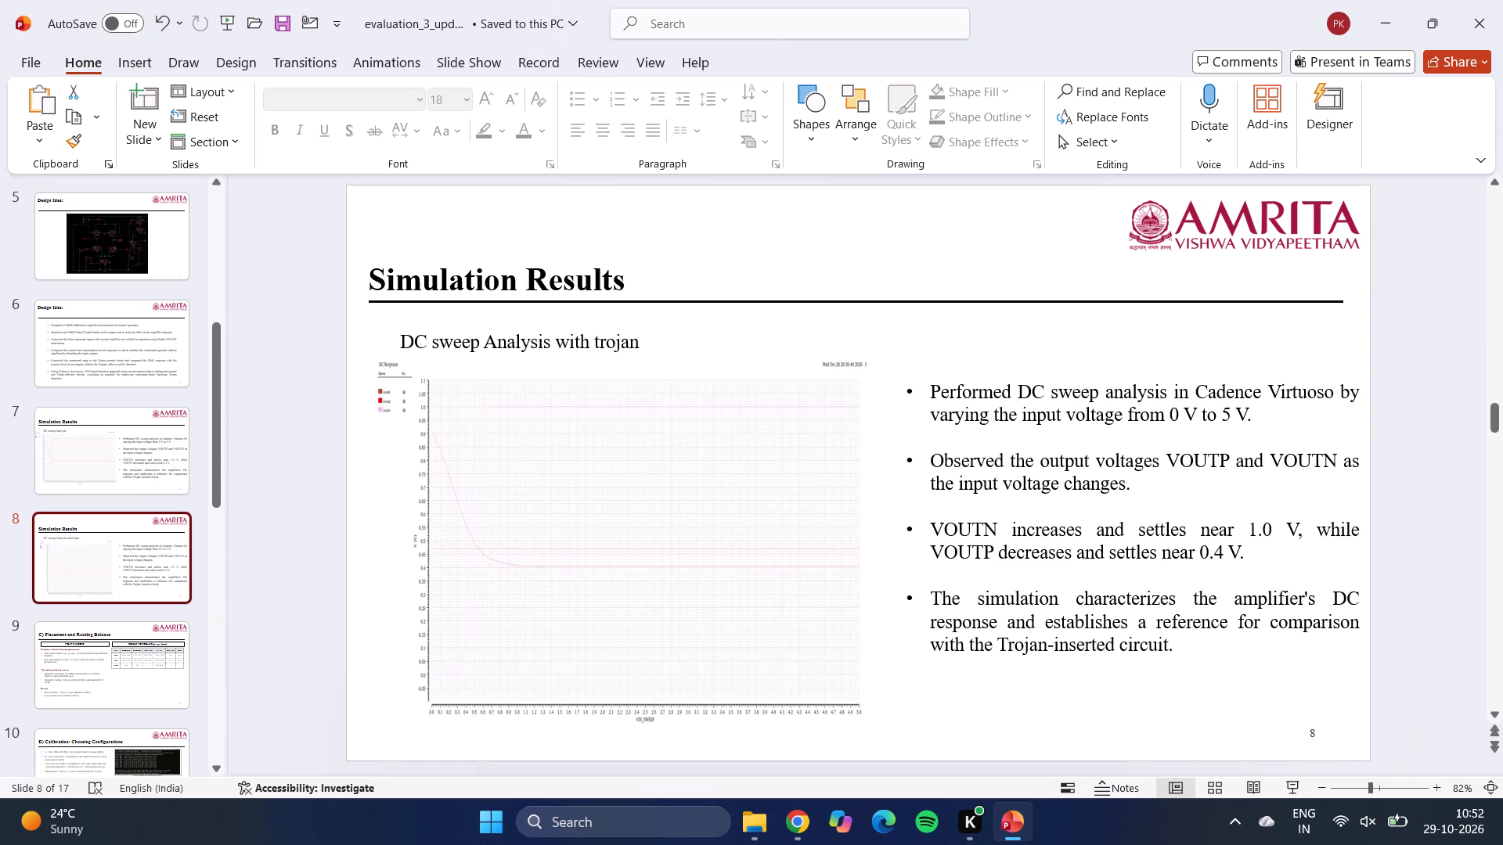
pyautogui.click(96, 477)
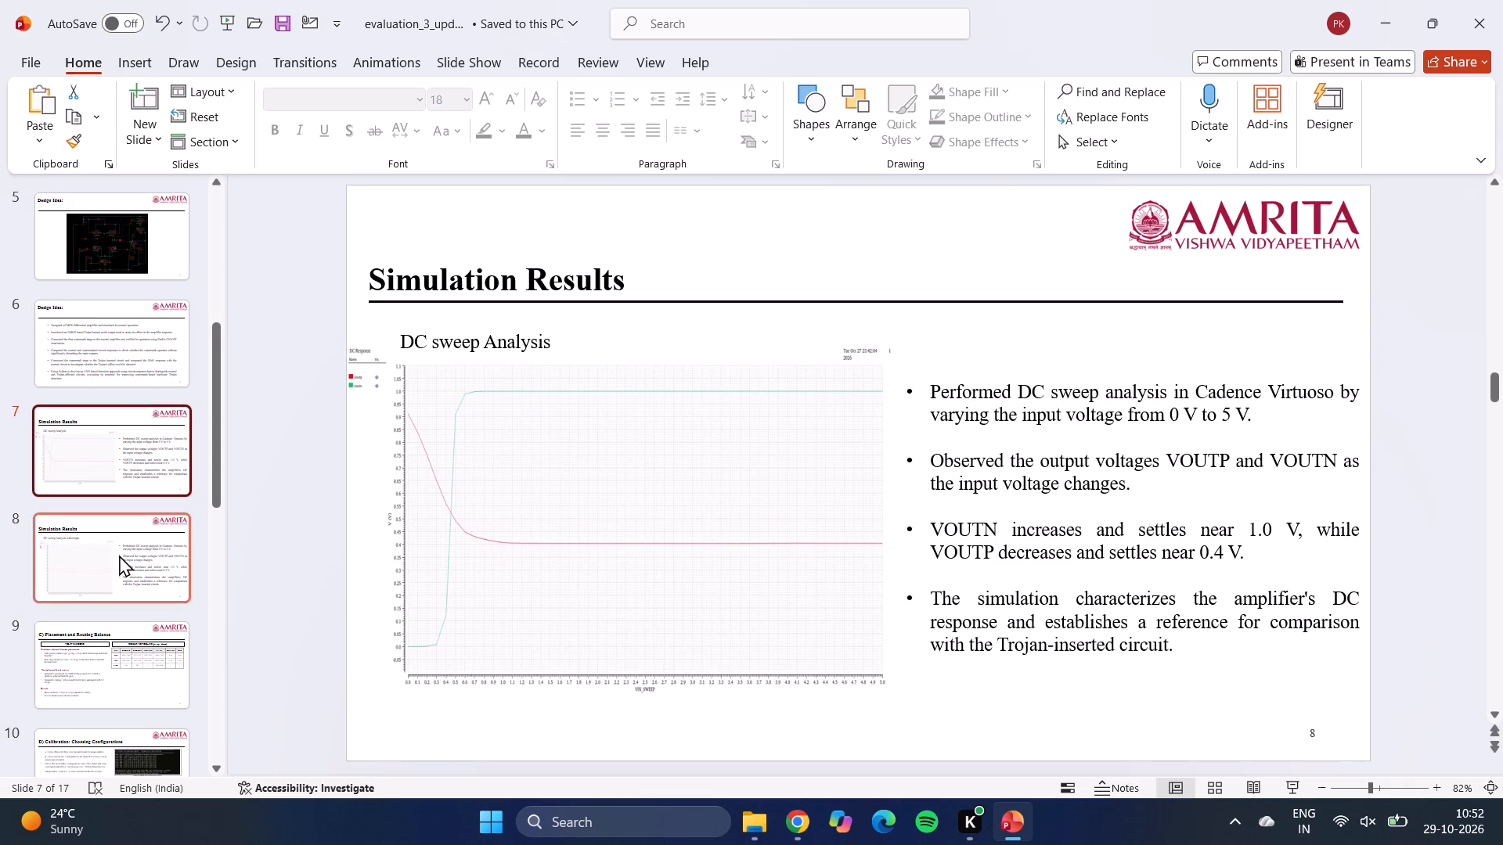
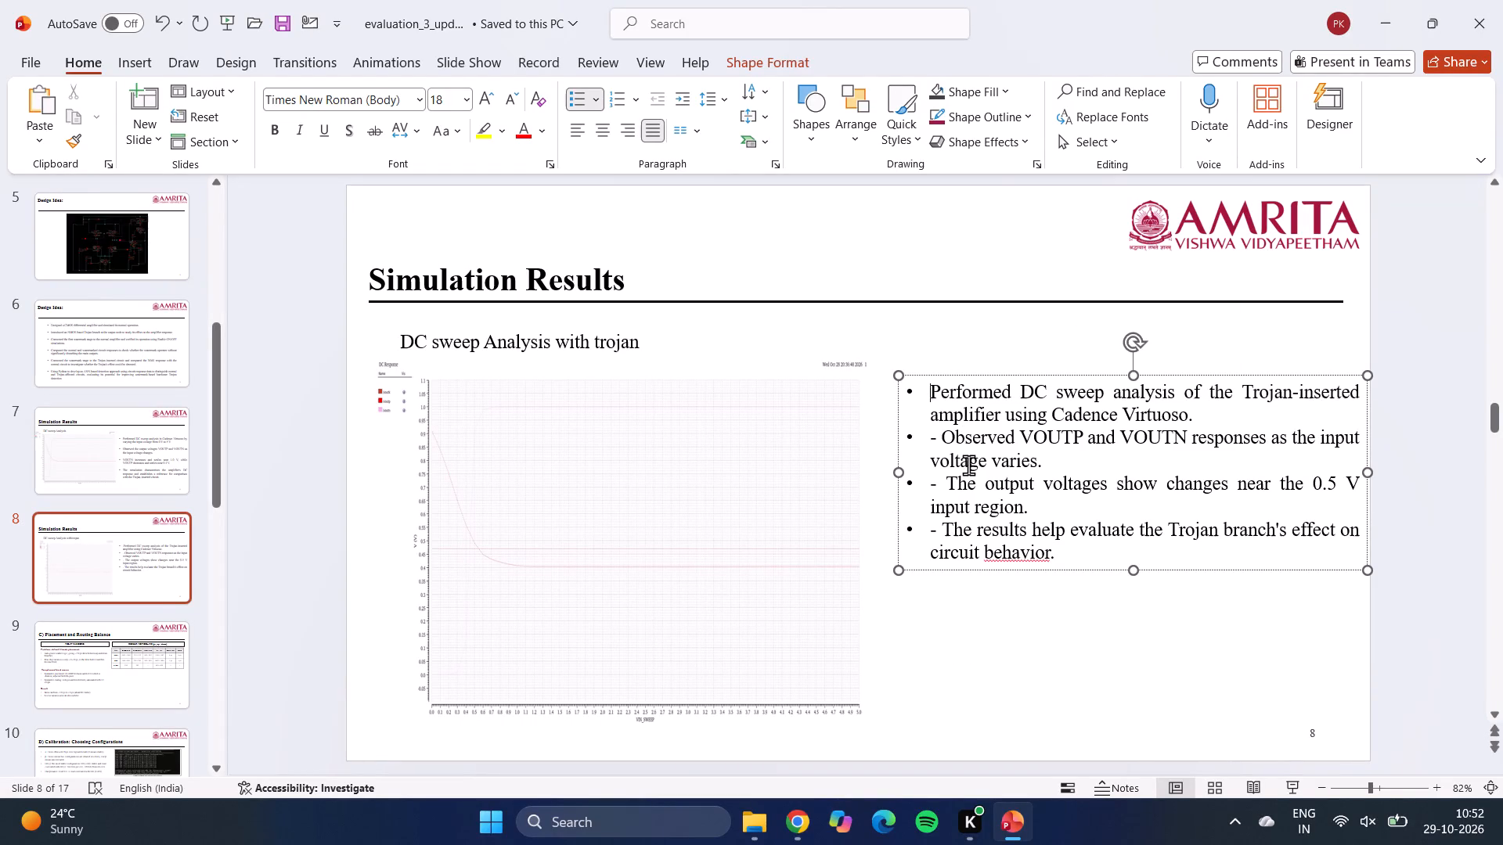
# Remove the stray hyphens from the start of the last three bullet points on slide 8.
pyautogui.click(939, 444)
pyautogui.press('BackSpace')
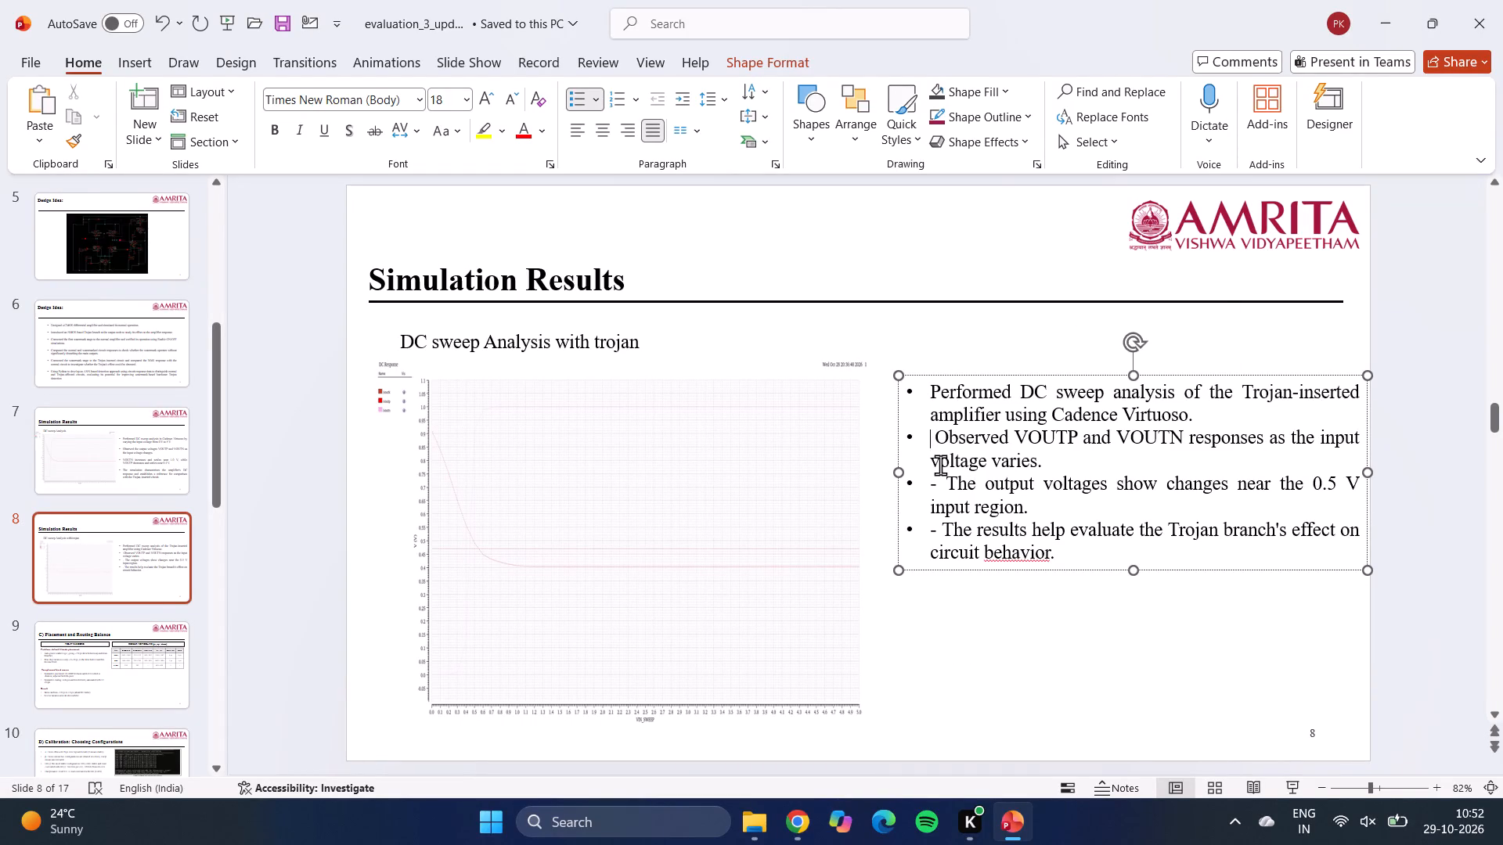
pyautogui.press('BackSpace')
pyautogui.hotkey('ctrl', 'z')
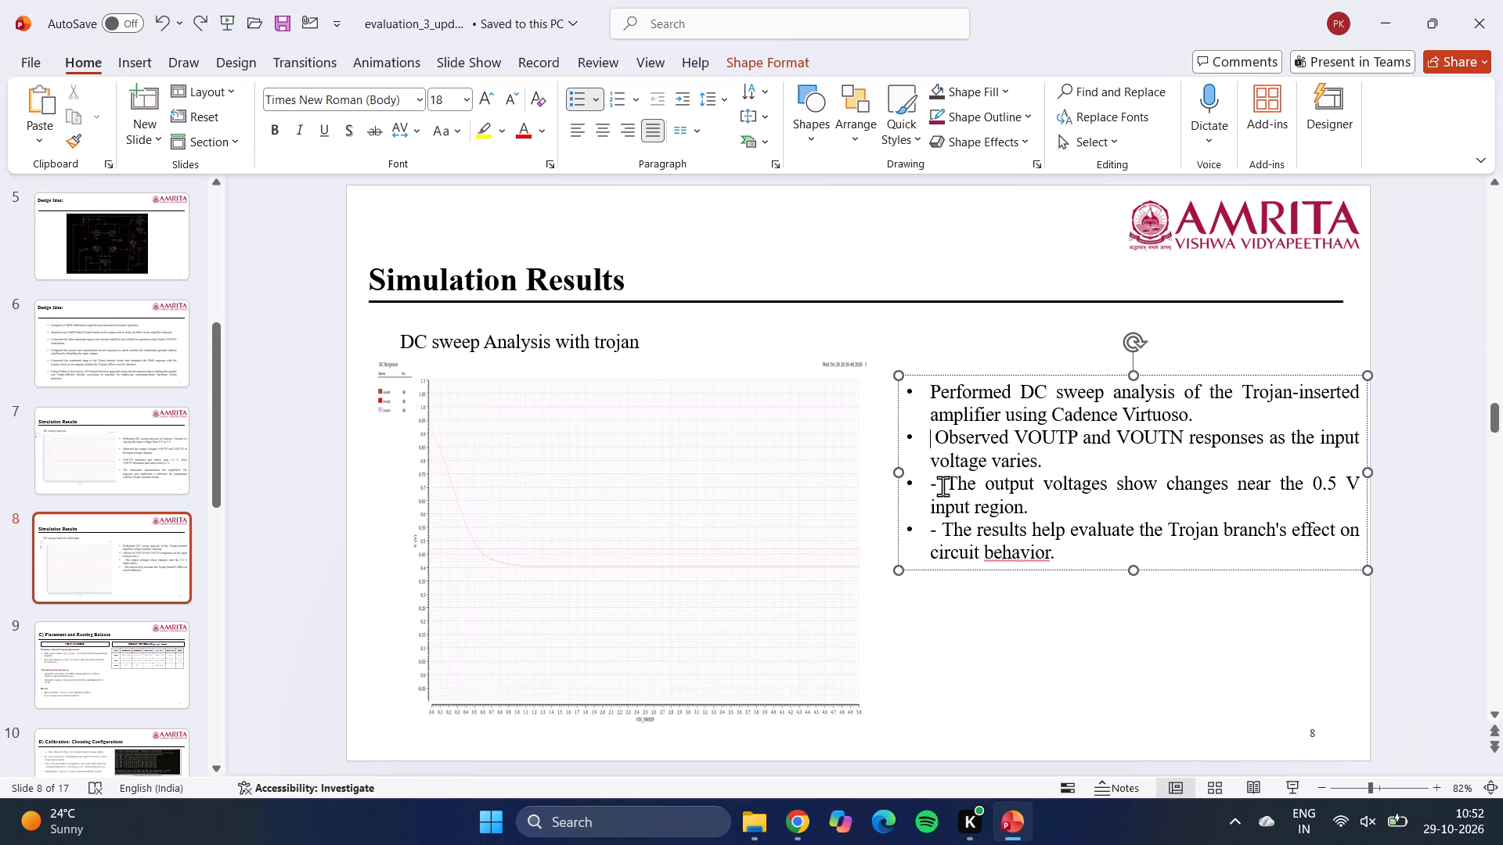
pyautogui.click(943, 486)
pyautogui.press('BackSpace')
pyautogui.press('BackSpace')
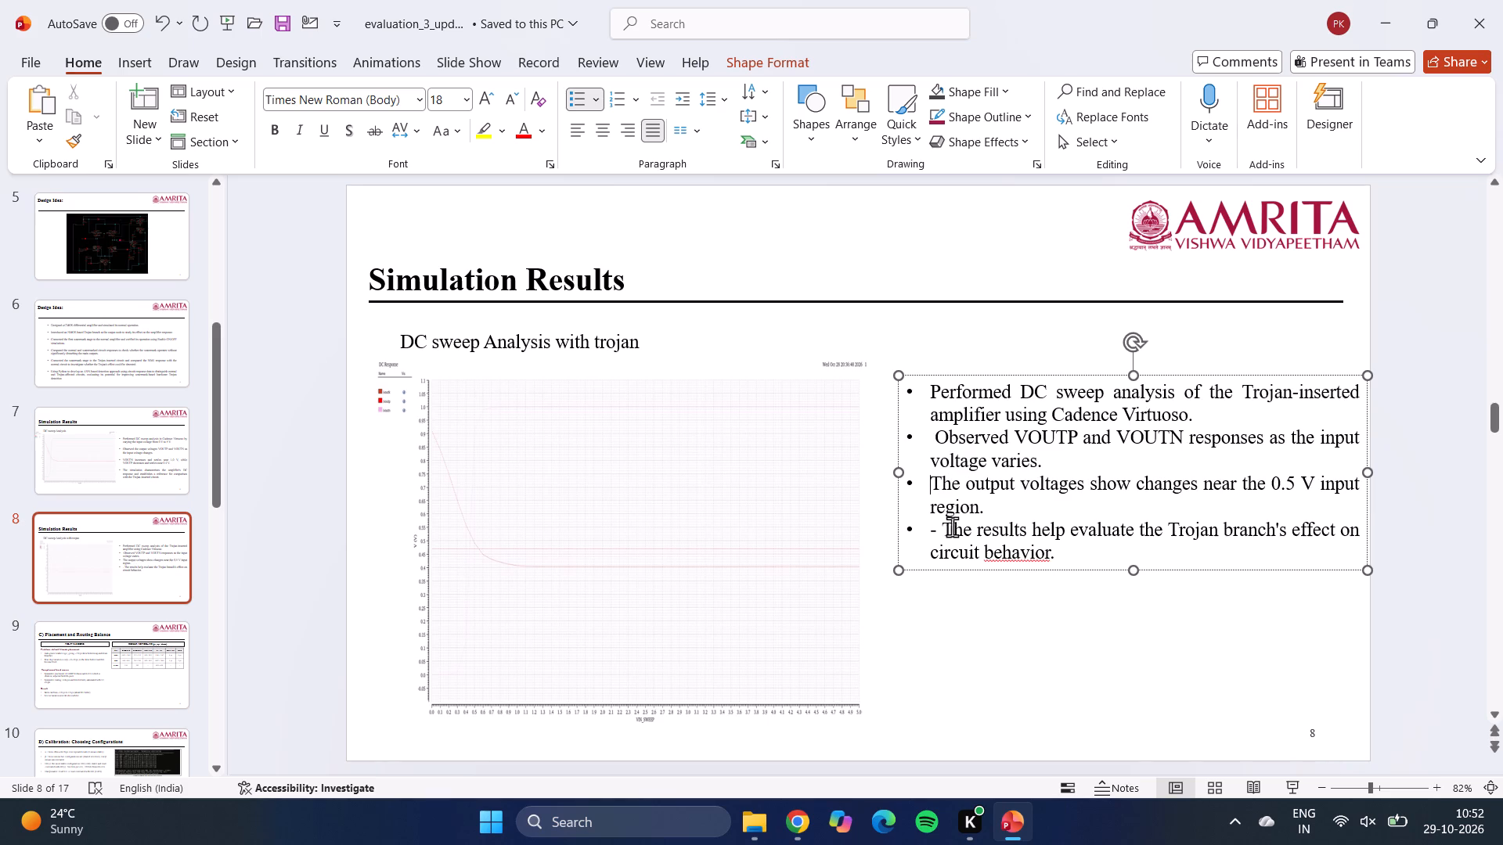
pyautogui.click(946, 530)
pyautogui.press('BackSpace')
pyautogui.press('BackSpace')
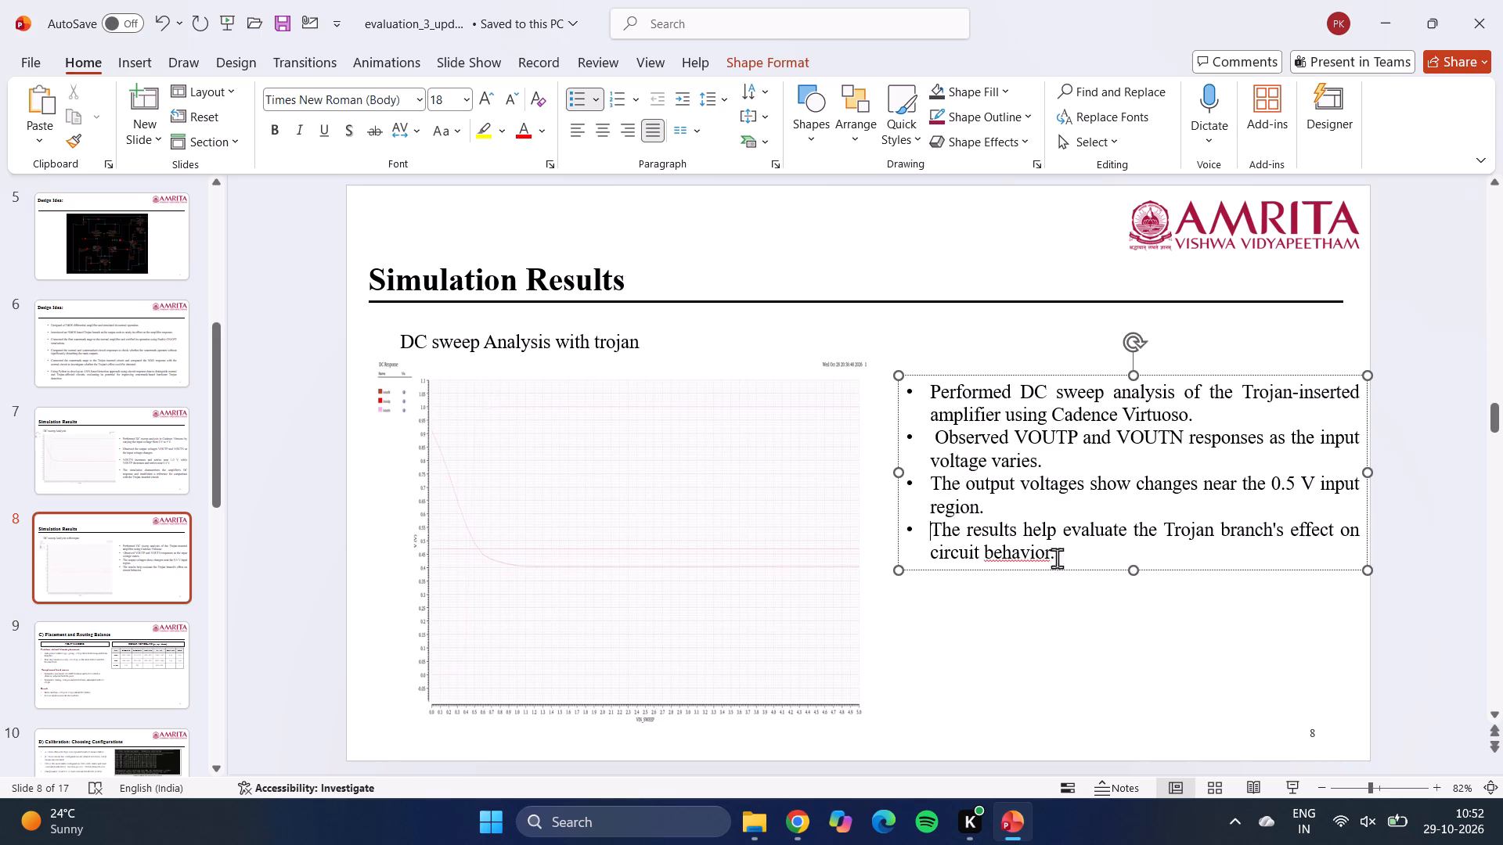
# Narrow the bullet text box on slide 8 from both sides and shift it slightly lower beside the plot.
pyautogui.moveTo(1370, 471); pyautogui.dragTo(1326, 483)
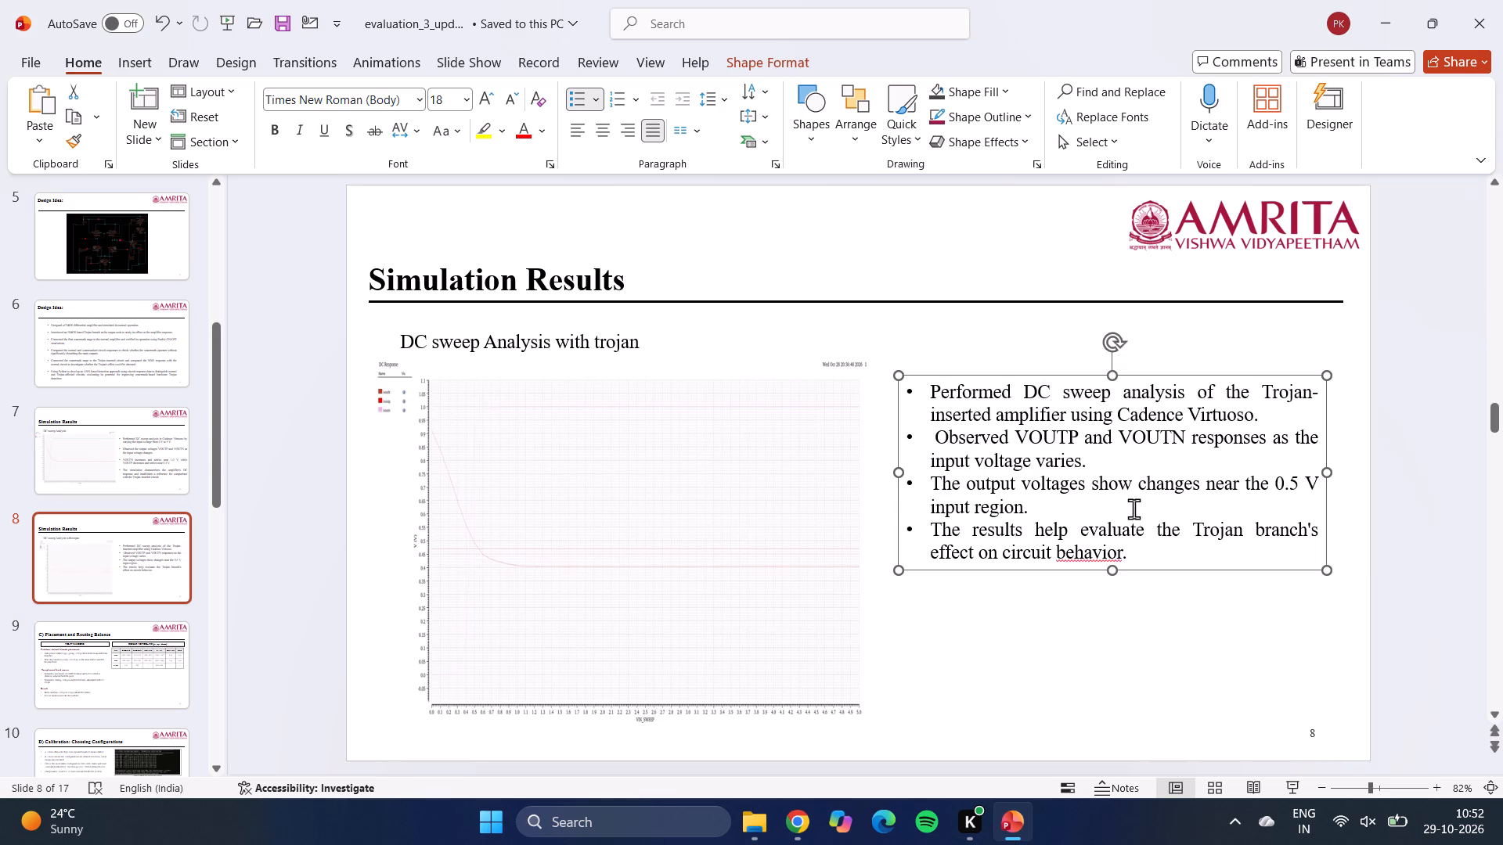
pyautogui.moveTo(1067, 378); pyautogui.dragTo(1075, 405)
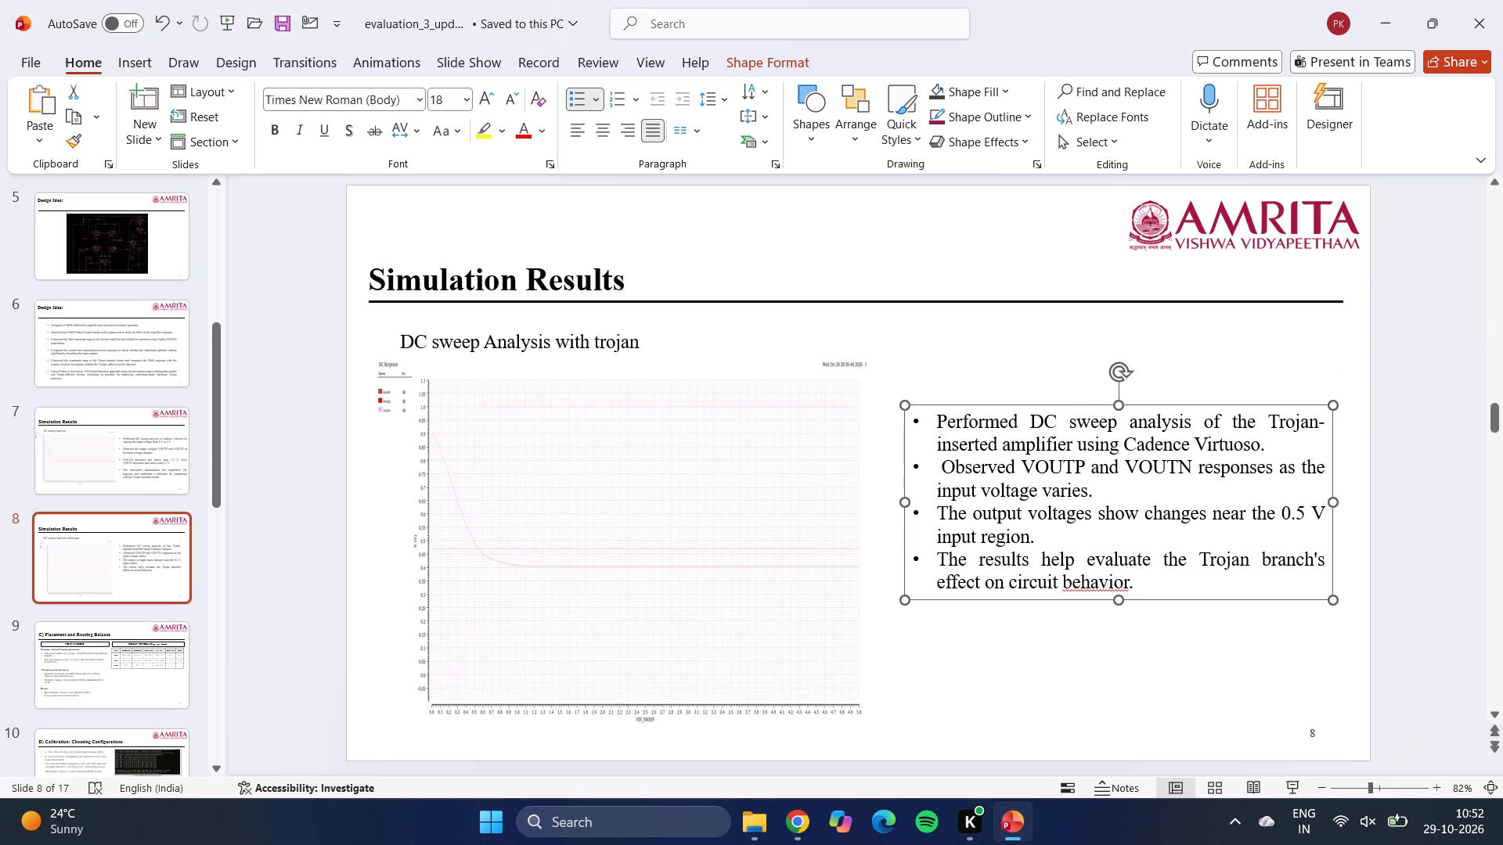
pyautogui.moveTo(906, 500); pyautogui.dragTo(926, 508)
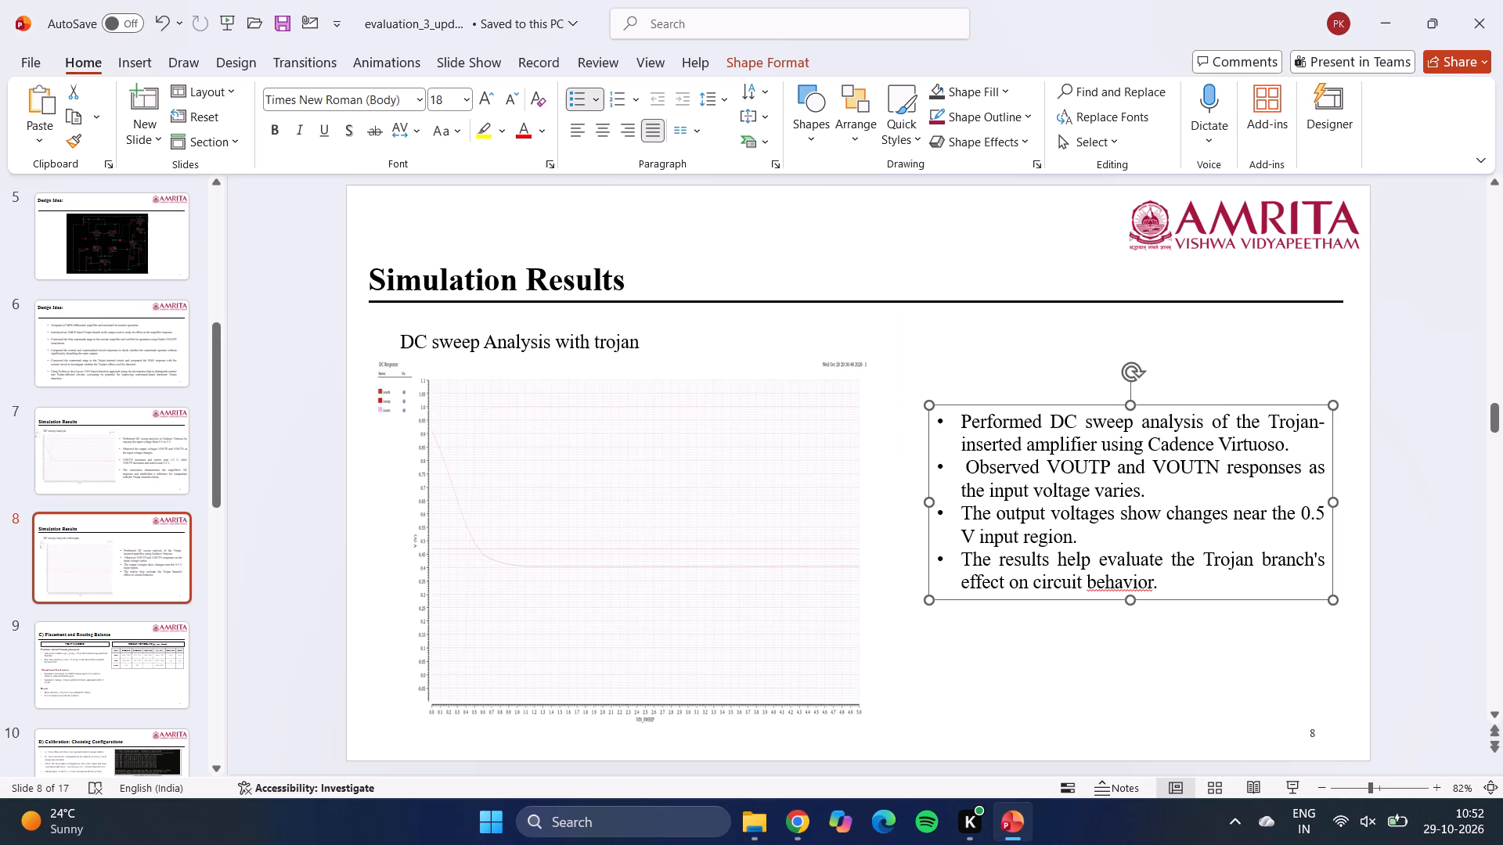
# Widen the DC sweep plot picture on slide 8 towards the bullet text.
pyautogui.click(832, 513)
pyautogui.moveTo(869, 541); pyautogui.dragTo(920, 550)
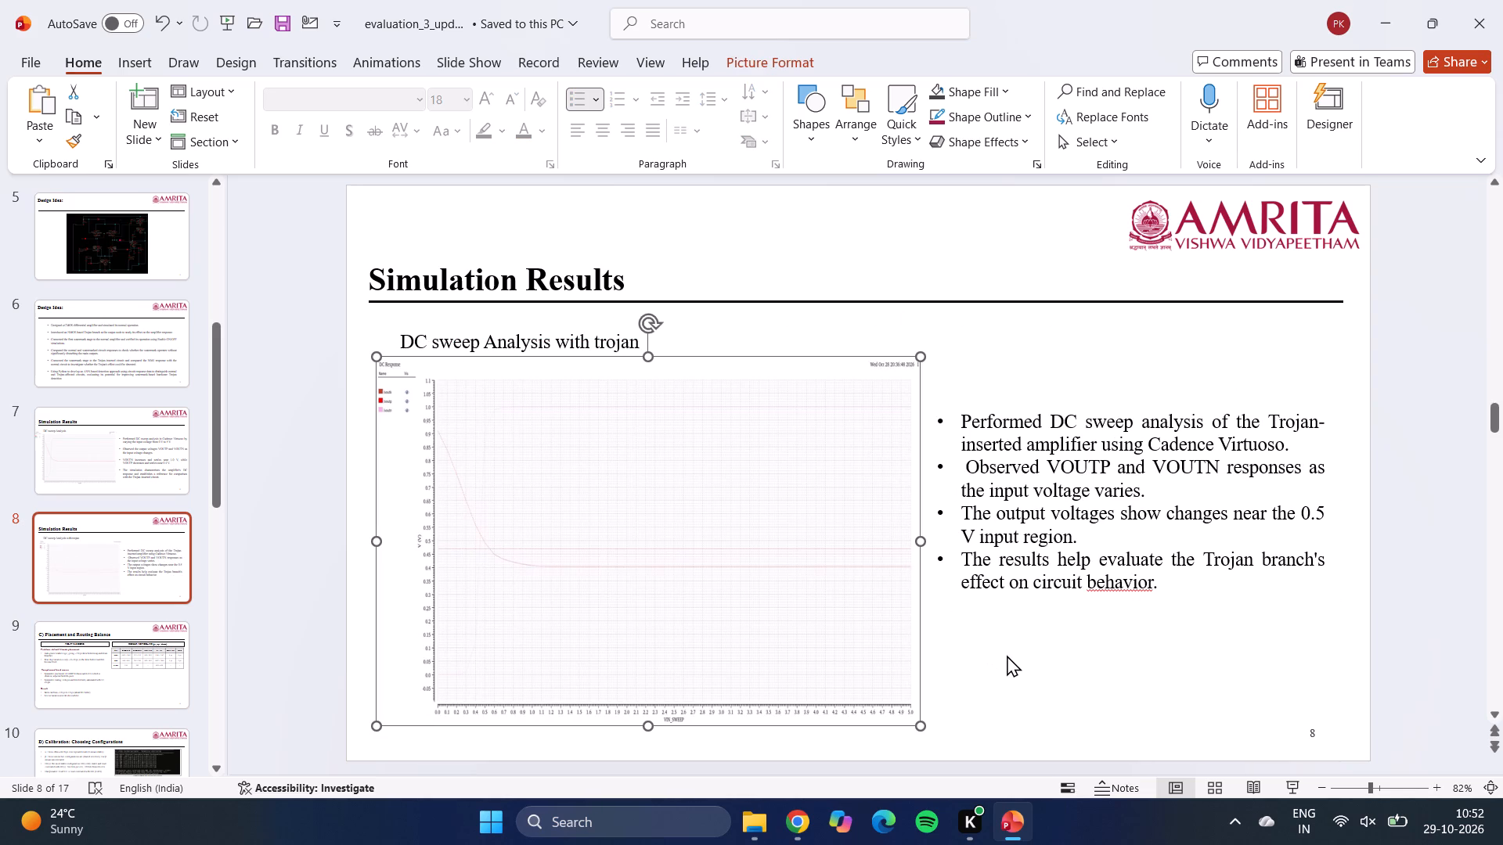
pyautogui.click(1007, 655)
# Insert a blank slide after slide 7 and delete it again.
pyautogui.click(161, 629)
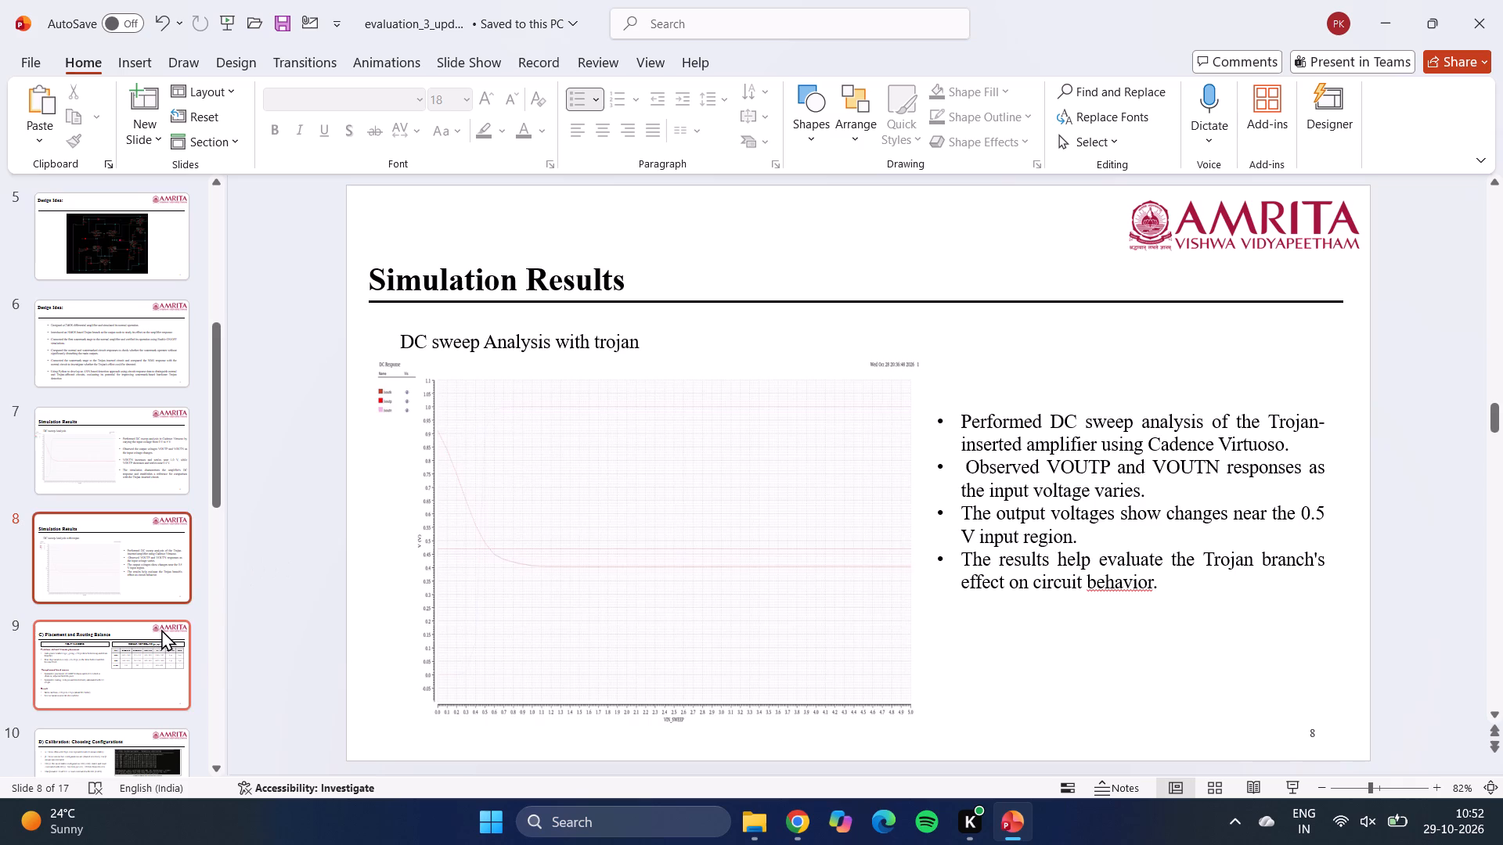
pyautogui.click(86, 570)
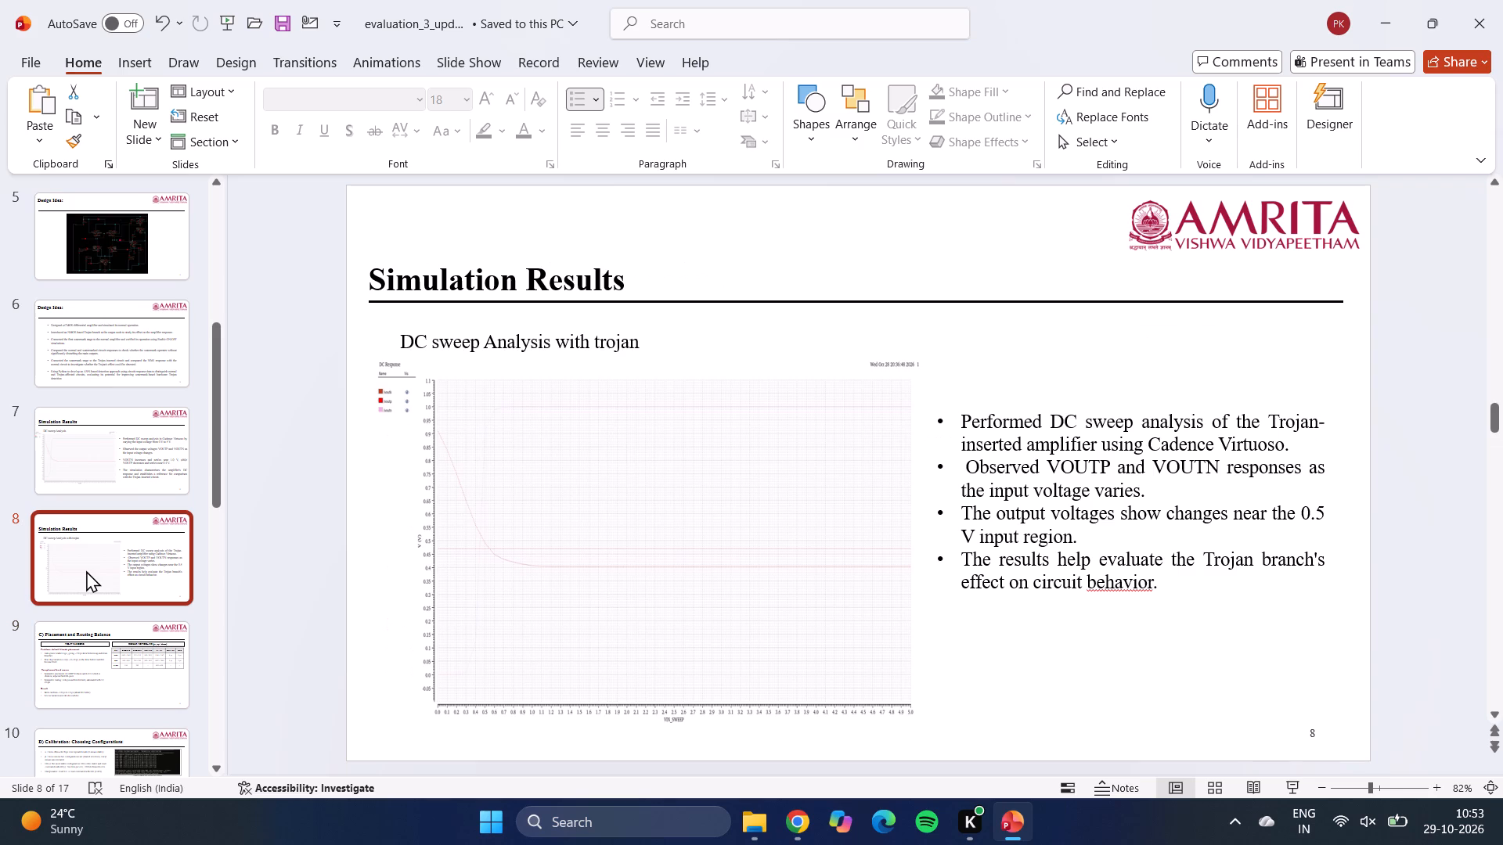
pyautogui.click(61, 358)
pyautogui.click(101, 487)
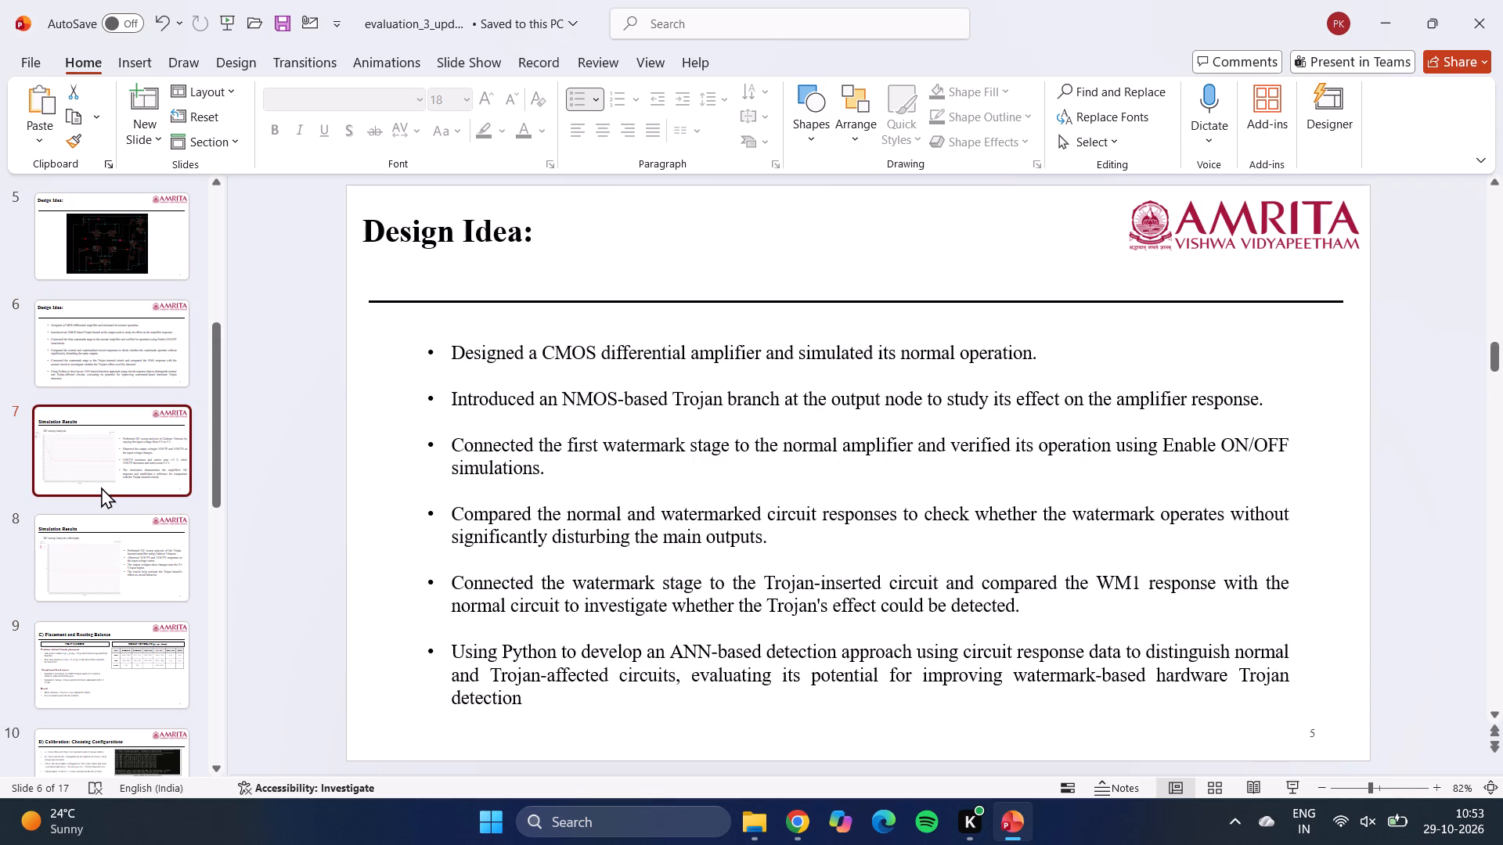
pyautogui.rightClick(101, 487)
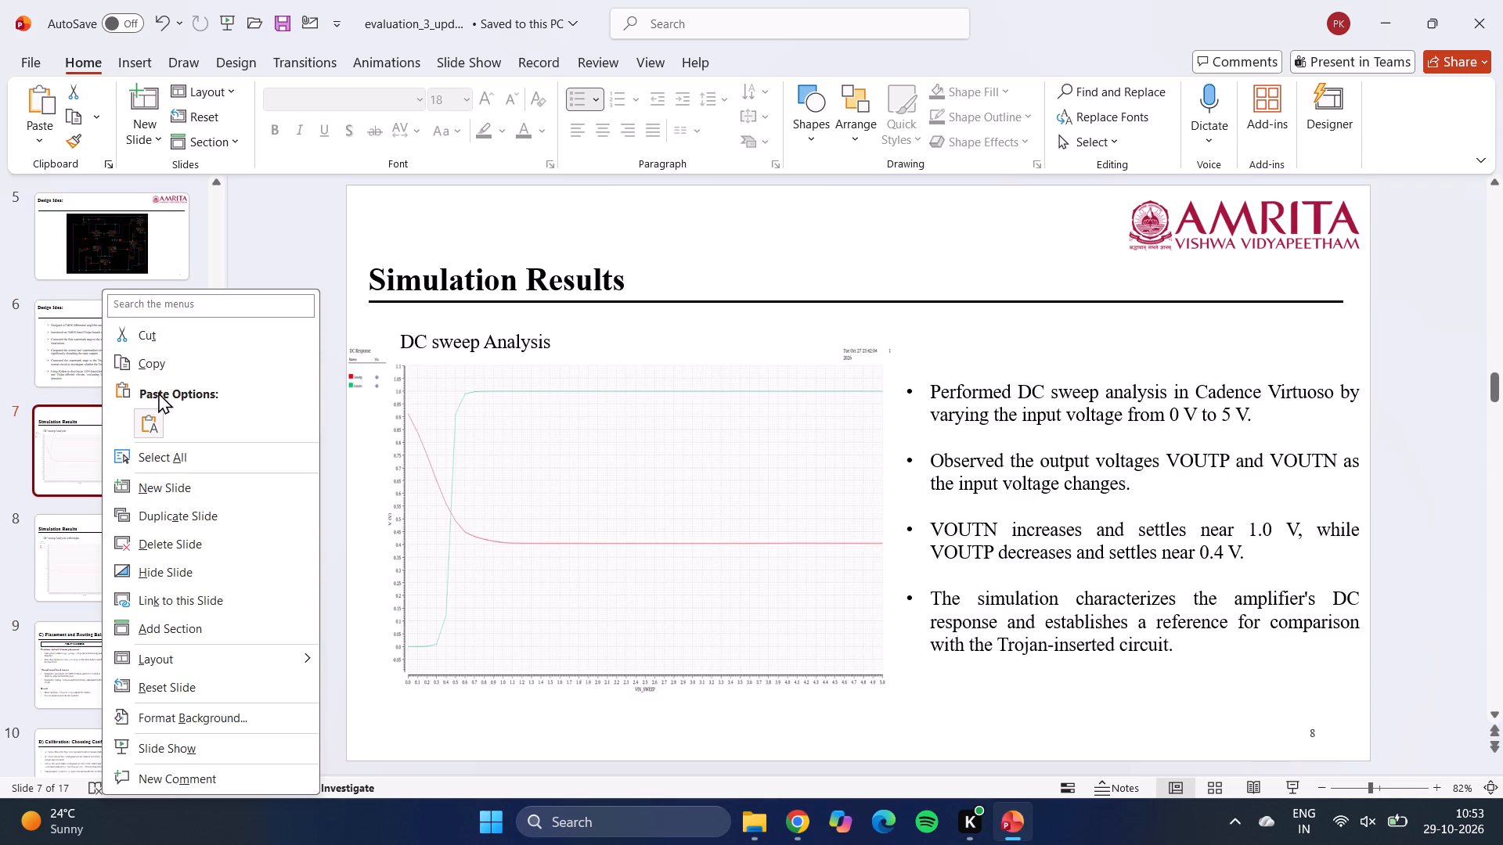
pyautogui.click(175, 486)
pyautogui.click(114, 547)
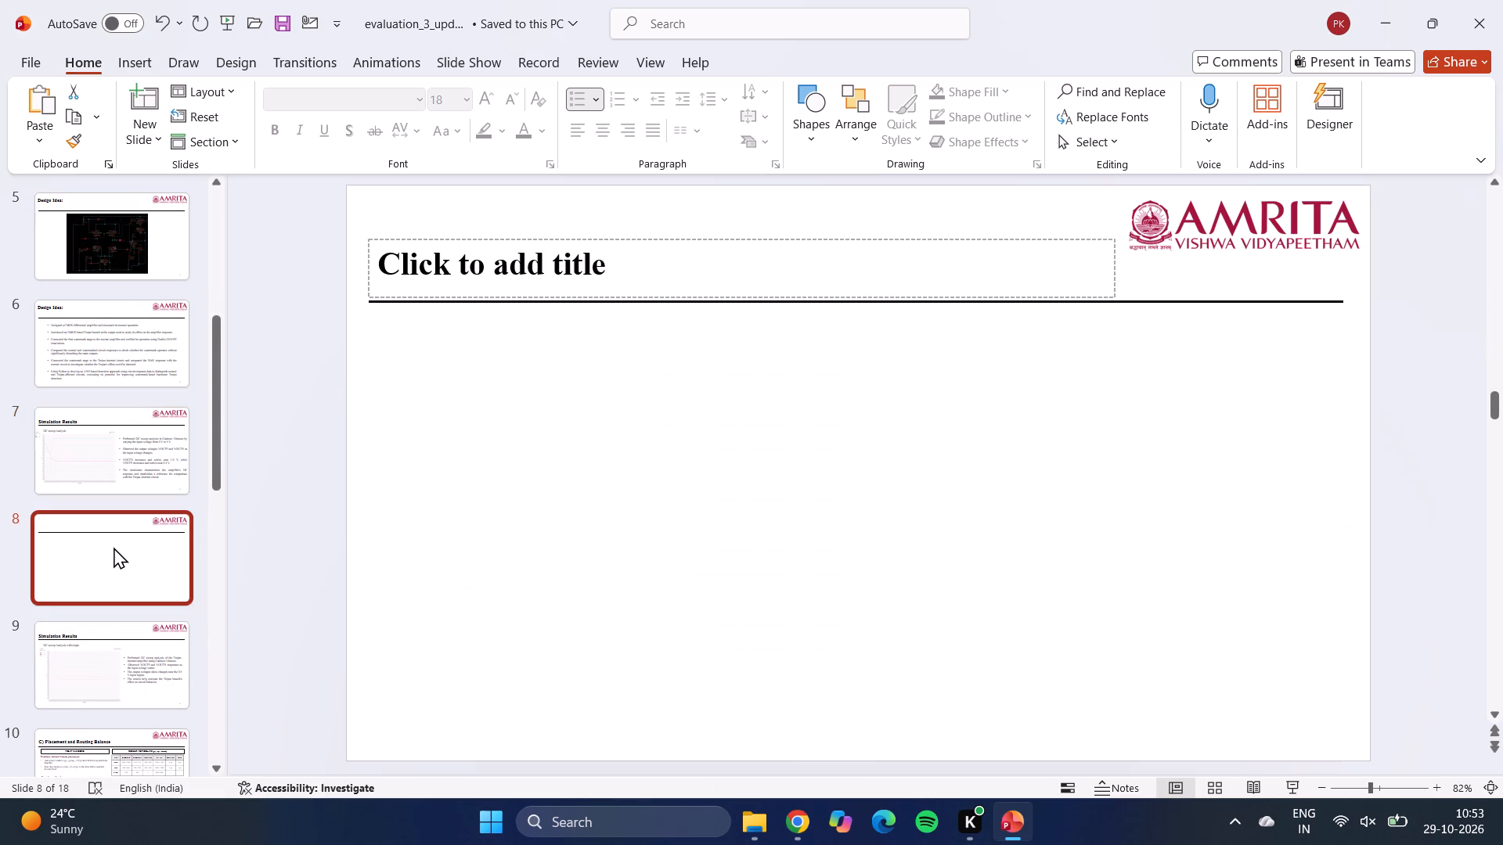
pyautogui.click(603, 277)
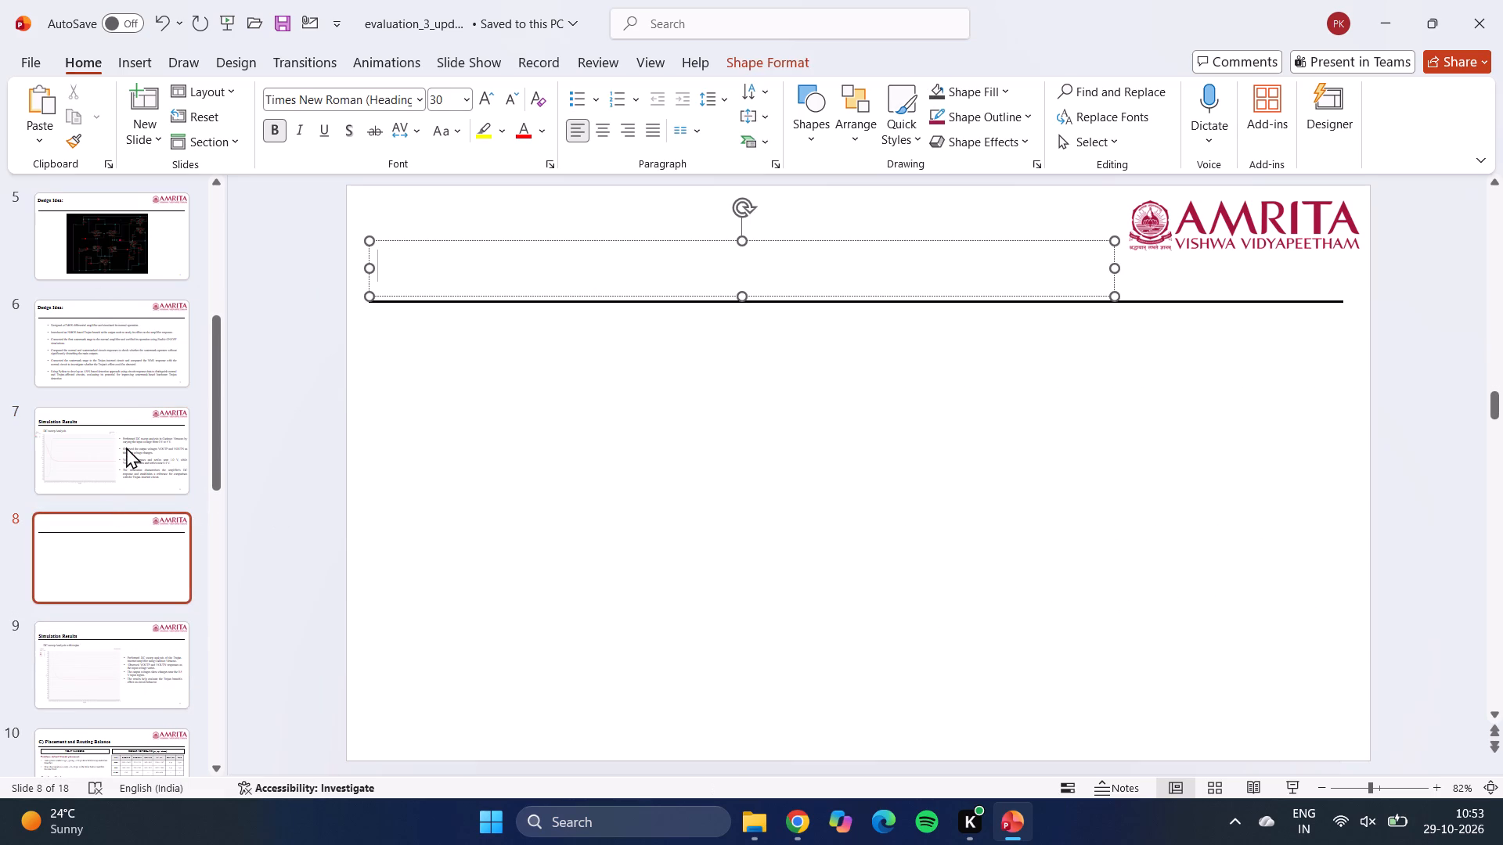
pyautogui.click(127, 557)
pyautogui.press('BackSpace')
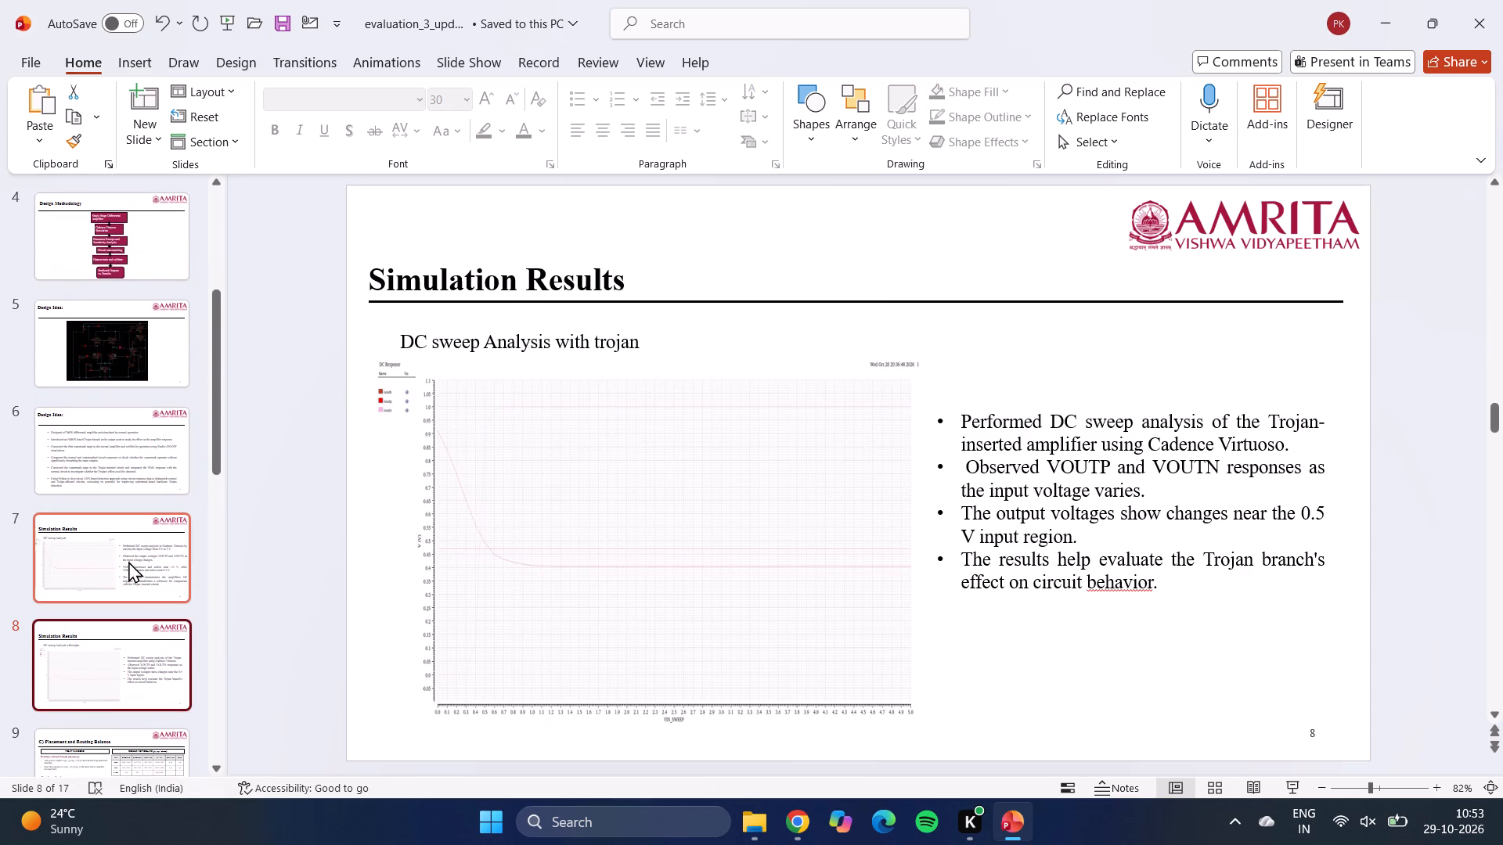
# Duplicate slide 7, the Simulation Results slide captioned "DC sweep Analysis".
pyautogui.click(128, 561)
pyautogui.rightClick(128, 561)
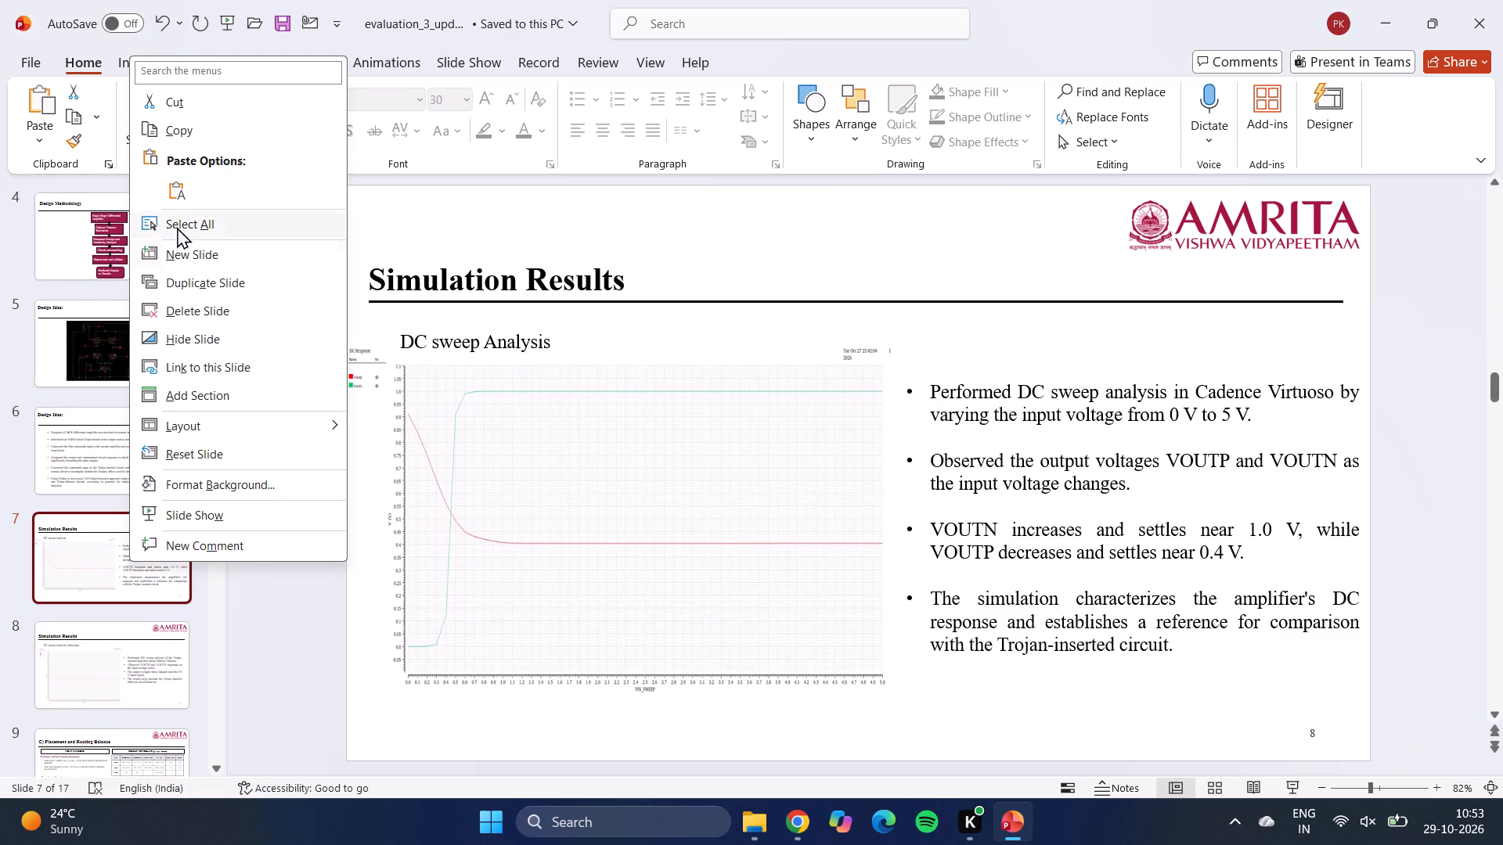
pyautogui.click(206, 295)
pyautogui.click(131, 658)
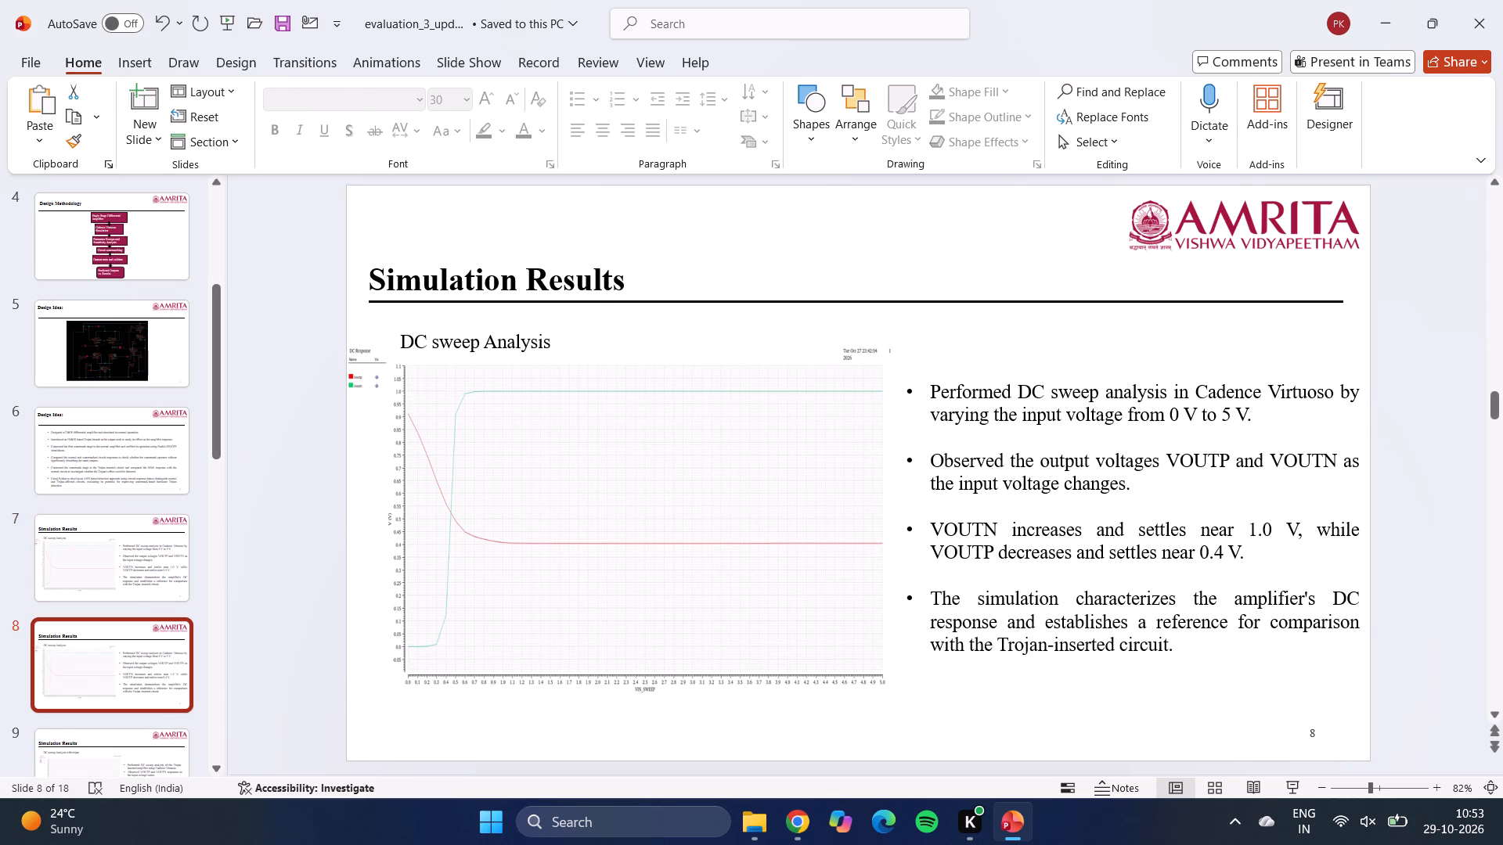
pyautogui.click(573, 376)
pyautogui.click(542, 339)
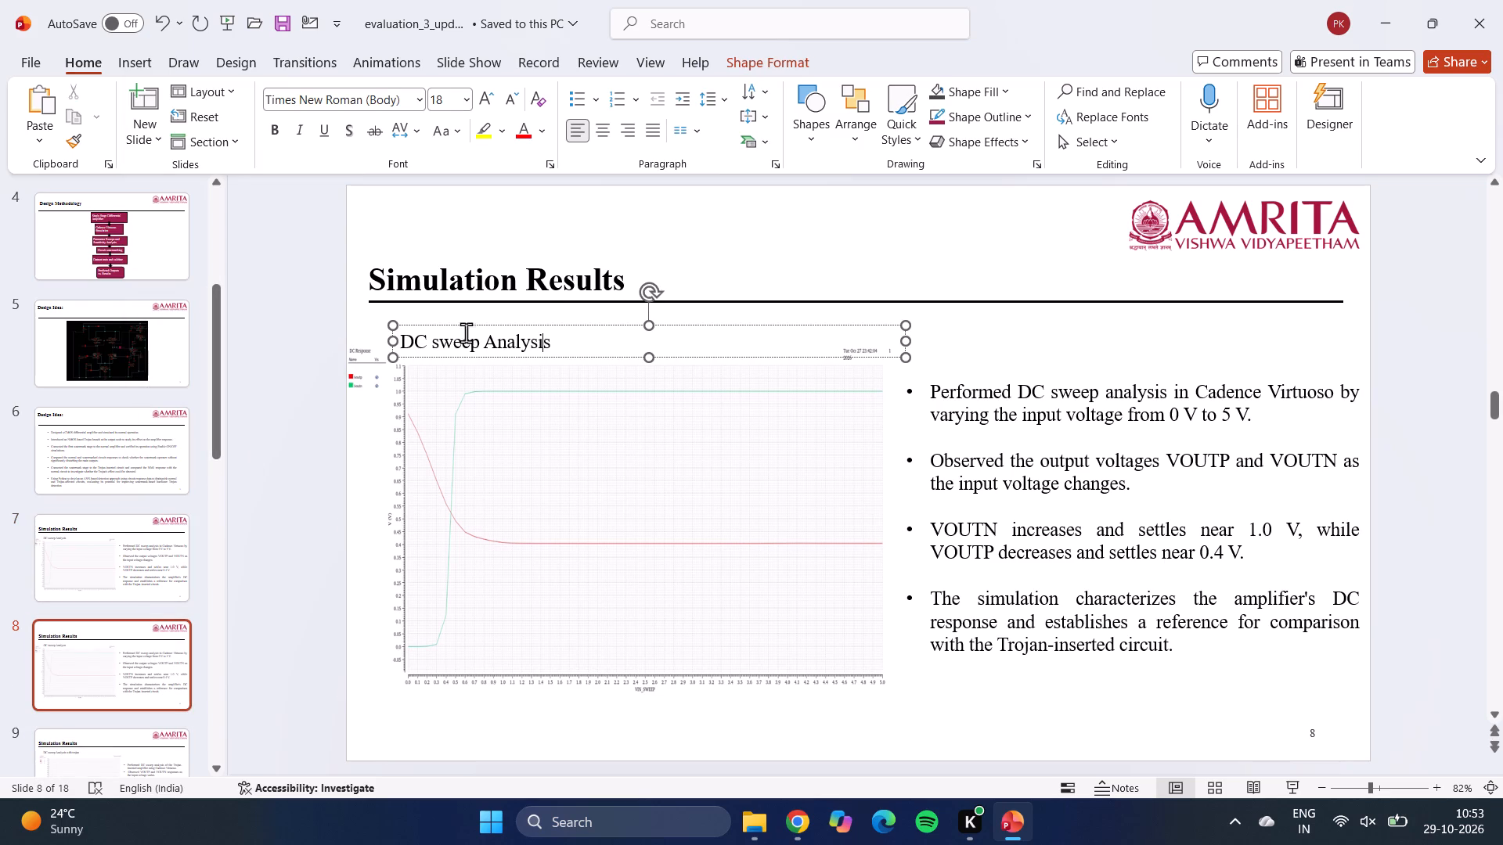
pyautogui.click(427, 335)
# Move the duplicated Simulation Results slide ahead of its original, to position 7.
pyautogui.moveTo(123, 625); pyautogui.dragTo(121, 546)
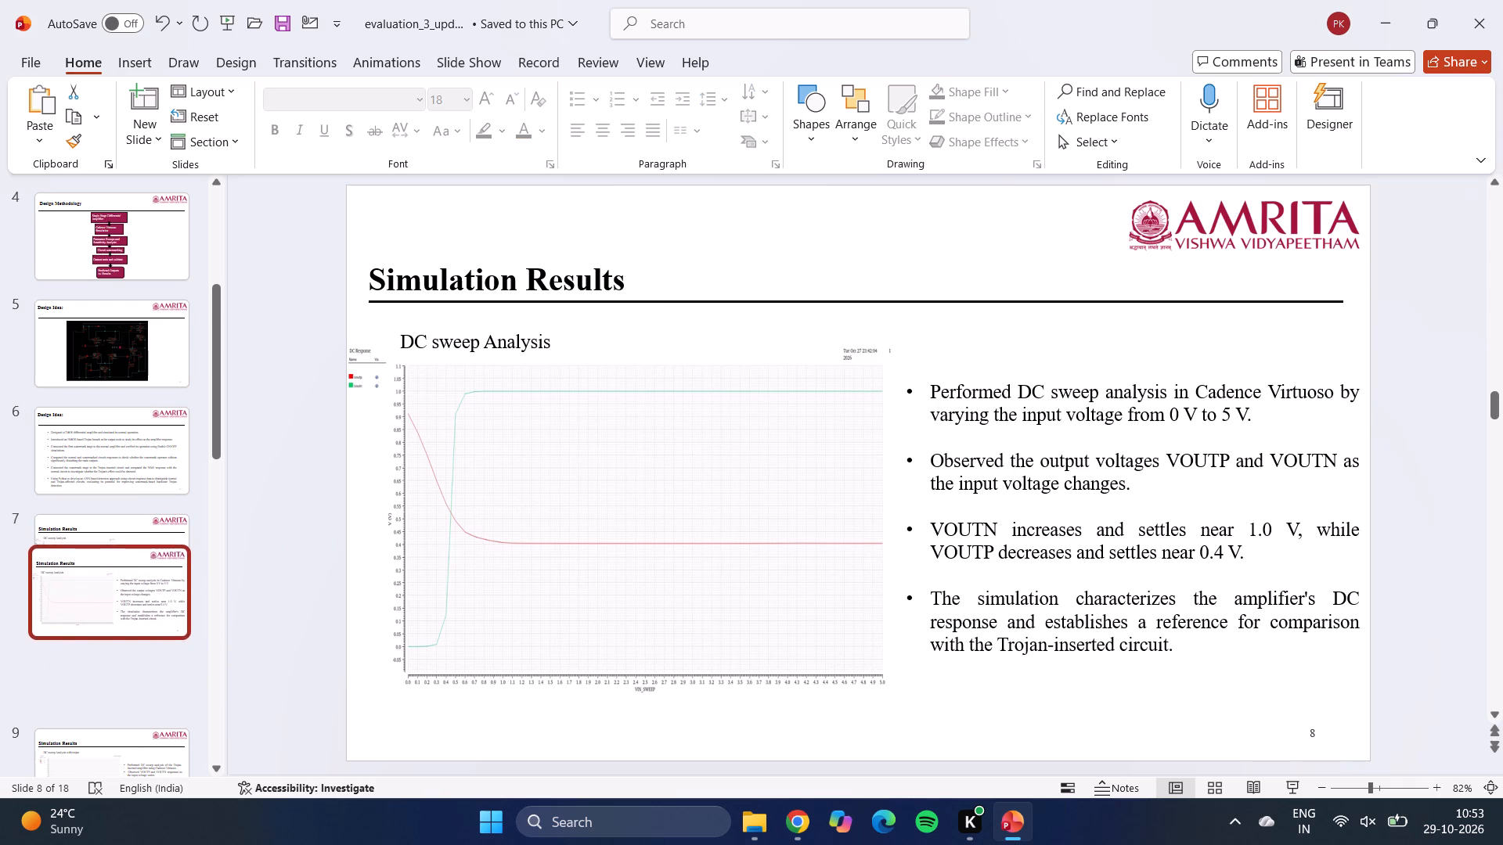
pyautogui.moveTo(121, 546); pyautogui.dragTo(122, 540)
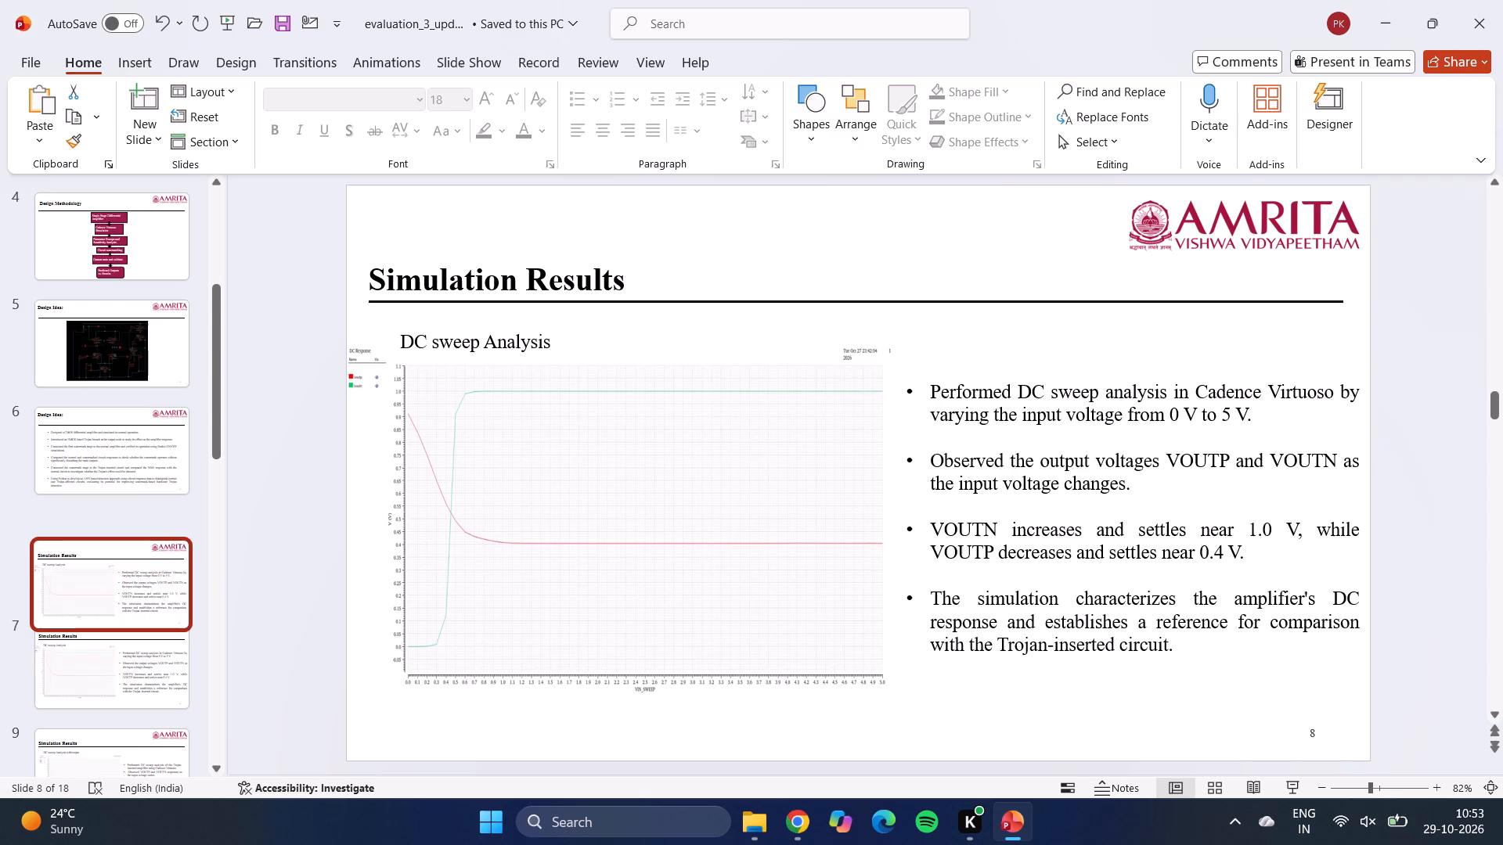
pyautogui.moveTo(122, 540); pyautogui.dragTo(110, 516)
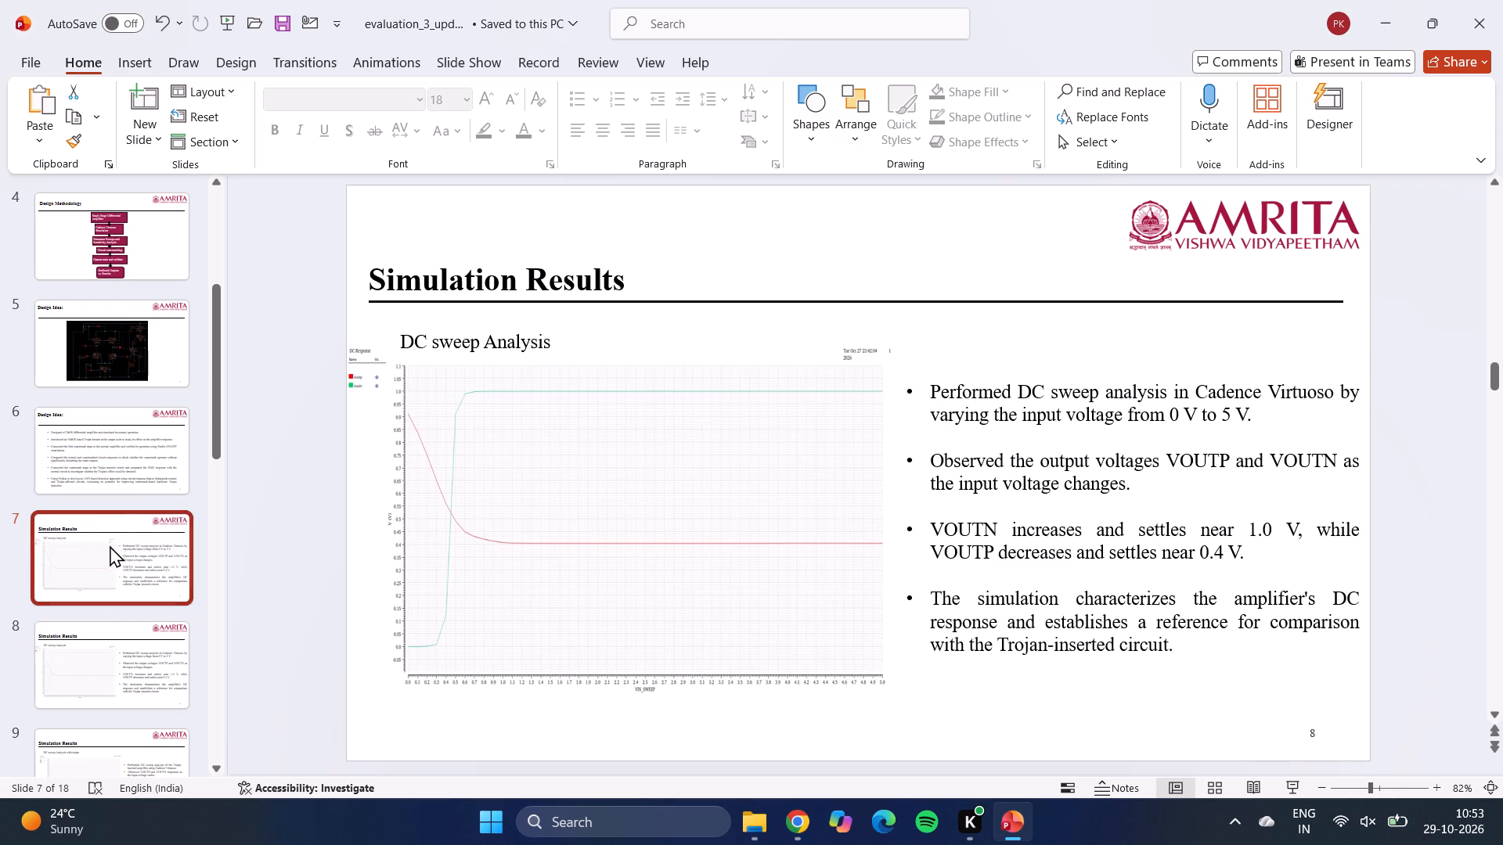
# Change the plot caption on slide 7 to read "AC Analysis".
pyautogui.click(76, 593)
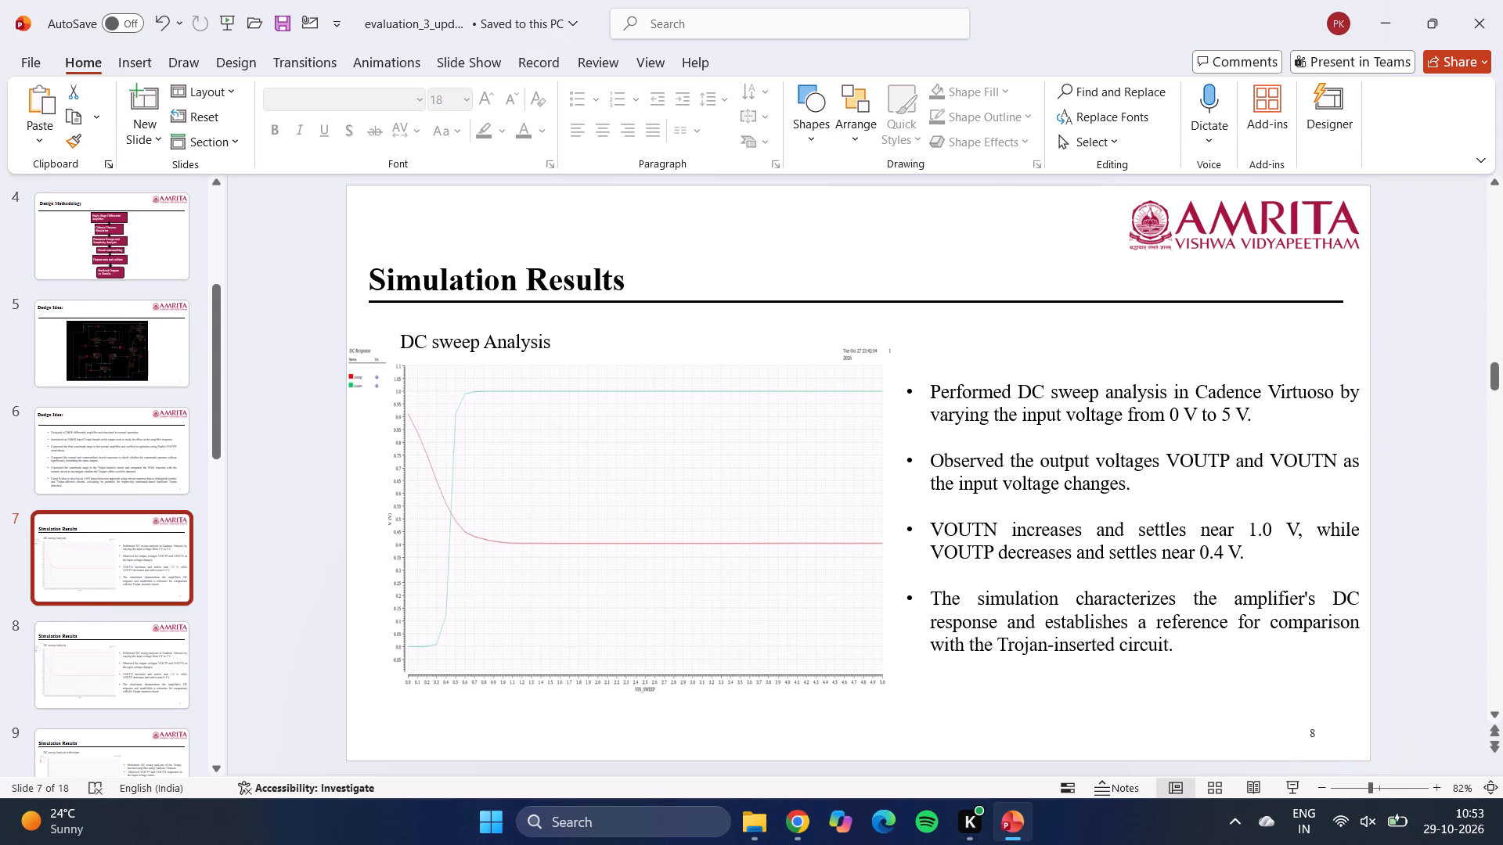
pyautogui.click(424, 342)
pyautogui.press('Left')
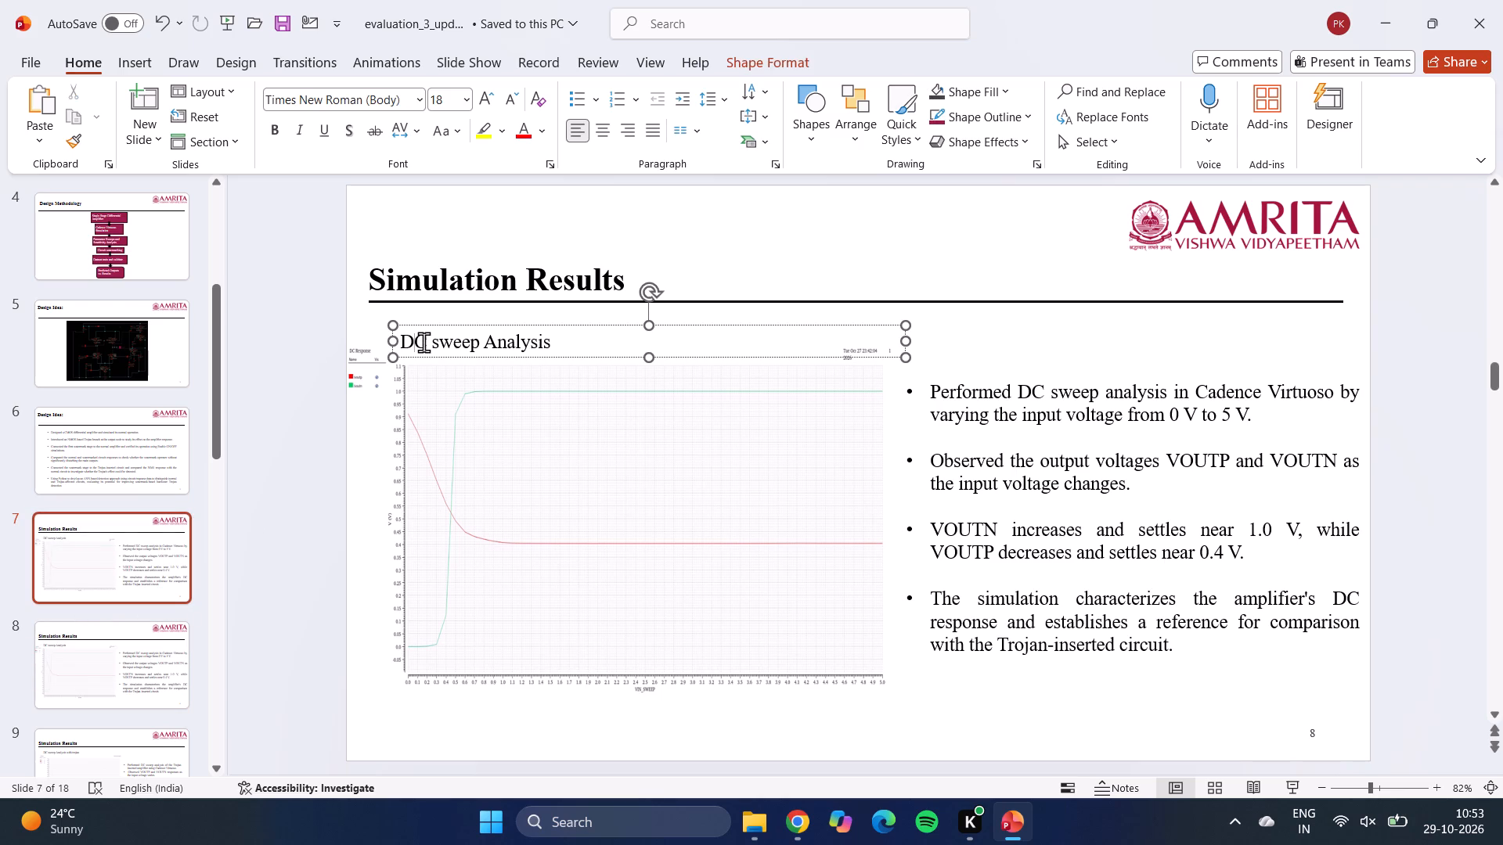
pyautogui.press('BackSpace')
pyautogui.press('a')
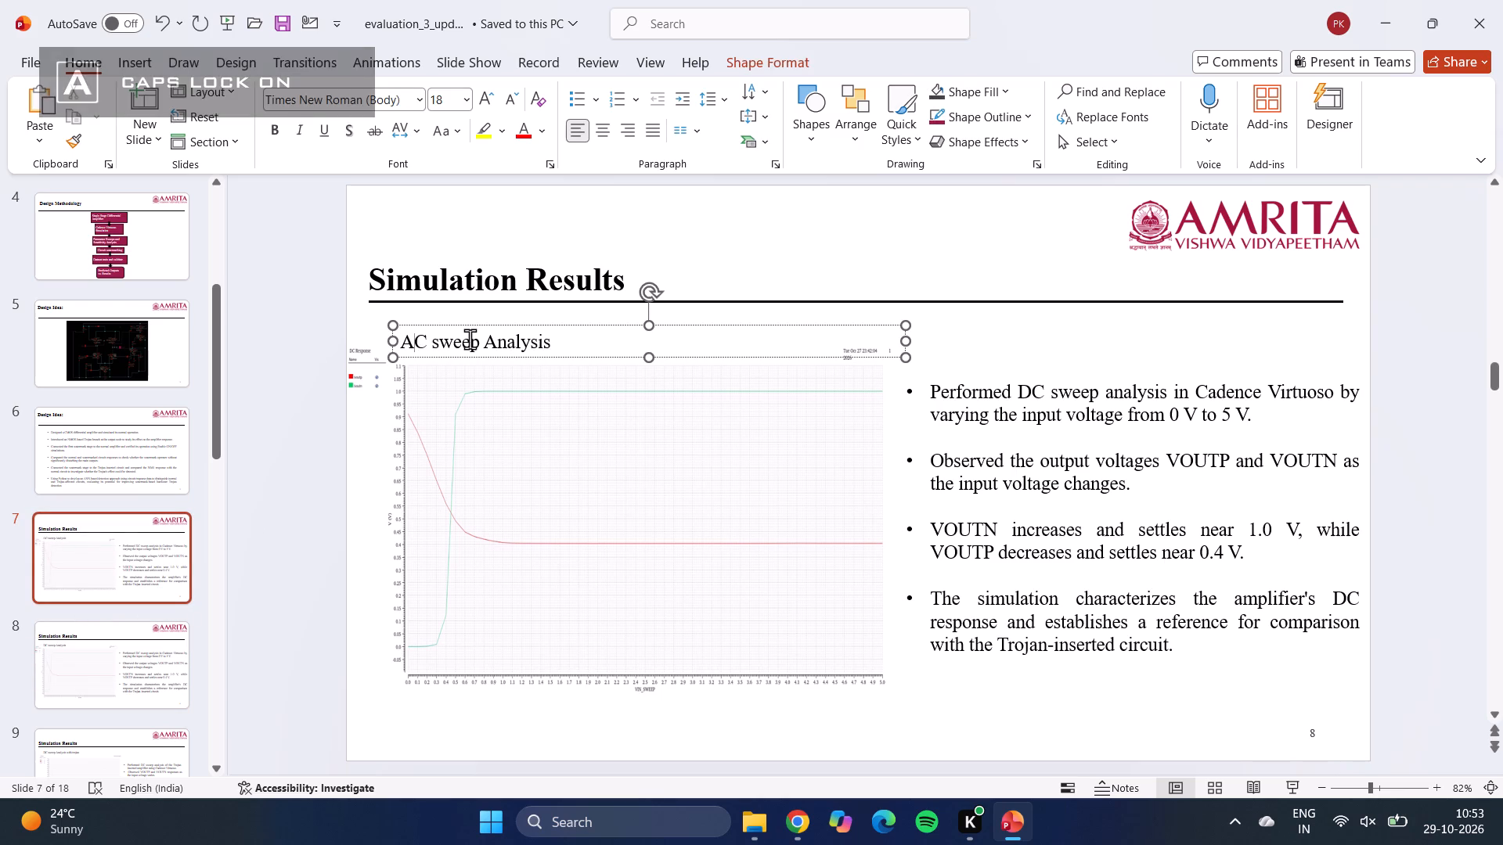
pyautogui.click(485, 349)
pyautogui.press('BackSpace')
pyautogui.press('BackSpace')
pyautogui.press('BackSpace')
pyautogui.press('BackSpace')
pyautogui.press('BackSpace')
pyautogui.press('BackSpace')
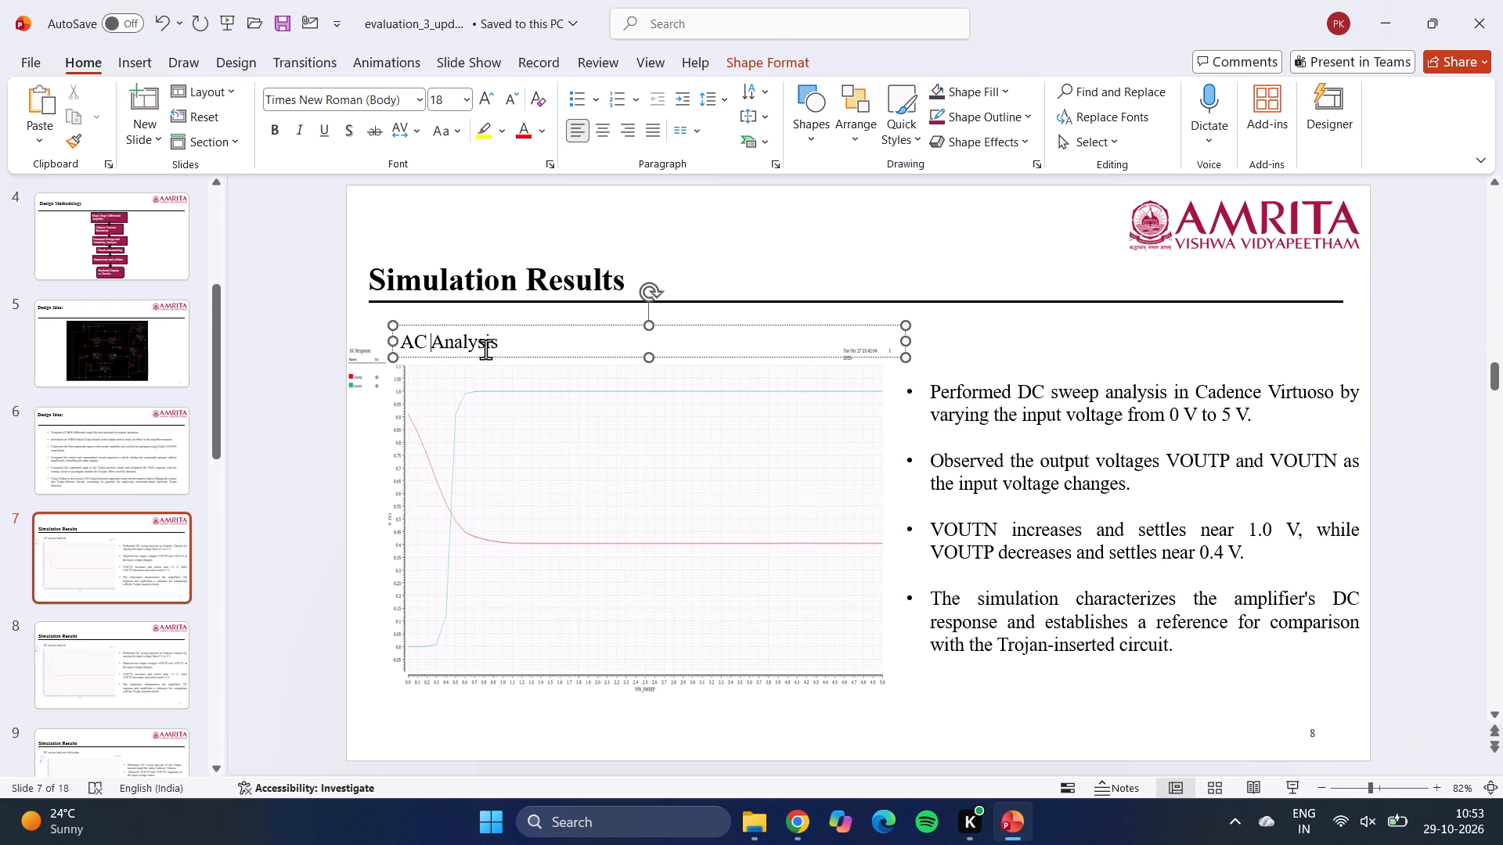
pyautogui.press('space')
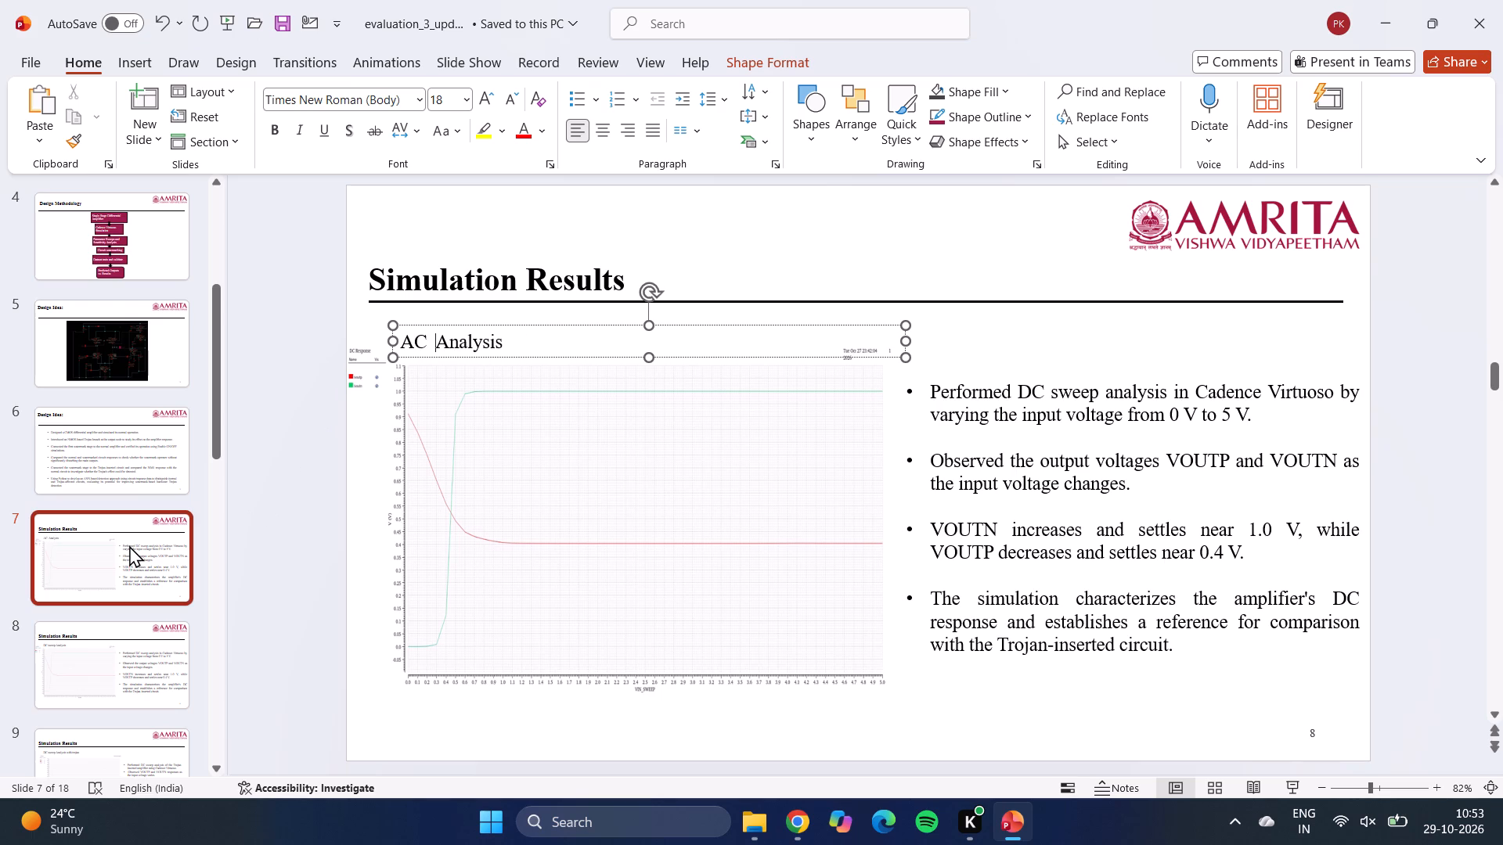
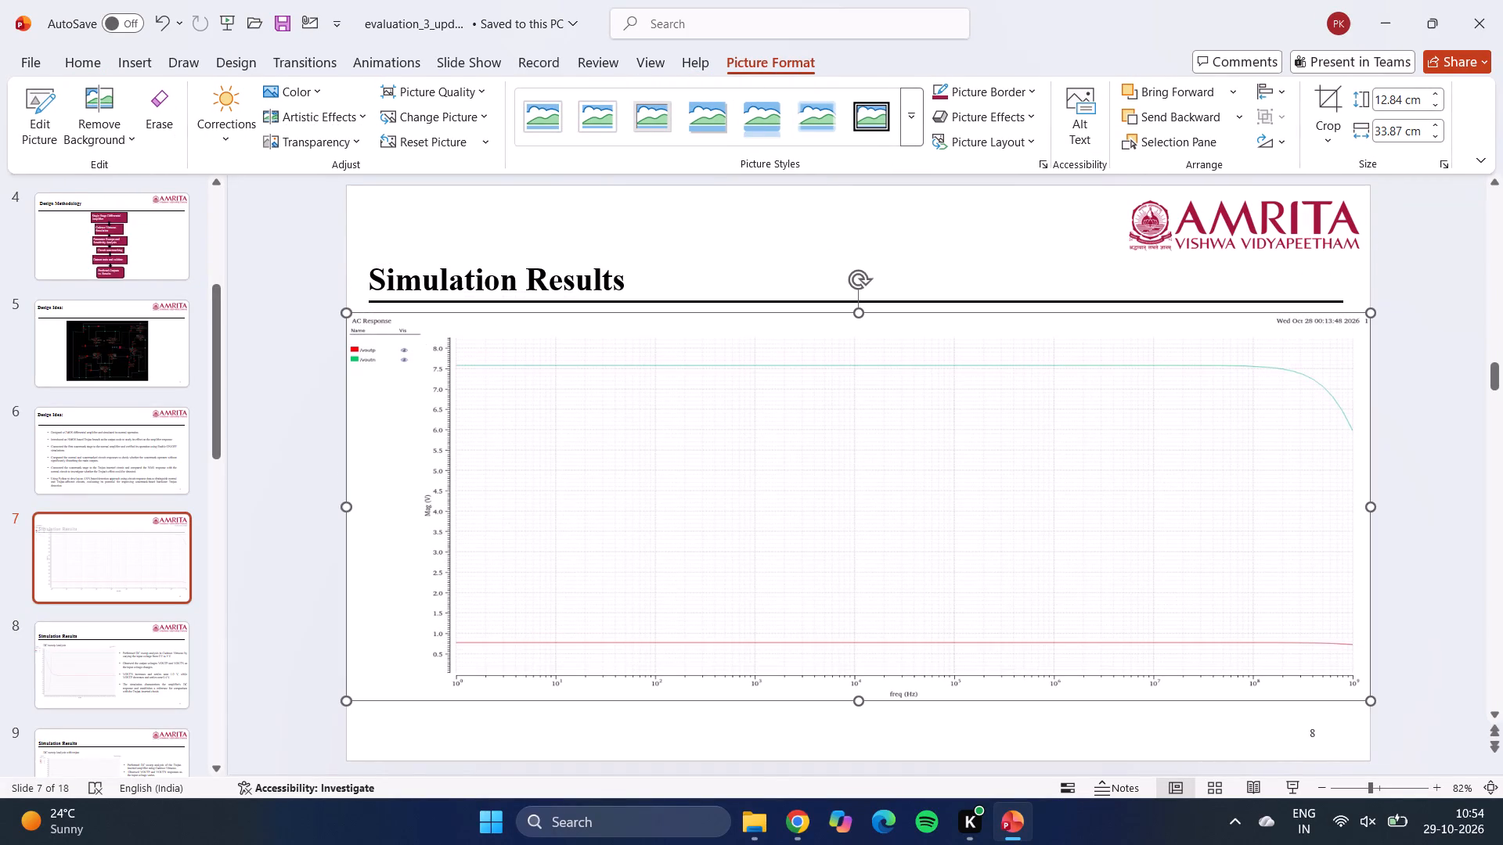
# Shrink the AC response plot on slide 7 to about 17.8 cm wide and fit it below the caption, beside the bullet text.
pyautogui.moveTo(346, 509); pyautogui.dragTo(460, 512)
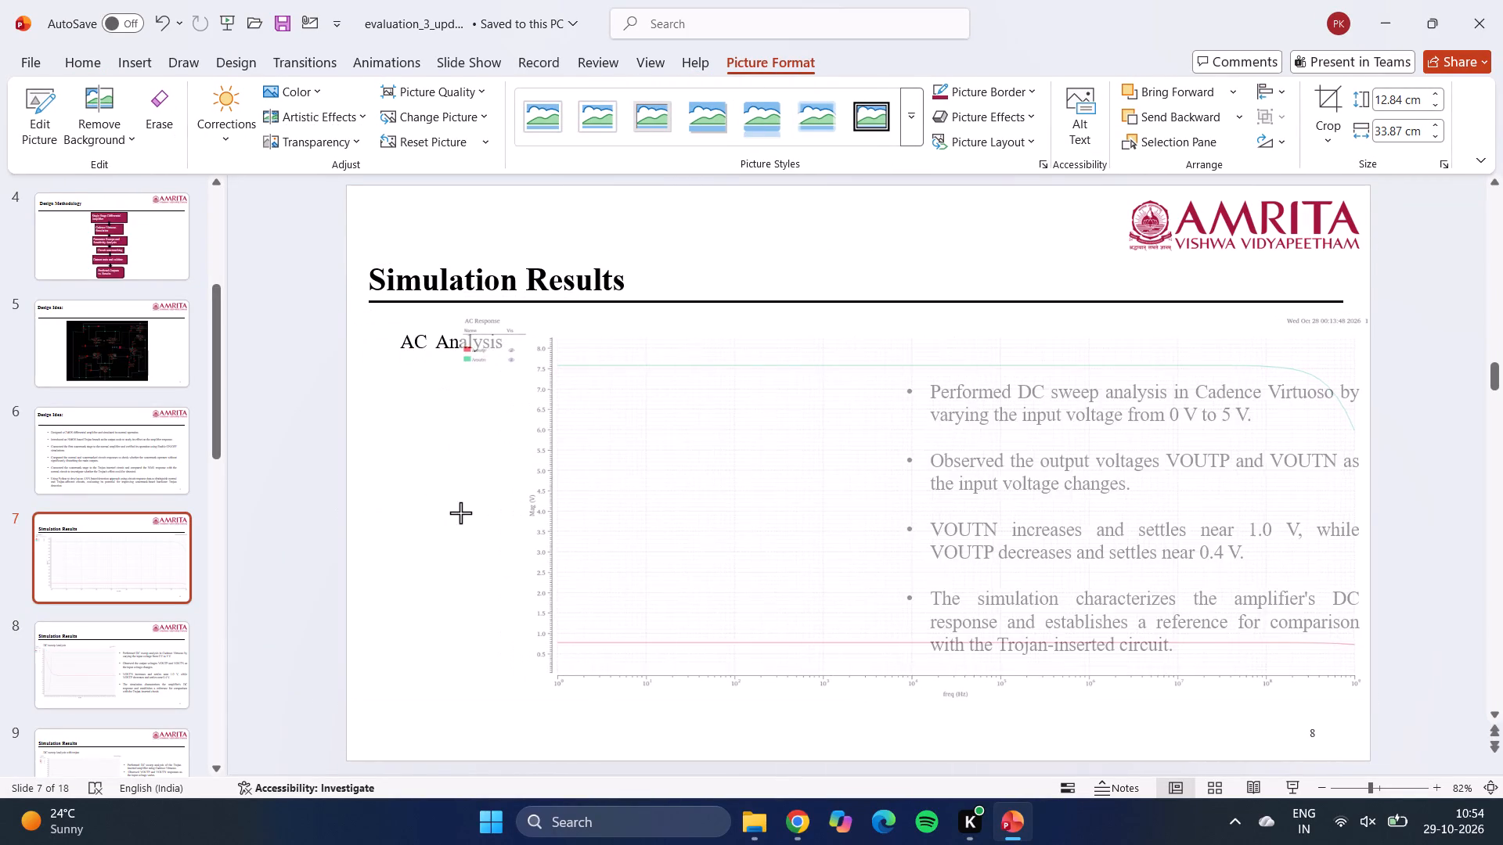
pyautogui.moveTo(460, 512); pyautogui.dragTo(458, 512)
pyautogui.moveTo(1375, 509); pyautogui.dragTo(1043, 517)
pyautogui.moveTo(846, 497); pyautogui.dragTo(755, 520)
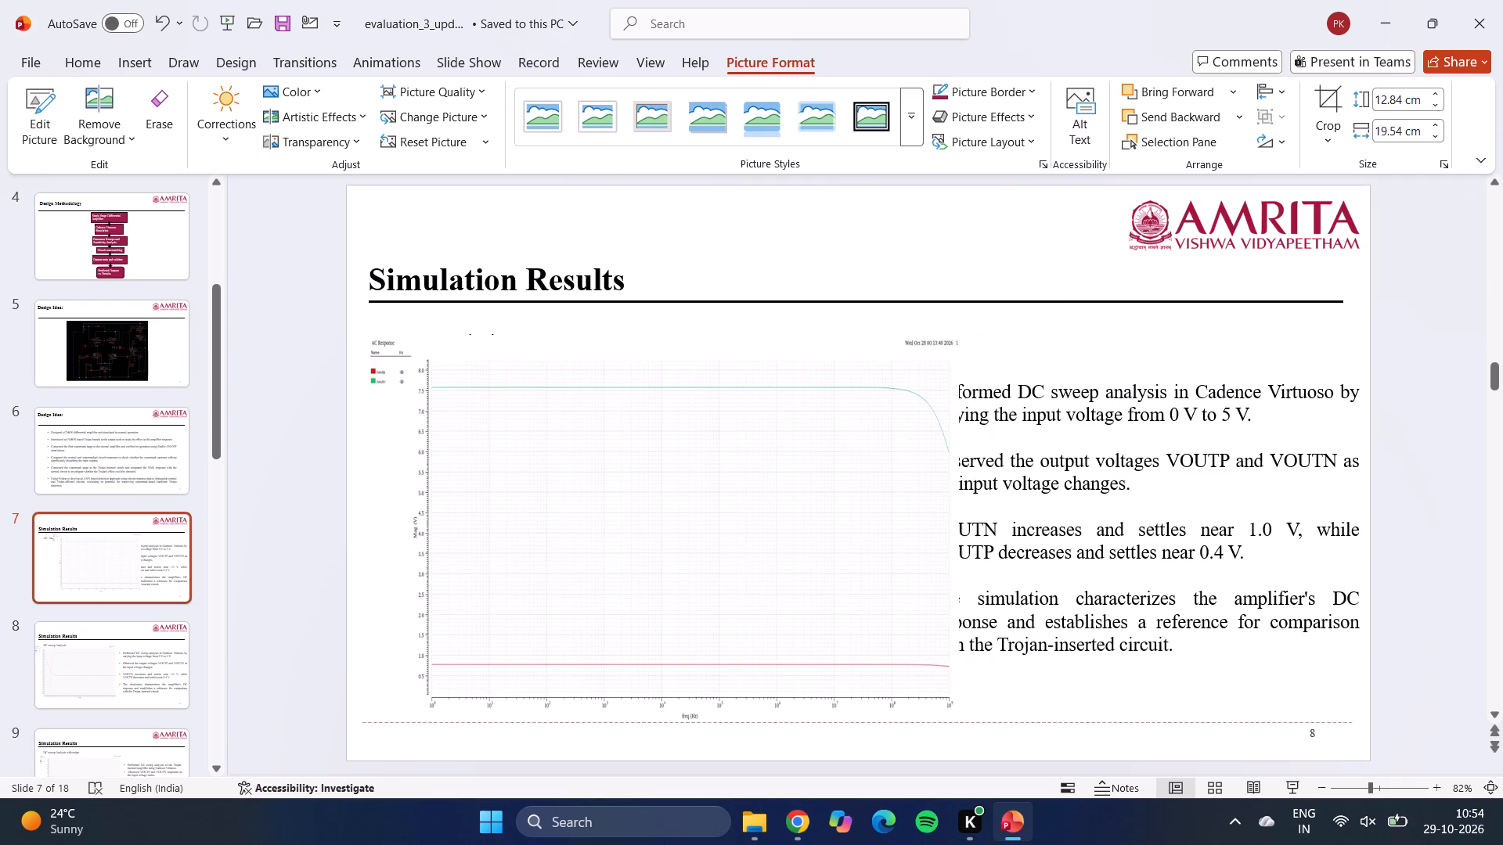
pyautogui.moveTo(755, 520); pyautogui.dragTo(750, 538)
pyautogui.moveTo(750, 538); pyautogui.dragTo(741, 538)
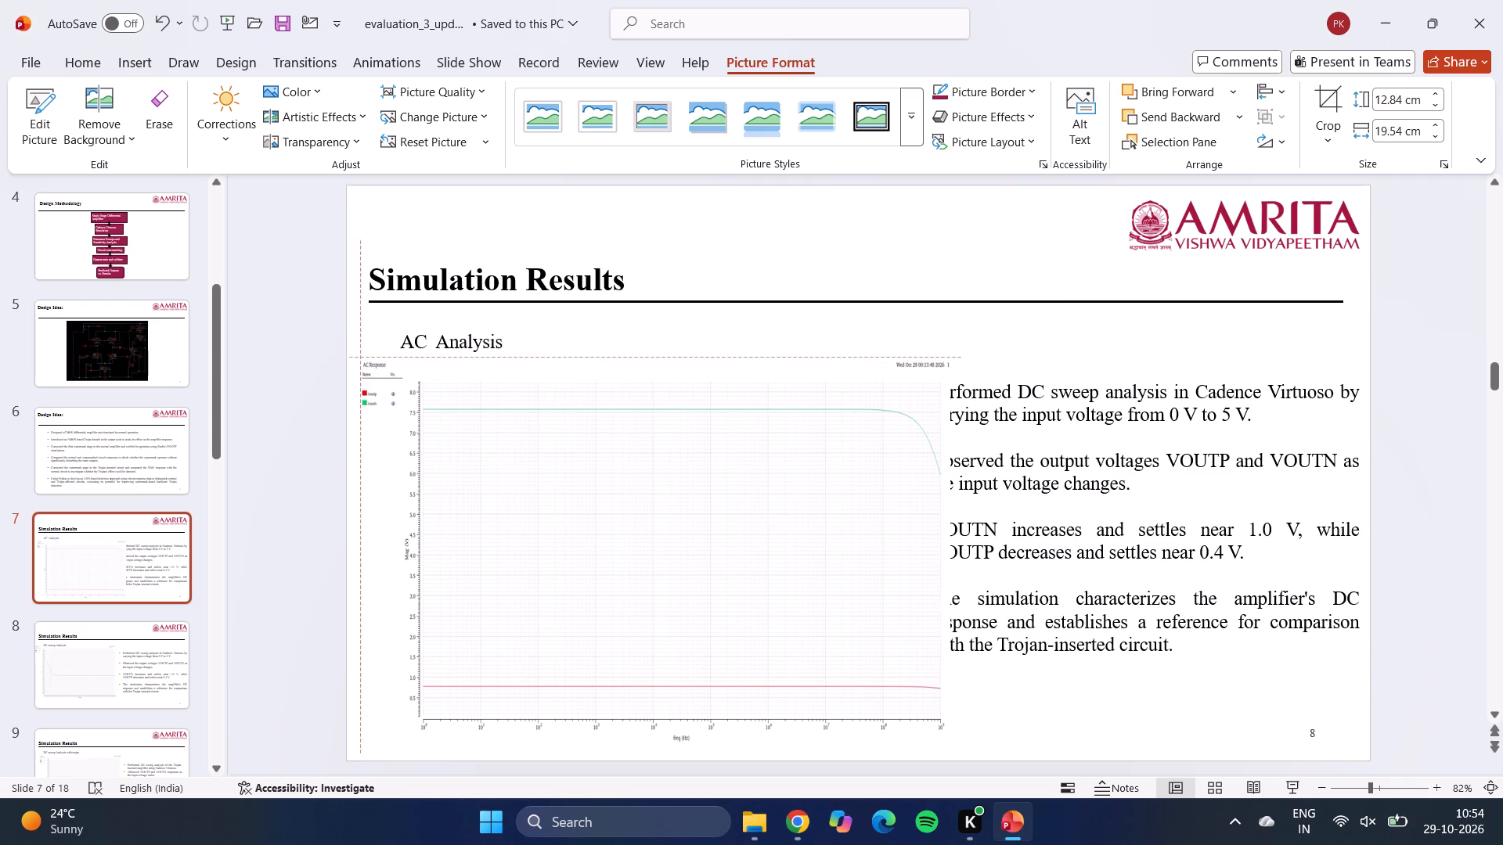
pyautogui.moveTo(741, 538); pyautogui.dragTo(743, 528)
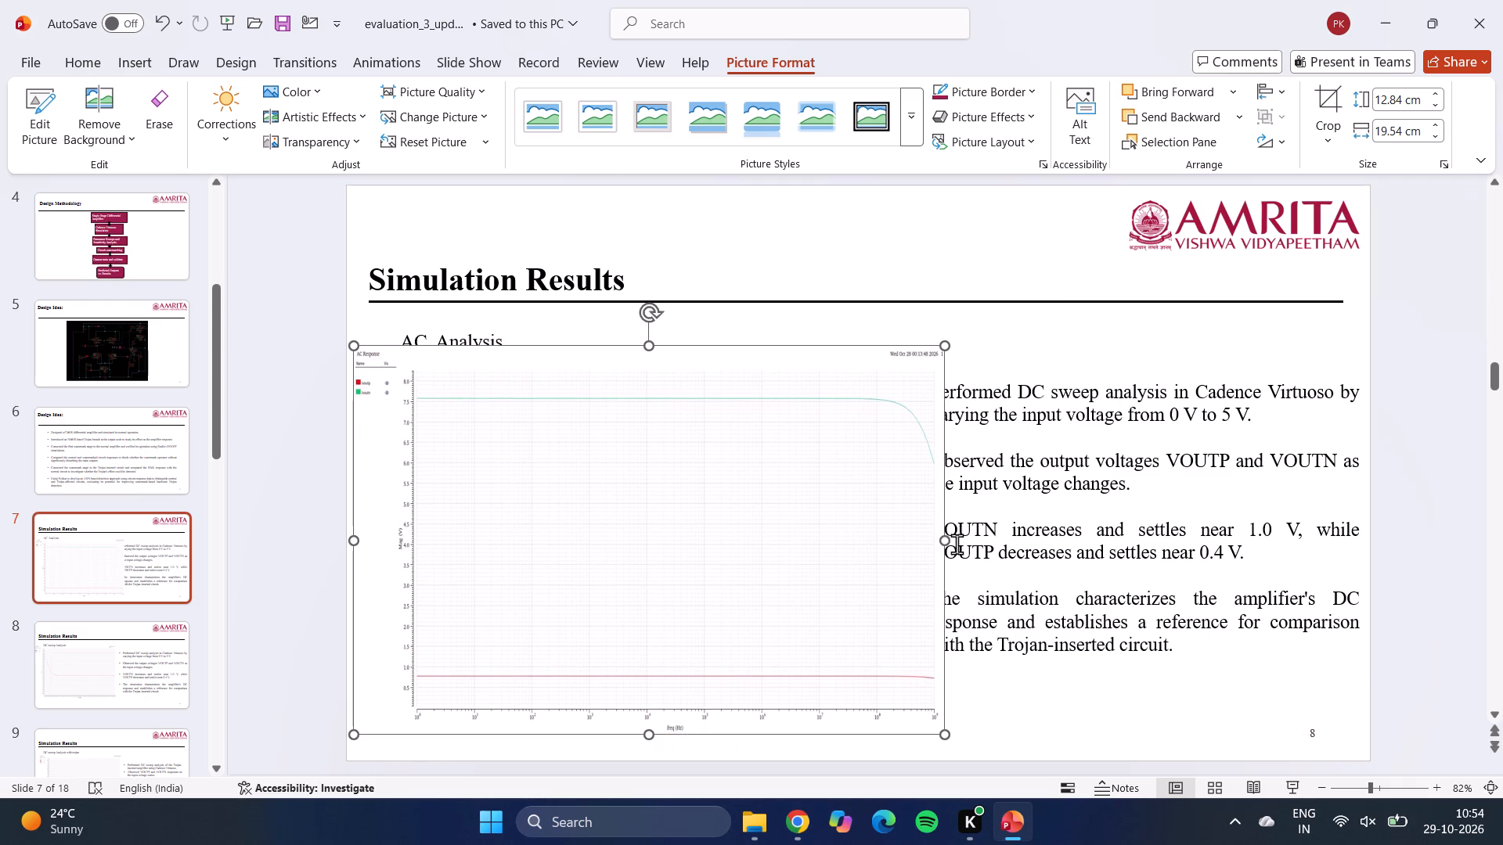
pyautogui.click(939, 545)
pyautogui.moveTo(945, 541); pyautogui.dragTo(889, 552)
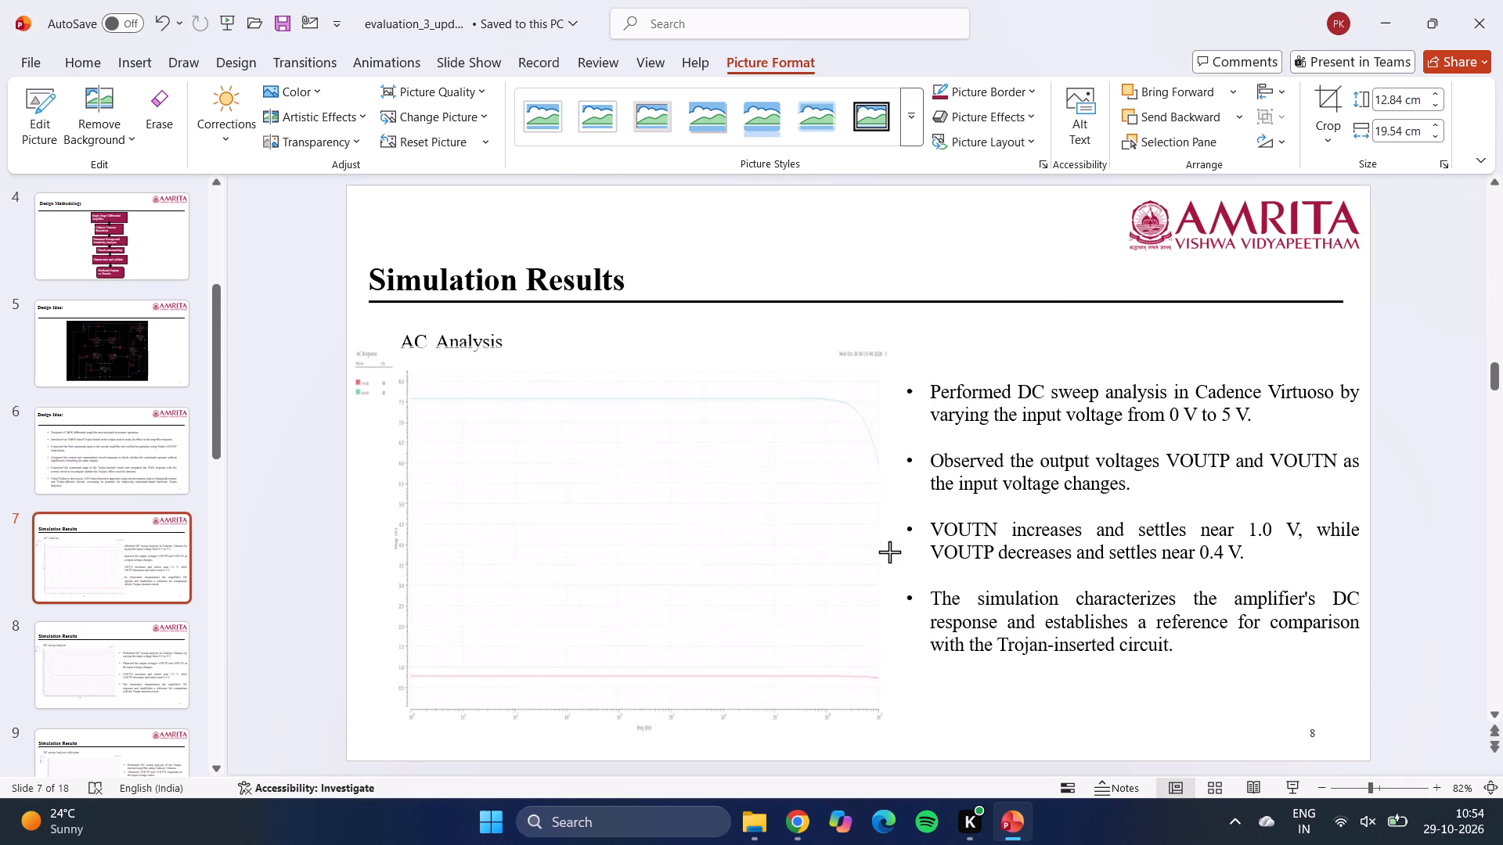
pyautogui.moveTo(889, 552); pyautogui.dragTo(890, 552)
pyautogui.moveTo(624, 343); pyautogui.dragTo(626, 361)
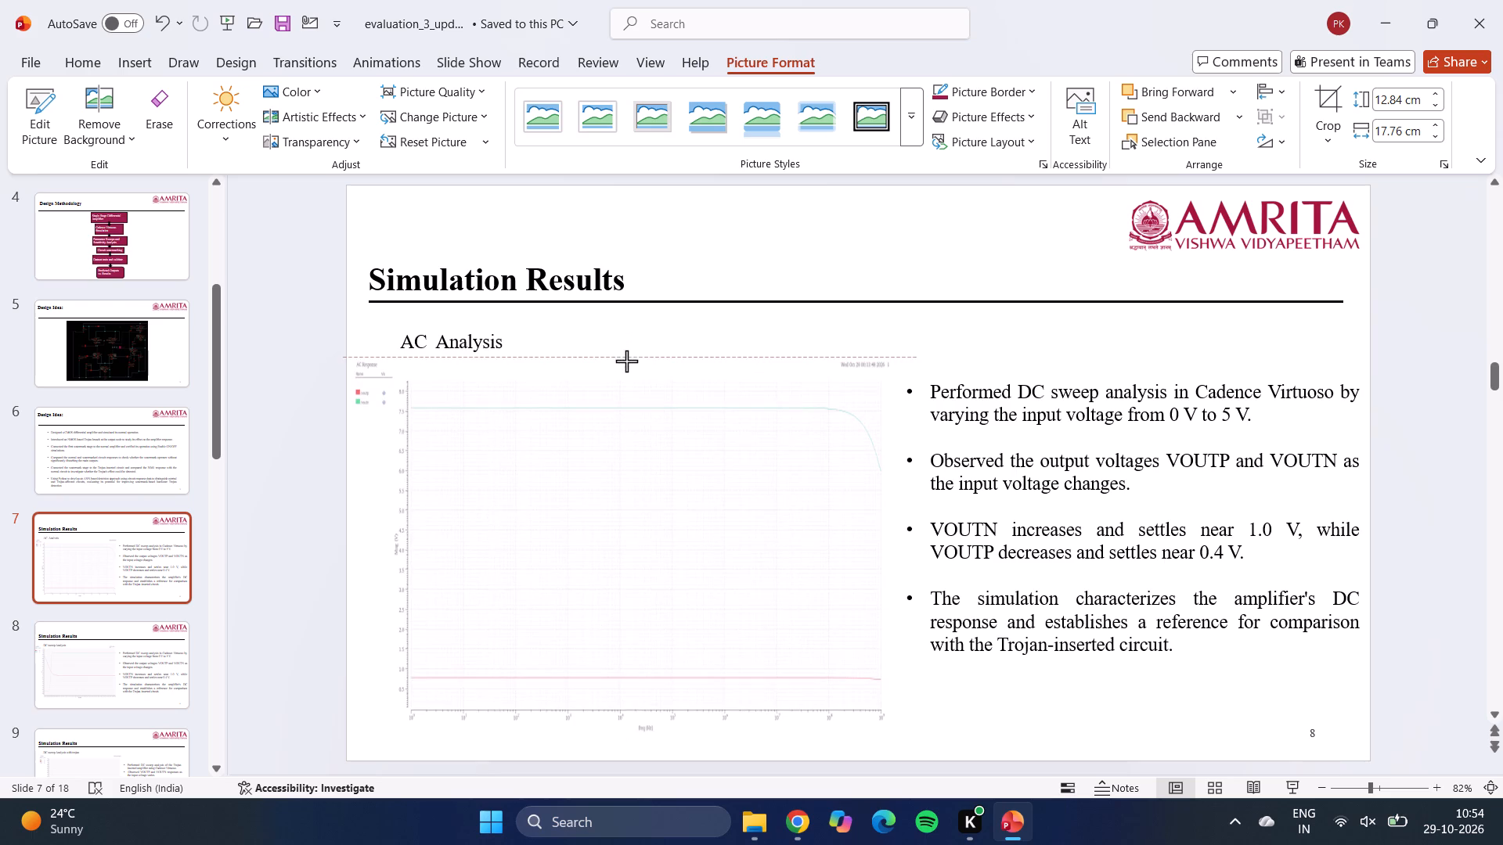
pyautogui.moveTo(626, 361); pyautogui.dragTo(627, 361)
pyautogui.click(302, 488)
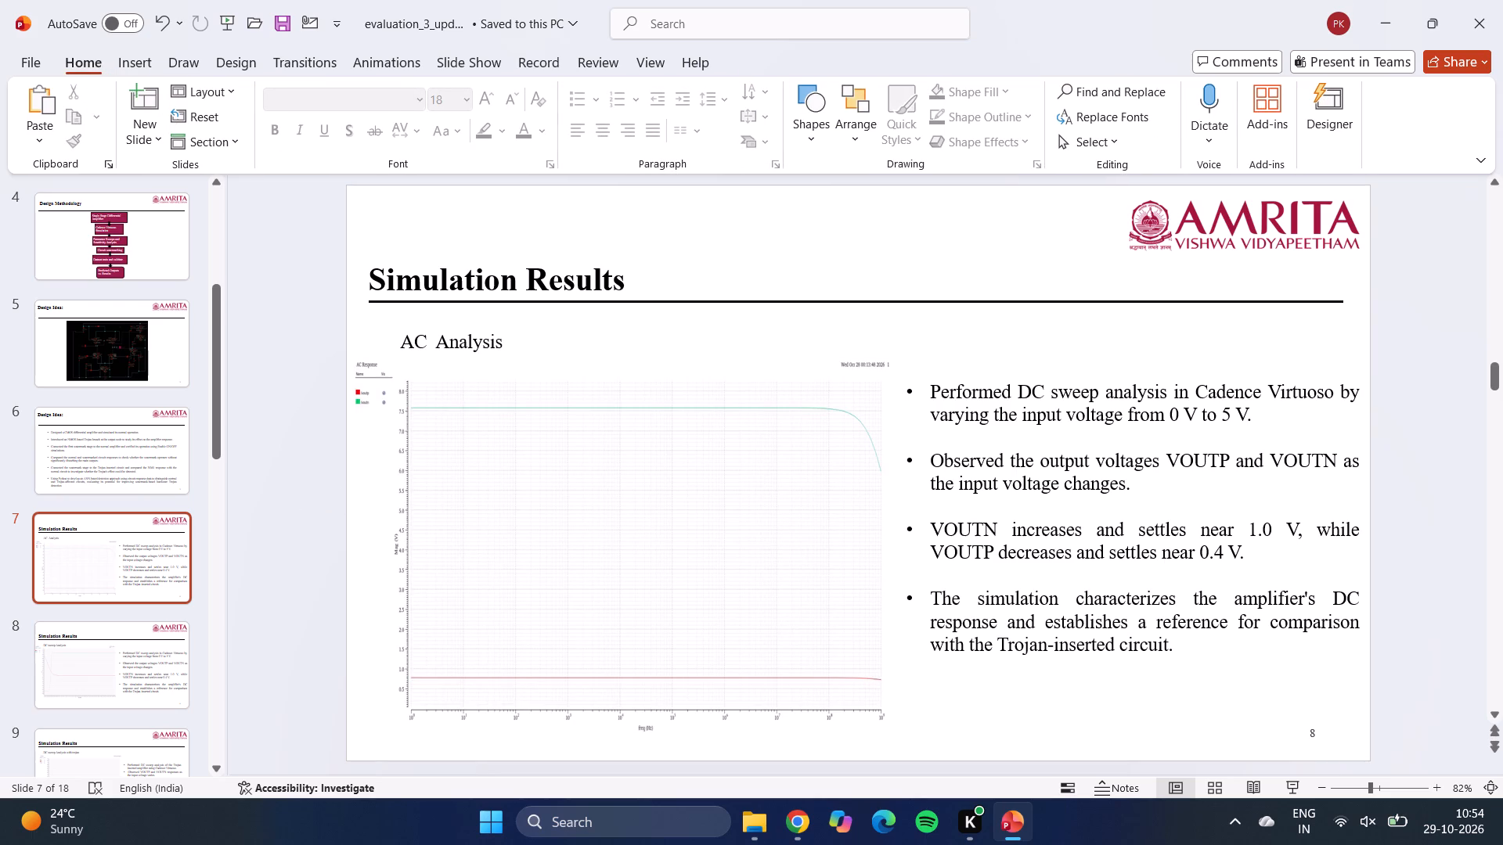
# Move the "AC Analysis" caption so its text lines up with the start of the Simulation Results title.
pyautogui.moveTo(435, 338); pyautogui.dragTo(440, 327)
pyautogui.moveTo(440, 327); pyautogui.dragTo(405, 328)
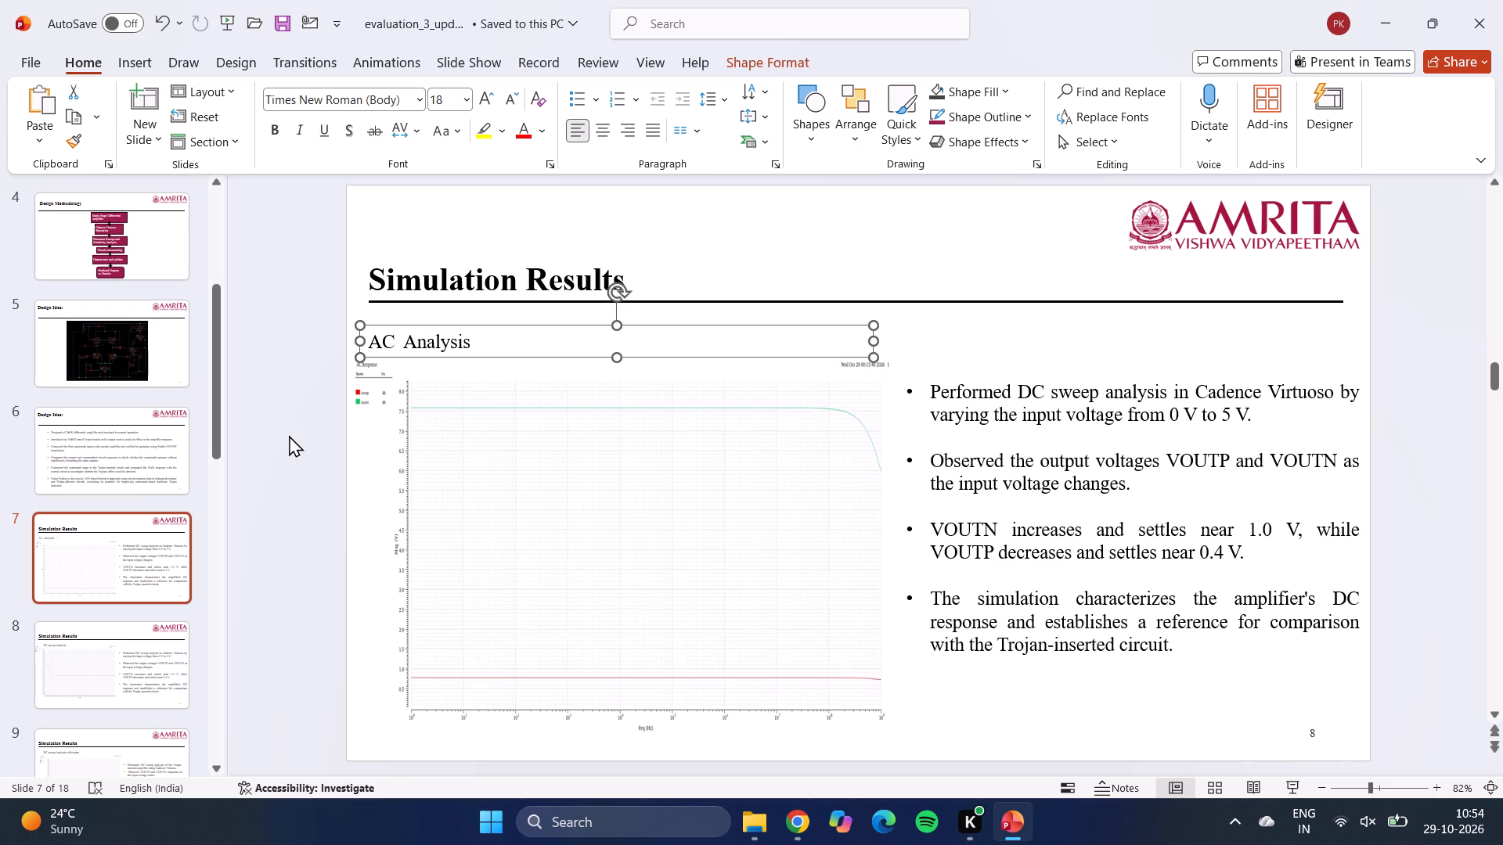
pyautogui.click(289, 435)
# Open the bullet text beside the AC response plot for editing at the first bullet, "Performed DC sweep analysis".
pyautogui.click(950, 394)
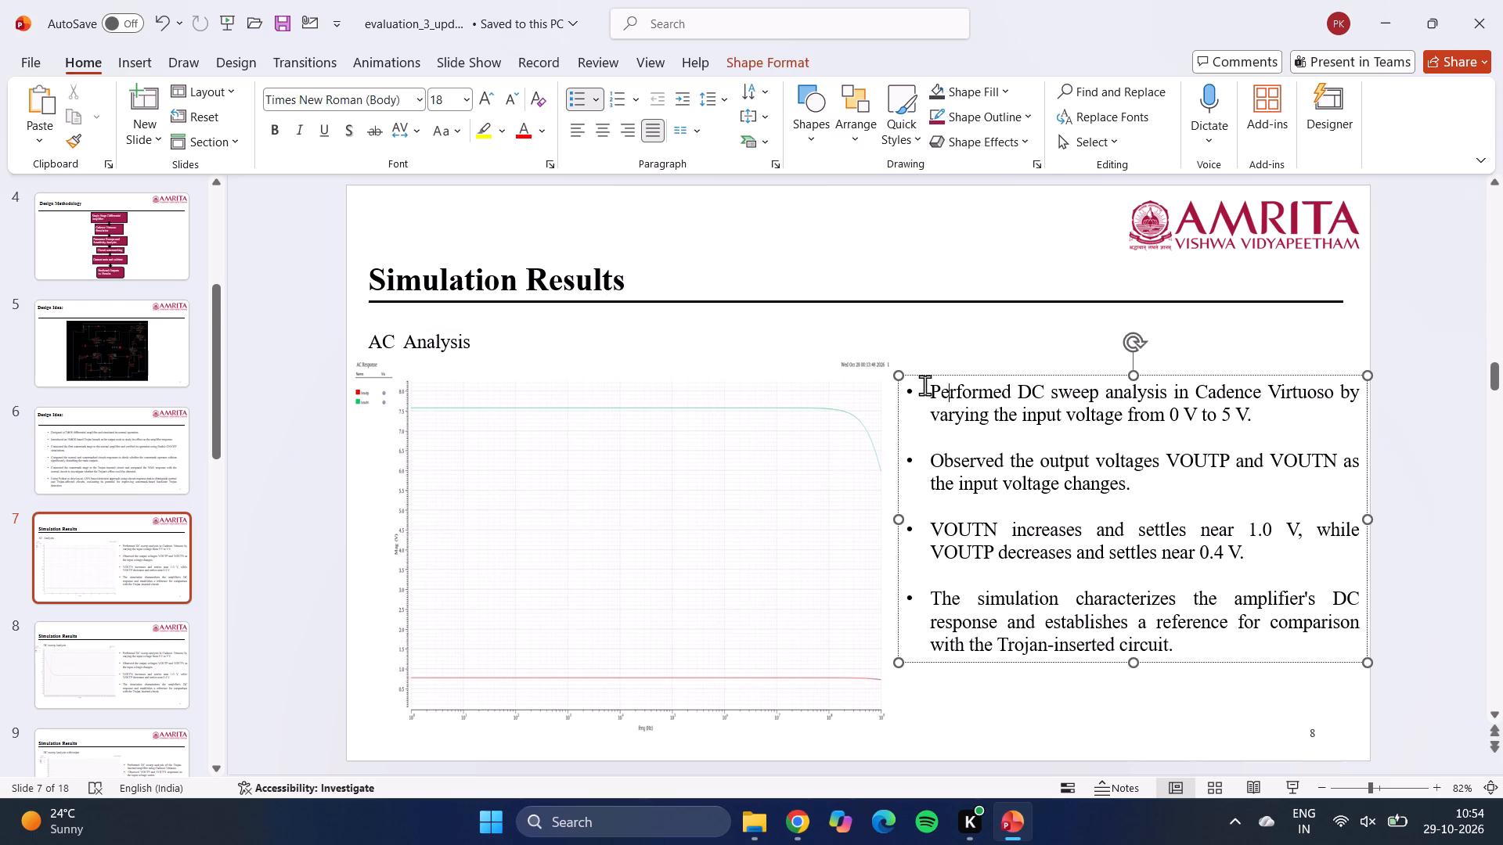
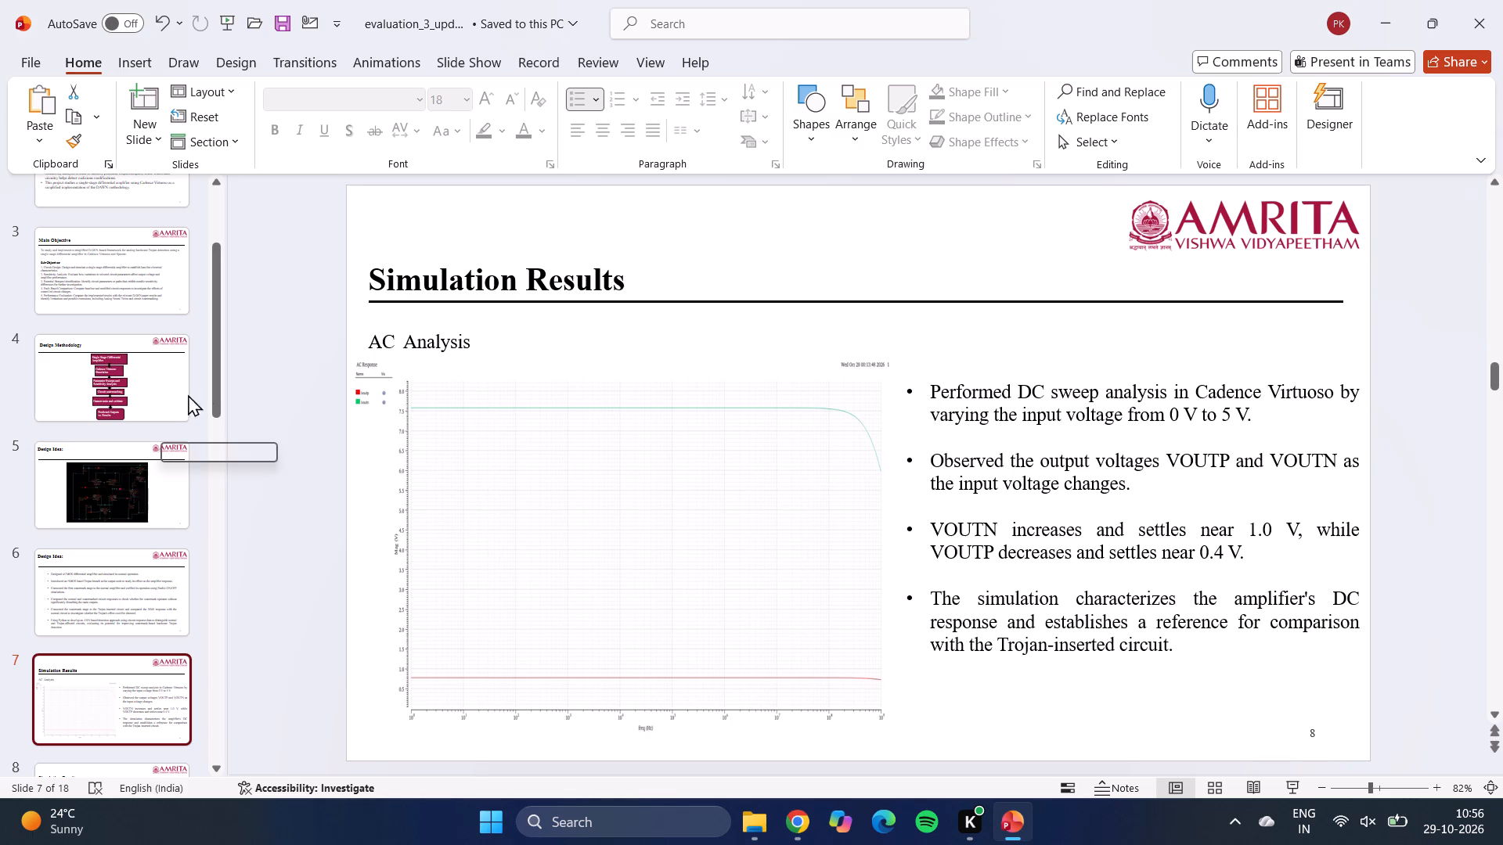
# Delete slide 7, the Simulation Results slide with the "AC Analysis" caption and AC response plot.
pyautogui.moveTo(209, 385); pyautogui.dragTo(211, 391)
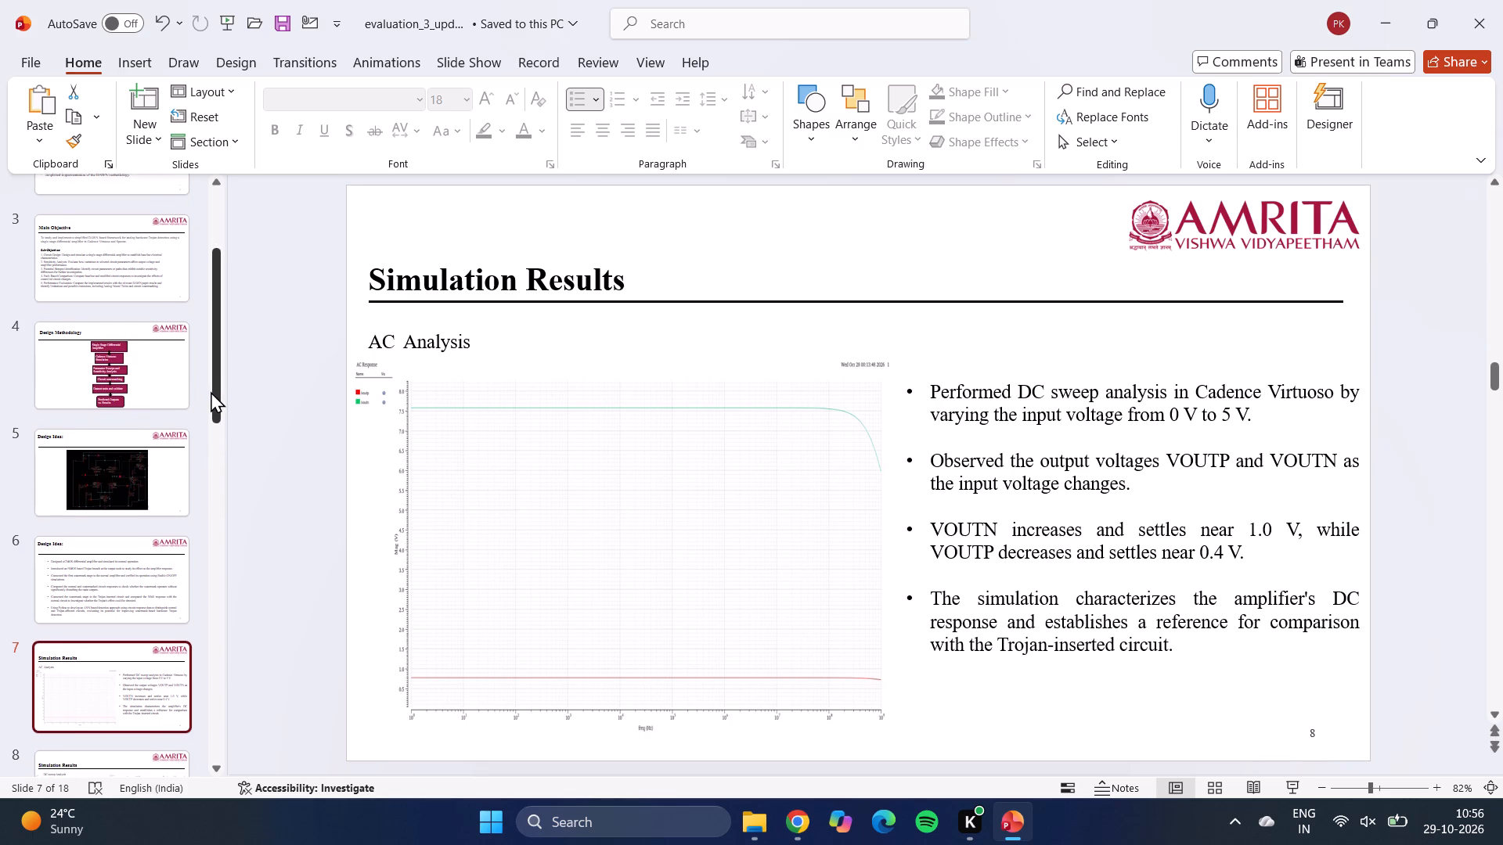
pyautogui.moveTo(211, 391); pyautogui.dragTo(209, 392)
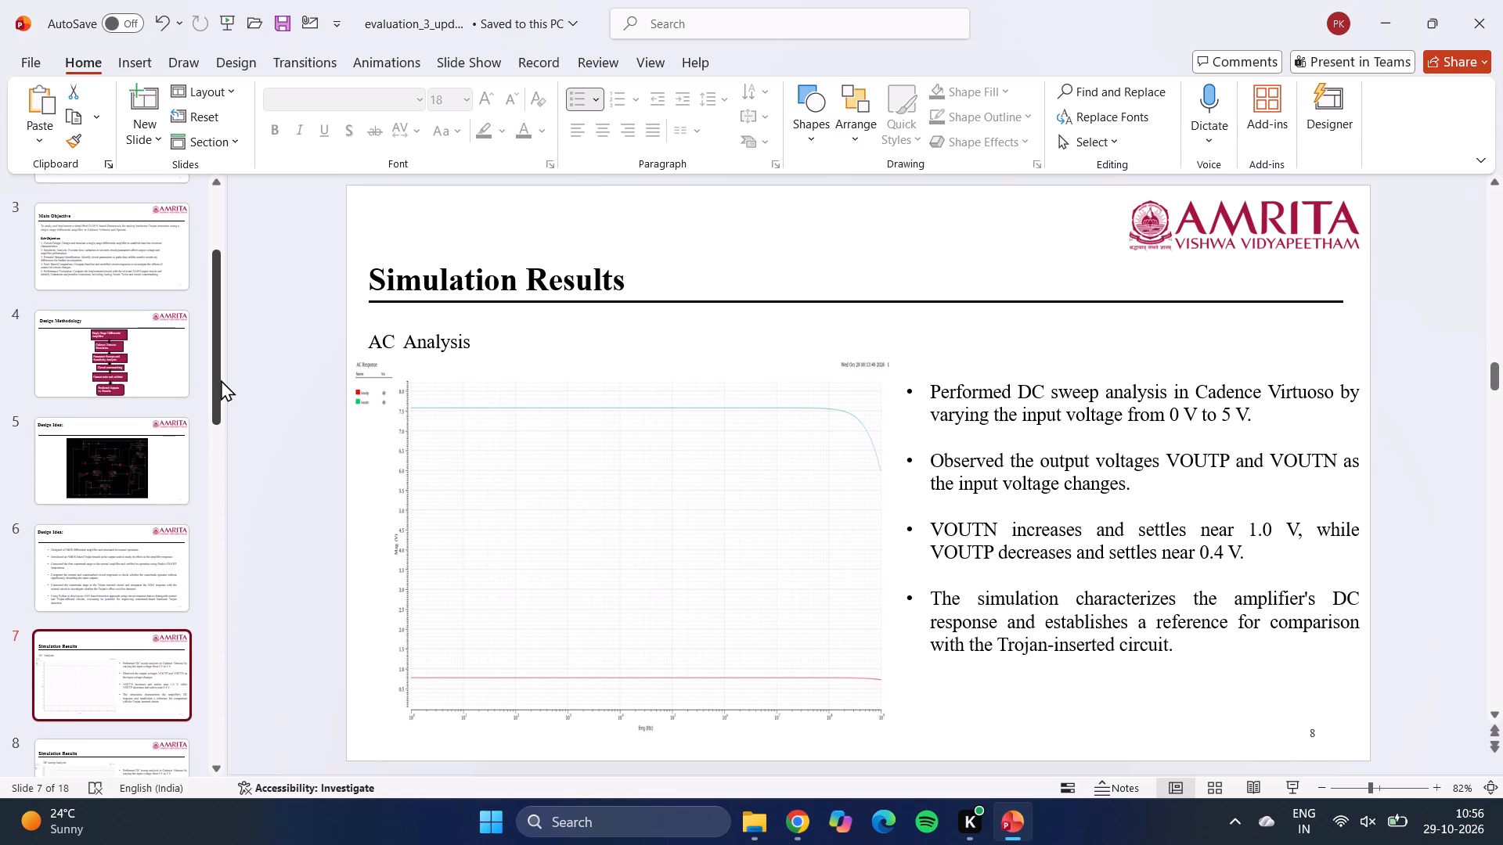
pyautogui.moveTo(219, 380); pyautogui.dragTo(219, 385)
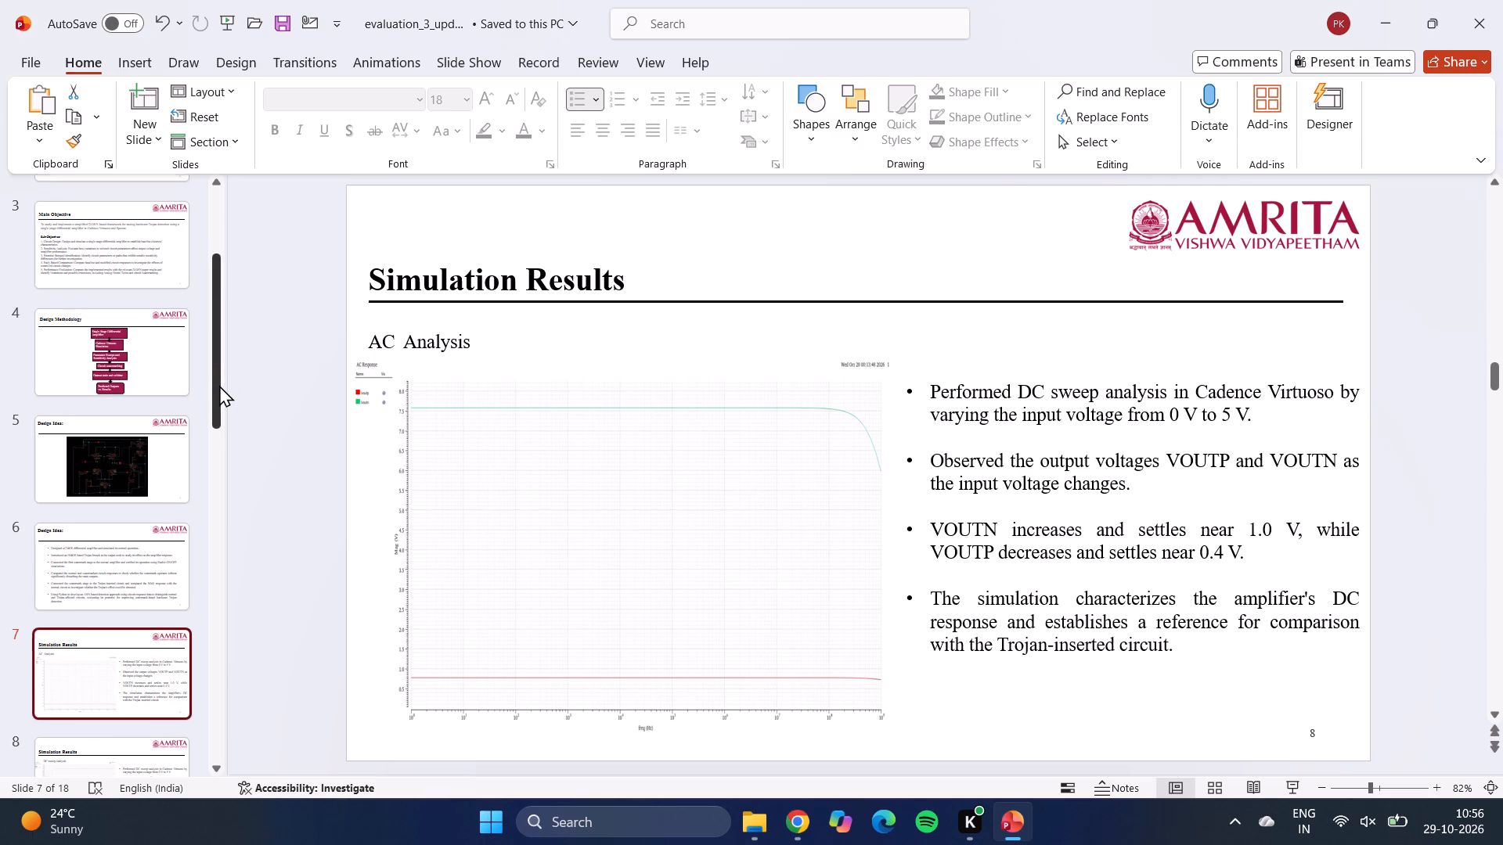
pyautogui.moveTo(219, 385); pyautogui.dragTo(220, 387)
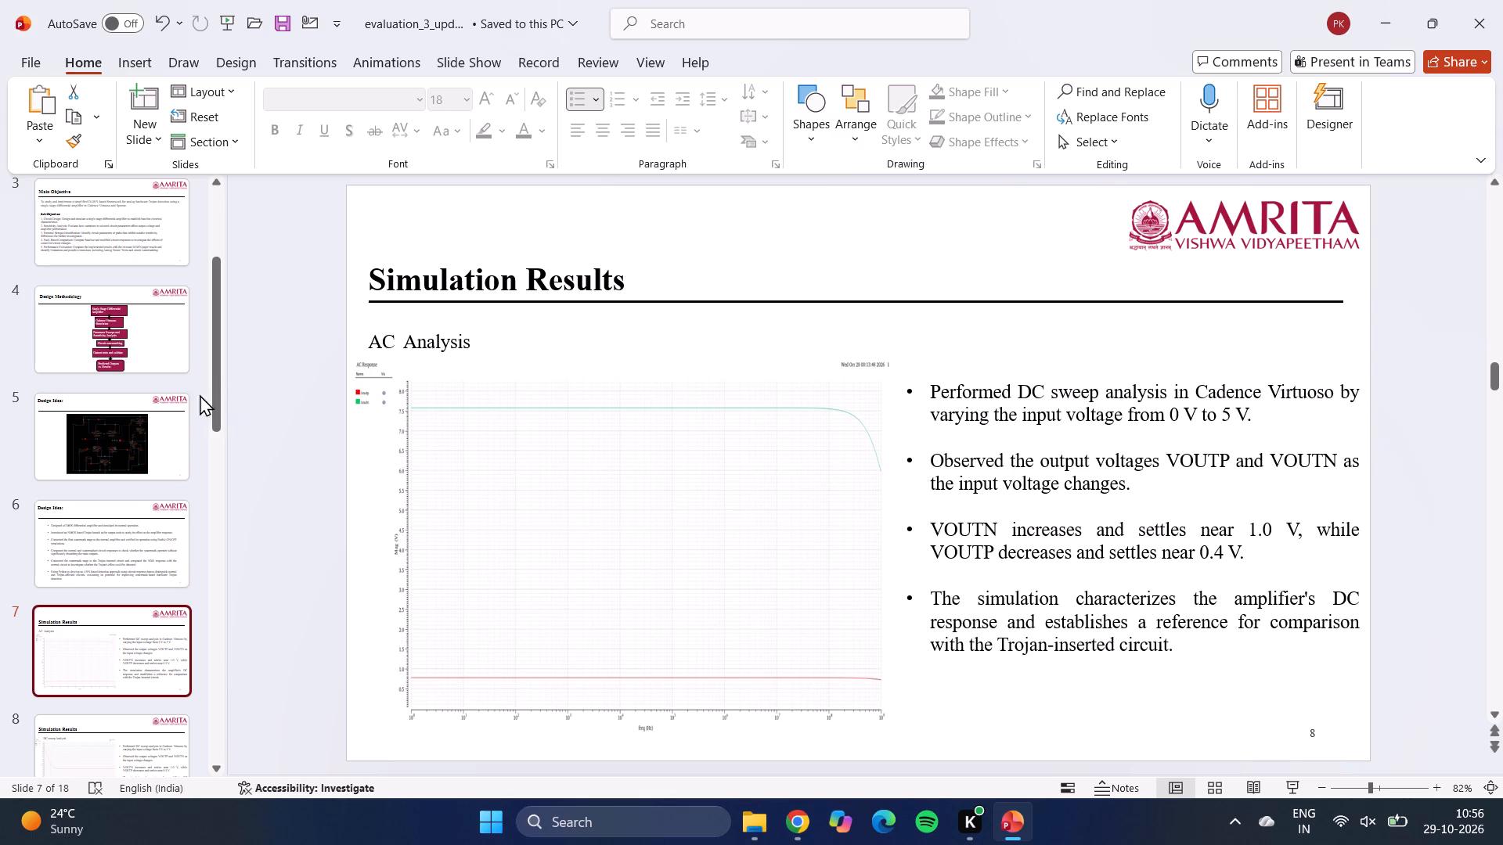
pyautogui.click(104, 635)
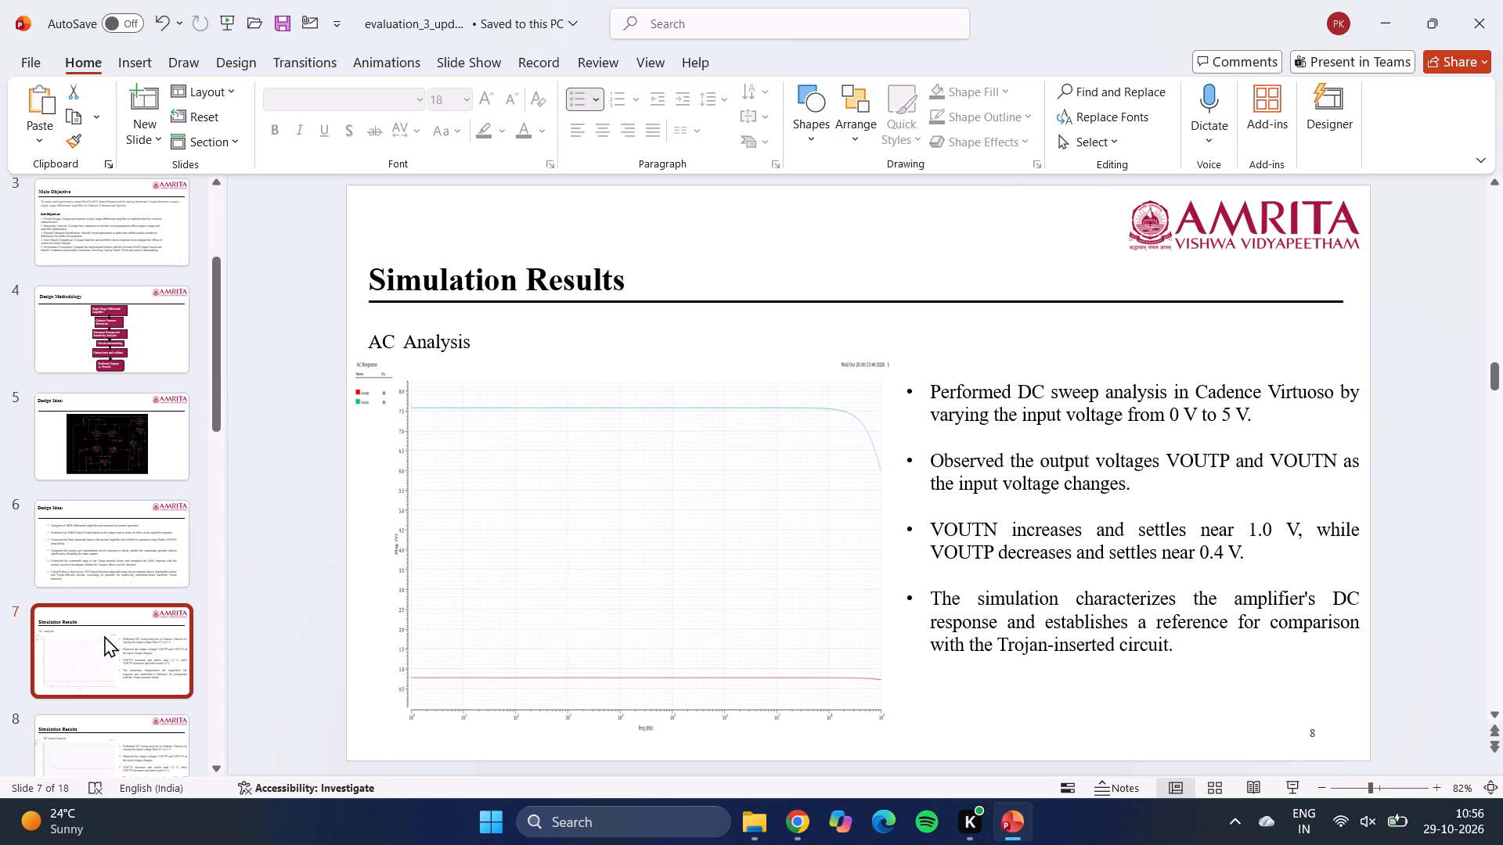
pyautogui.press('BackSpace')
# Move the "Design Idea:" title on slide 6 down toward the divider line, aligning its text with the line's start.
pyautogui.click(87, 534)
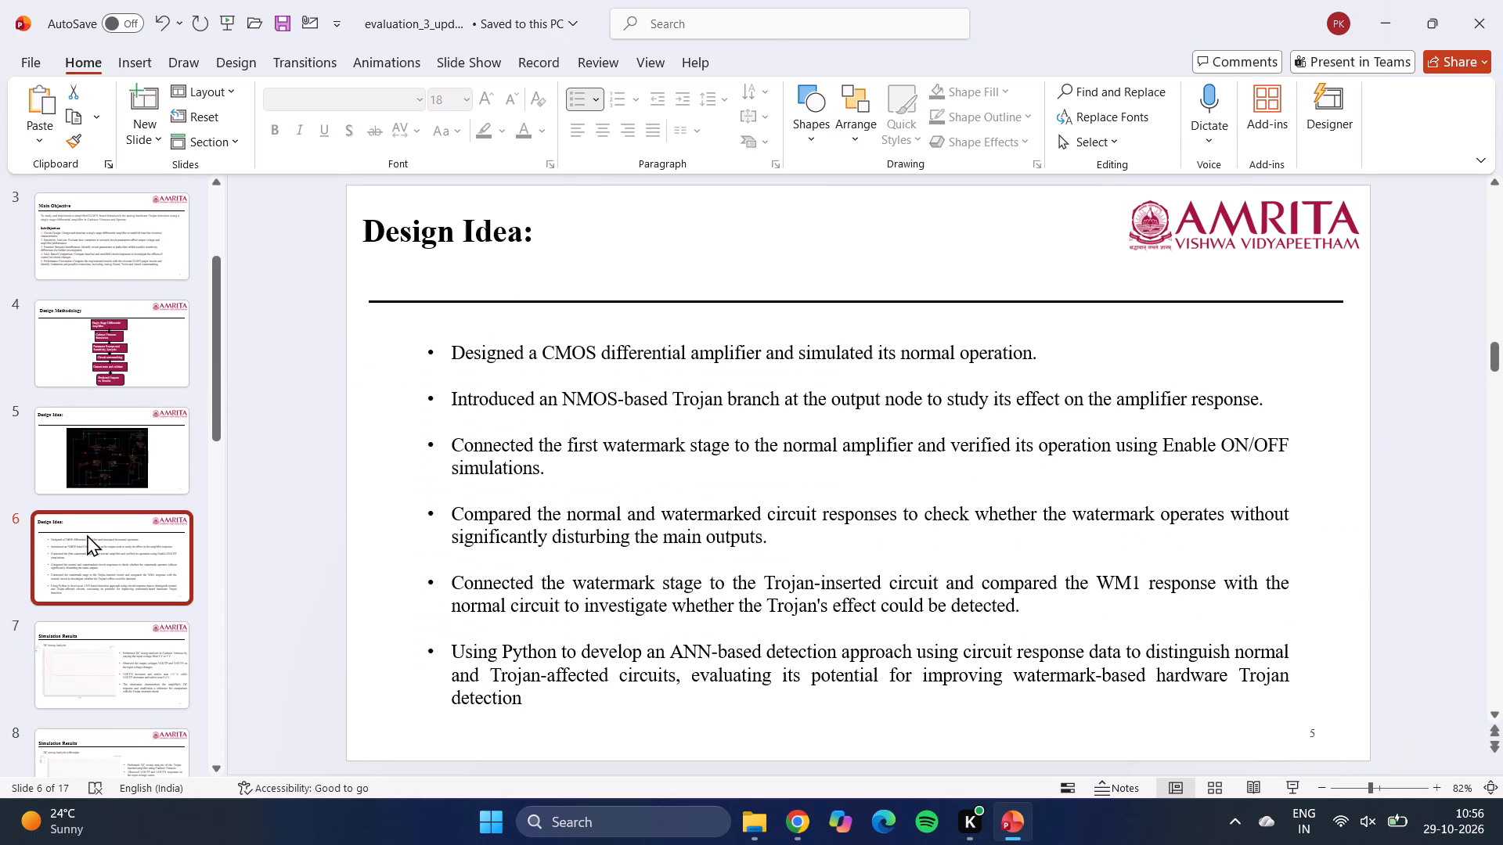
pyautogui.press('Down')
pyautogui.press('Up')
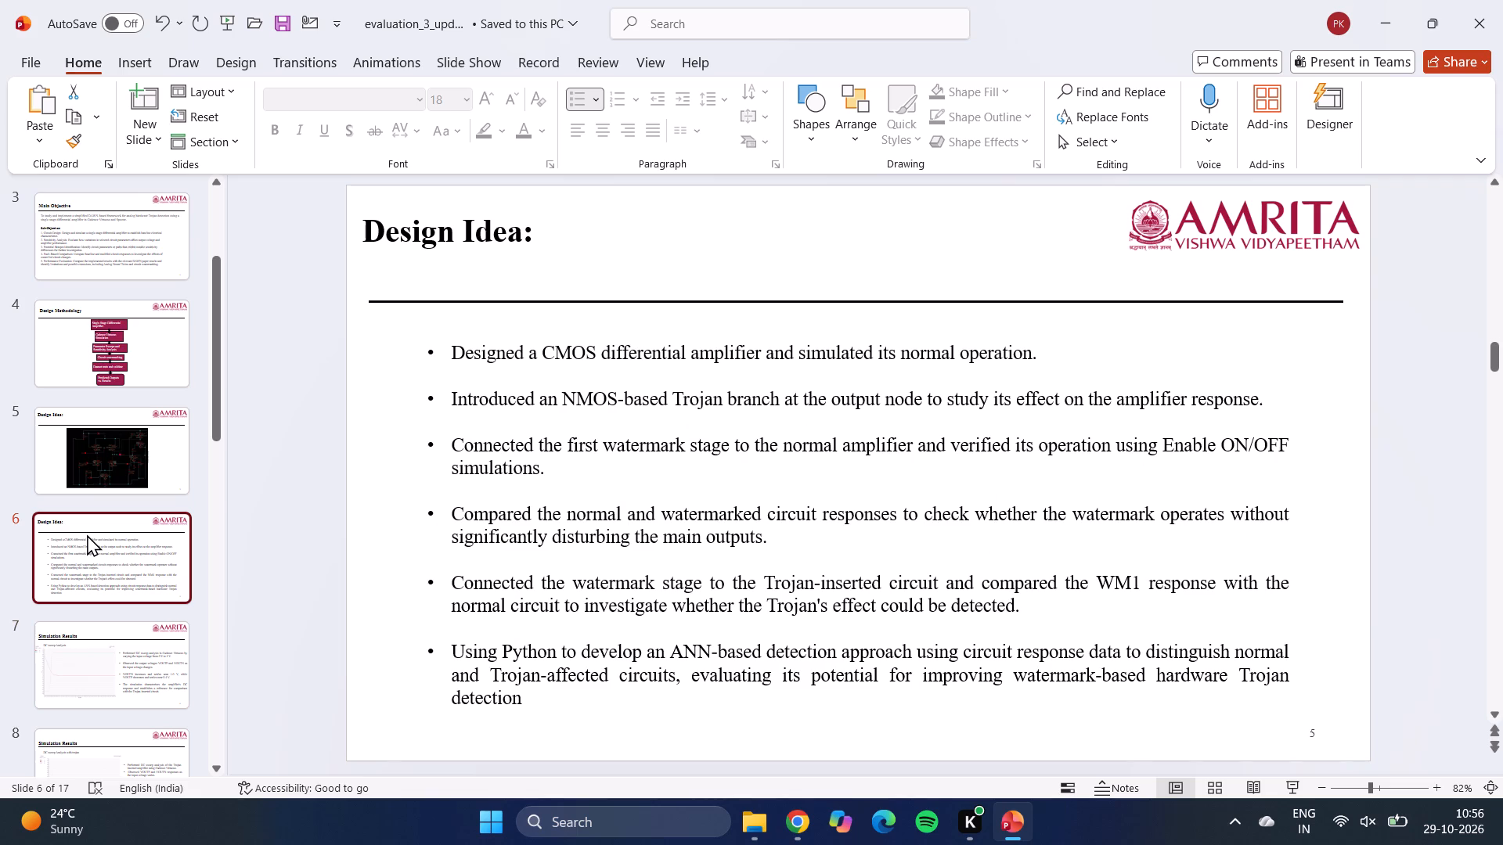
pyautogui.click(398, 220)
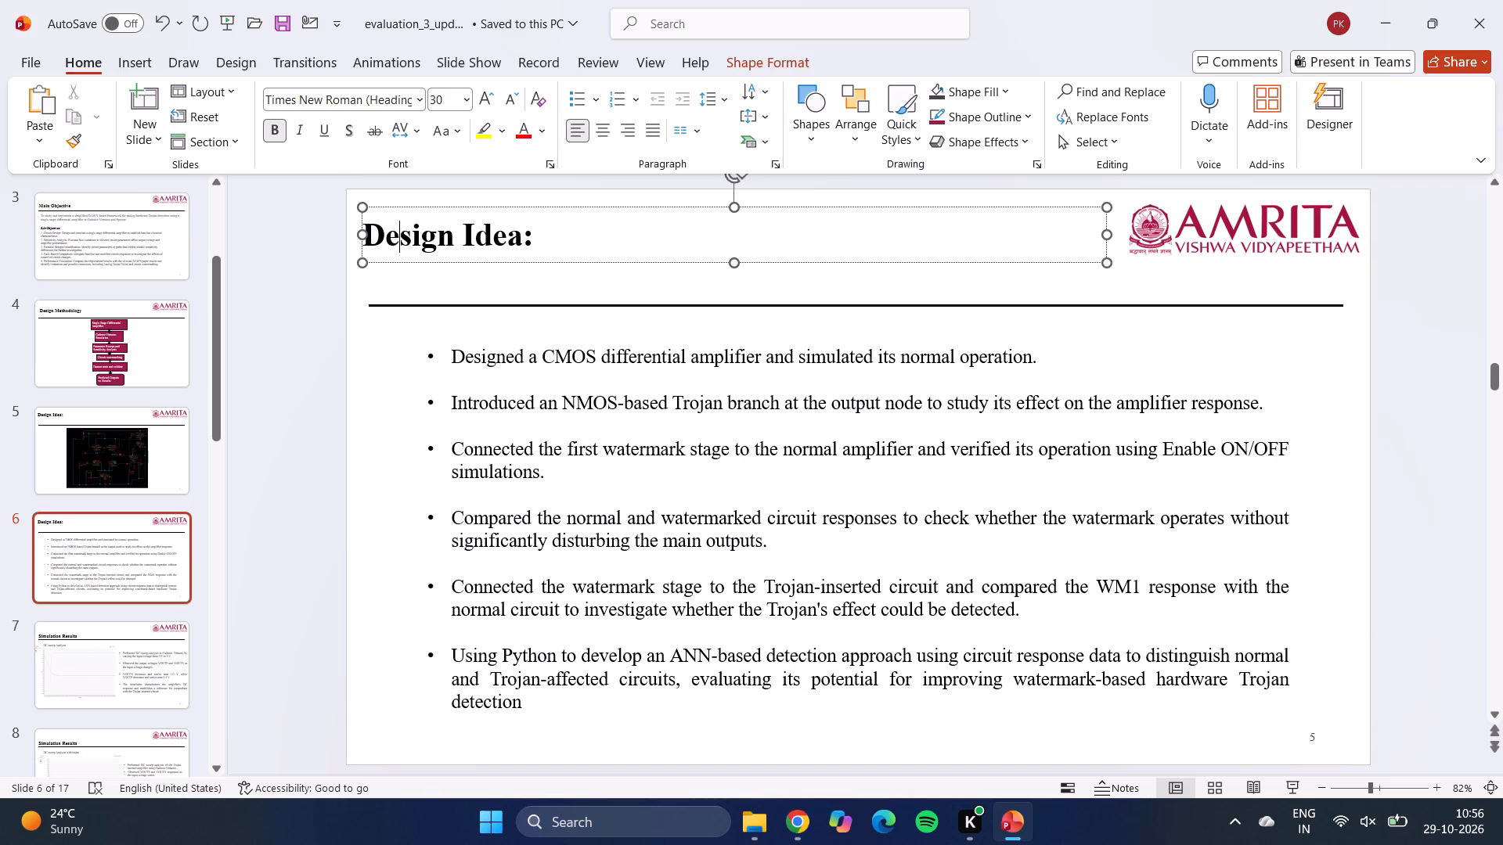
pyautogui.moveTo(402, 207); pyautogui.dragTo(411, 235)
pyautogui.click(297, 425)
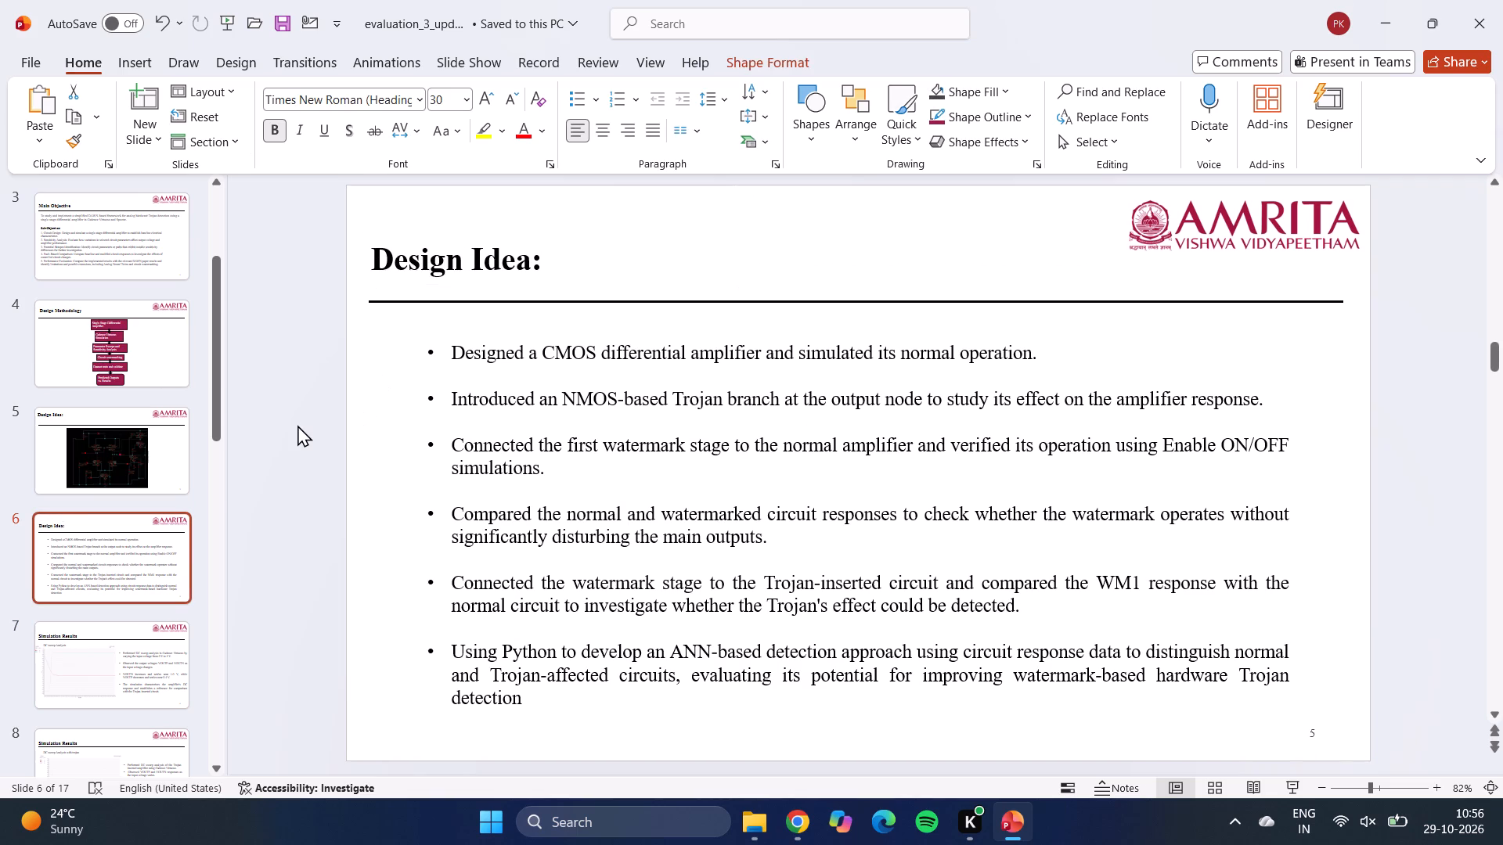
# Open the slide 9 title "C) Placement and Routing Balance" for editing, with the text cursor at its end.
pyautogui.click(135, 541)
pyautogui.press('Down')
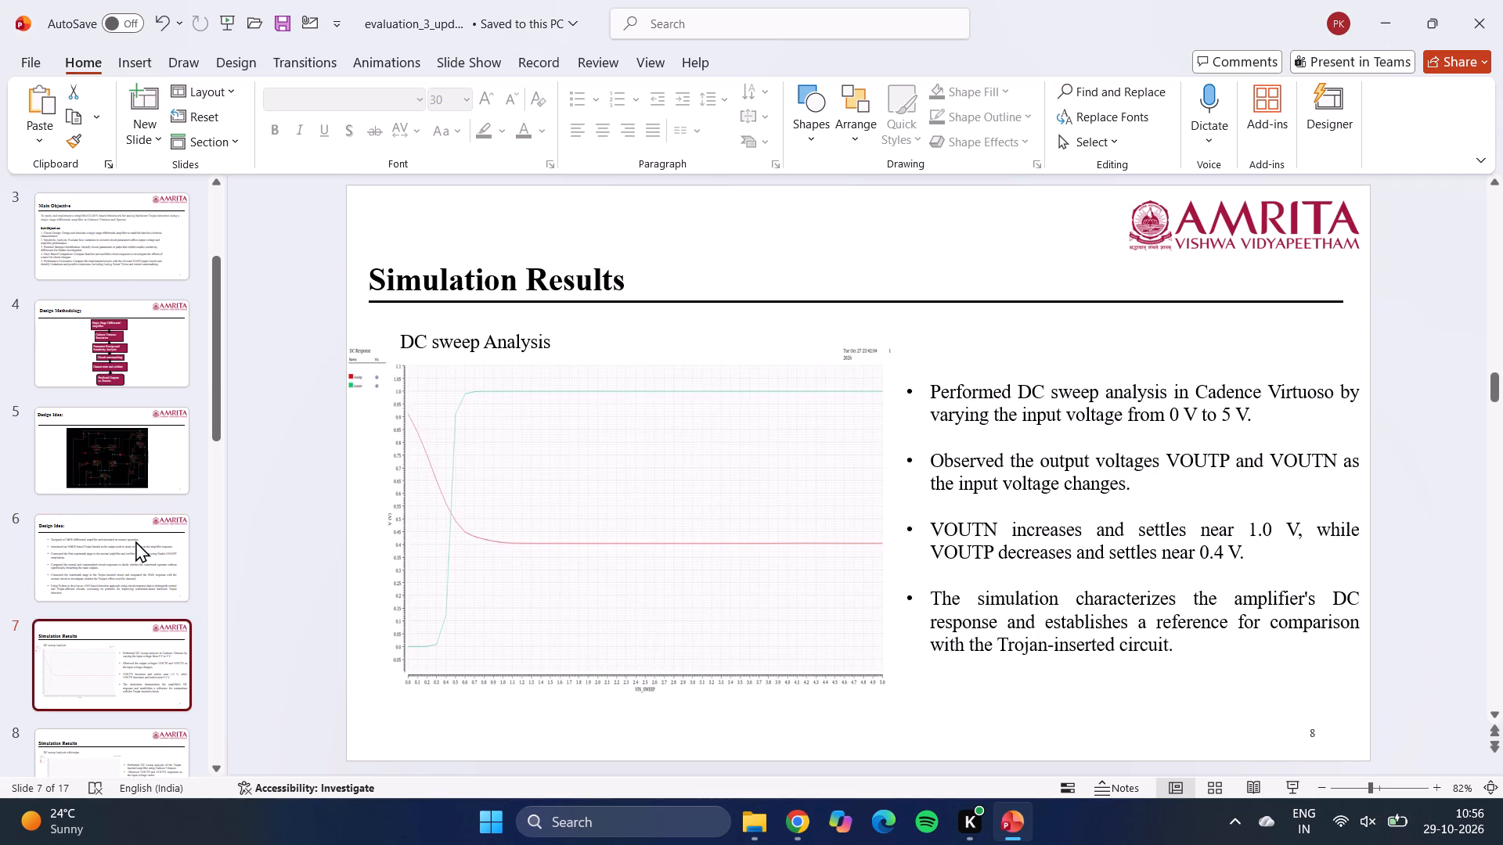
pyautogui.press('Down')
pyautogui.press('Down')
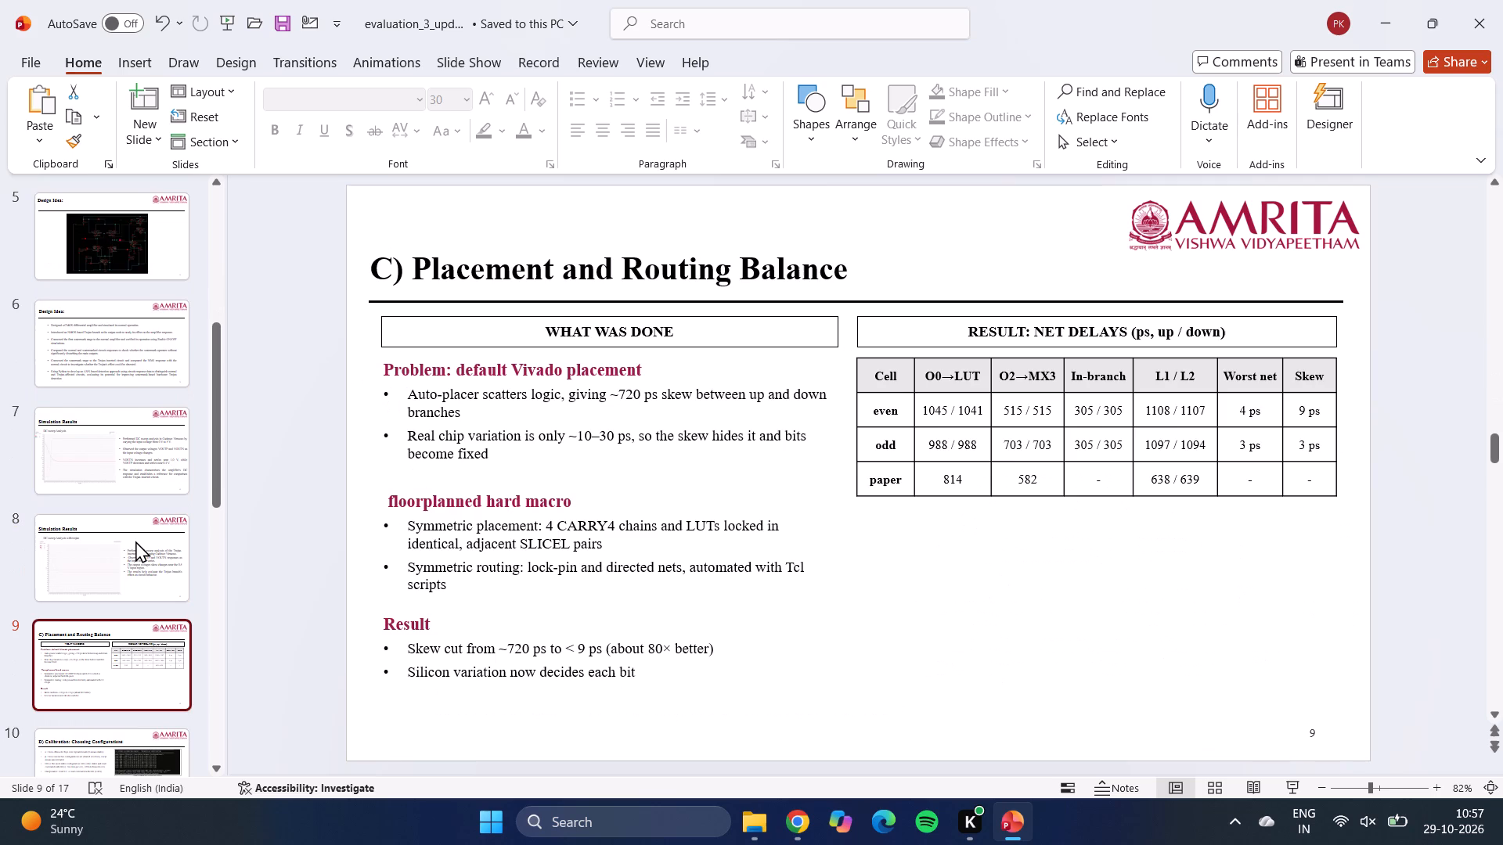
pyautogui.press('Up')
pyautogui.press('Down')
pyautogui.click(785, 271)
pyautogui.click(845, 268)
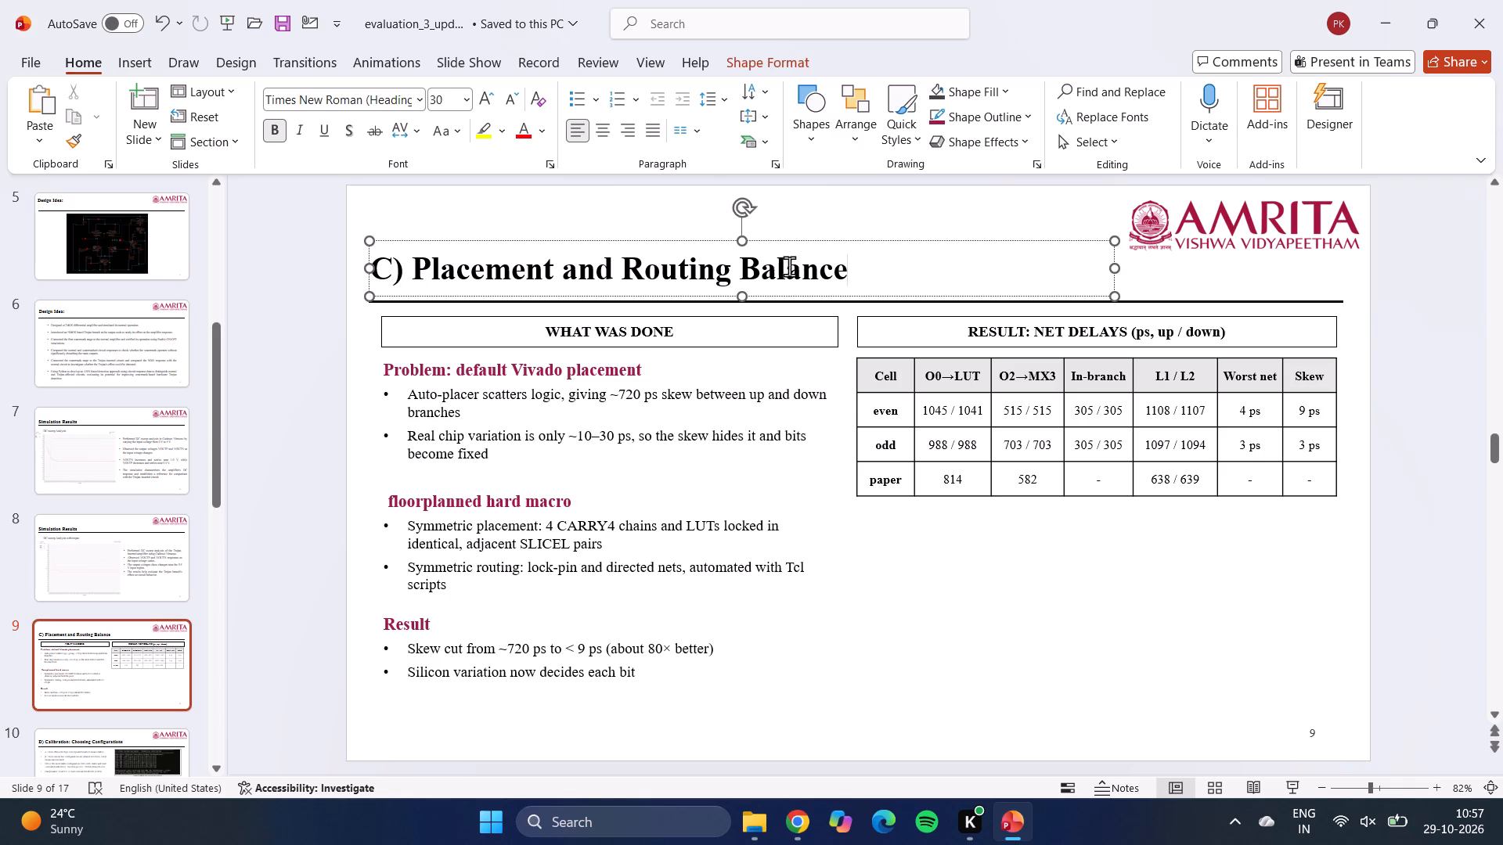
pyautogui.click(760, 270)
pyautogui.click(846, 270)
pyautogui.click(741, 283)
pyautogui.click(756, 278)
pyautogui.moveTo(773, 271); pyautogui.dragTo(784, 271)
pyautogui.click(784, 271)
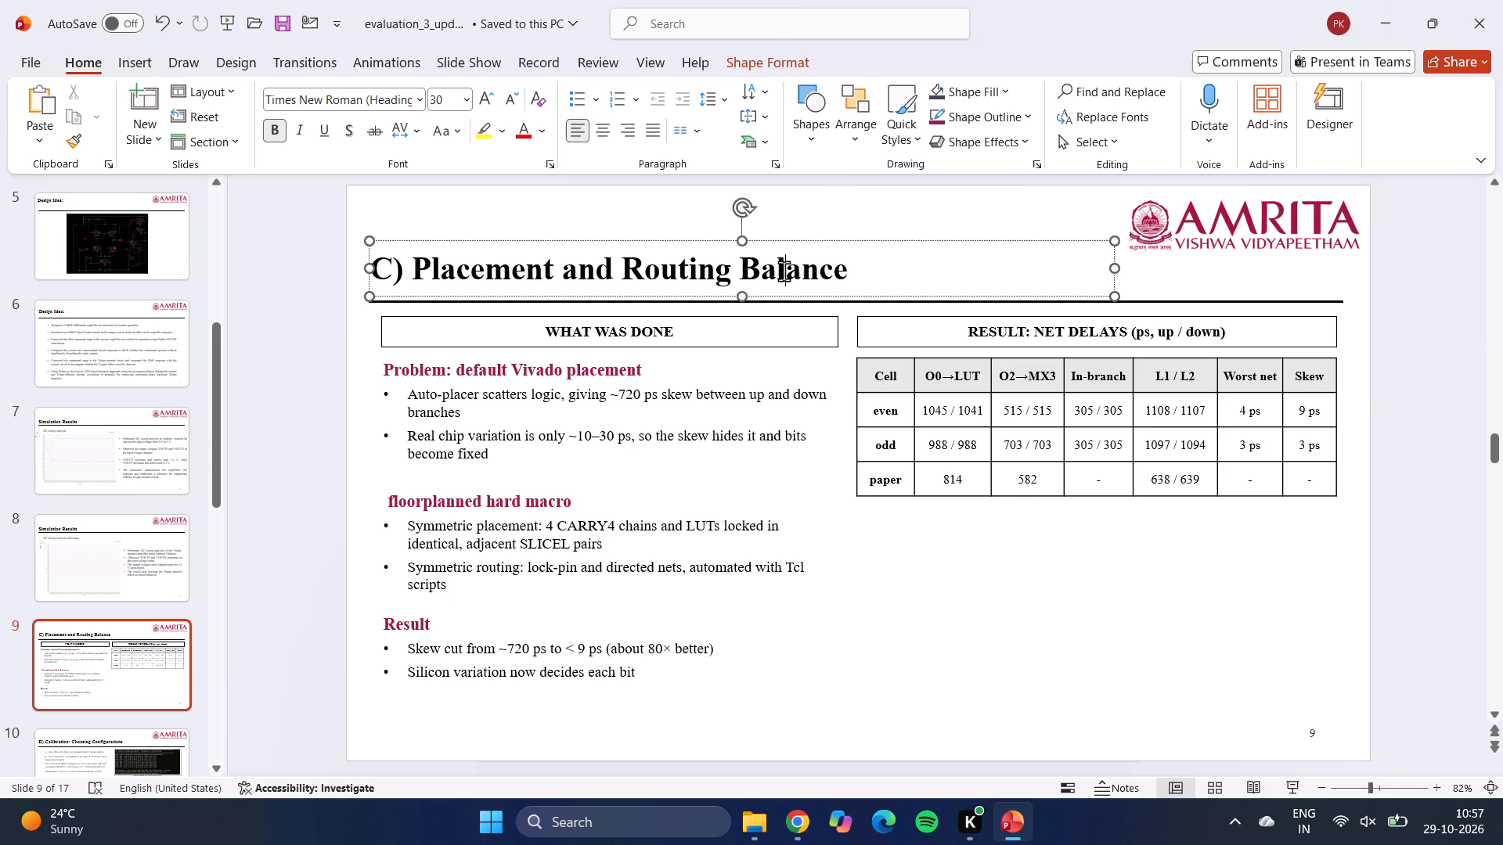
pyautogui.moveTo(799, 272); pyautogui.dragTo(831, 275)
pyautogui.doubleClick(826, 275)
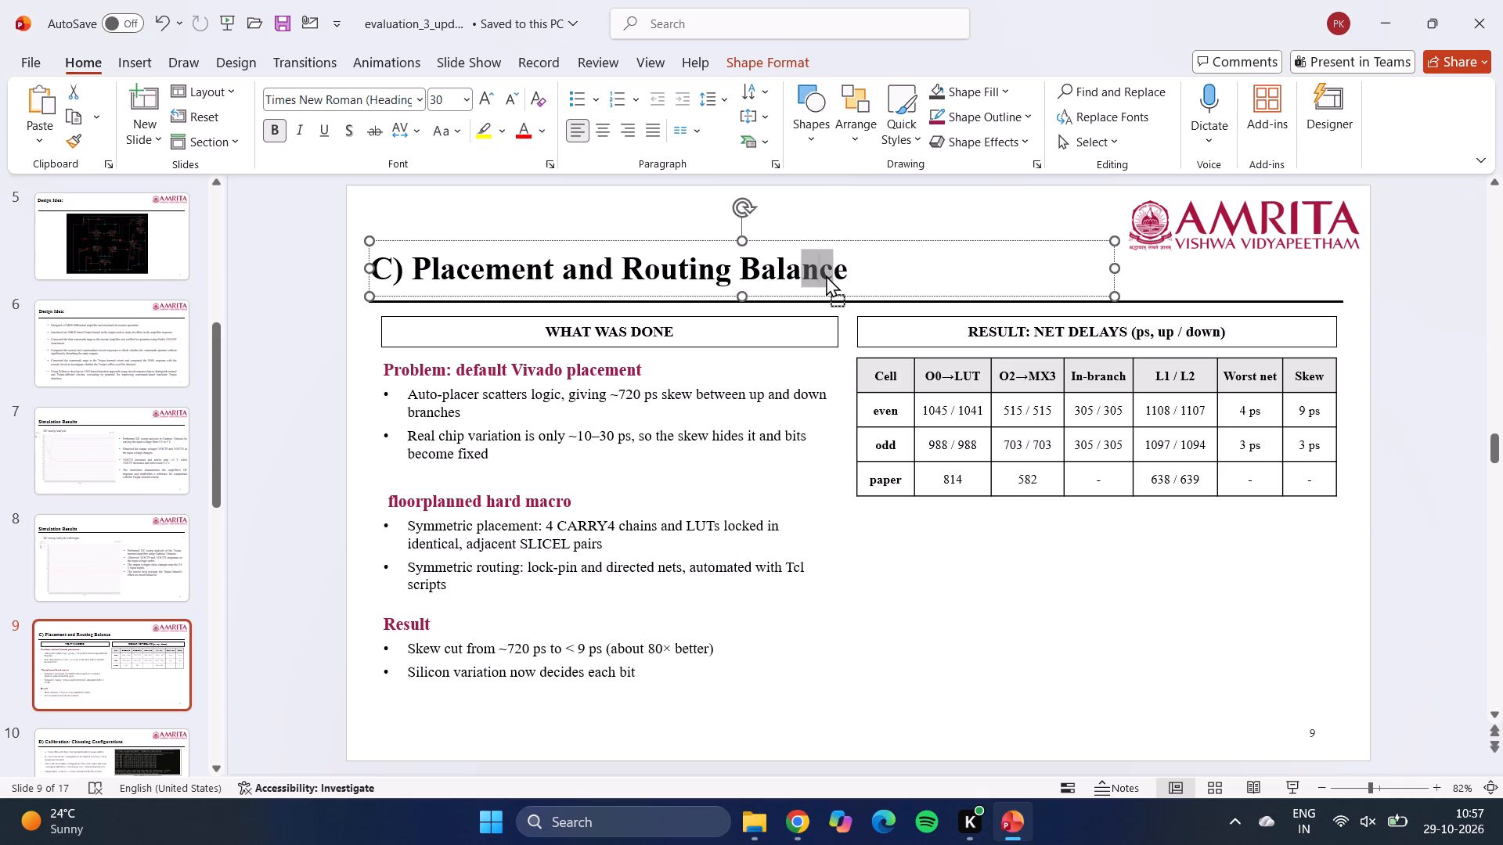
pyautogui.click(817, 269)
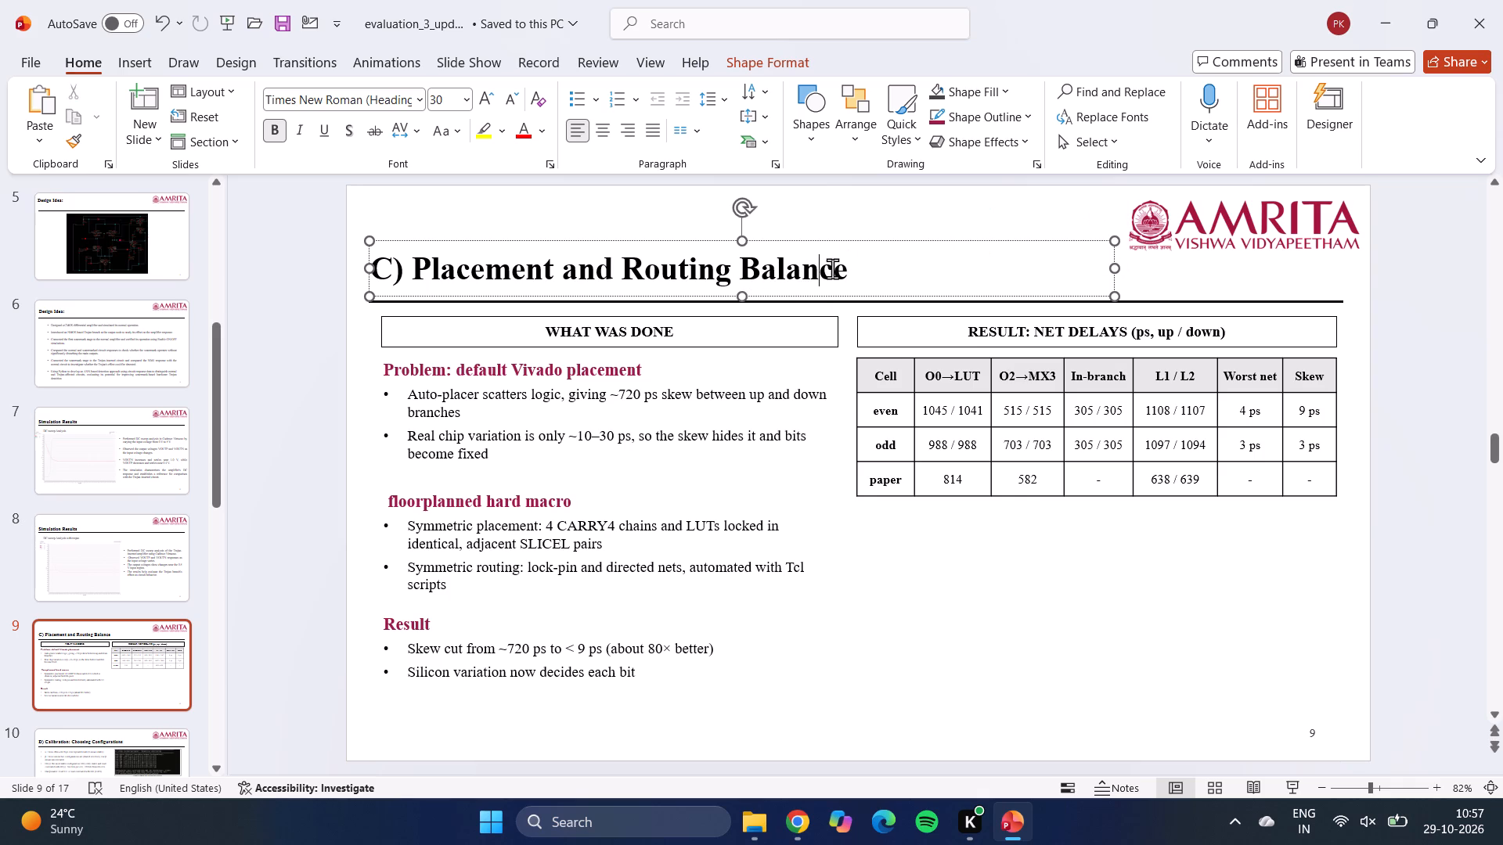
pyautogui.click(832, 268)
pyautogui.click(846, 269)
pyautogui.click(846, 269)
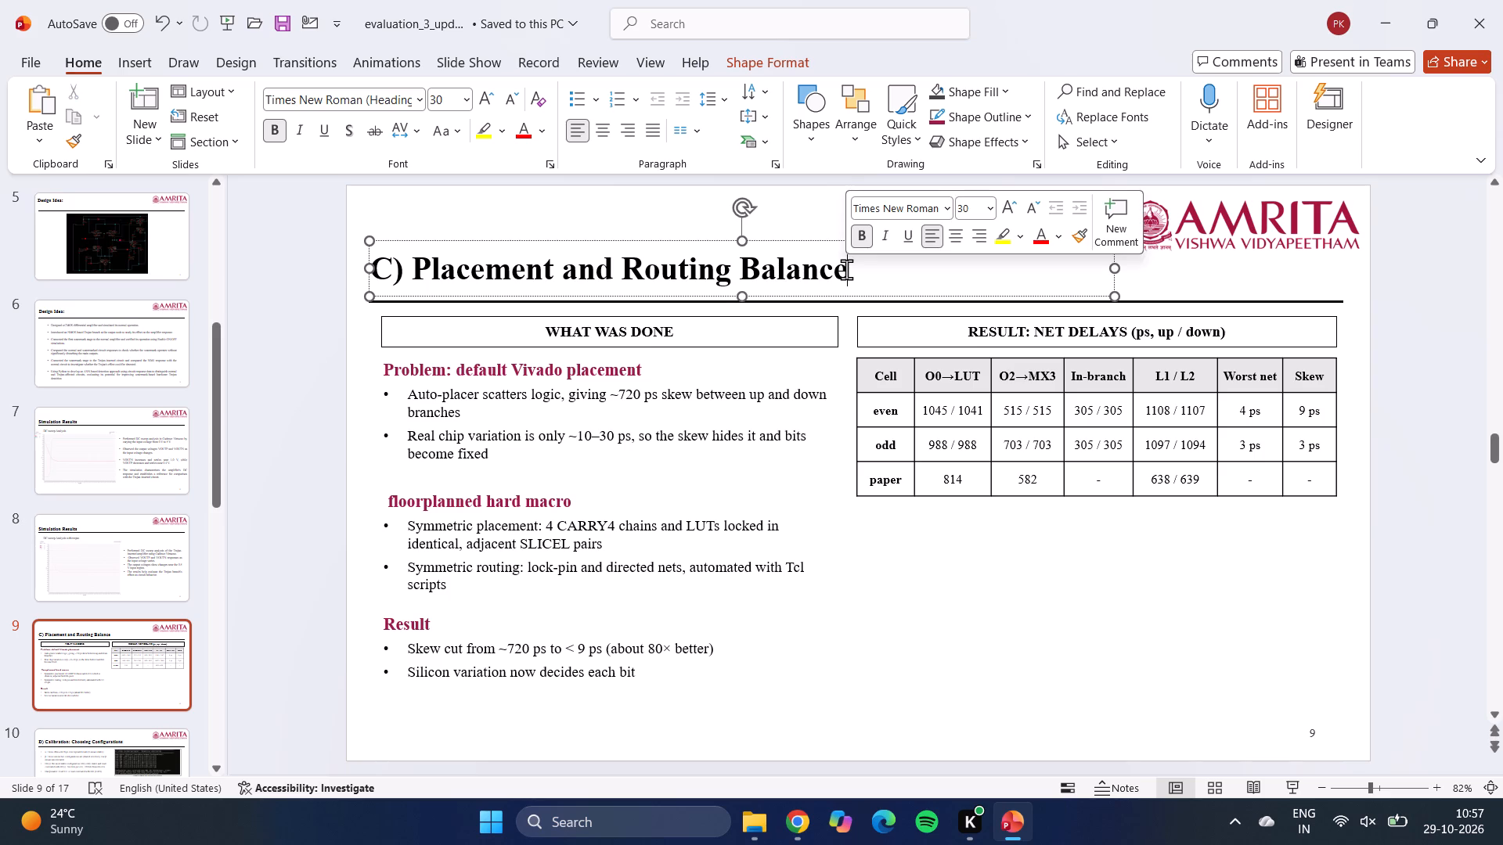
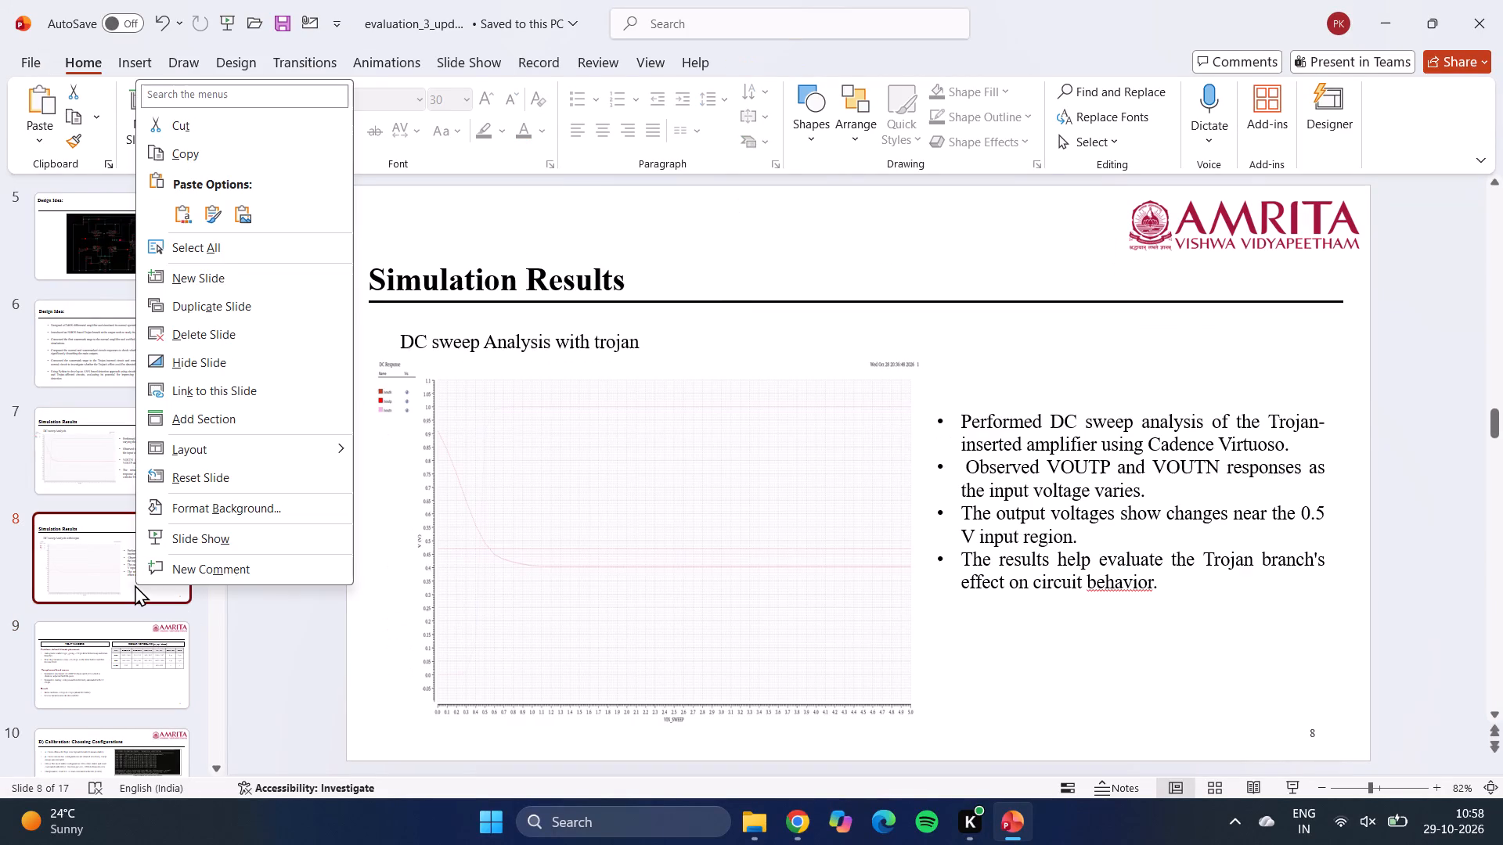
# Duplicate slide 8, the Simulation Results slide captioned "DC sweep Analysis with trojan".
pyautogui.click(205, 310)
pyautogui.click(140, 690)
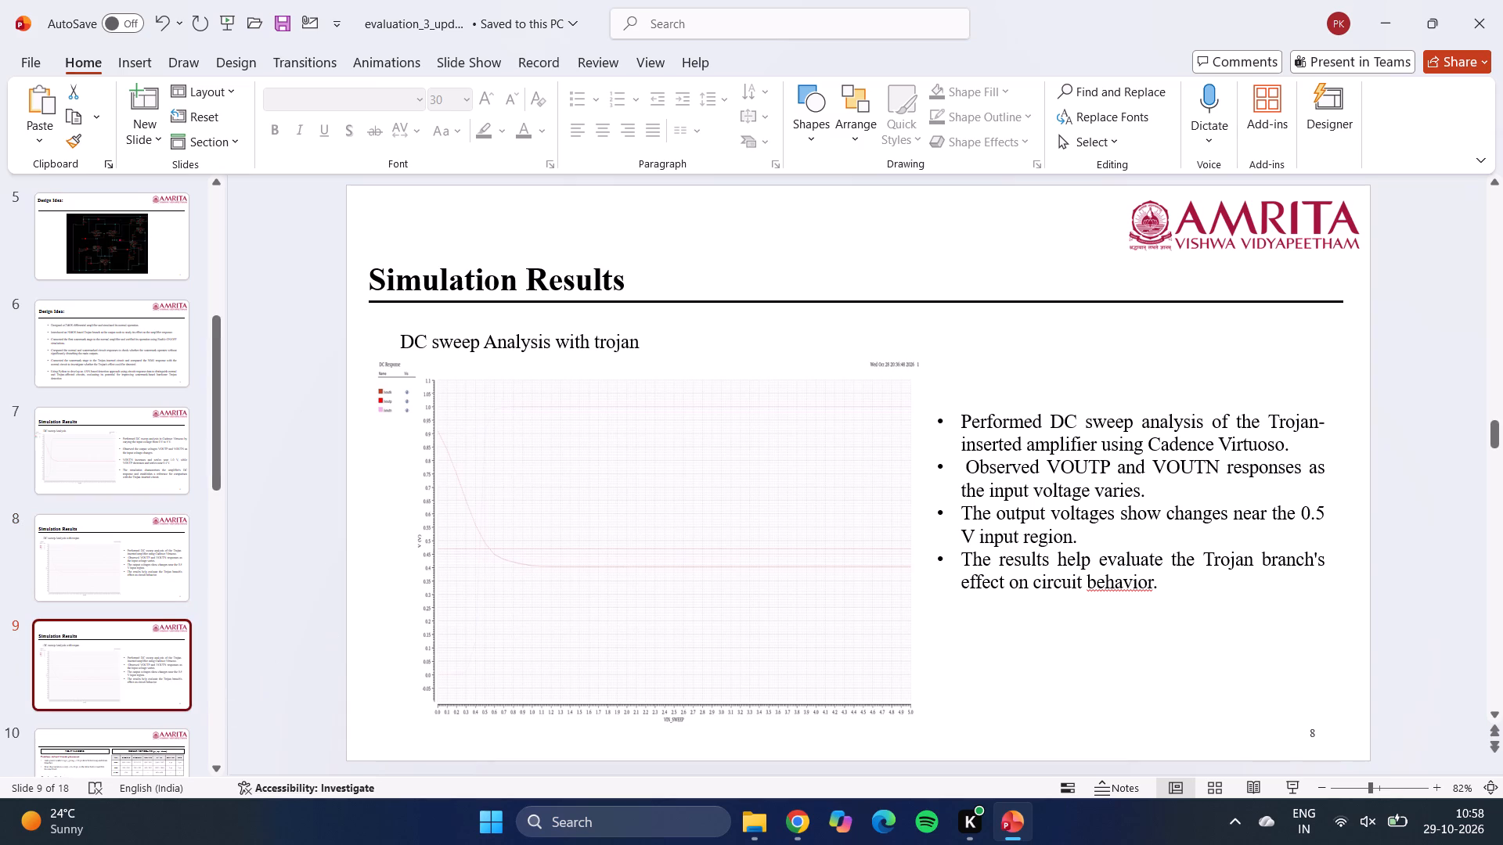
# Replace the DC response plot on the duplicated slide 9 with the copied Virtuoso Visualization & Analysis XL screenshot.
pyautogui.click(565, 505)
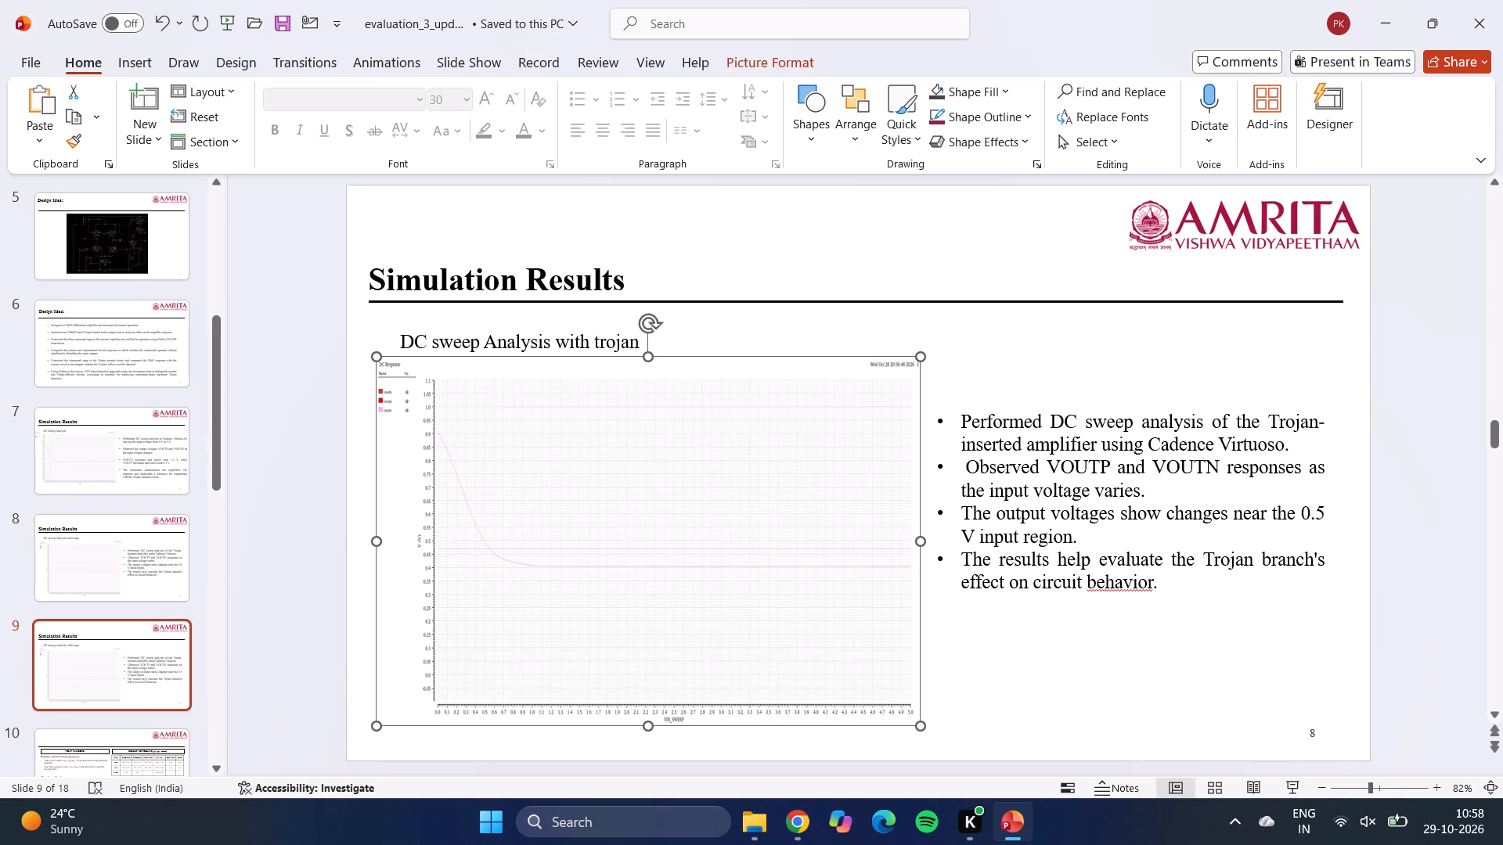
pyautogui.press('BackSpace')
pyautogui.hotkey('ctrl', 'v')
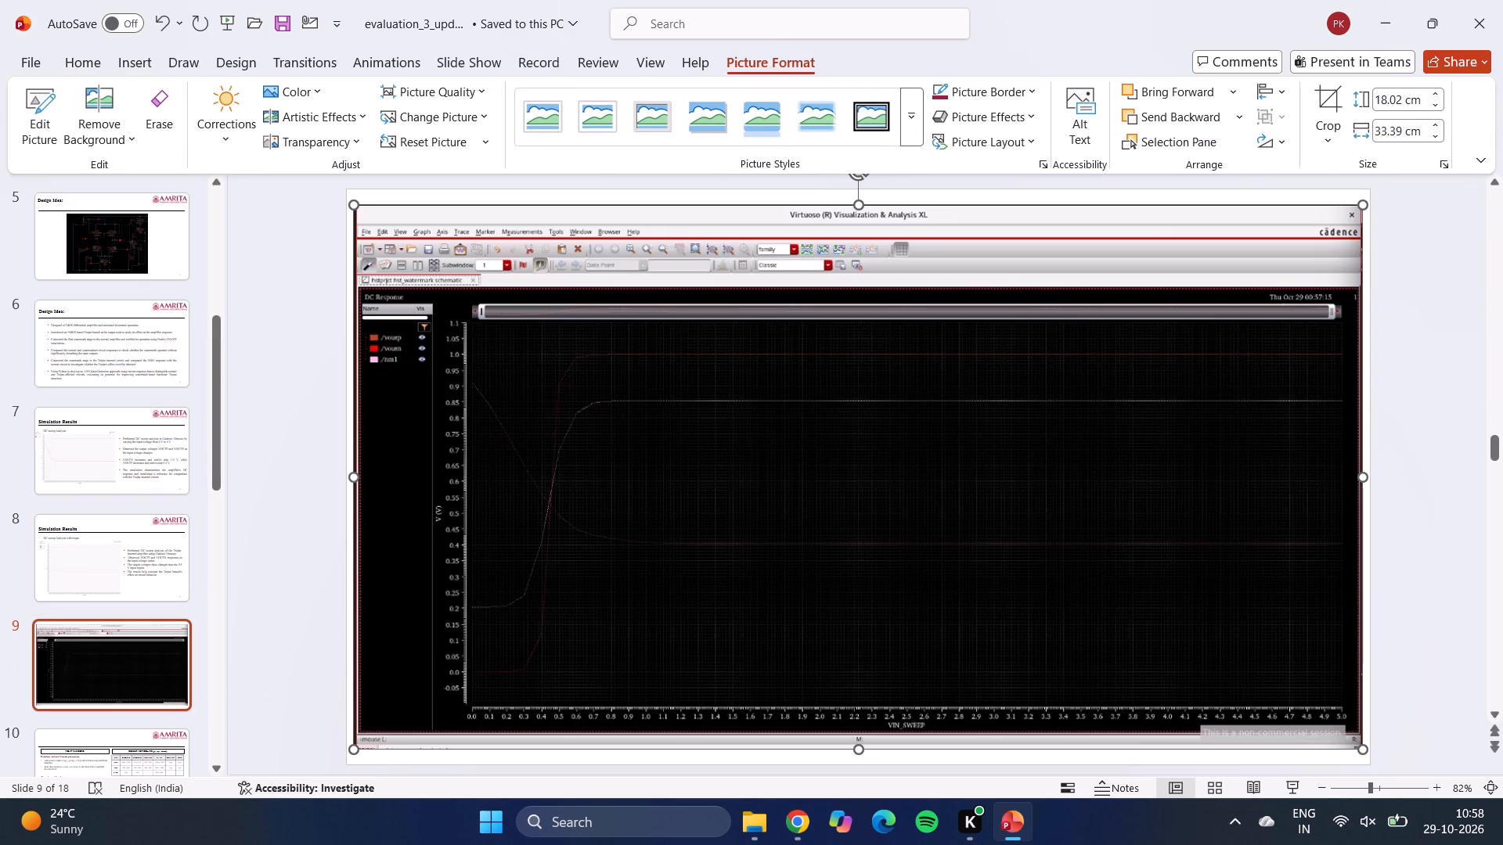
# Resize the pasted screenshot to about 12.75 cm by 19.28 cm and place it below the caption, beside the bullet text.
pyautogui.moveTo(860, 204); pyautogui.dragTo(885, 333)
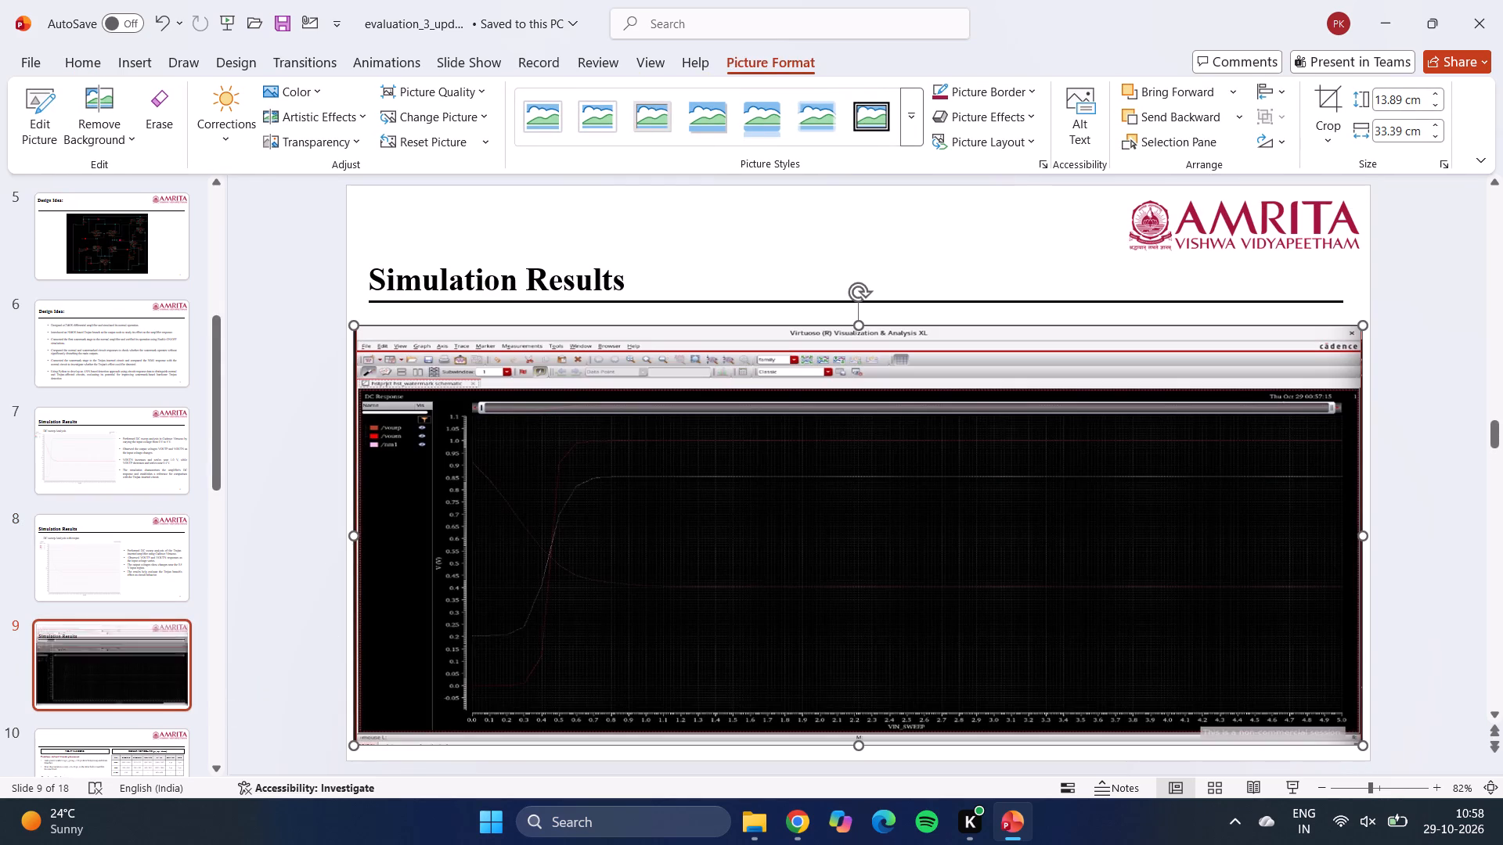
pyautogui.moveTo(356, 538); pyautogui.dragTo(452, 548)
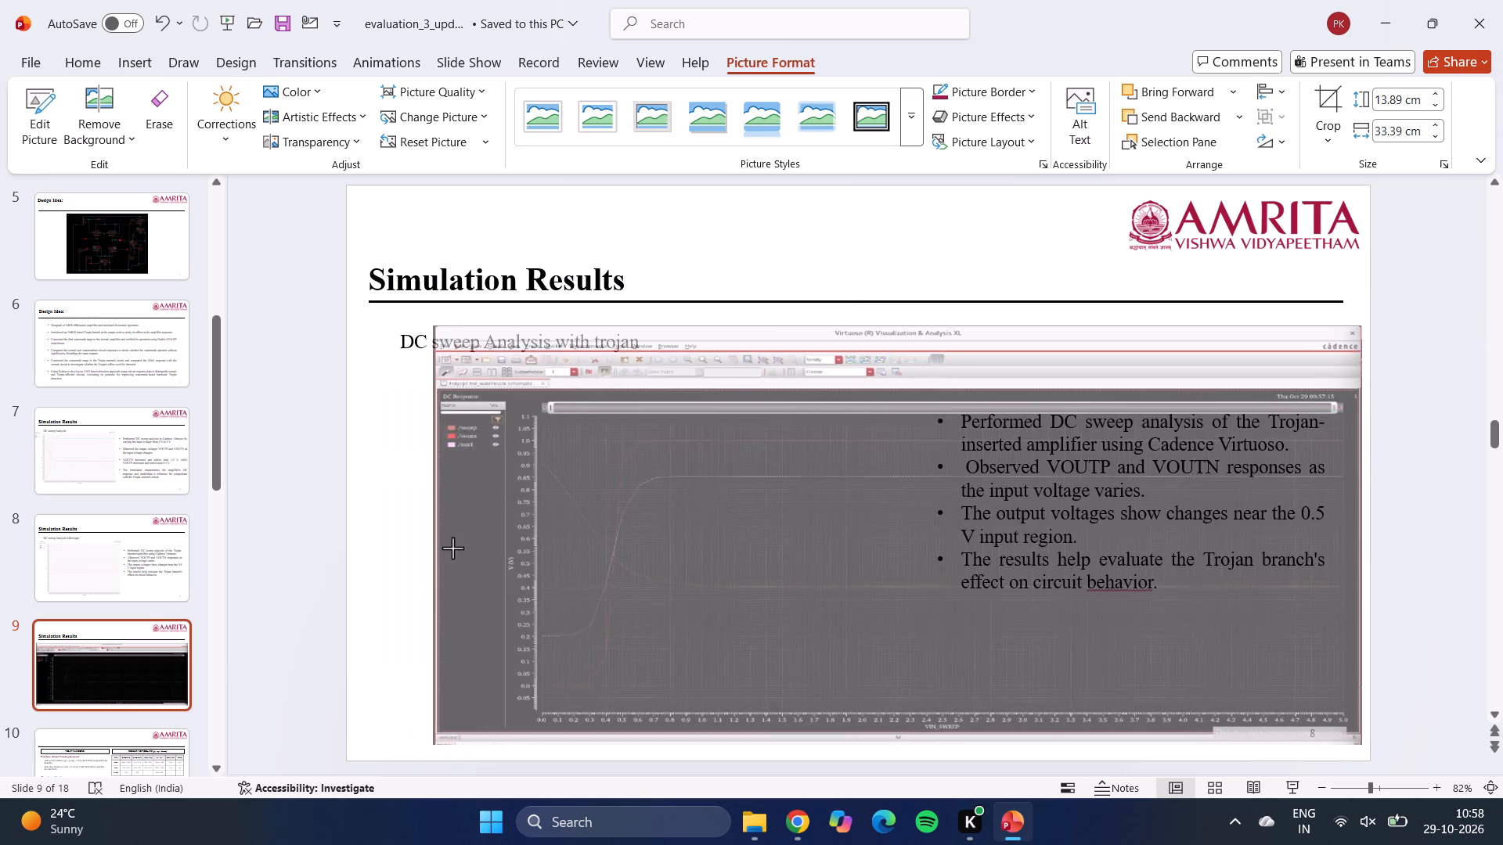
pyautogui.moveTo(452, 548); pyautogui.dragTo(463, 552)
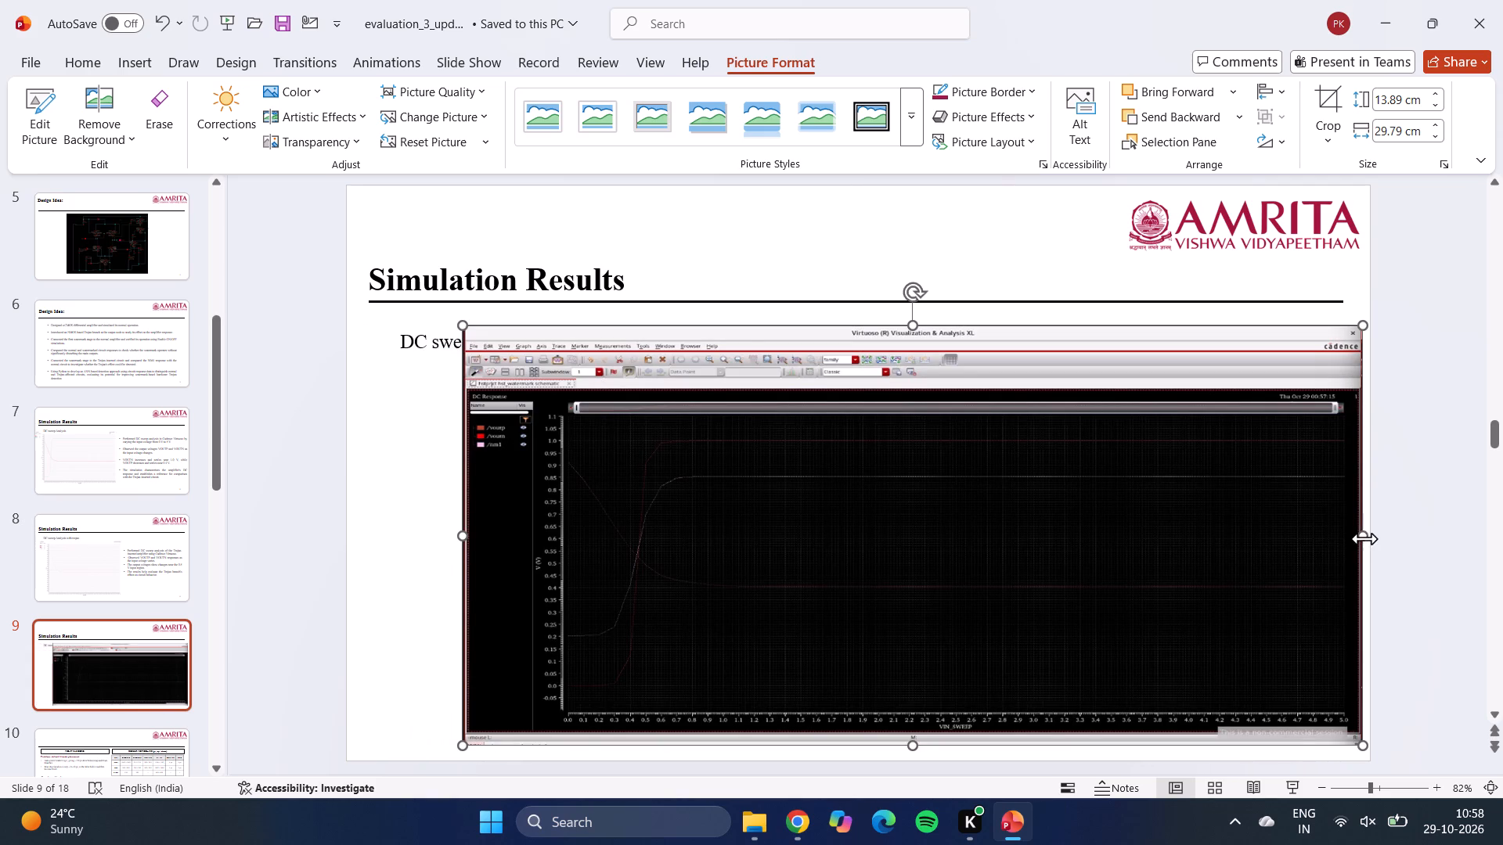
pyautogui.moveTo(1364, 538); pyautogui.dragTo(1116, 541)
pyautogui.moveTo(965, 521); pyautogui.dragTo(917, 526)
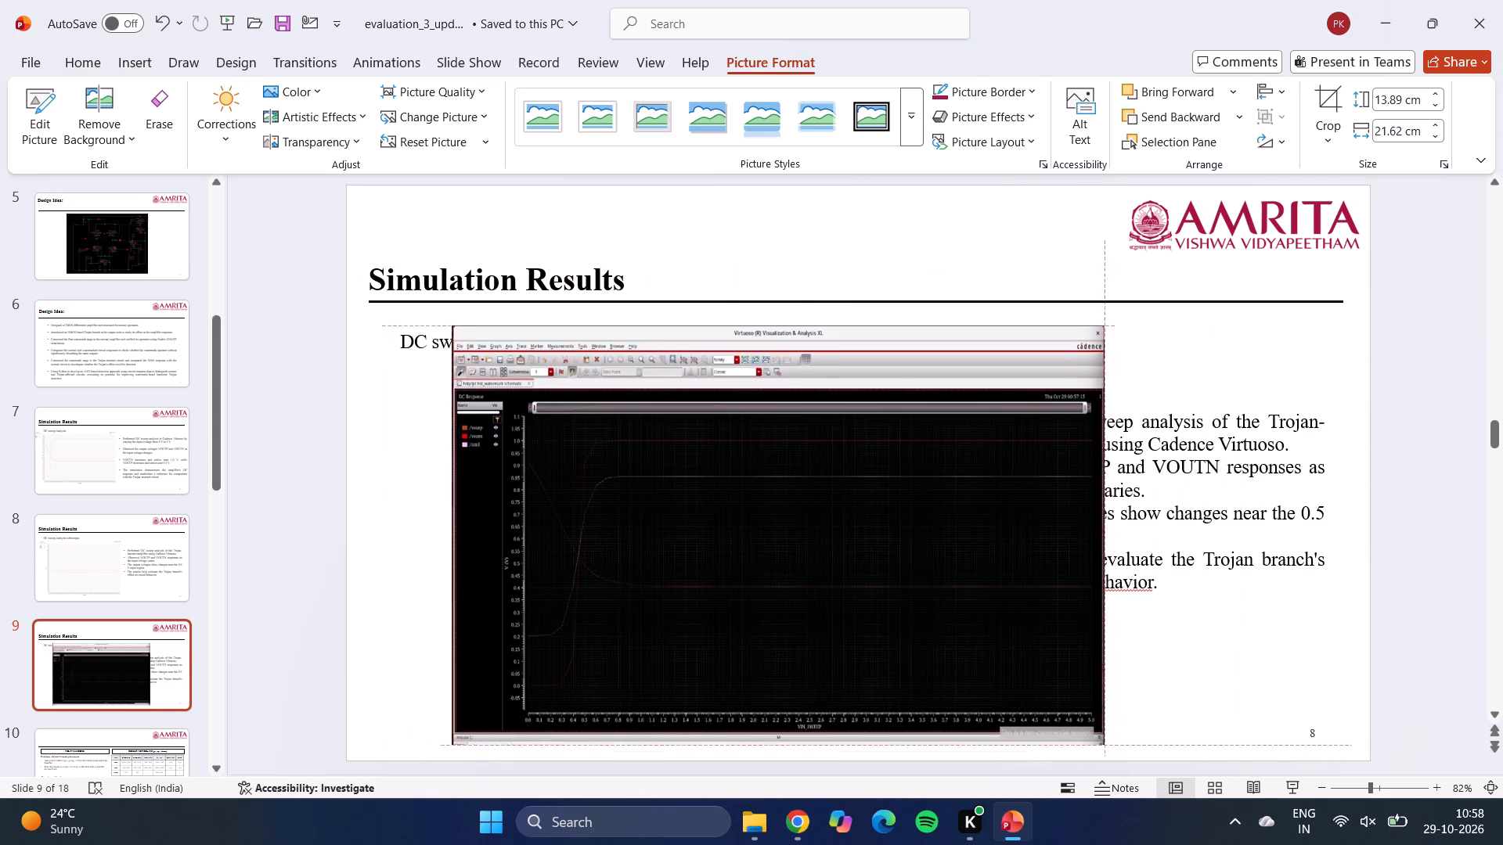
pyautogui.moveTo(917, 526); pyautogui.dragTo(896, 528)
pyautogui.moveTo(718, 328); pyautogui.dragTo(716, 361)
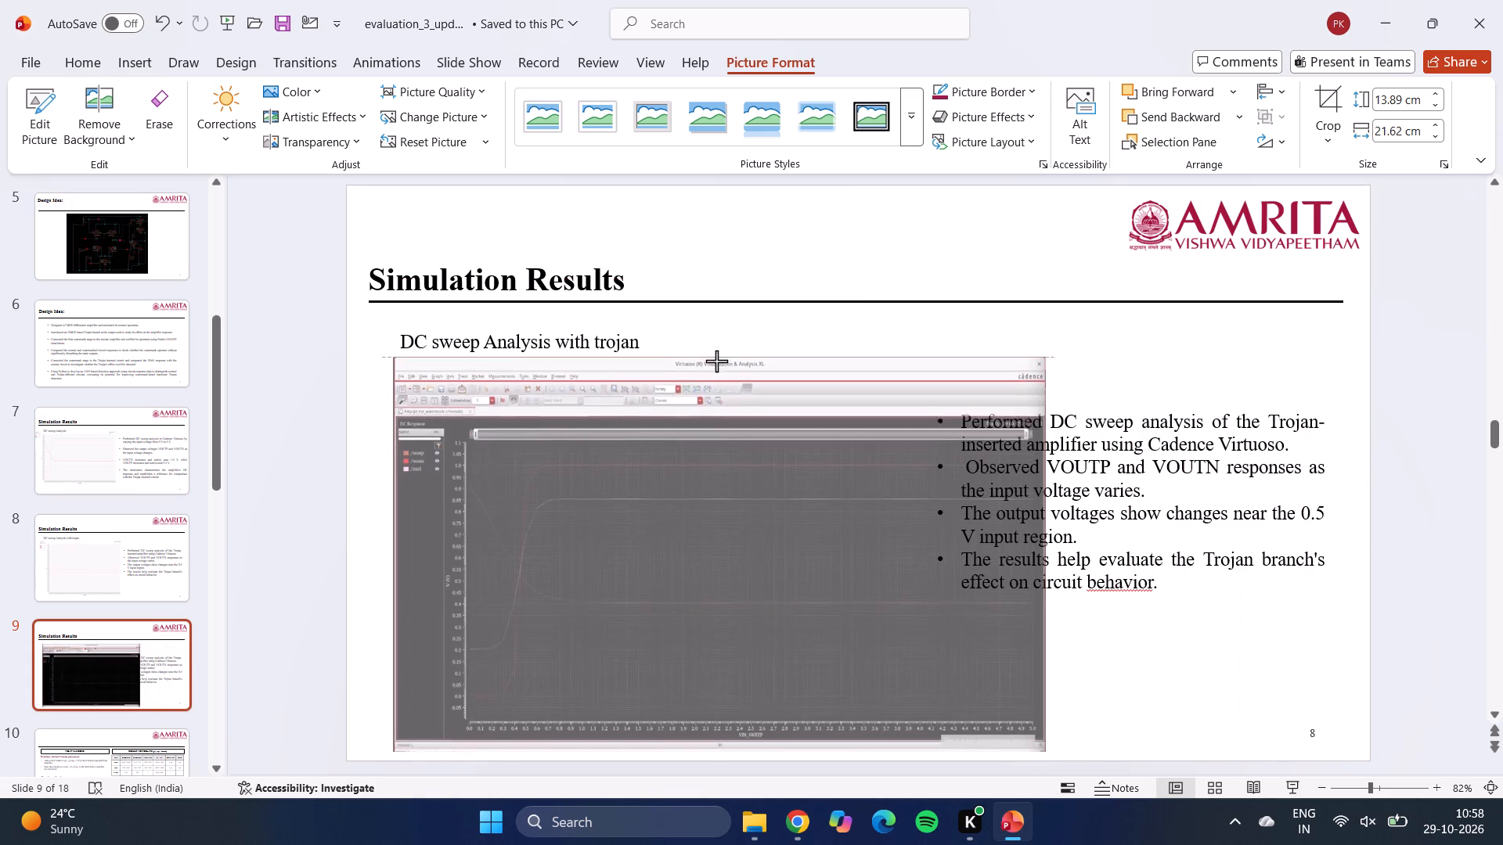
pyautogui.moveTo(716, 361); pyautogui.dragTo(712, 367)
pyautogui.moveTo(486, 518); pyautogui.dragTo(454, 505)
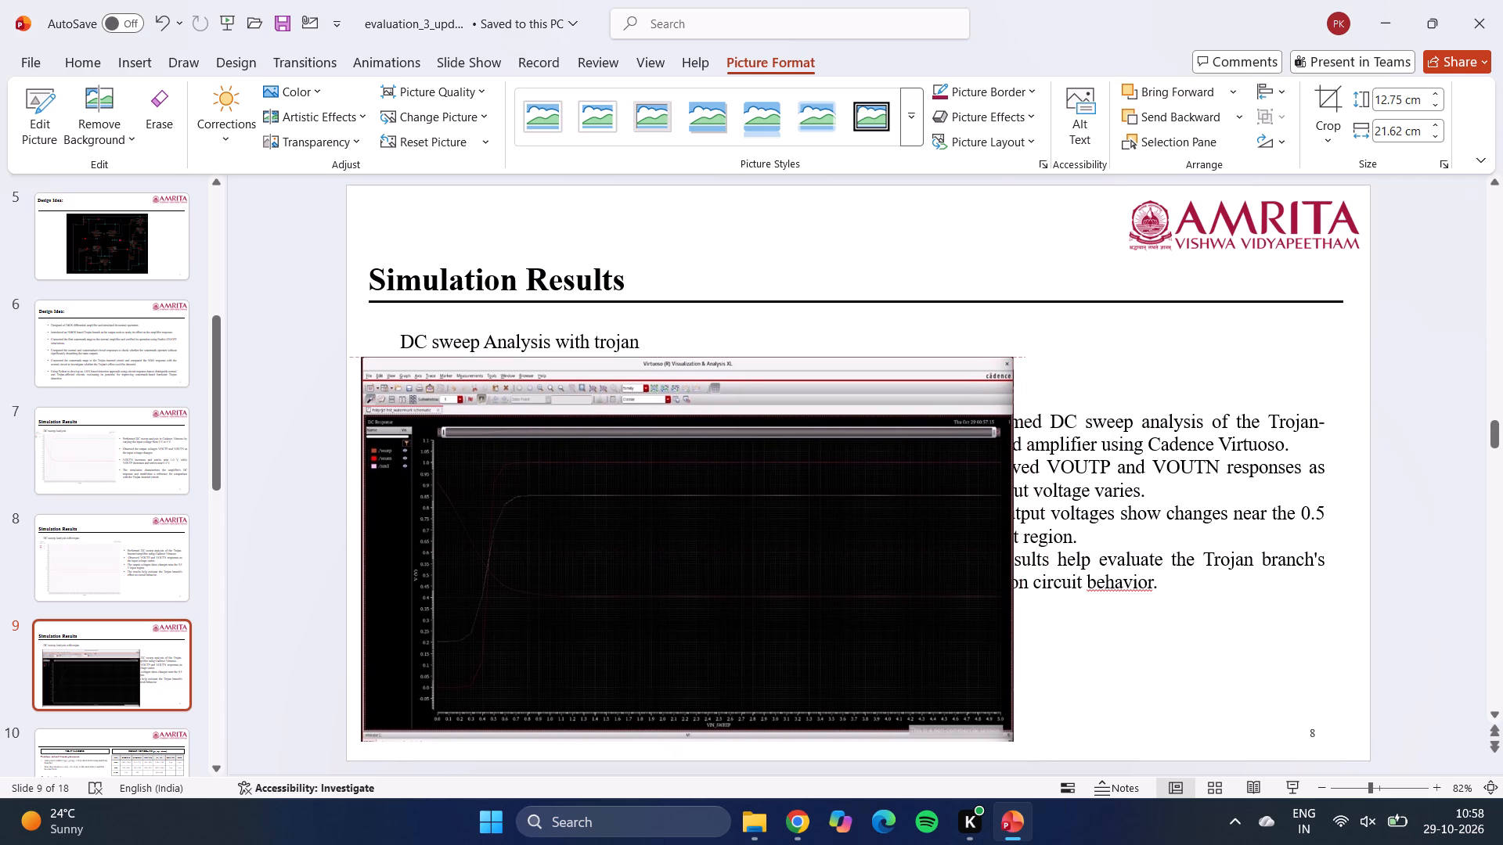
pyautogui.moveTo(454, 505); pyautogui.dragTo(439, 507)
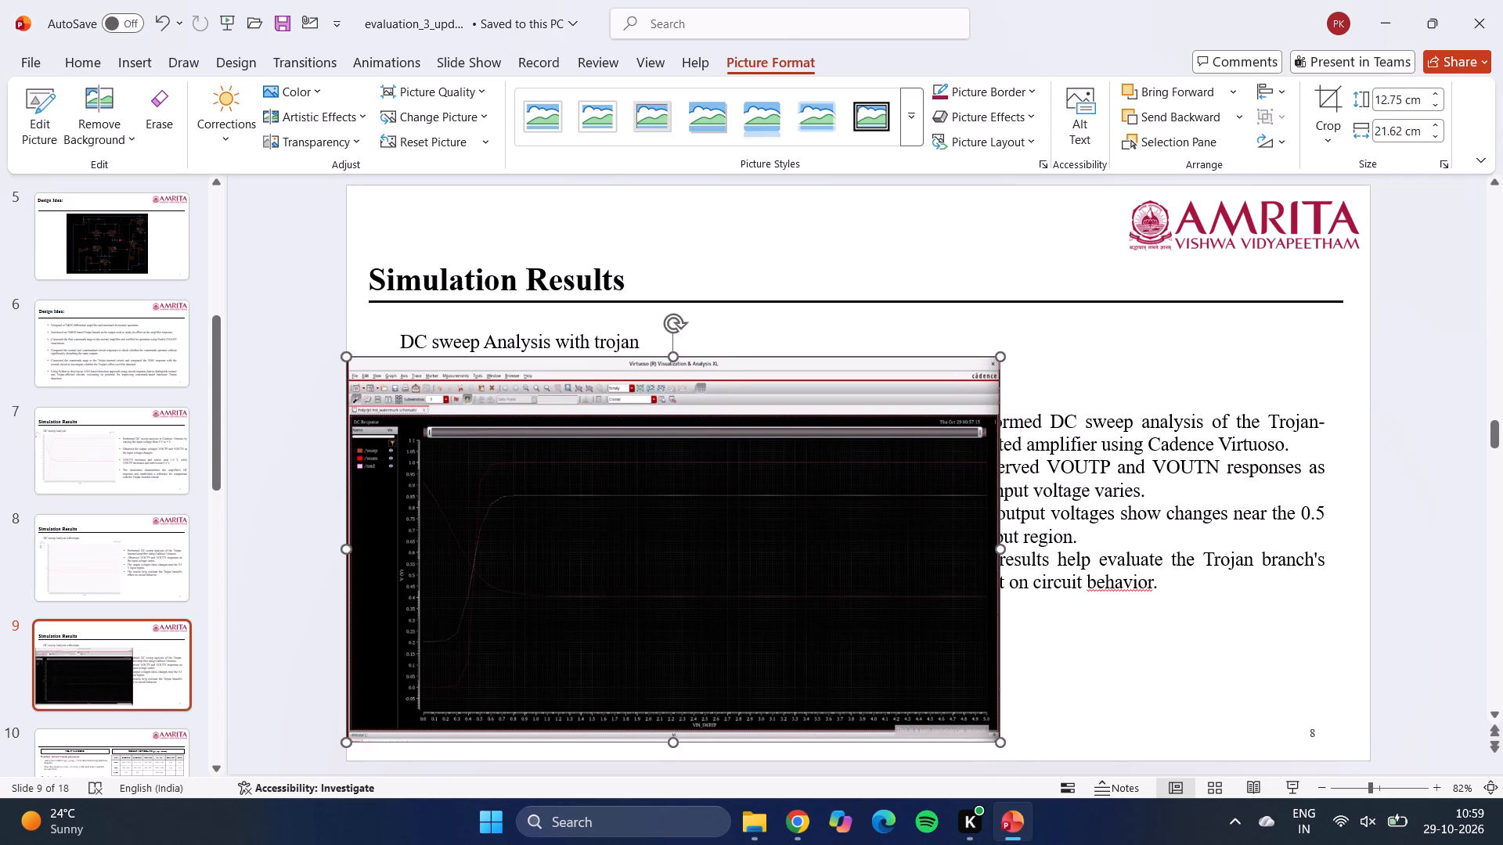
pyautogui.moveTo(1000, 548); pyautogui.dragTo(943, 544)
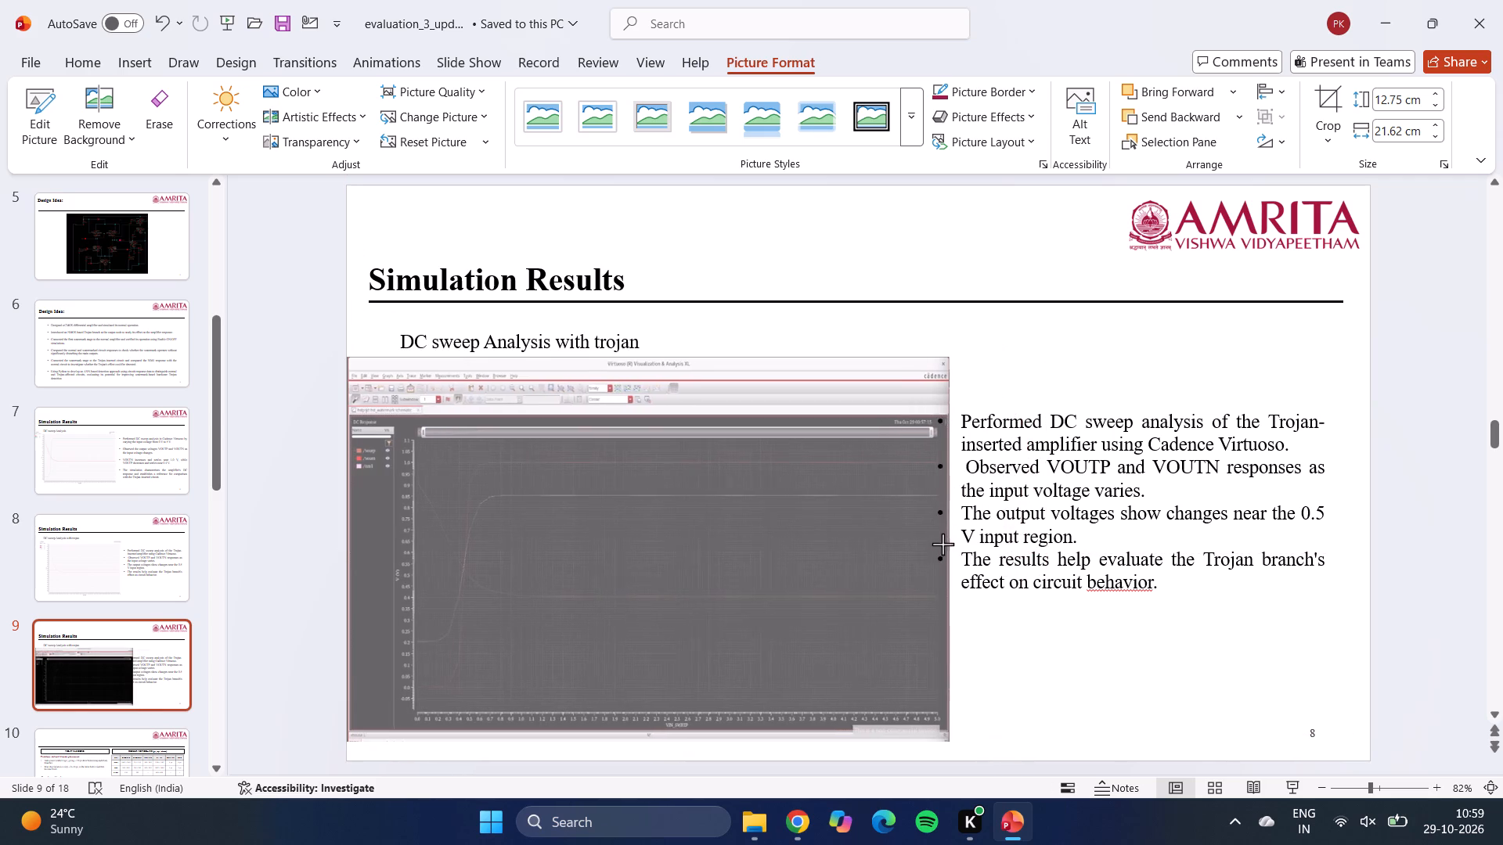
pyautogui.moveTo(943, 544); pyautogui.dragTo(932, 545)
pyautogui.click(707, 566)
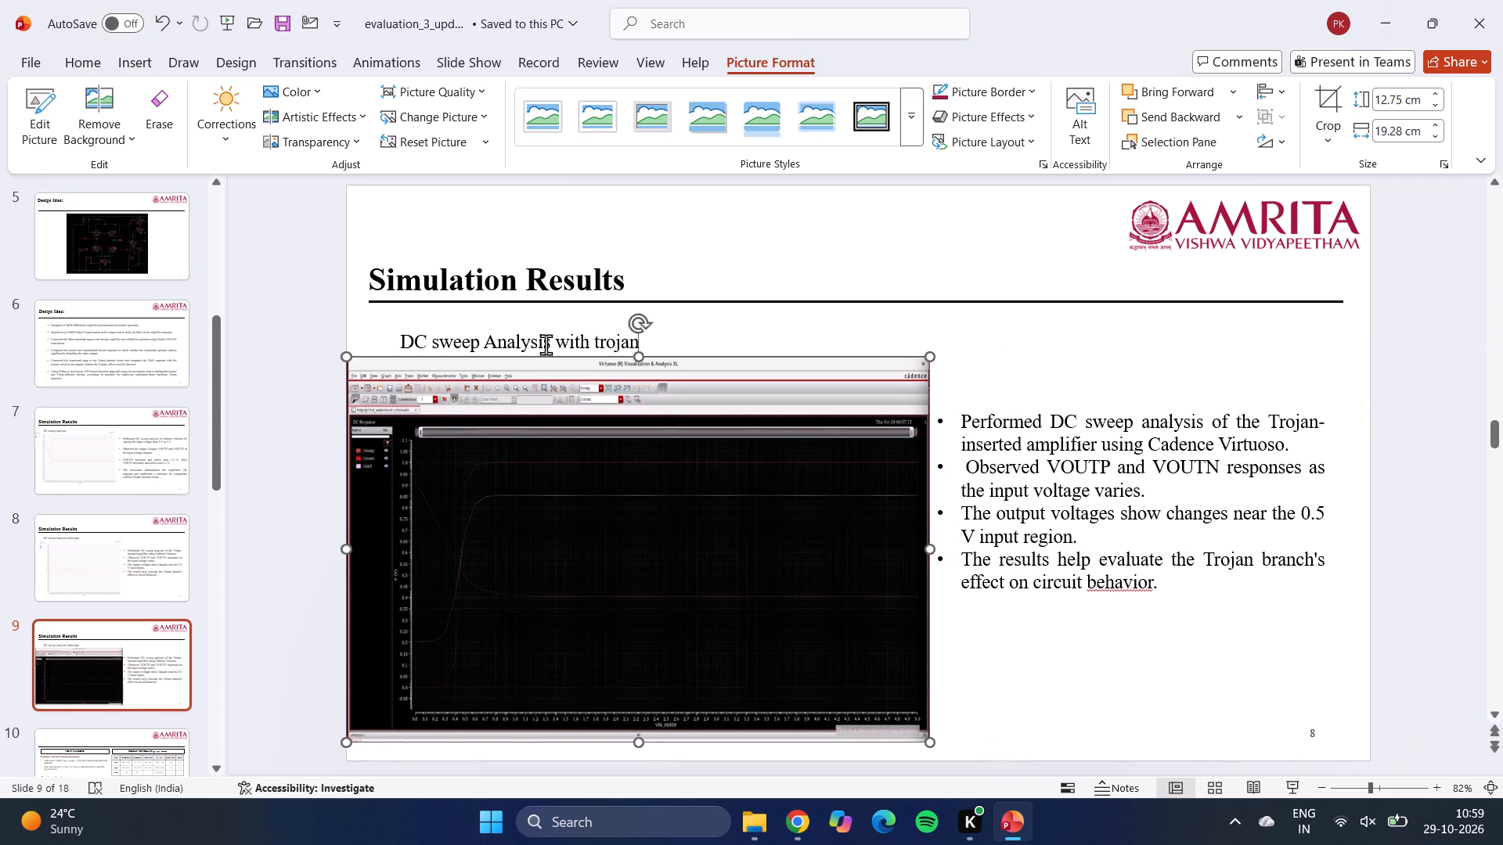
# Replace "DC sweep Analysis" with "Watermarking" in the slide 9 caption, keeping the words about the trojan.
pyautogui.click(659, 346)
pyautogui.click(639, 343)
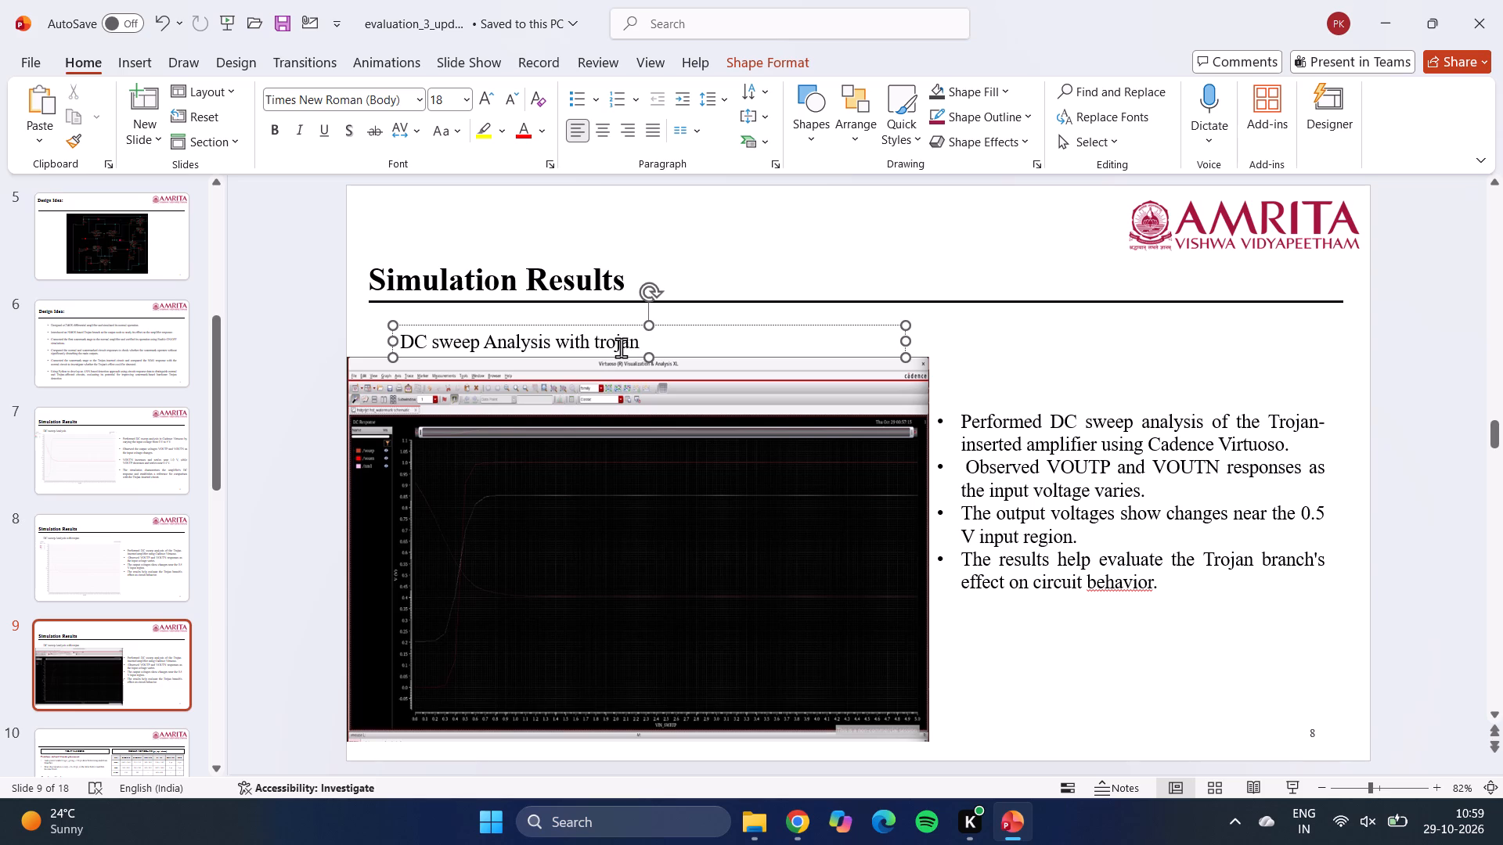
pyautogui.press('Left')
pyautogui.press('Left')
pyautogui.press('Left')
pyautogui.press('Left')
pyautogui.press('Left')
pyautogui.press('Left')
pyautogui.press('Left')
pyautogui.press('Left')
pyautogui.press('Left')
pyautogui.press('Left')
pyautogui.press('Left')
pyautogui.press('Left')
pyautogui.press('BackSpace')
pyautogui.press('BackSpace')
pyautogui.press('BackSpace')
pyautogui.press('BackSpace')
pyautogui.press('BackSpace')
pyautogui.press('BackSpace')
pyautogui.press('BackSpace')
pyautogui.press('BackSpace')
pyautogui.press('BackSpace')
pyautogui.press('BackSpace')
pyautogui.press('BackSpace')
pyautogui.press('BackSpace')
pyautogui.press('BackSpace')
pyautogui.press('BackSpace')
pyautogui.press('BackSpace')
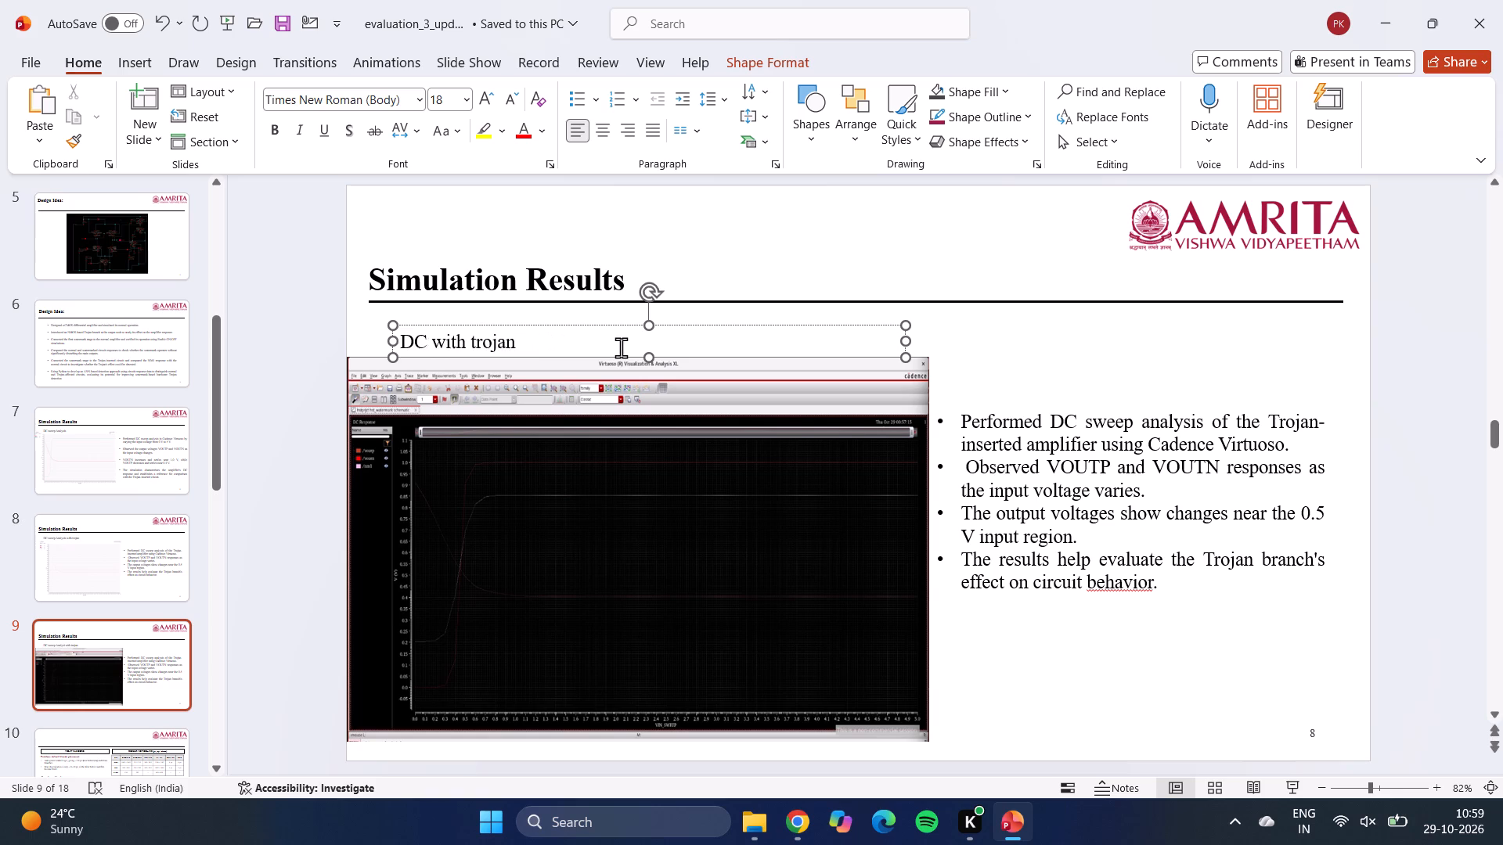
pyautogui.press('BackSpace')
pyautogui.press('BackSpace')
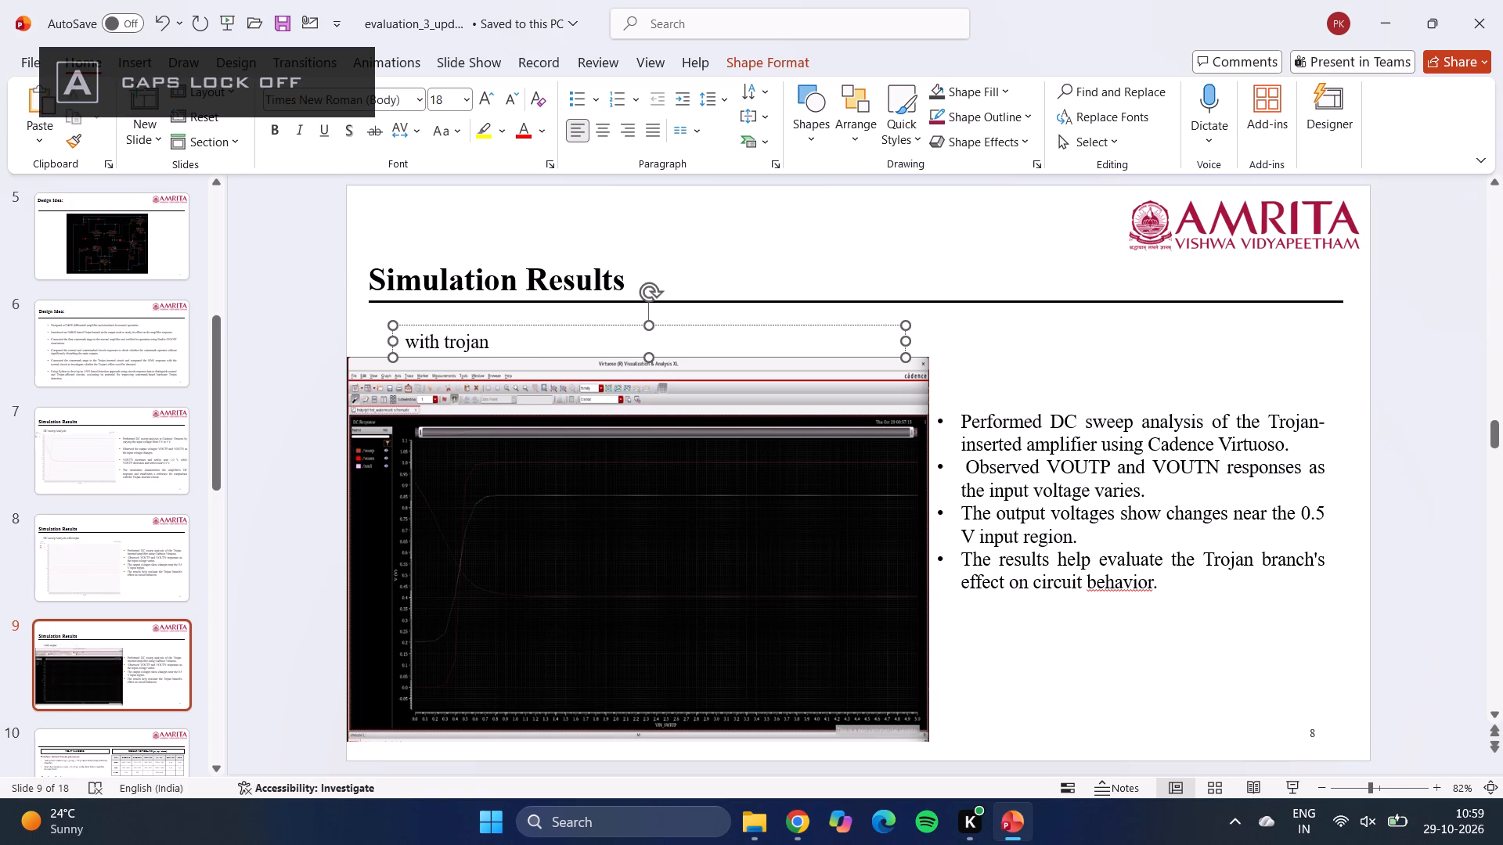
pyautogui.press('BackSpace')
pyautogui.press('c')
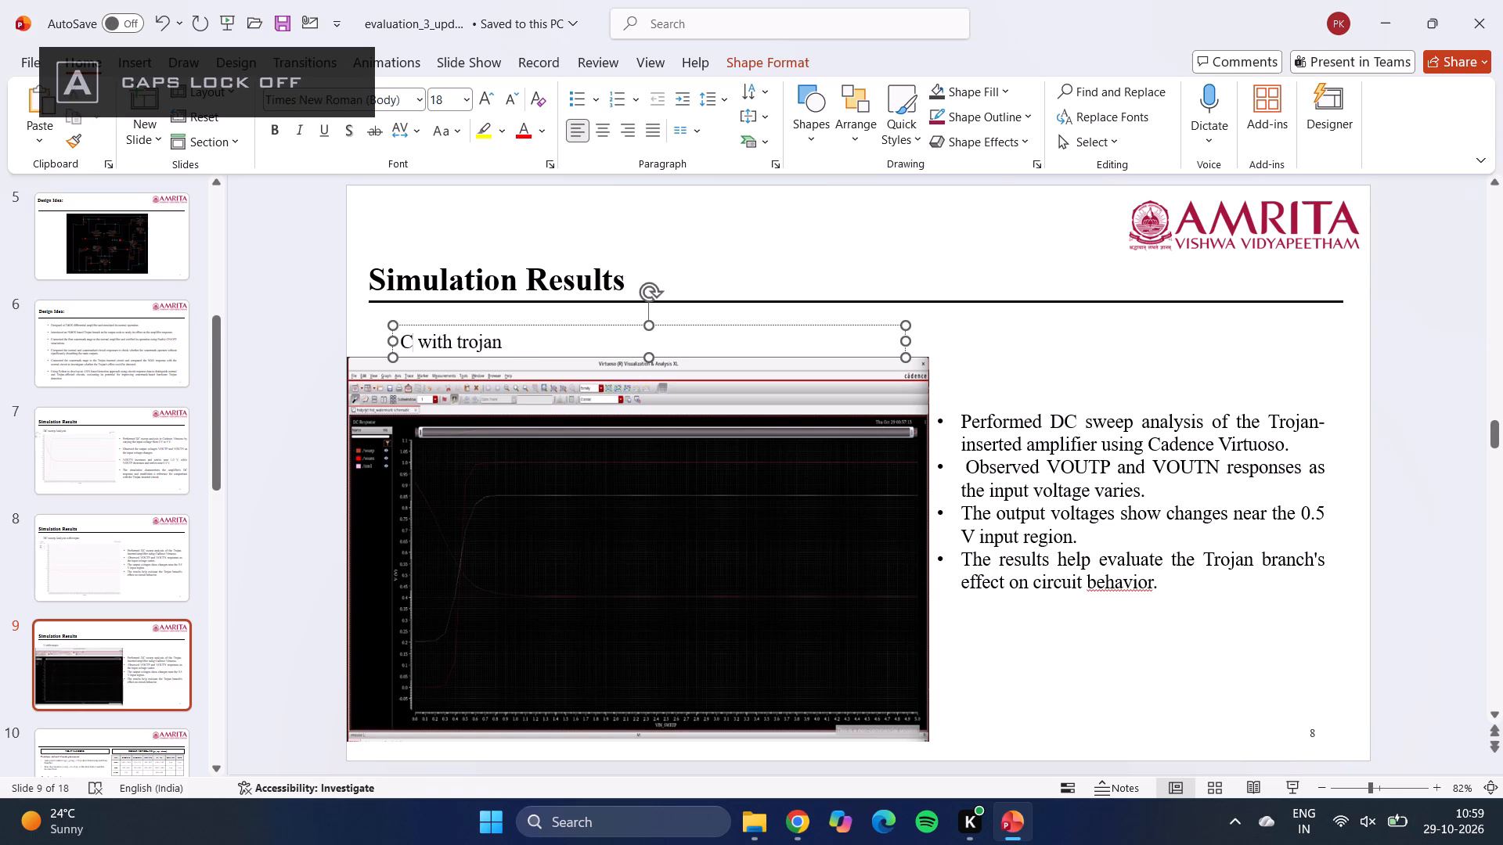
pyautogui.press('BackSpace')
pyautogui.press('w')
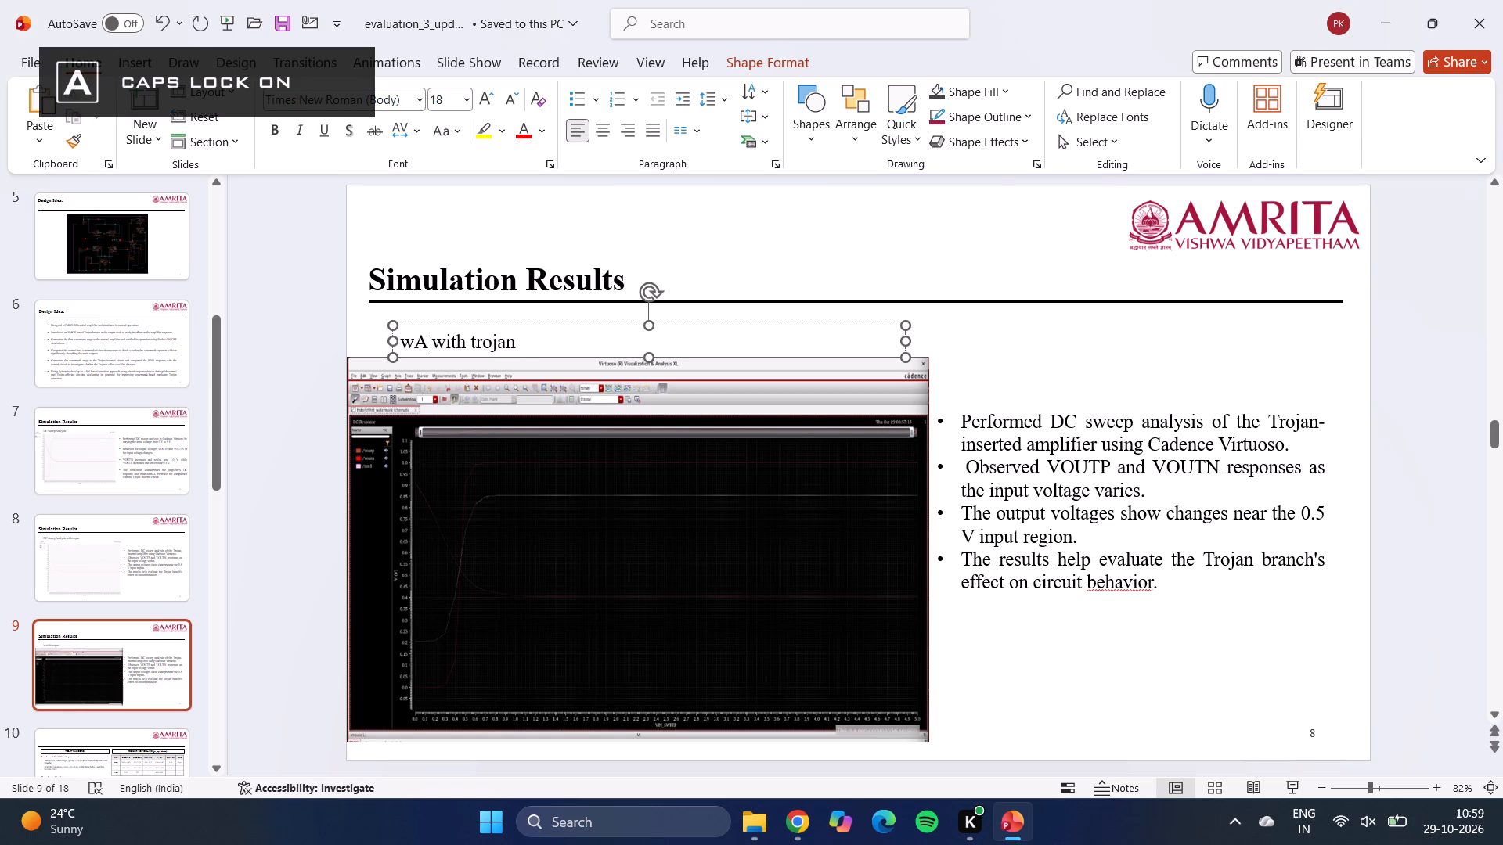
pyautogui.press('BackSpace')
pyautogui.press('BackSpace')
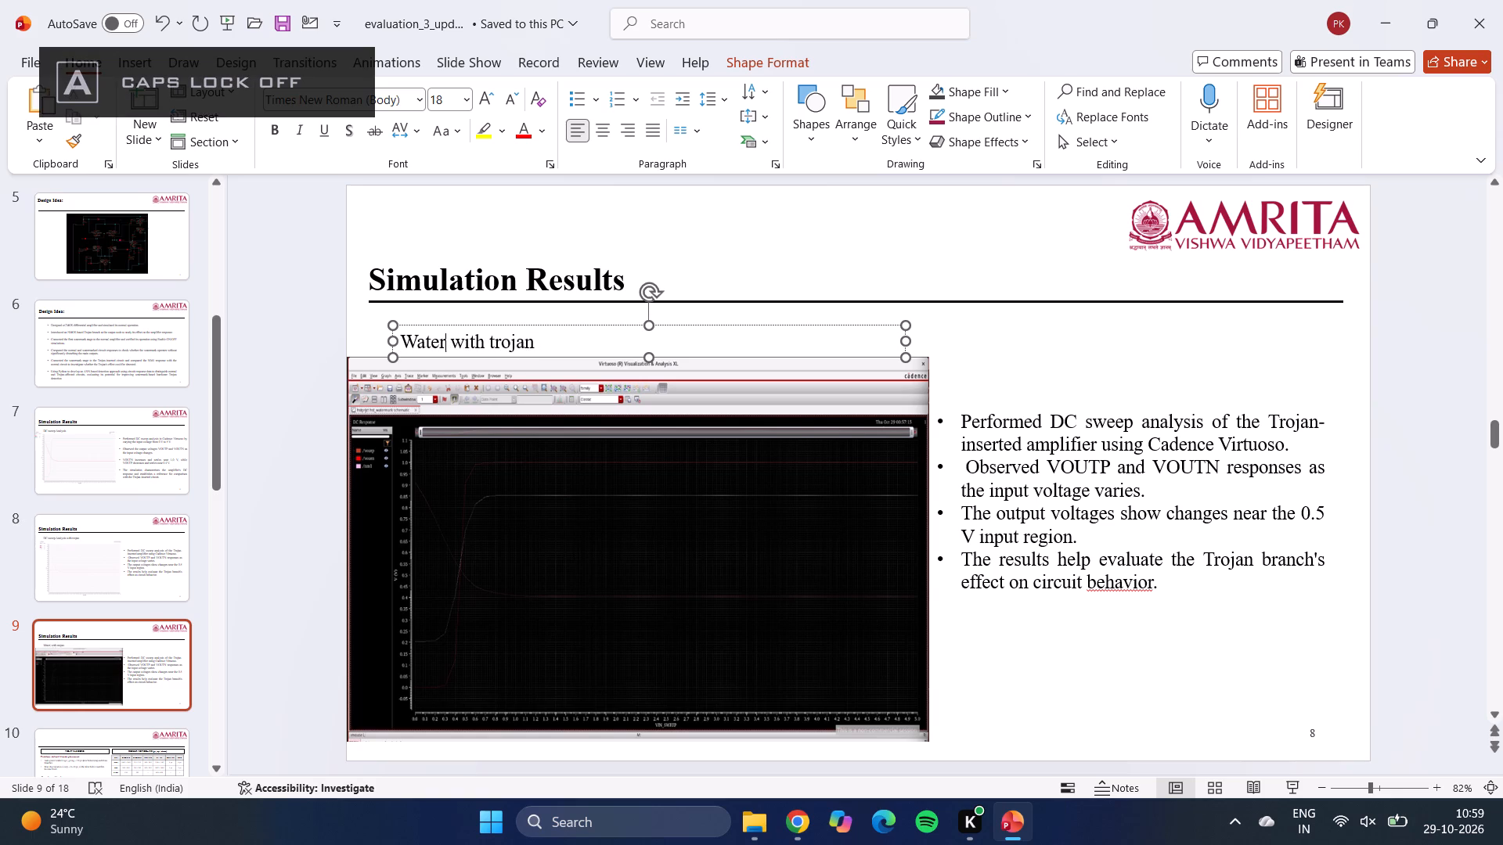
pyautogui.write('marking')
pyautogui.press('space')
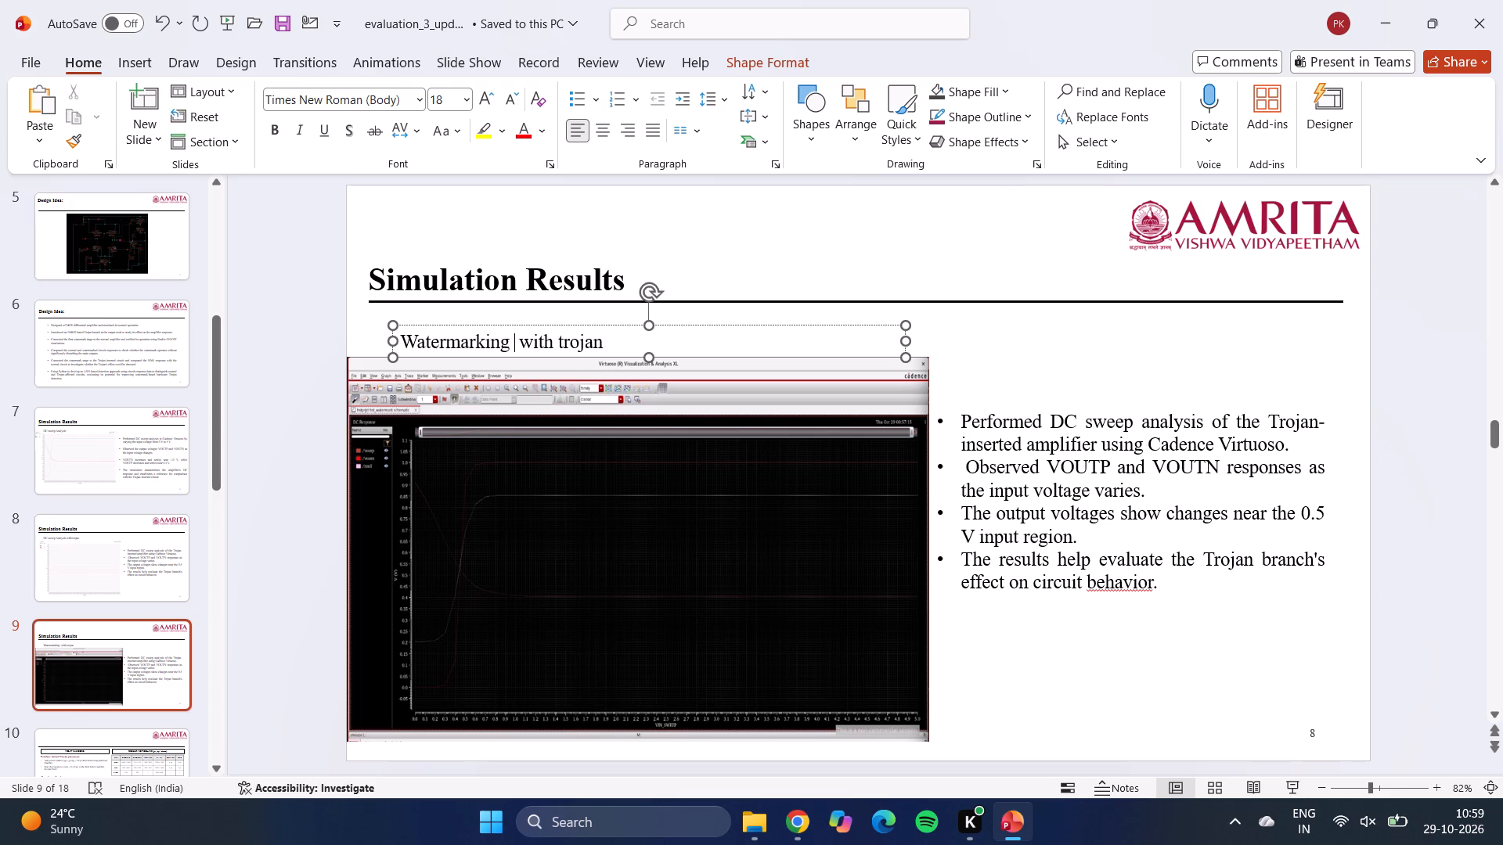
# Change "with" to "without" in the caption and remove the extra space, so it reads "Watermarking without trojan".
pyautogui.press('Right')
pyautogui.press('Right')
pyautogui.press('Right')
pyautogui.press('Right')
pyautogui.press('Right')
pyautogui.write('out')
pyautogui.click(518, 345)
pyautogui.press('BackSpace')
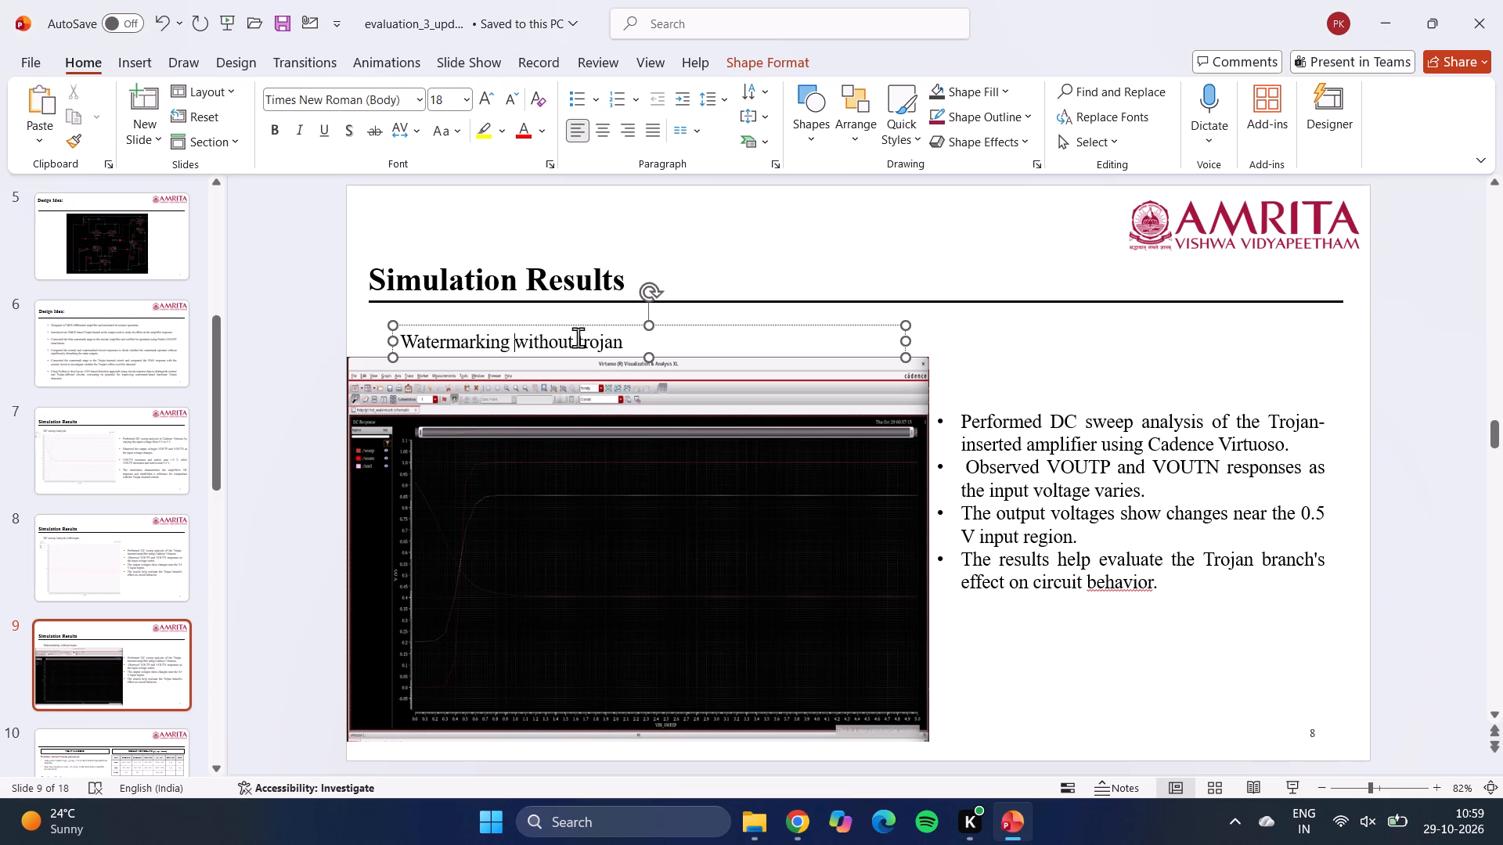
# Move the "Watermarking without trojan" caption left and slightly up, near the left edge of the plot screenshot.
pyautogui.click(577, 331)
pyautogui.click(575, 326)
pyautogui.moveTo(575, 326); pyautogui.dragTo(513, 323)
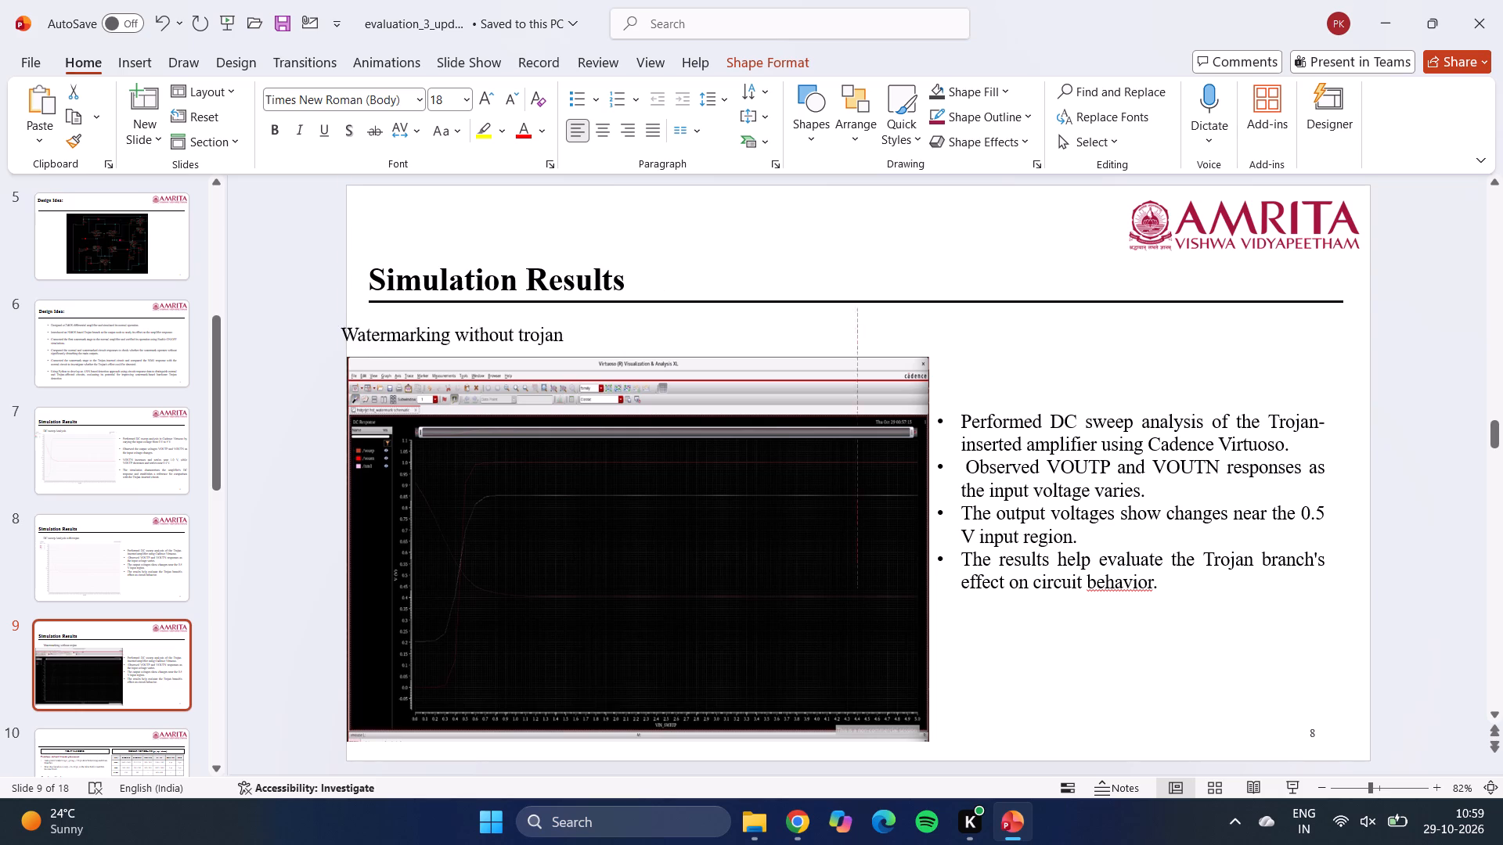
pyautogui.moveTo(513, 323); pyautogui.dragTo(524, 322)
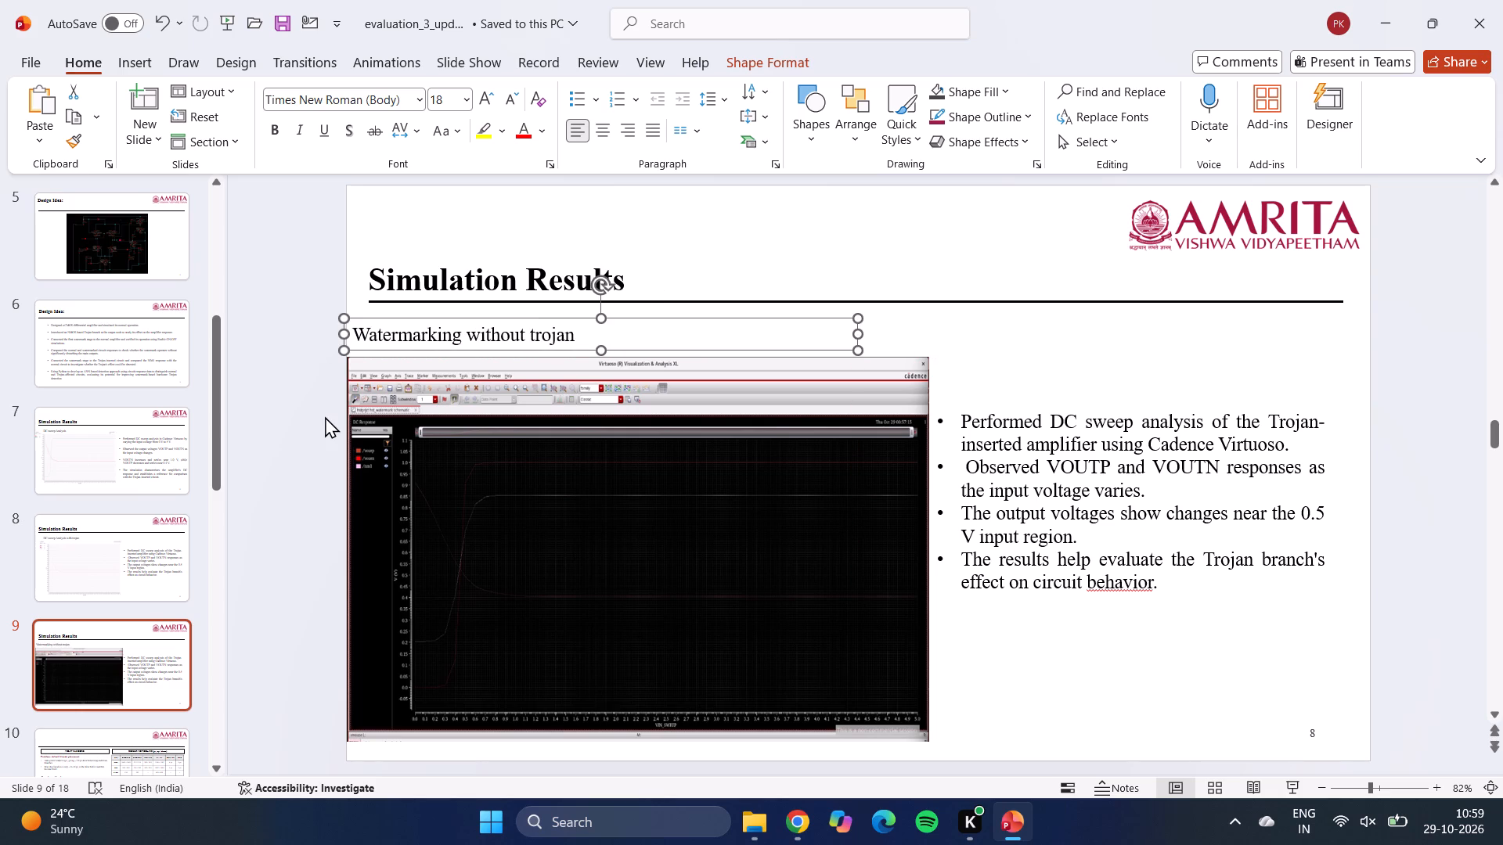
pyautogui.click(325, 416)
# Shift the plot screenshot slightly right and up, lining its left edge up with the caption text above.
pyautogui.click(503, 433)
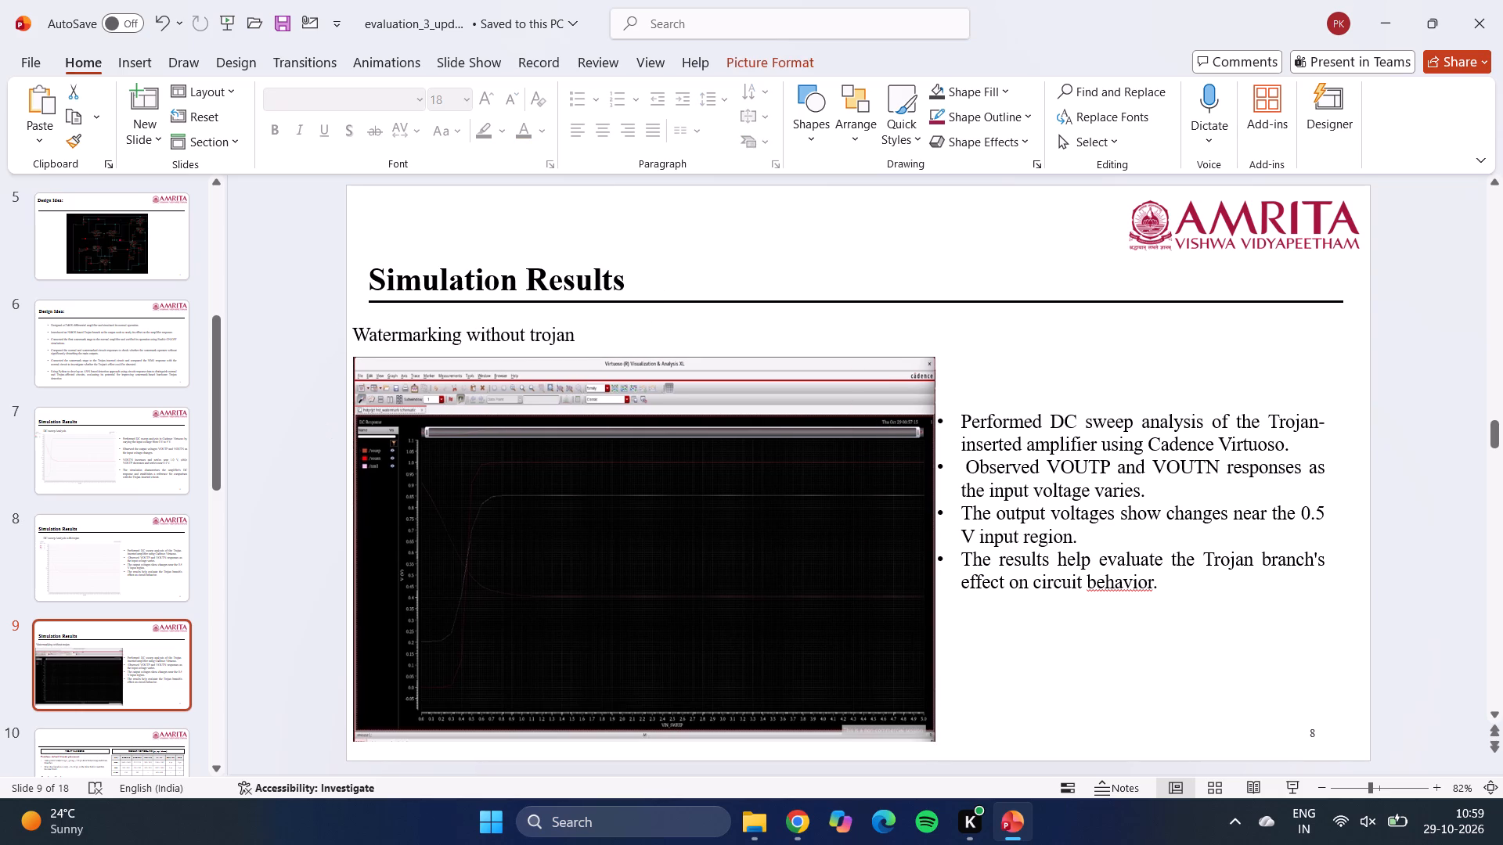
pyautogui.click(455, 461)
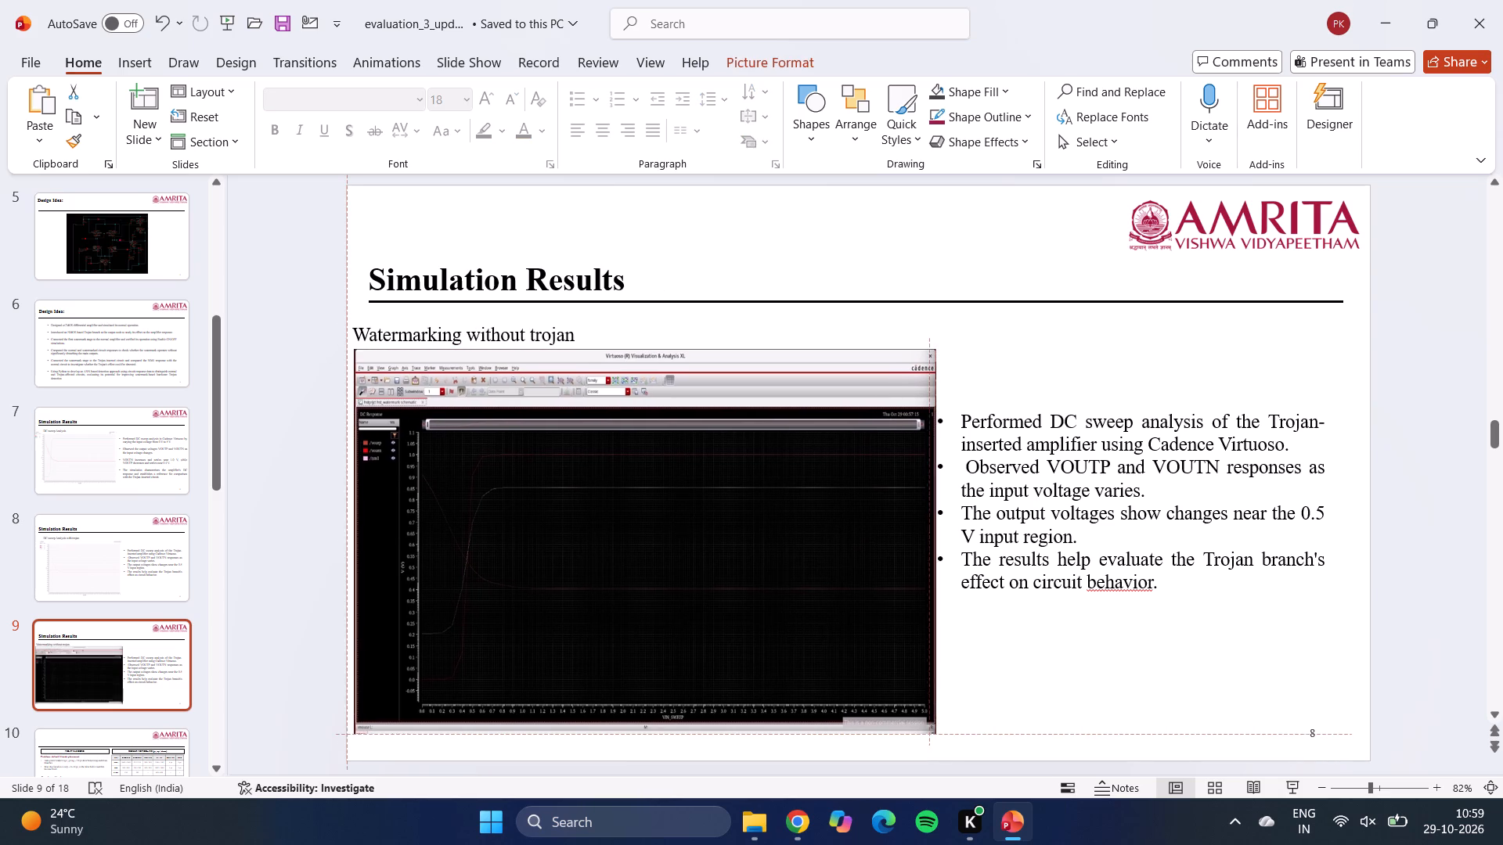
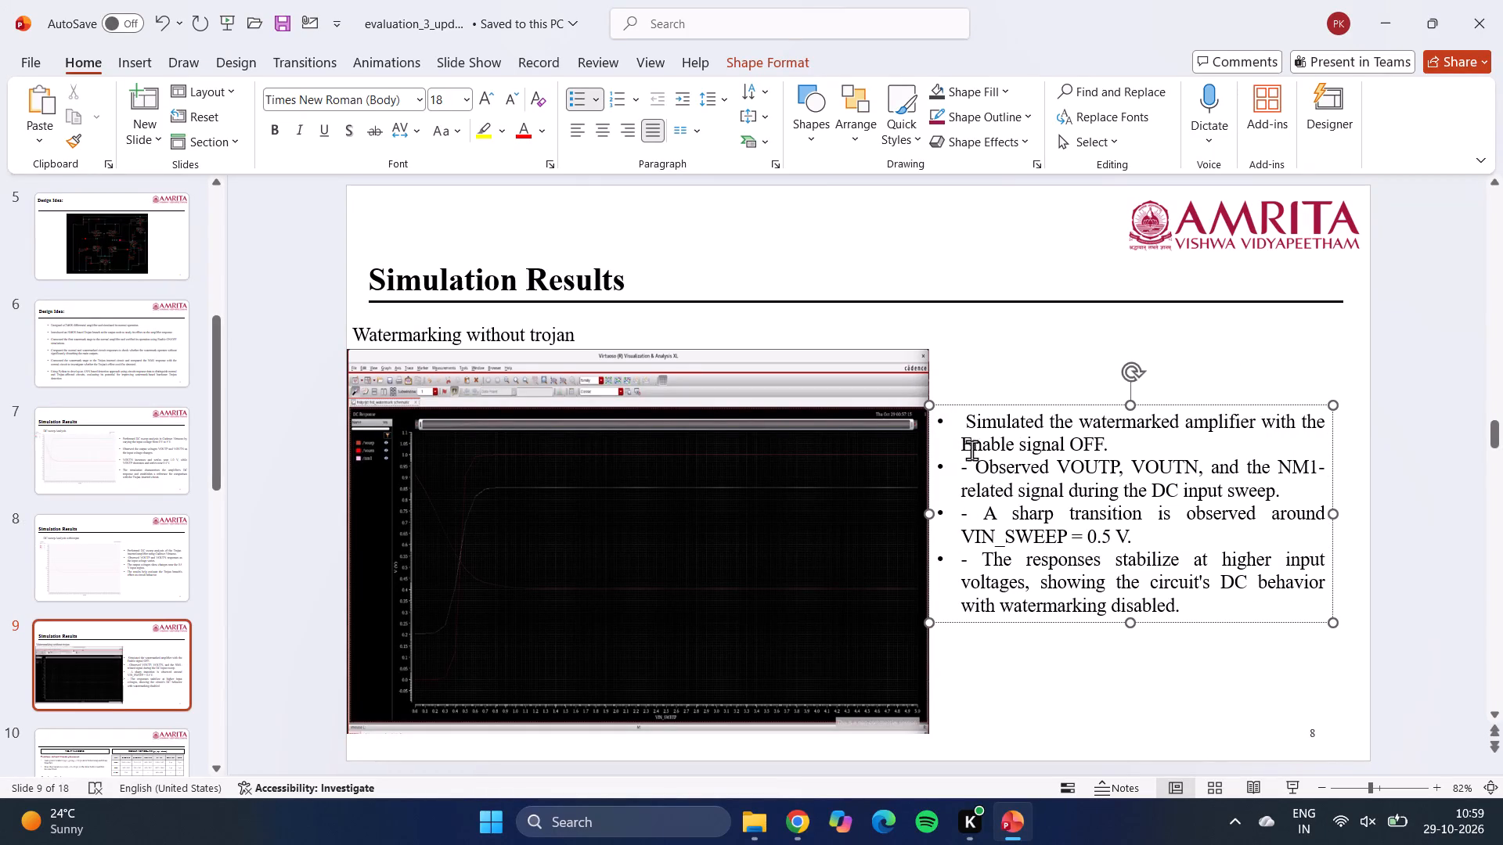
# Remove the stray leading hyphens from the last three bullets beside the plot on slide 9.
pyautogui.click(970, 462)
pyautogui.press('BackSpace')
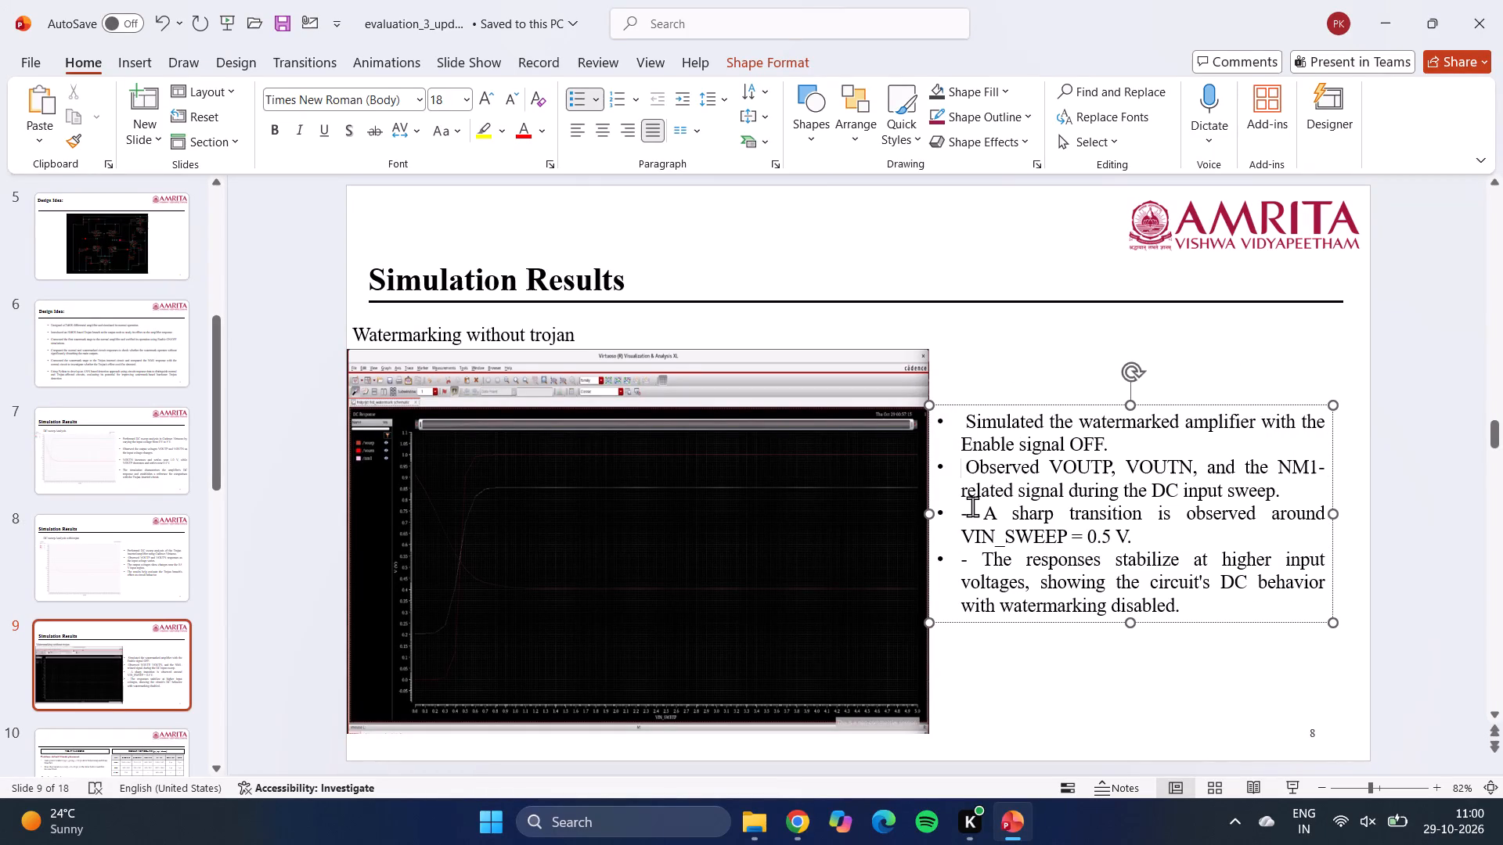
pyautogui.click(972, 506)
pyautogui.press('BackSpace')
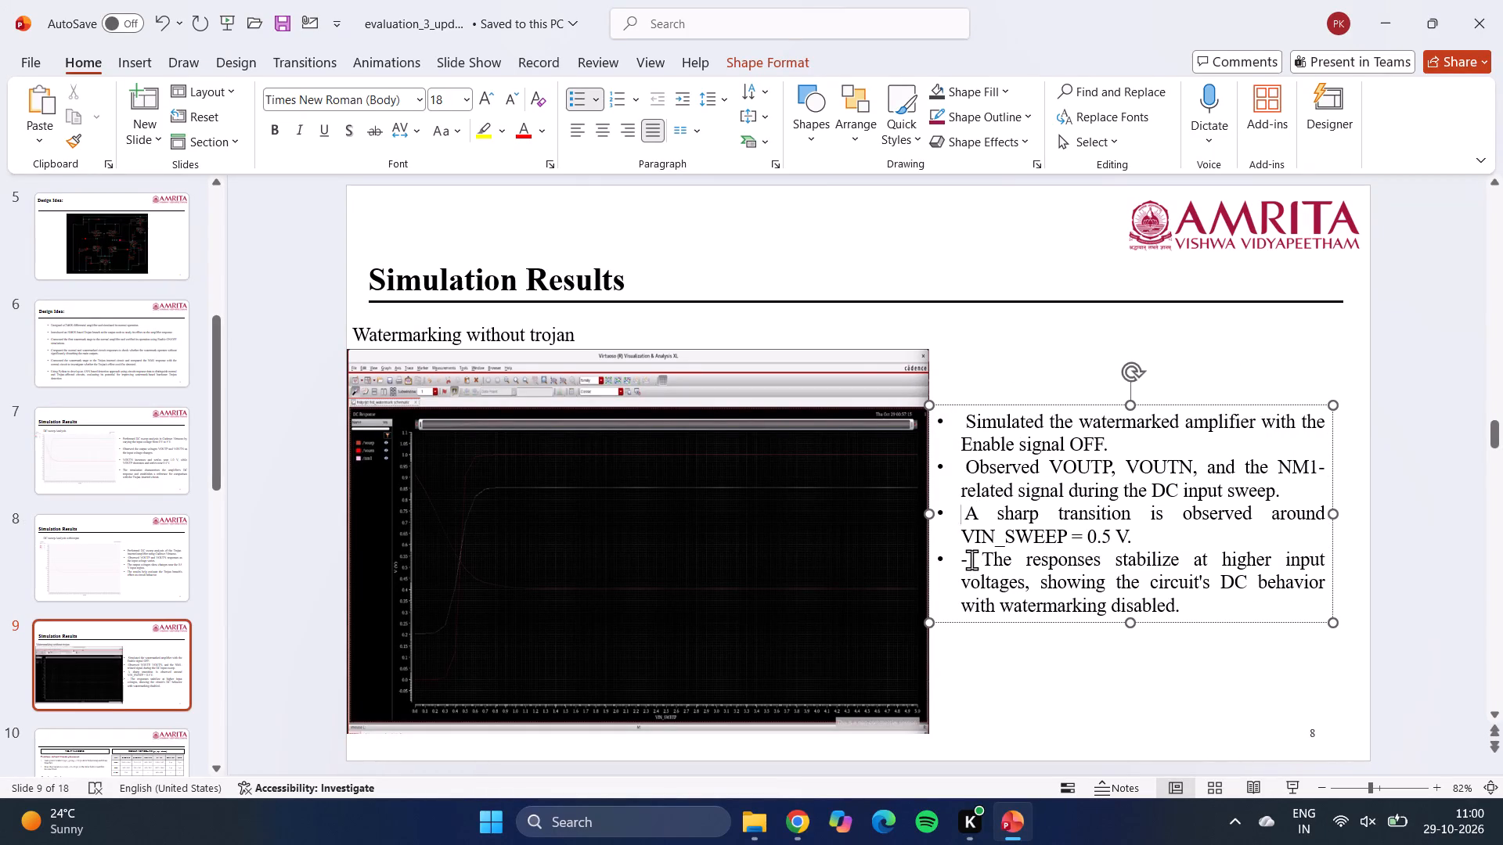
pyautogui.click(971, 559)
pyautogui.press('BackSpace')
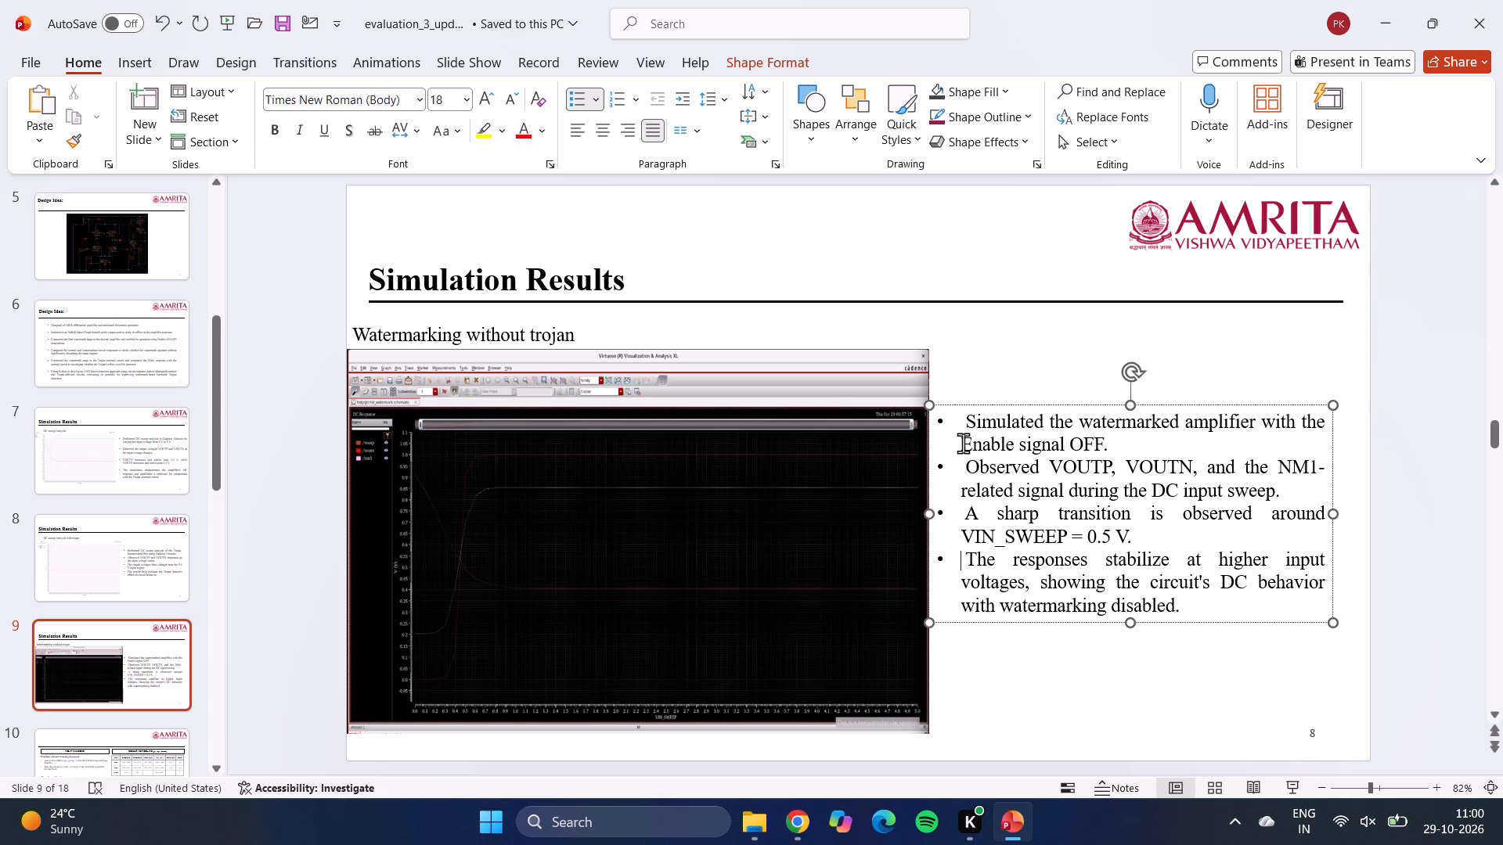
# Pull the bullet text box's left edge away from the plot screenshot and extend its right edge toward the slide's right margin.
pyautogui.moveTo(928, 516); pyautogui.dragTo(946, 519)
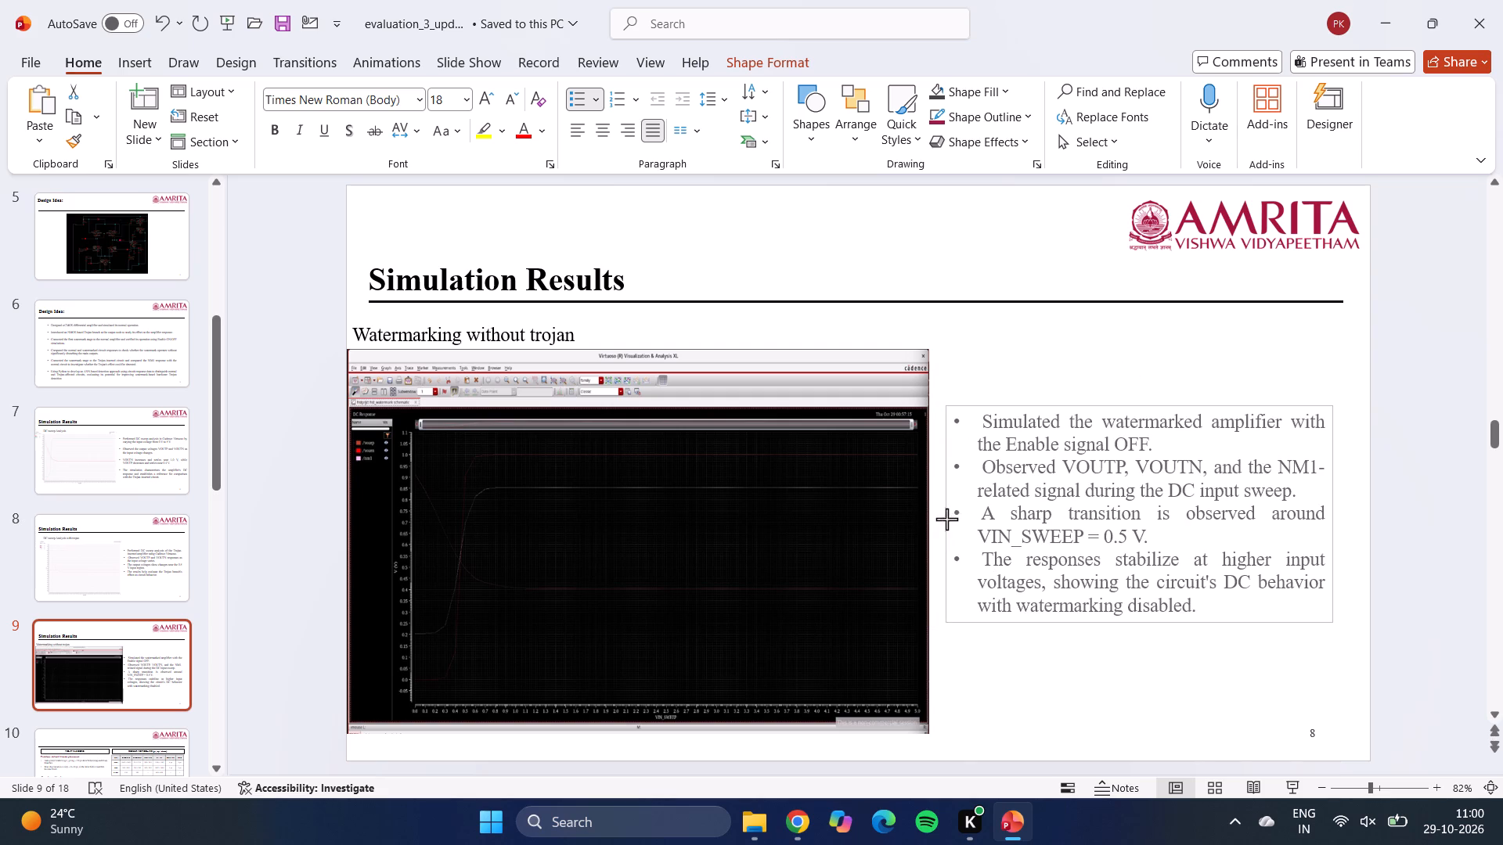
pyautogui.moveTo(946, 519); pyautogui.dragTo(951, 522)
pyautogui.moveTo(1332, 510); pyautogui.dragTo(1352, 514)
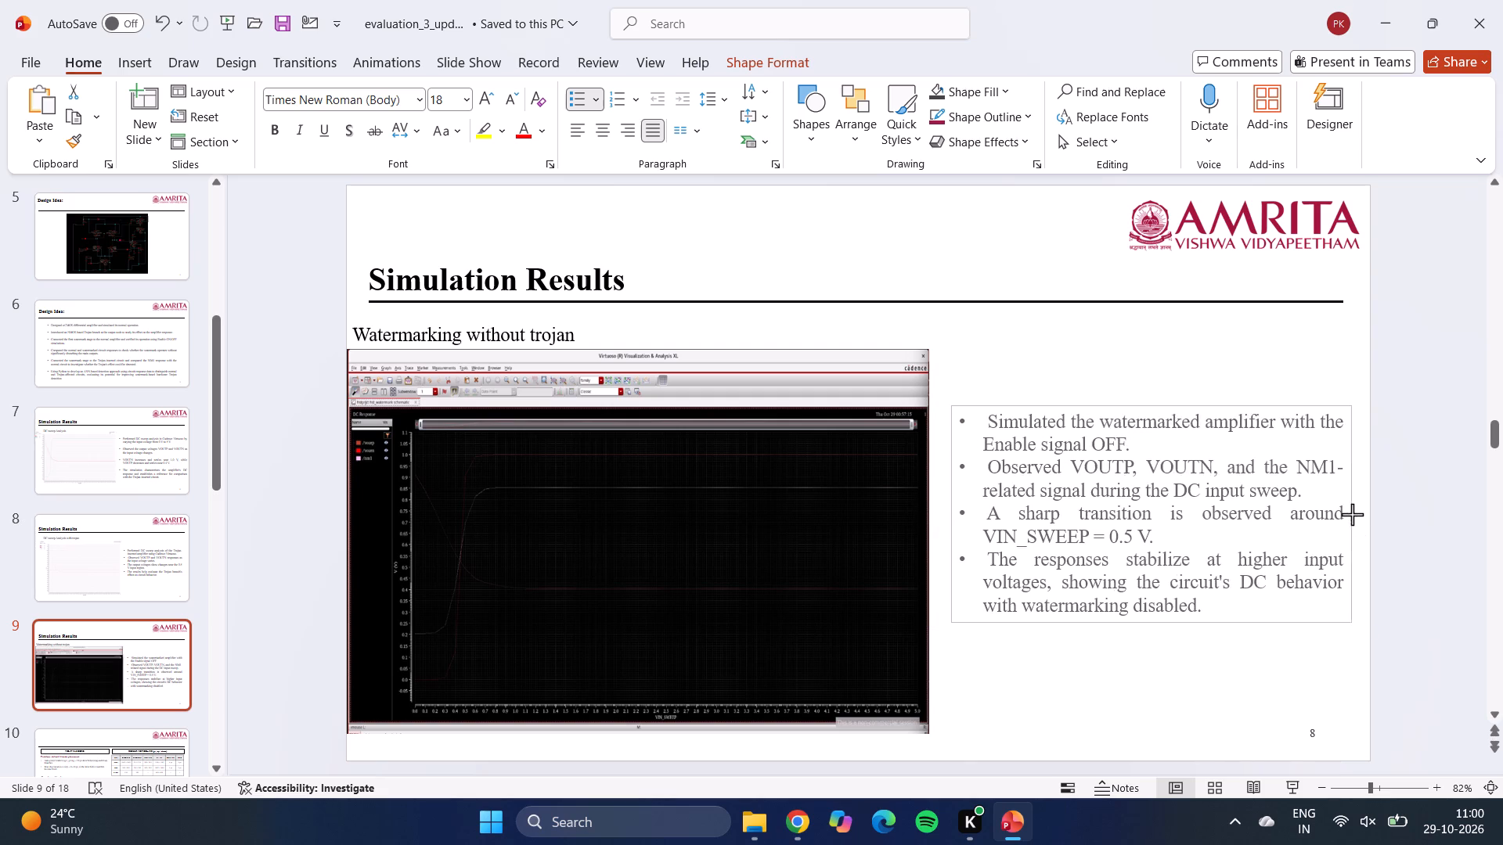
pyautogui.moveTo(1352, 514); pyautogui.dragTo(1359, 520)
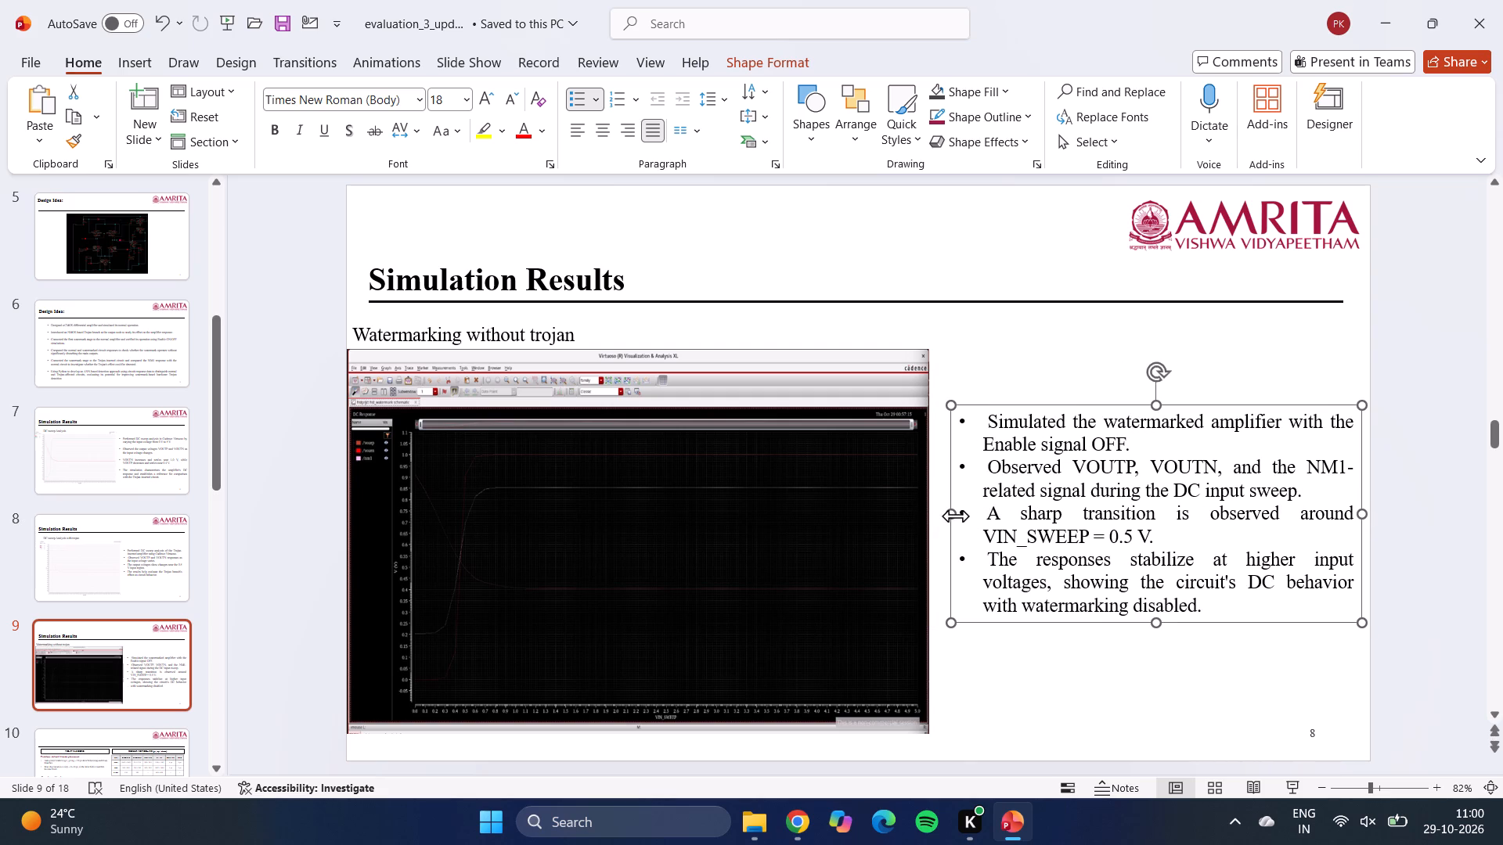
pyautogui.moveTo(955, 516); pyautogui.dragTo(947, 517)
pyautogui.moveTo(1155, 617); pyautogui.dragTo(1158, 638)
# Insert a blank line between each of the four bullets and move their text box up to about the plot screenshot's top edge.
pyautogui.click(1141, 448)
pyautogui.press('Return')
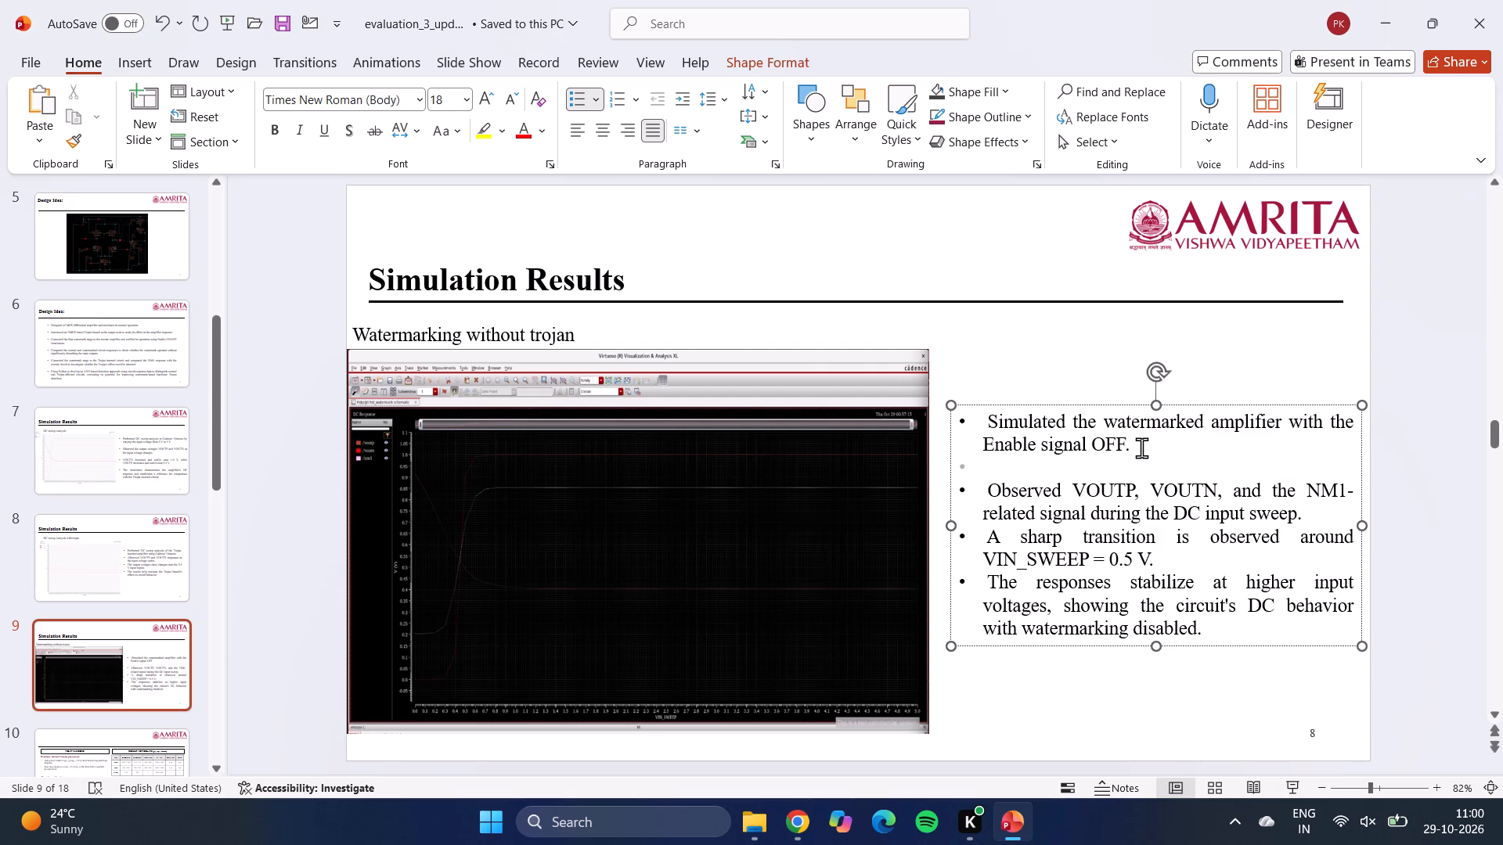
pyautogui.moveTo(1227, 405); pyautogui.dragTo(1223, 353)
pyautogui.click(1307, 472)
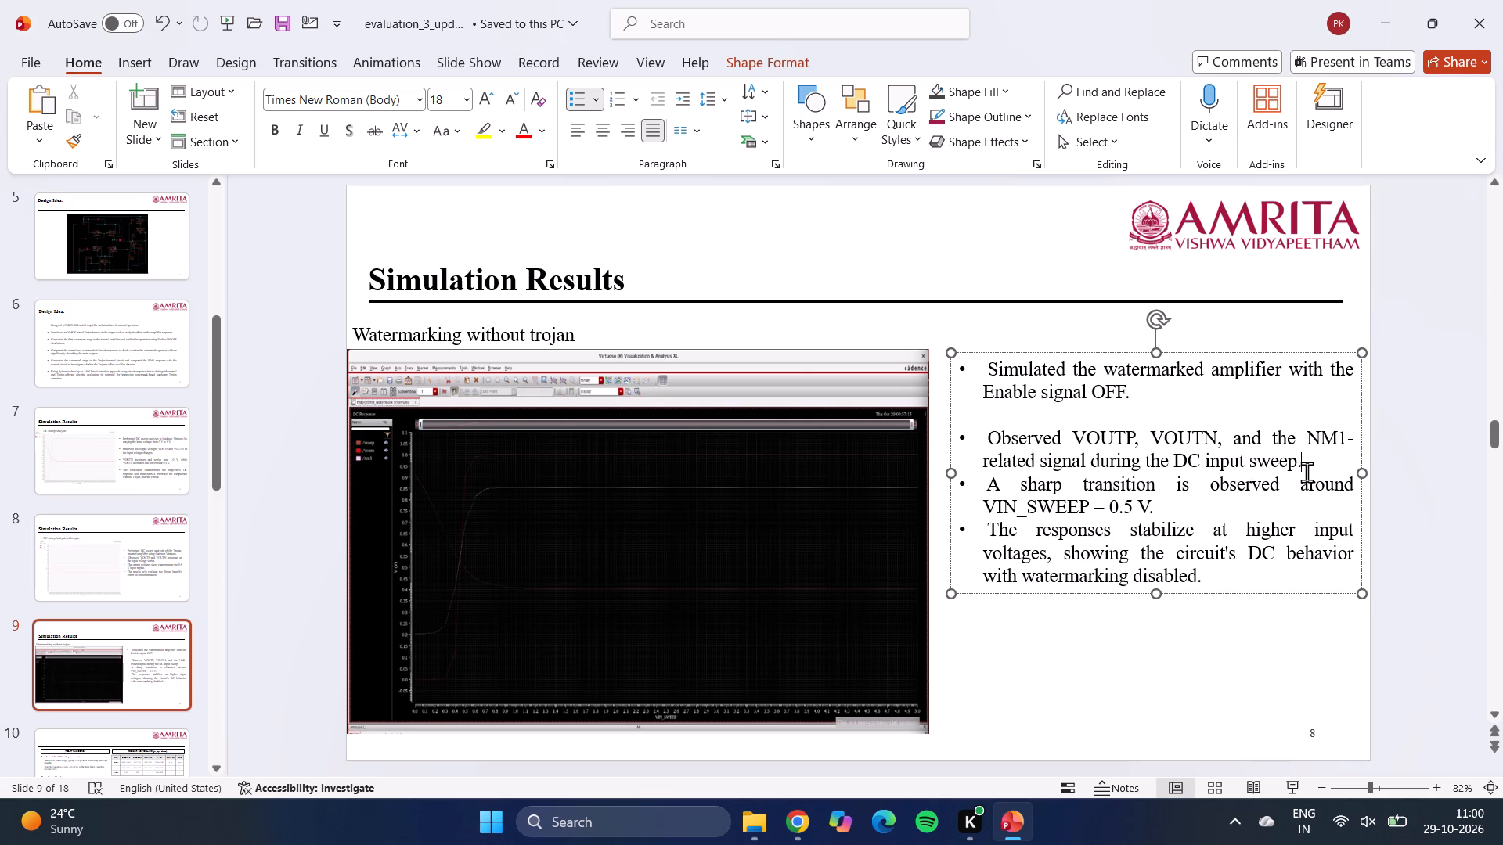
pyautogui.press('Return')
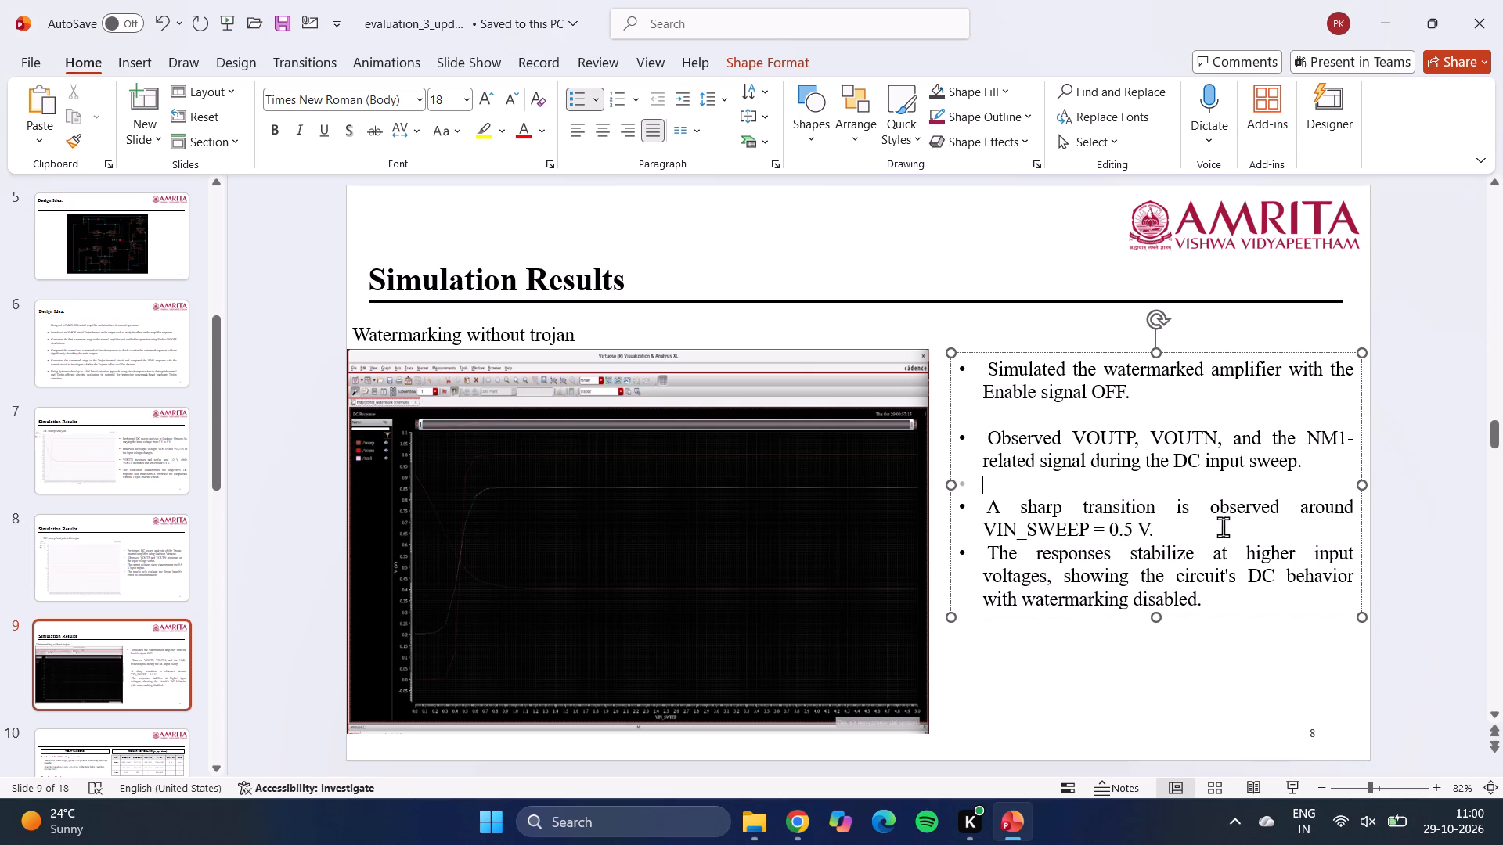
pyautogui.click(1209, 540)
pyautogui.press('Return')
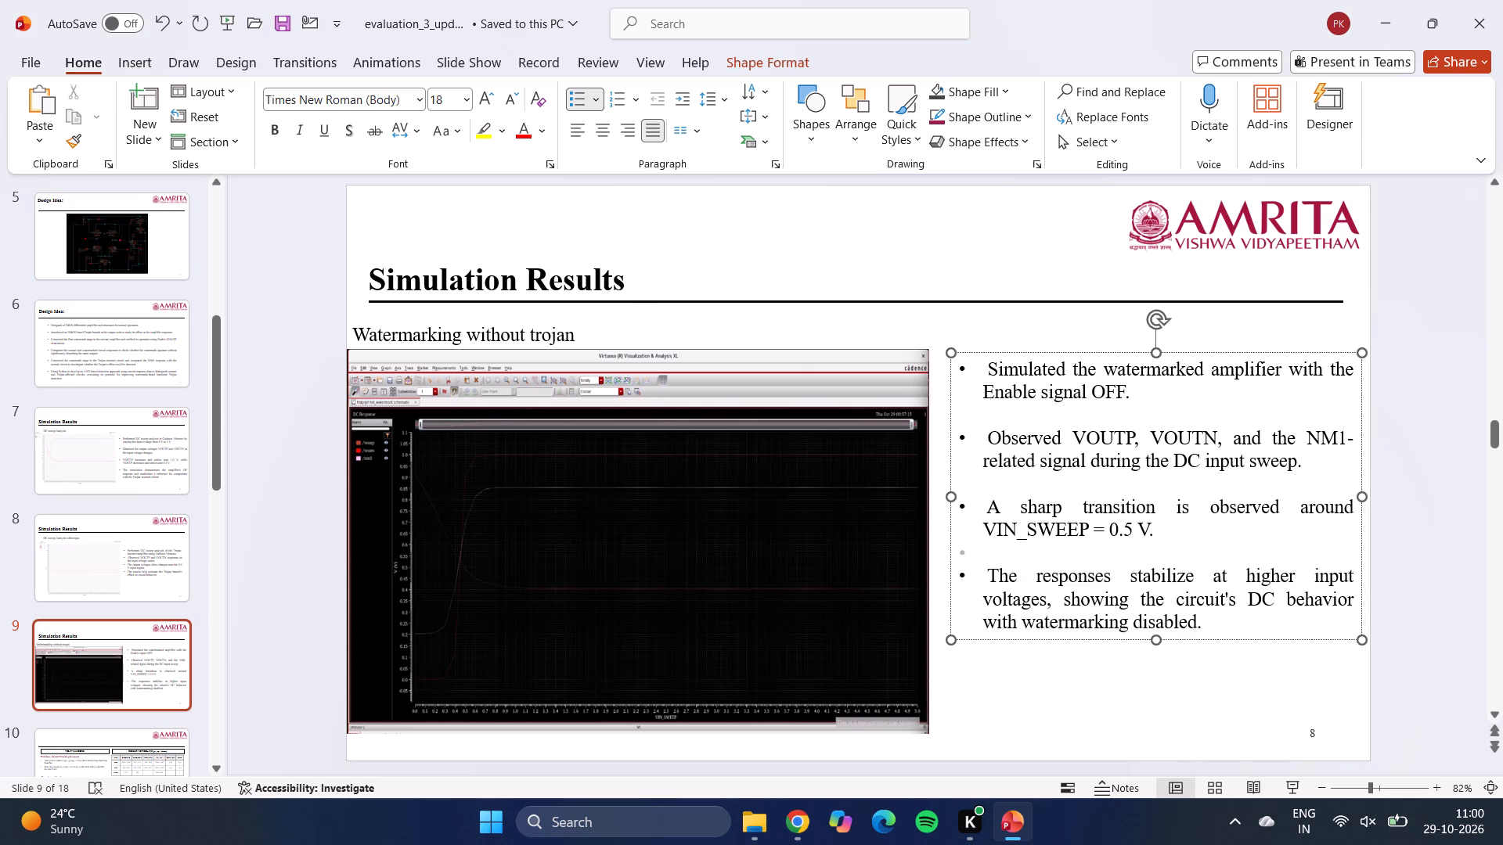
# Shrink the slide 9 plot screenshot slightly and shift it right, leaving a gap below the caption and before the bullets.
pyautogui.moveTo(849, 588); pyautogui.dragTo(863, 585)
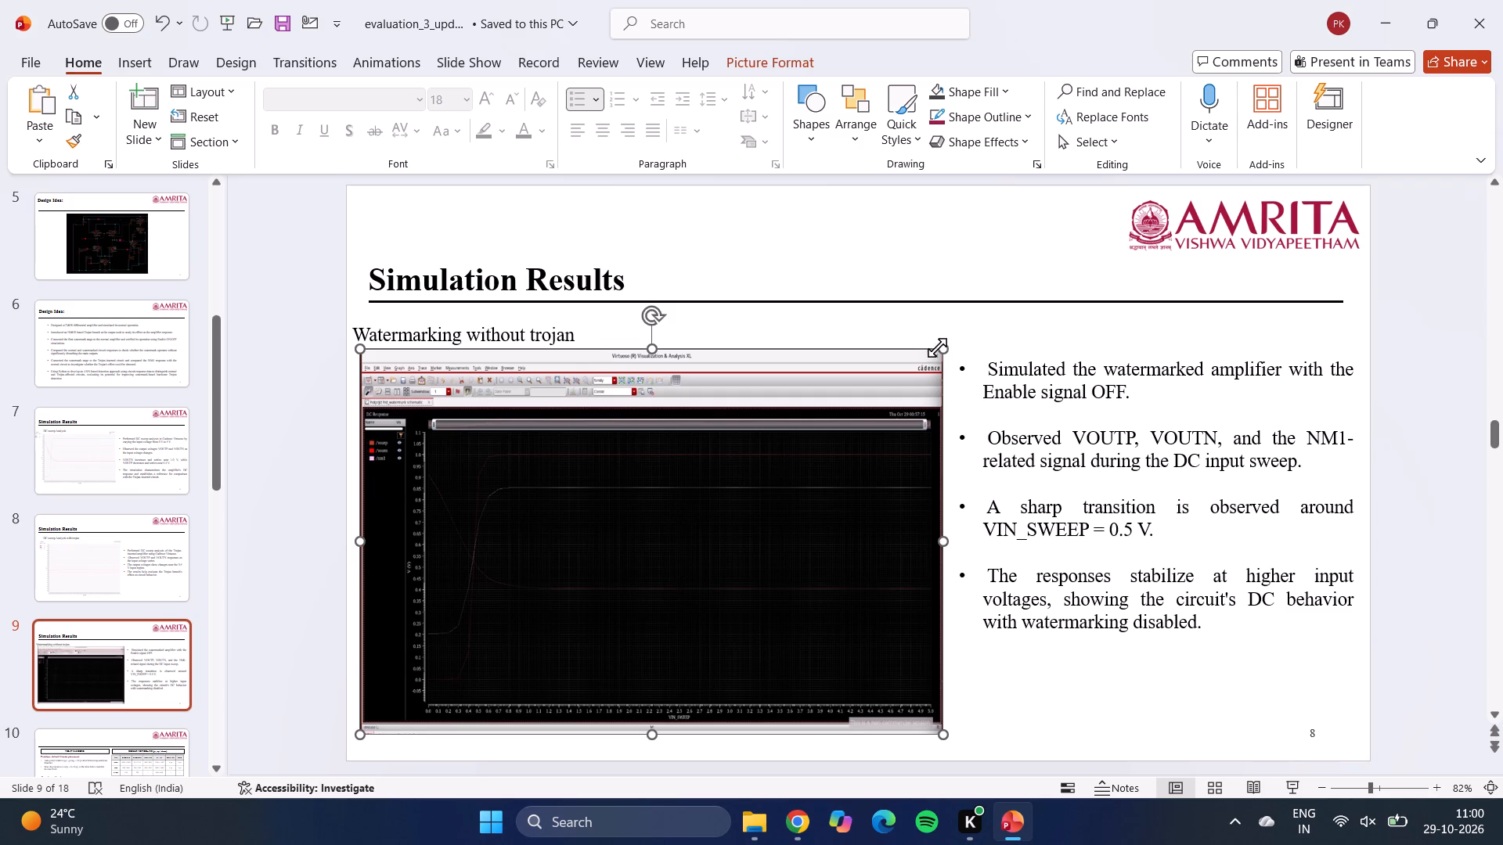
pyautogui.moveTo(939, 350); pyautogui.dragTo(914, 380)
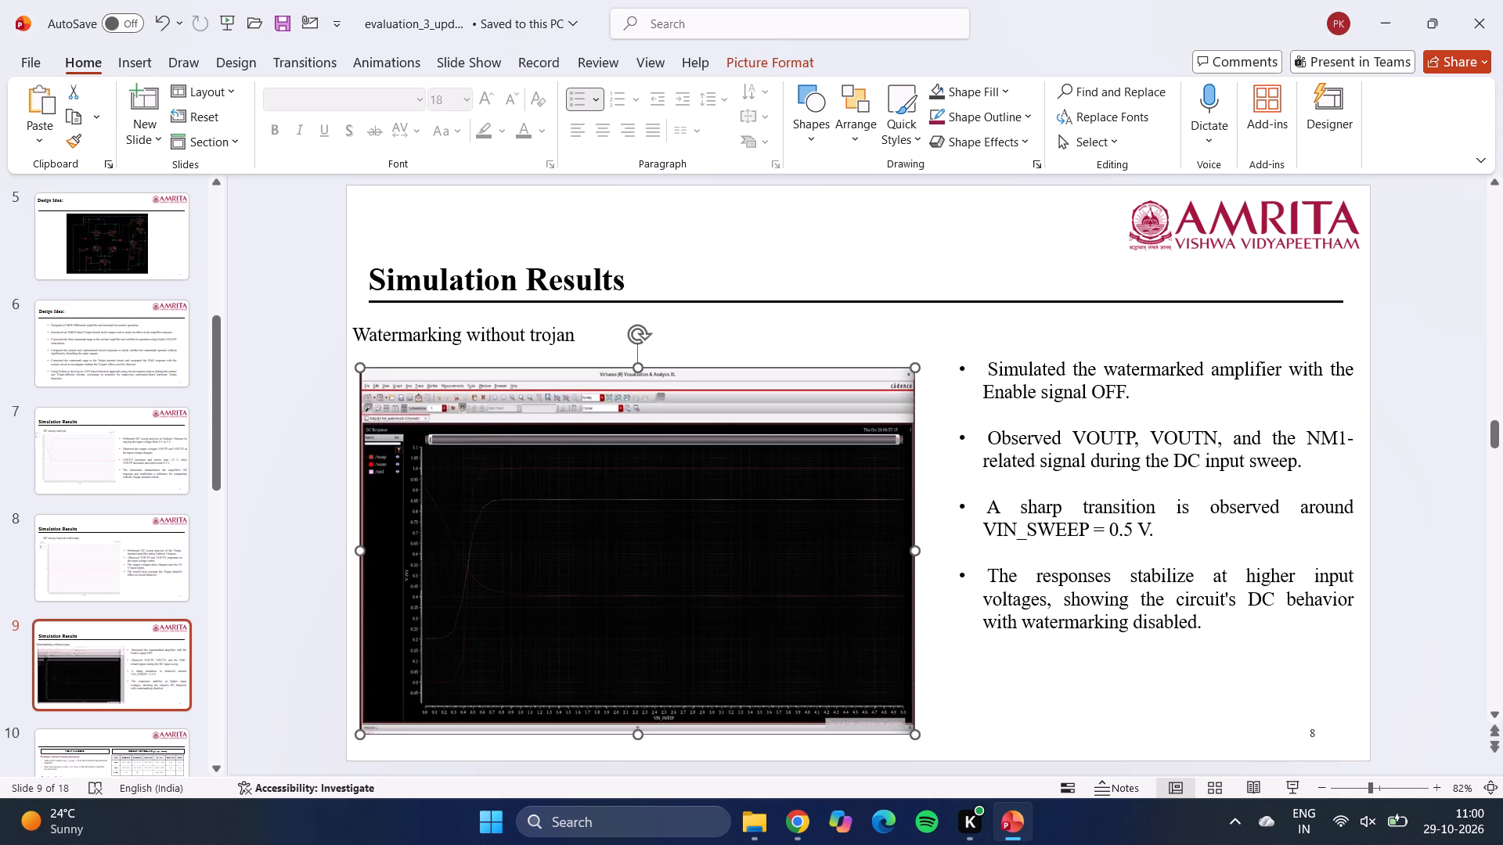
pyautogui.moveTo(803, 527); pyautogui.dragTo(816, 528)
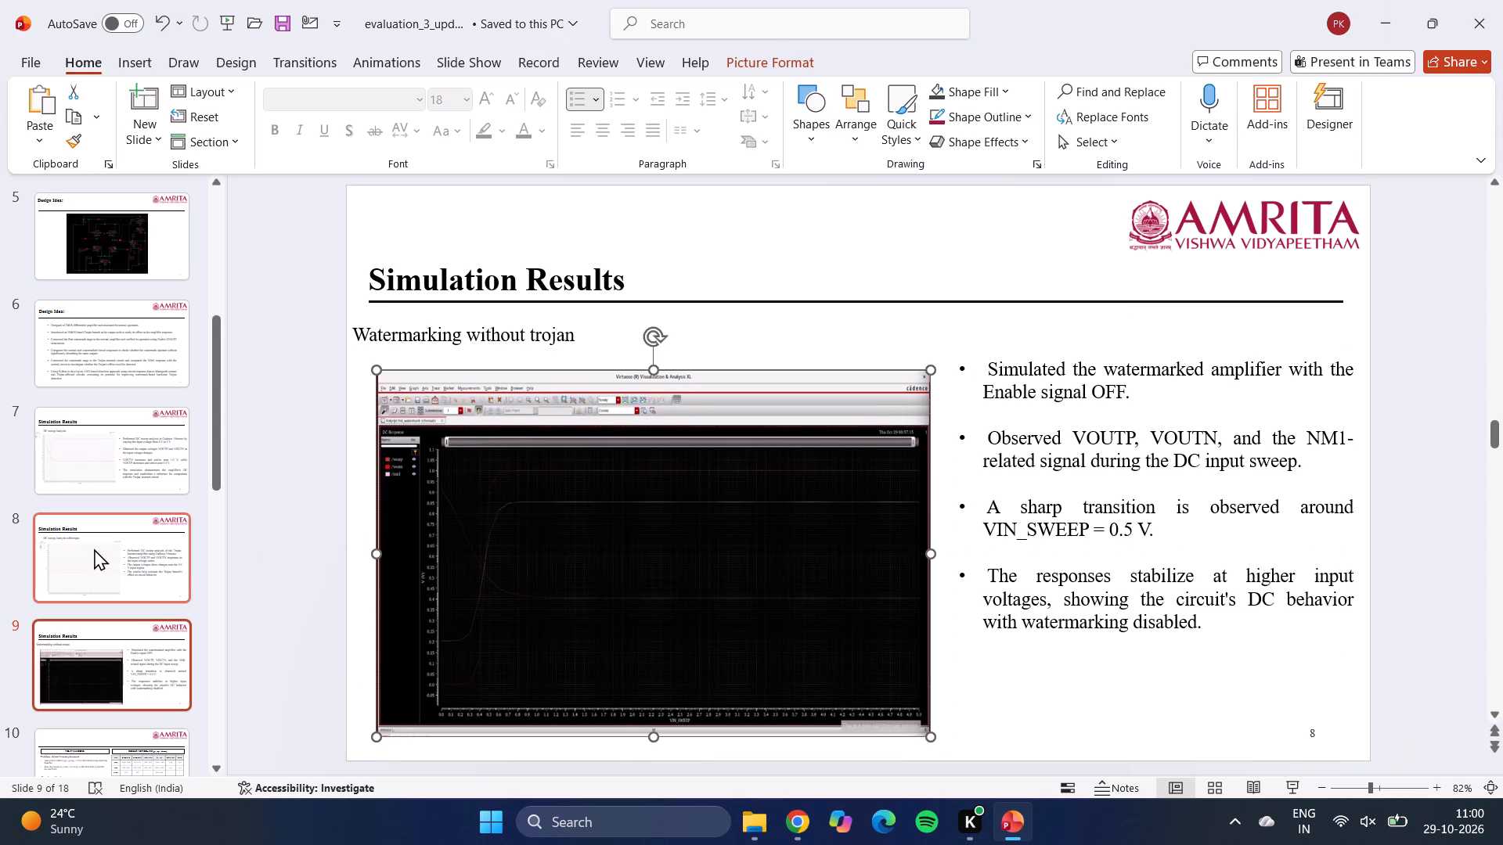
# On slide 8, move the "DC sweep Analysis with trojan" caption up and left, aligning its box with the plot's left edge.
pyautogui.click(94, 548)
pyautogui.click(461, 337)
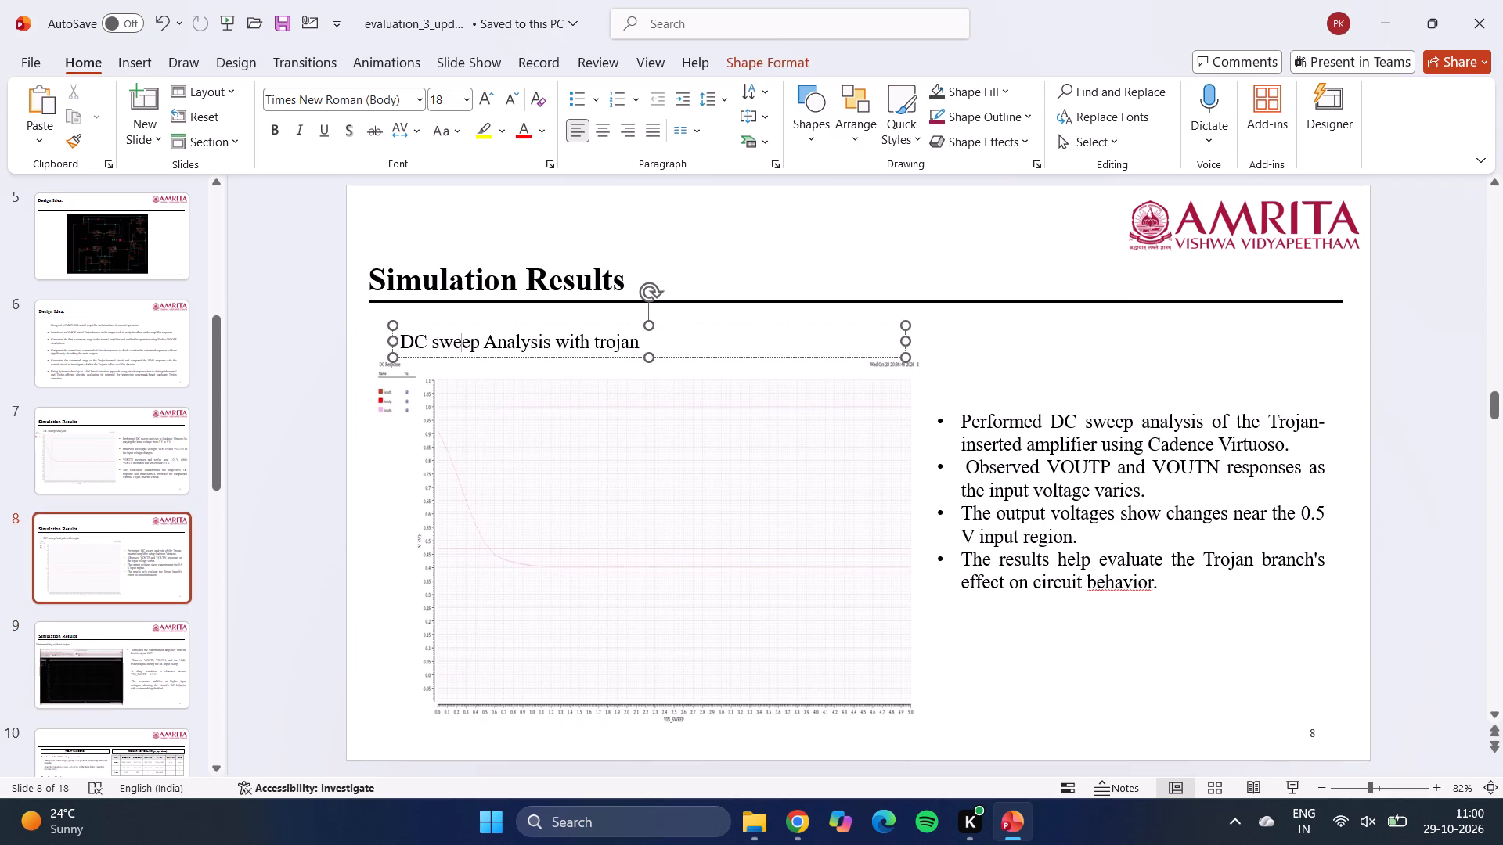
pyautogui.moveTo(692, 325); pyautogui.dragTo(674, 309)
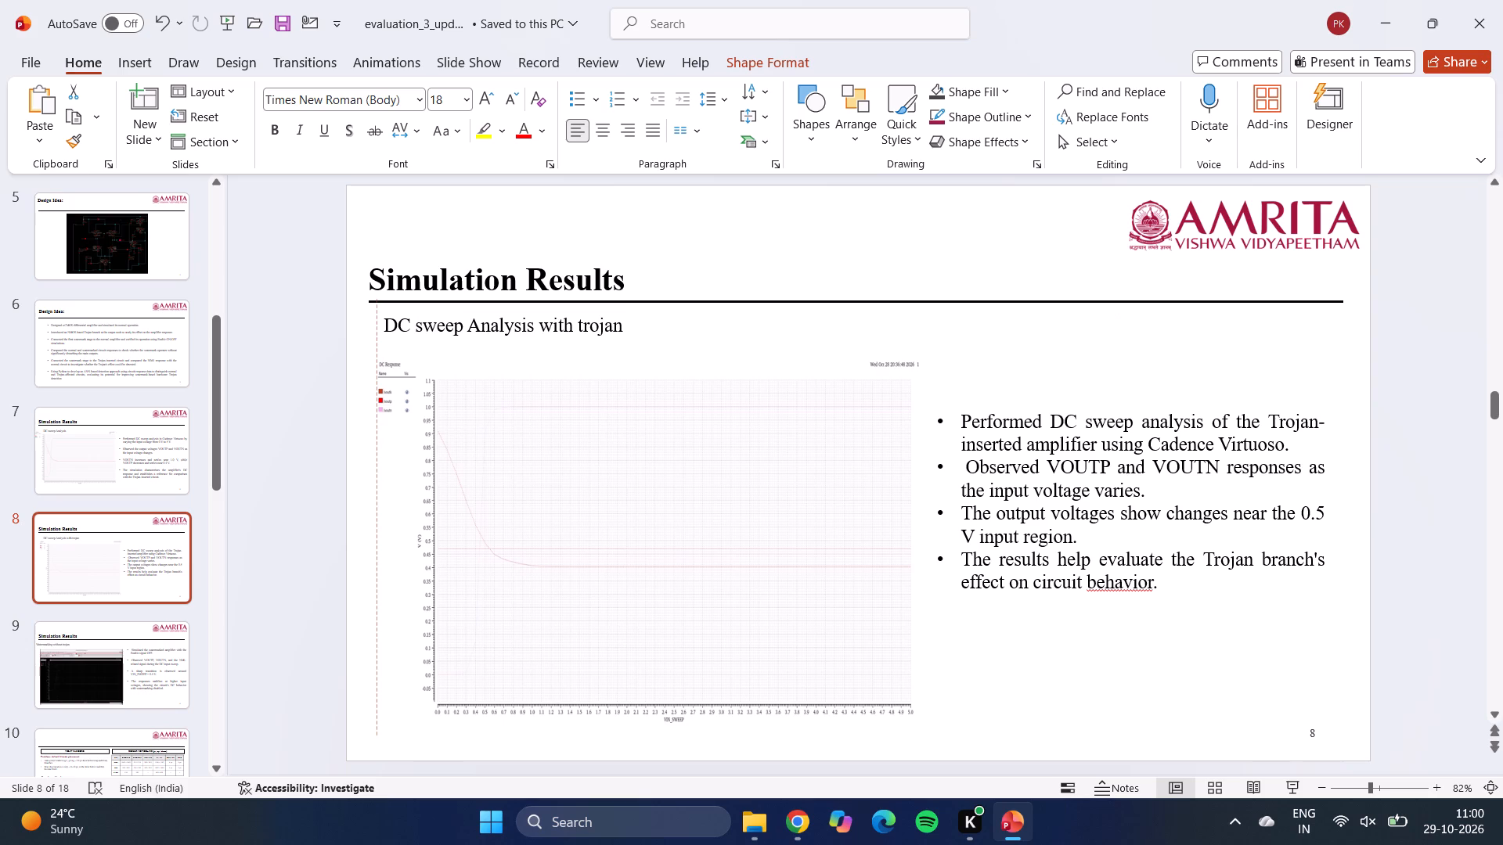
pyautogui.moveTo(674, 309); pyautogui.dragTo(672, 309)
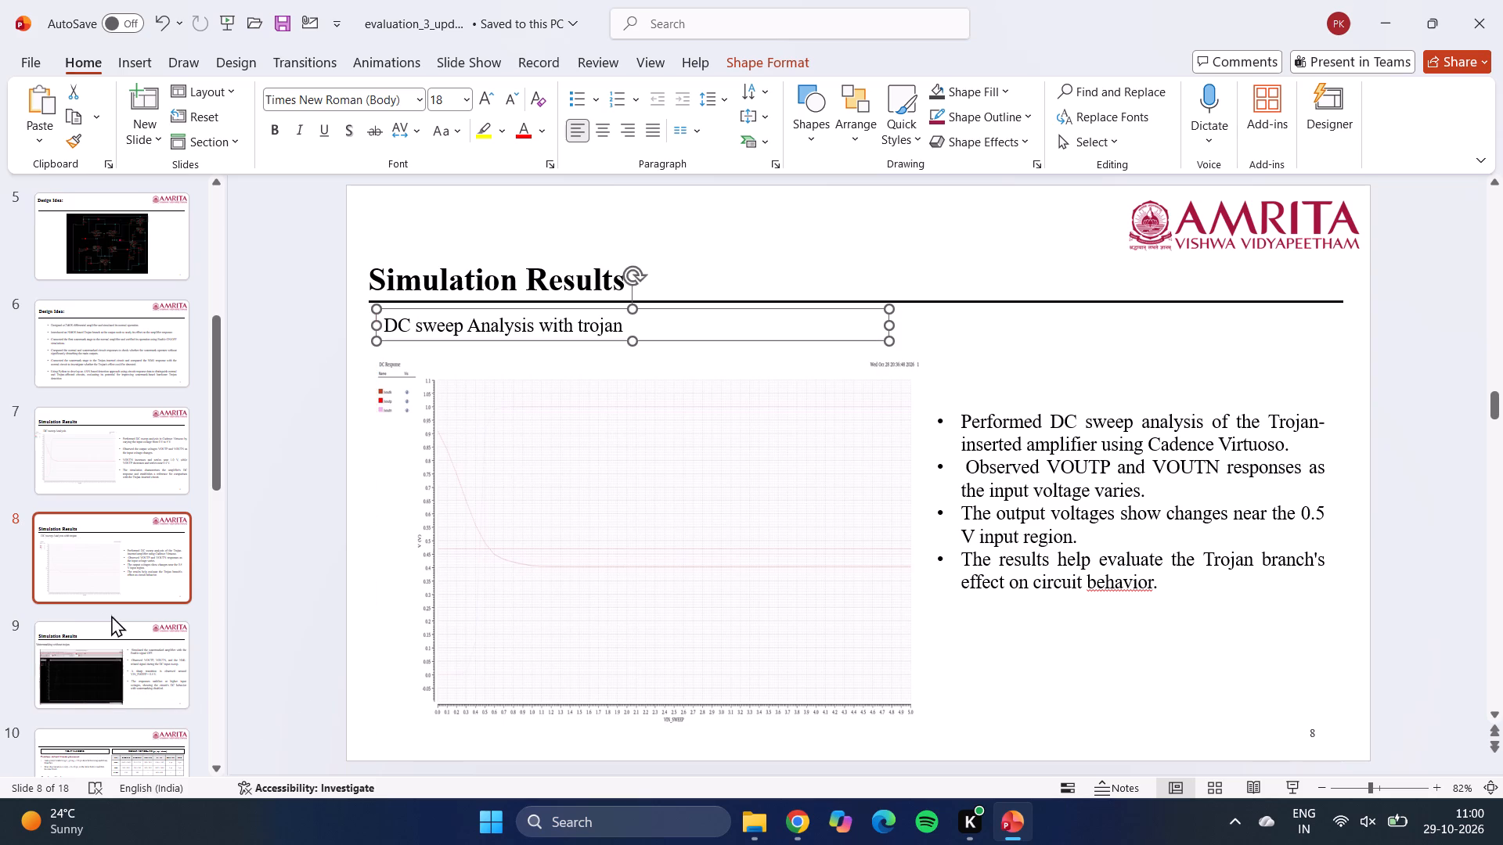
# Duplicate slide 9, the "Watermarking without trojan" simulation results slide.
pyautogui.click(128, 649)
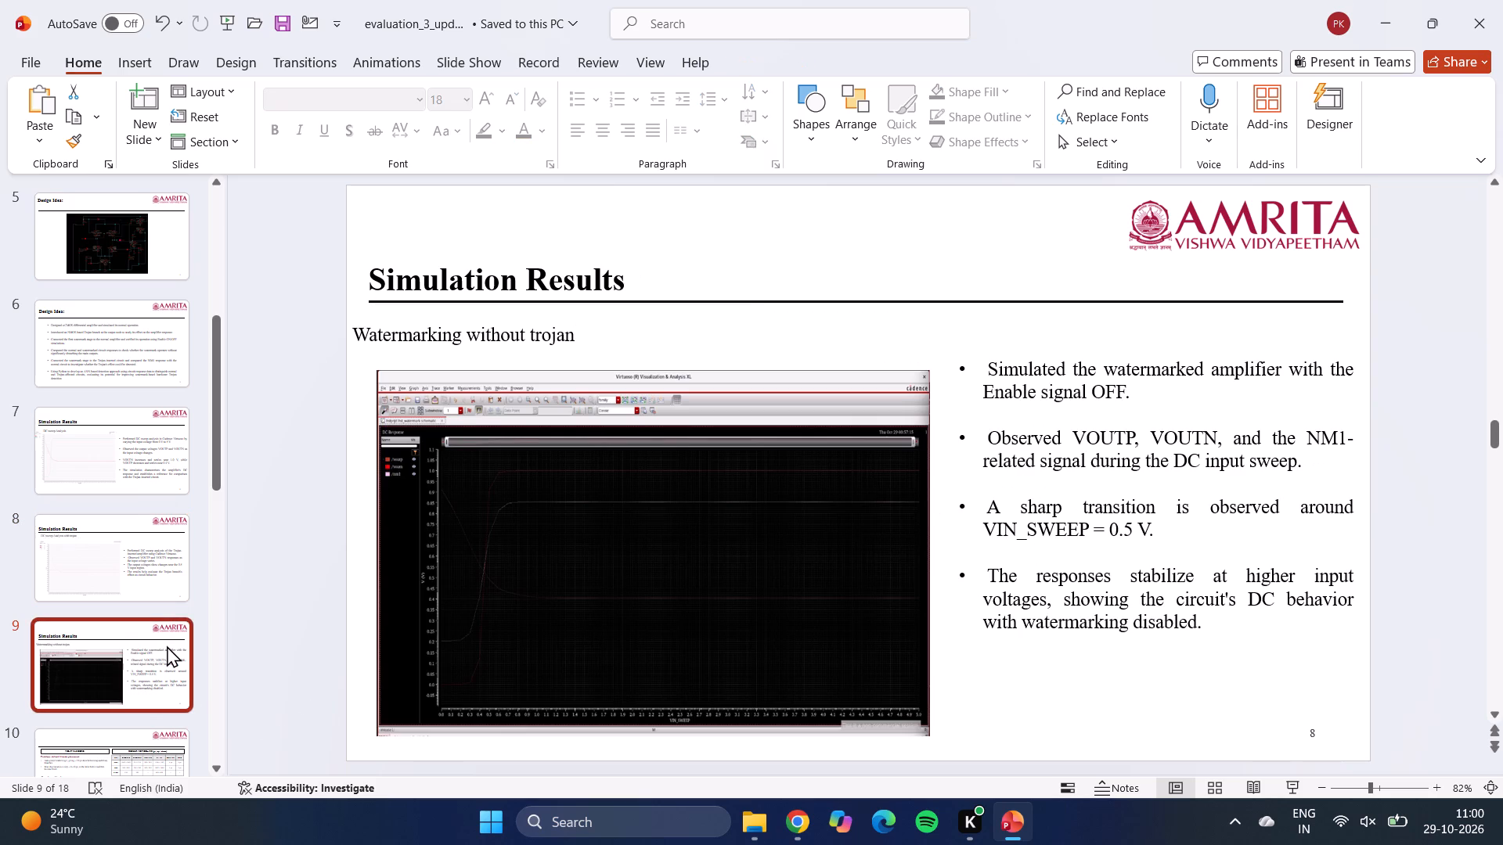
pyautogui.click(156, 645)
pyautogui.rightClick(156, 645)
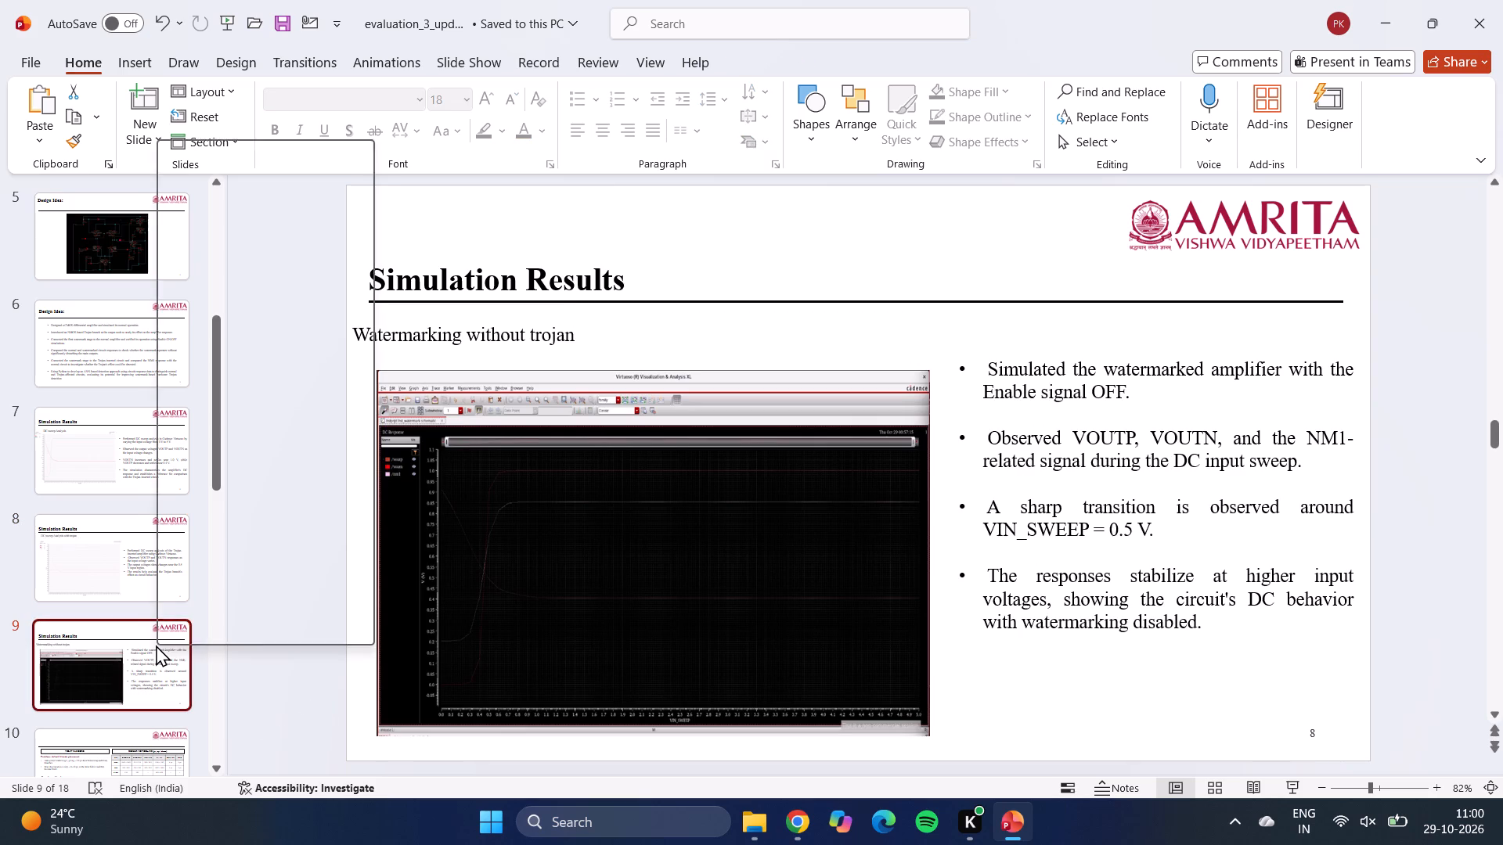
pyautogui.click(246, 355)
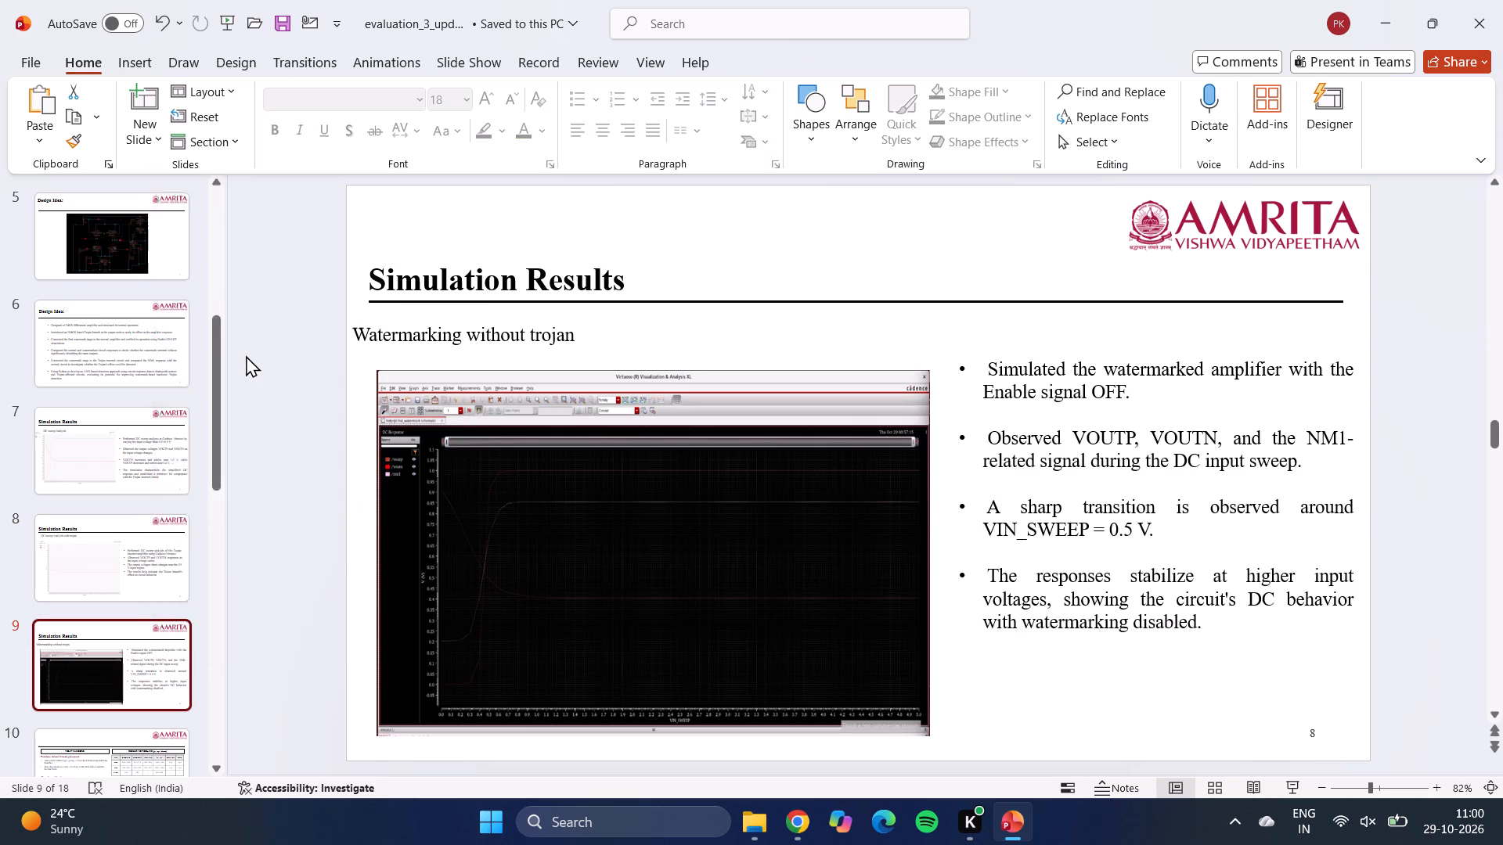
# Insert "(on)" after "Watermarking" in the slide 9 caption, before "without trojan".
pyautogui.click(85, 417)
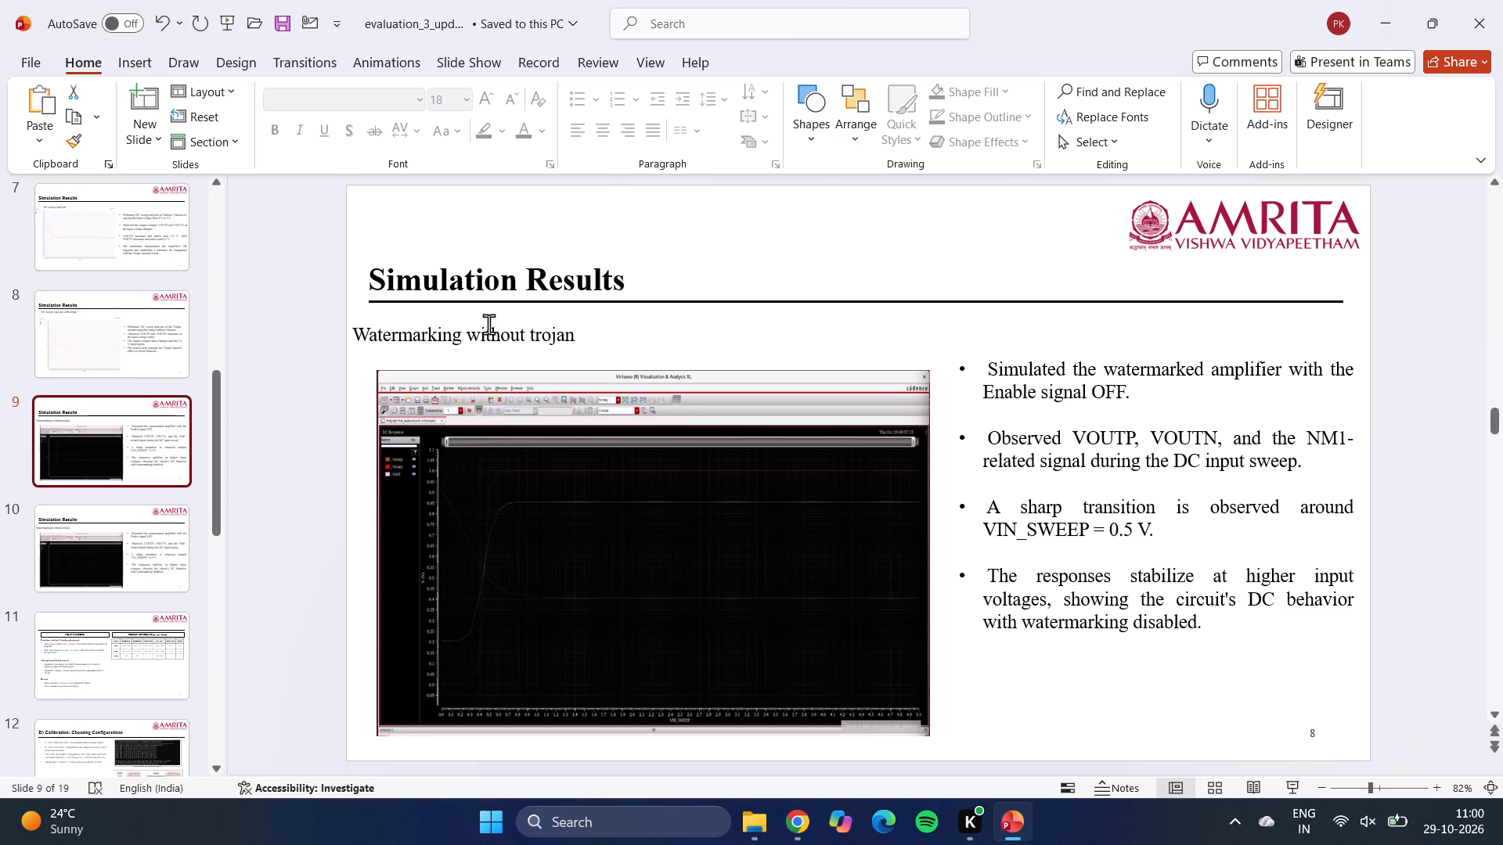
pyautogui.click(468, 339)
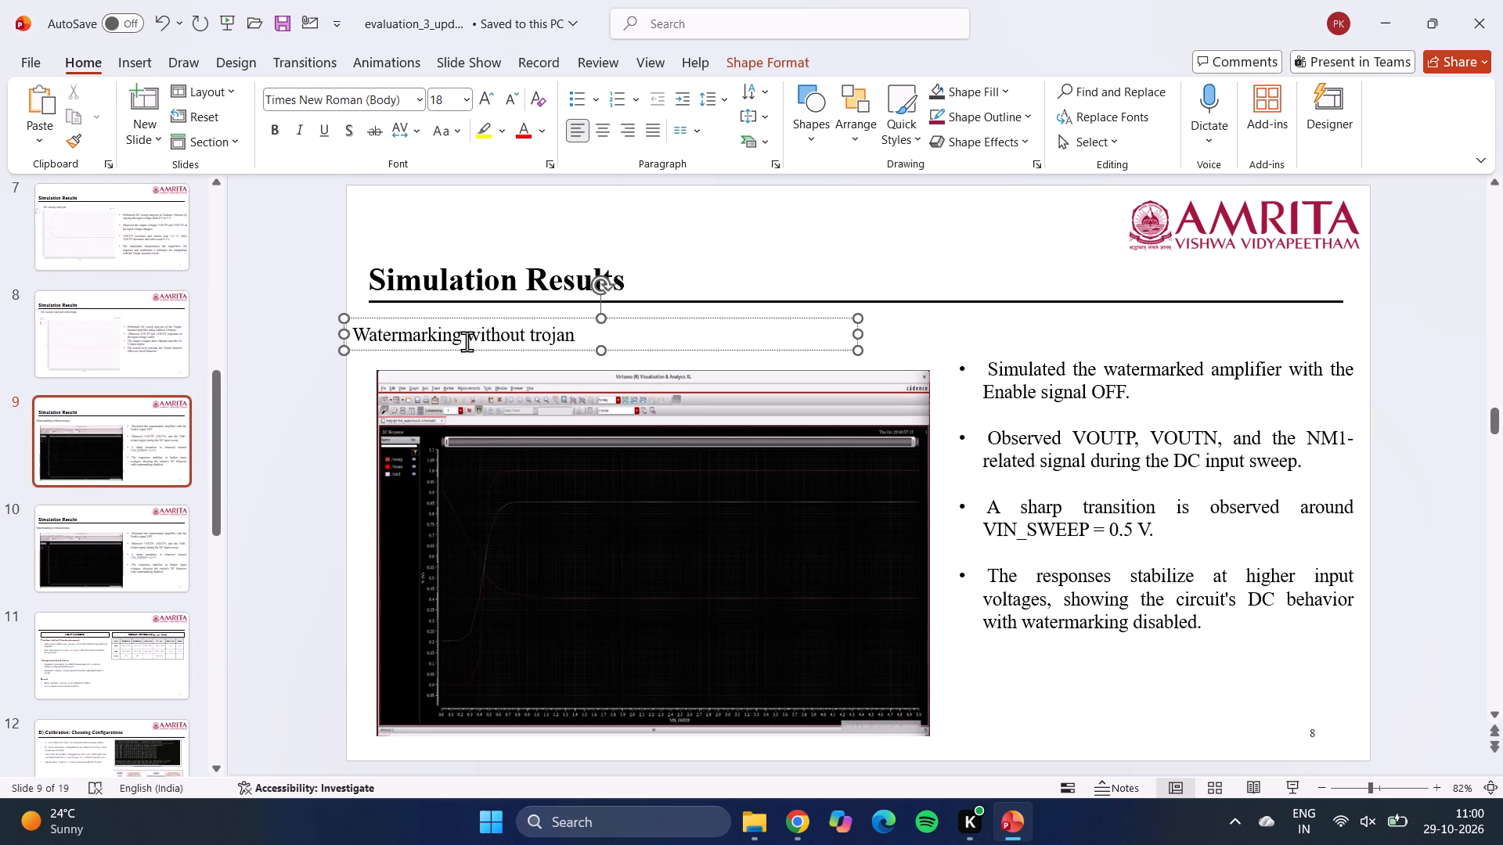
pyautogui.press('Return')
pyautogui.press('Return')
pyautogui.write('90')
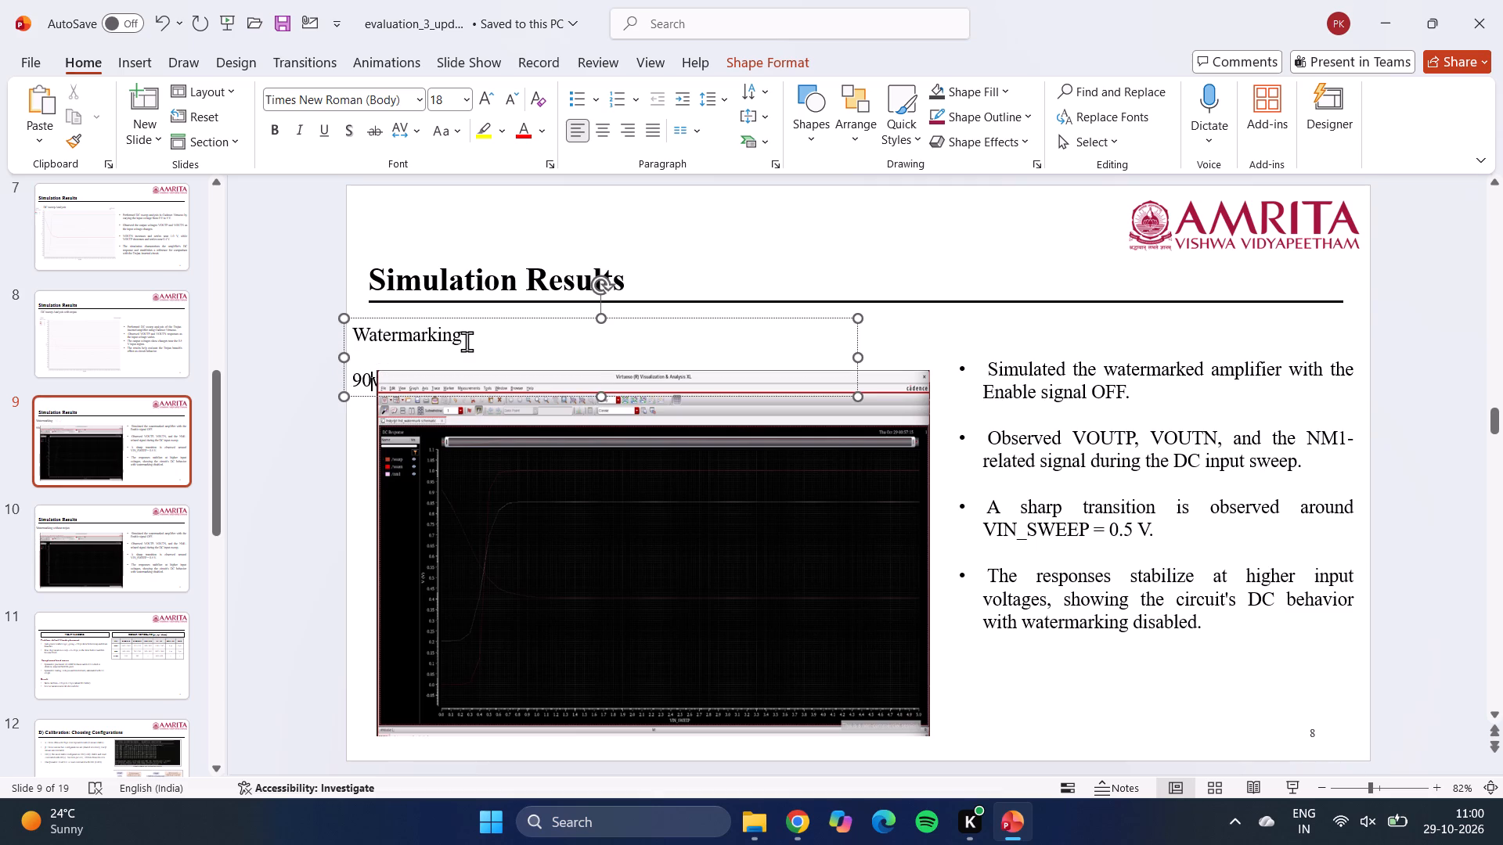
pyautogui.press('BackSpace')
pyautogui.press('BackSpace')
pyautogui.press('BackSpace')
pyautogui.press('BackSpace')
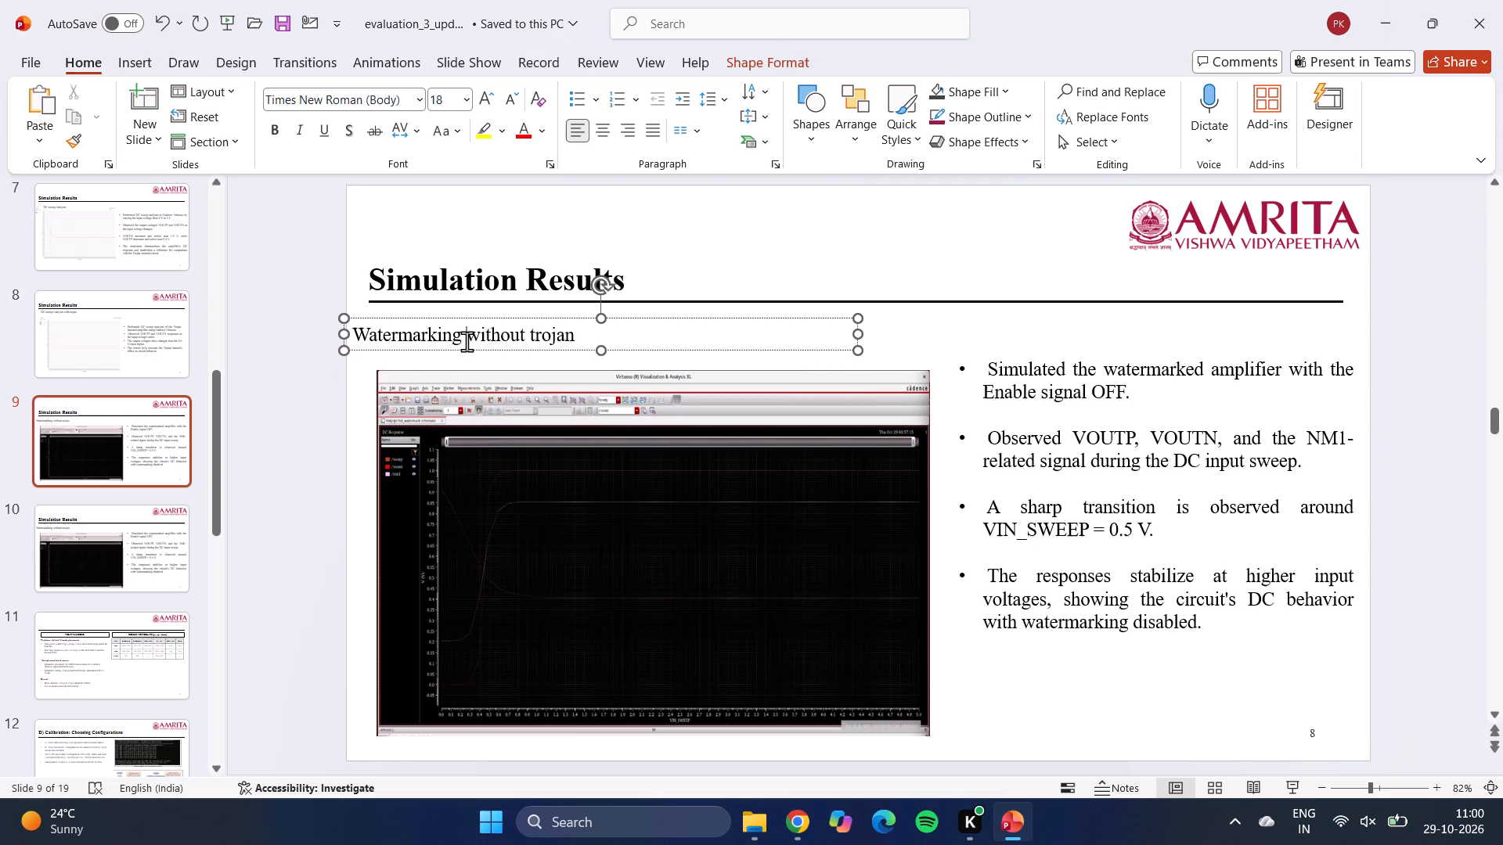
pyautogui.write('()')
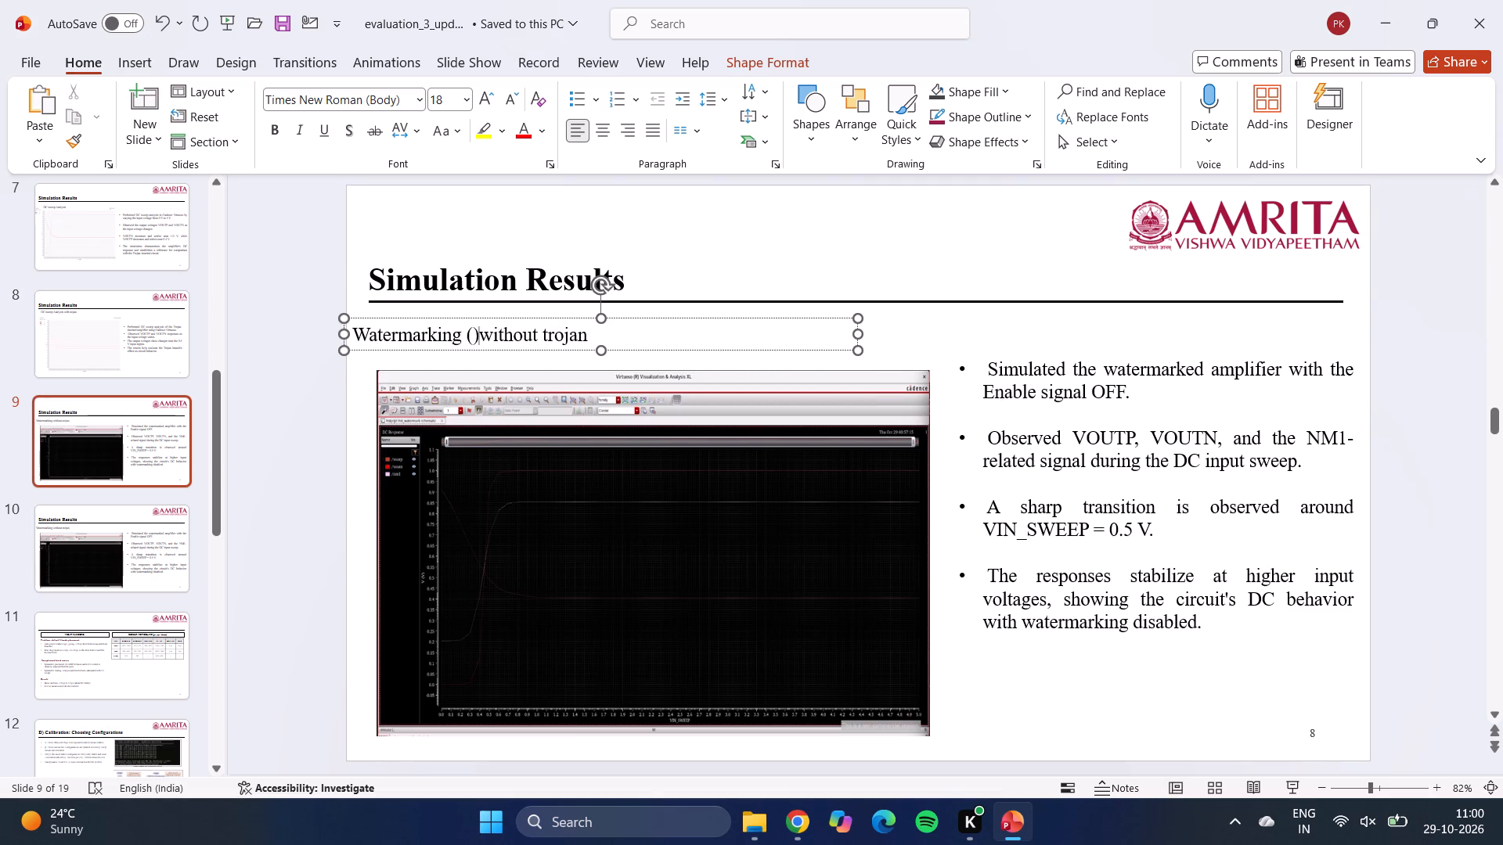
pyautogui.press('Left')
pyautogui.write('on')
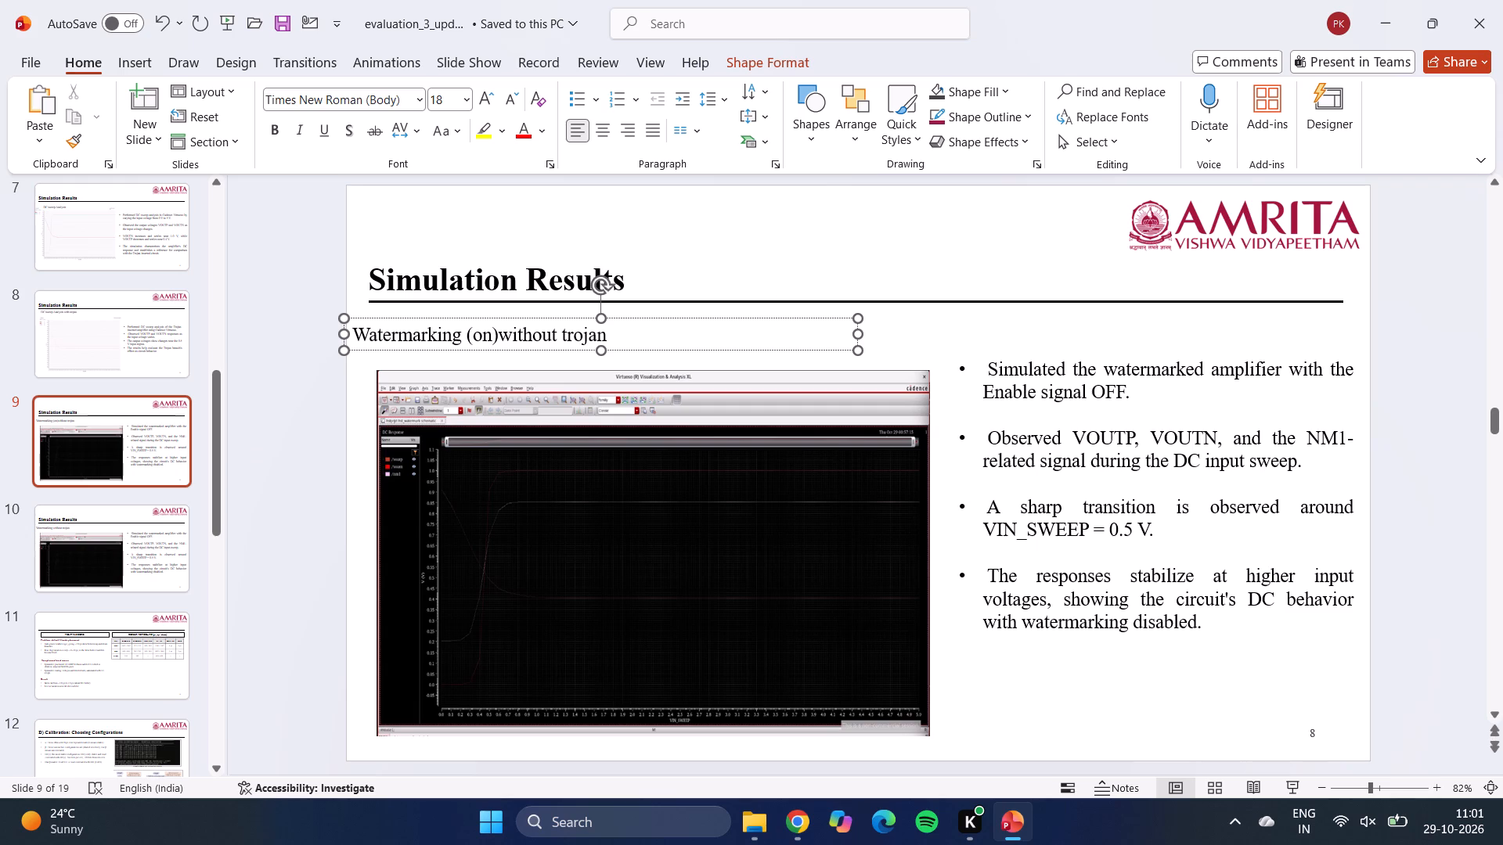
# Insert "(off)" after "Watermarking" in the slide 10 caption and space it from the following words, reading "Watermarking (off) without trojan".
pyautogui.click(95, 525)
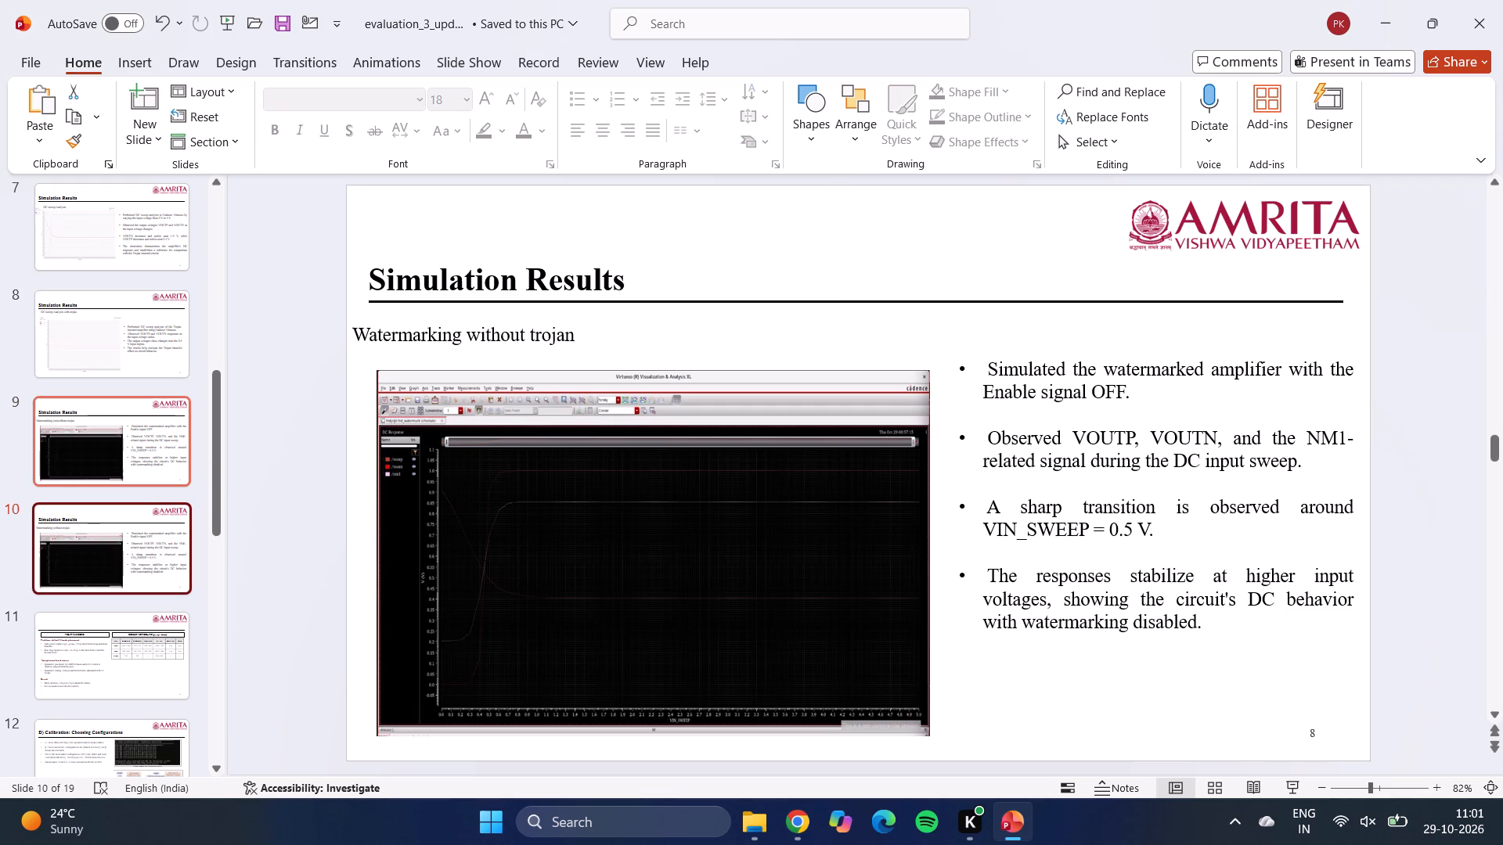
pyautogui.click(467, 333)
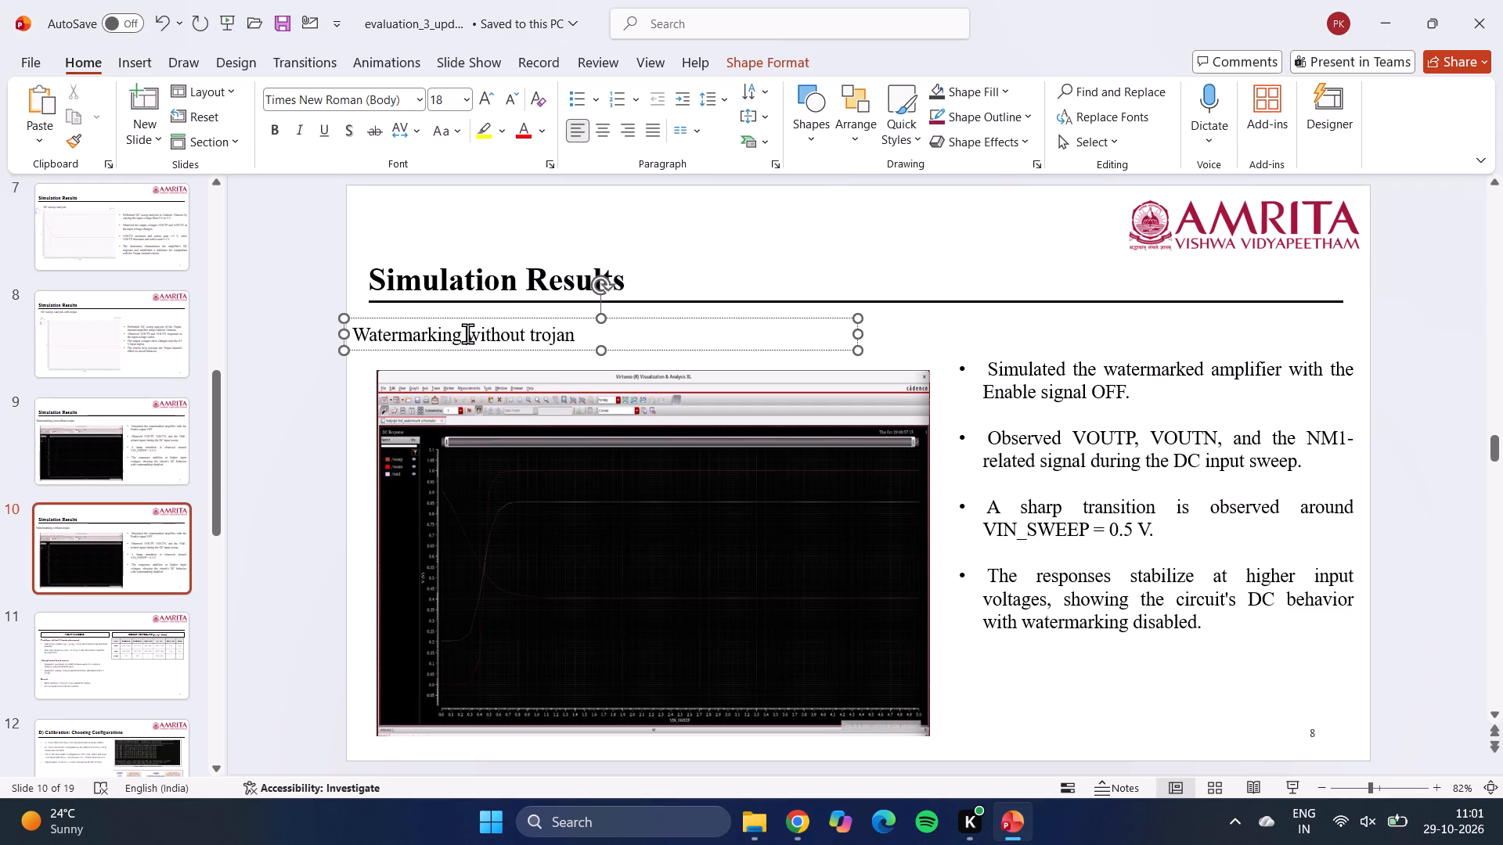
pyautogui.write('()')
pyautogui.press('Left')
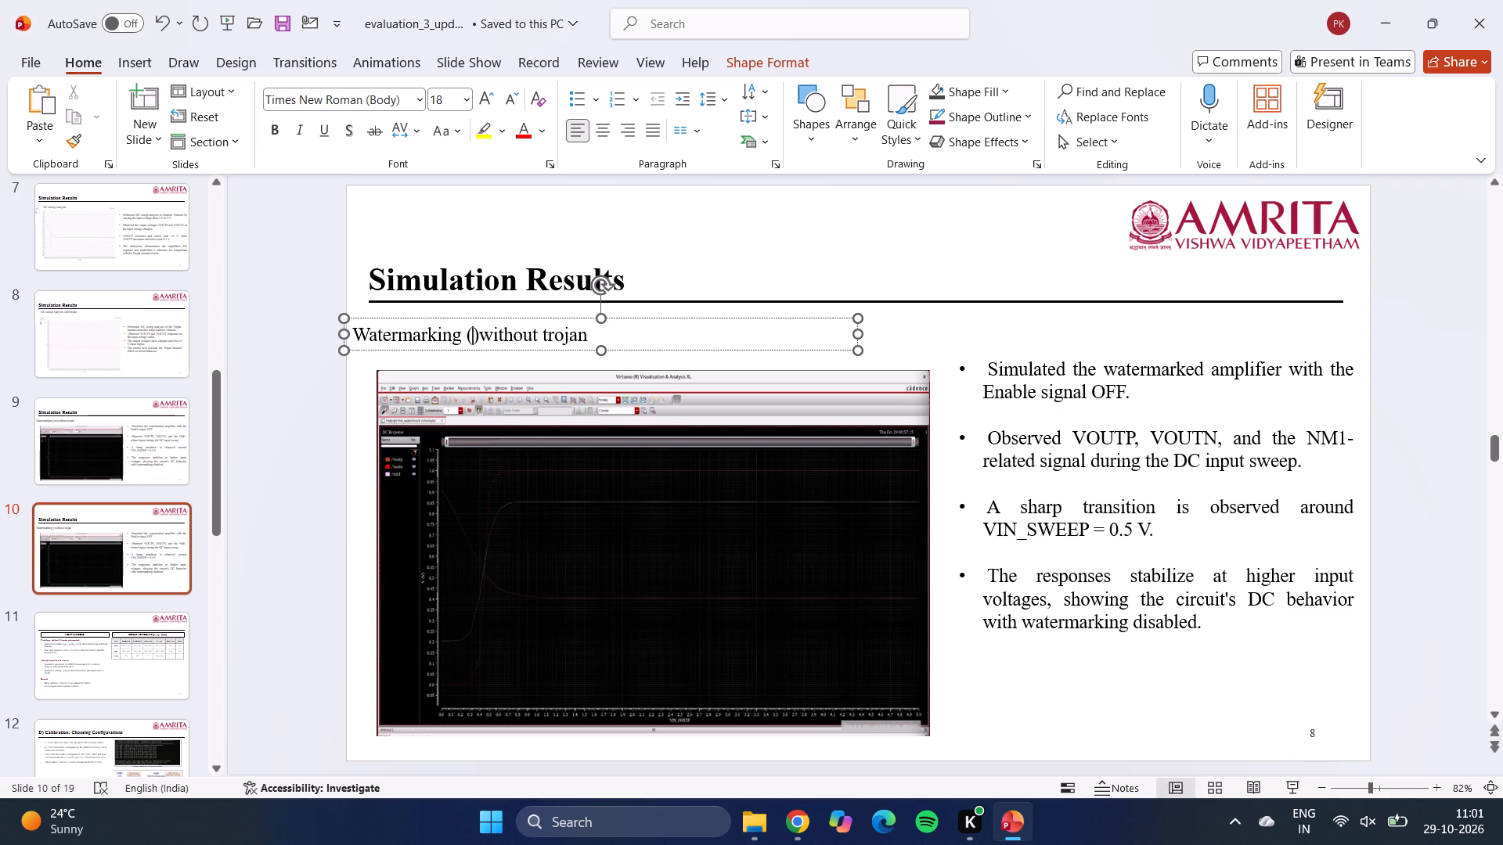
pyautogui.write('off')
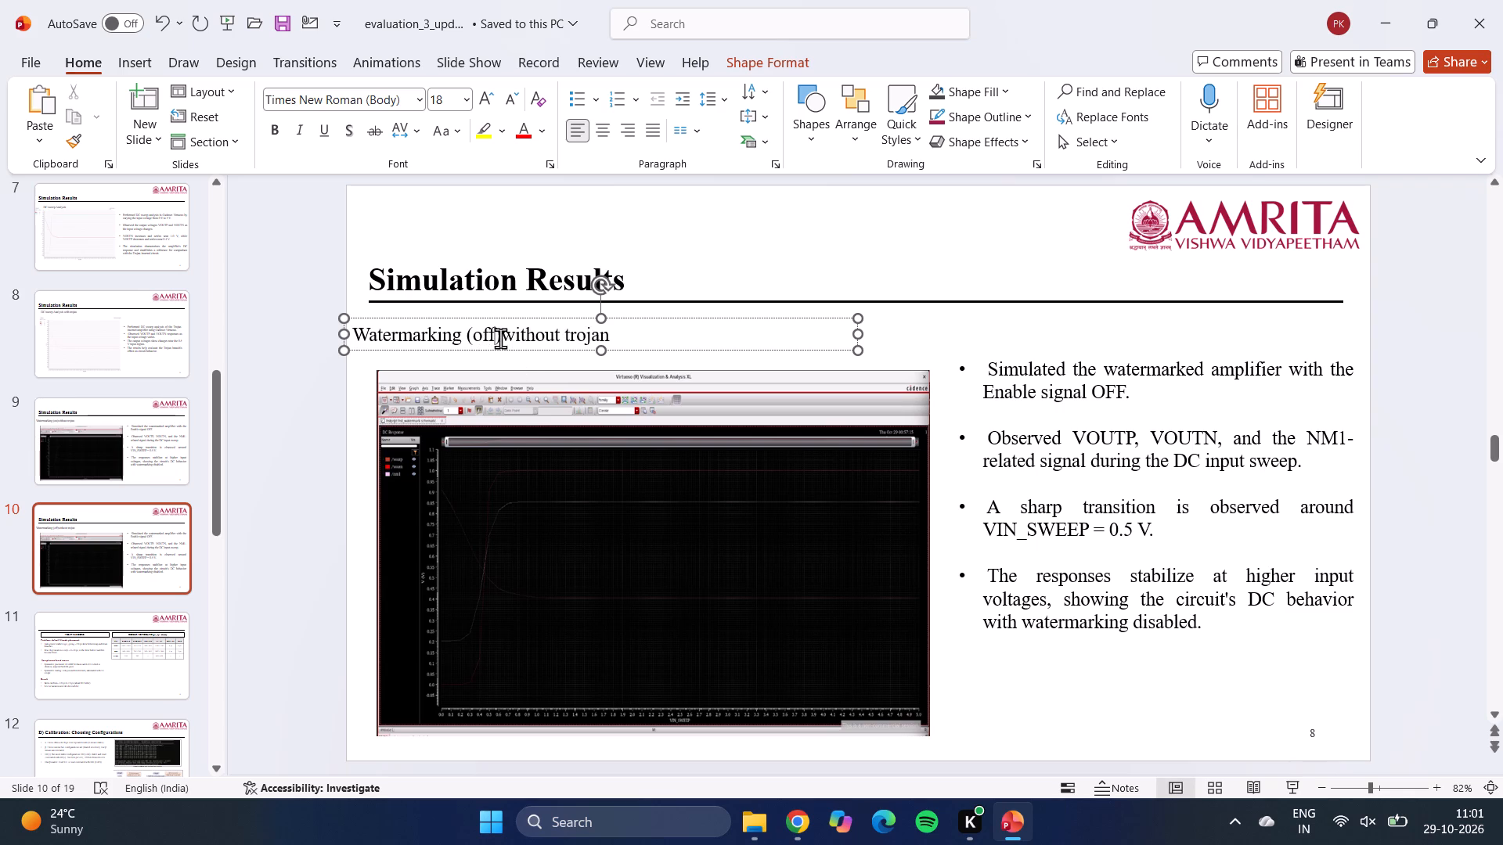
pyautogui.click(500, 338)
pyautogui.press('space')
pyautogui.press('space')
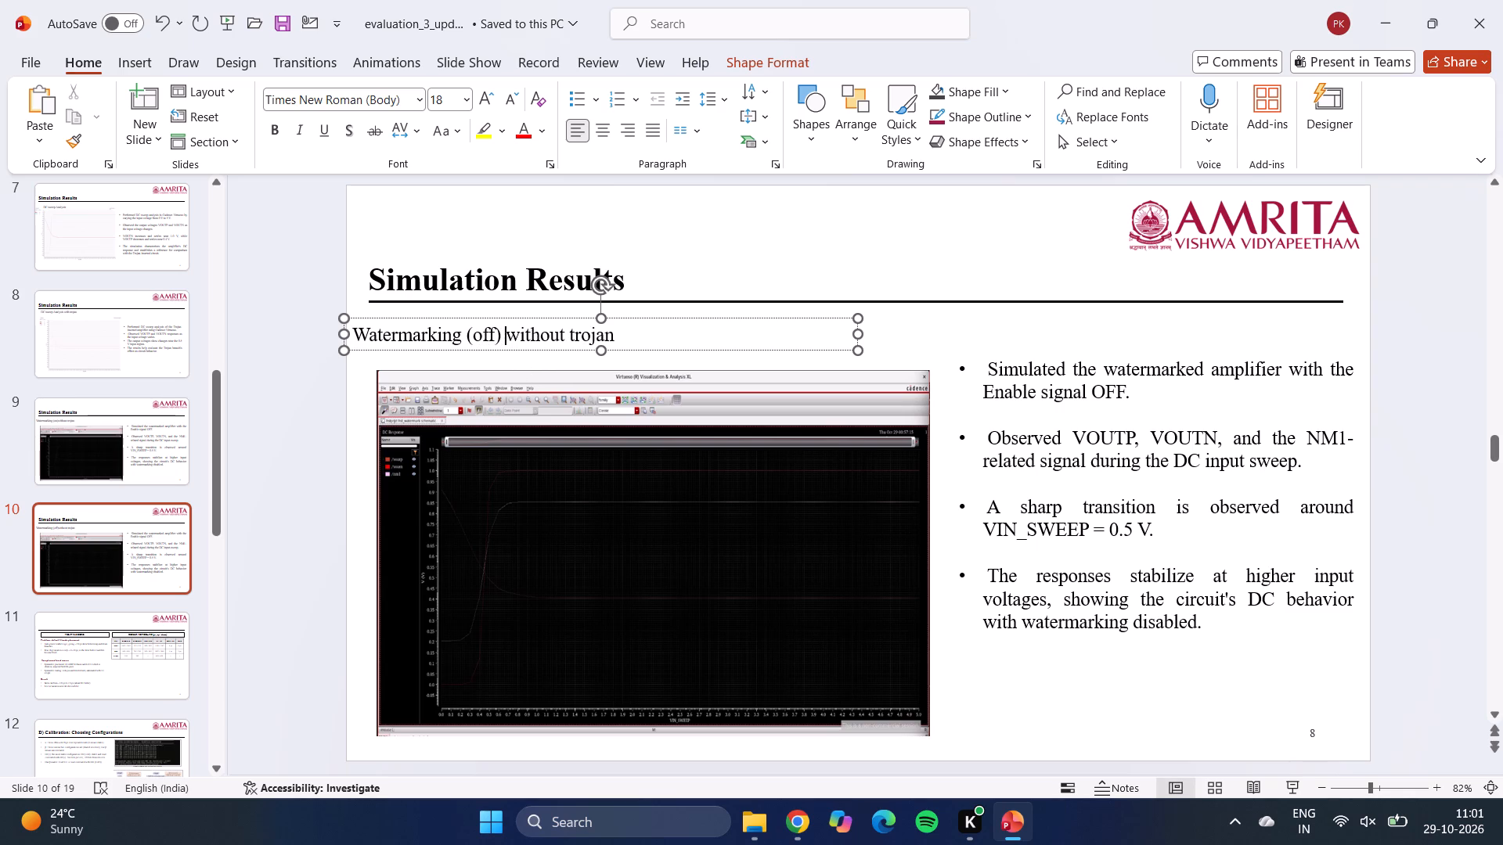
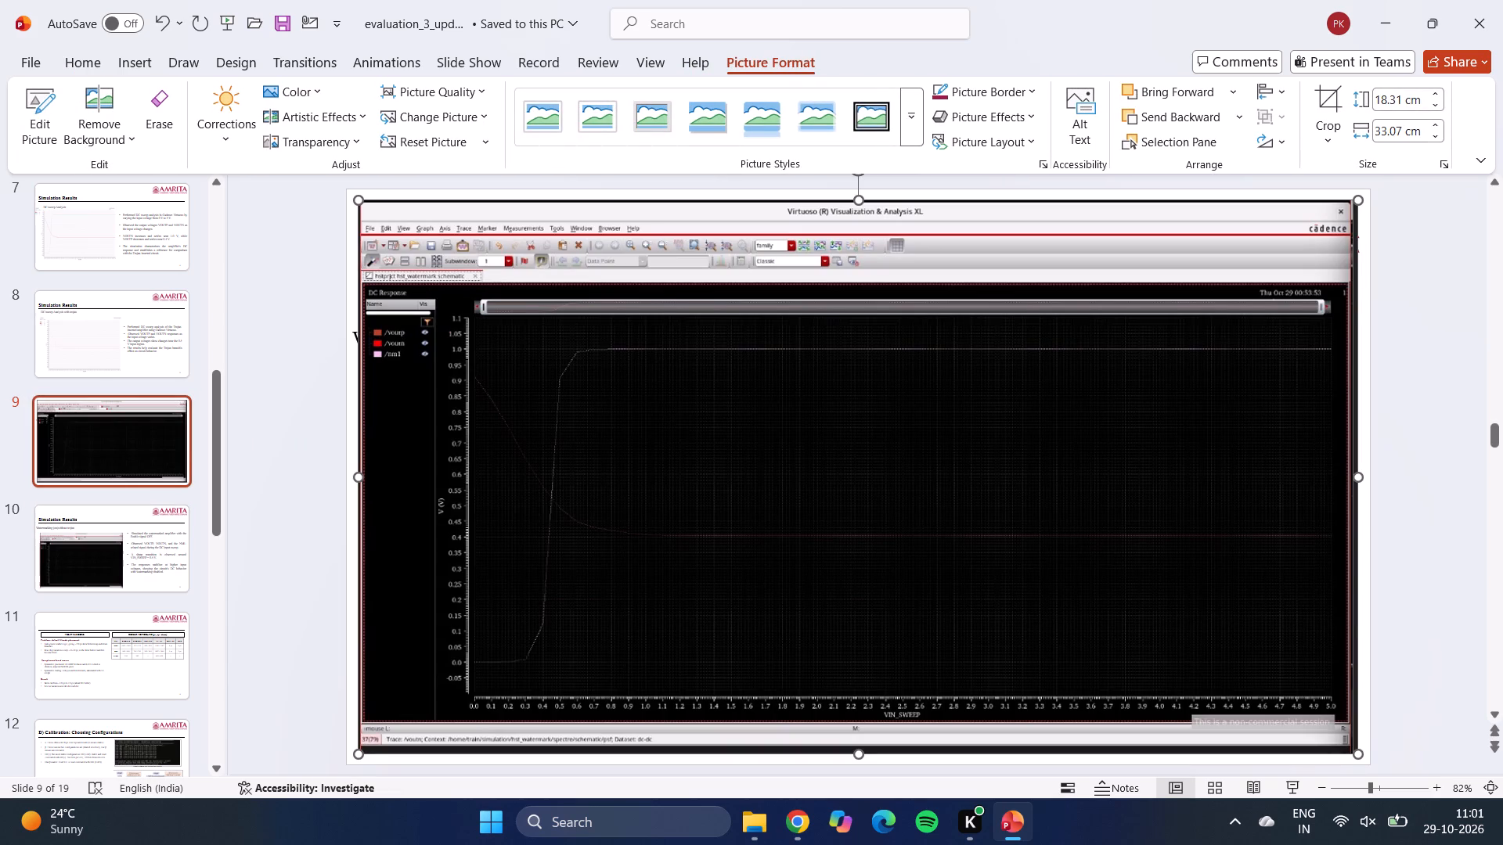
# On slide 9, move the large new DC response plot aside and delete the old plot it covers.
pyautogui.moveTo(751, 212); pyautogui.dragTo(1076, 404)
pyautogui.click(458, 423)
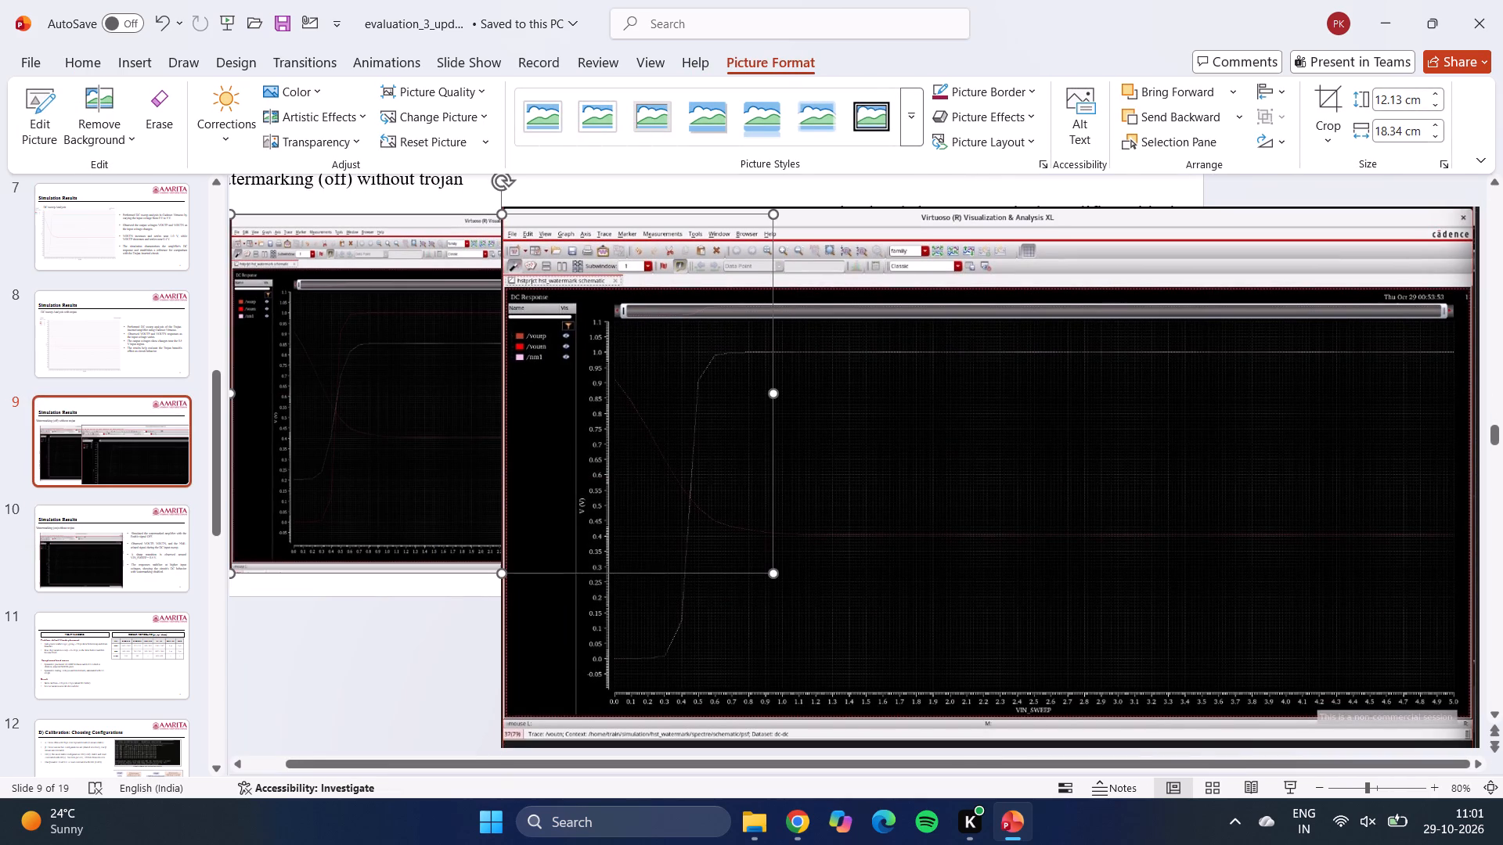
pyautogui.press('BackSpace')
# Move the new plot back onto slide 9 and shrink it to fit below the caption, reducing its height to 14.42 cm.
pyautogui.moveTo(755, 438); pyautogui.dragTo(553, 339)
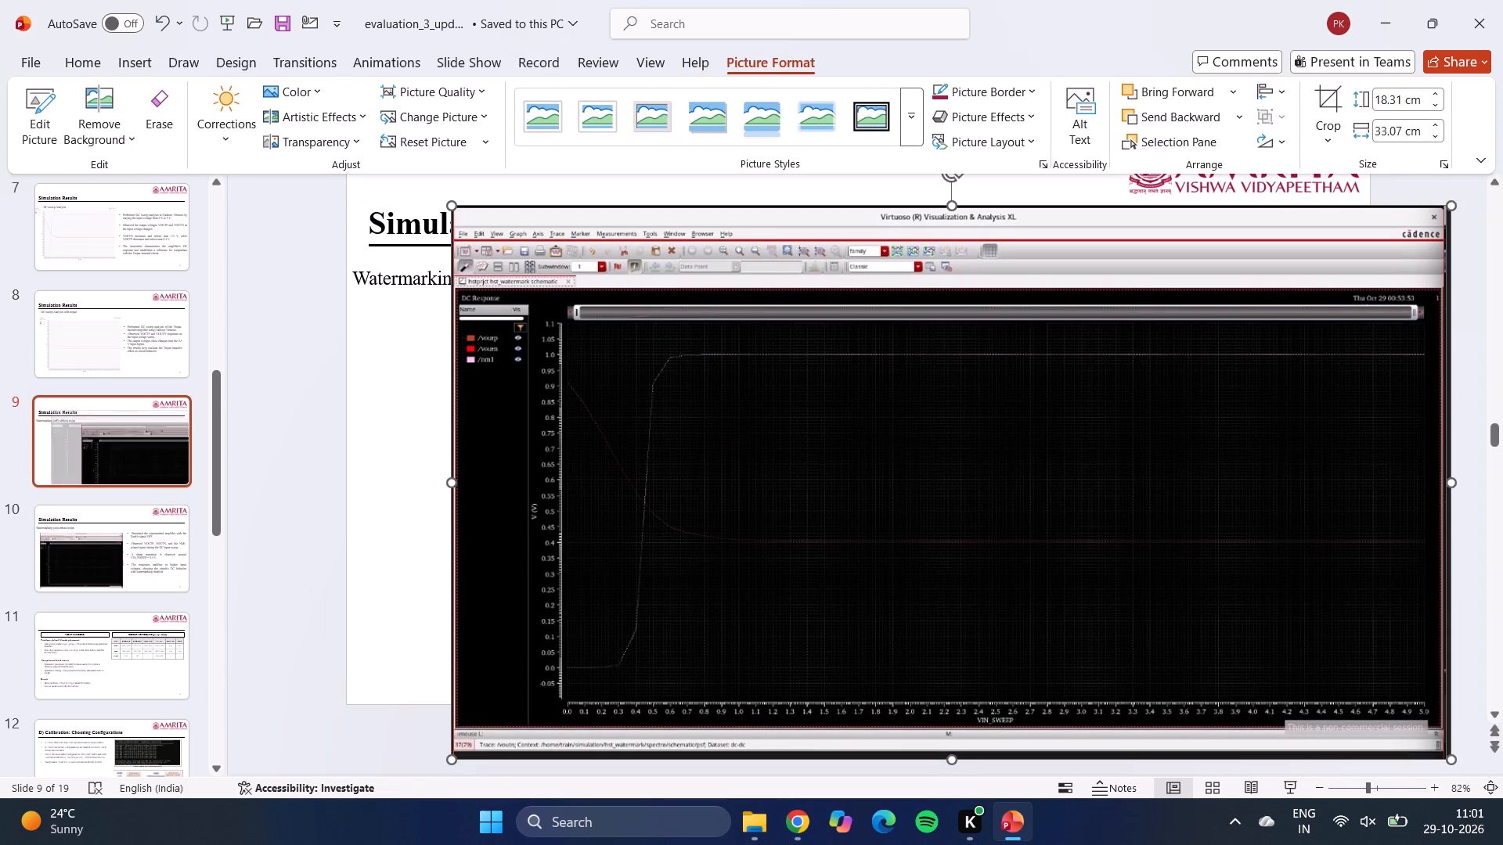
pyautogui.moveTo(741, 411); pyautogui.dragTo(687, 394)
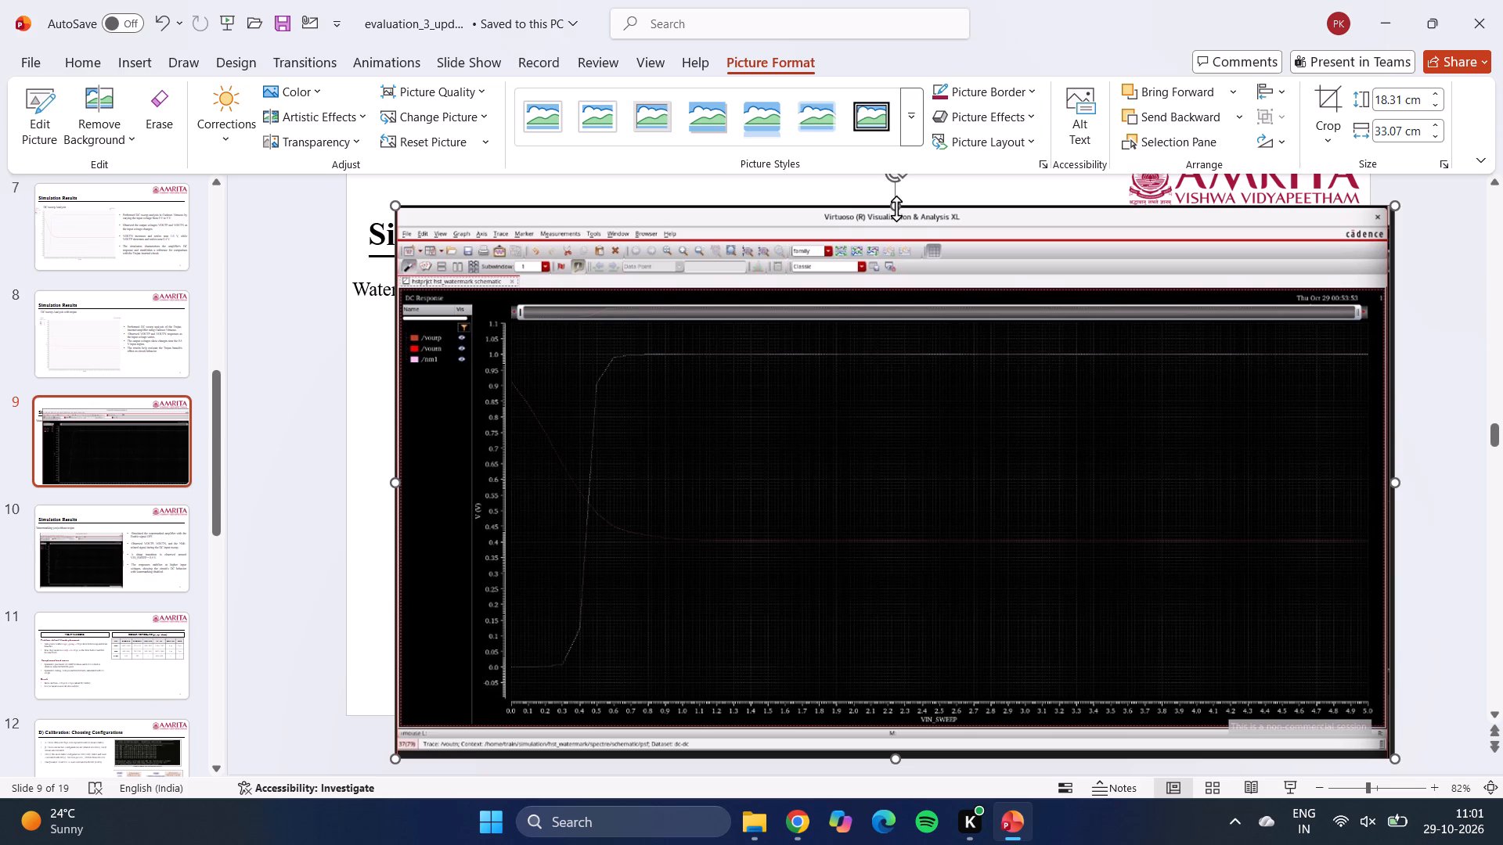
pyautogui.moveTo(896, 208); pyautogui.dragTo(903, 323)
pyautogui.moveTo(1398, 541); pyautogui.dragTo(1290, 541)
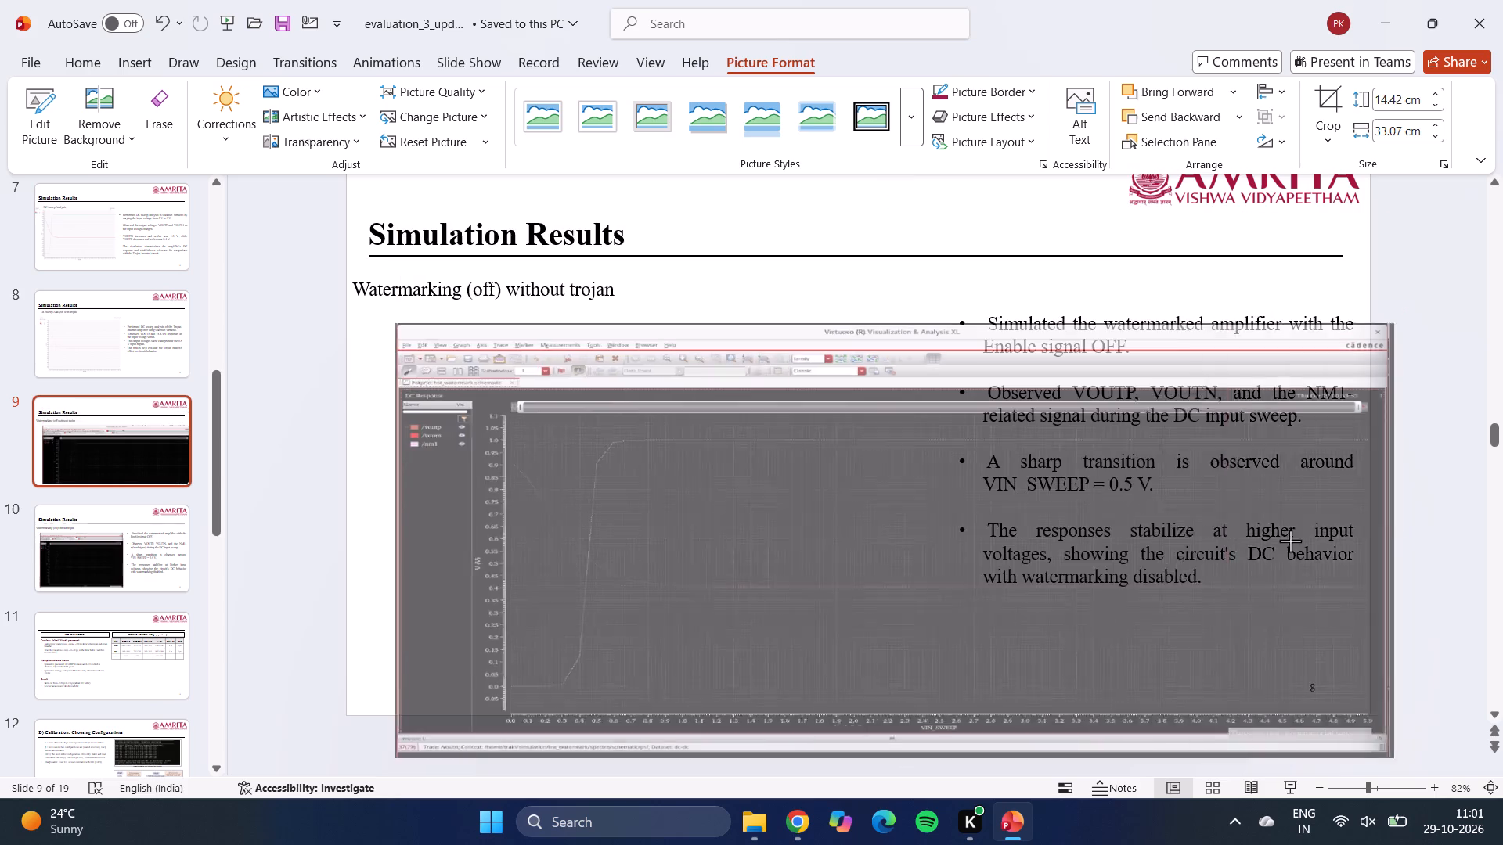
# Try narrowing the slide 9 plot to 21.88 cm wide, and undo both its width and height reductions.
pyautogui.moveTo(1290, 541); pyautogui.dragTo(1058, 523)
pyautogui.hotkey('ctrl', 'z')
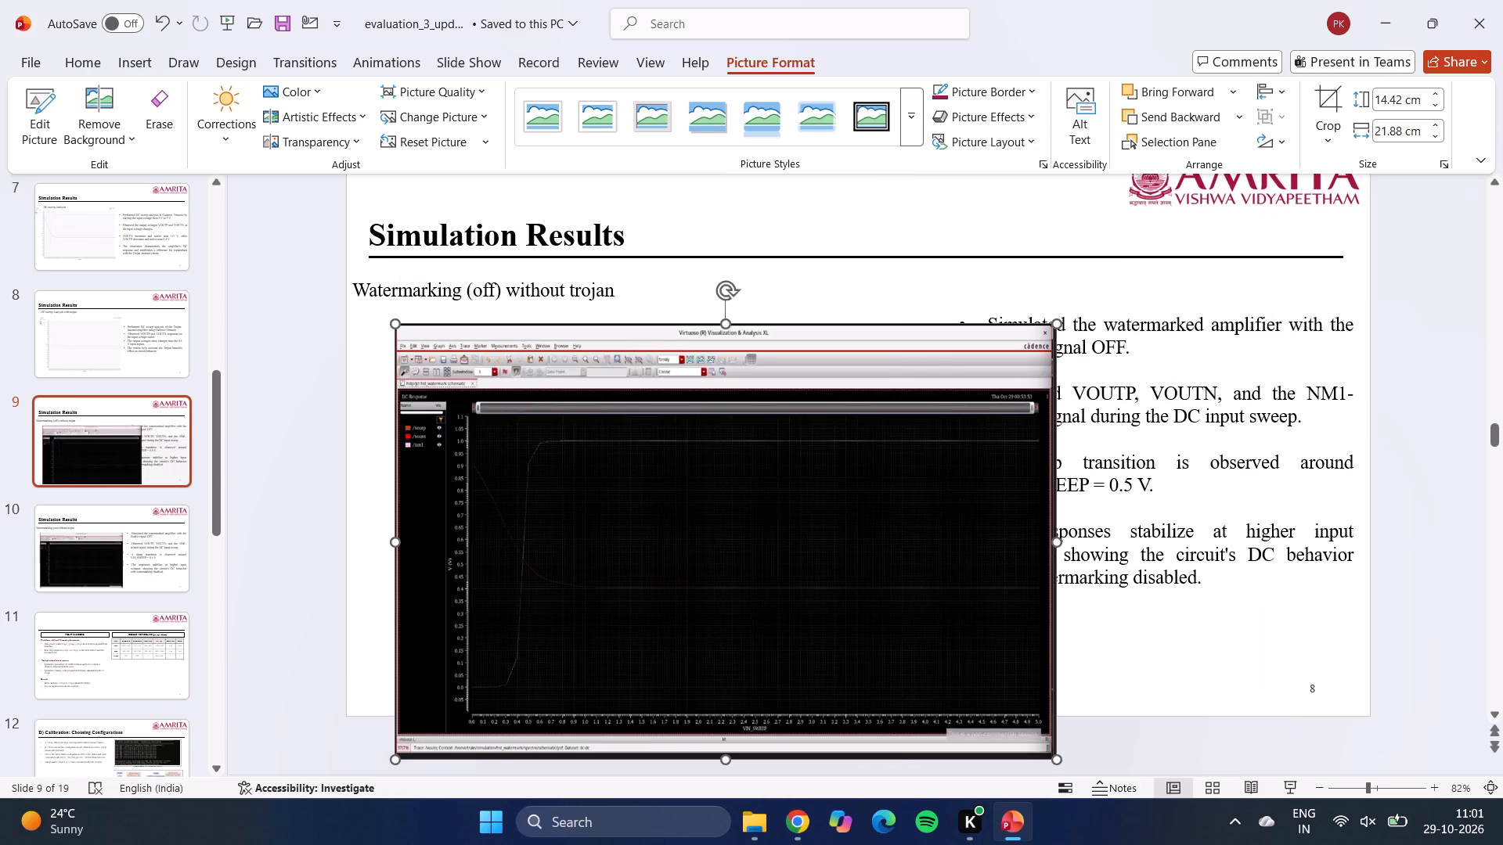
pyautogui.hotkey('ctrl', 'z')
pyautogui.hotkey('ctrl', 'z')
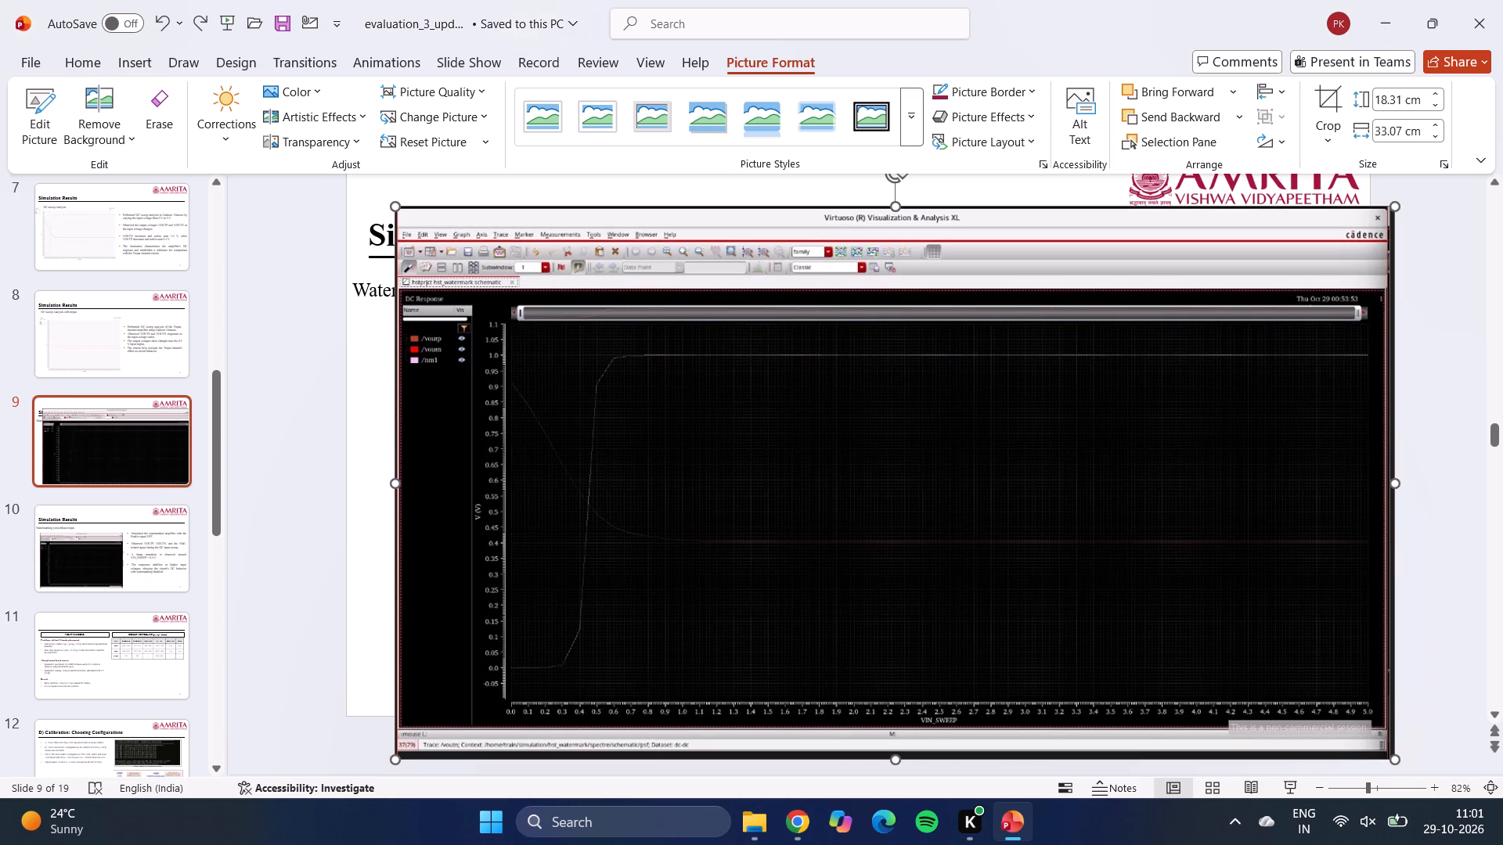
# Shrink the slide 9 plot proportionally to 11.6 cm by 20.95 cm and move it below the caption, beside the bullet text.
pyautogui.moveTo(391, 207); pyautogui.dragTo(798, 443)
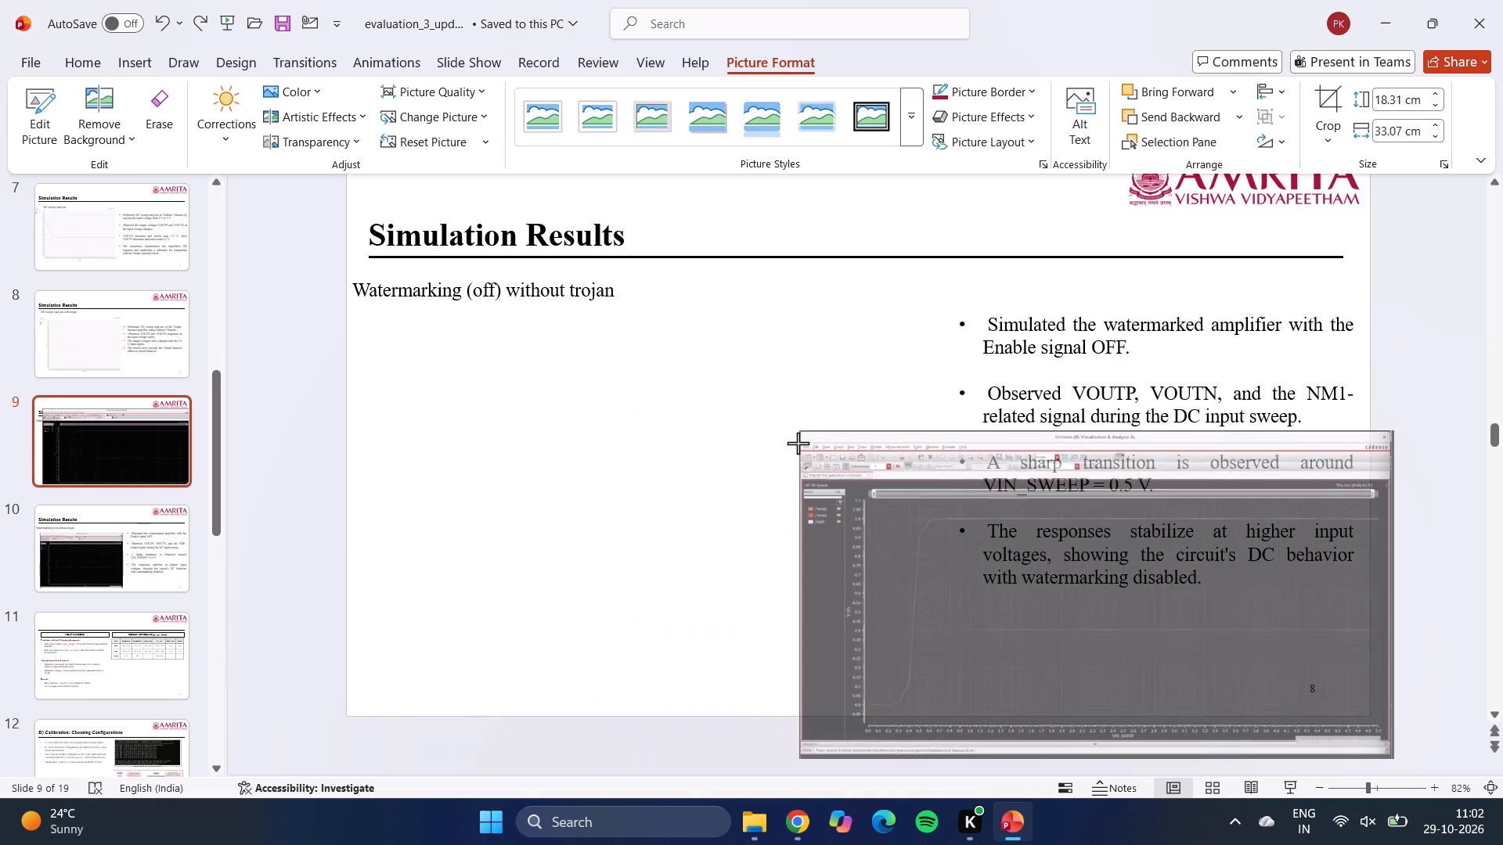
pyautogui.moveTo(798, 443); pyautogui.dragTo(764, 408)
pyautogui.moveTo(1104, 634); pyautogui.dragTo(752, 554)
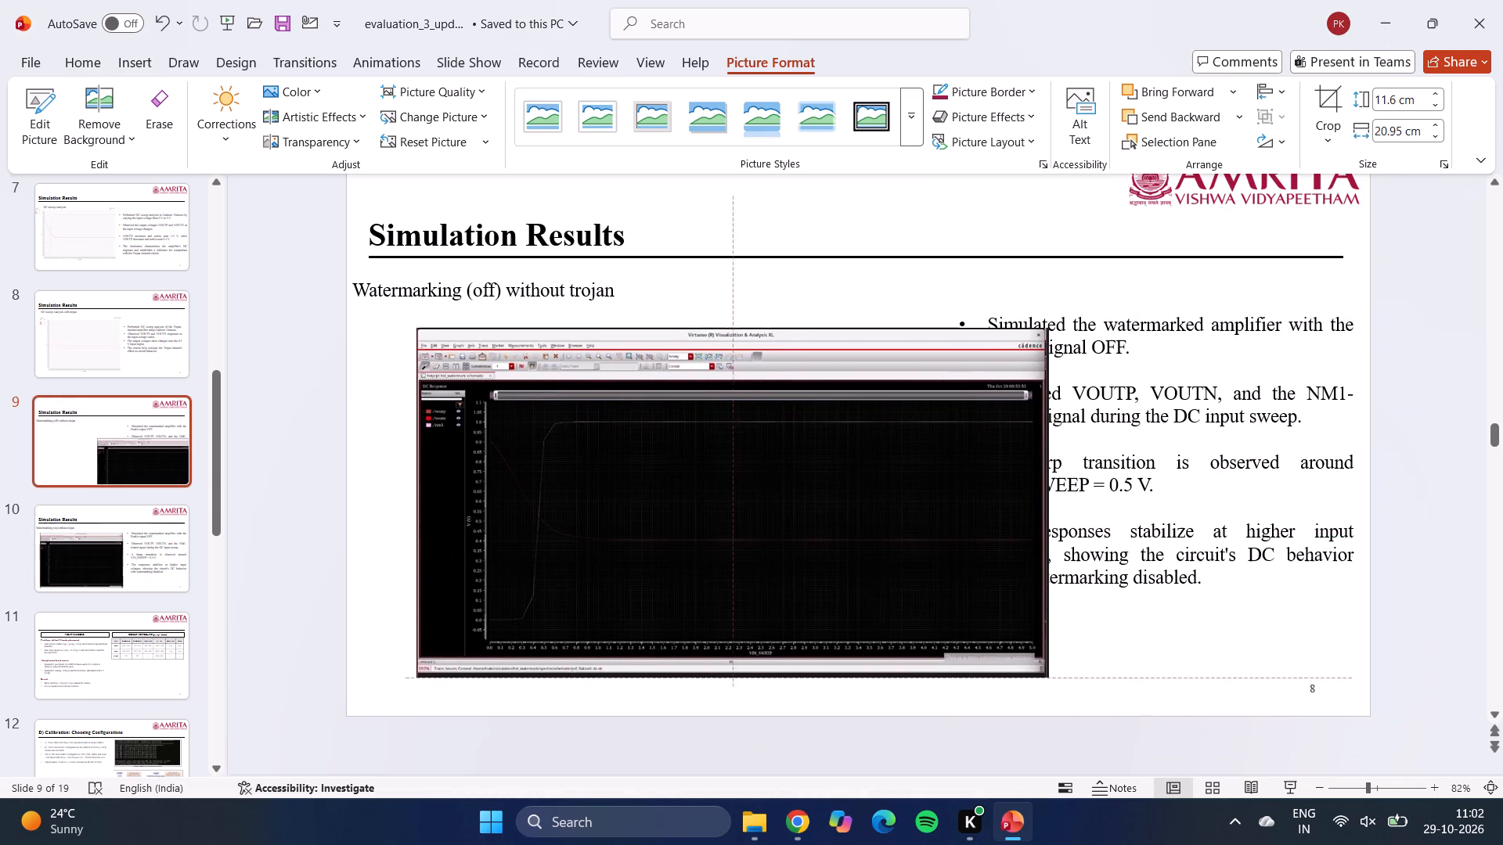
pyautogui.moveTo(752, 554); pyautogui.dragTo(666, 534)
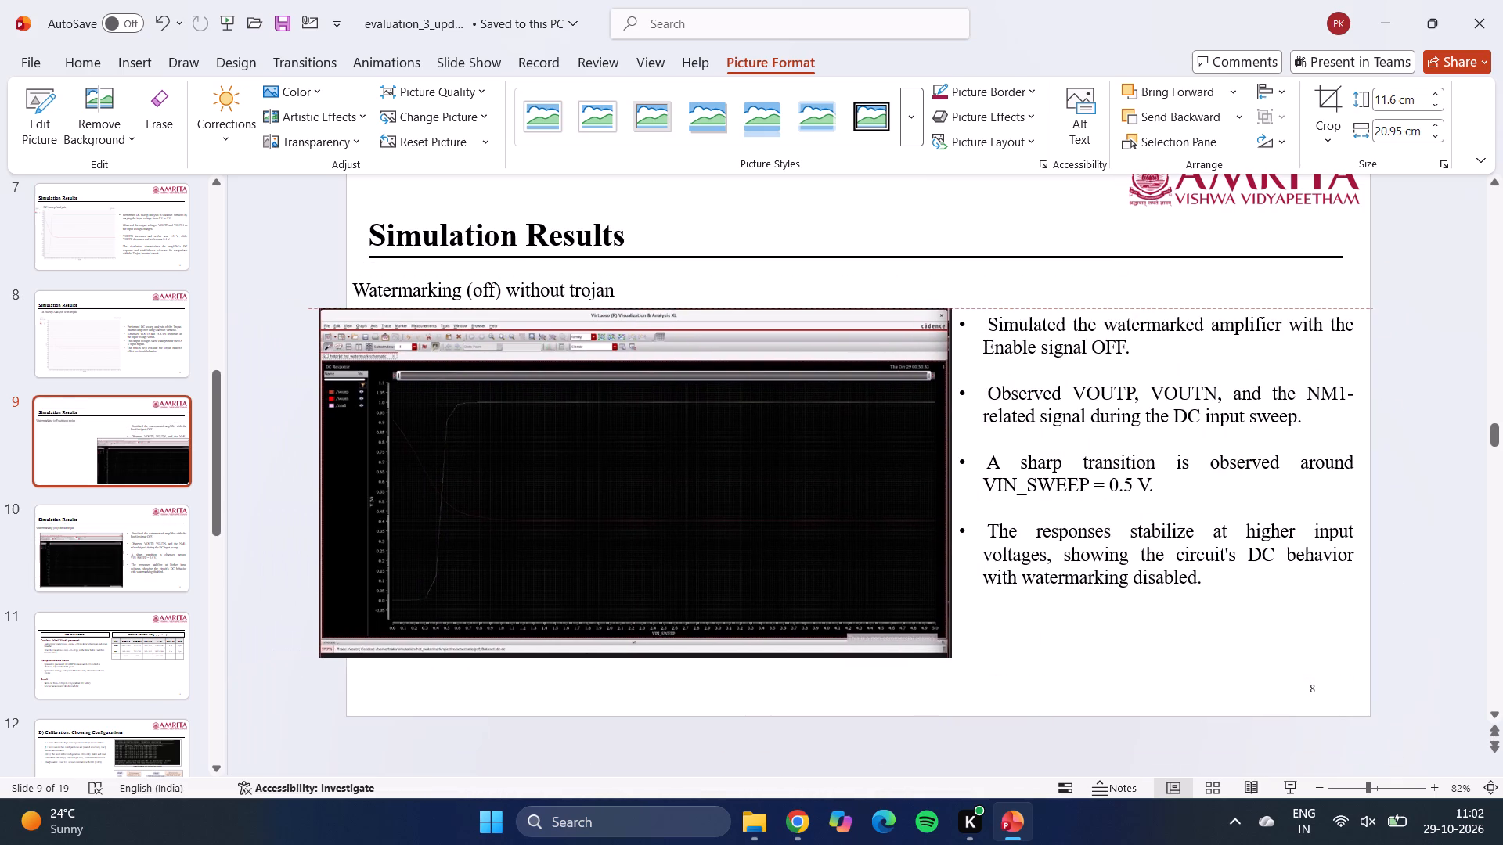
pyautogui.moveTo(666, 534); pyautogui.dragTo(675, 534)
# Shrink the plot proportionally to 10.66 cm by 19.25 cm and position it between the slide's edge and the bullets.
pyautogui.moveTo(329, 348); pyautogui.dragTo(384, 388)
pyautogui.moveTo(592, 520); pyautogui.dragTo(586, 515)
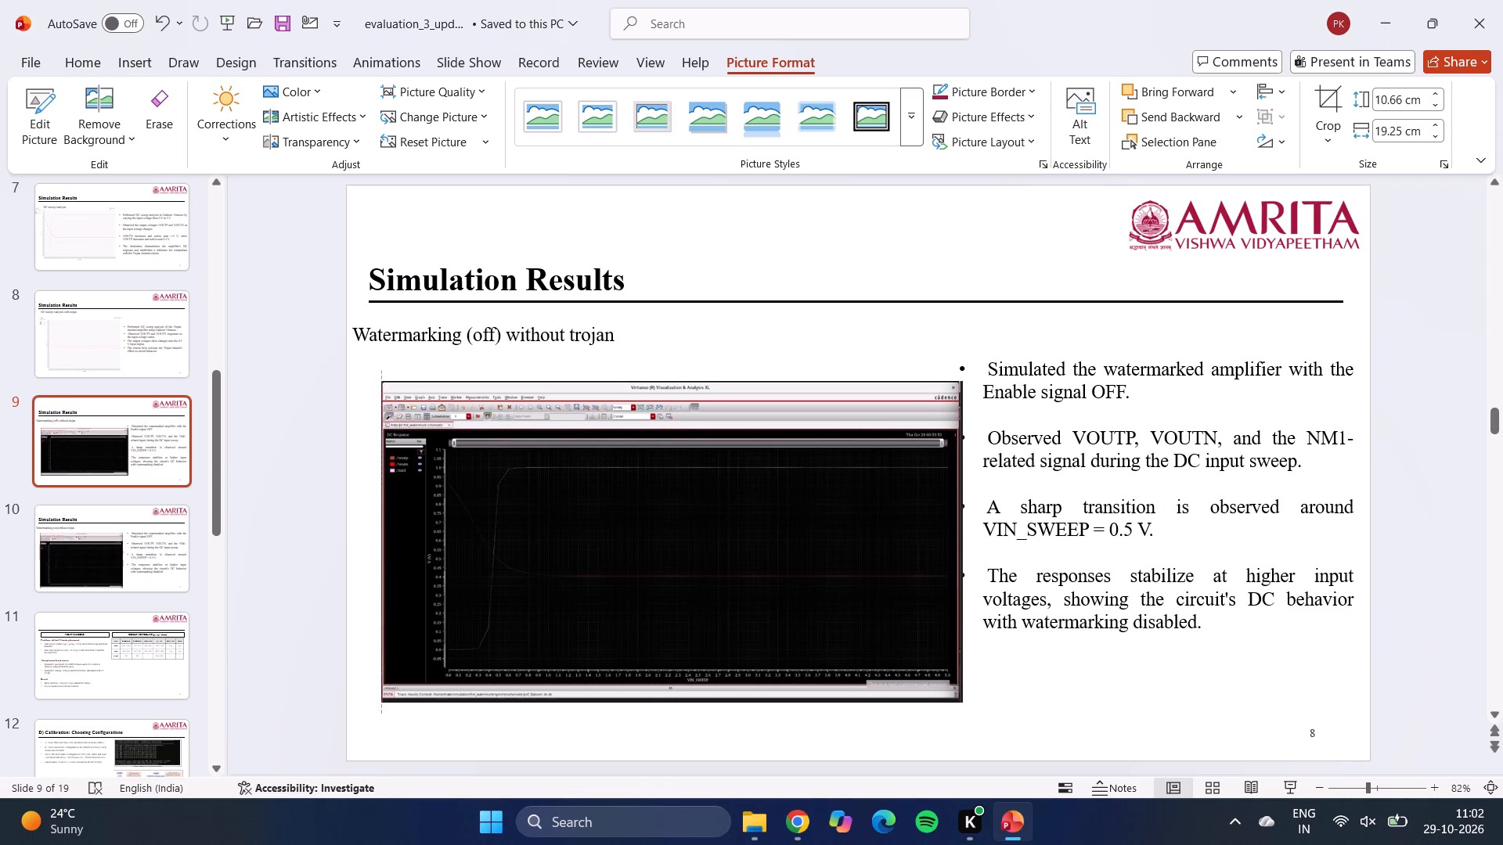
pyautogui.moveTo(586, 515); pyautogui.dragTo(579, 502)
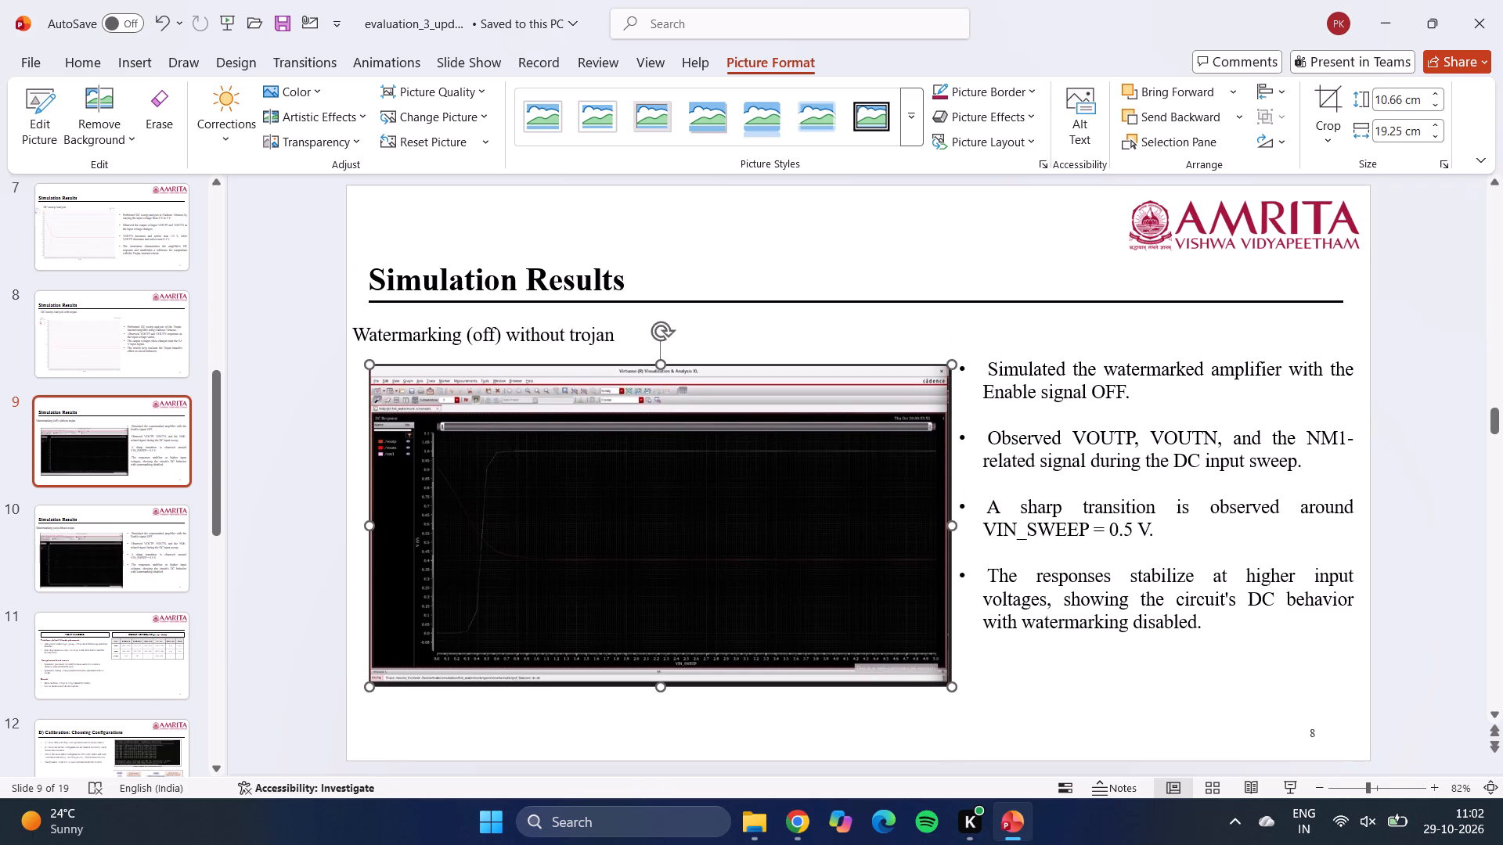
# Stretch the plot's height to 11.85 cm and nudge it closer to the caption, clear of the bullets.
pyautogui.moveTo(665, 686); pyautogui.dragTo(665, 709)
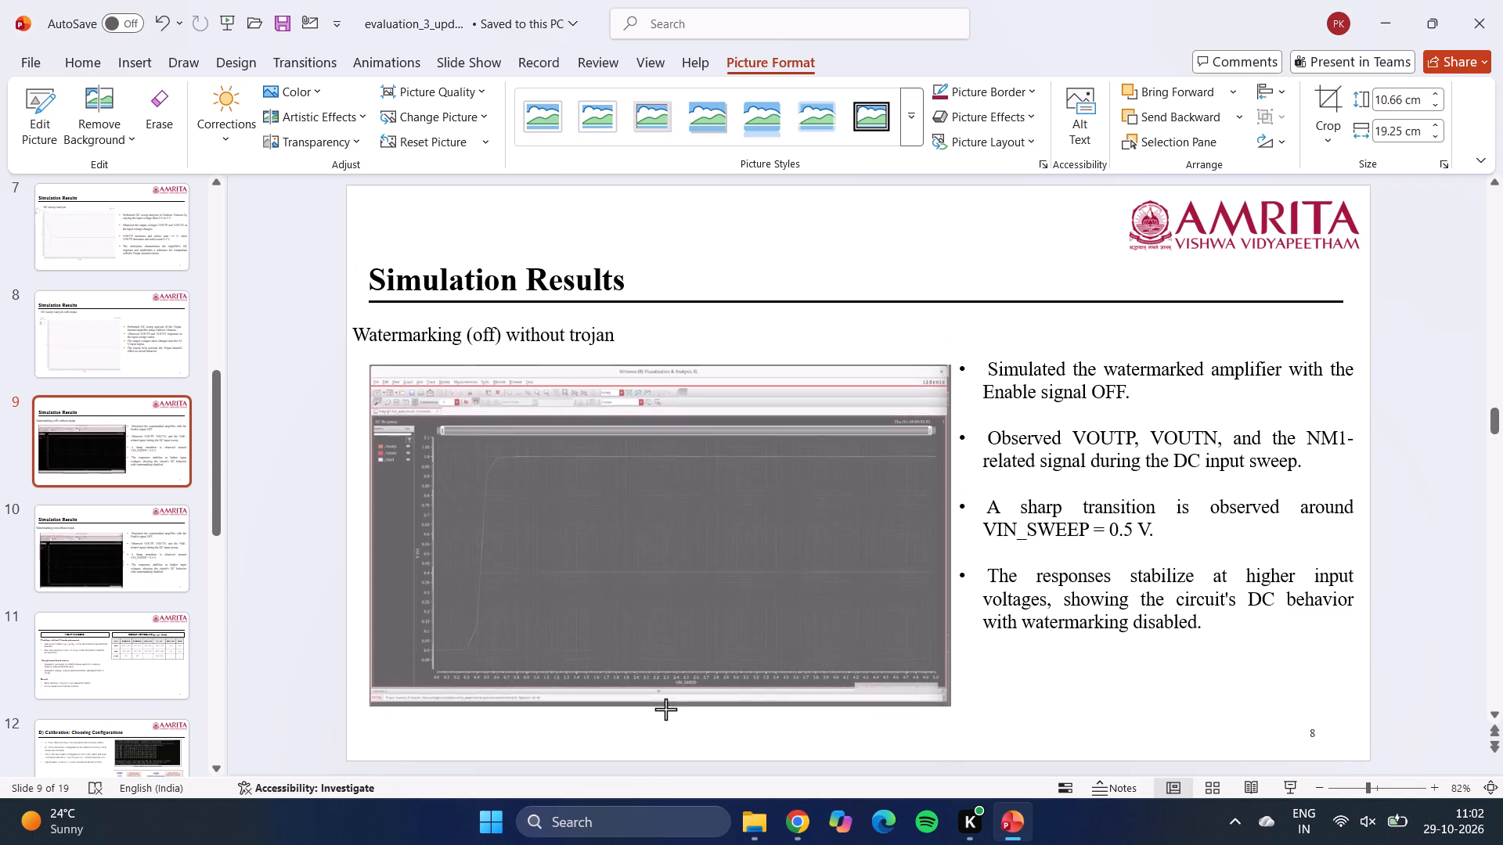
pyautogui.moveTo(665, 709); pyautogui.dragTo(665, 724)
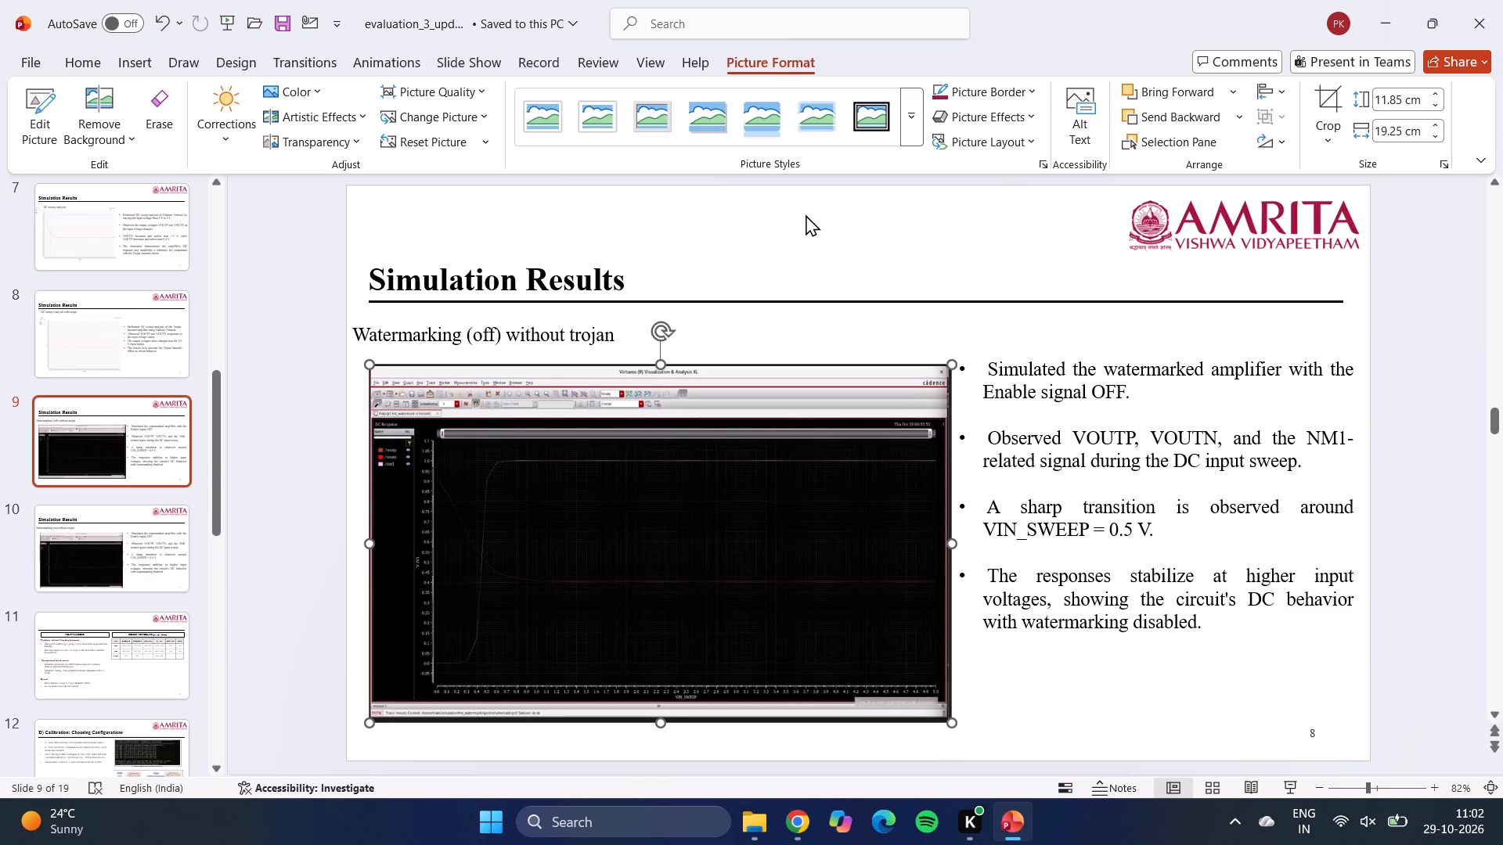
pyautogui.moveTo(771, 482); pyautogui.dragTo(766, 471)
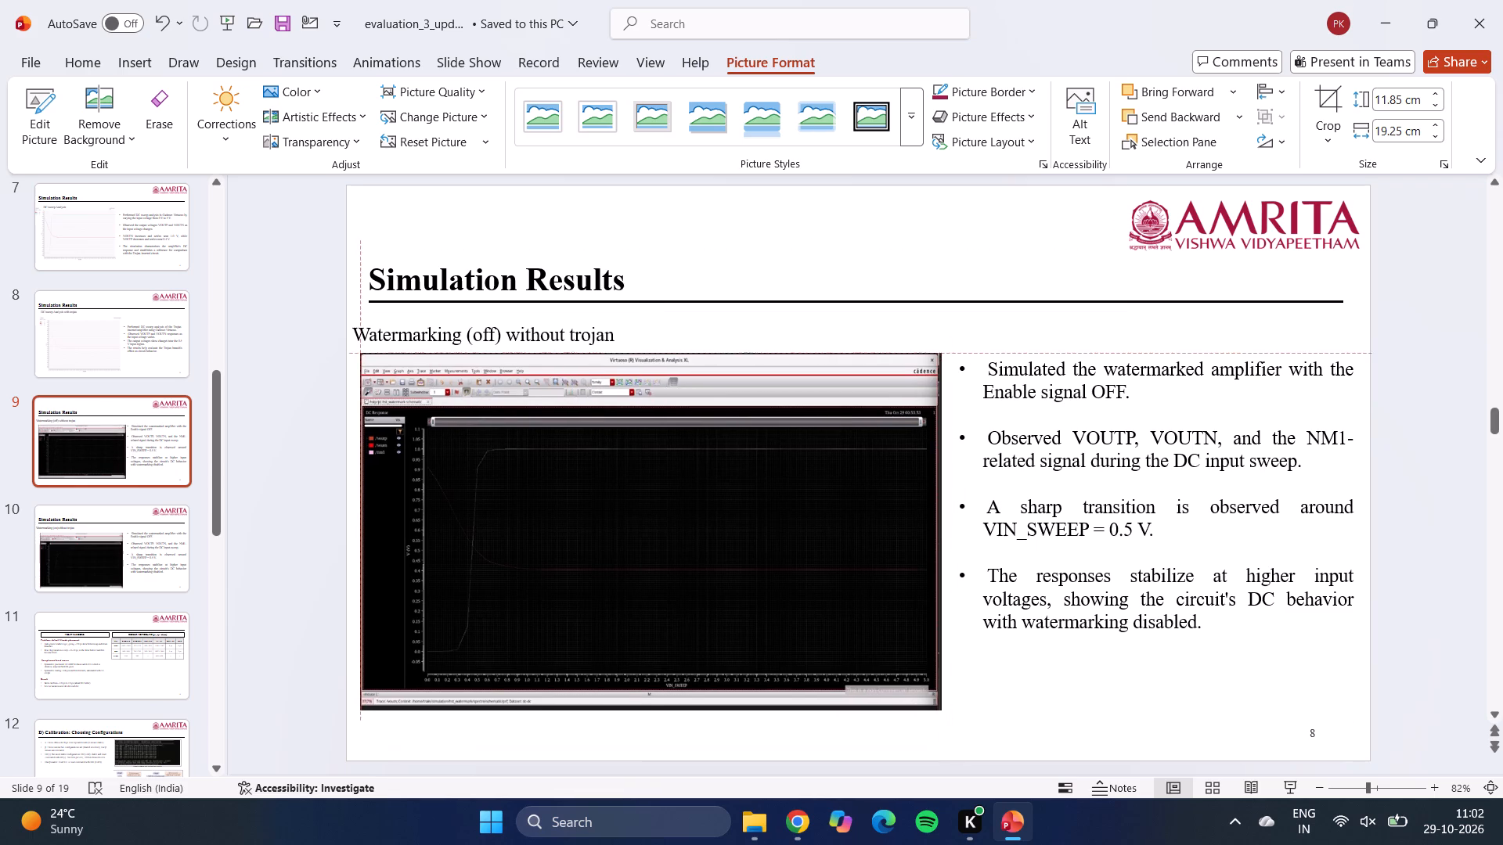
pyautogui.moveTo(766, 471); pyautogui.dragTo(768, 474)
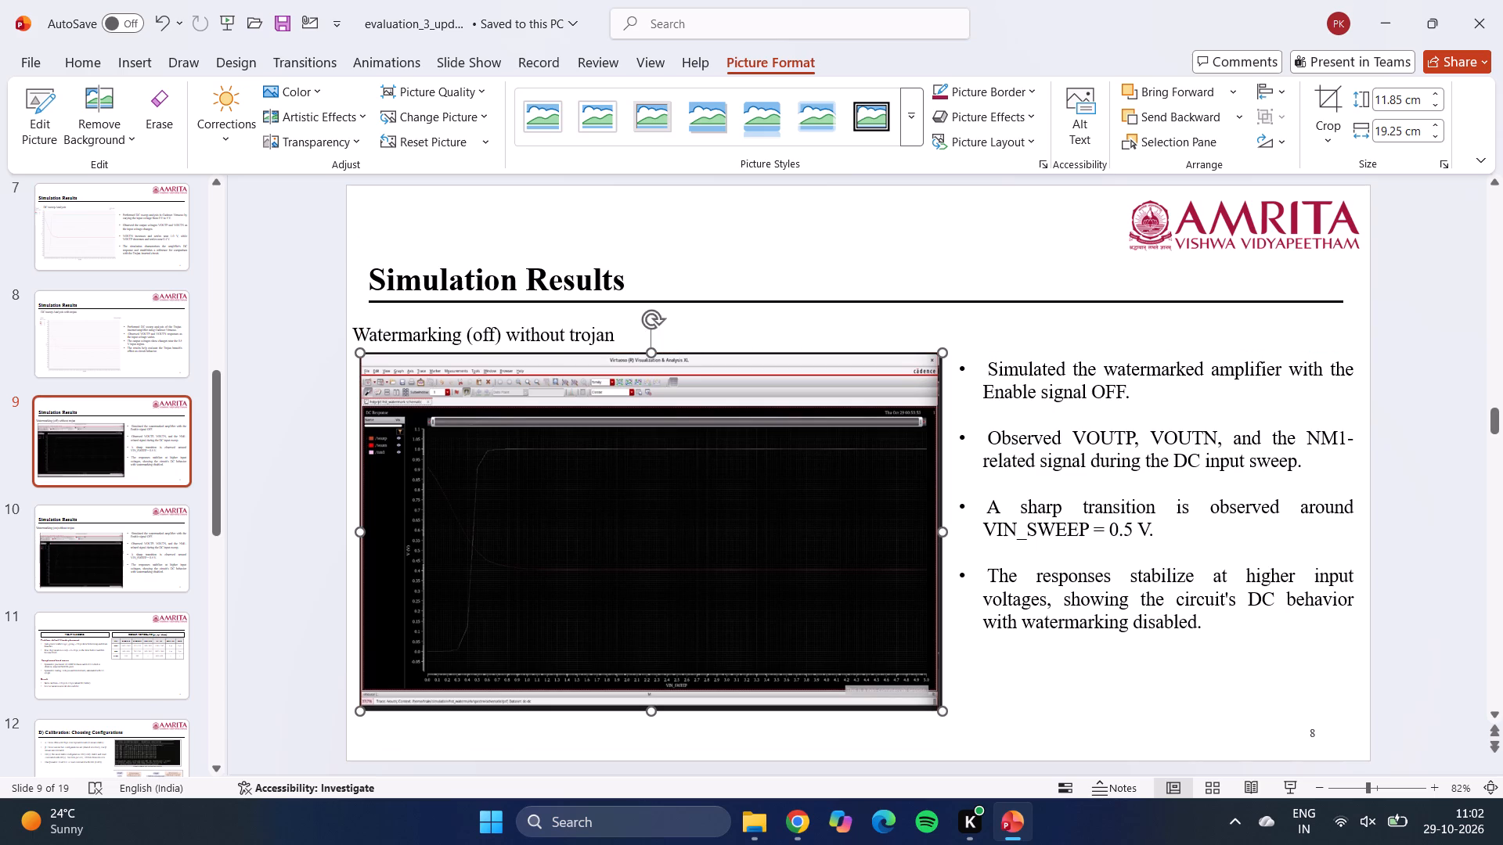
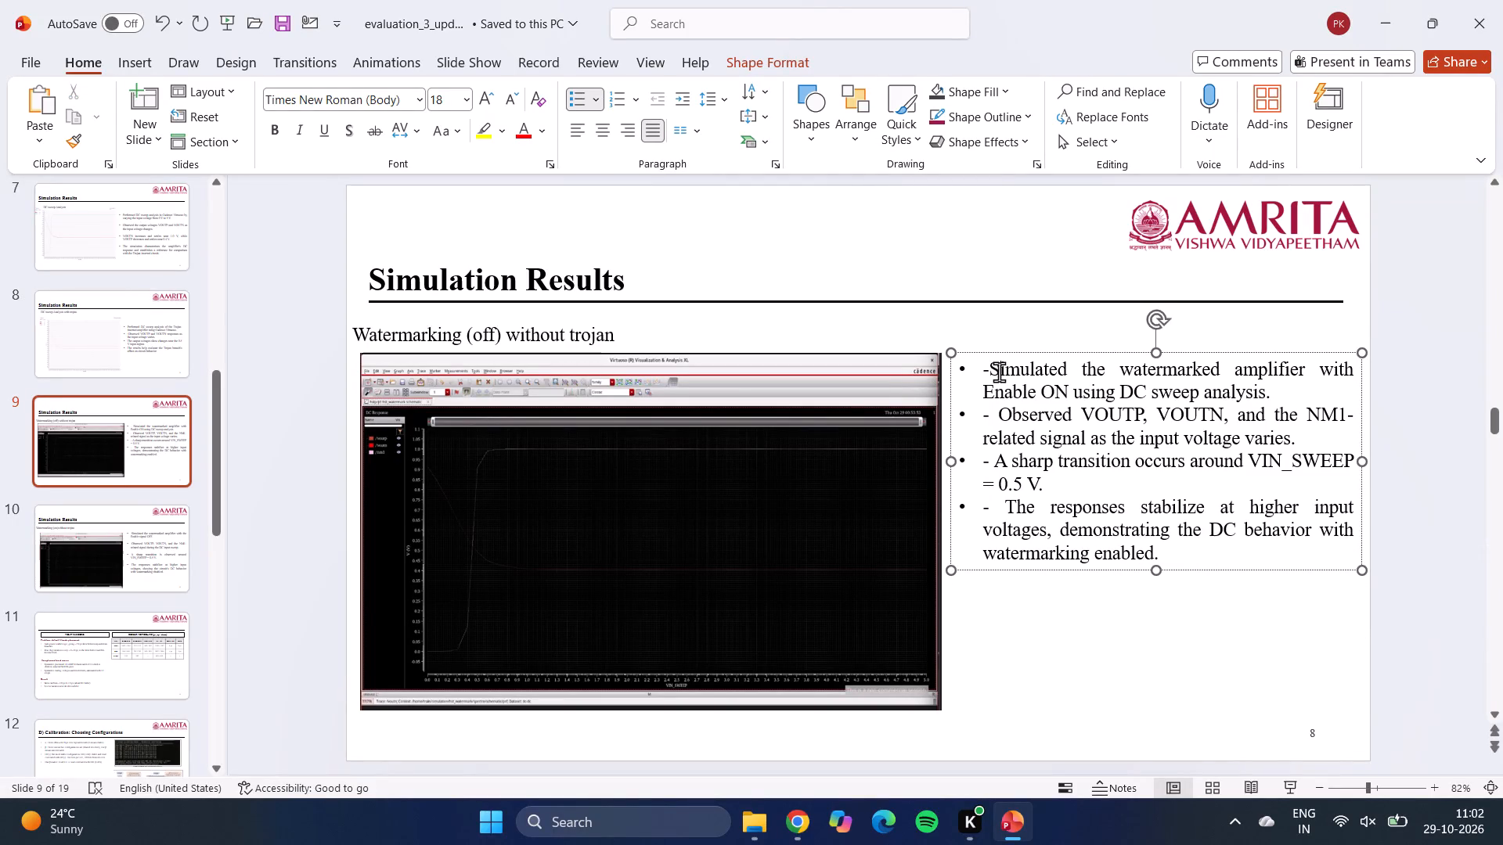
# Remove the leading hyphens and the spaces after them from the four bullet points beside the plot on slide 9.
pyautogui.press('BackSpace')
pyautogui.click(1004, 417)
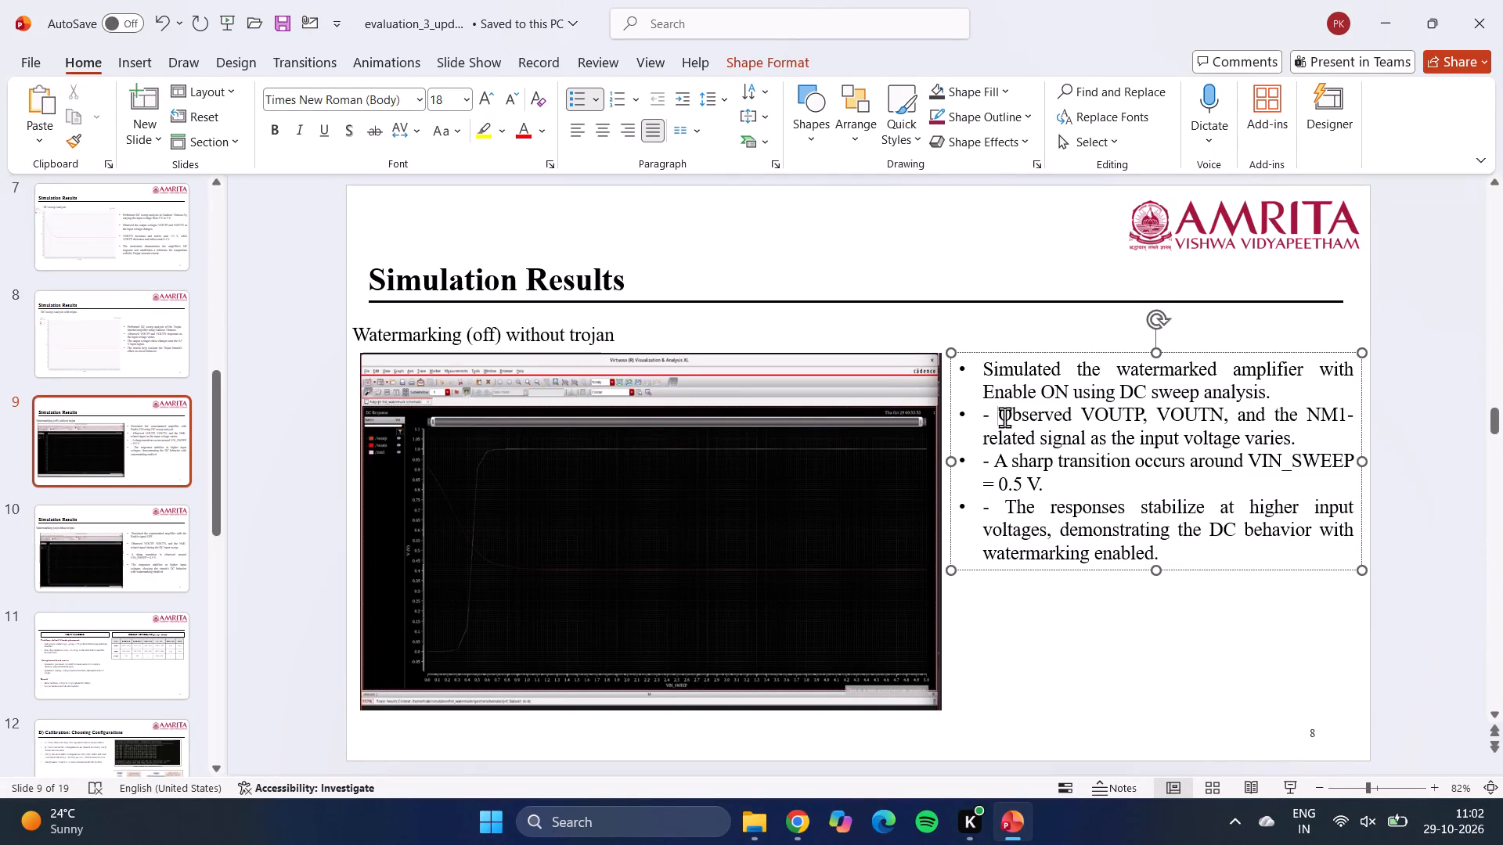
pyautogui.press('BackSpace')
pyautogui.press('BackSpace')
pyautogui.click(995, 458)
pyautogui.press('BackSpace')
pyautogui.press('BackSpace')
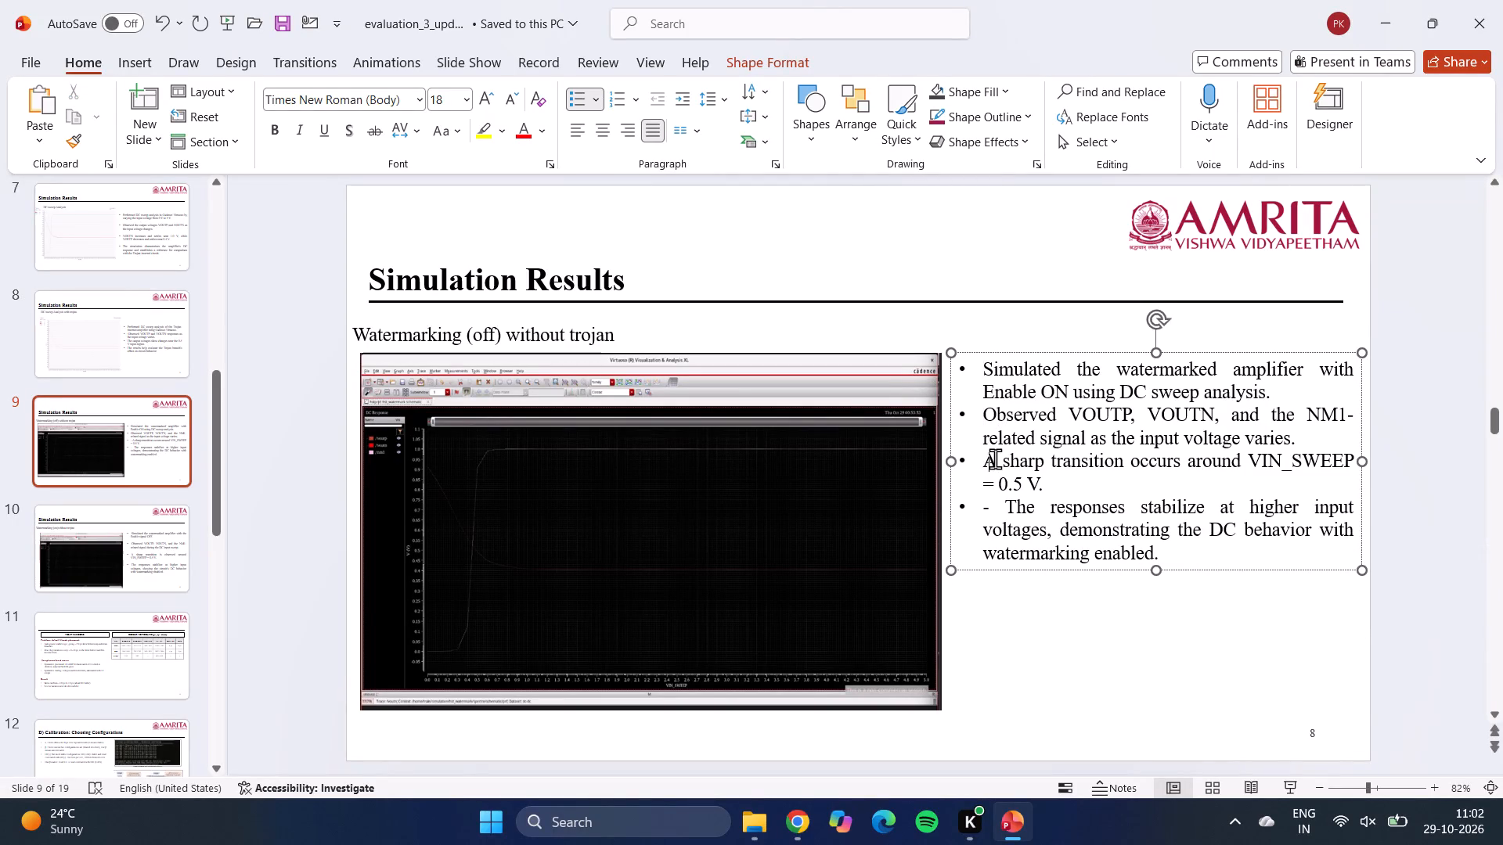
pyautogui.click(1007, 509)
pyautogui.press('BackSpace')
pyautogui.press('BackSpace')
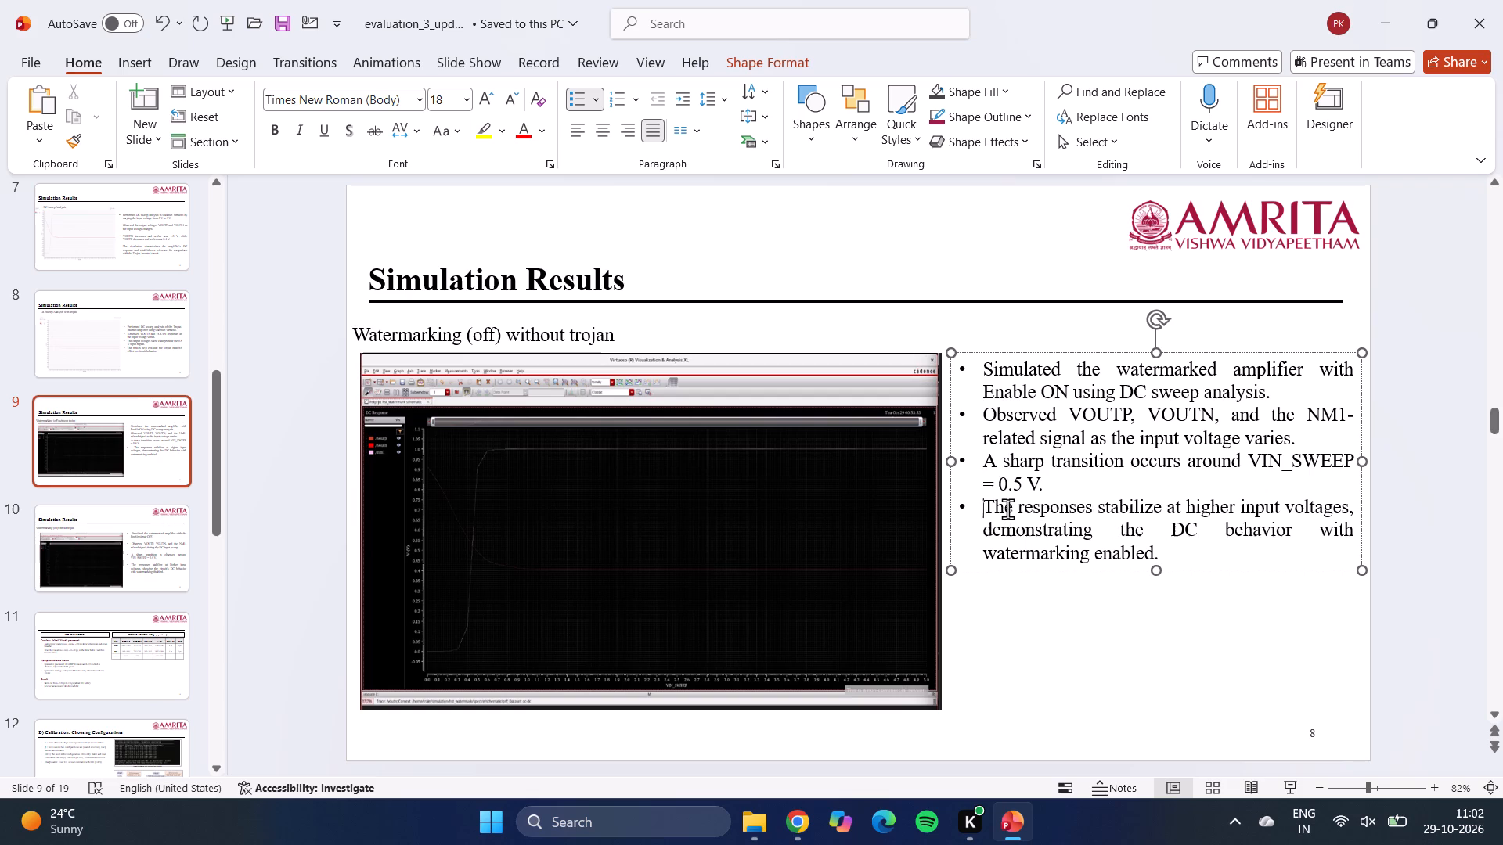
# Extend the bullet text box on slide 9 slightly downward from its bottom edge.
pyautogui.moveTo(1155, 575); pyautogui.dragTo(1155, 588)
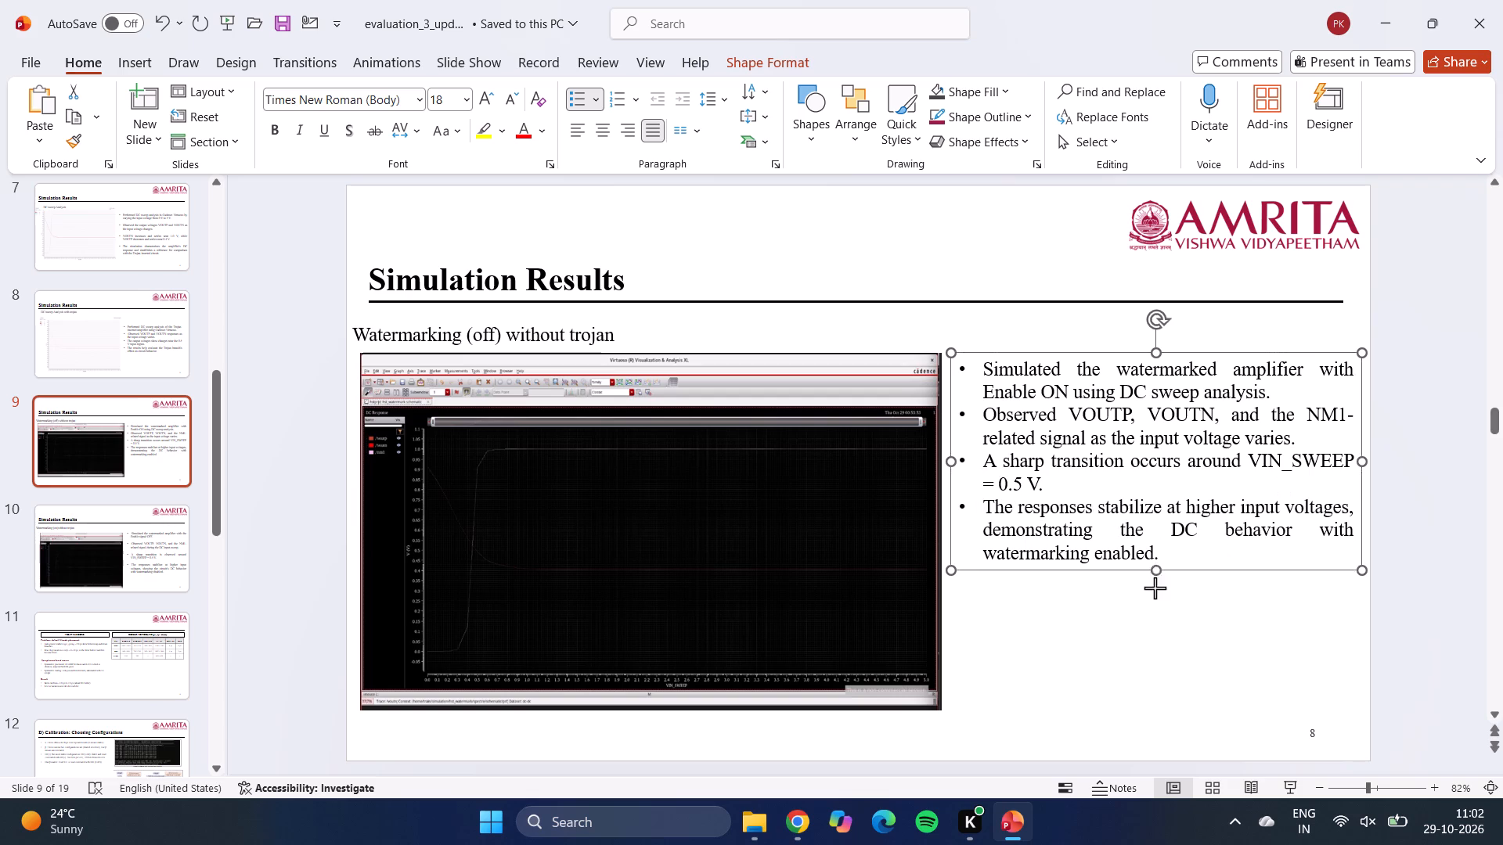
# On slide 9, separate the four bullets of the description with a blank line between each.
pyautogui.moveTo(1155, 588); pyautogui.dragTo(1159, 638)
pyautogui.click(1287, 393)
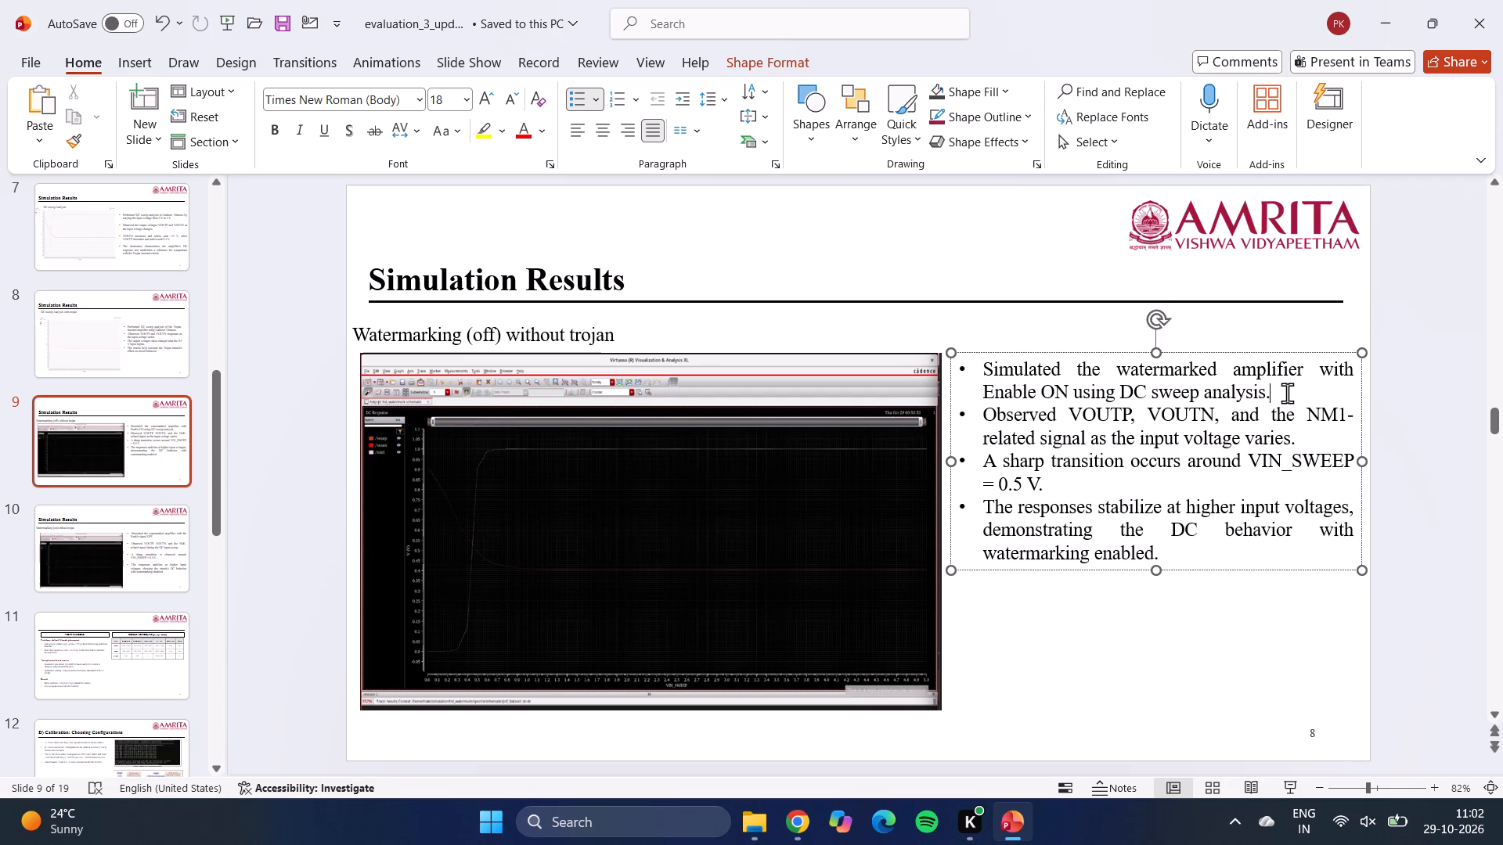
pyautogui.press('Return')
pyautogui.click(1316, 459)
pyautogui.press('Return')
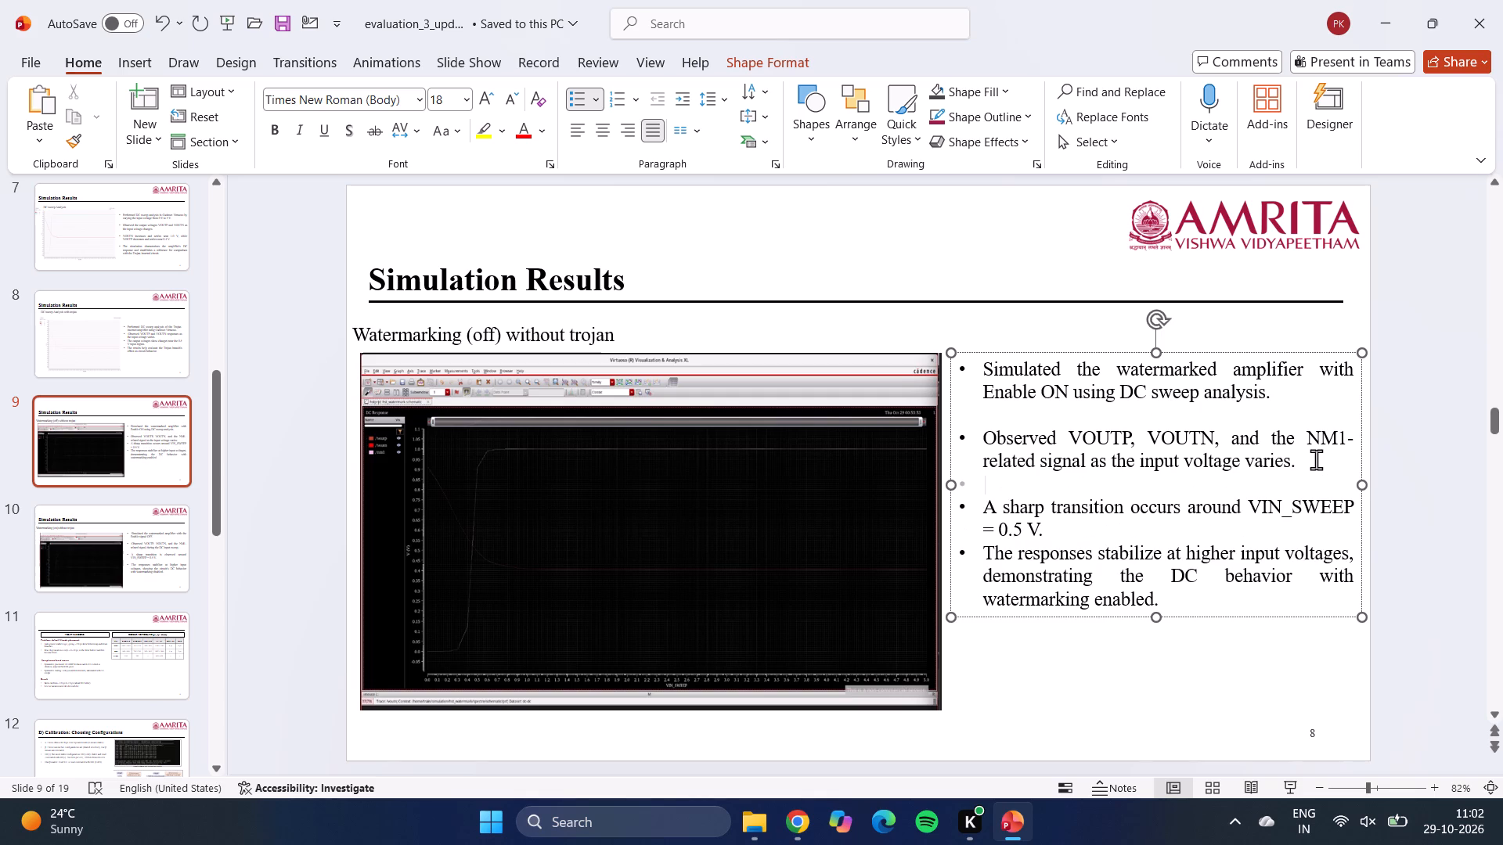
pyautogui.click(1272, 537)
pyautogui.press('Return')
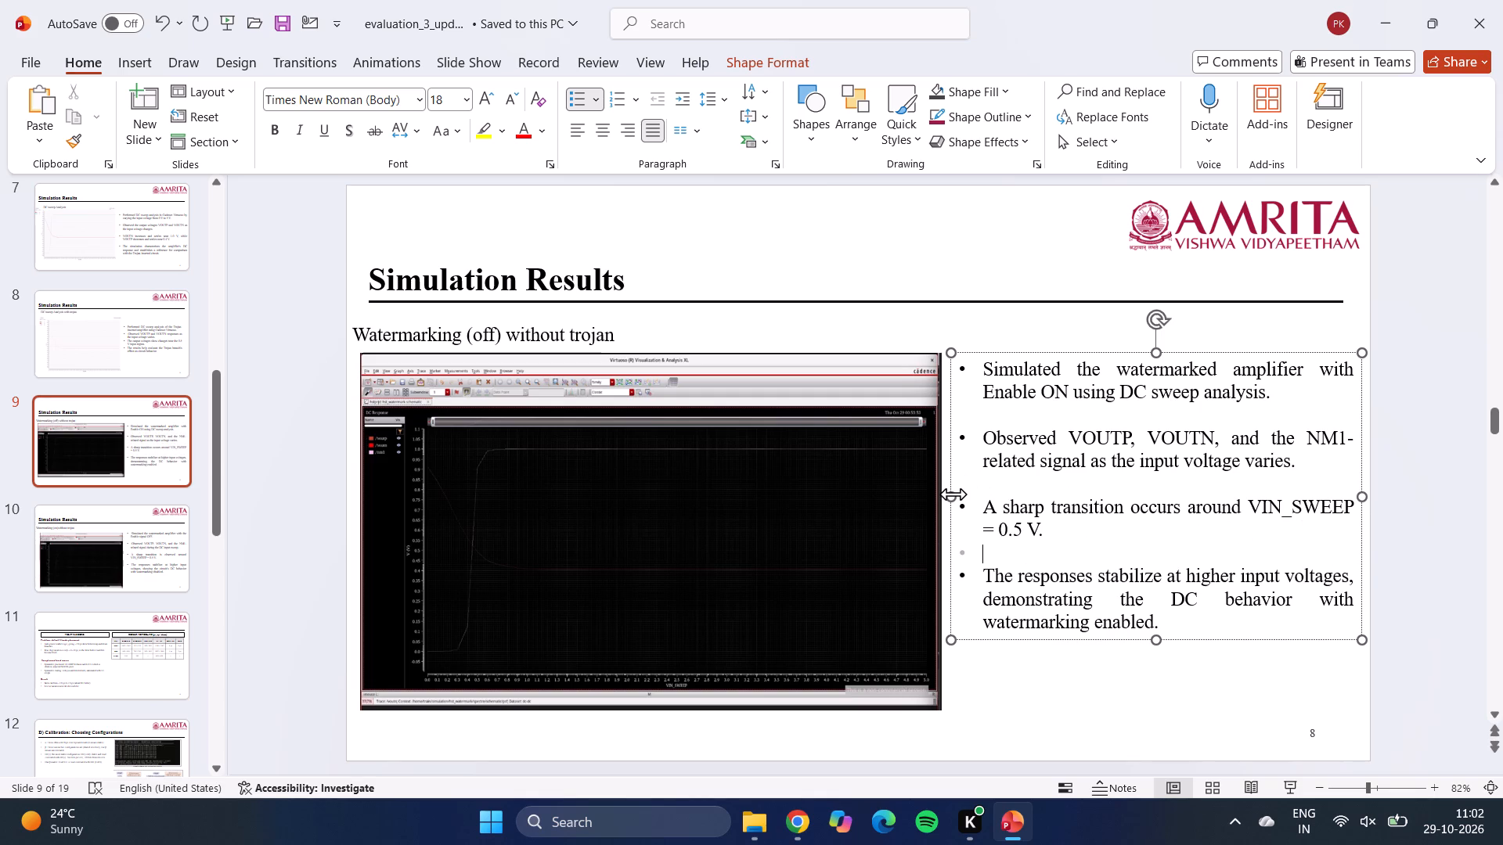
pyautogui.click(323, 532)
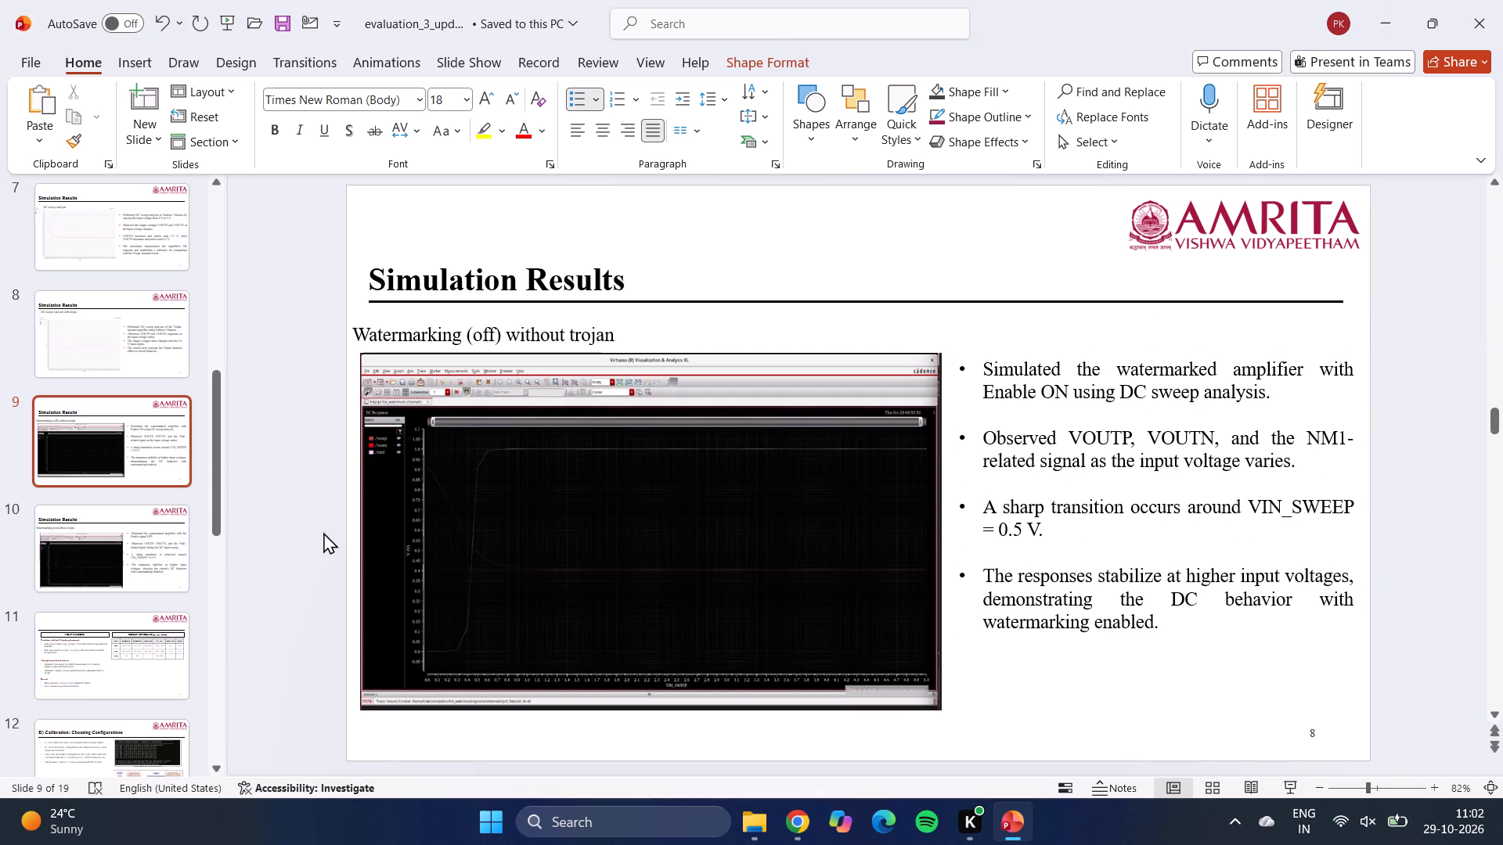
# Add a new last bullet to slide 9's description reading "VDC(V8) = 0V".
pyautogui.click(97, 549)
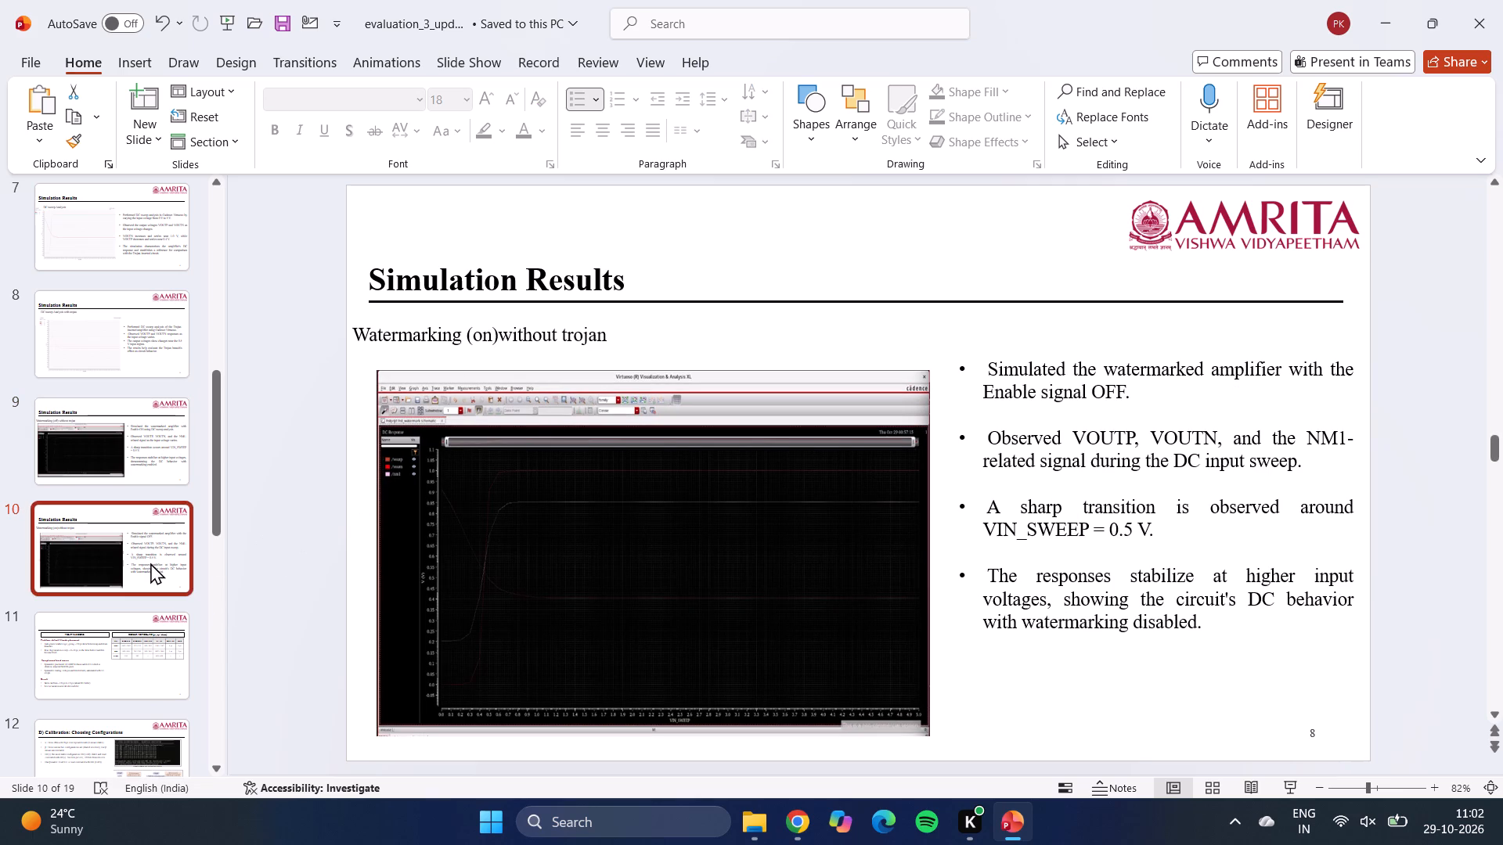
pyautogui.click(67, 422)
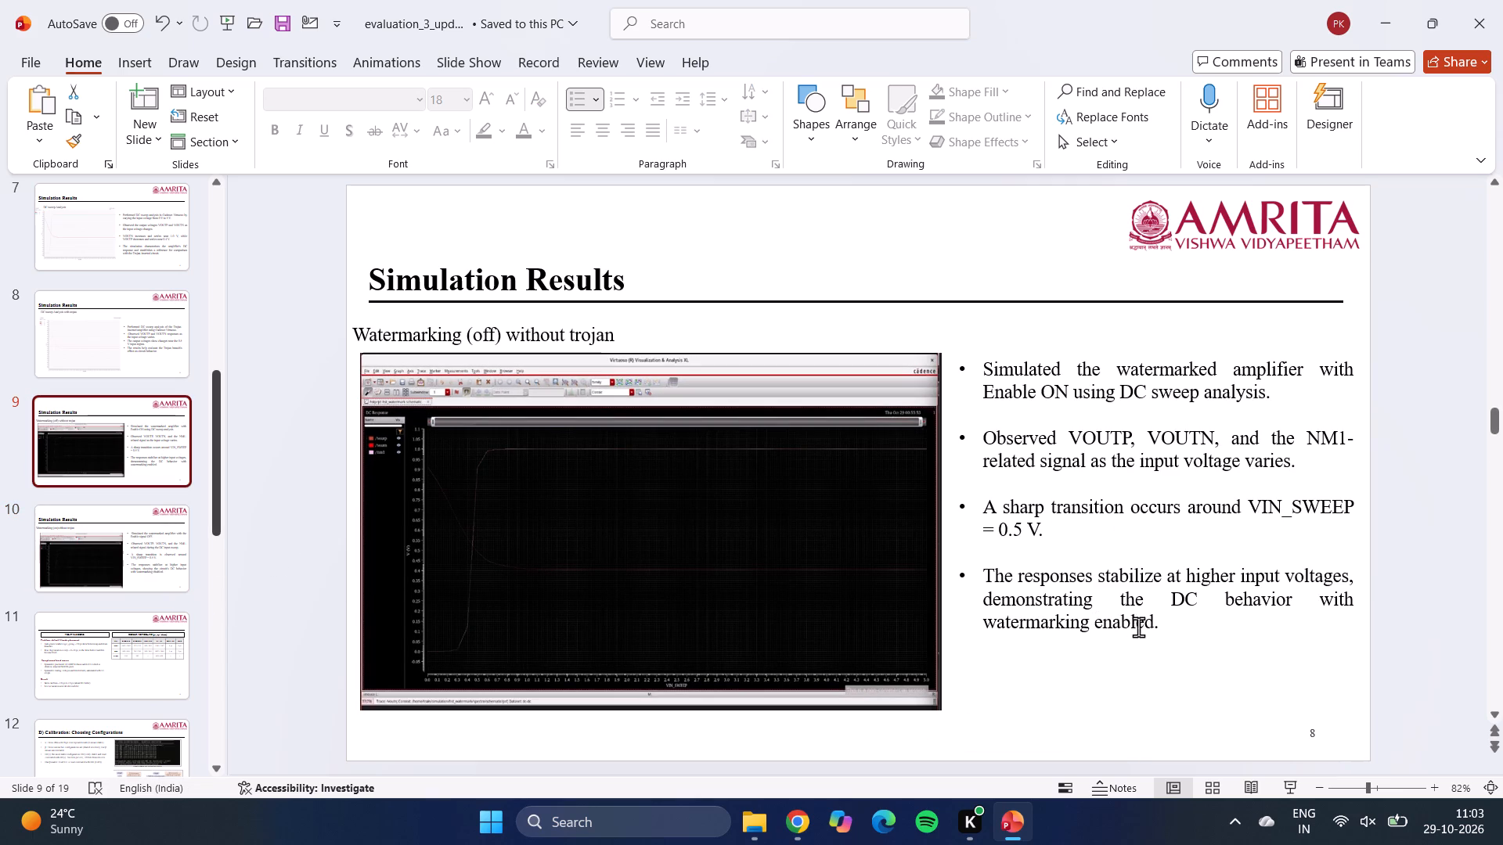
pyautogui.click(1221, 642)
pyautogui.click(1211, 631)
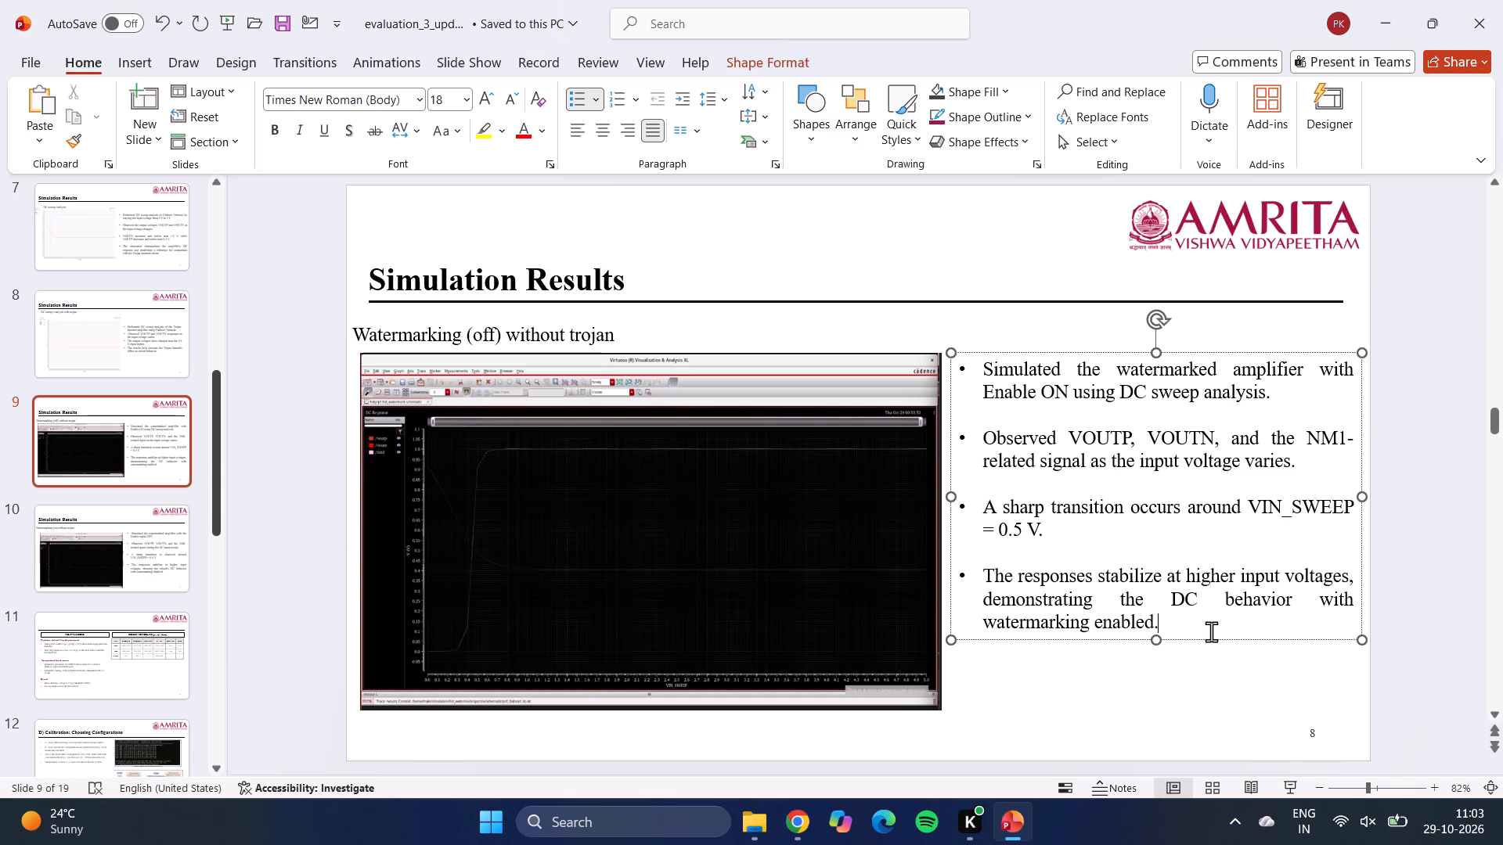
pyautogui.press('Return')
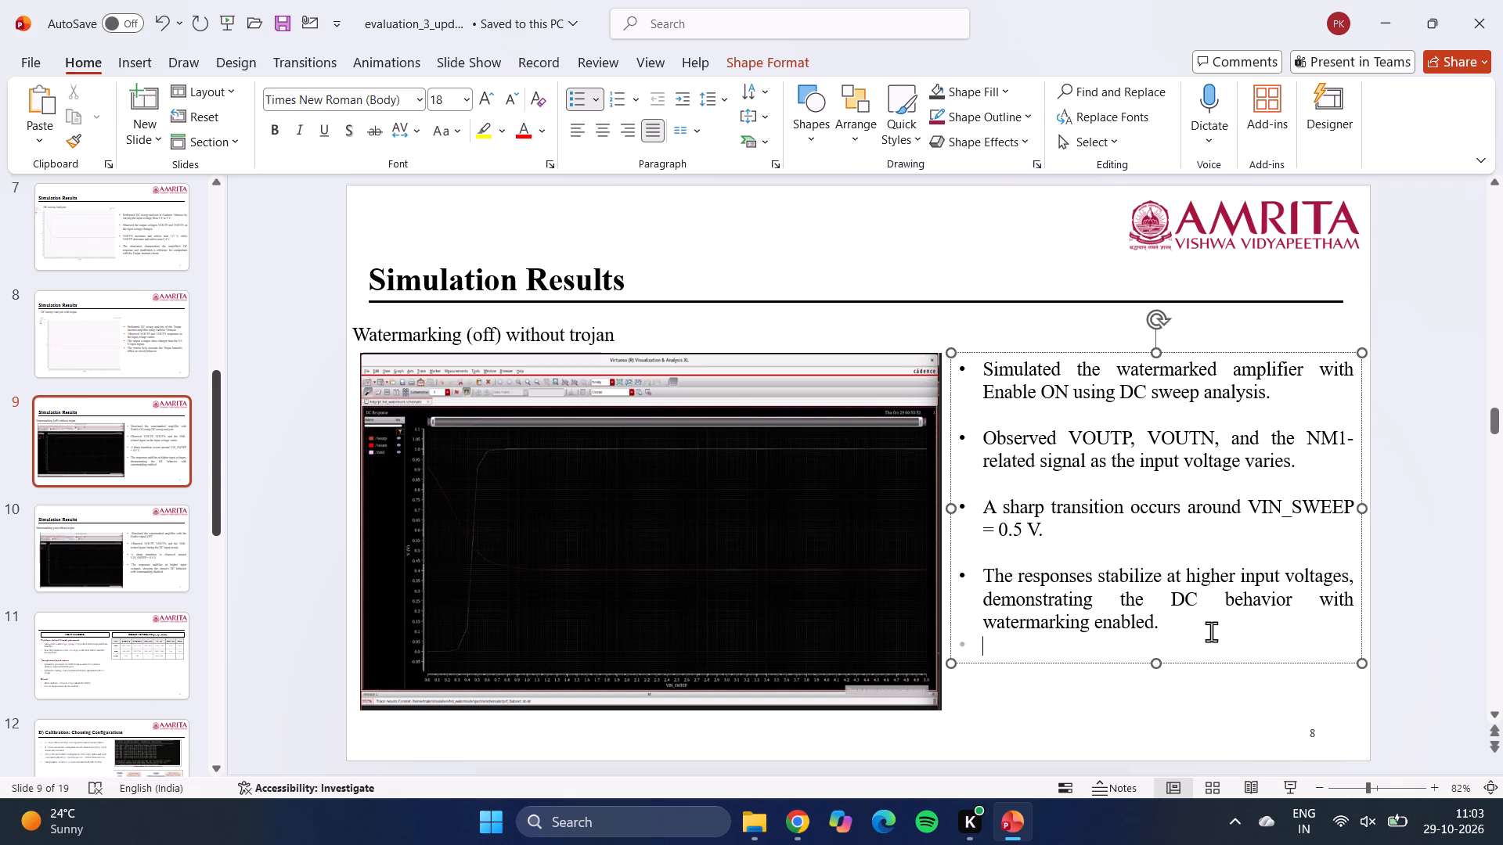
pyautogui.press('v')
pyautogui.write('DC')
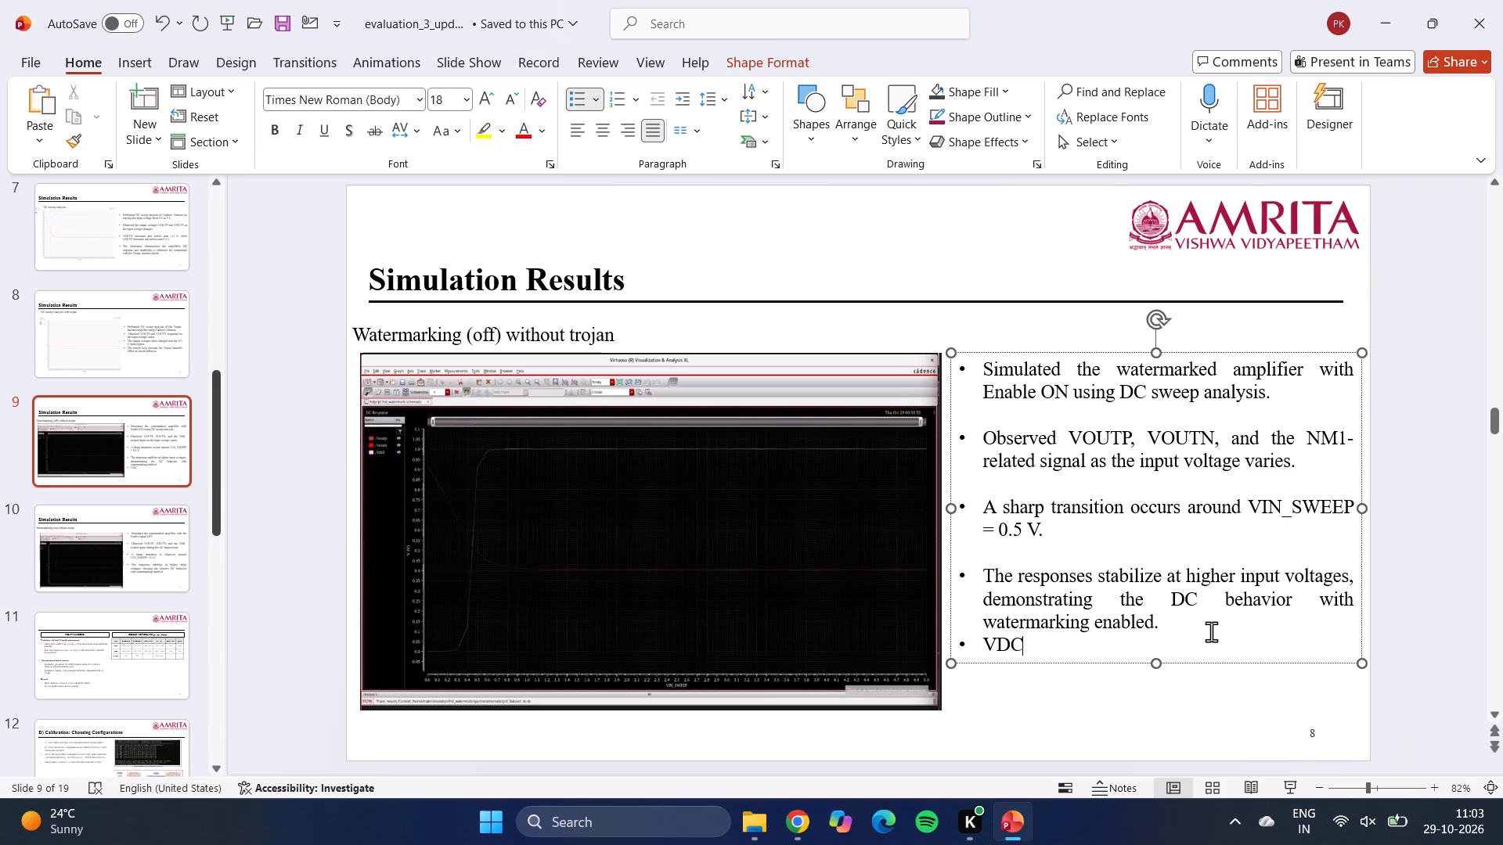
pyautogui.write('()')
pyautogui.press('Left')
pyautogui.press('v')
pyautogui.press('8')
pyautogui.press('Down')
pyautogui.press('Right')
pyautogui.press('space')
pyautogui.write('+')
pyautogui.press('BackSpace')
pyautogui.press('-')
pyautogui.press('BackSpace')
pyautogui.press('=')
pyautogui.press('space')
pyautogui.write('0V')
pyautogui.press('space')
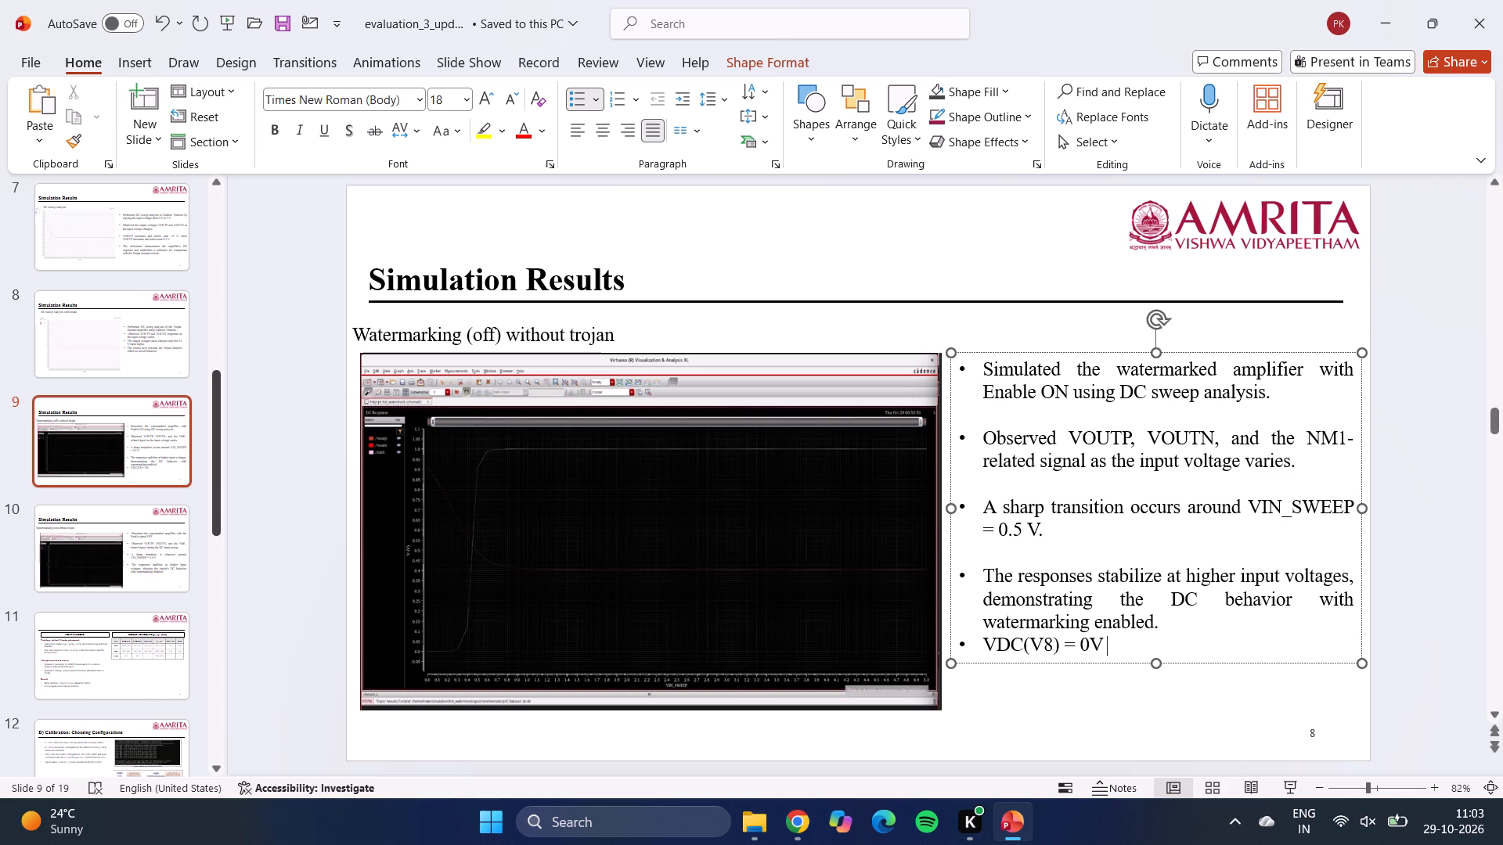
# Extend the new bullet on slide 9 with ",VDC(V9)=1V" and start a fresh line below it.
pyautogui.press(',')
pyautogui.write('VDC')
pyautogui.press('space')
pyautogui.press('BackSpace')
pyautogui.write('()')
pyautogui.press('Left')
pyautogui.write('V9')
pyautogui.press('Right')
pyautogui.press('Right')
pyautogui.write('=1V')
pyautogui.press('Return')
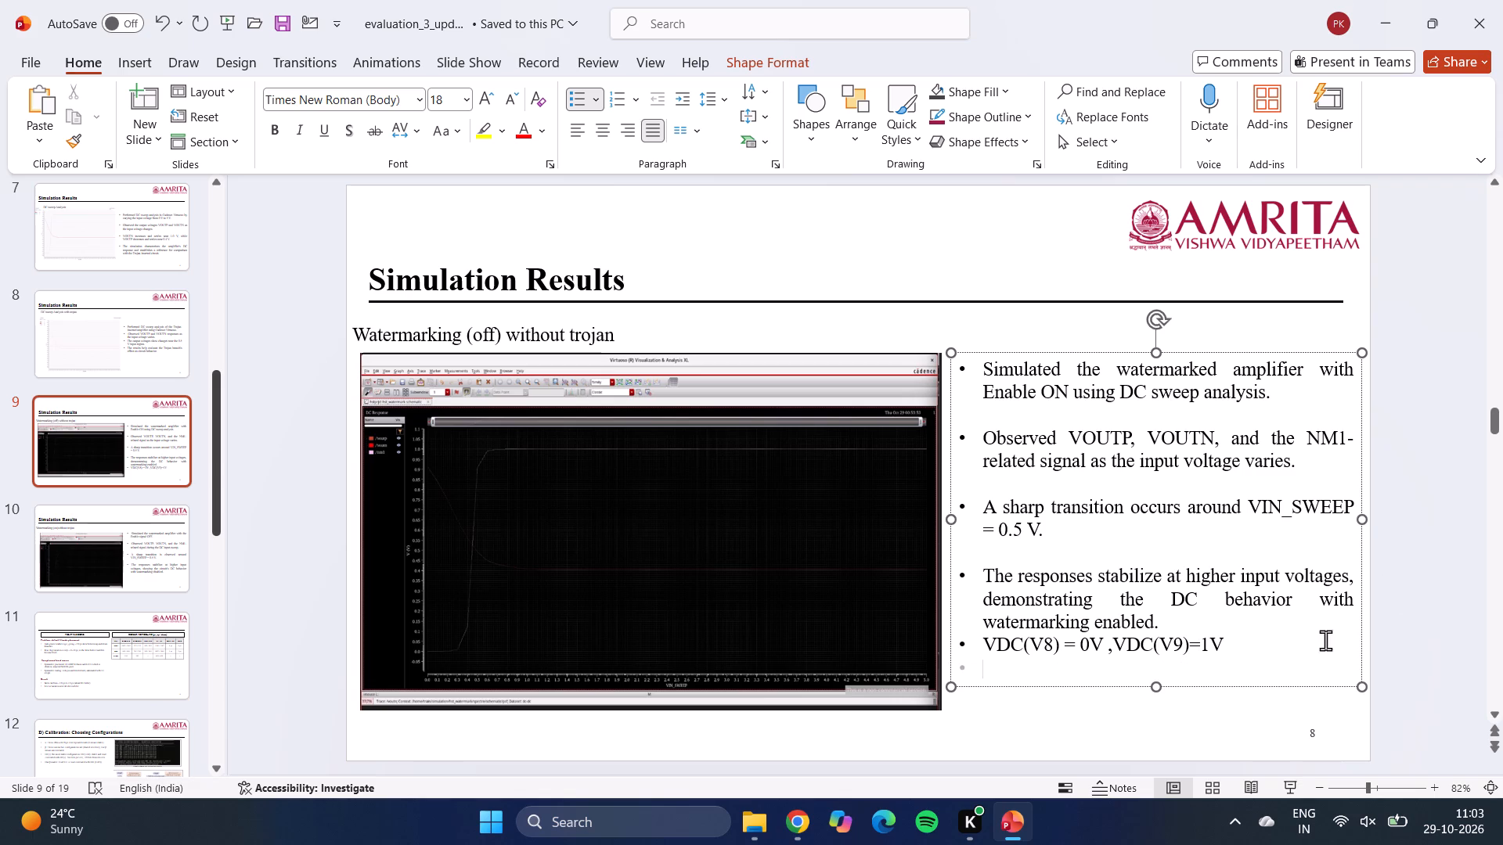
# Copy the VDC voltage line to the end of slide 10's bullets, leaving a blank line above it on both slides.
pyautogui.moveTo(1238, 650); pyautogui.dragTo(983, 643)
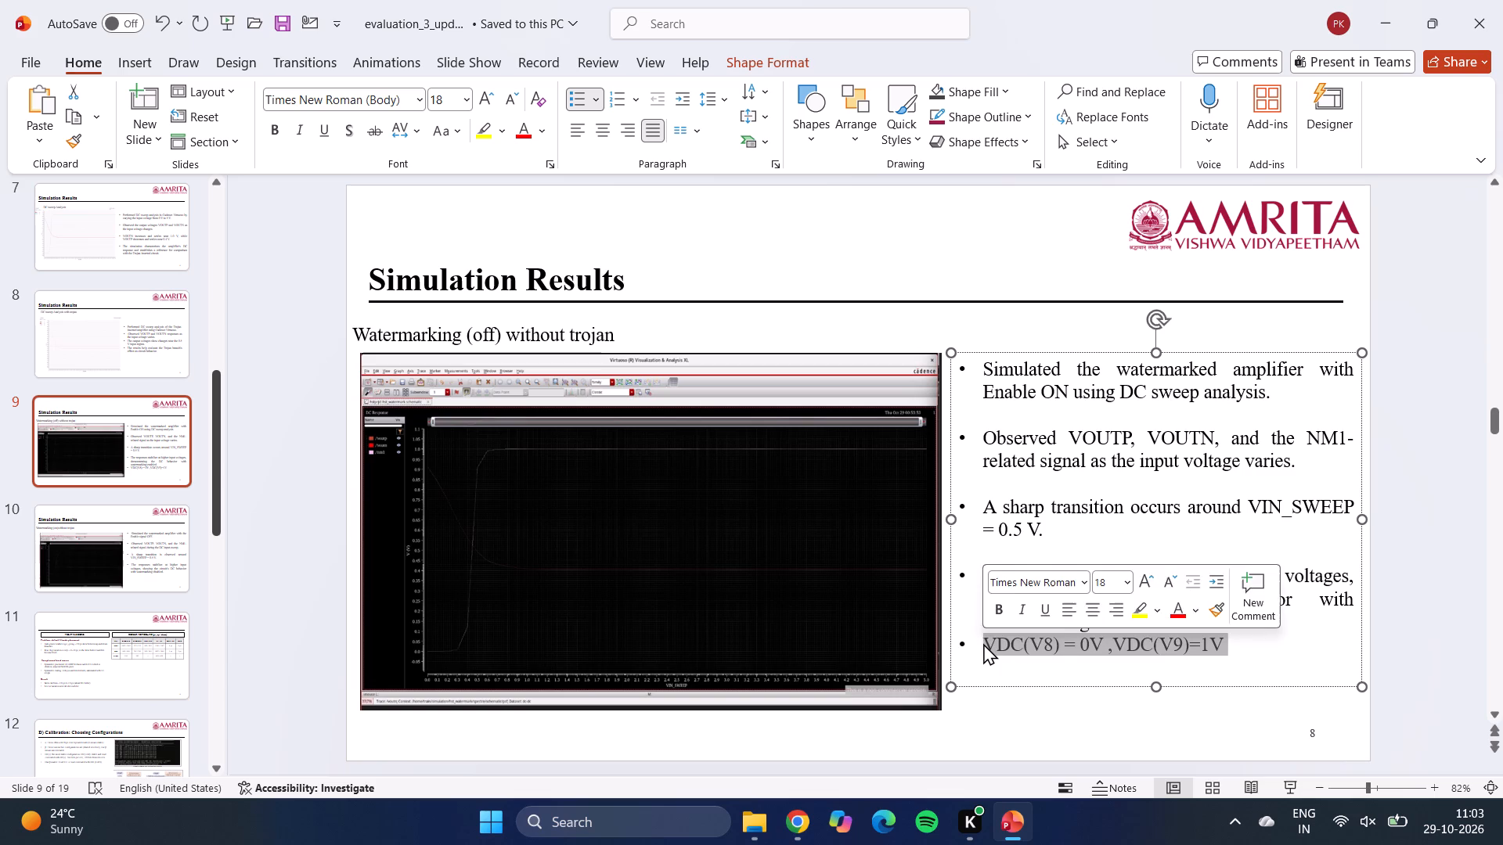
pyautogui.hotkey('ctrl', 'c')
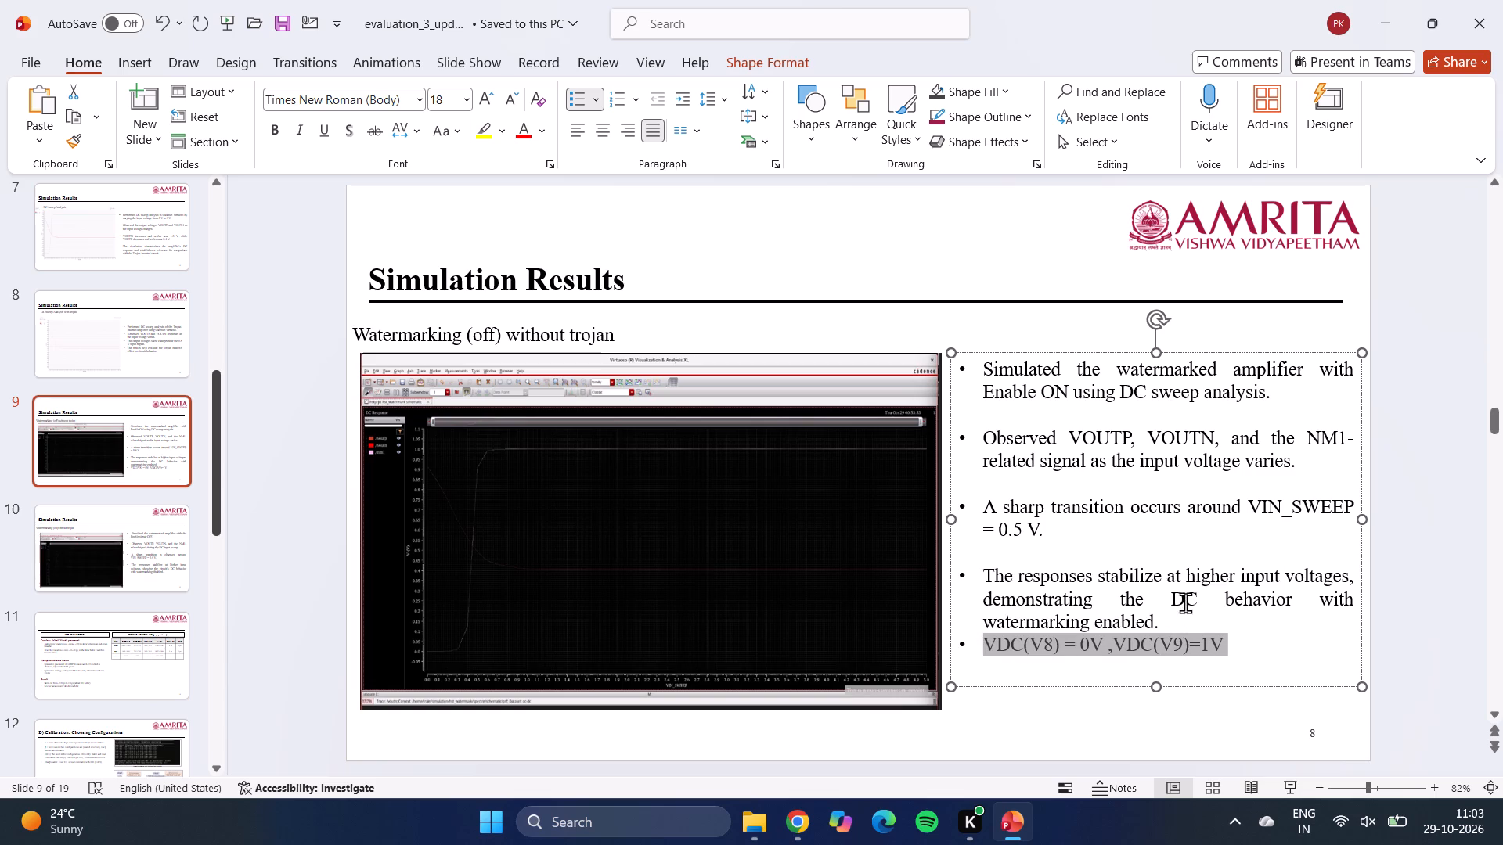
pyautogui.click(1180, 618)
pyautogui.press('Return')
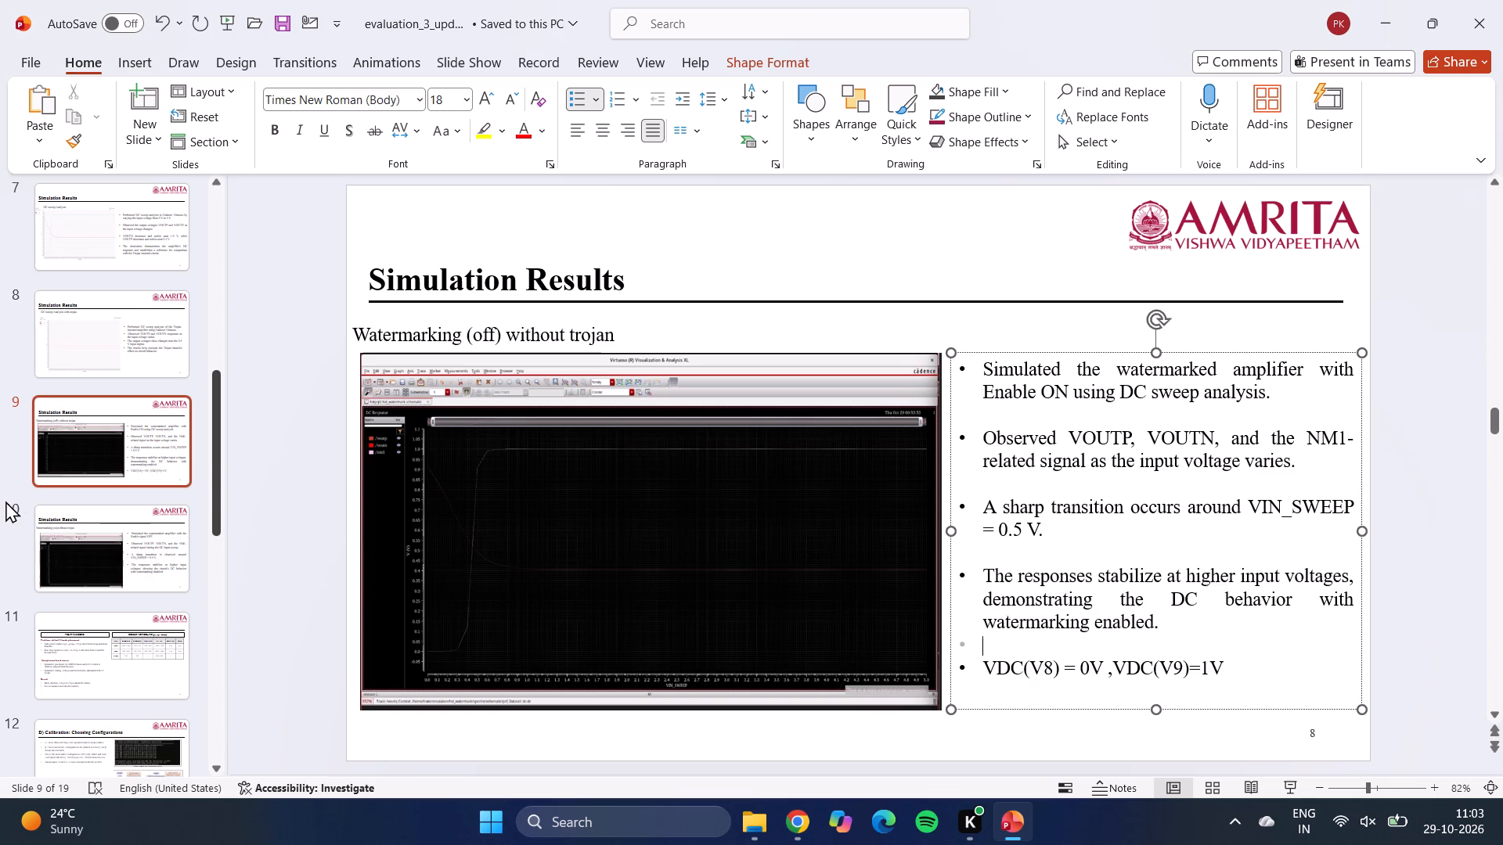
pyautogui.click(59, 534)
pyautogui.click(1222, 629)
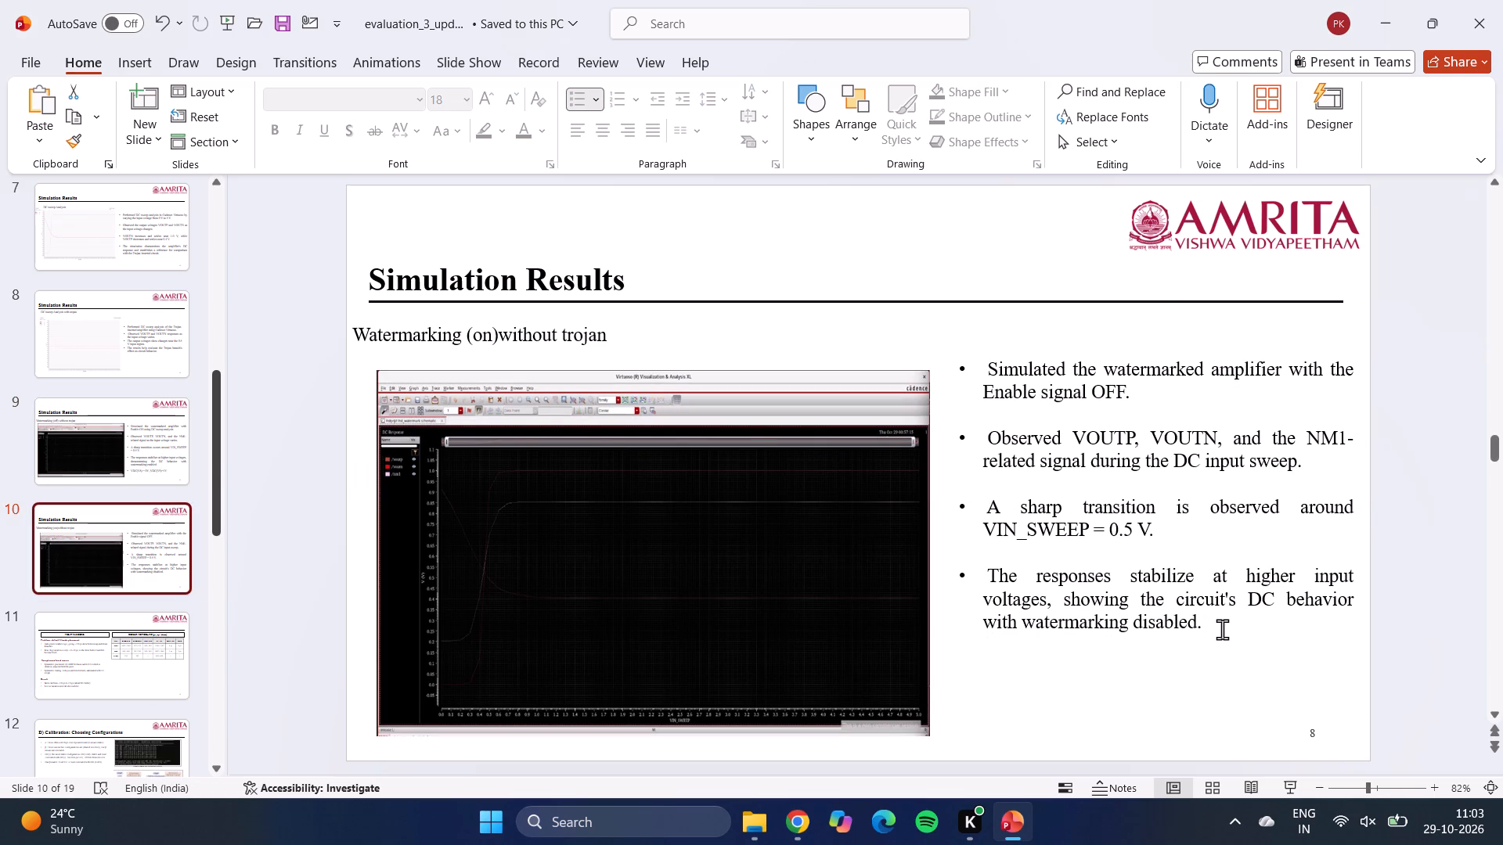
pyautogui.press('Return')
pyautogui.hotkey('ctrl', 'v')
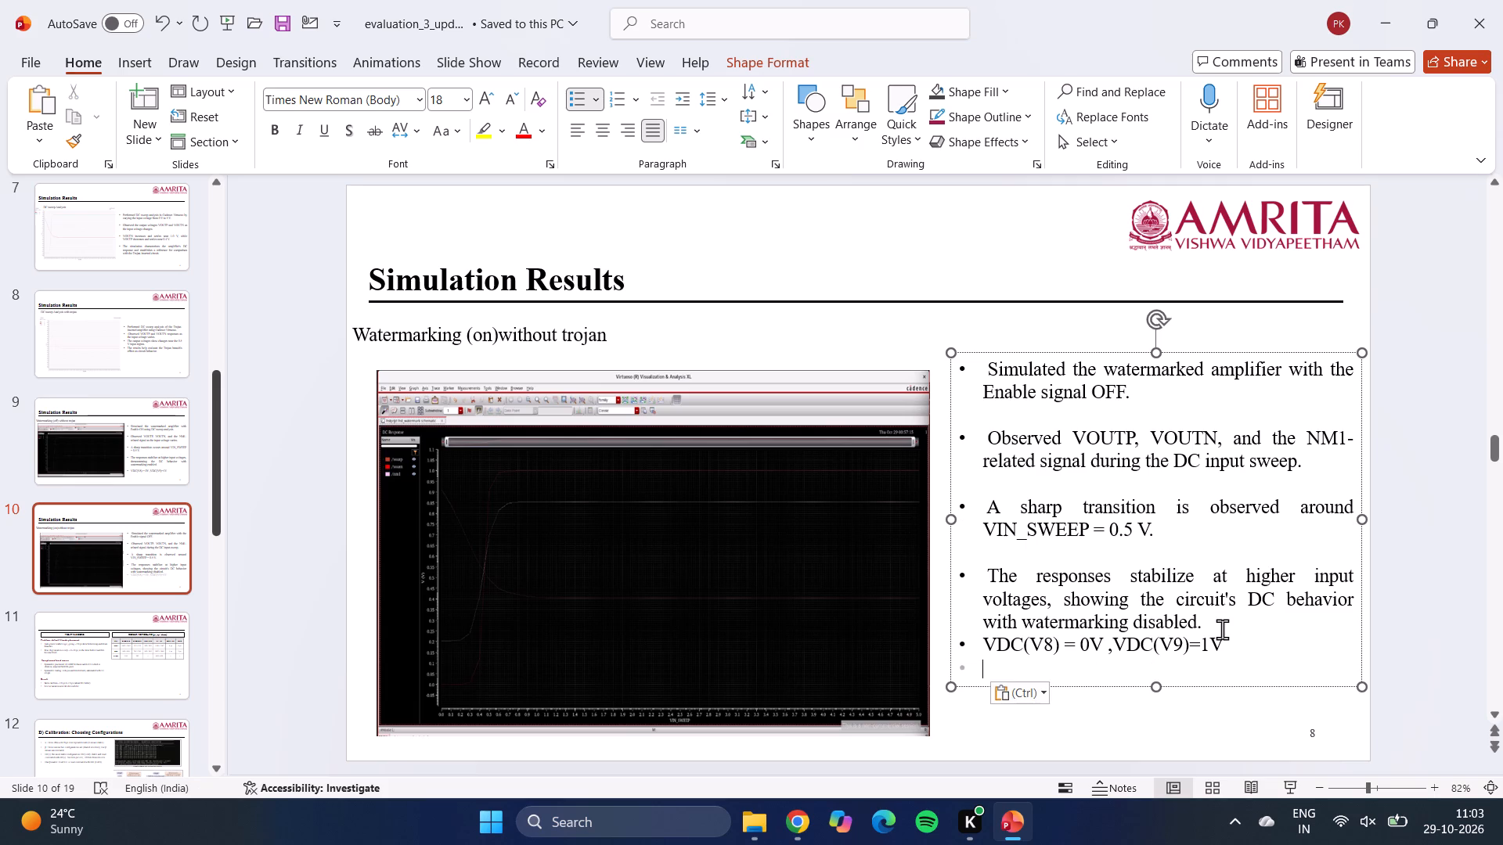
pyautogui.click(1216, 622)
pyautogui.press('Return')
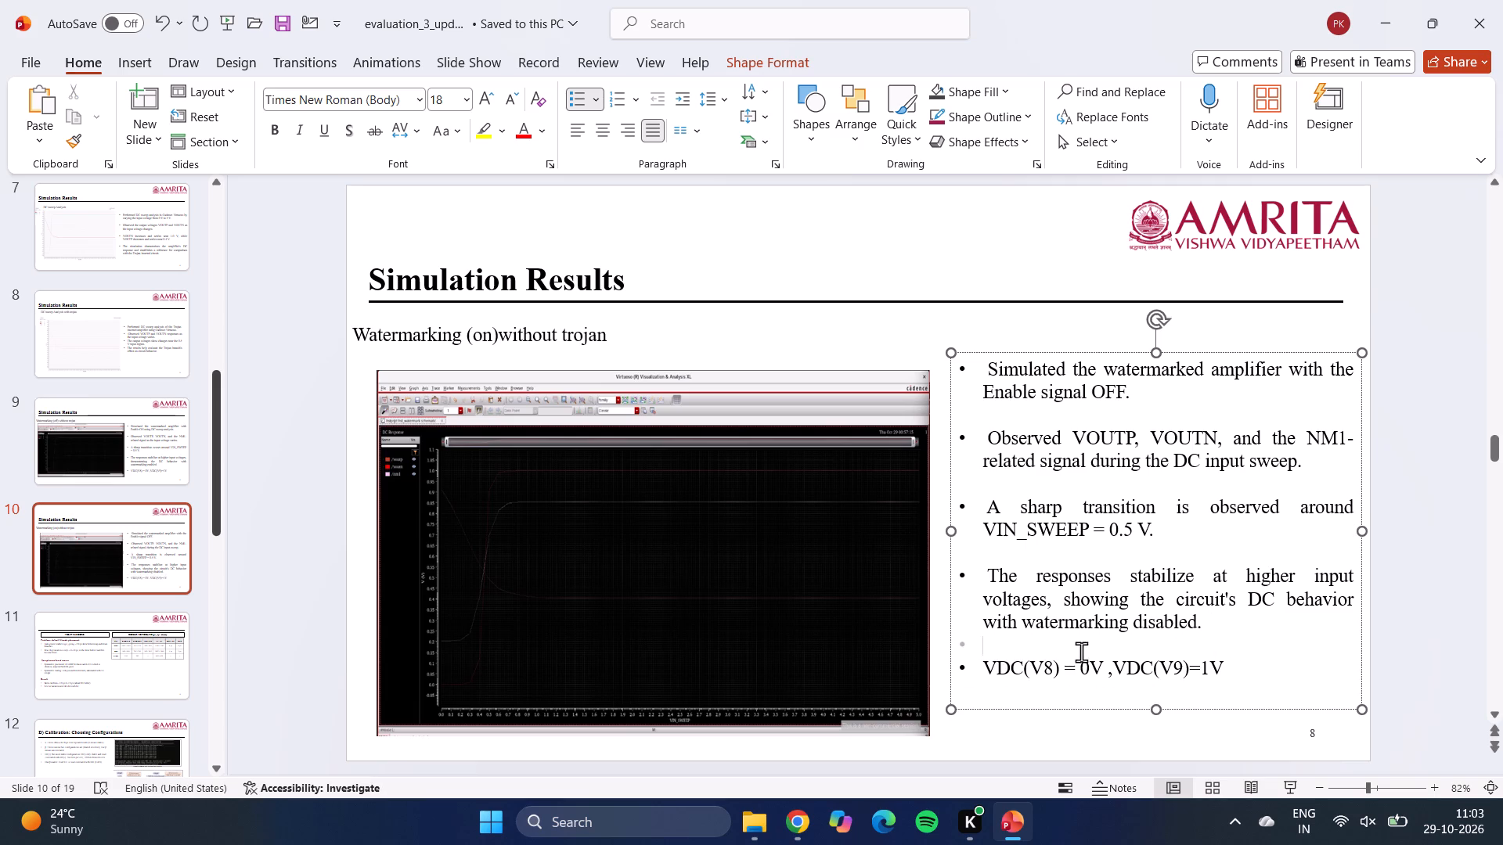
# On slide 10, change the copied voltage line to VDC(V8) = 1V and VDC(V9)=0V.
pyautogui.click(1091, 671)
pyautogui.press('BackSpace')
pyautogui.press('1')
pyautogui.click(1209, 663)
pyautogui.write('\\0')
pyautogui.press('BackSpace')
pyautogui.press('BackSpace')
pyautogui.press('BackSpace')
pyautogui.press('0')
pyautogui.click(1479, 615)
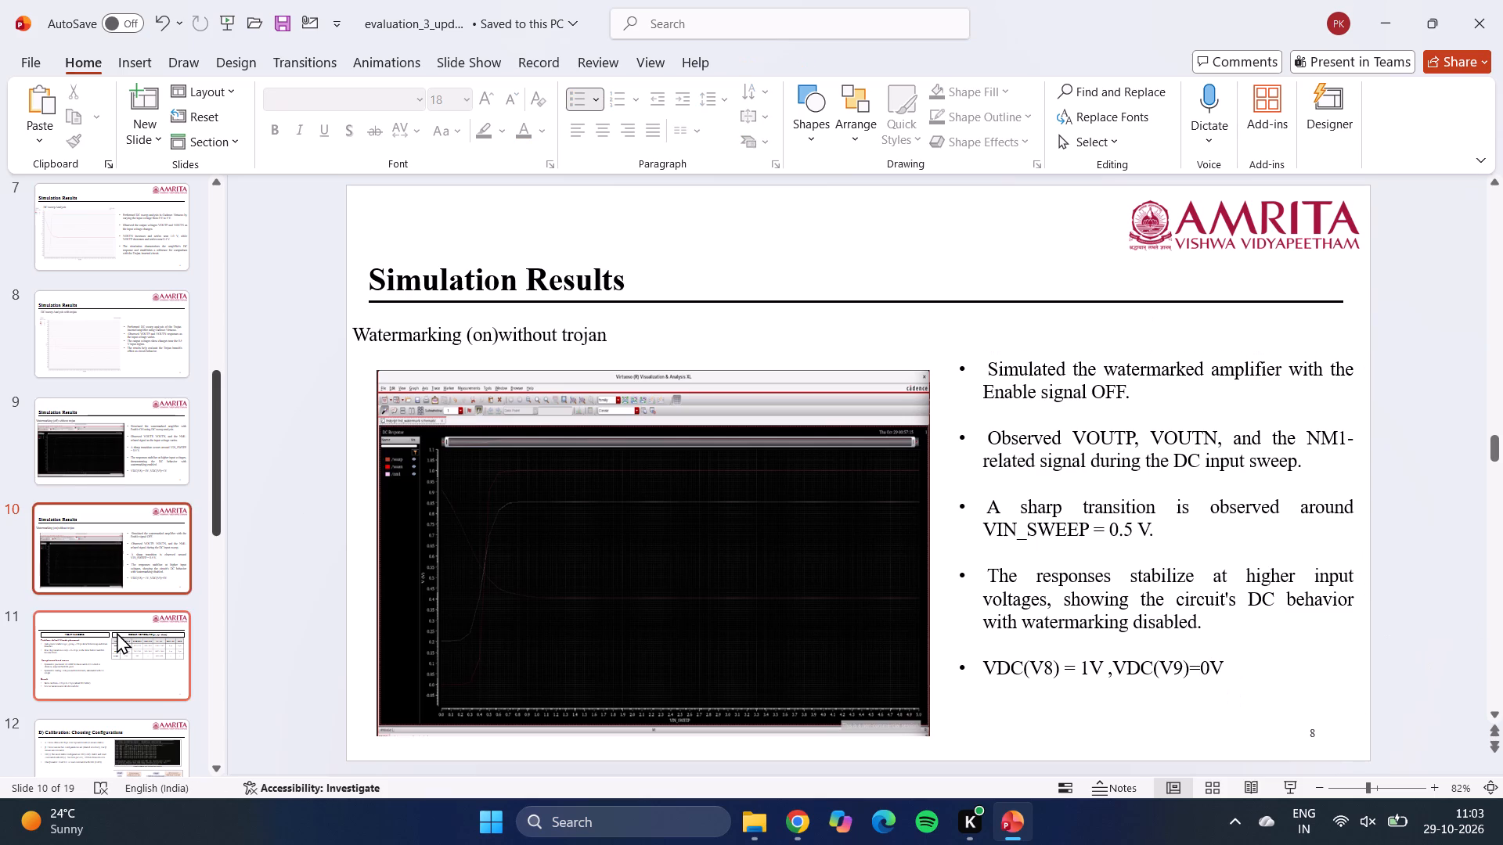
# On slide 11, delete the body text box about Vivado placement, the floorplanned hard macro and the result.
pyautogui.click(117, 632)
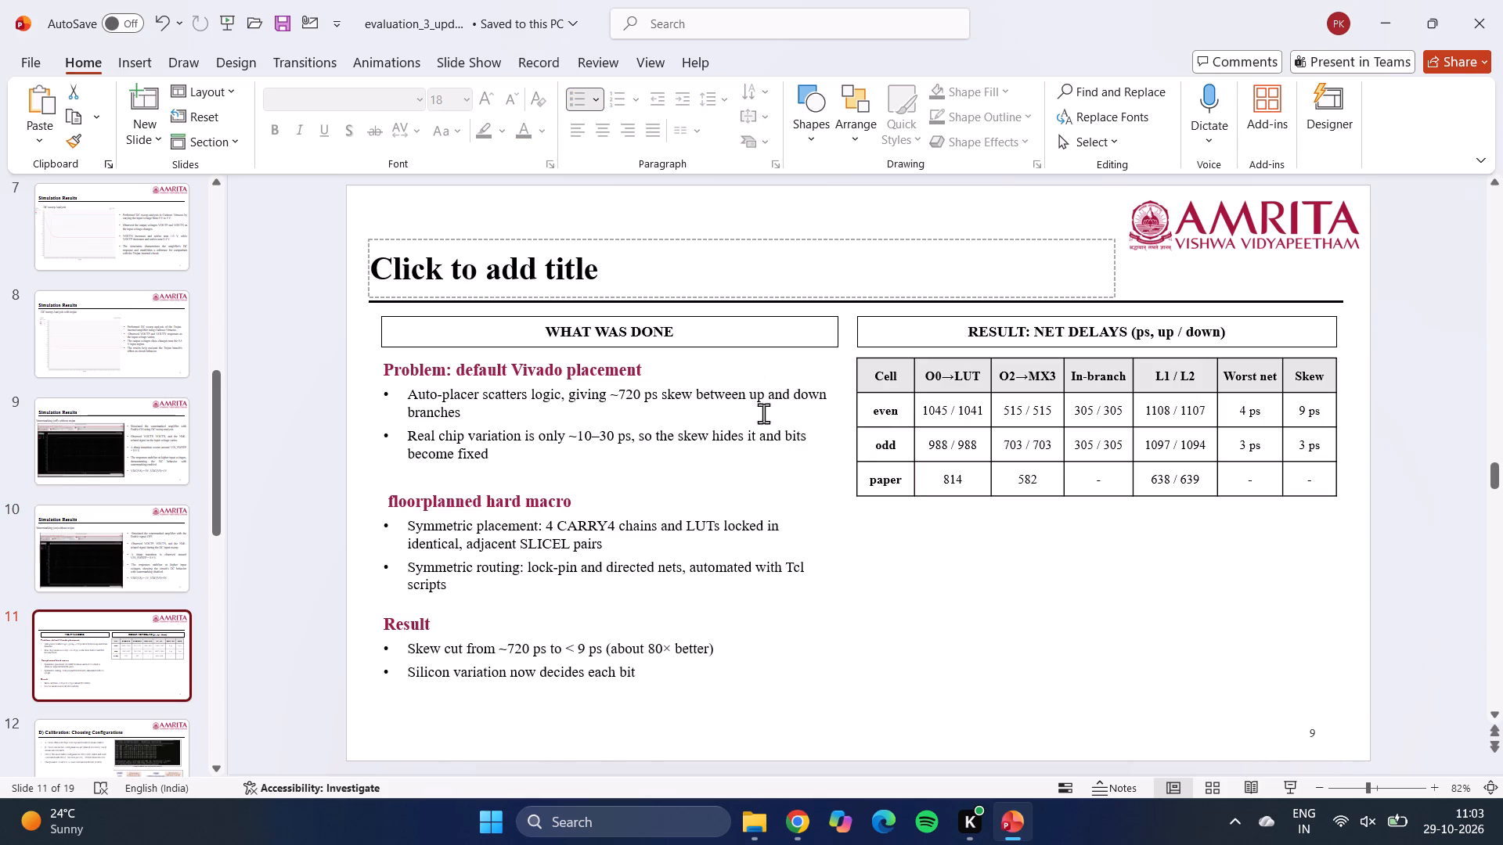
pyautogui.click(139, 662)
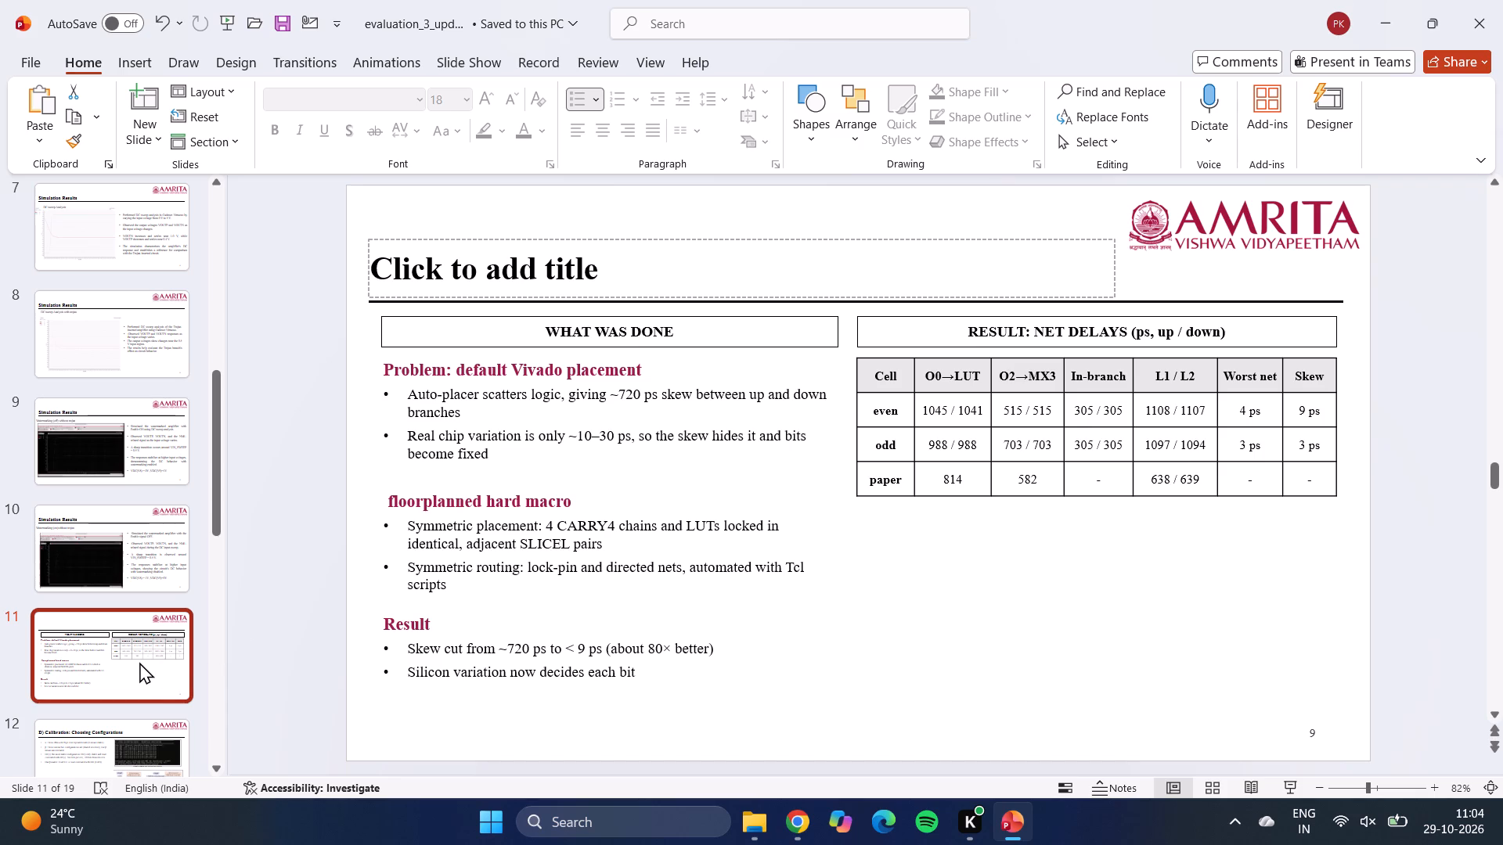
pyautogui.moveTo(657, 685); pyautogui.dragTo(457, 465)
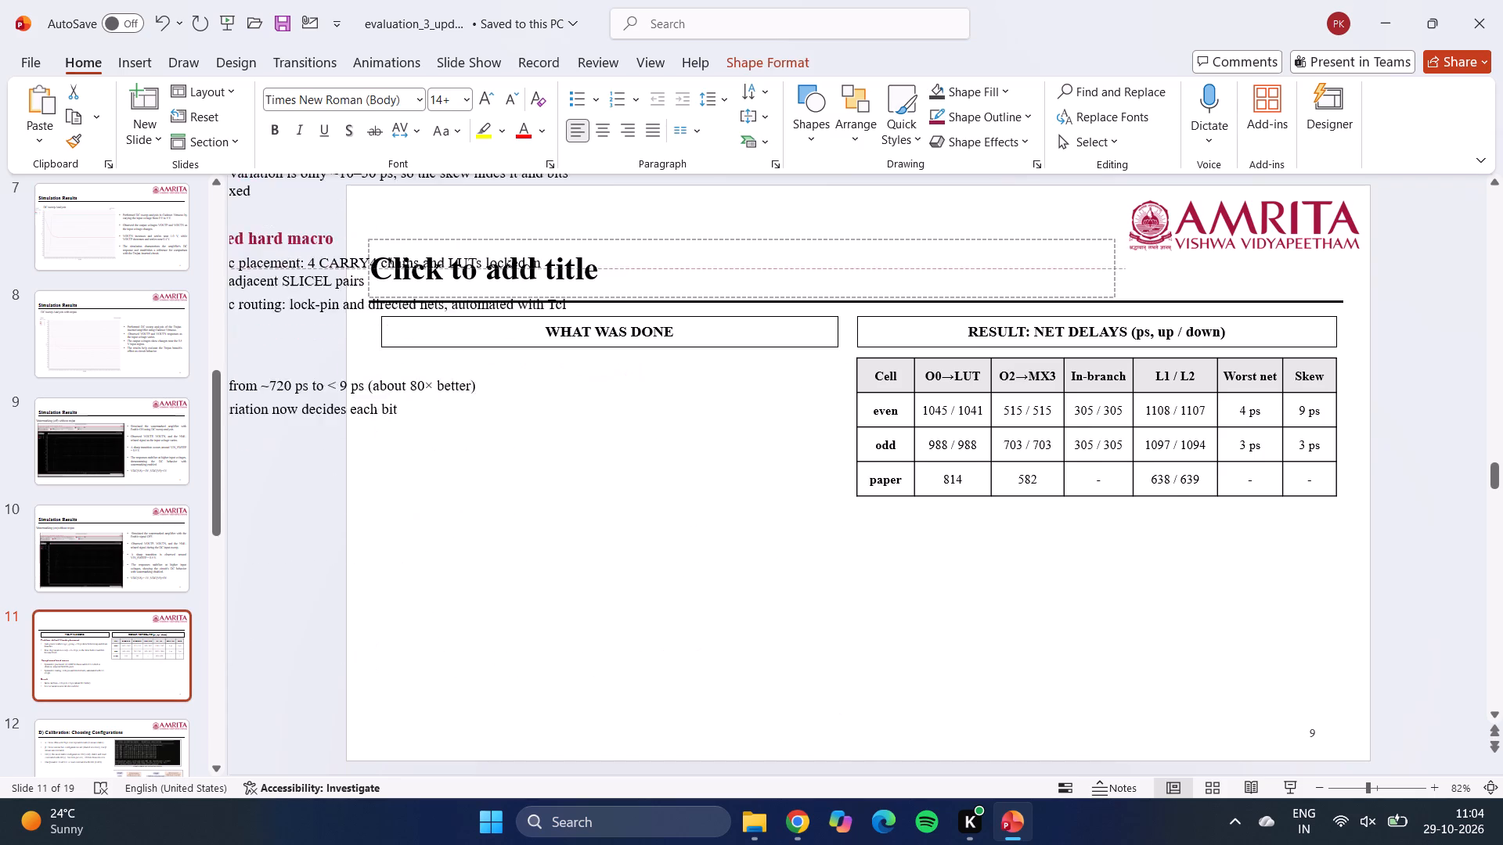
pyautogui.moveTo(457, 465); pyautogui.dragTo(690, 738)
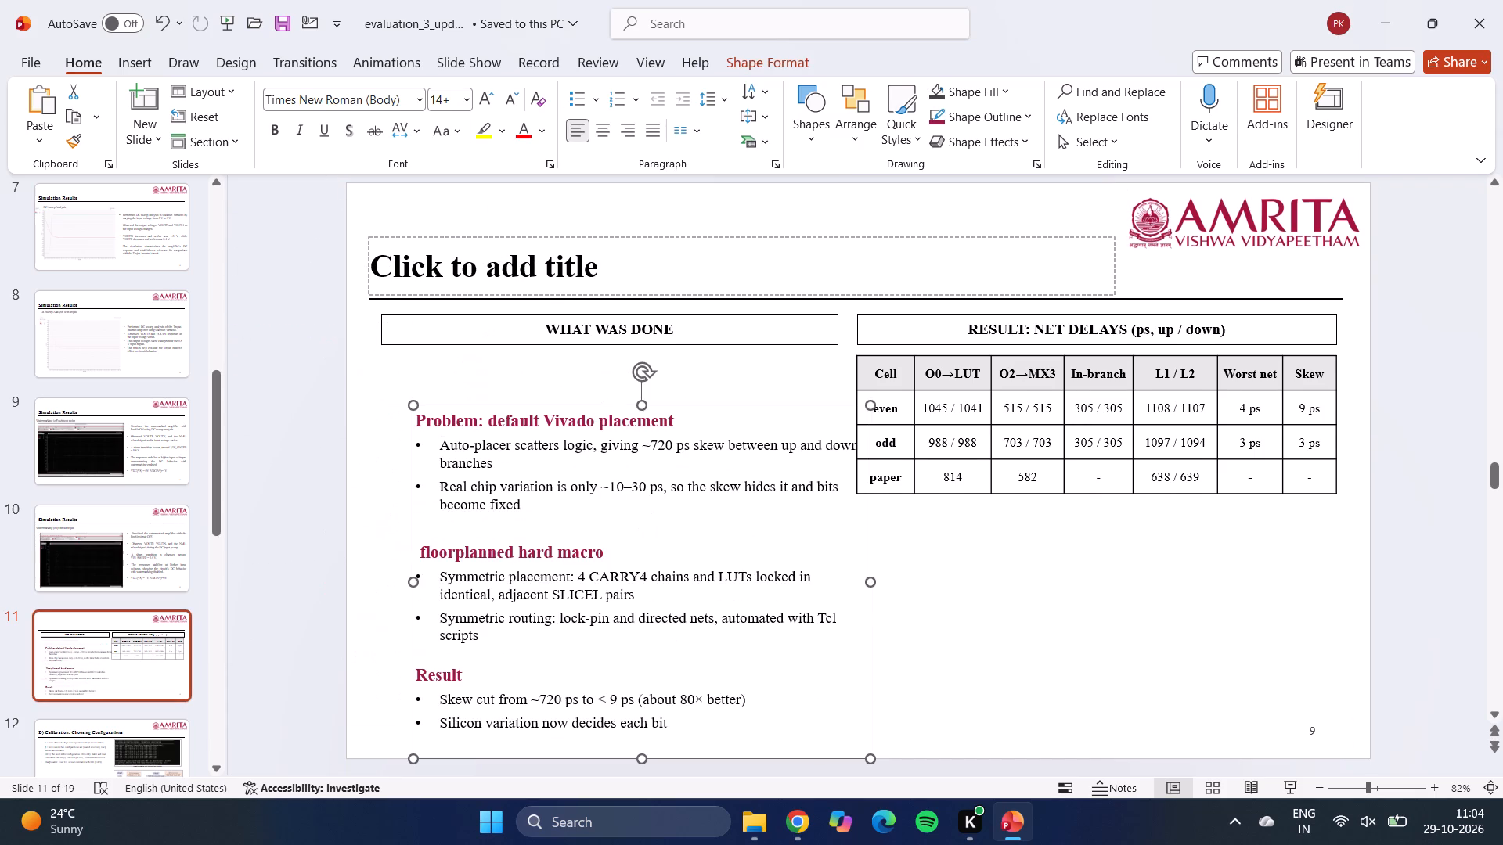
pyautogui.click(593, 407)
pyautogui.press('BackSpace')
# On slide 11, delete the net delays table and its "RESULT: NET DELAYS (ps, up / down)" heading box.
pyautogui.click(991, 420)
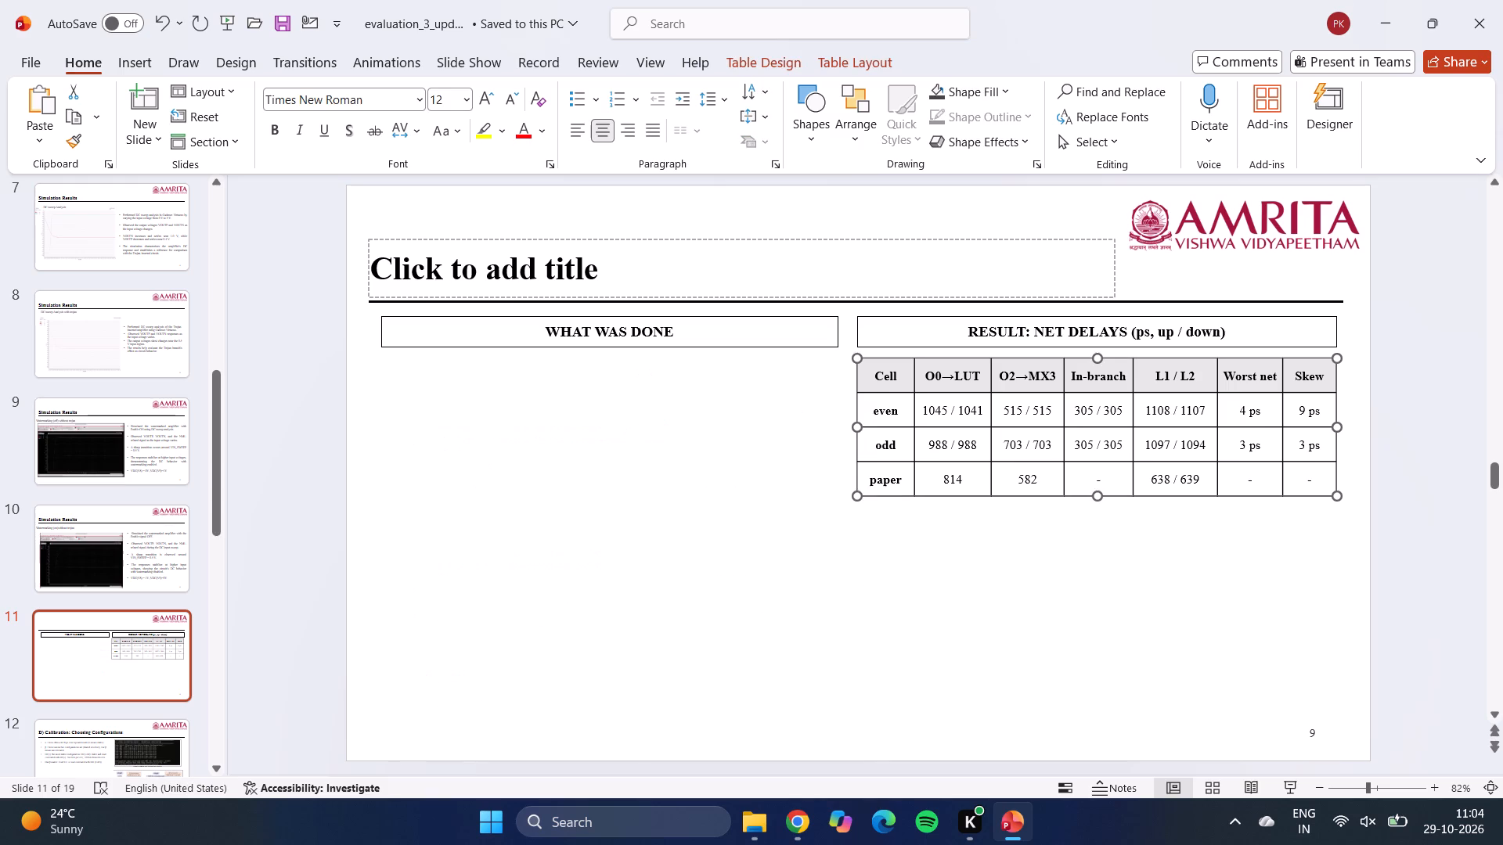
pyautogui.click(1015, 356)
pyautogui.click(996, 357)
pyautogui.press('BackSpace')
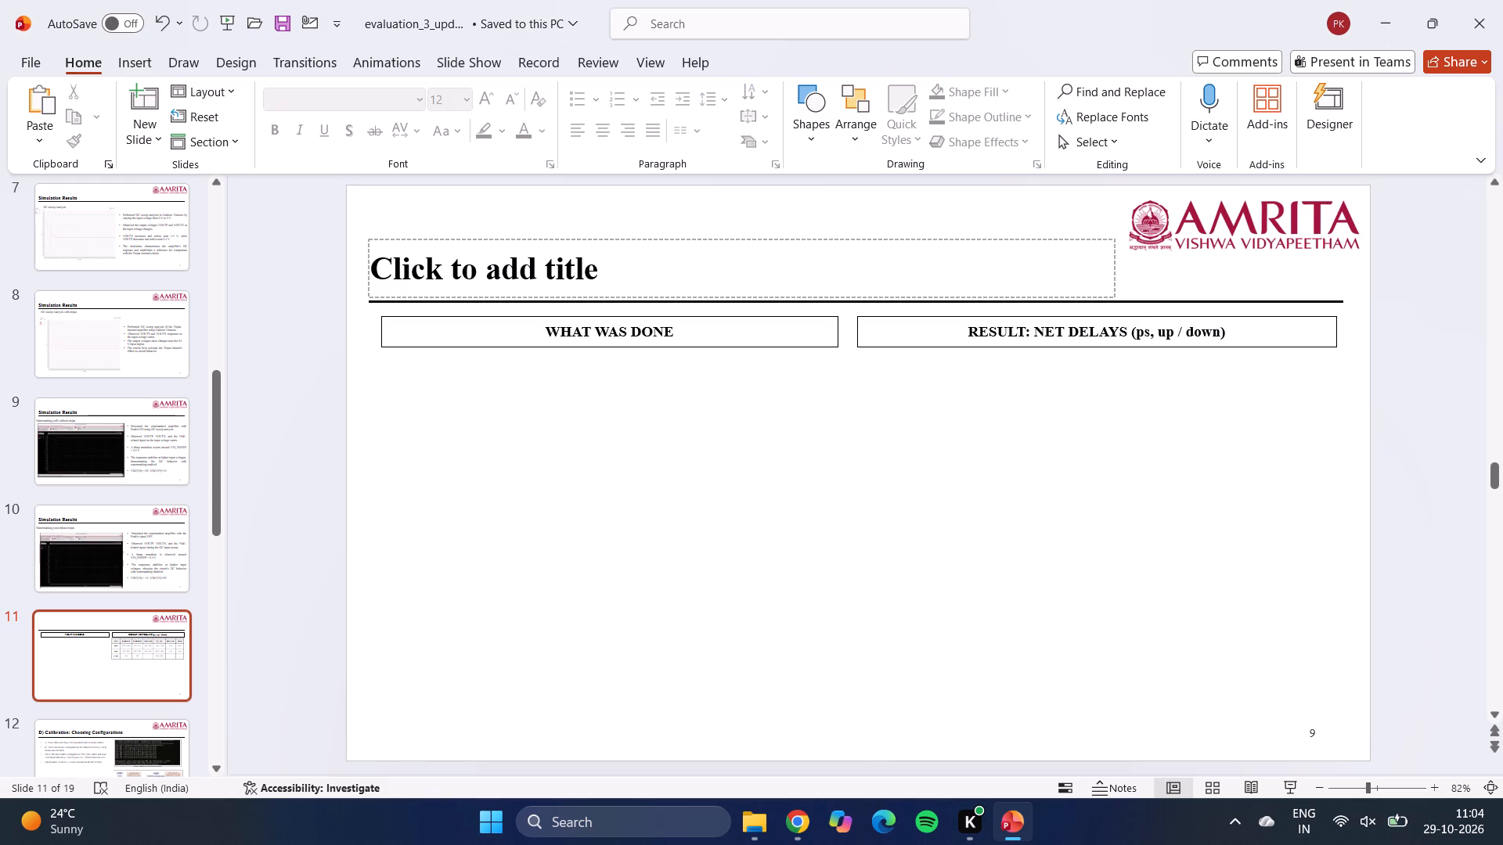
pyautogui.click(970, 316)
pyautogui.press('BackSpace')
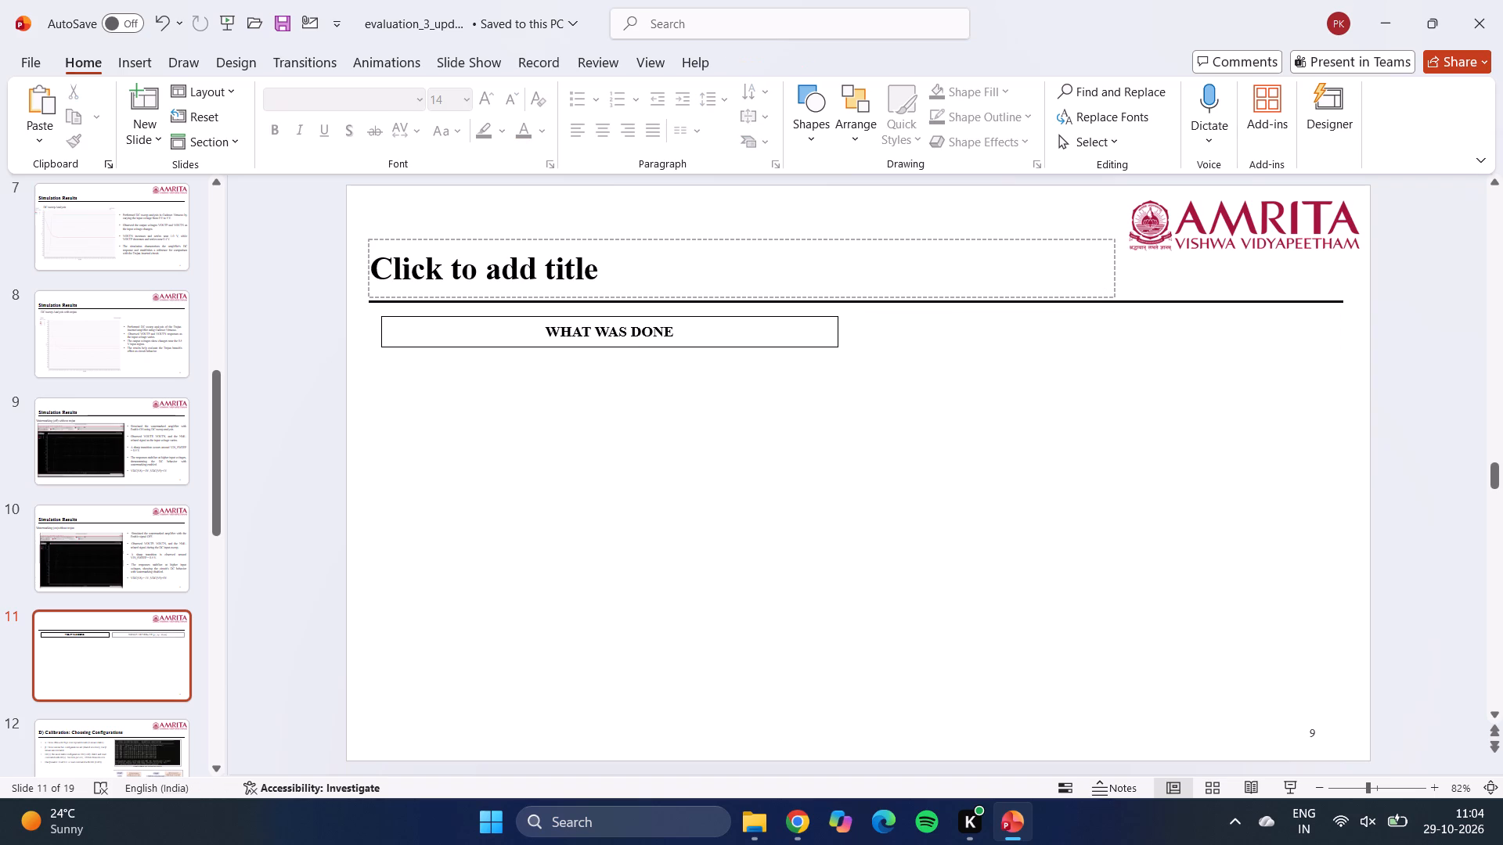
# Copy the "WHAT WAS DONE" text into slide 11's empty title placeholder and delete its original heading box.
pyautogui.click(693, 340)
pyautogui.moveTo(672, 331); pyautogui.dragTo(493, 346)
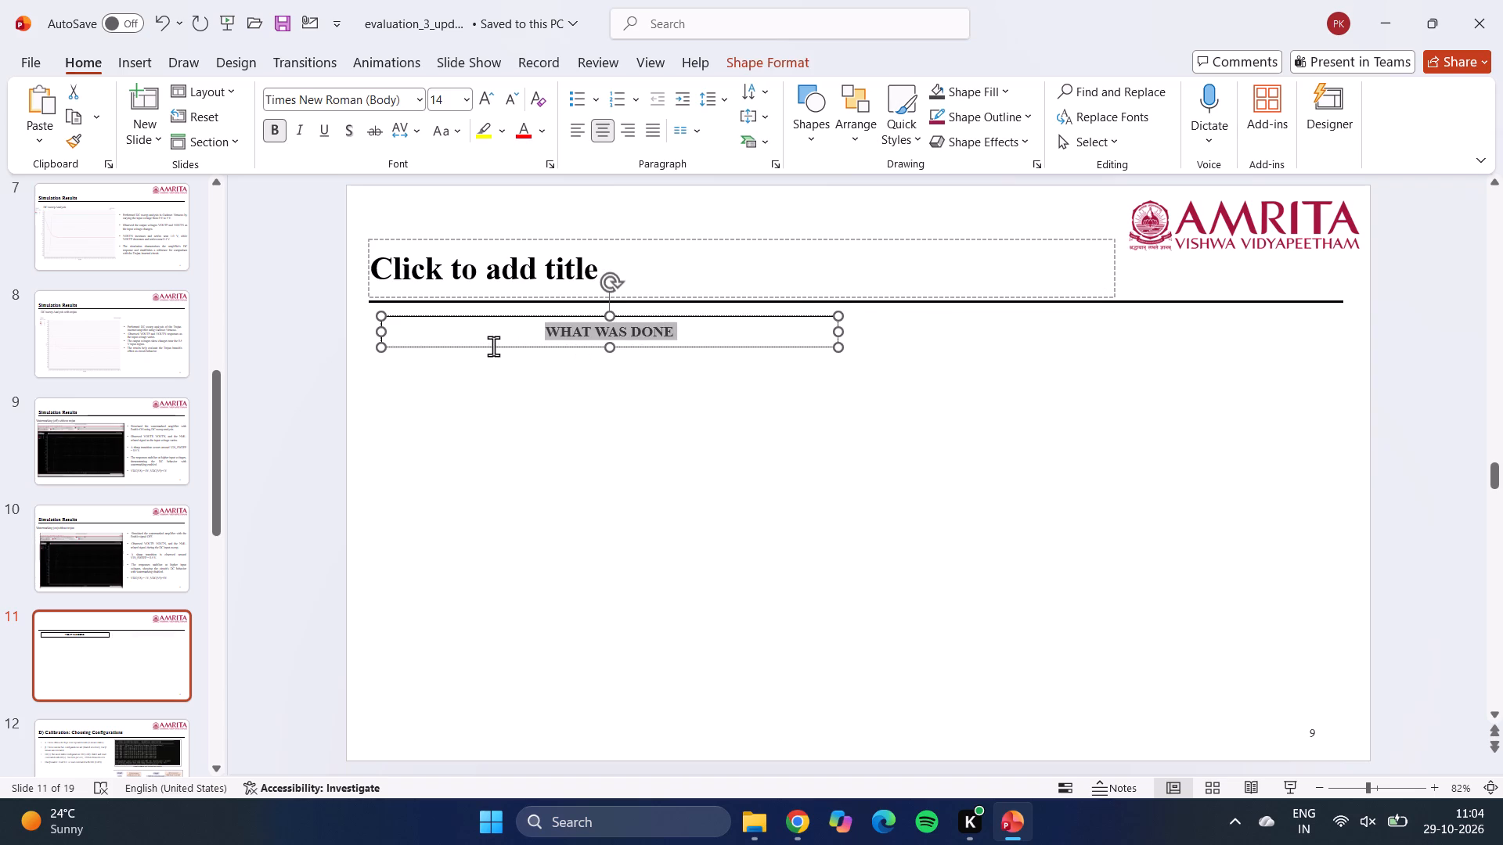
pyautogui.moveTo(493, 346); pyautogui.dragTo(503, 342)
pyautogui.hotkey('ctrl', 'c')
pyautogui.click(636, 317)
pyautogui.press('BackSpace')
pyautogui.click(614, 284)
pyautogui.hotkey('ctrl', 'v')
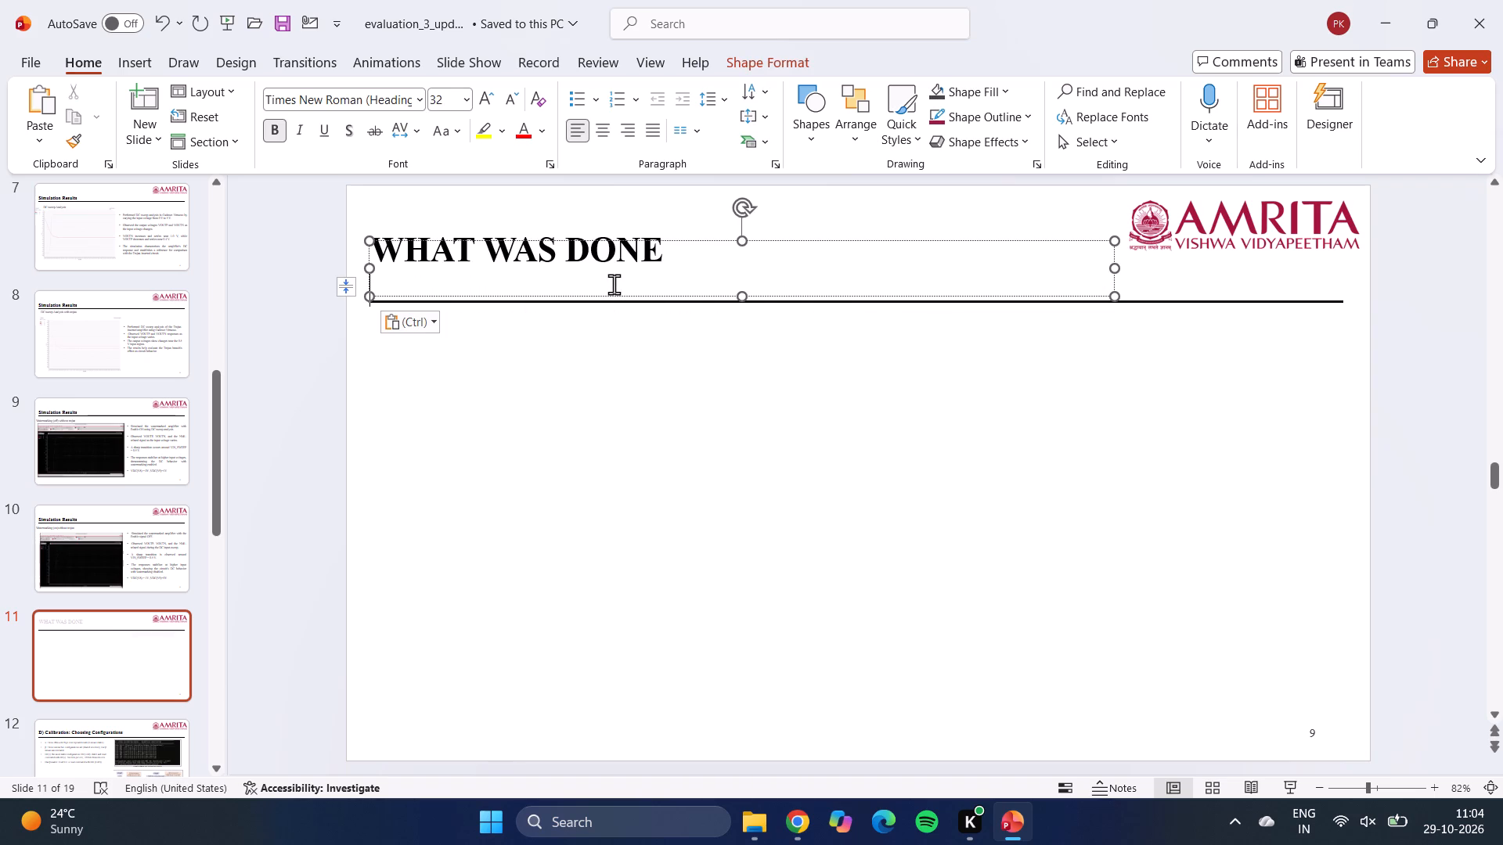
# Set slide 11's title text to 20 pt and move the title box down closer to the divider line.
pyautogui.moveTo(667, 252); pyautogui.dragTo(390, 245)
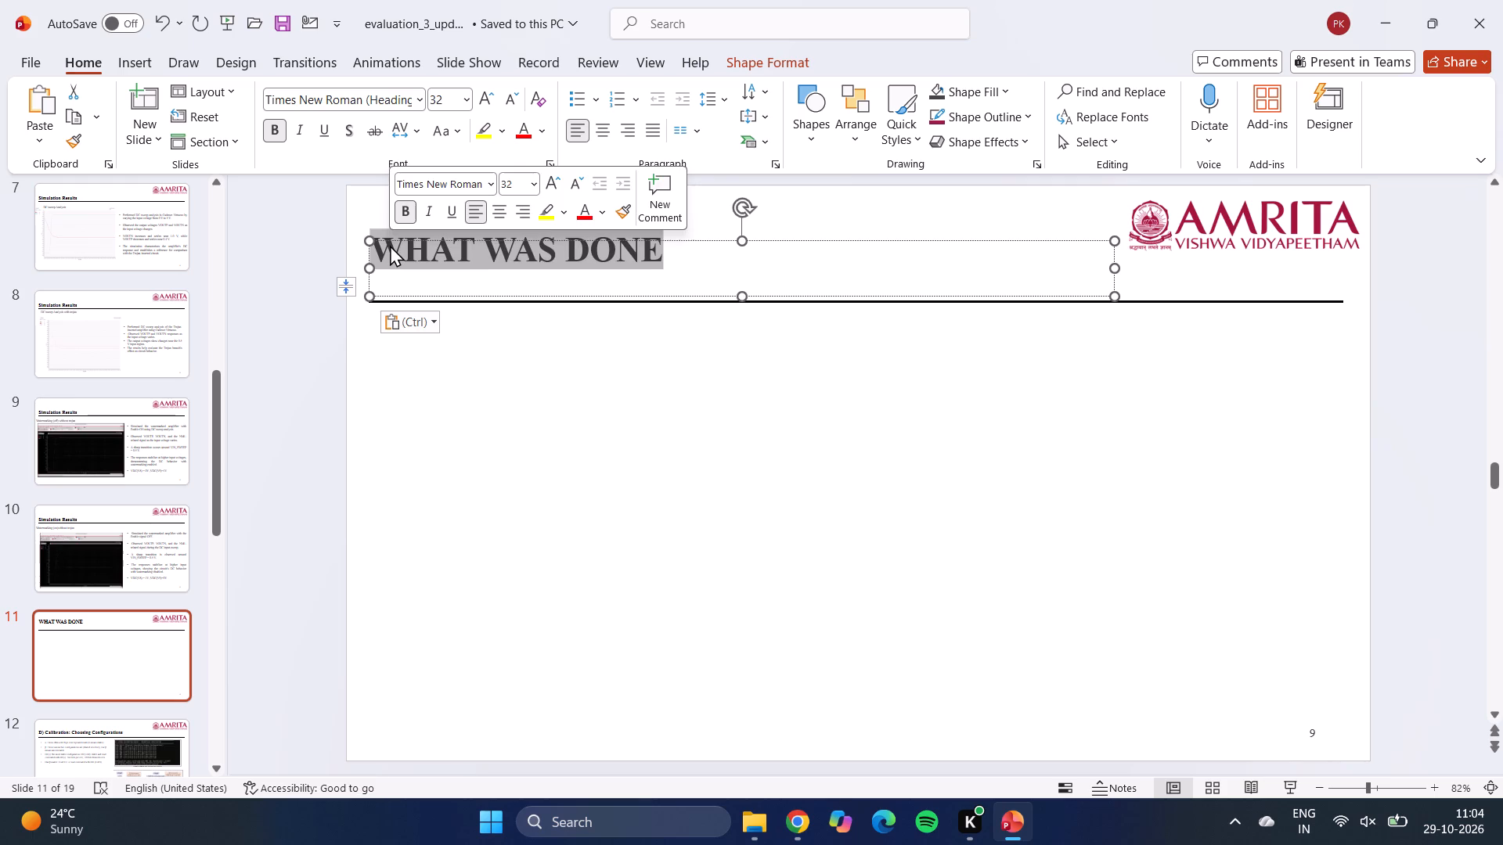
pyautogui.click(534, 186)
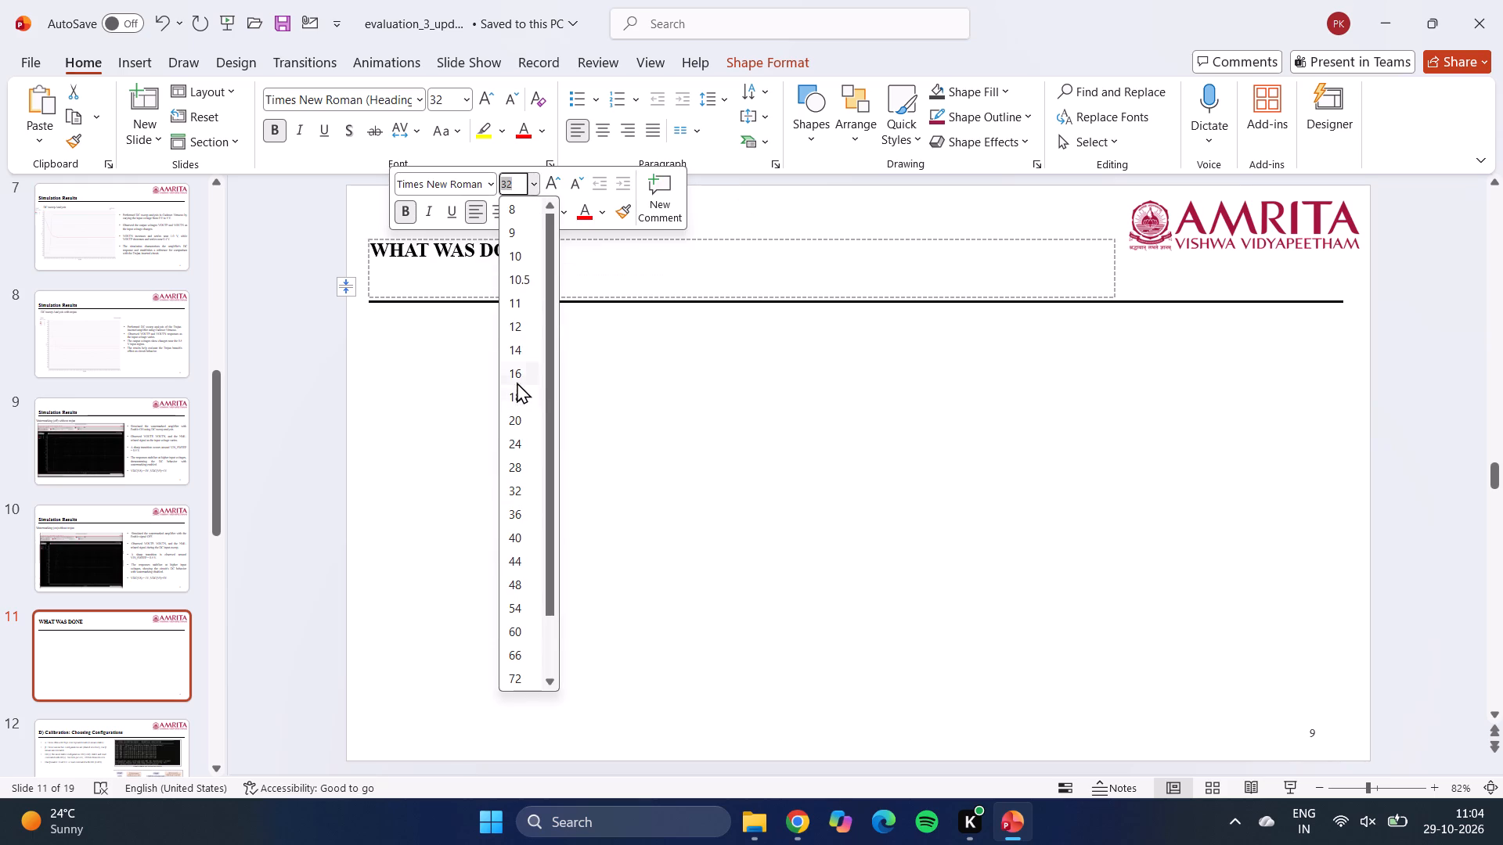
pyautogui.click(522, 425)
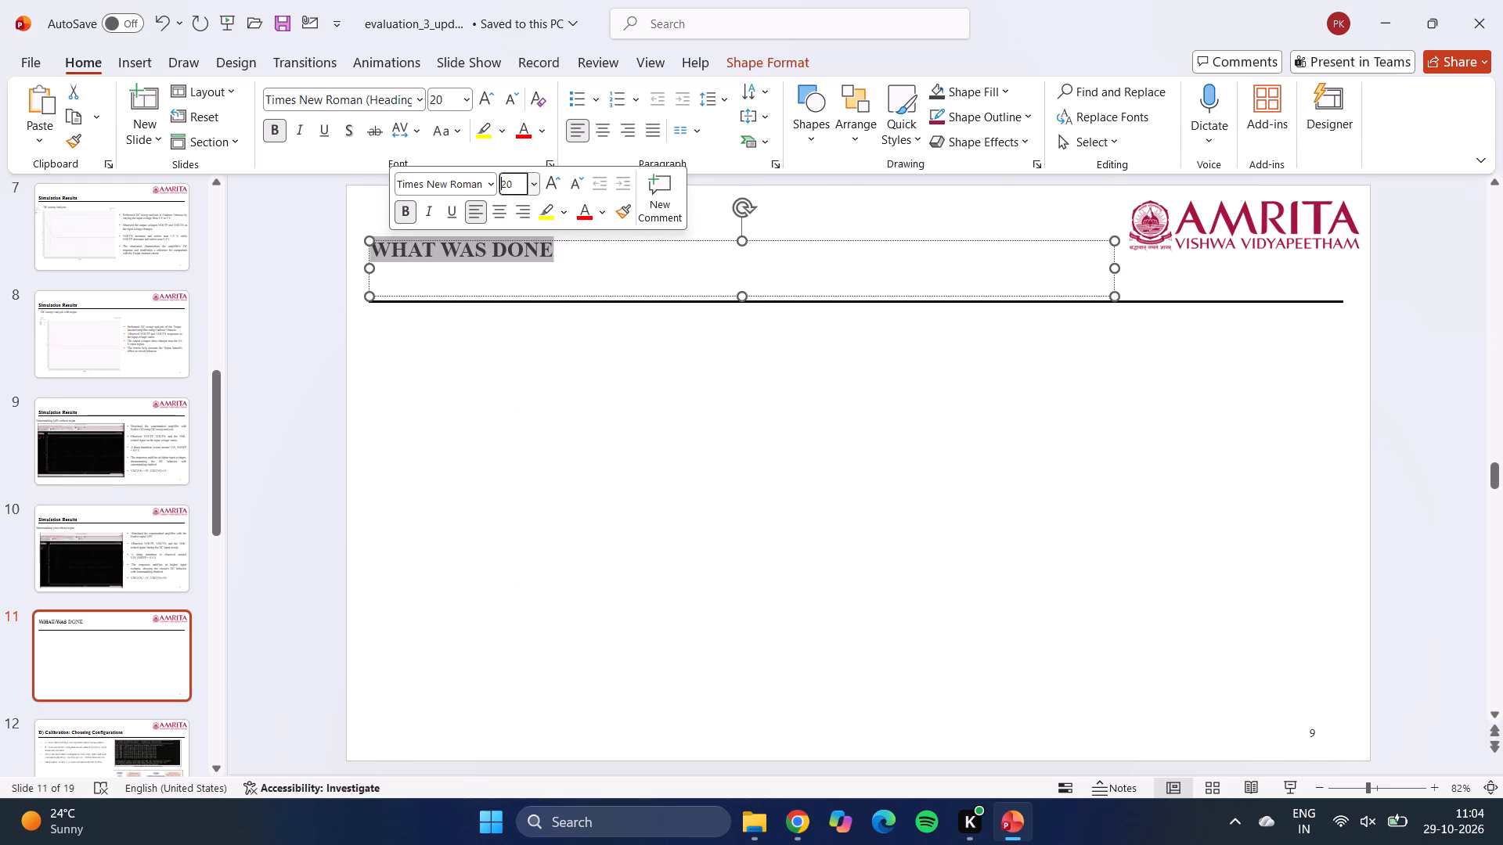
pyautogui.moveTo(608, 243); pyautogui.dragTo(604, 264)
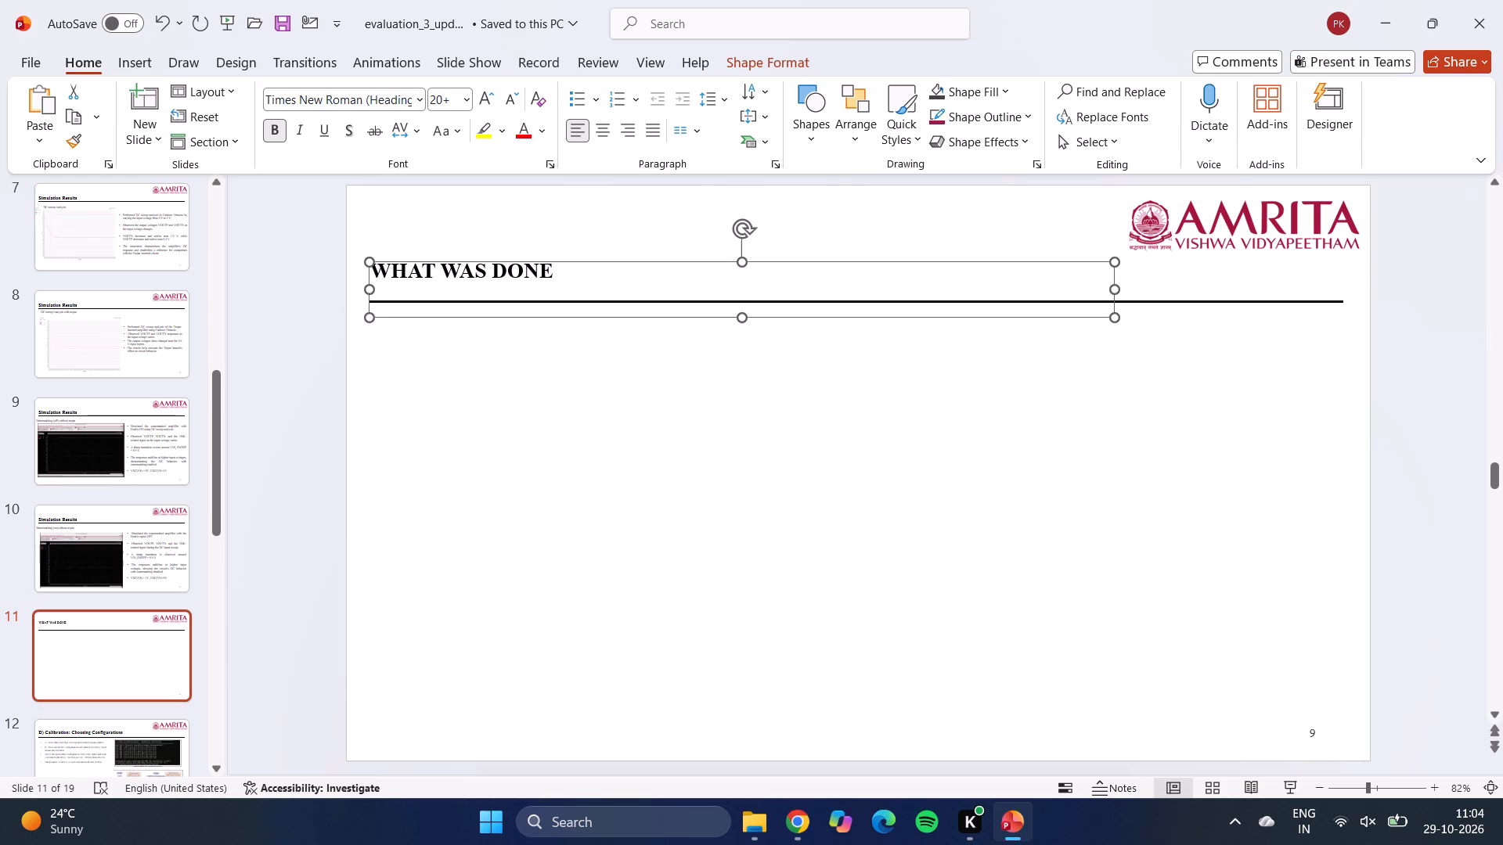
pyautogui.click(316, 360)
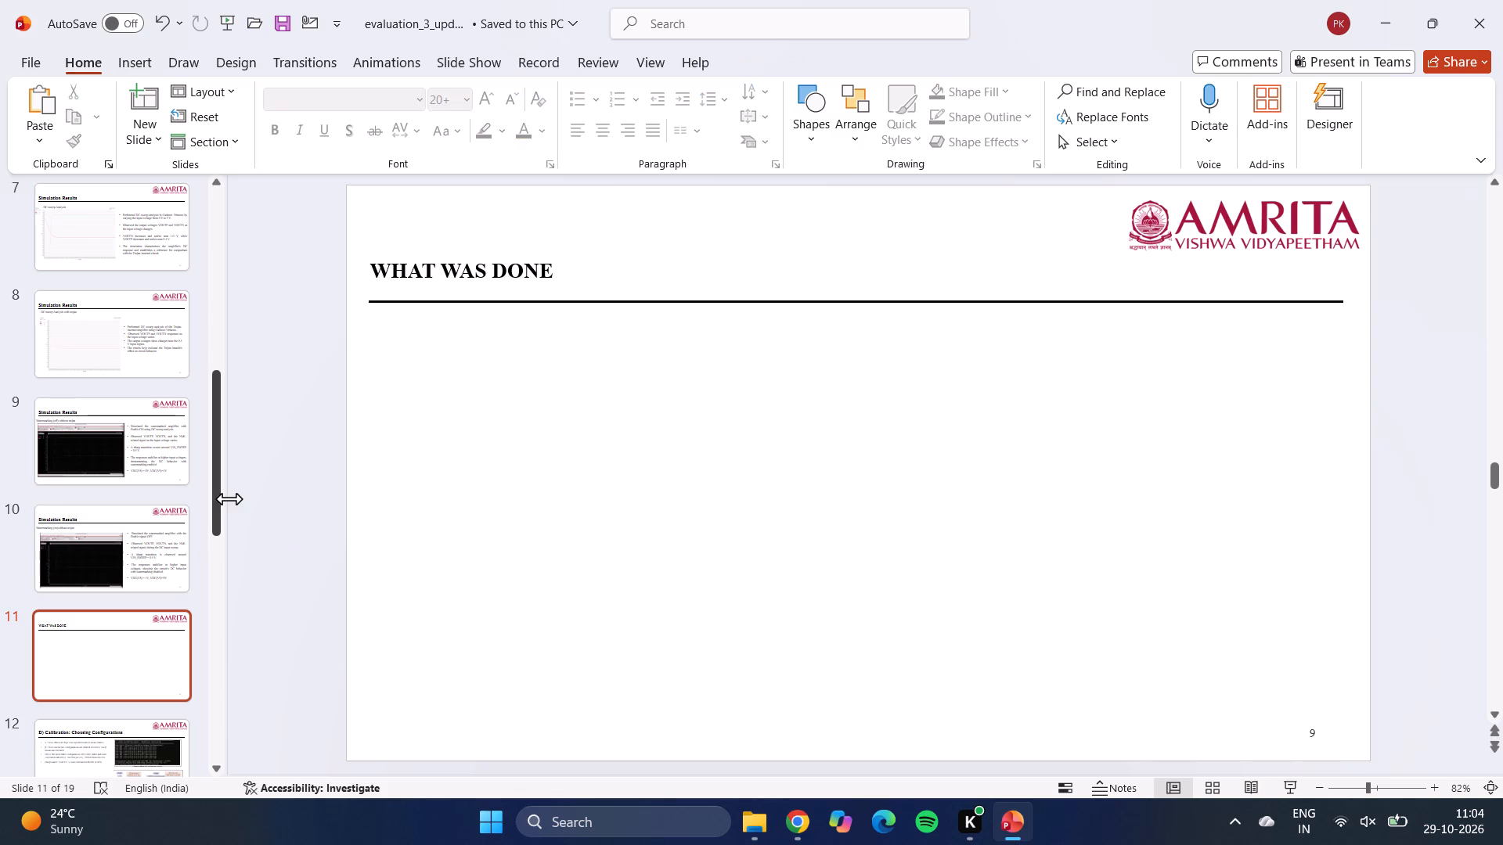
# Replace slide 11's title text with "WORK DONE SO FAR".
pyautogui.moveTo(222, 494); pyautogui.dragTo(216, 521)
pyautogui.moveTo(211, 516); pyautogui.dragTo(212, 528)
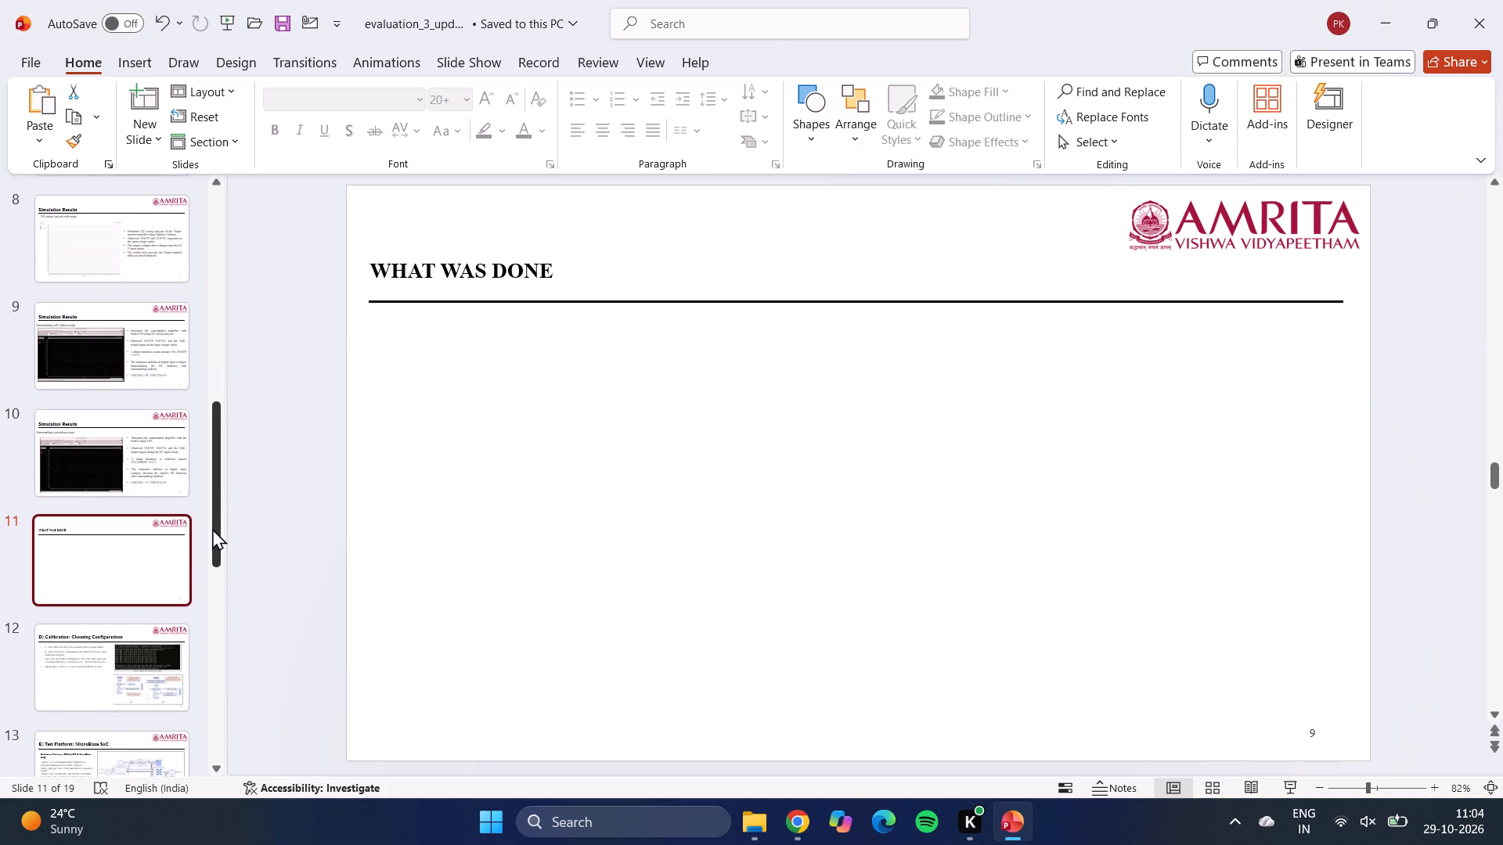
pyautogui.moveTo(212, 528); pyautogui.dragTo(213, 546)
pyautogui.click(593, 285)
pyautogui.click(581, 271)
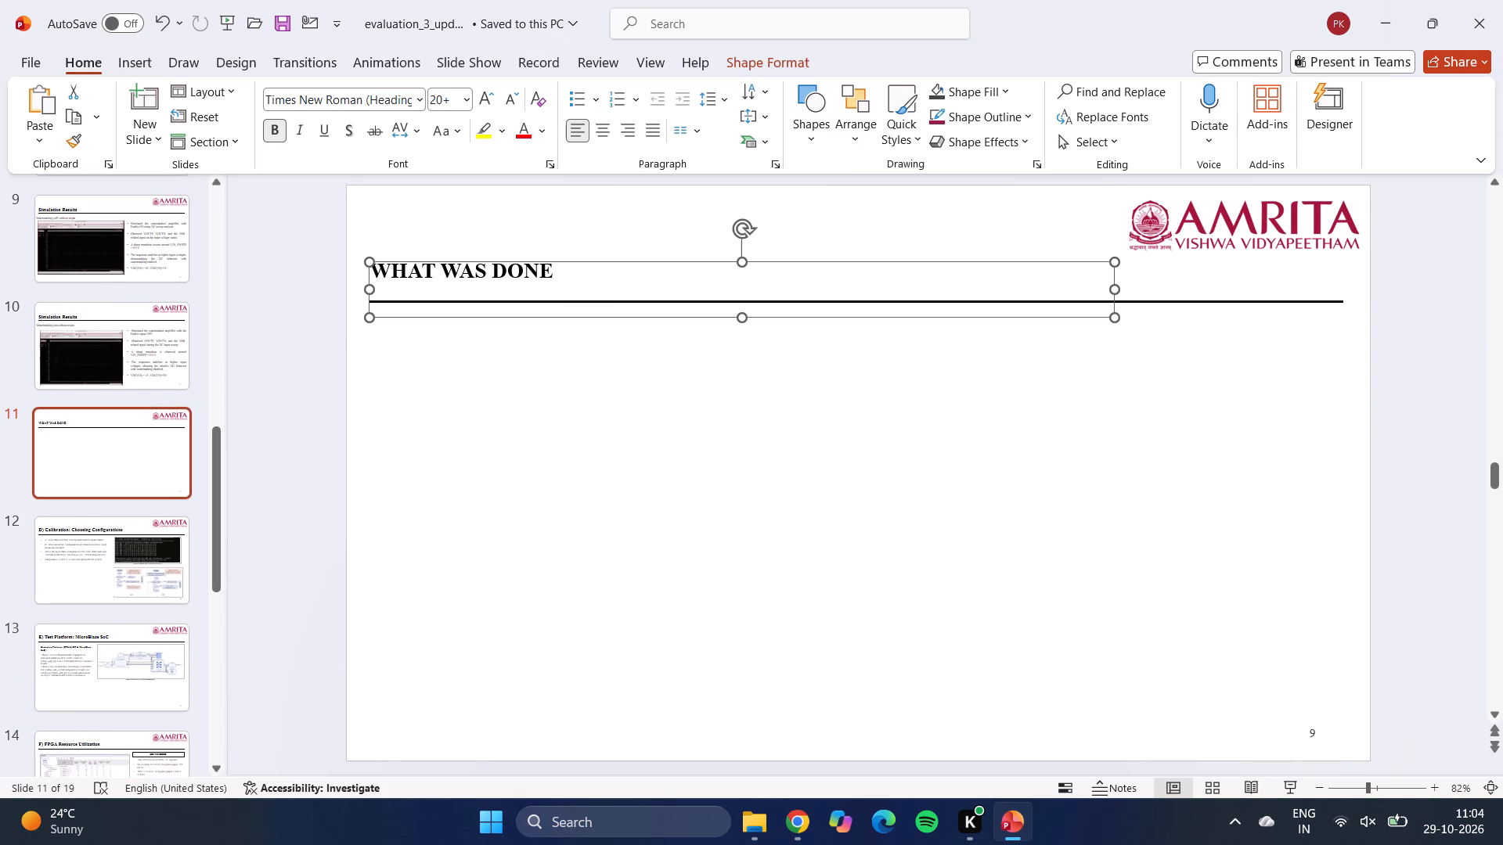
pyautogui.click(553, 273)
pyautogui.click(553, 273)
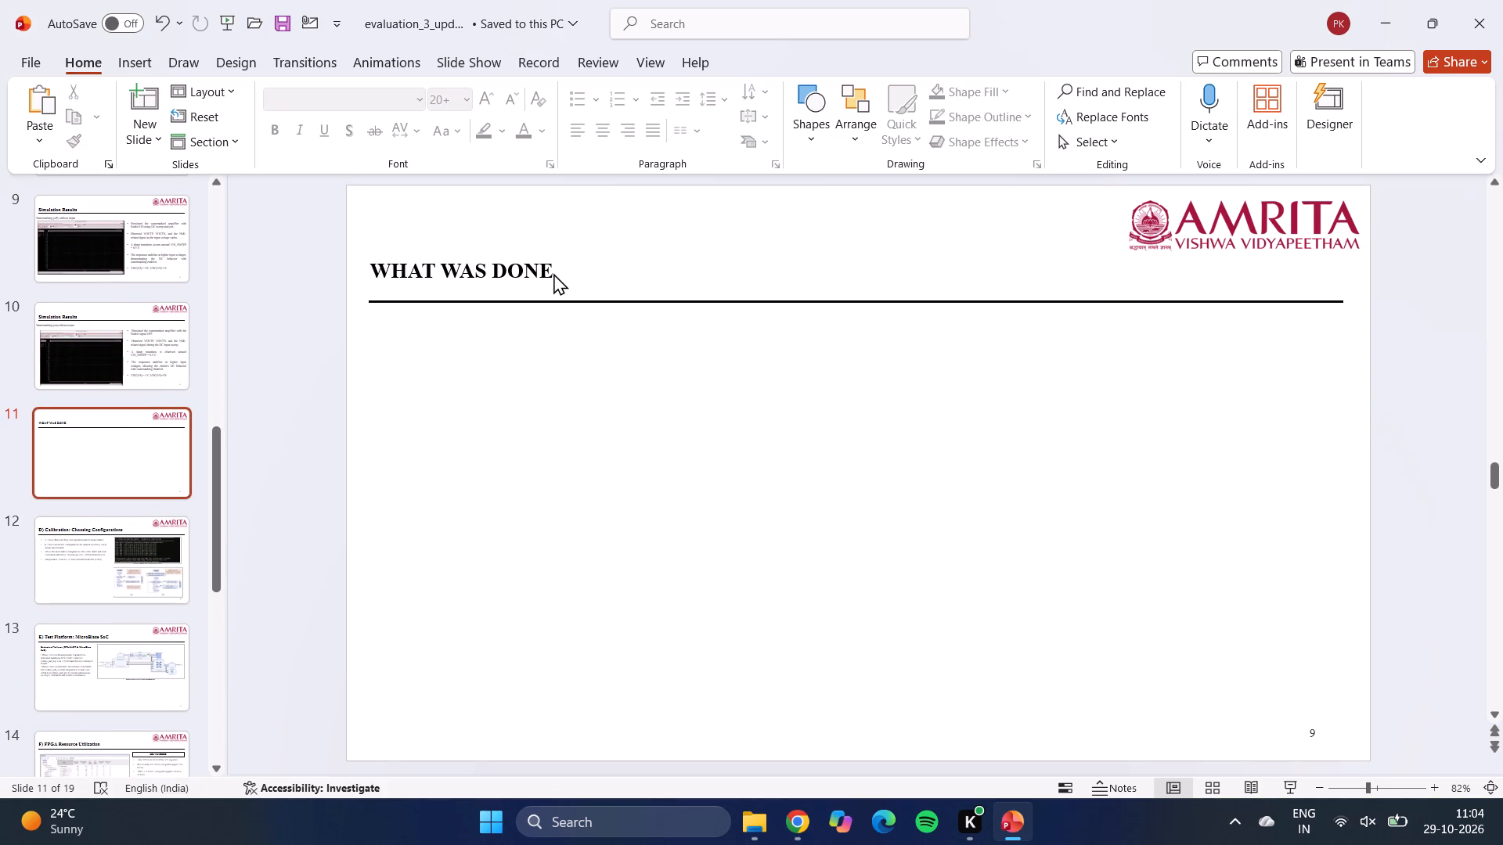
pyautogui.click(555, 268)
pyautogui.moveTo(554, 271); pyautogui.dragTo(550, 230)
pyautogui.click(548, 236)
pyautogui.press('BackSpace')
pyautogui.press('BackSpace')
pyautogui.press('BackSpace')
pyautogui.press('BackSpace')
pyautogui.press('BackSpace')
pyautogui.press('BackSpace')
pyautogui.press('BackSpace')
pyautogui.press('BackSpace')
pyautogui.press('BackSpace')
pyautogui.press('BackSpace')
pyautogui.press('BackSpace')
pyautogui.press('BackSpace')
pyautogui.press('BackSpace')
pyautogui.press('BackSpace')
pyautogui.press('BackSpace')
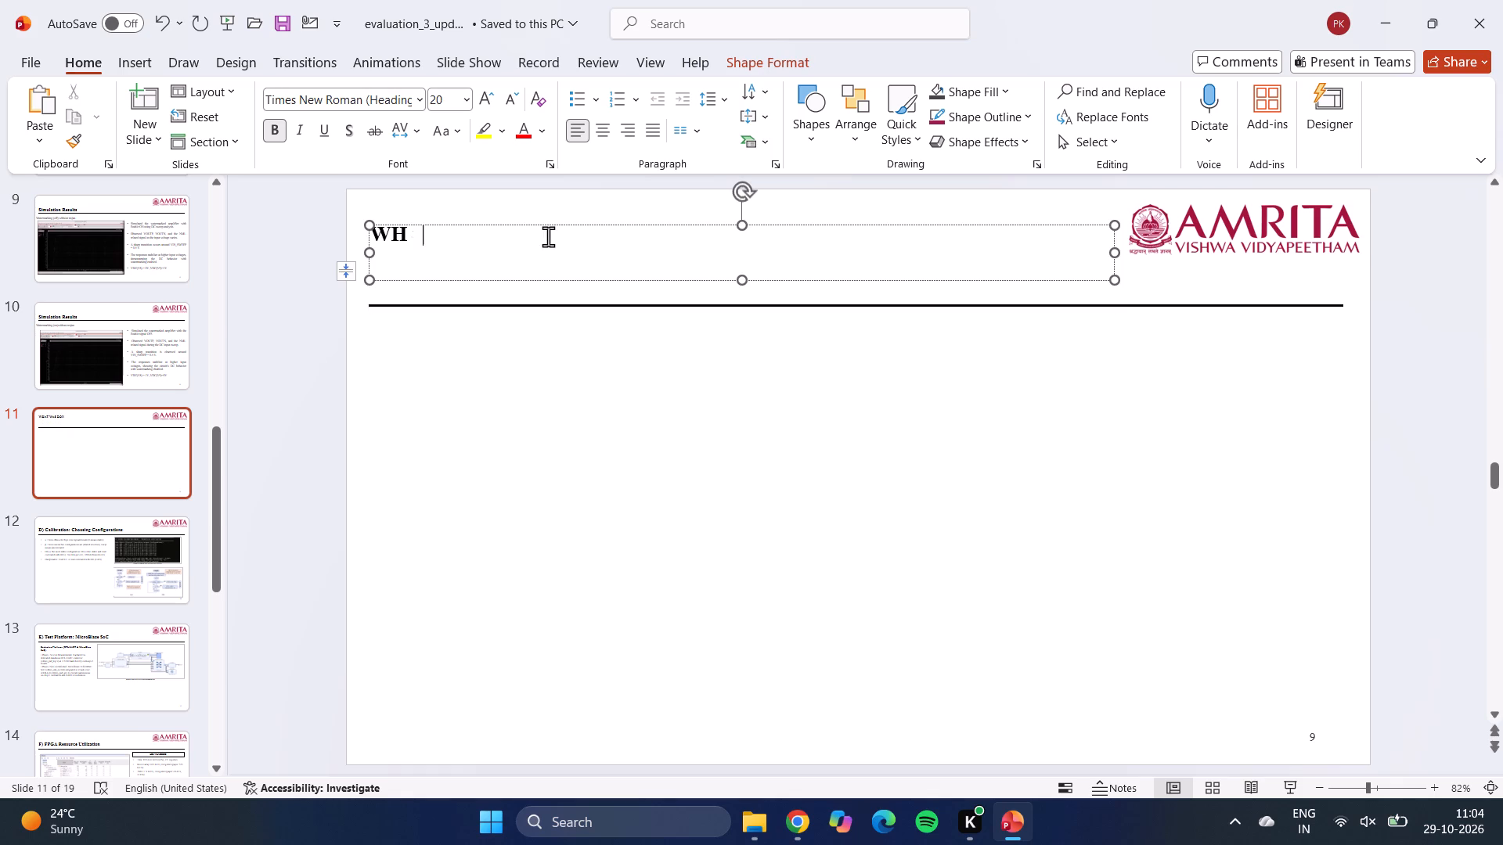
pyautogui.write('WORK')
pyautogui.press('space')
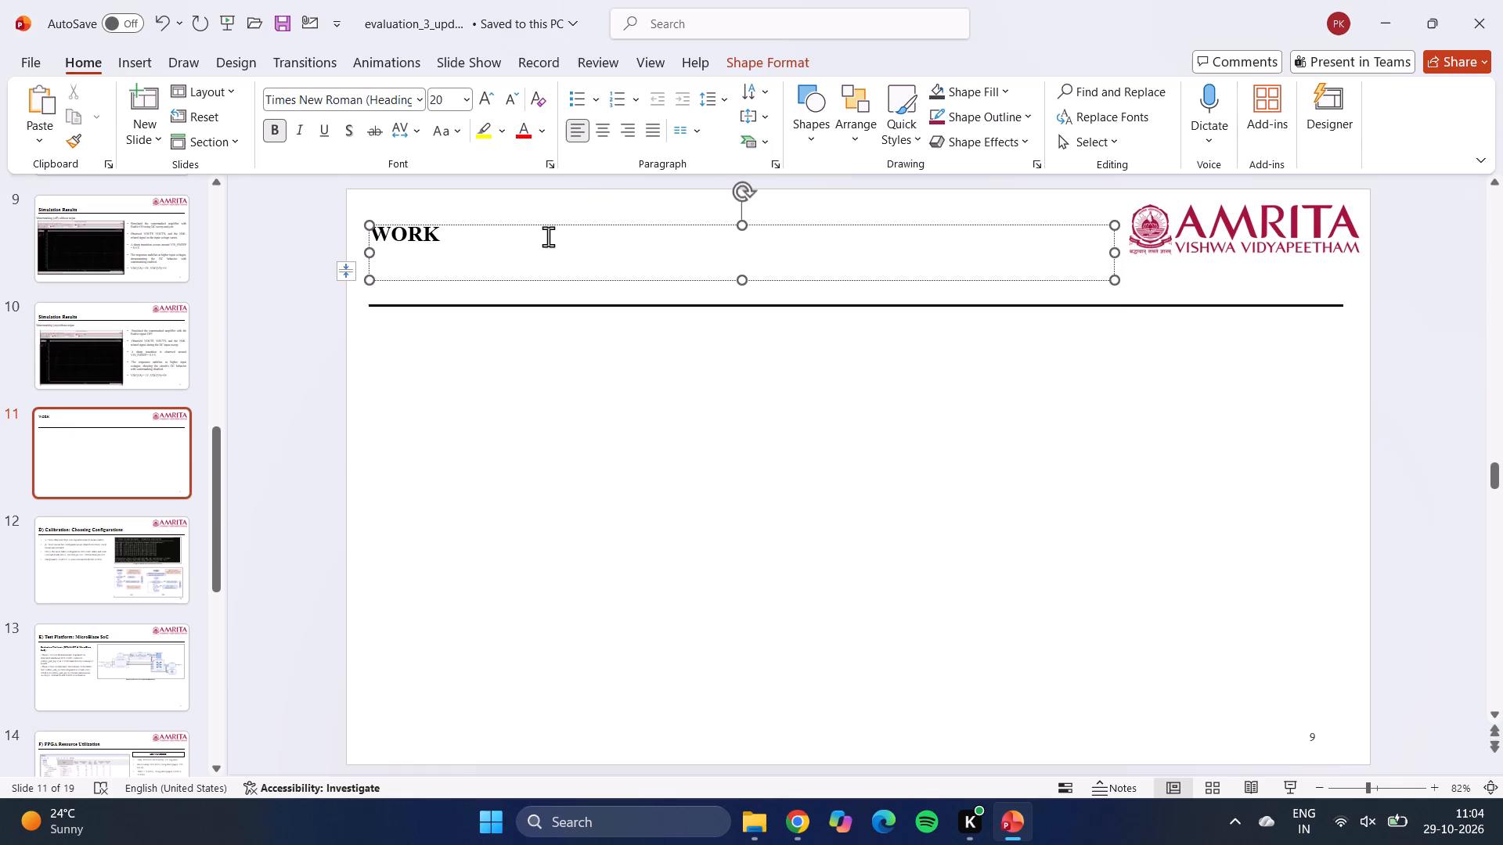
pyautogui.write('DNW')
pyautogui.press('space')
pyautogui.press('BackSpace')
pyautogui.press('BackSpace')
pyautogui.press('BackSpace')
pyautogui.write('ONW')
pyautogui.press('space')
pyautogui.press('BackSpace')
pyautogui.press('BackSpace')
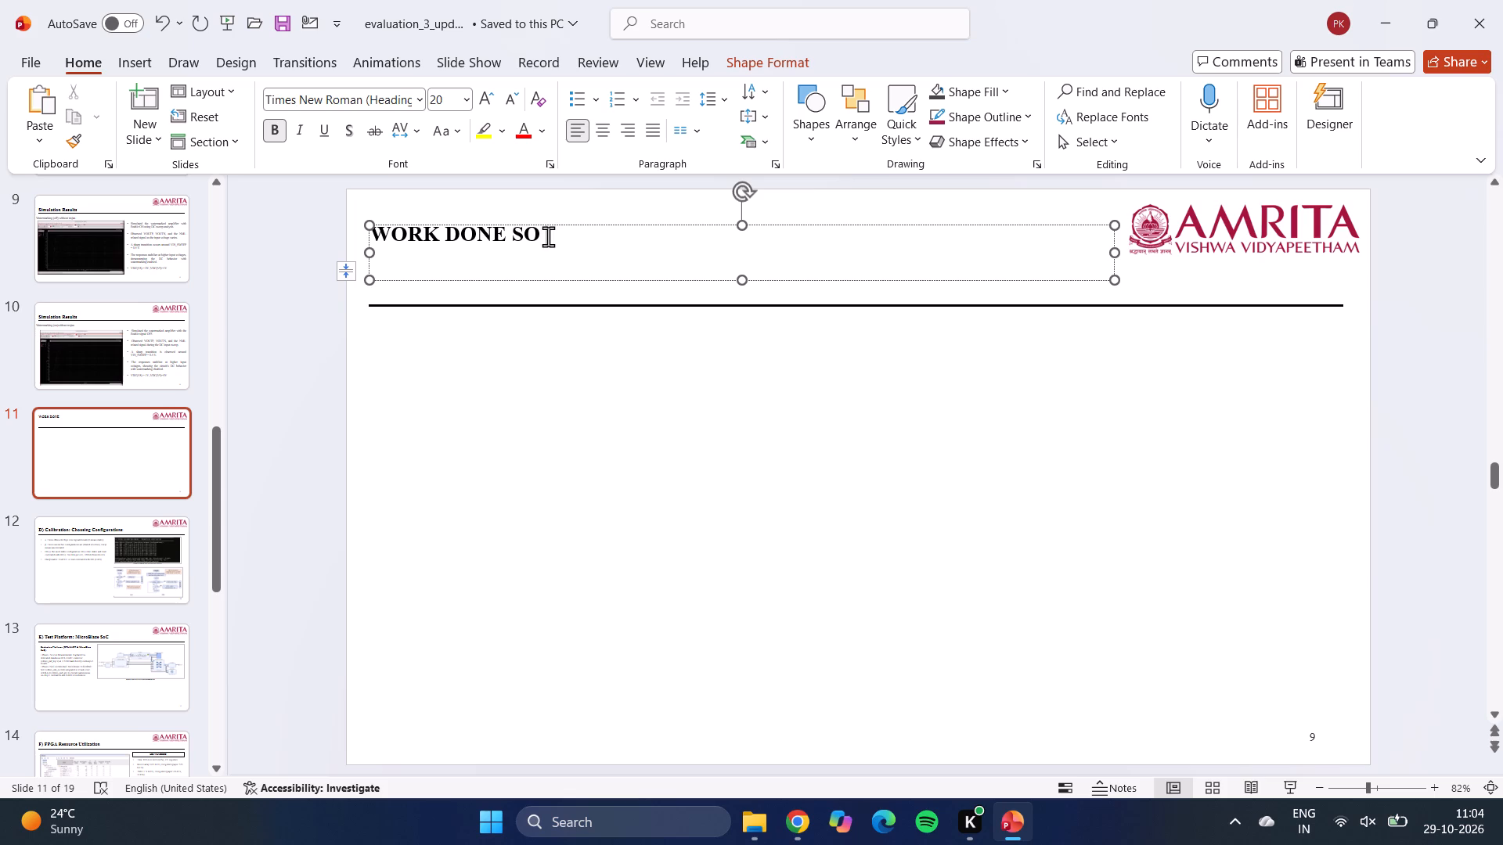
pyautogui.press('BackSpace')
pyautogui.write('AR')
# Move slide 11's title box down so its text sits just above the divider line.
pyautogui.moveTo(597, 282); pyautogui.dragTo(599, 326)
pyautogui.click(323, 377)
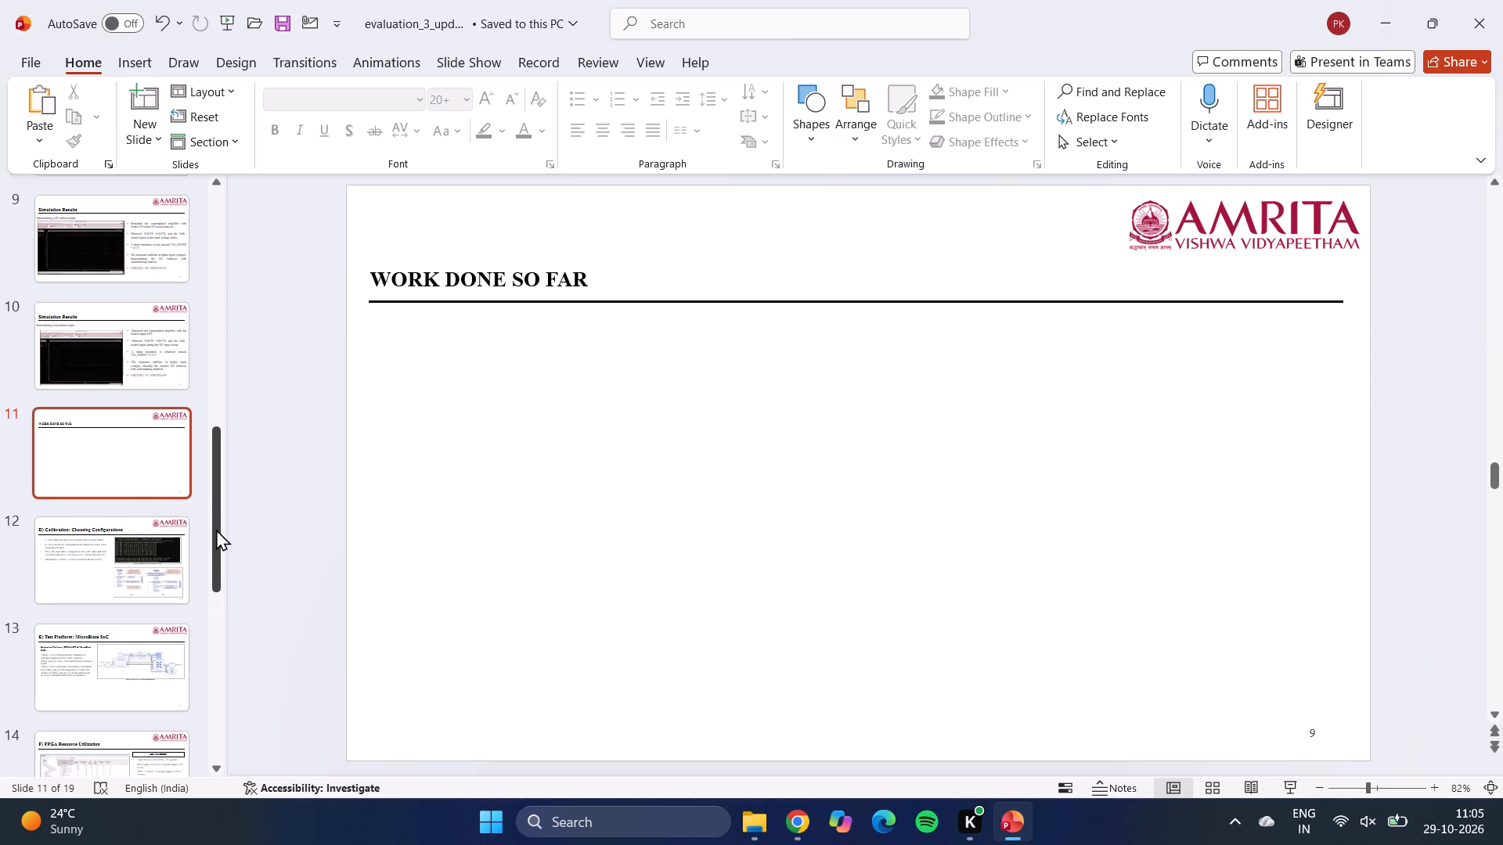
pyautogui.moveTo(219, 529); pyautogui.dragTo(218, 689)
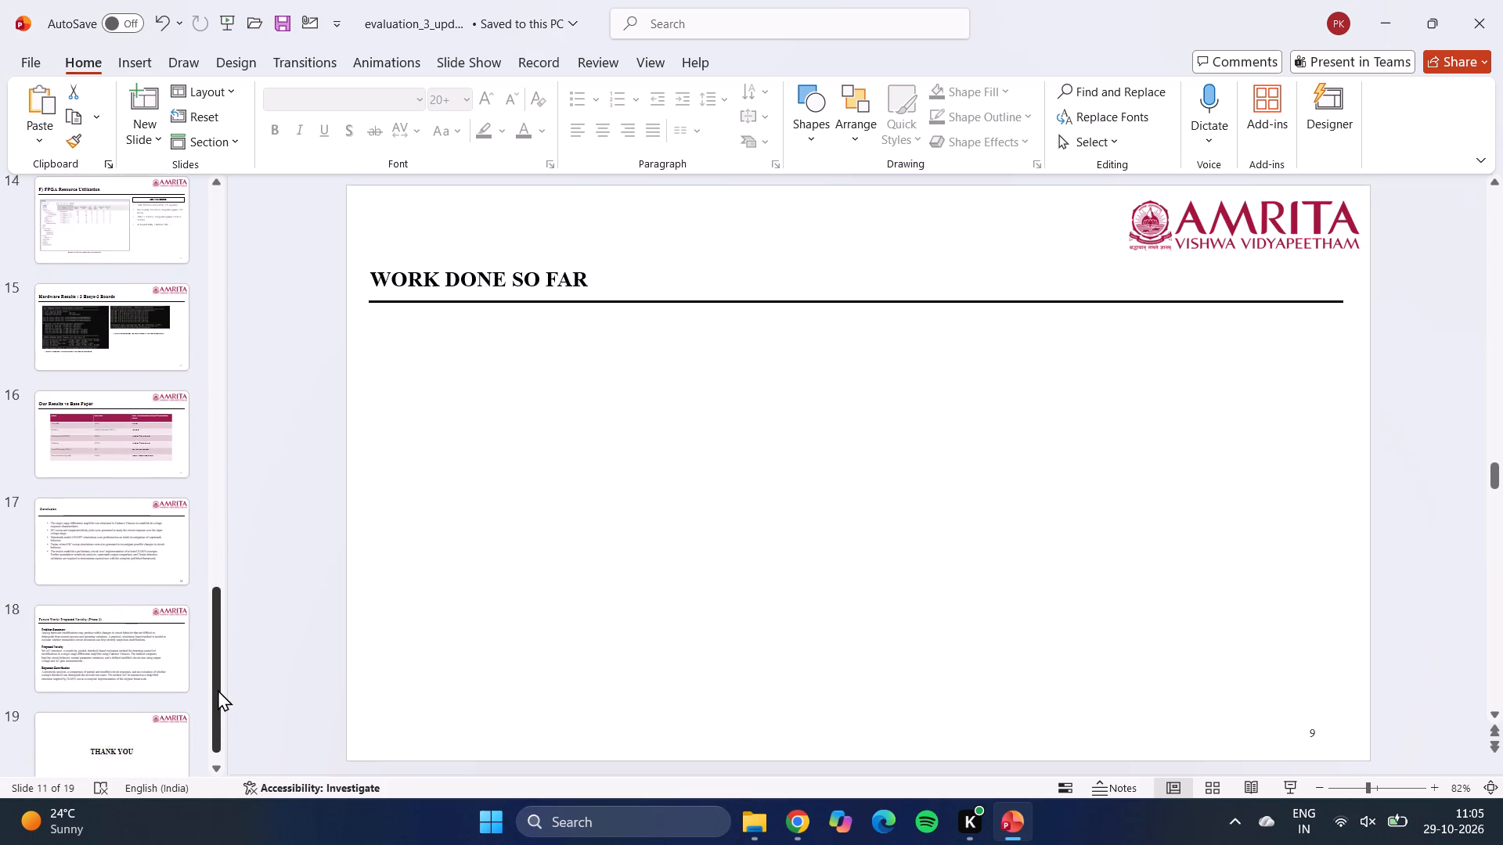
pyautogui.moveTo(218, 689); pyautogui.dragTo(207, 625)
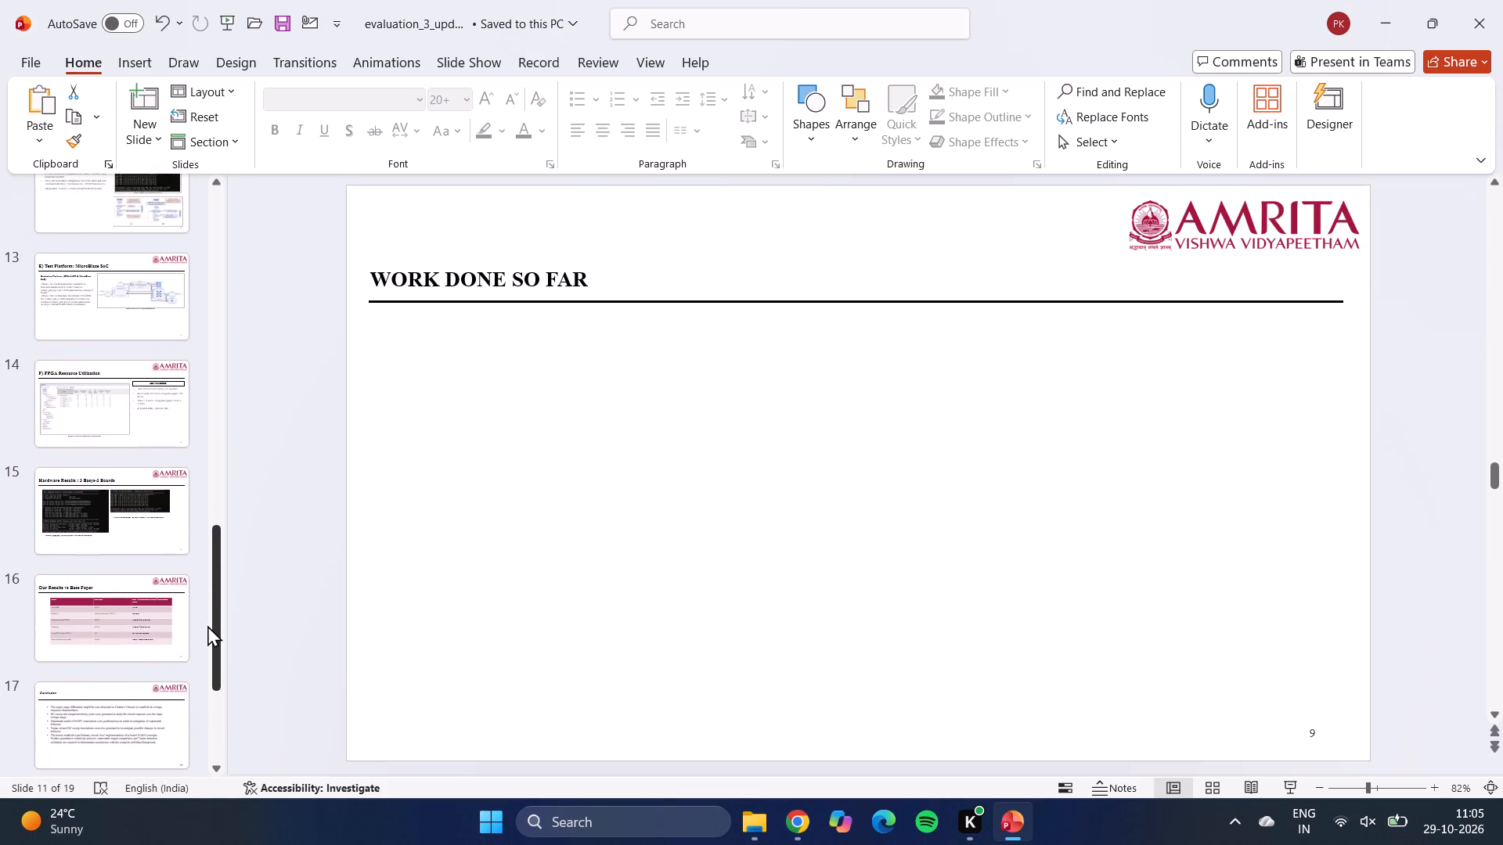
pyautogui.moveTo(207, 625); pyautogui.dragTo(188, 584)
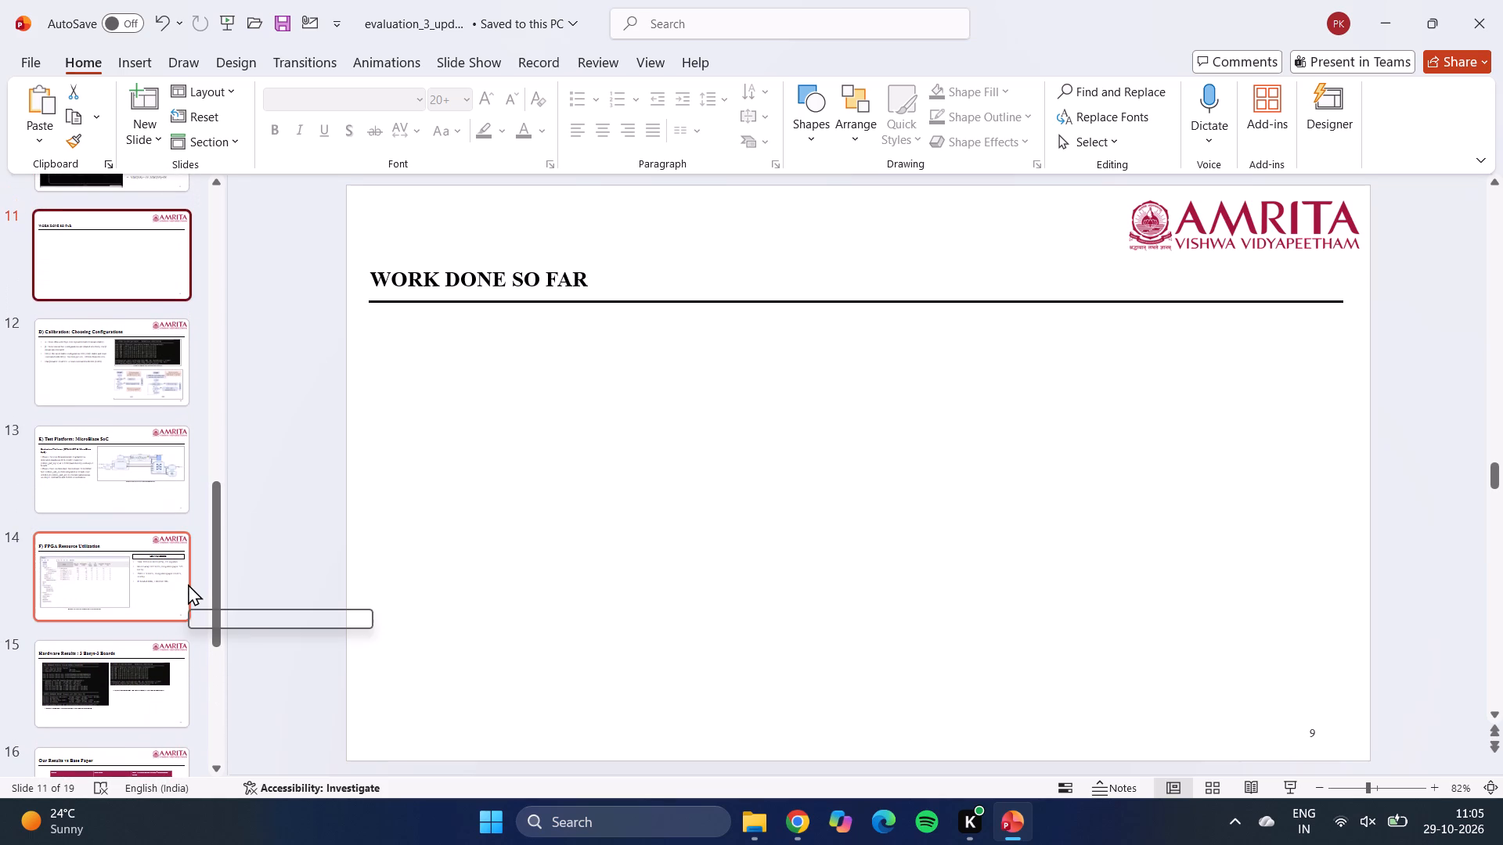
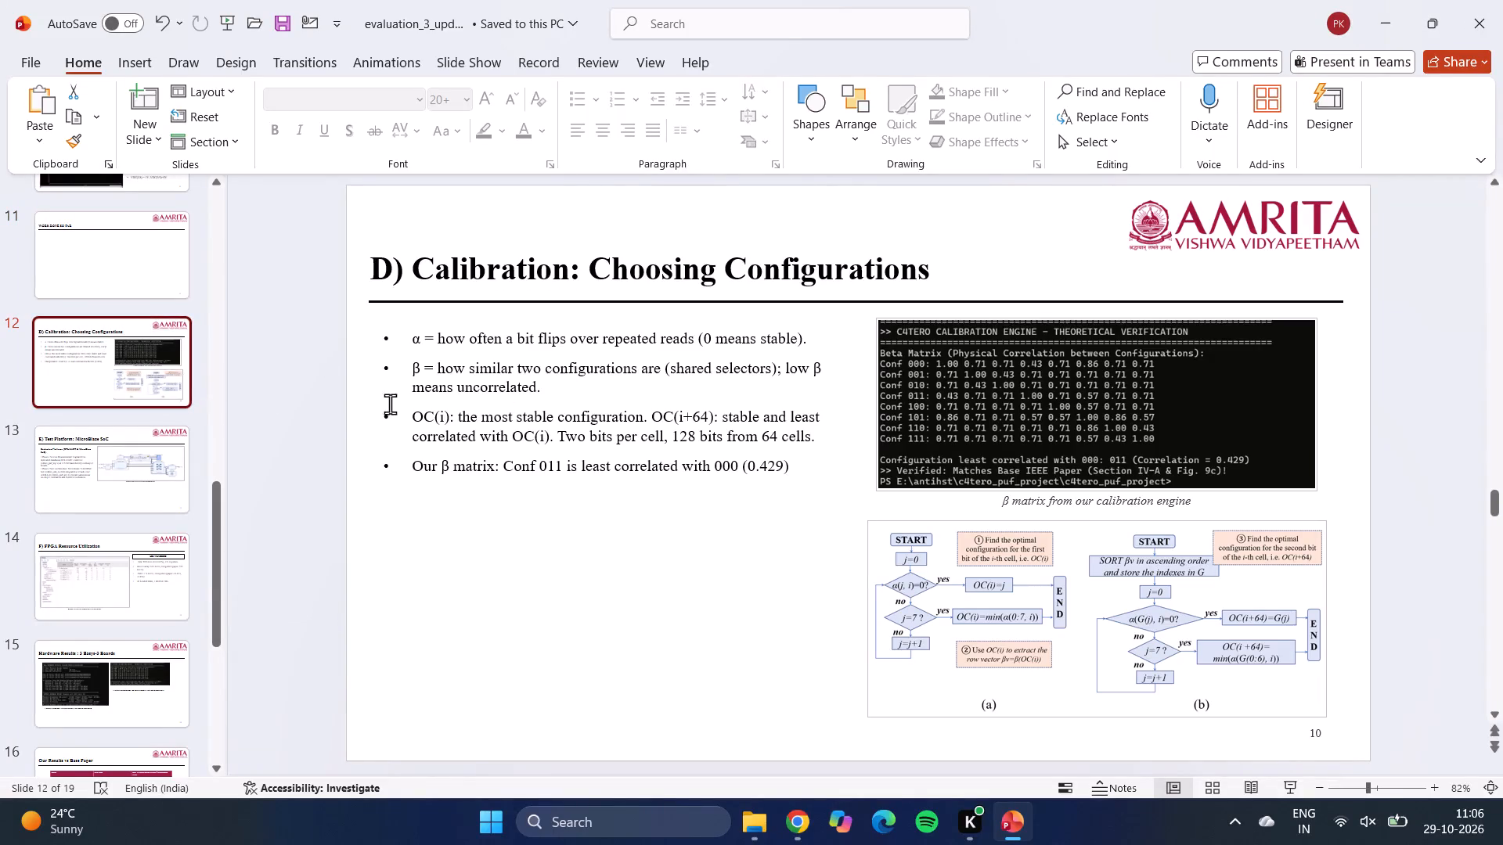
# Review the calibration, test platform, FPGA utilization and hardware results slides (12 to 15), and return to slide 11.
pyautogui.click(130, 462)
pyautogui.click(117, 599)
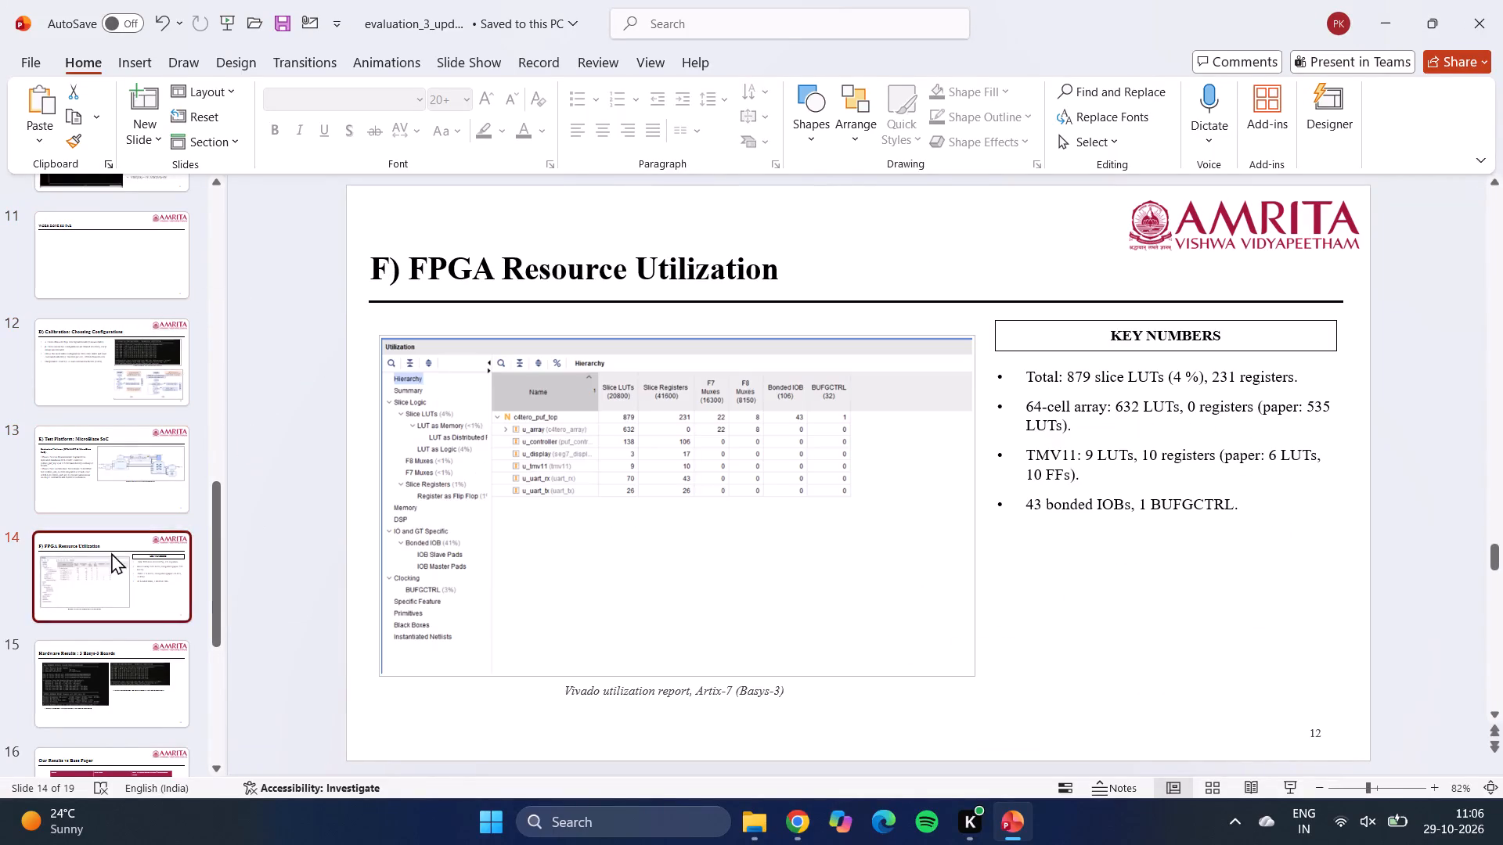
pyautogui.click(115, 670)
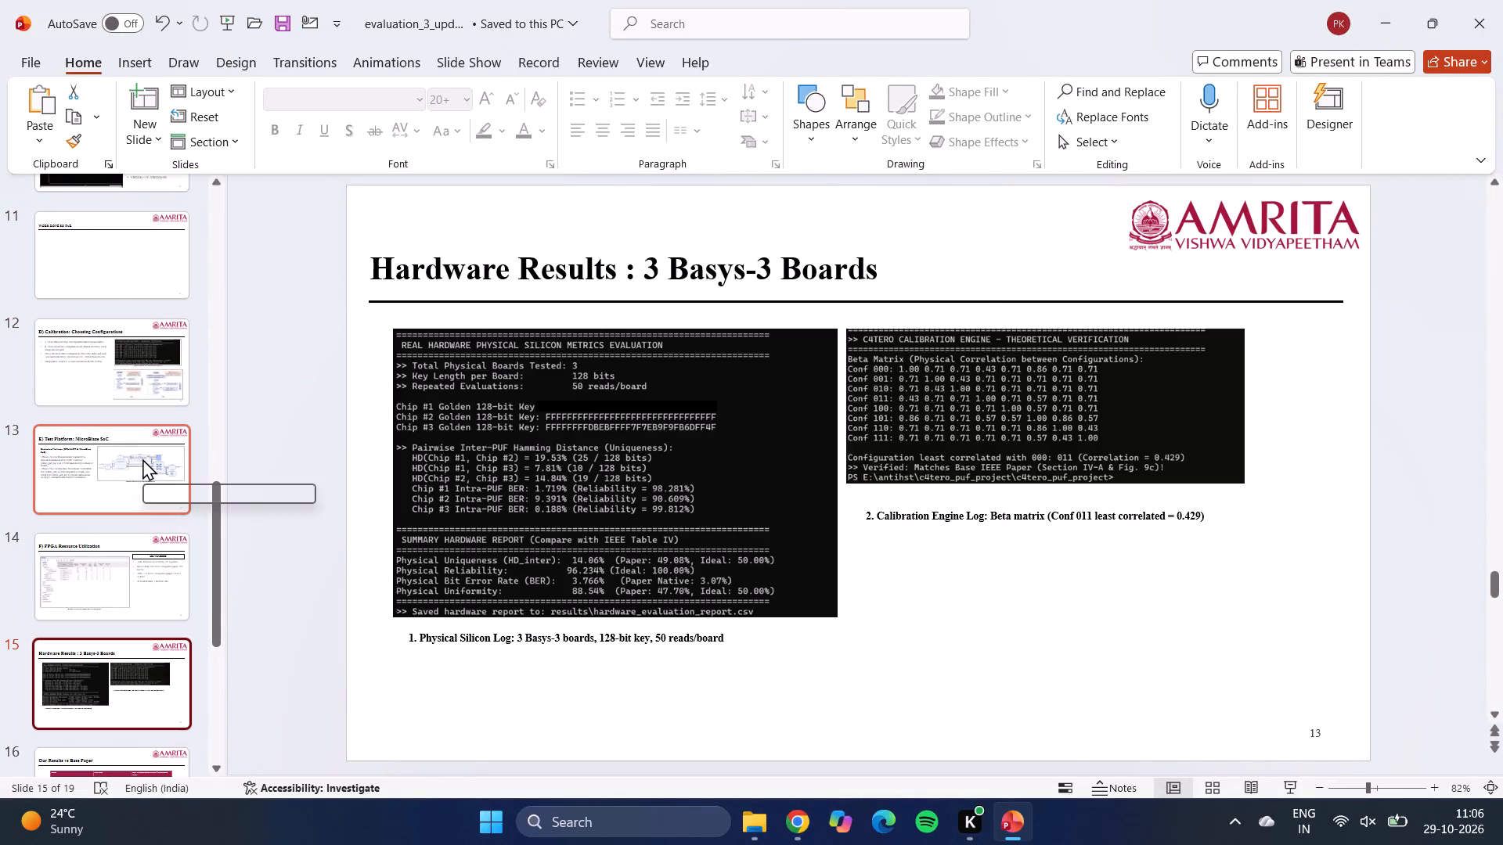
pyautogui.click(141, 385)
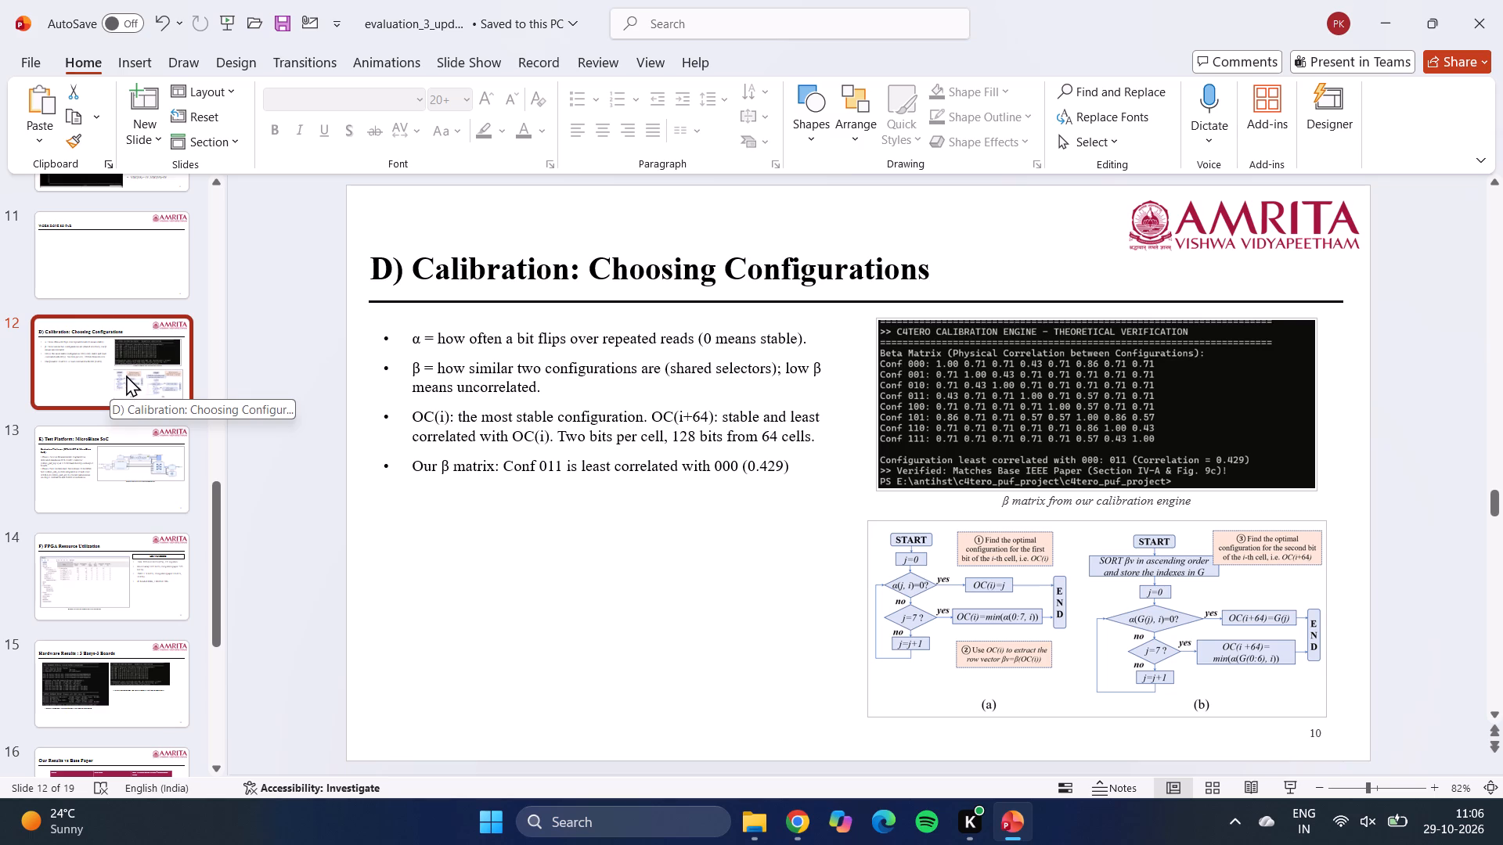
pyautogui.click(117, 282)
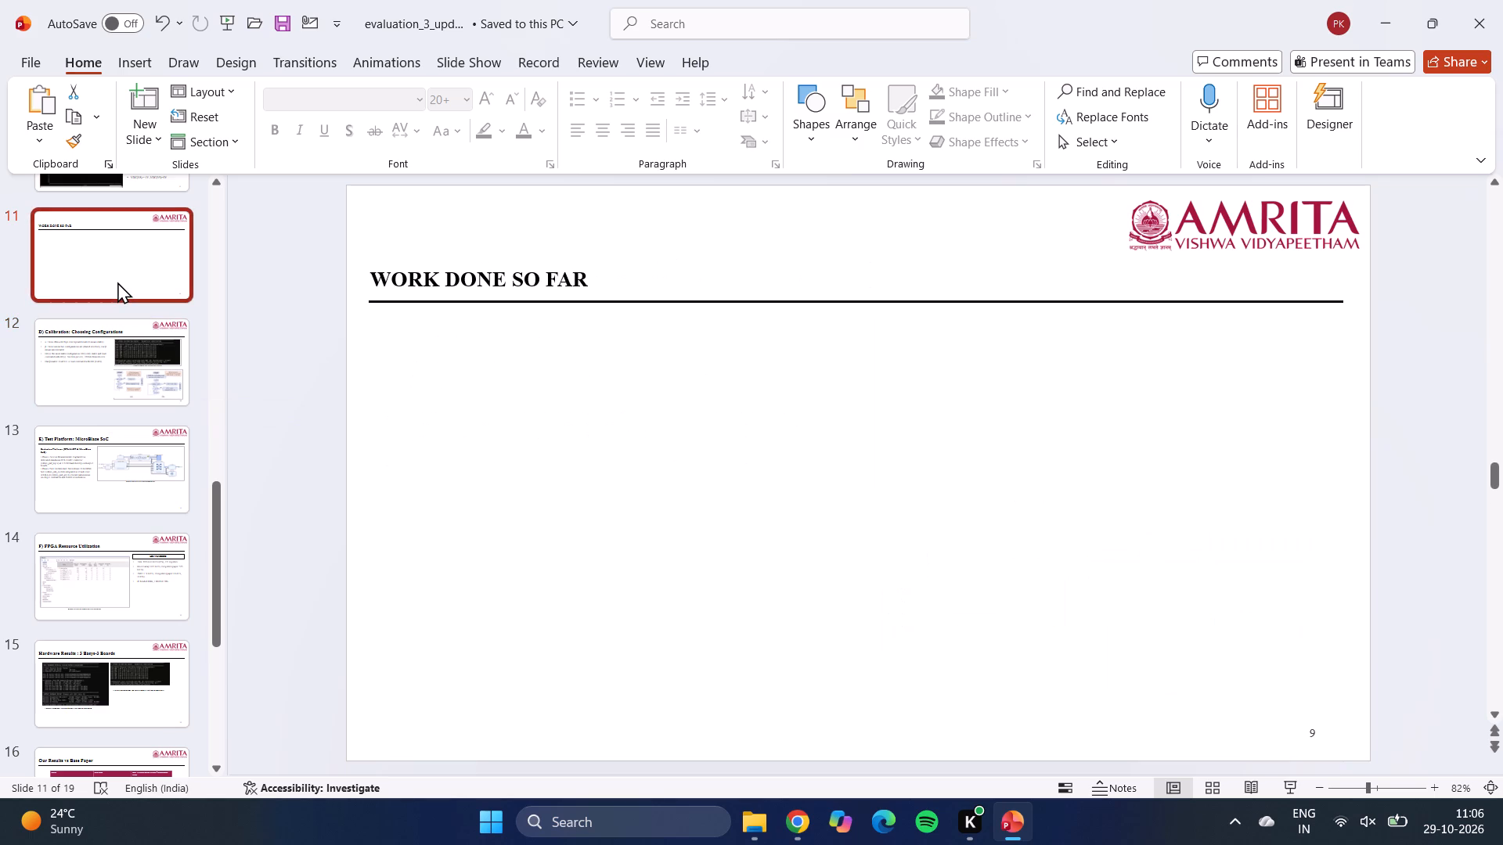
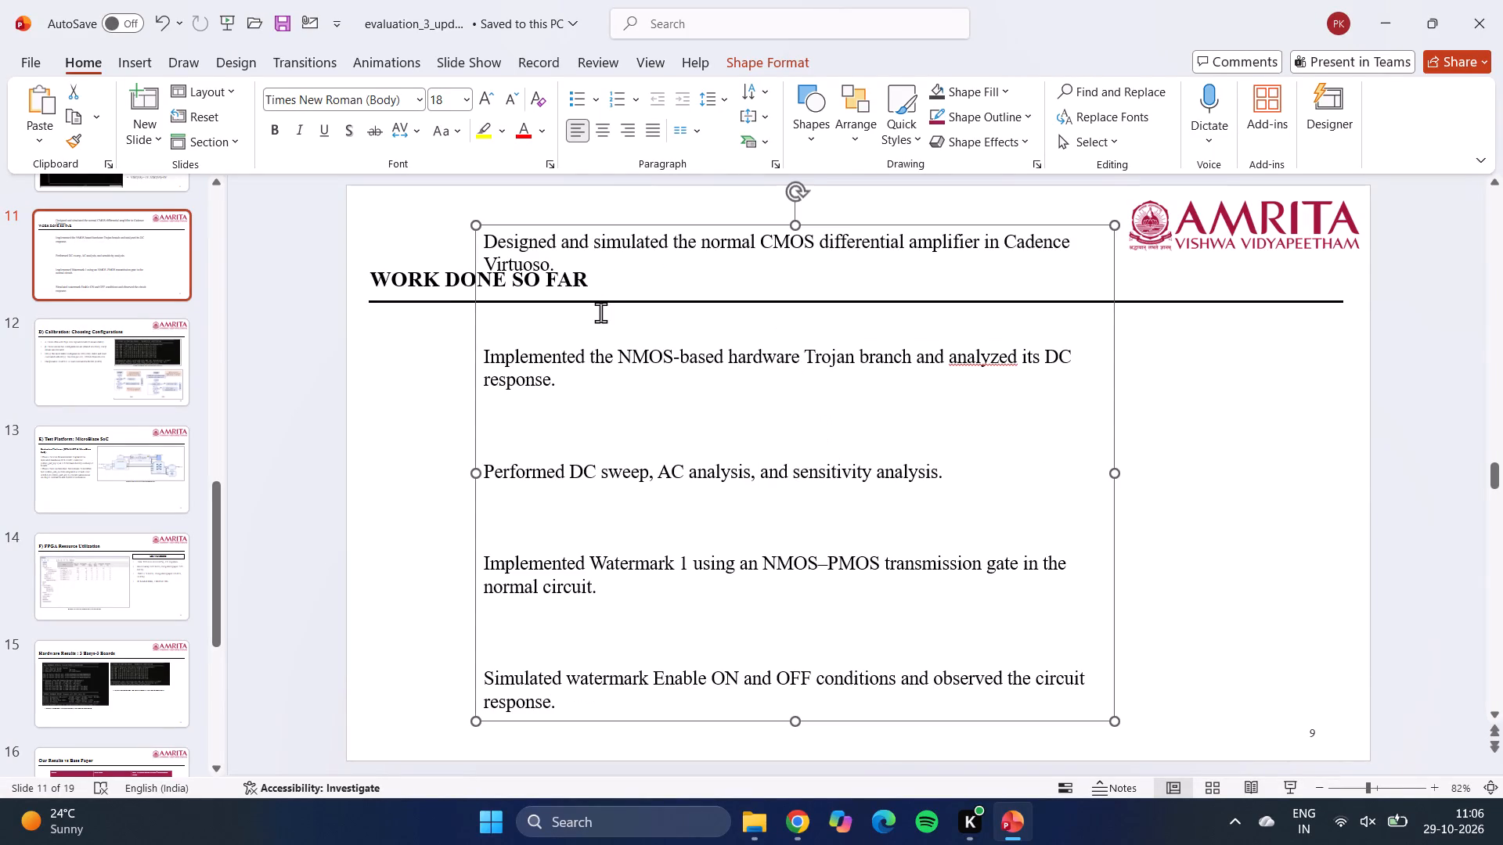
# Remove the surplus blank lines between the five work items on slide 11, leaving one blank line between each.
pyautogui.click(597, 322)
pyautogui.press('BackSpace')
pyautogui.press('BackSpace')
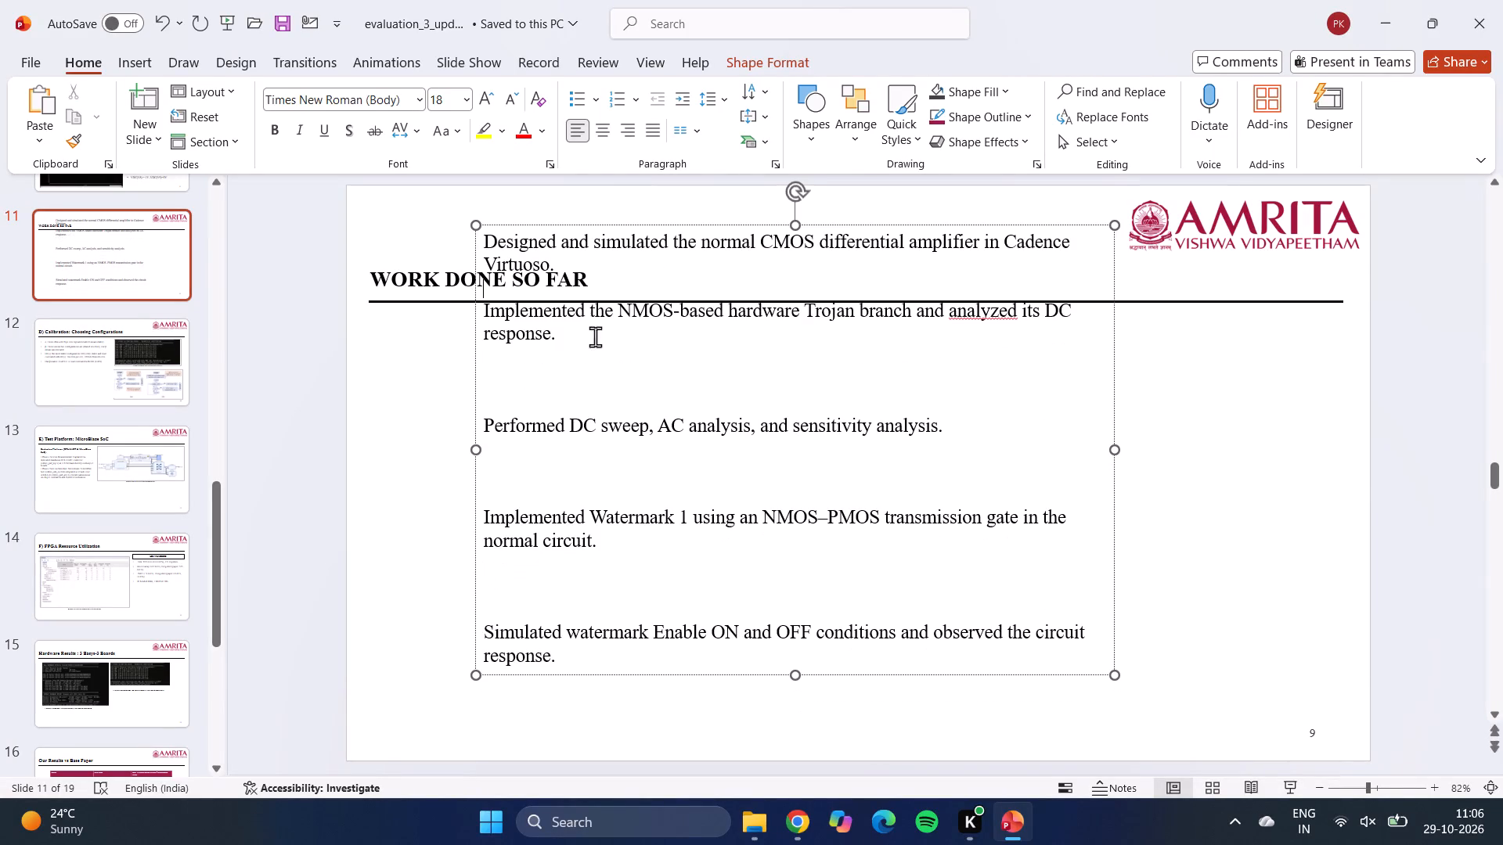
pyautogui.click(591, 353)
pyautogui.press('BackSpace')
pyautogui.press('Down')
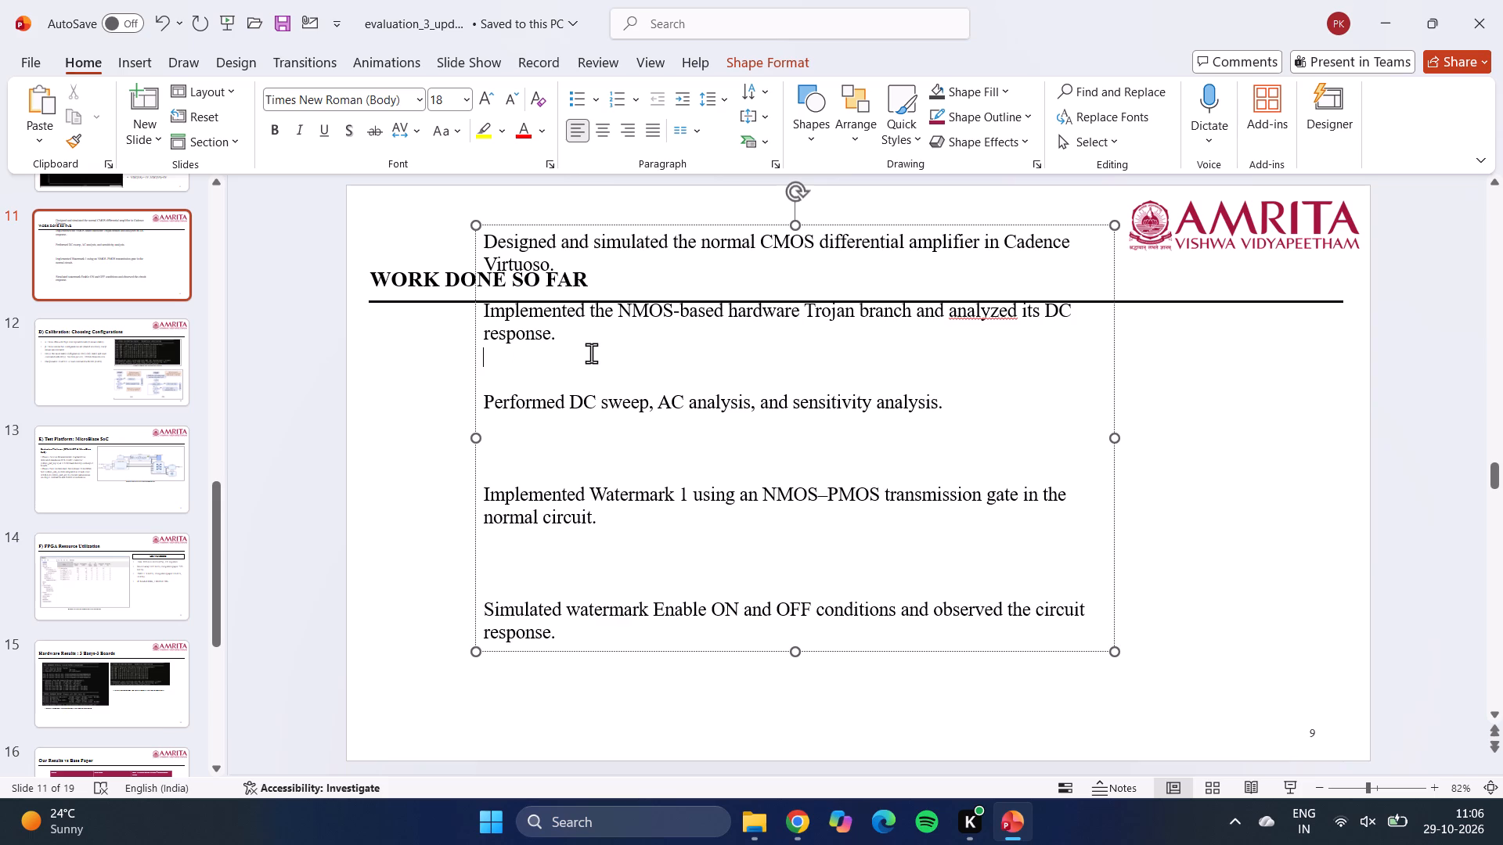
pyautogui.press('BackSpace')
pyautogui.click(536, 428)
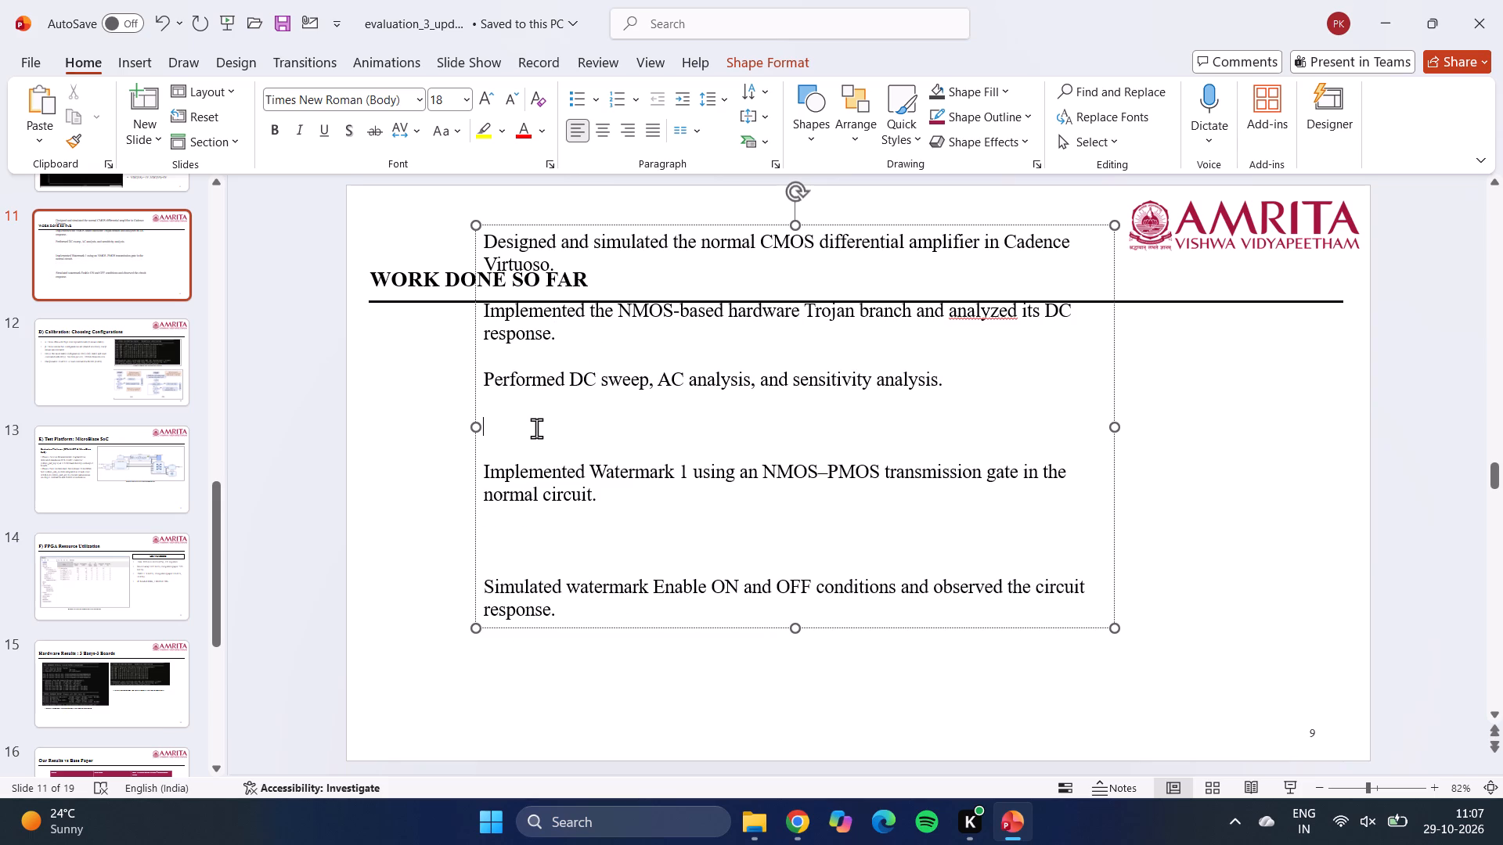
pyautogui.press('BackSpace')
pyautogui.press('BackSpace')
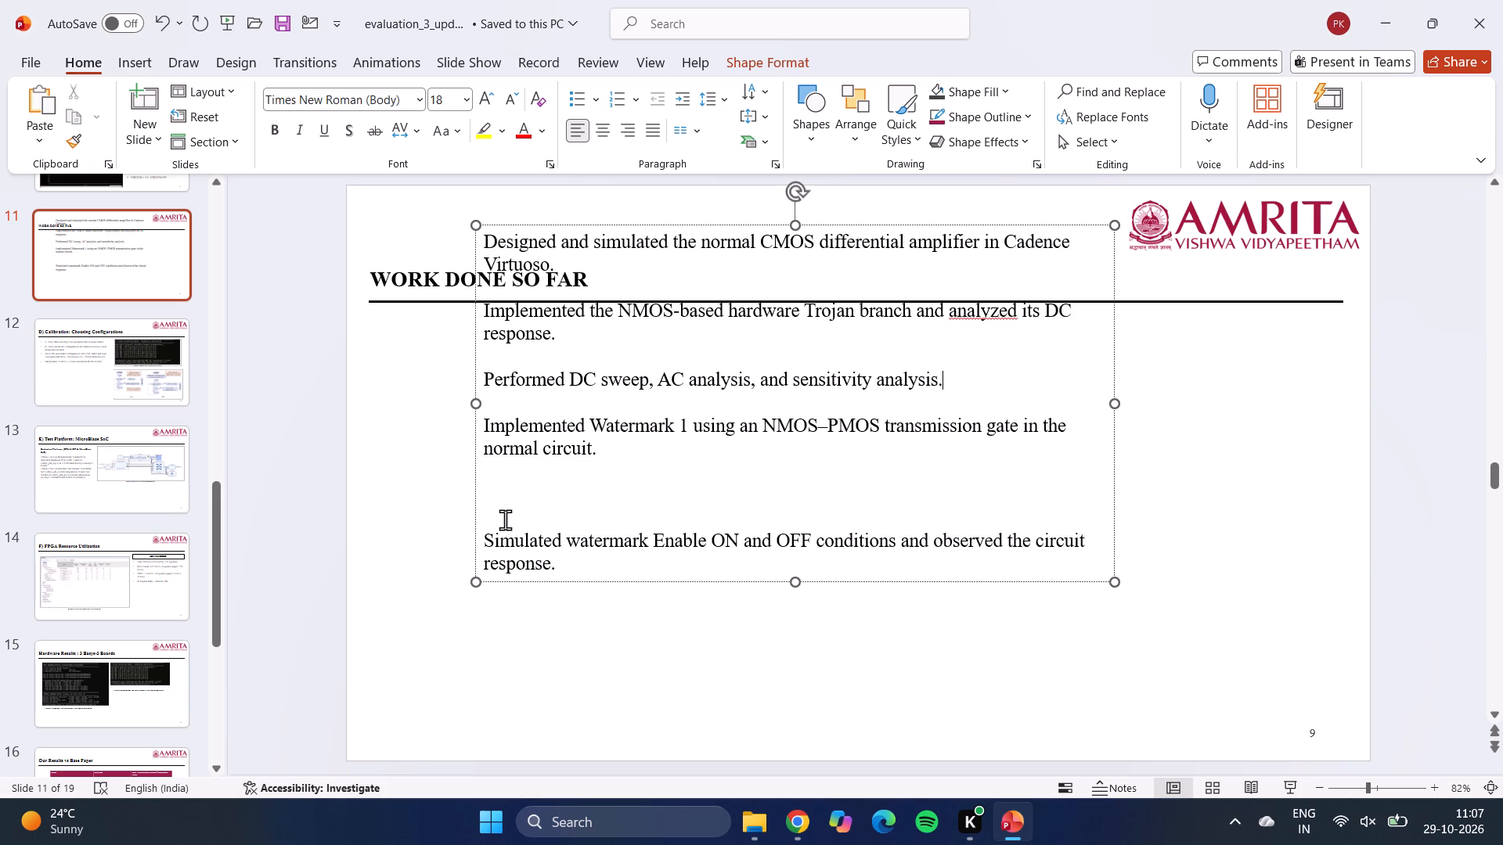
pyautogui.click(505, 520)
pyautogui.press('BackSpace')
pyautogui.press('BackSpace')
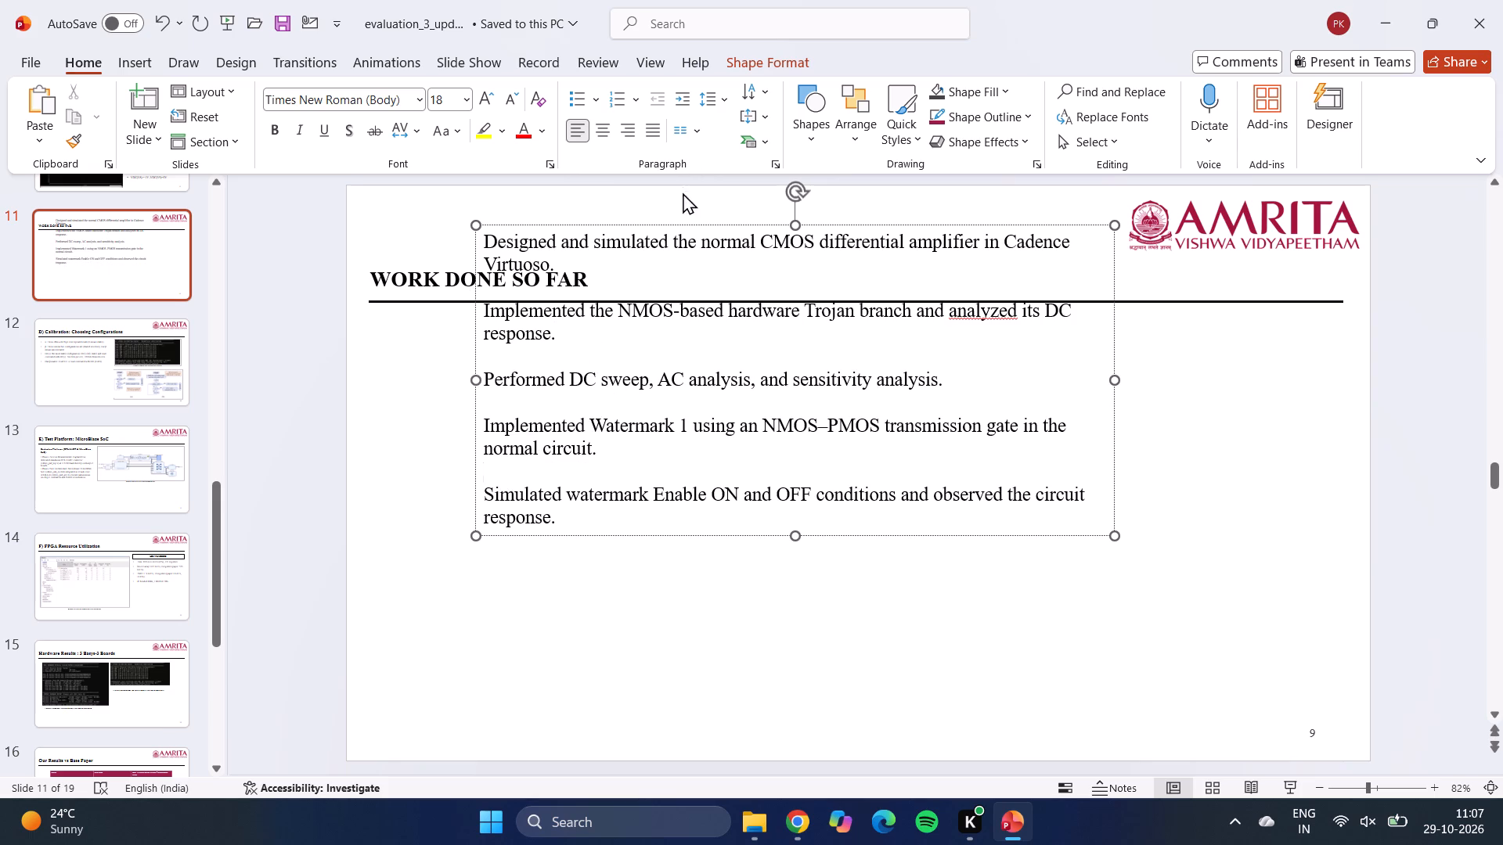
# Place the work-items text box below the title line and format all its paragraphs as a bulleted list.
pyautogui.moveTo(684, 218); pyautogui.dragTo(653, 315)
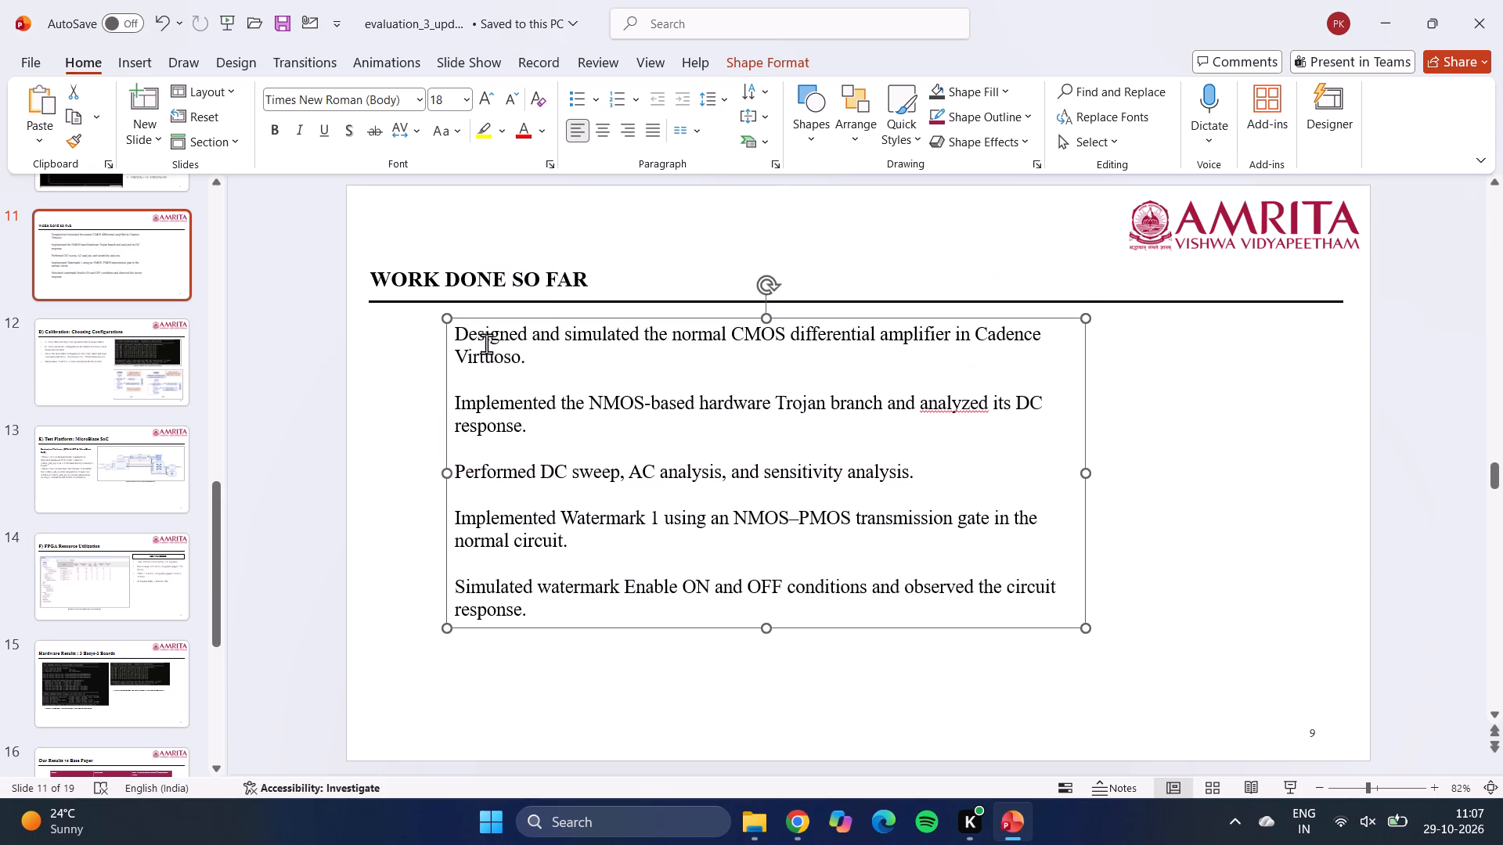
pyautogui.moveTo(459, 336); pyautogui.dragTo(557, 619)
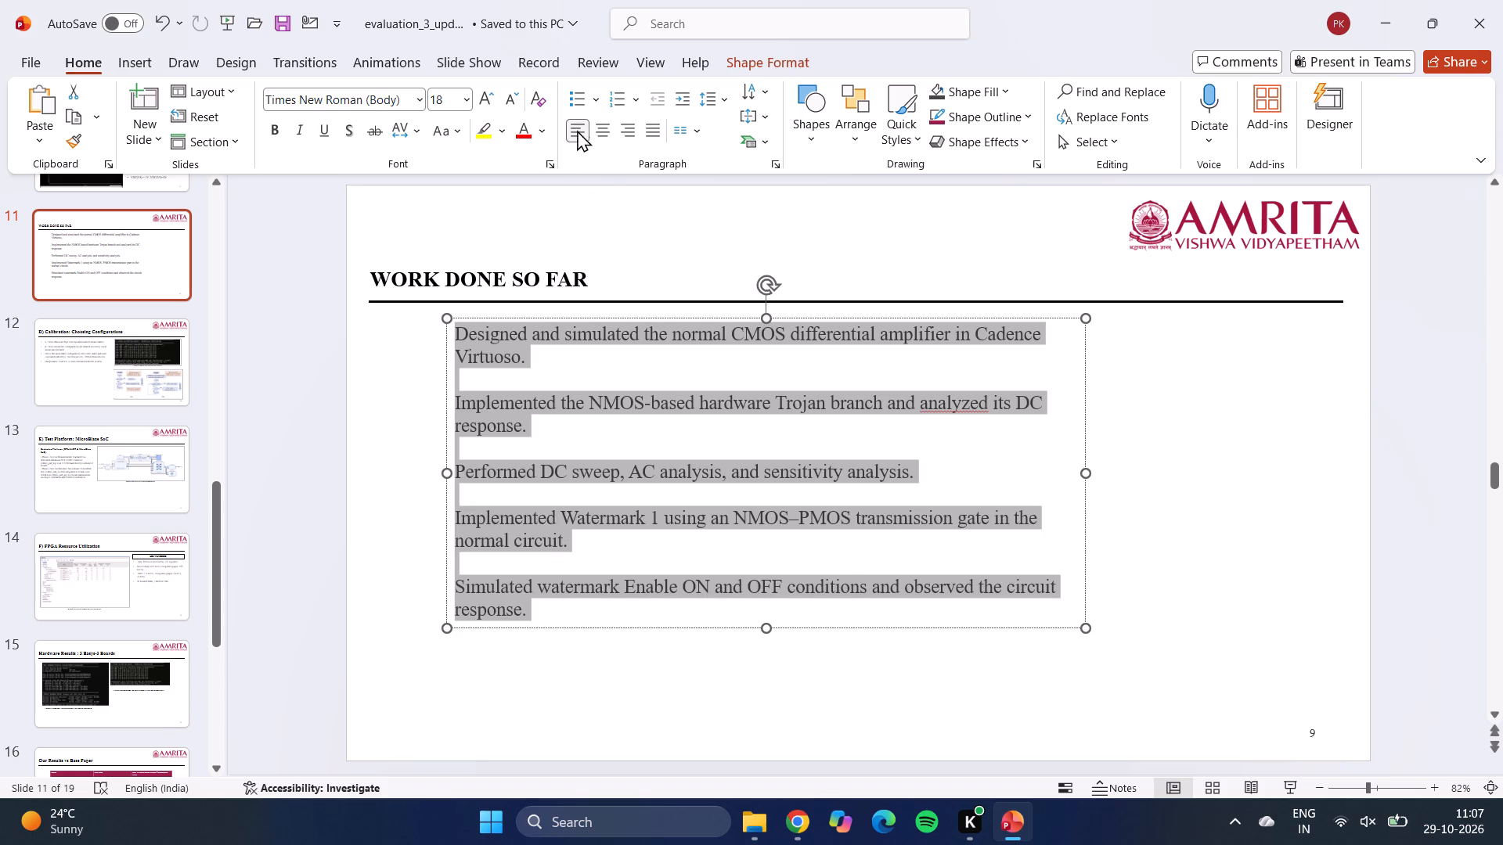
pyautogui.click(573, 100)
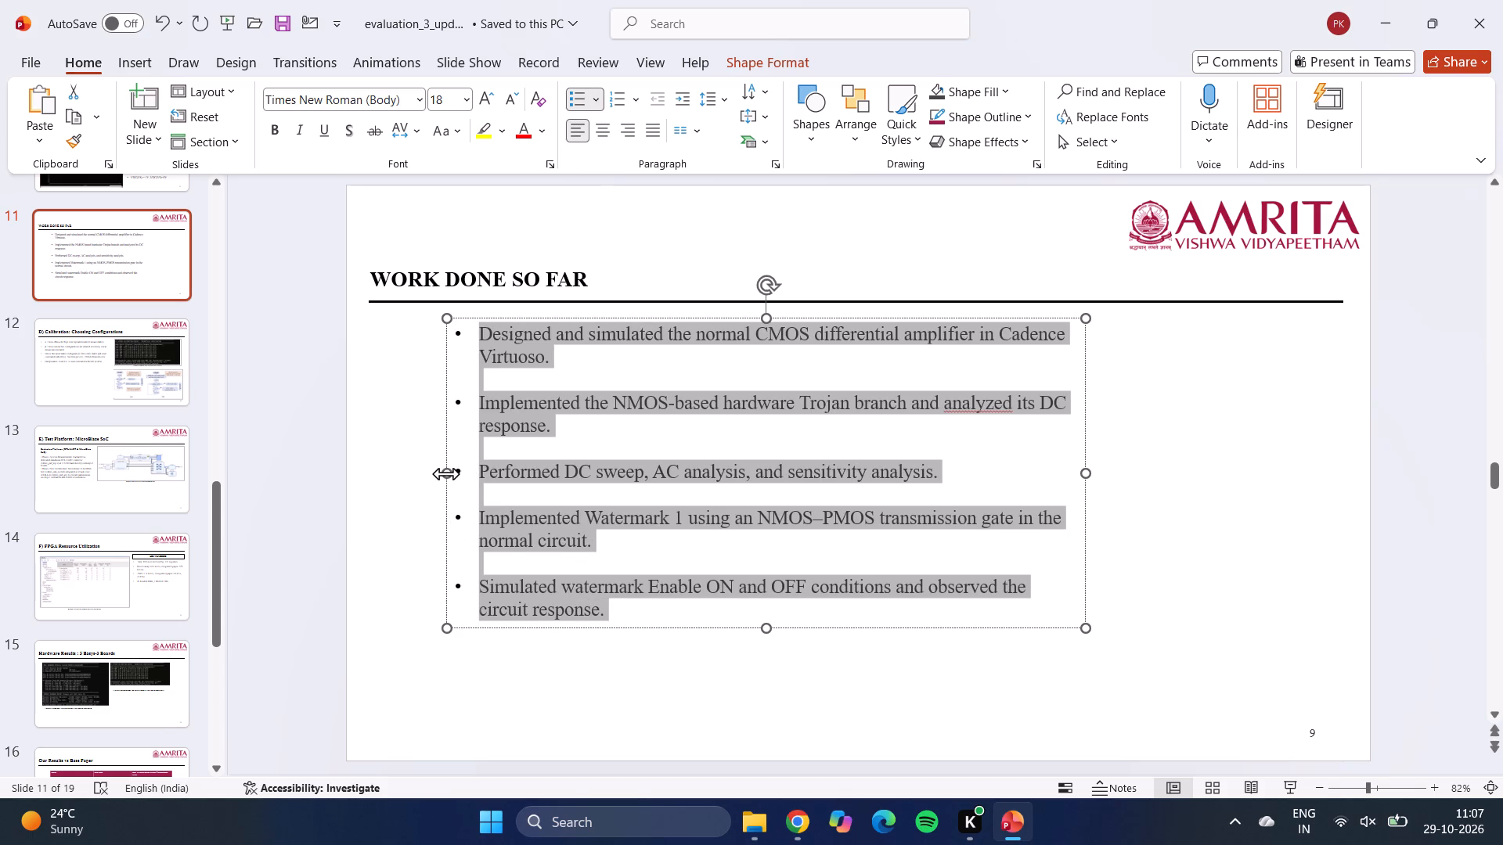
# Resize the bulleted text box so it starts at the title line's left end and ends just short of the slide's middle.
pyautogui.moveTo(445, 473); pyautogui.dragTo(366, 454)
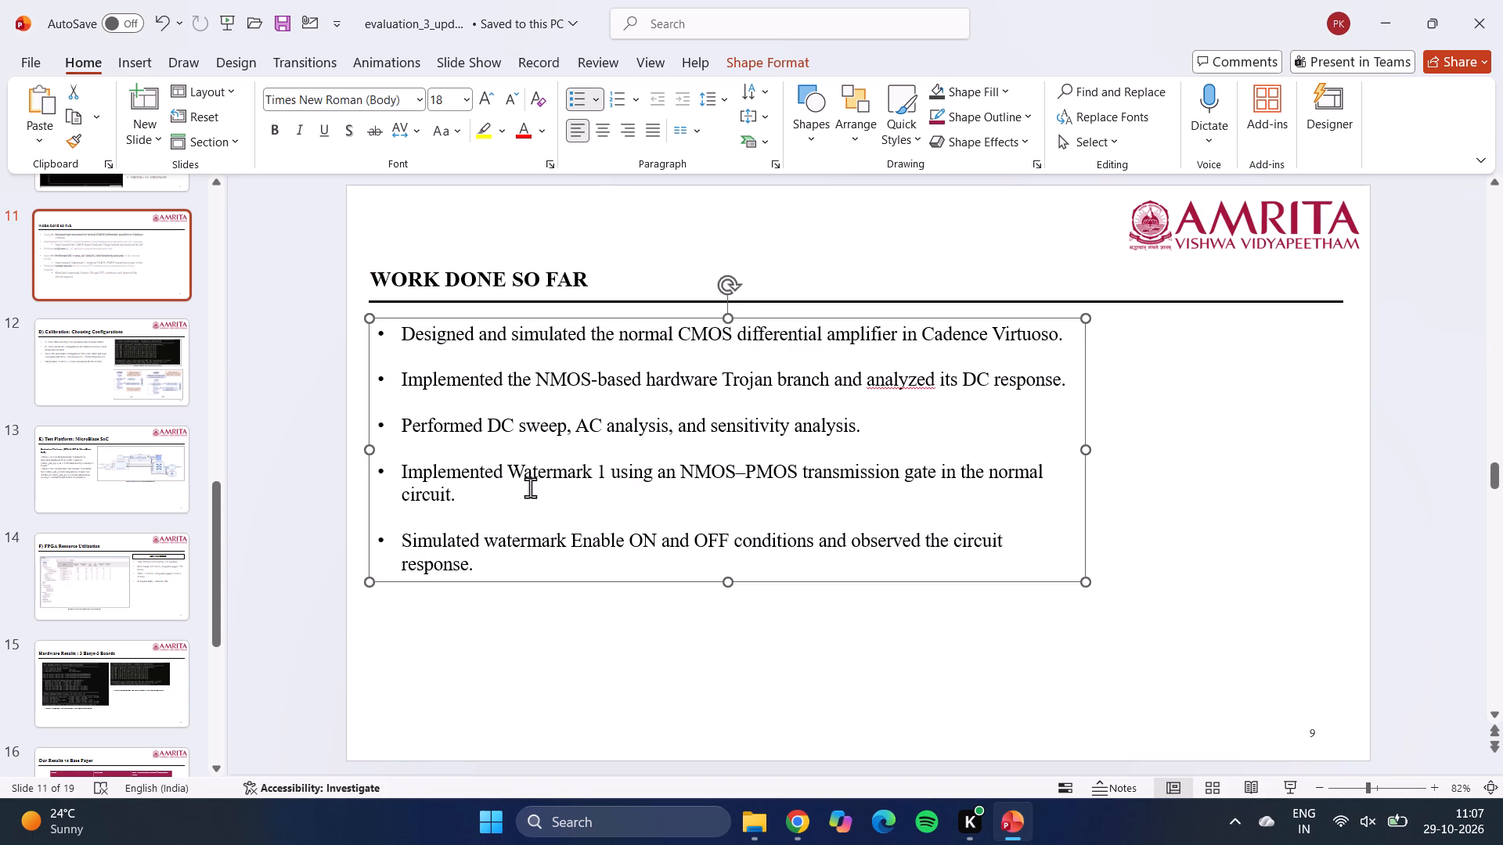
pyautogui.moveTo(1085, 450); pyautogui.dragTo(748, 405)
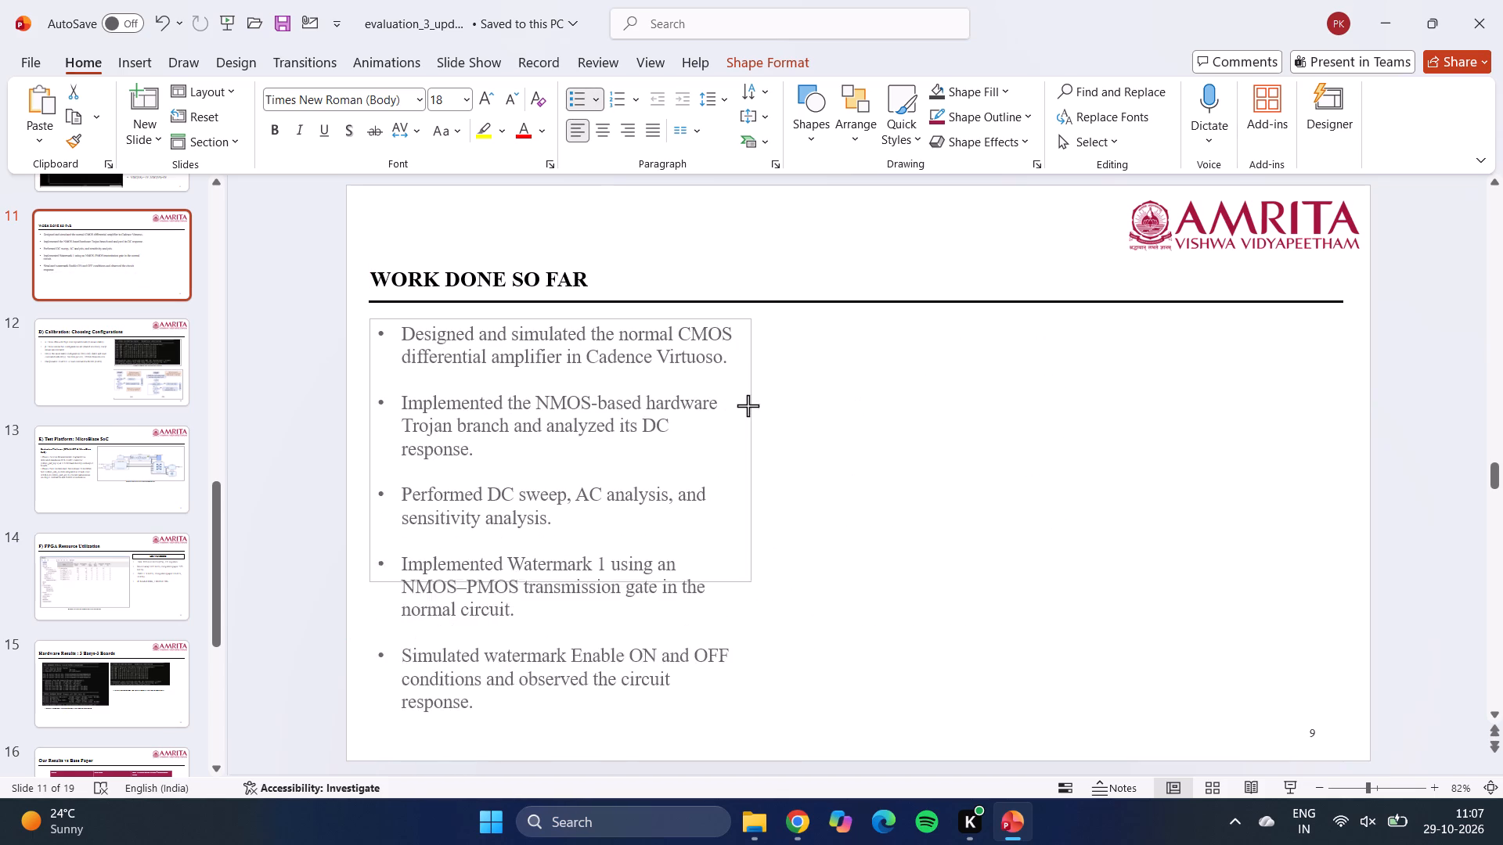
pyautogui.moveTo(748, 405); pyautogui.dragTo(750, 402)
pyautogui.click(932, 276)
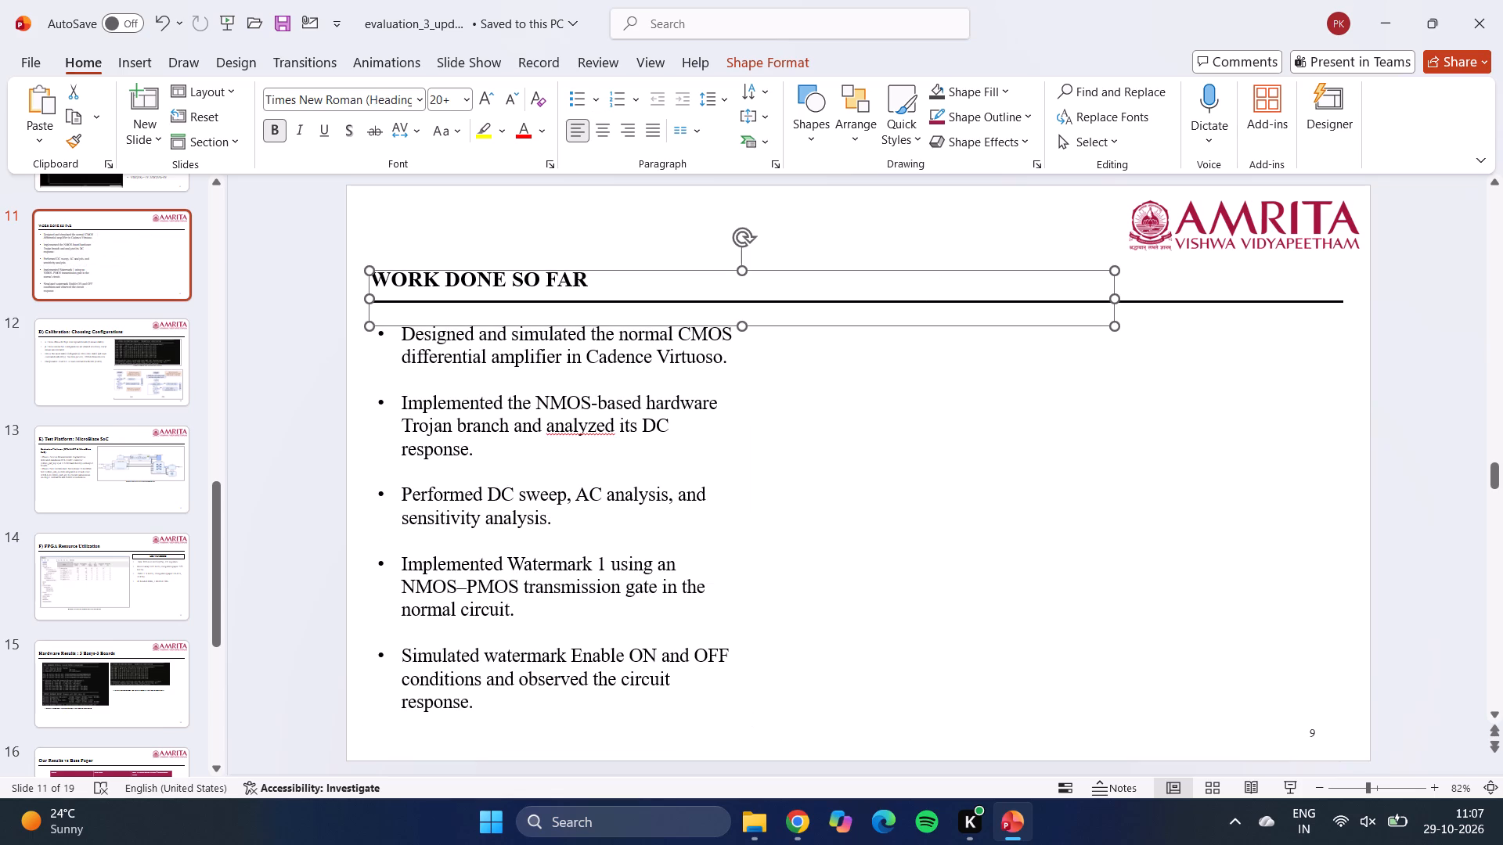
pyautogui.click(975, 361)
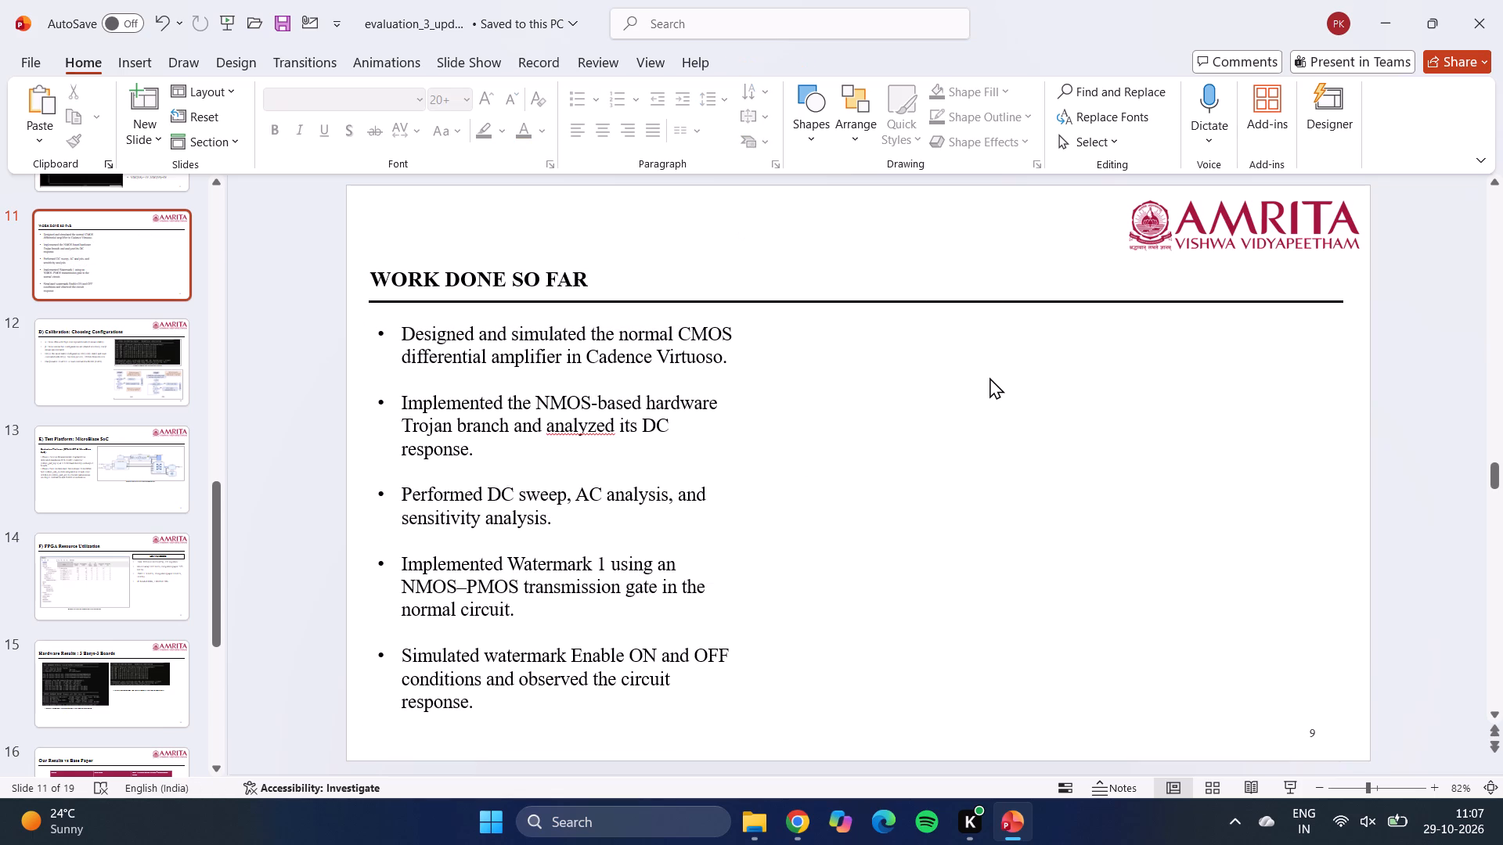
pyautogui.click(615, 418)
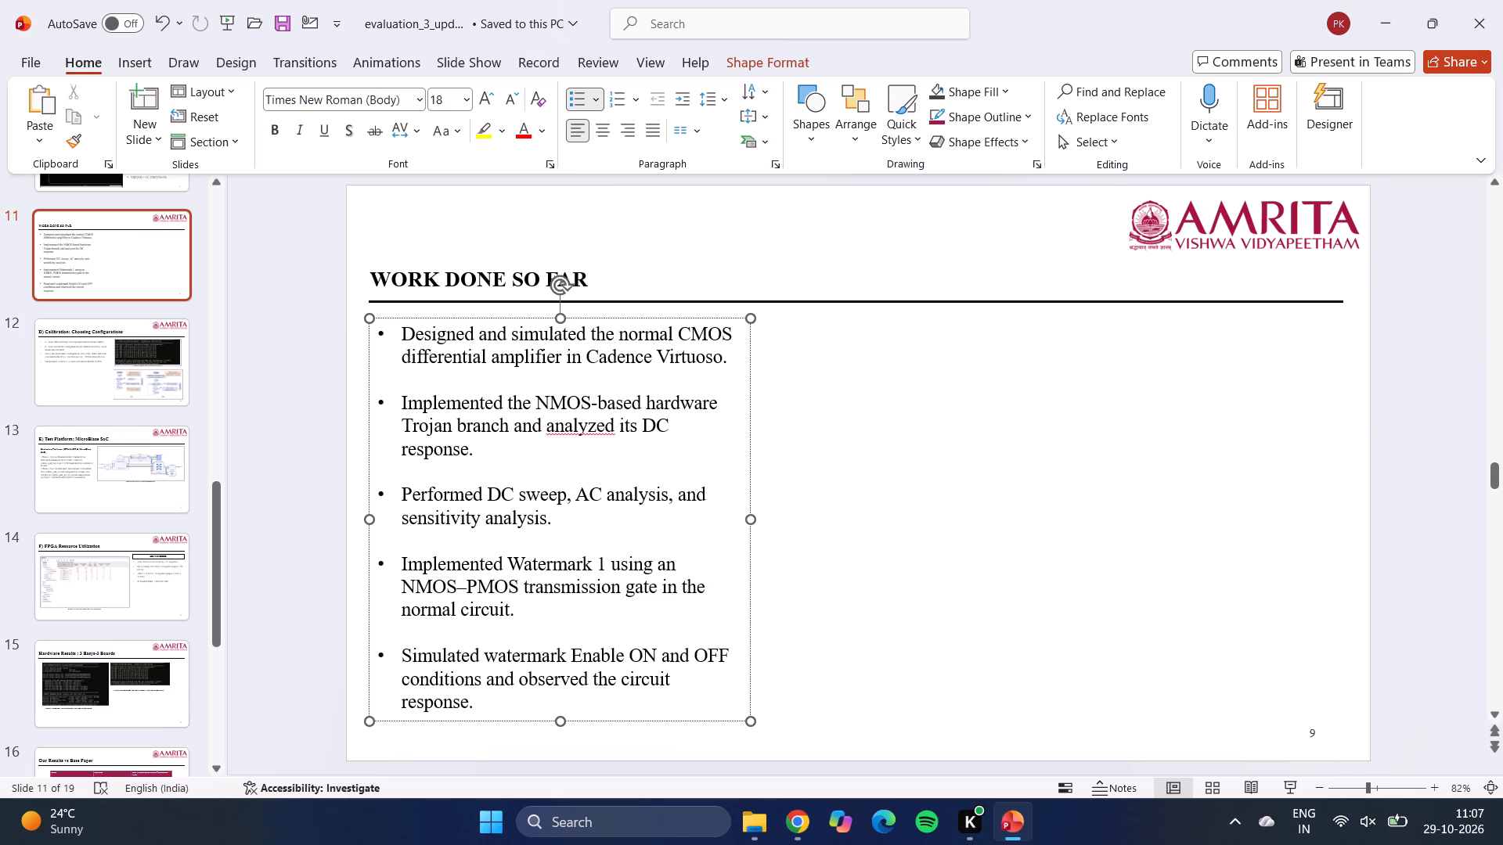
pyautogui.moveTo(747, 520); pyautogui.dragTo(791, 522)
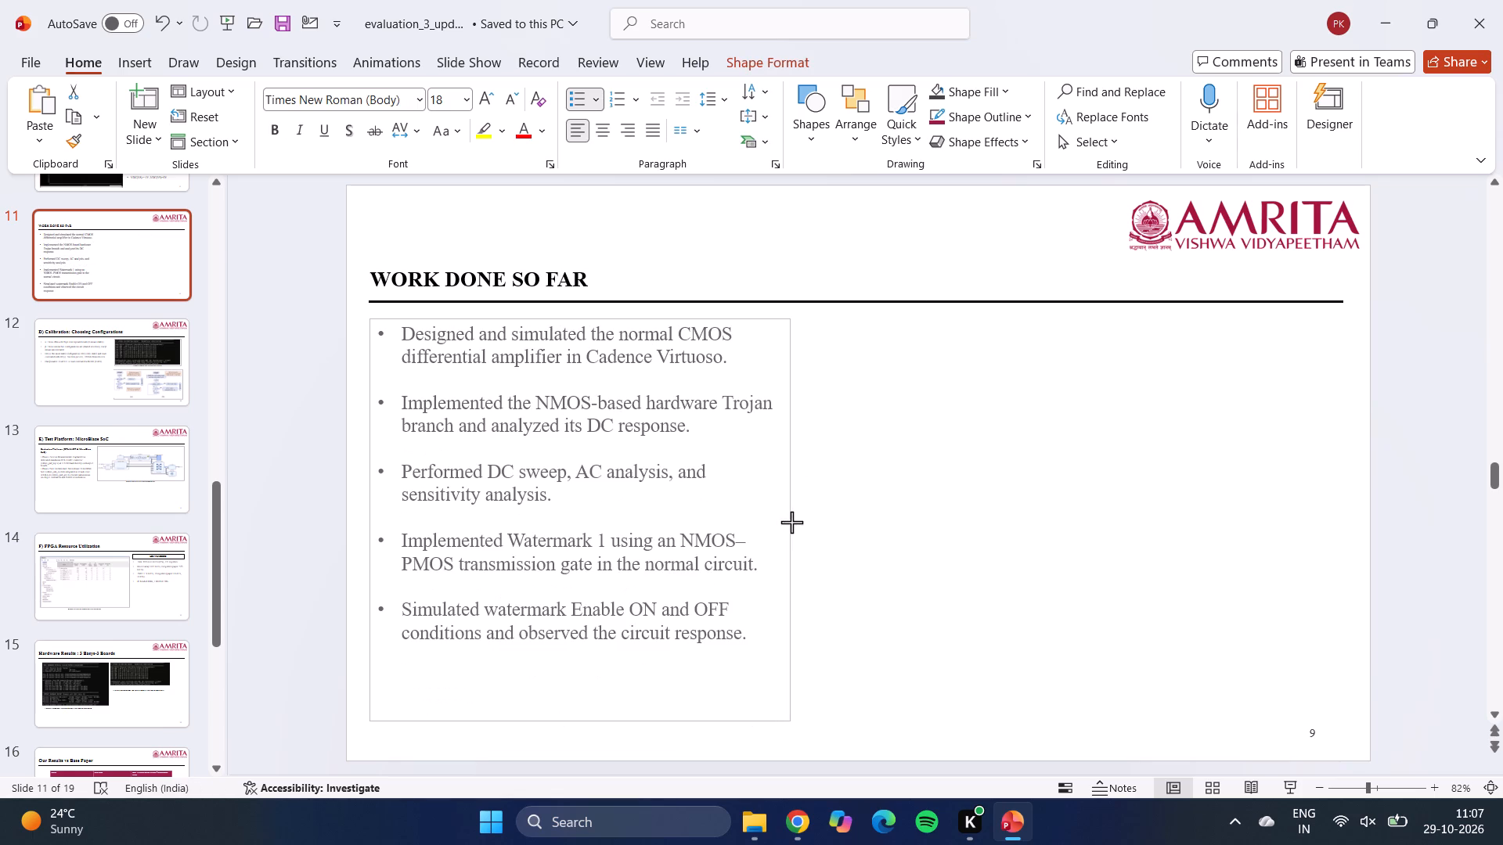
pyautogui.moveTo(791, 522); pyautogui.dragTo(819, 528)
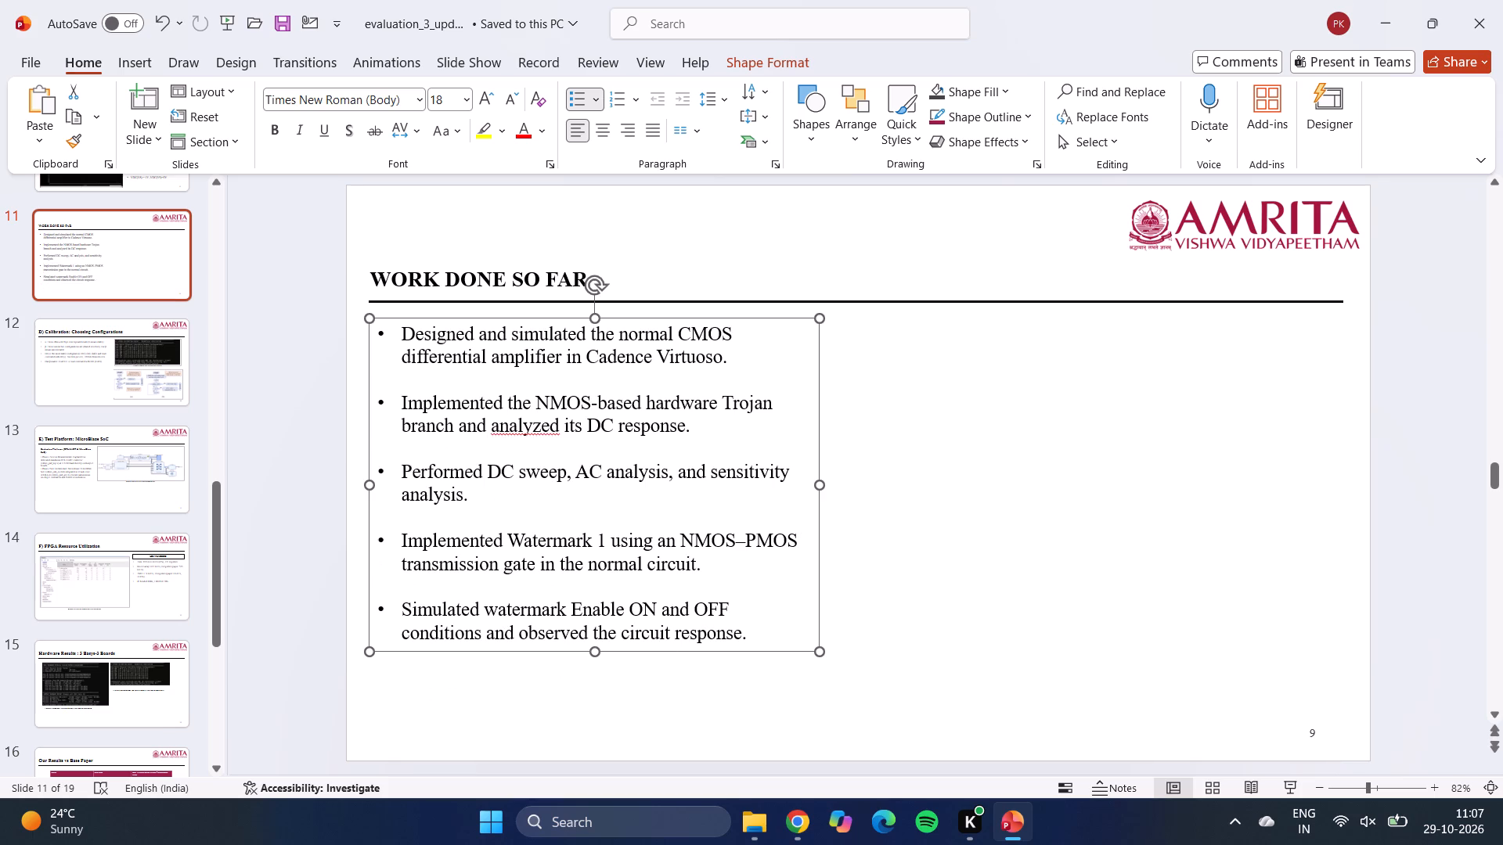
# Justify the text of all five bulleted work items.
pyautogui.moveTo(751, 627); pyautogui.dragTo(396, 161)
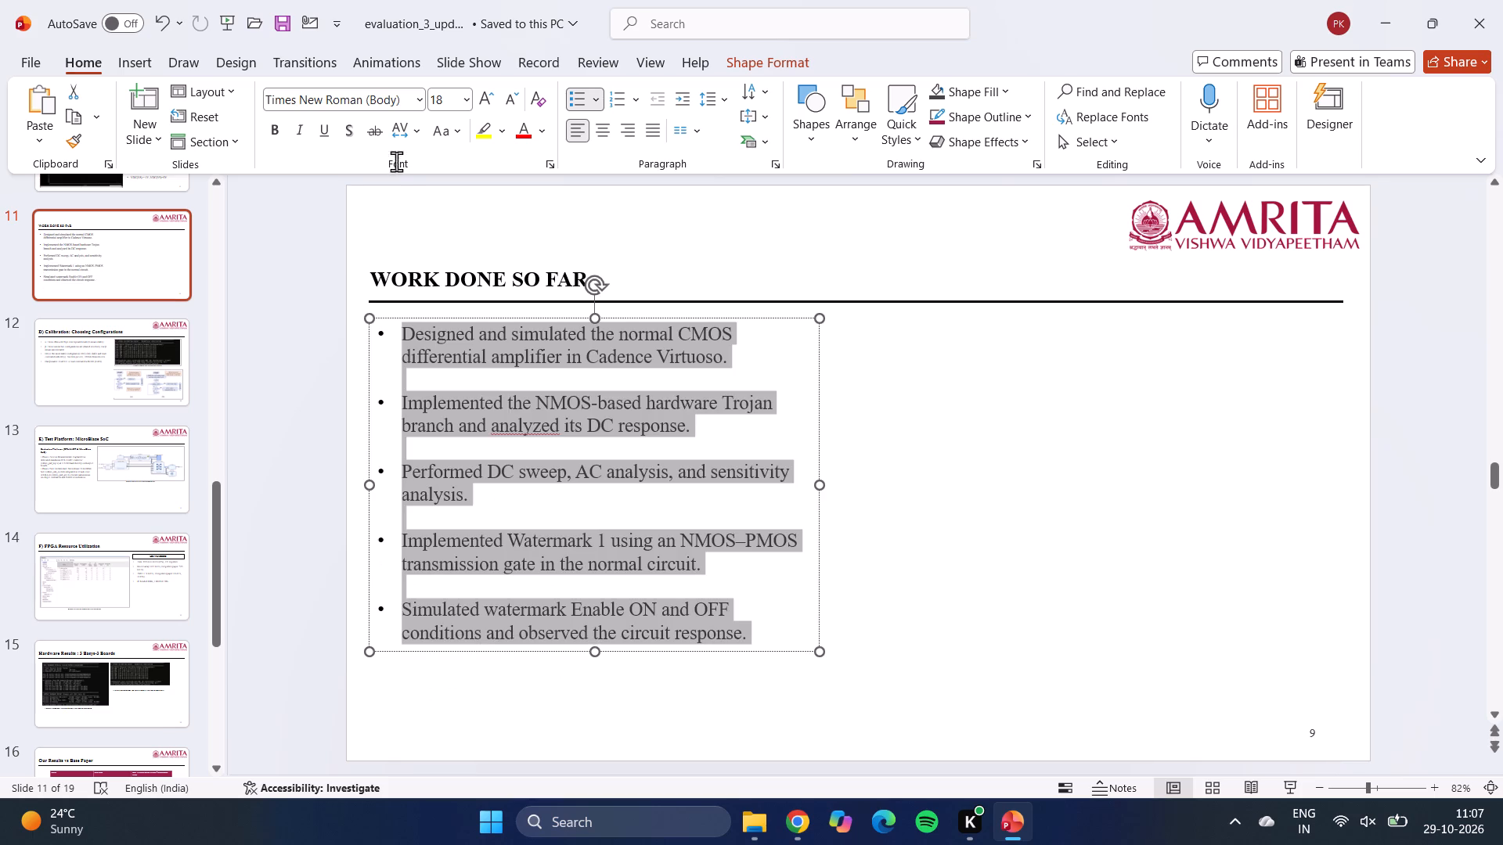
pyautogui.moveTo(396, 161); pyautogui.dragTo(398, 116)
pyautogui.click(661, 138)
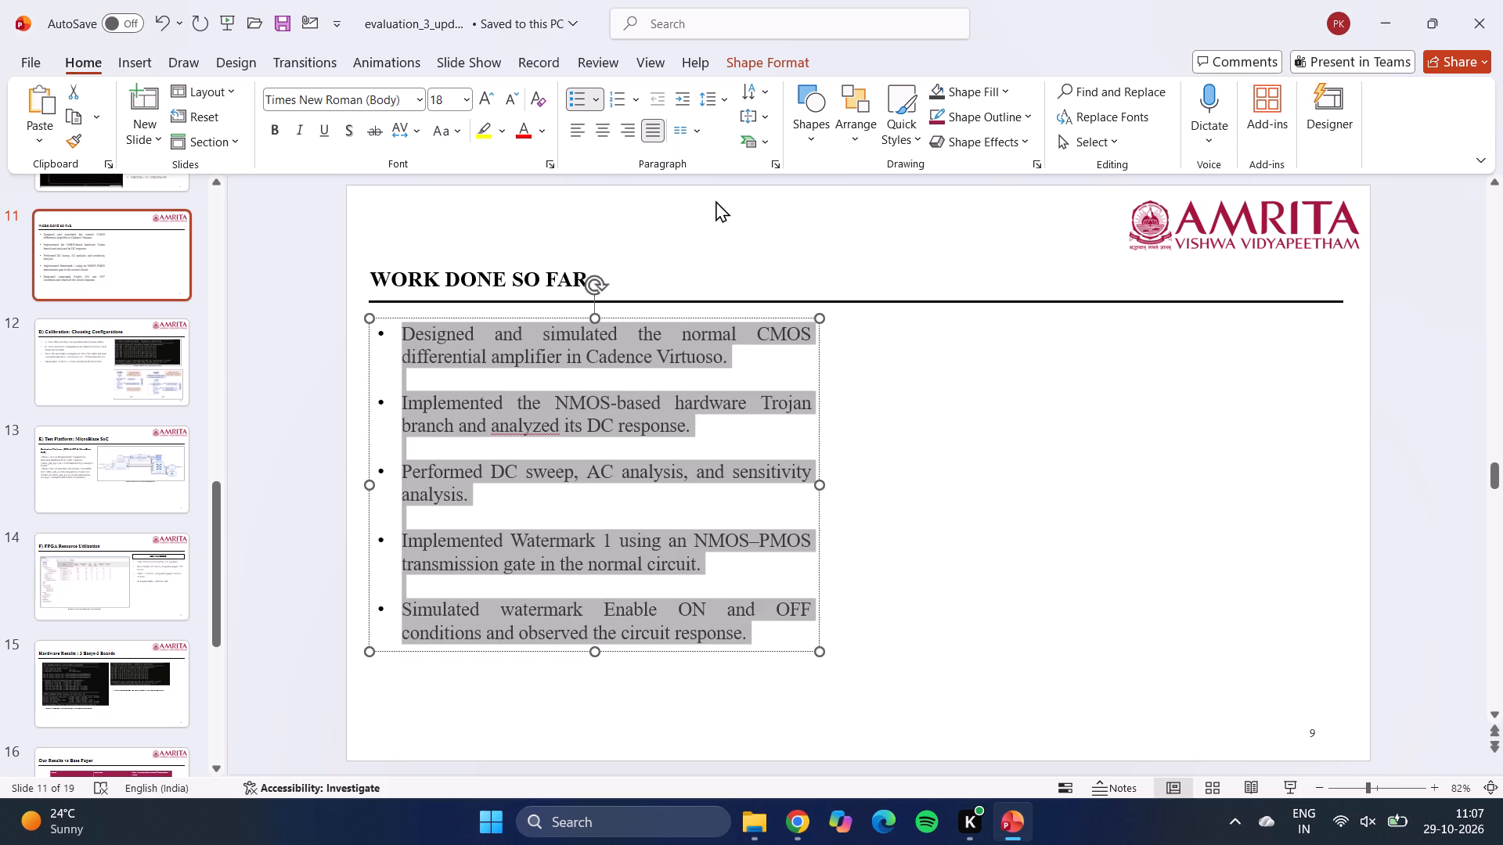
pyautogui.click(1093, 662)
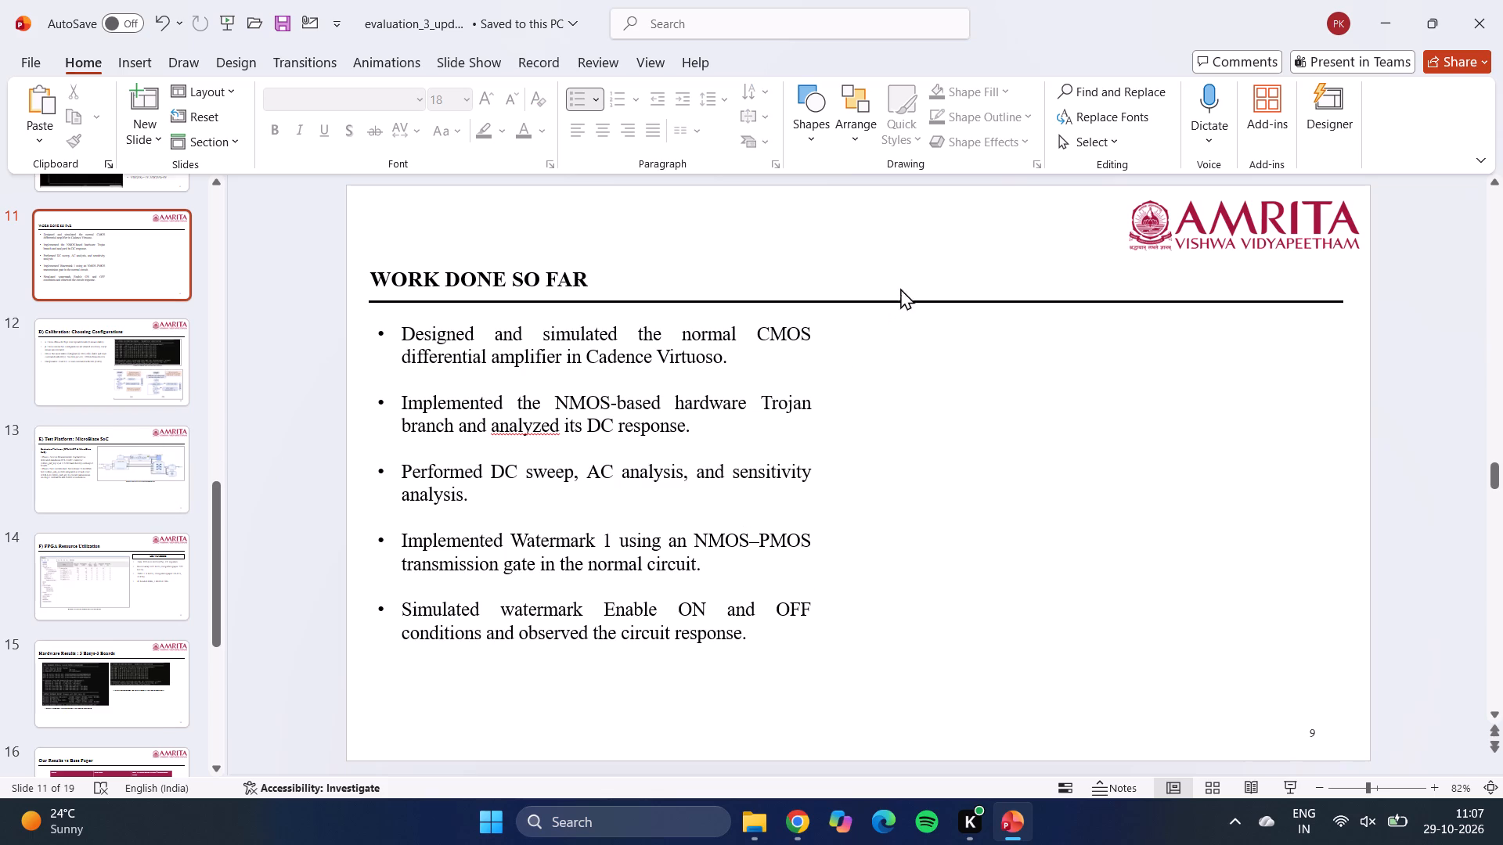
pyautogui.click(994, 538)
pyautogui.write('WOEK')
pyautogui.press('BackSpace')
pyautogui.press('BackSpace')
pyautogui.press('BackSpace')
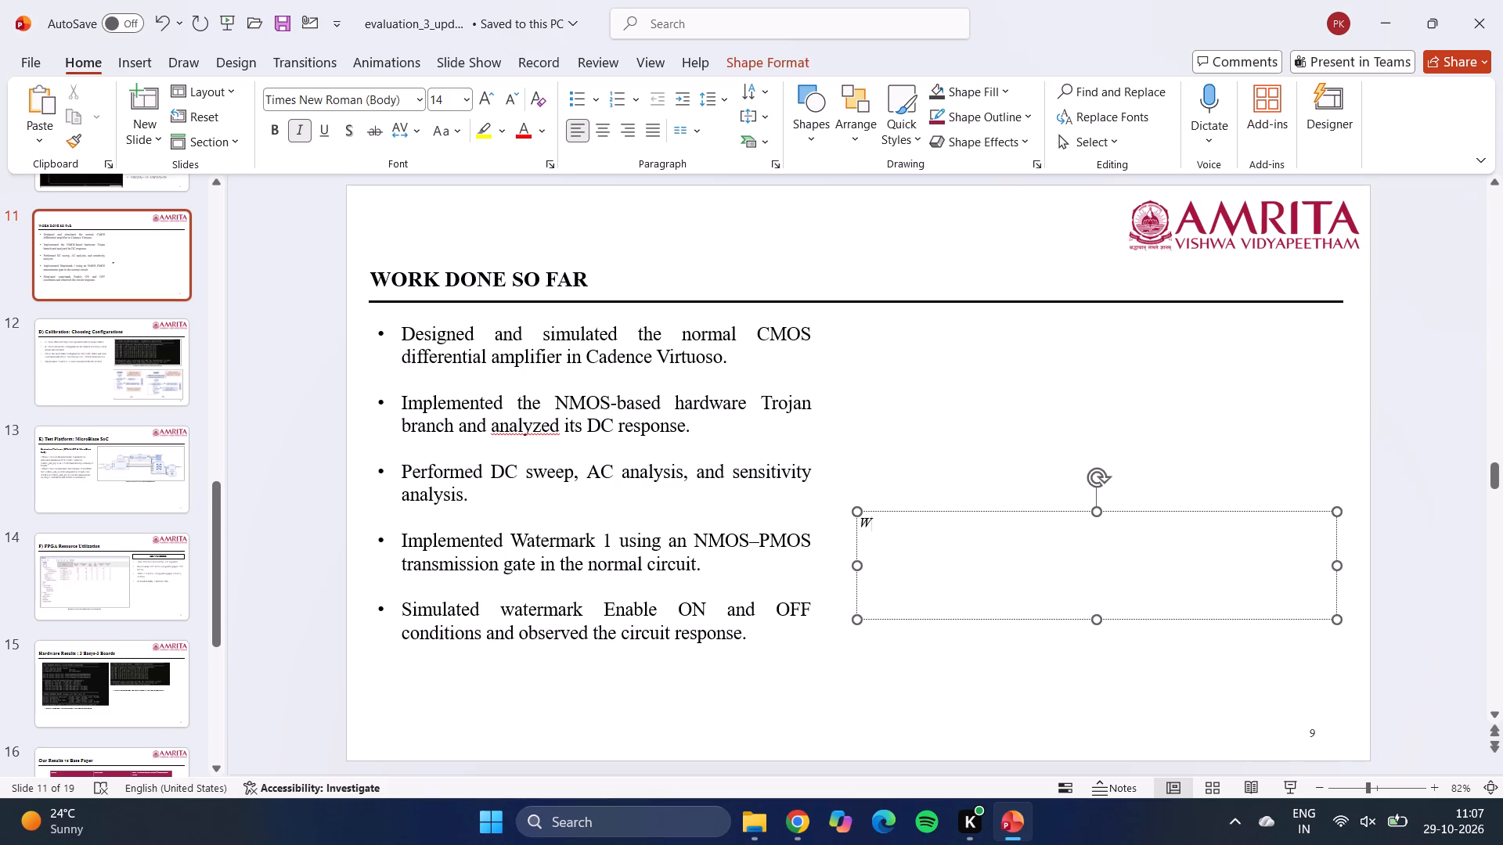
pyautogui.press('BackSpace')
# Copy the "WORK DONE SO FAR" title text into a new text box and place it in the slide's empty right half.
pyautogui.click(531, 277)
pyautogui.moveTo(589, 279); pyautogui.dragTo(402, 275)
pyautogui.hotkey('ctrl', 'c')
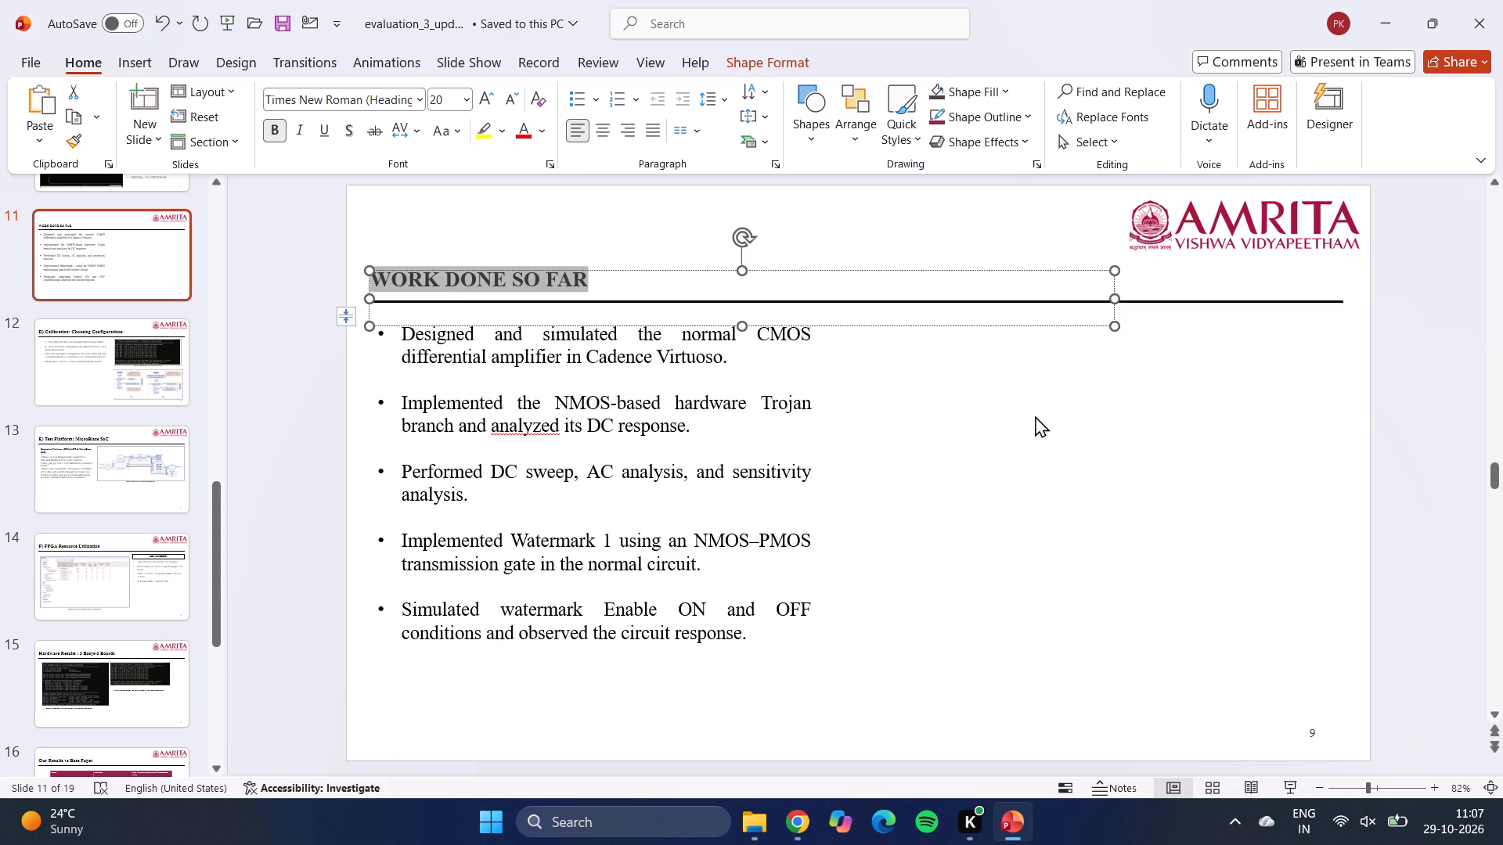
pyautogui.click(1035, 415)
pyautogui.hotkey('ctrl', 'v')
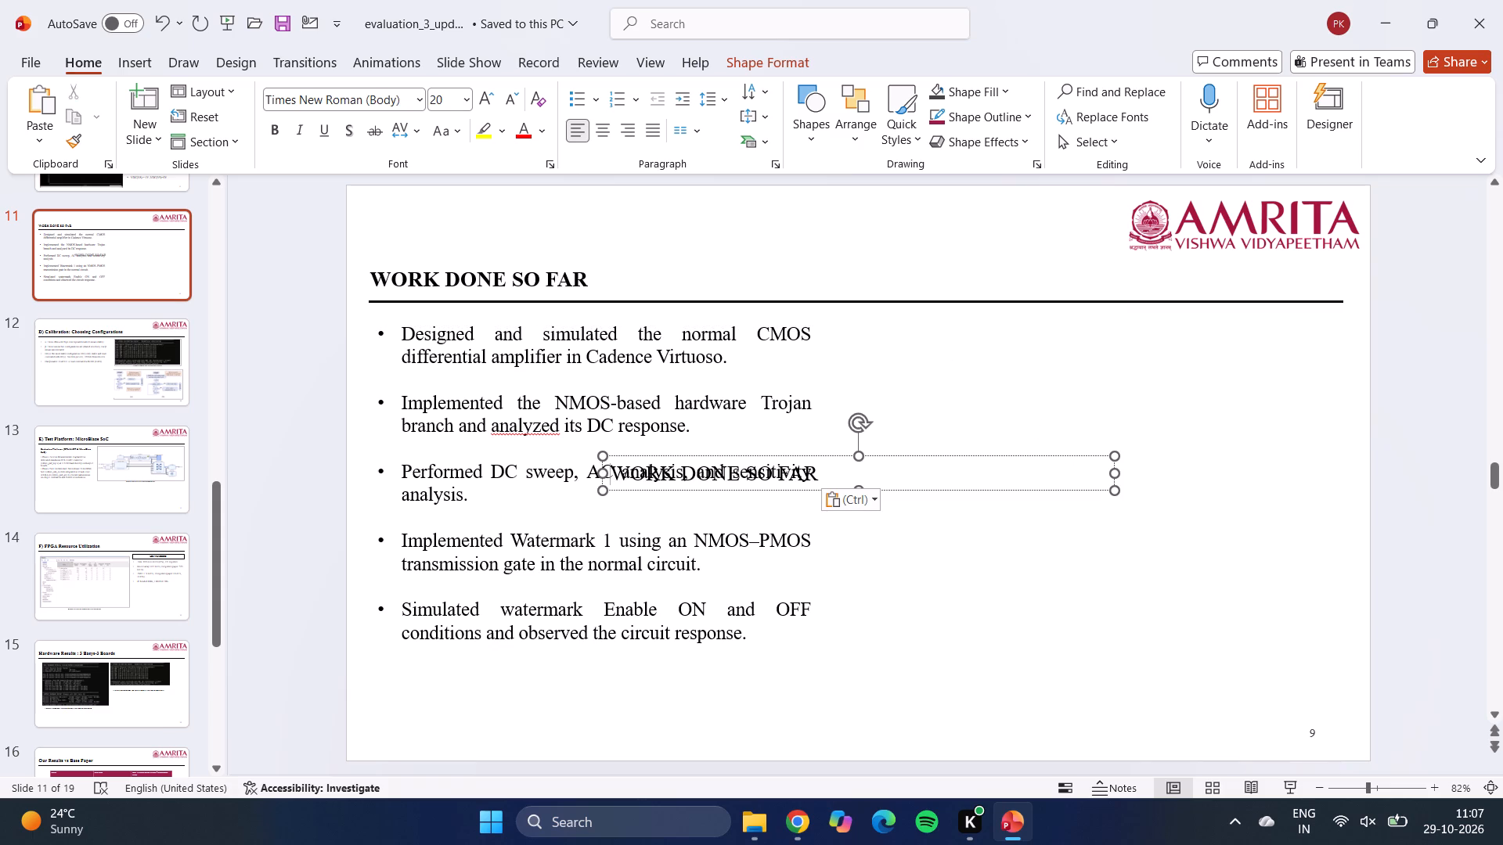
pyautogui.moveTo(888, 457); pyautogui.dragTo(1072, 446)
pyautogui.moveTo(1084, 449); pyautogui.dragTo(1166, 441)
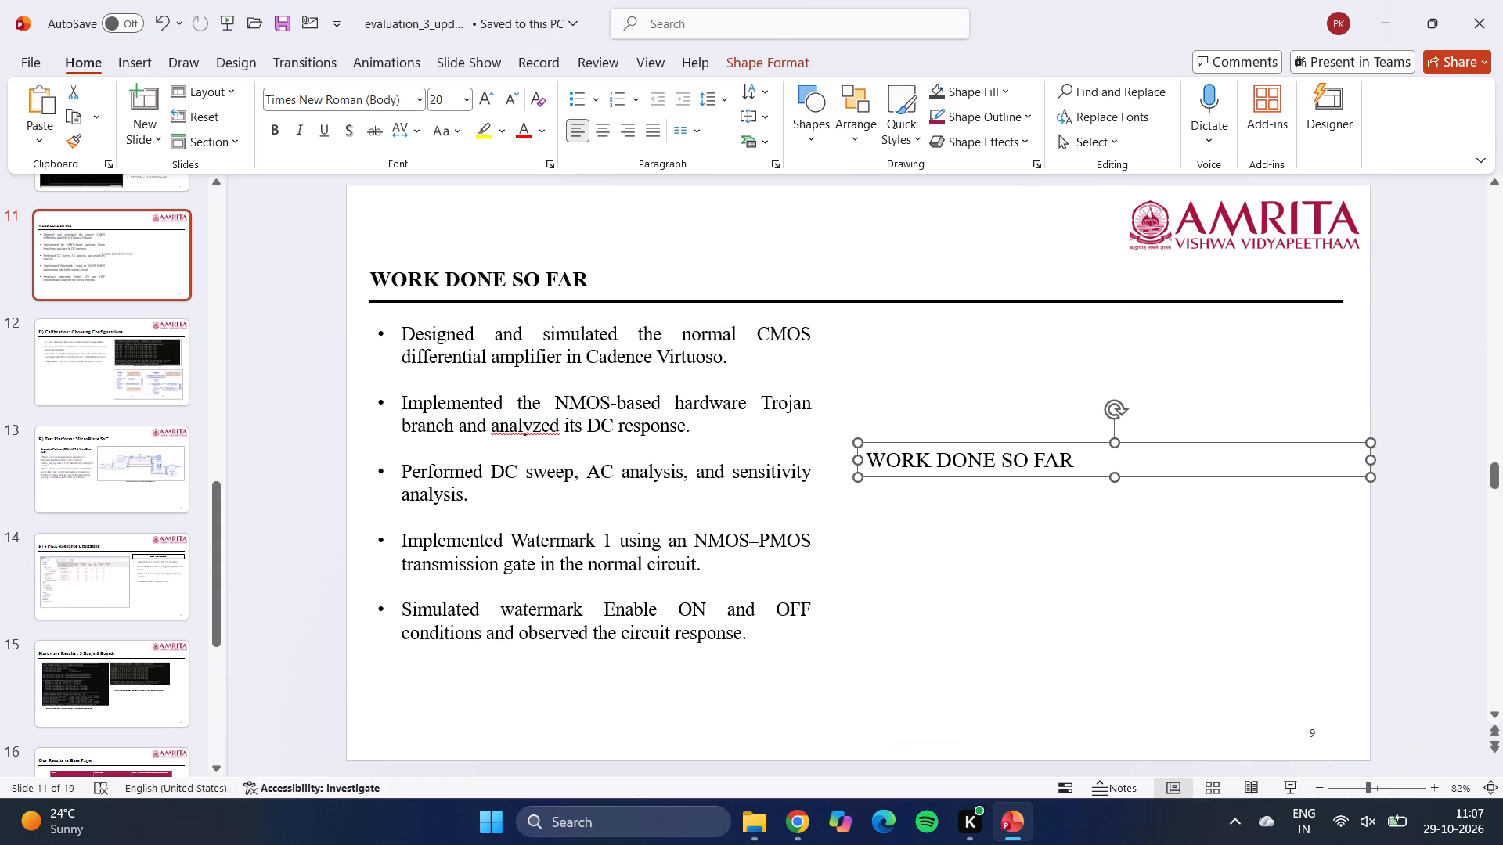
# Change the copied heading's text to "WORK NEED TO BE DONE".
pyautogui.click(1098, 466)
pyautogui.click(1080, 456)
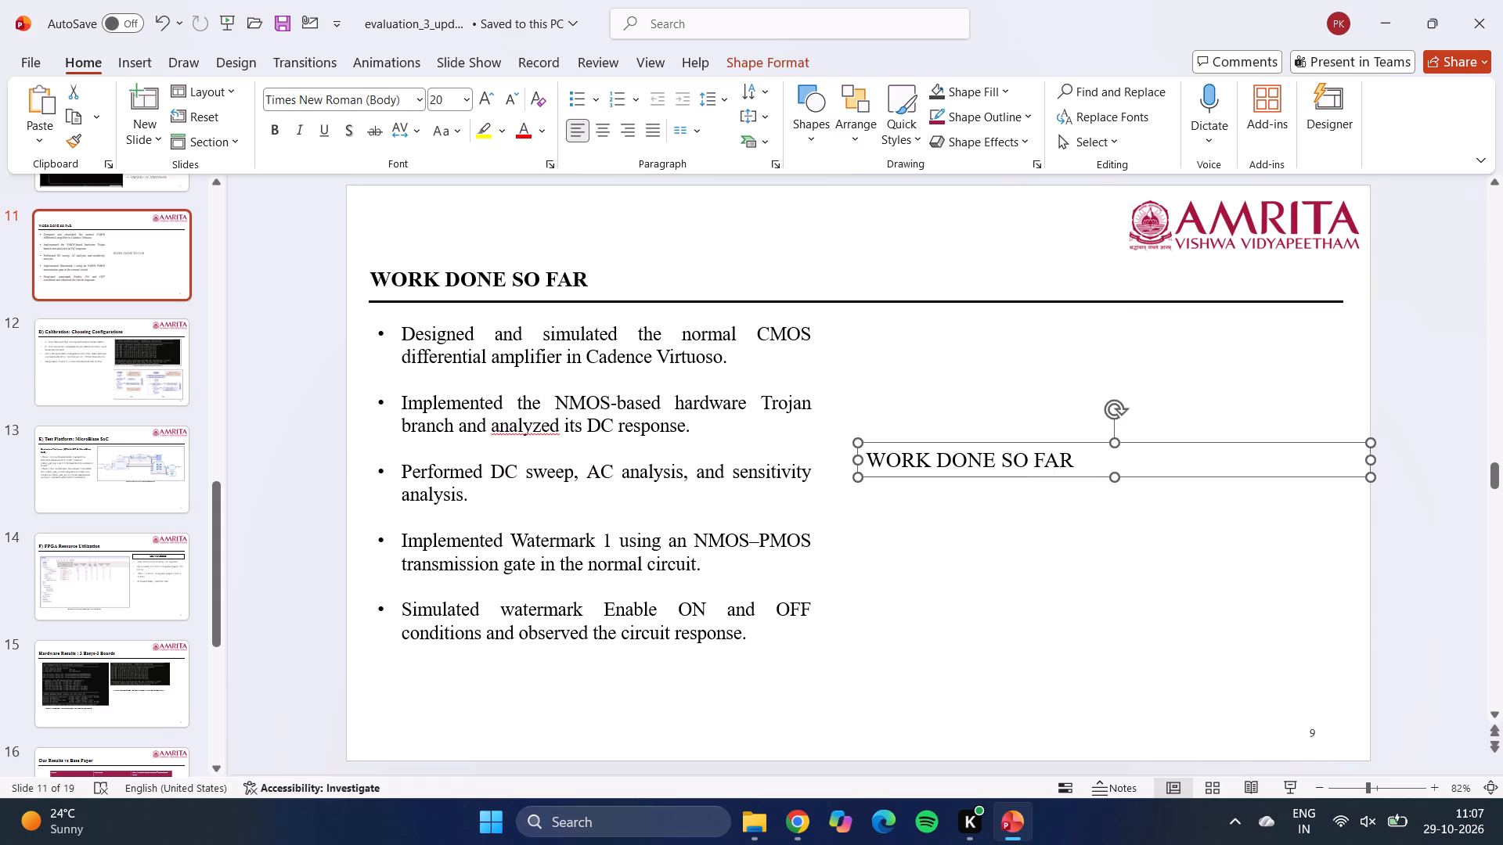
pyautogui.click(1074, 453)
pyautogui.click(1066, 457)
pyautogui.press('Down')
pyautogui.press('Right')
pyautogui.press('BackSpace')
pyautogui.press('BackSpace')
pyautogui.press('BackSpace')
pyautogui.press('BackSpace')
pyautogui.press('BackSpace')
pyautogui.press('BackSpace')
pyautogui.press('BackSpace')
pyautogui.press('BackSpace')
pyautogui.press('BackSpace')
pyautogui.press('BackSpace')
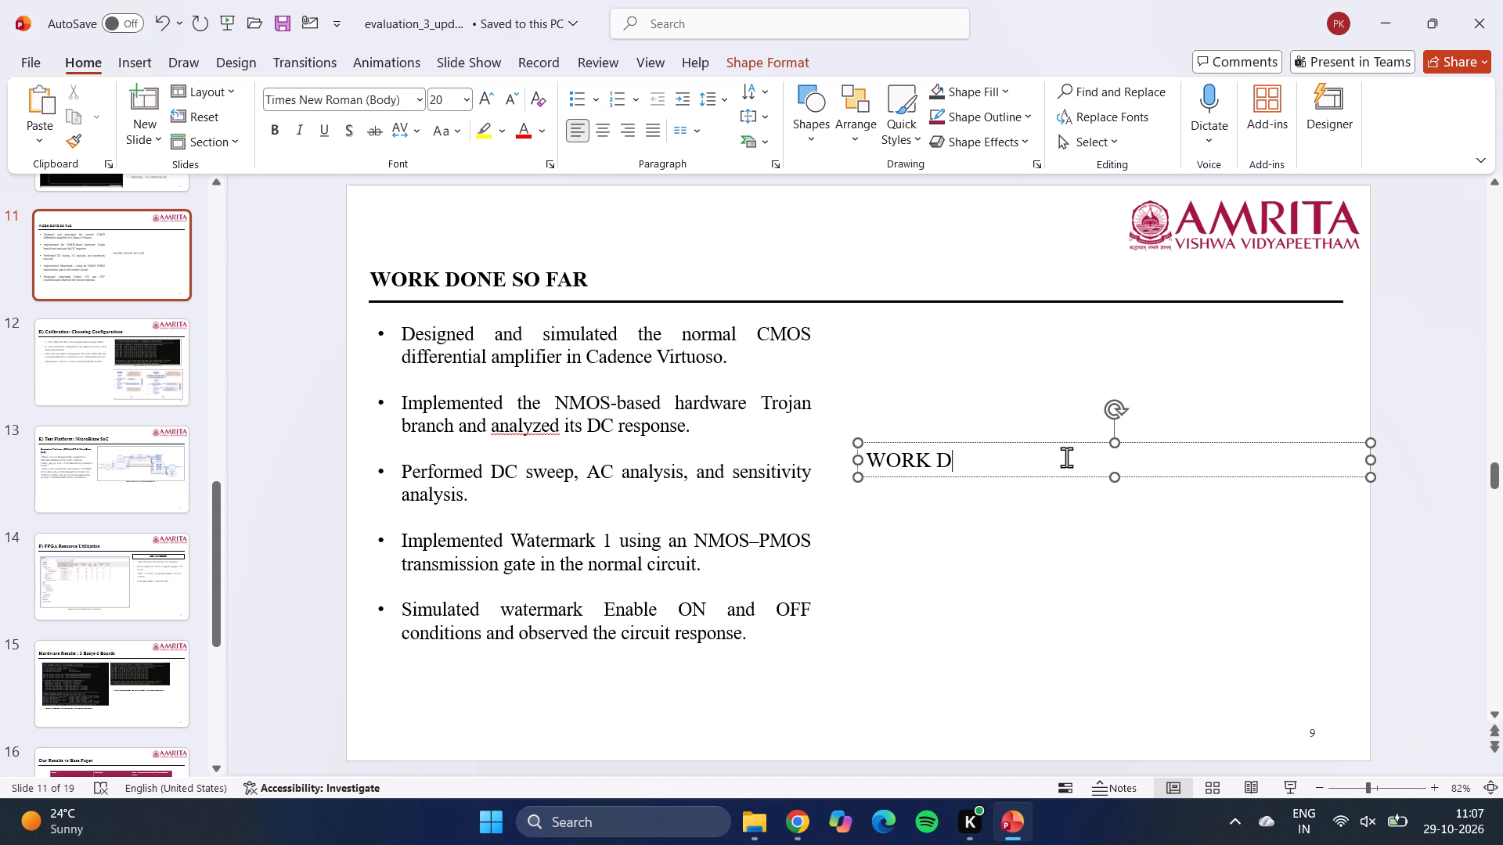
pyautogui.press('BackSpace')
pyautogui.write('NEED TO BE DOME')
pyautogui.press('BackSpace')
pyautogui.press('BackSpace')
pyautogui.write('NE')
pyautogui.press('space')
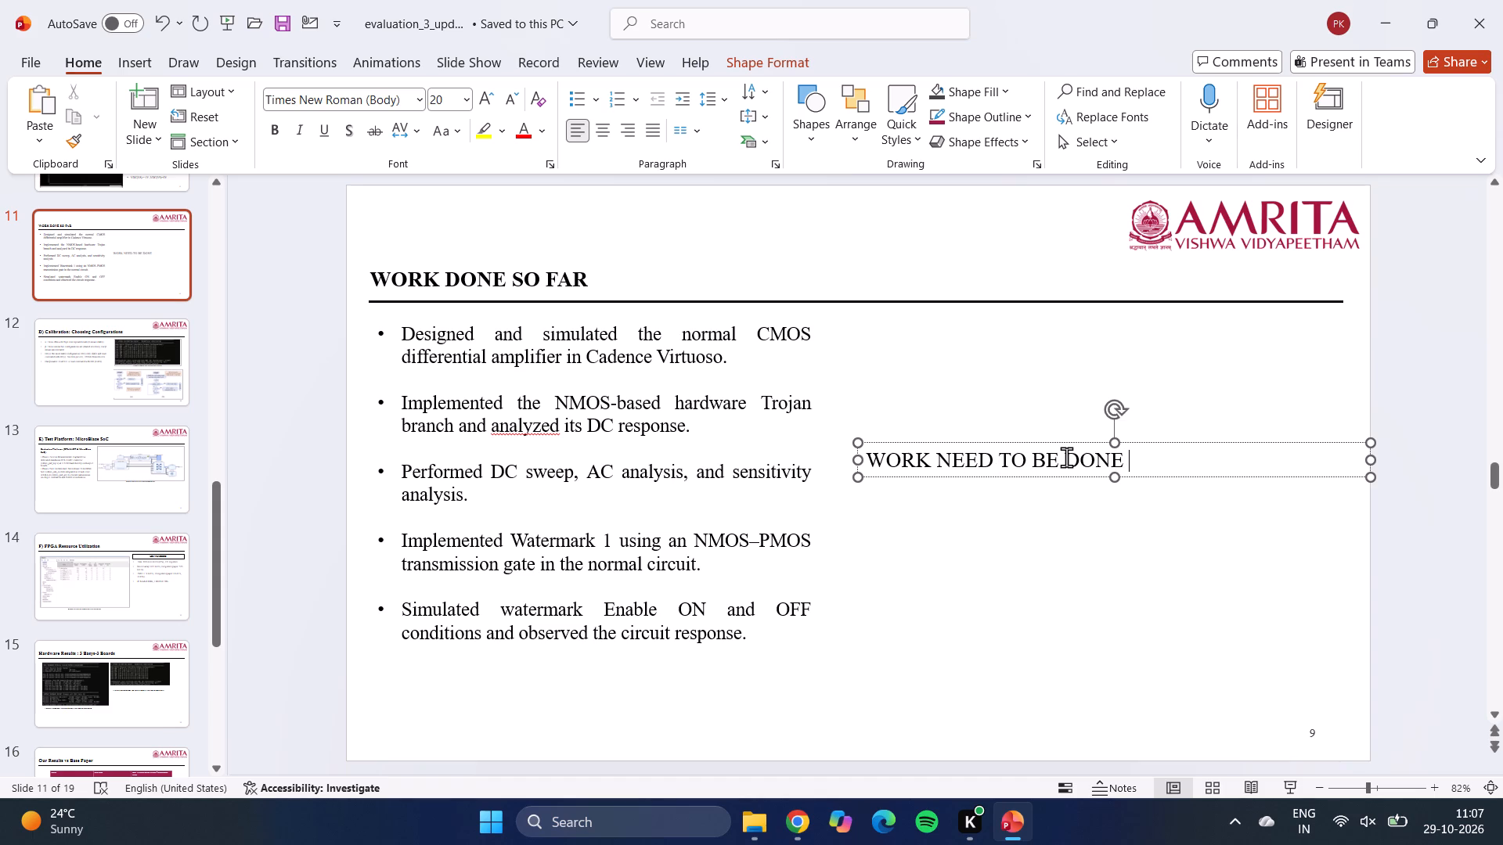
# Move the "WORK NEED TO BE DONE" heading up above the title line, beside the "WORK DONE SO FAR" title.
pyautogui.moveTo(1059, 443); pyautogui.dragTo(1055, 261)
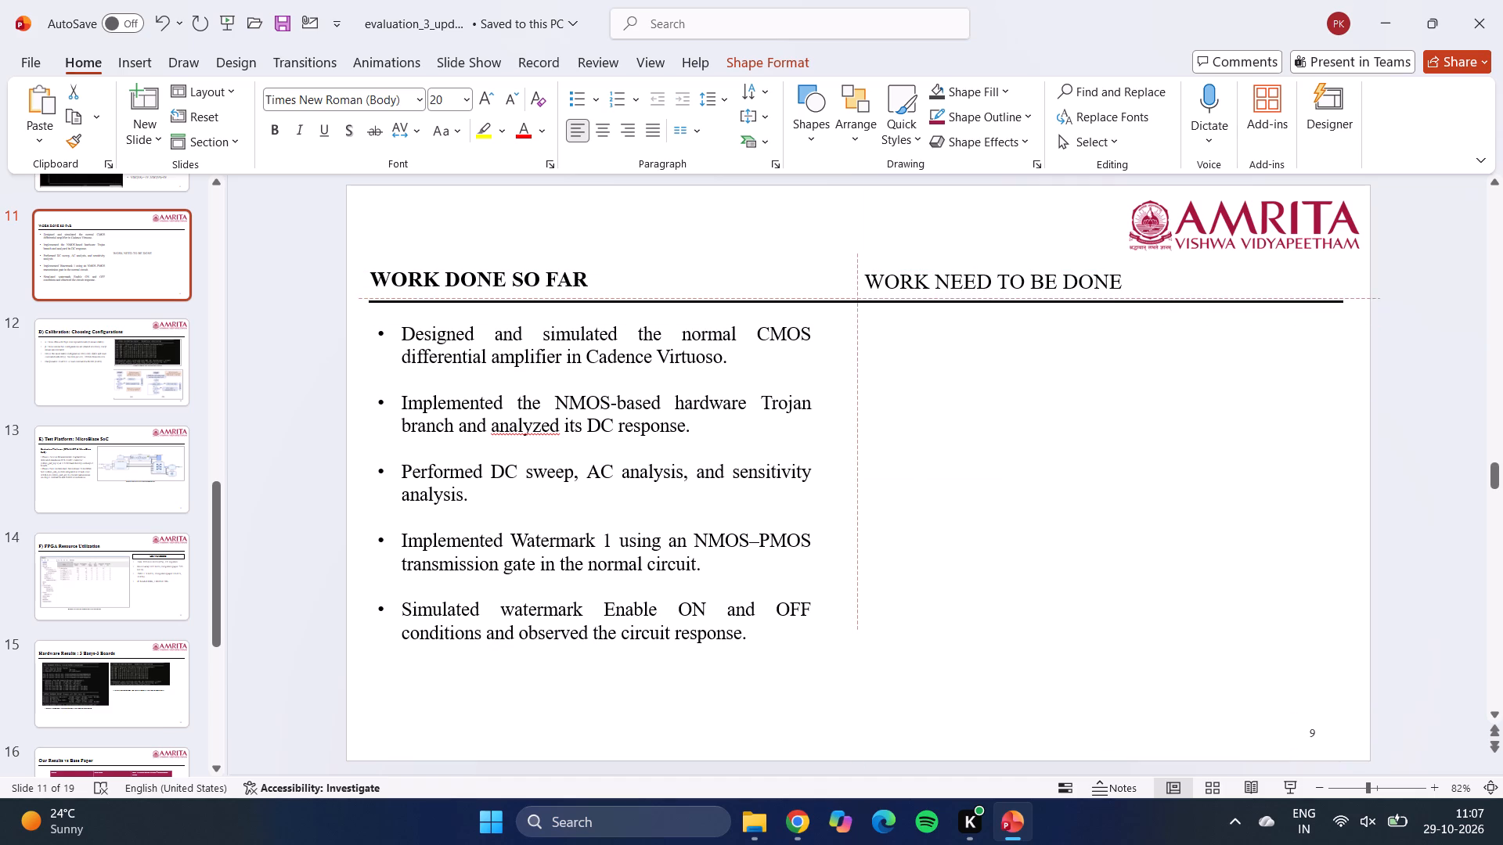
pyautogui.moveTo(1055, 261); pyautogui.dragTo(1056, 263)
pyautogui.moveTo(1058, 261); pyautogui.dragTo(1069, 264)
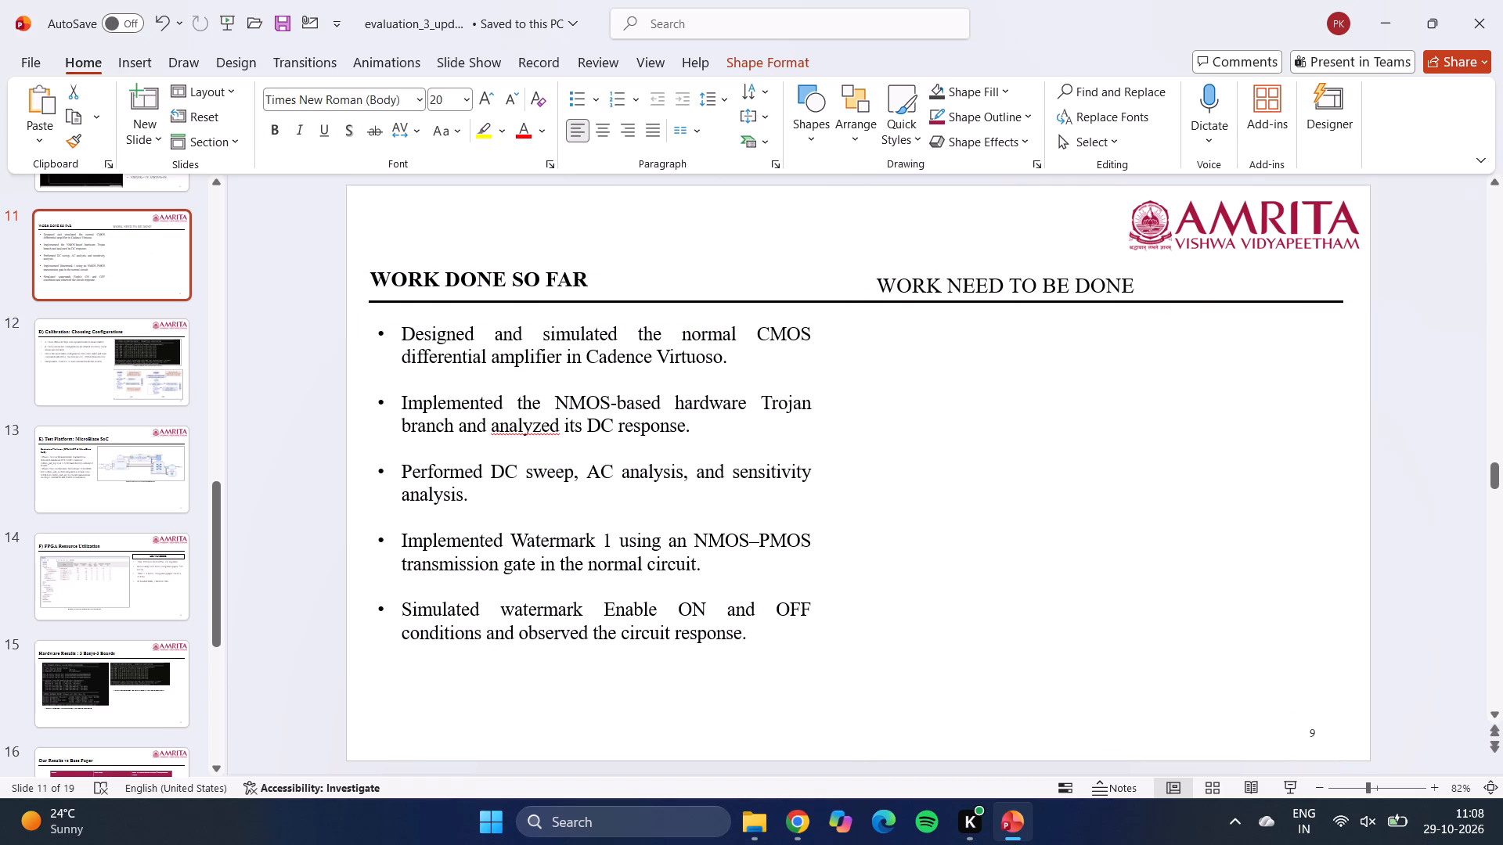
pyautogui.moveTo(1069, 264); pyautogui.dragTo(1065, 264)
# Make the "WORK NEED TO BE DONE" heading bold and nudge it slightly up and right to line up with the title.
pyautogui.moveTo(875, 283); pyautogui.dragTo(1147, 314)
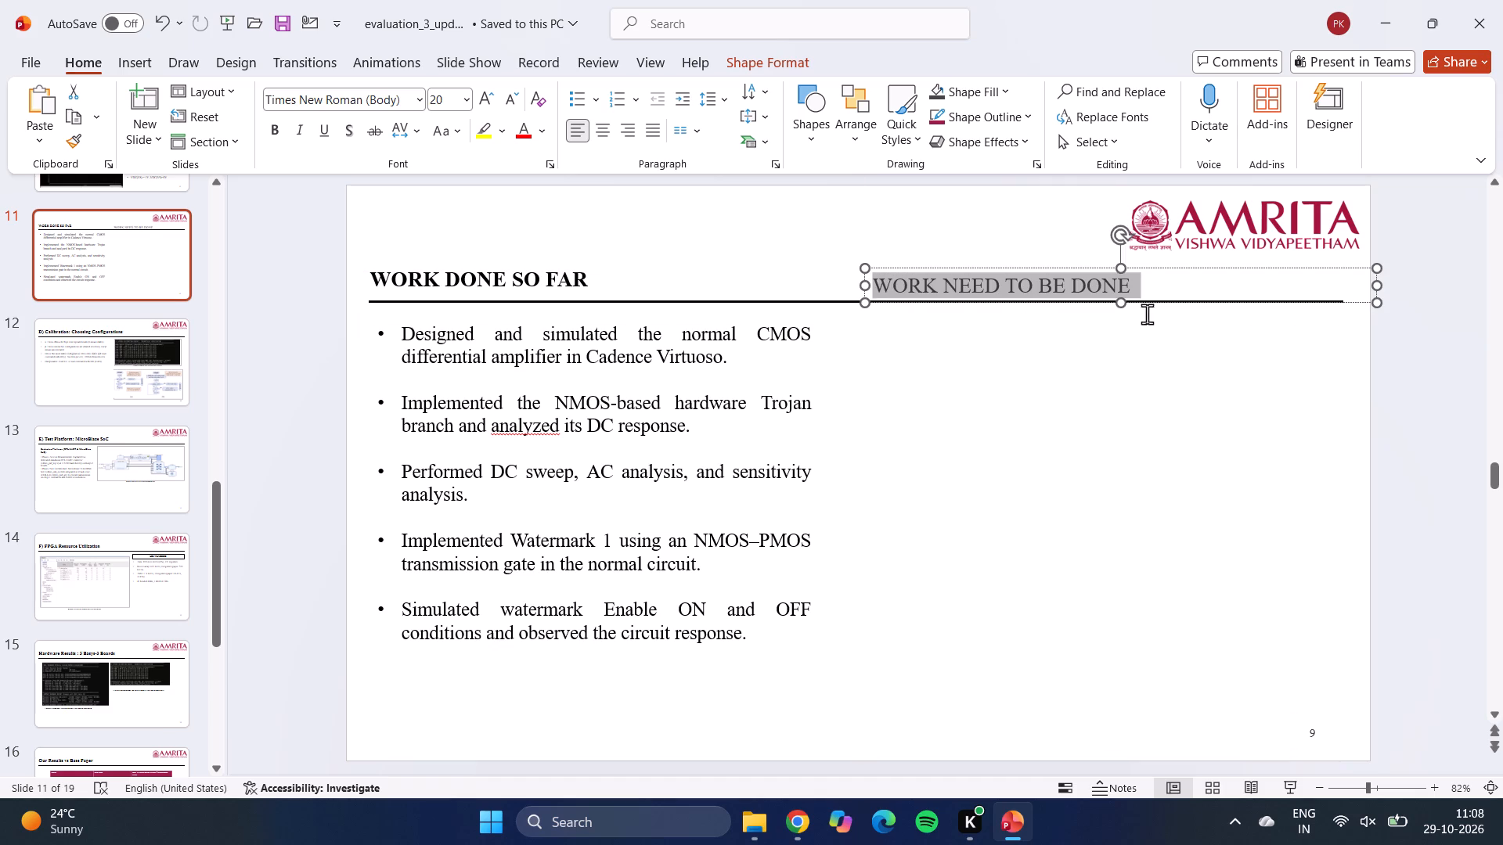
pyautogui.moveTo(1147, 314); pyautogui.dragTo(1146, 311)
pyautogui.click(1166, 275)
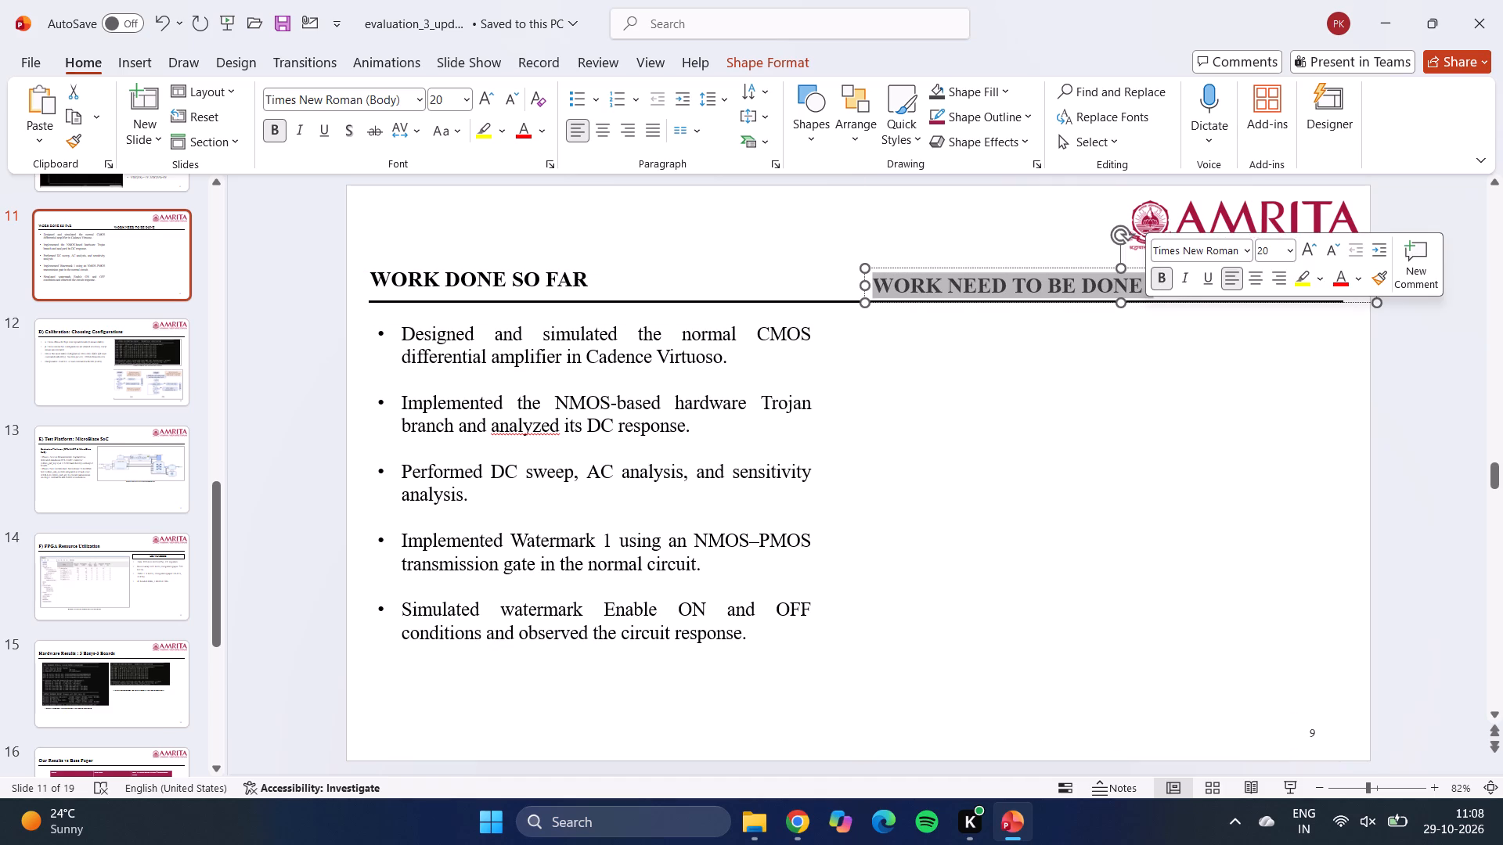
pyautogui.moveTo(1047, 265); pyautogui.dragTo(1067, 261)
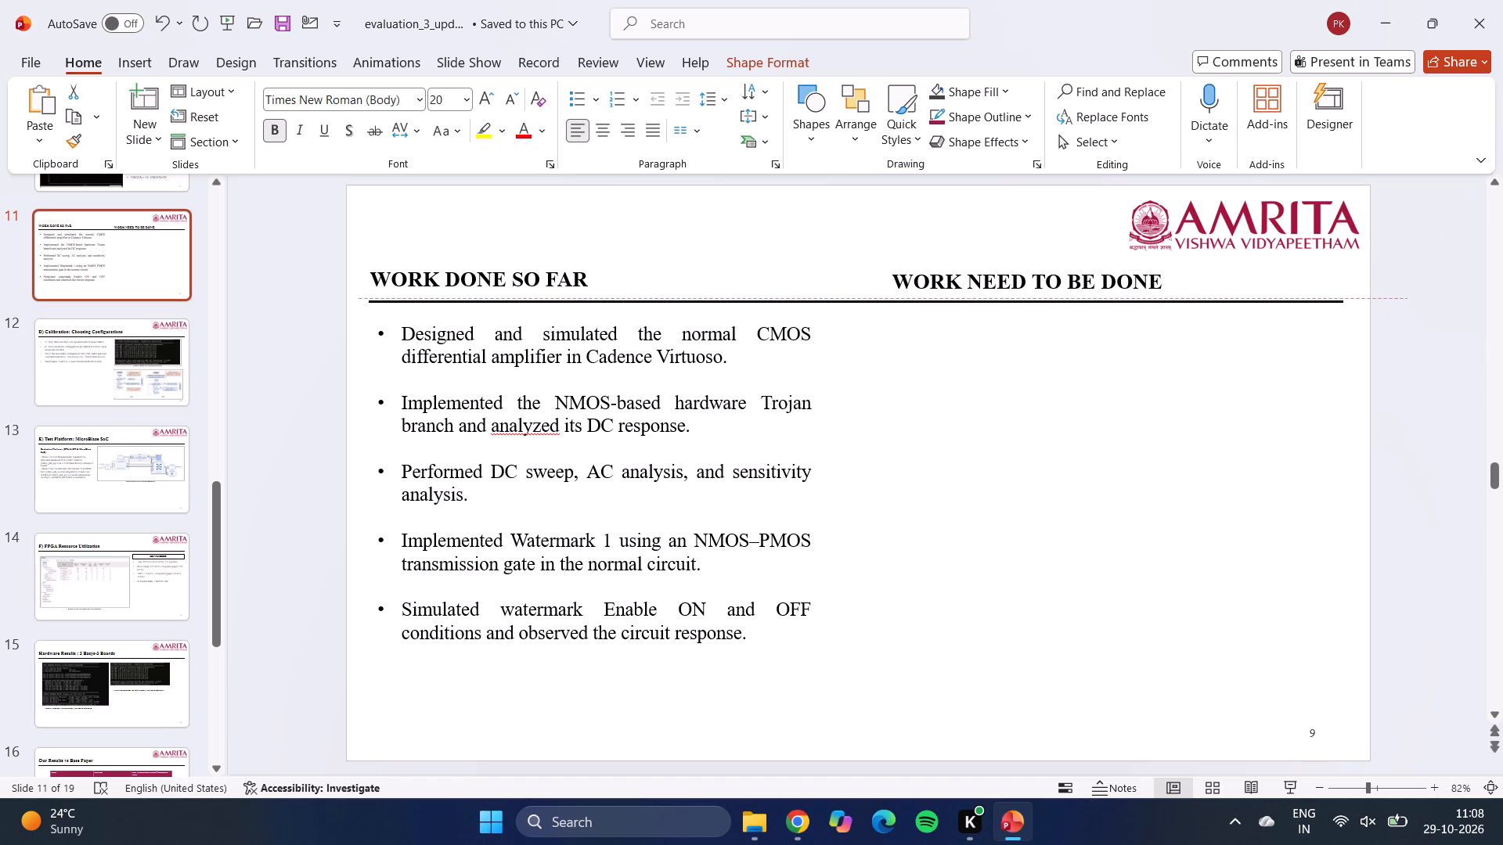
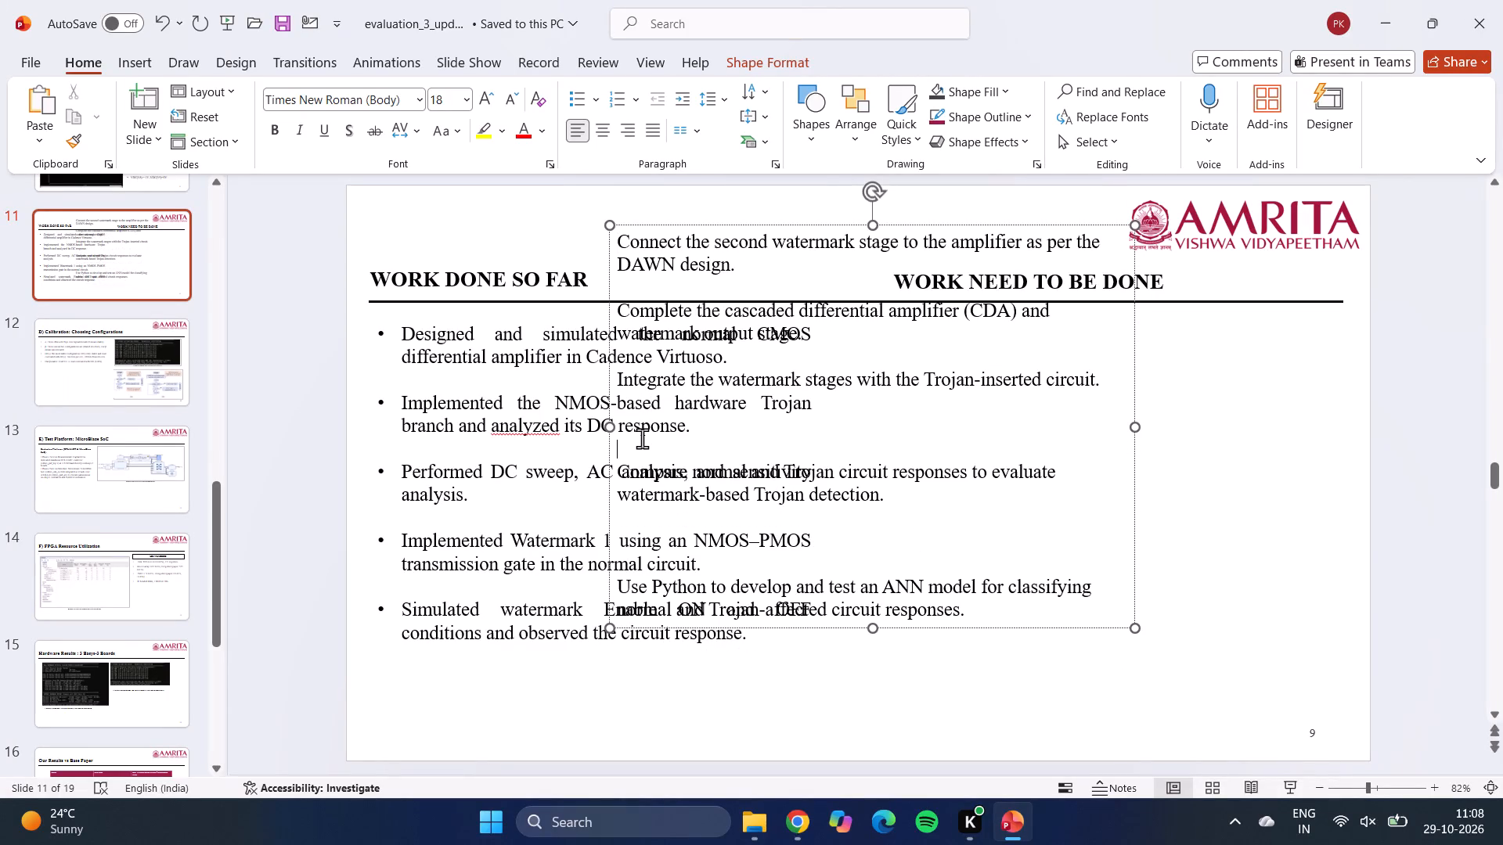
# Remove the surplus blank lines before and after the "Compare normal and Trojan circuit responses" paragraph in the pending-work text.
pyautogui.press('BackSpace')
pyautogui.press('BackSpace')
pyautogui.click(646, 502)
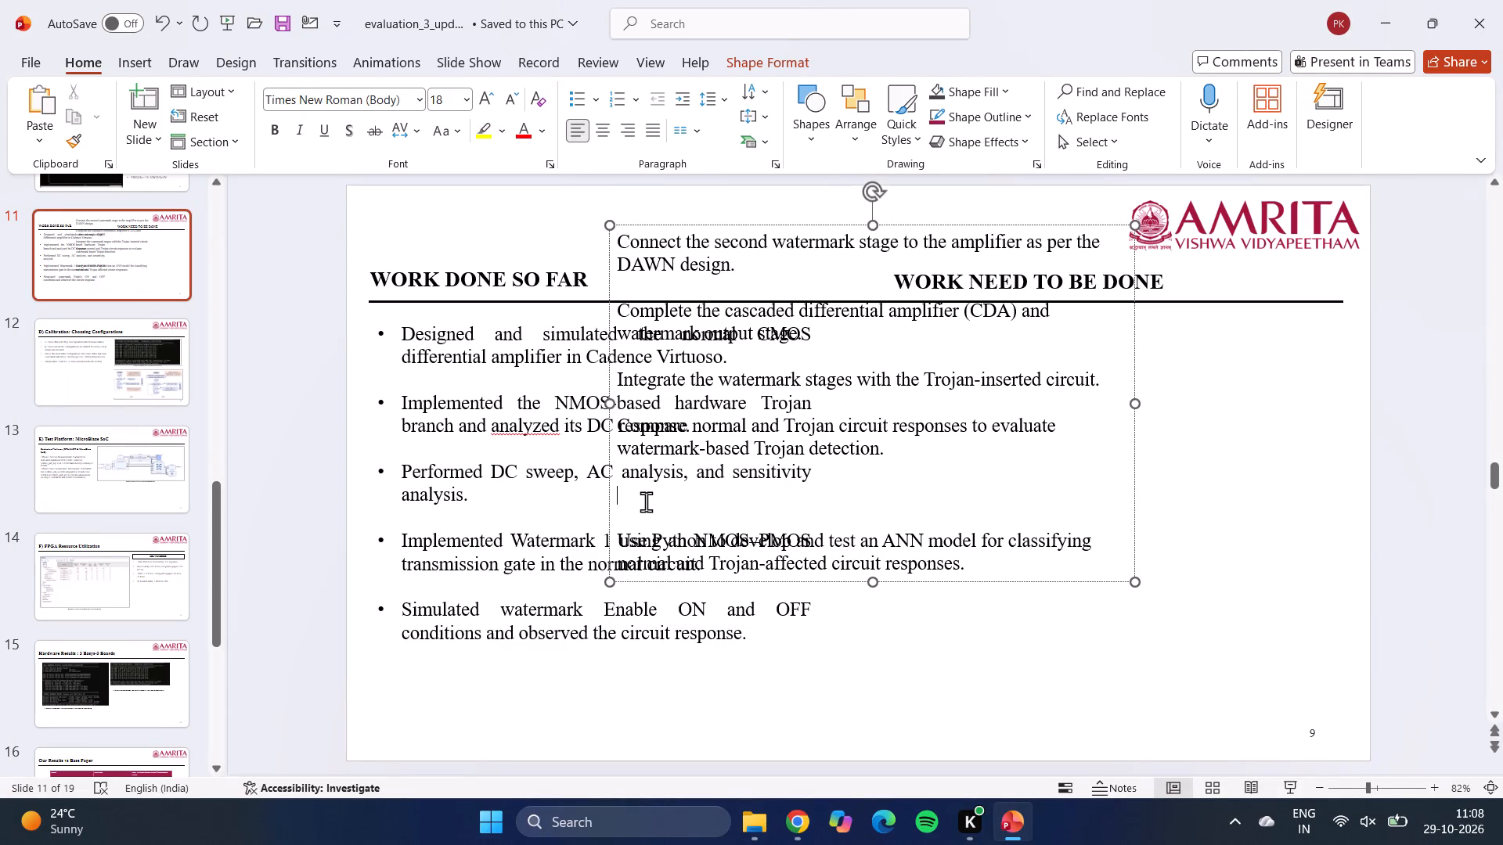
pyautogui.press('BackSpace')
pyautogui.press('BackSpace')
# Move the pending-work text box off the completed-work list to sit below the "WORK NEED TO BE DONE" heading.
pyautogui.moveTo(826, 533); pyautogui.dragTo(870, 577)
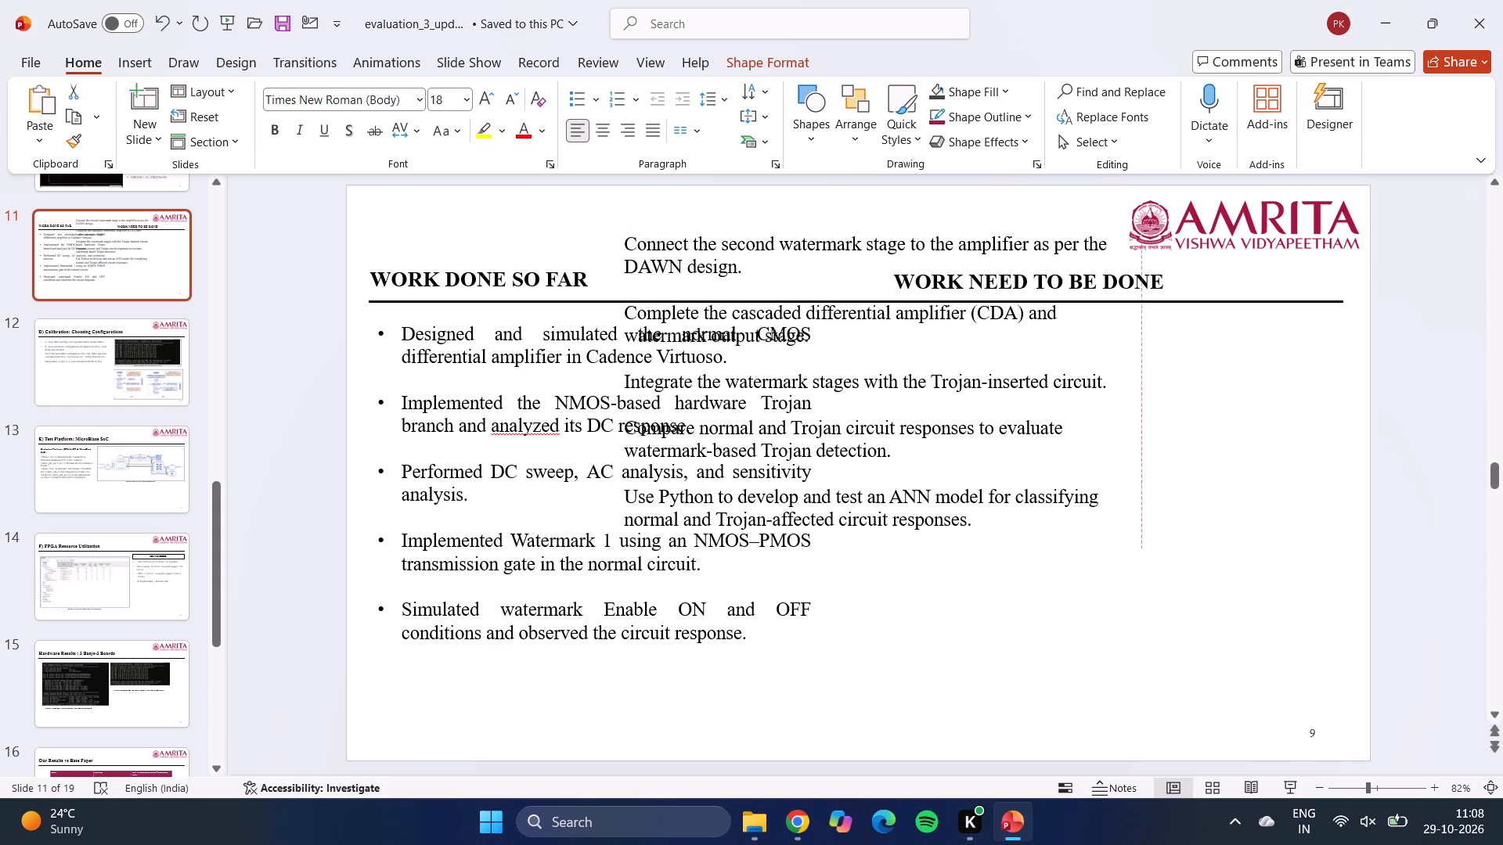
pyautogui.moveTo(870, 577); pyautogui.dragTo(1040, 647)
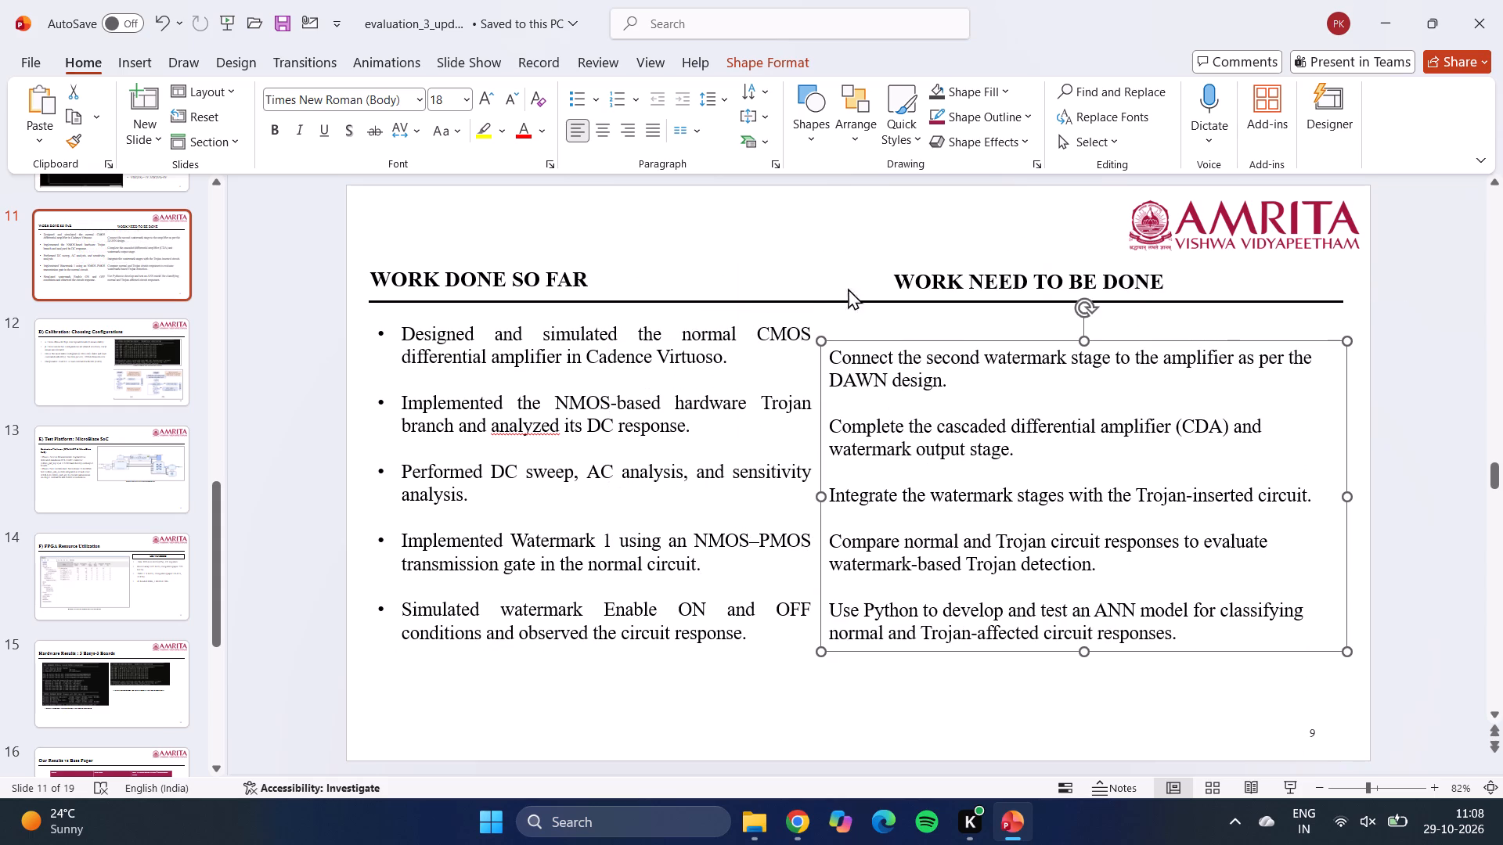
# Format all the pending-work paragraphs as a bulleted list with justified alignment.
pyautogui.moveTo(833, 356); pyautogui.dragTo(1204, 656)
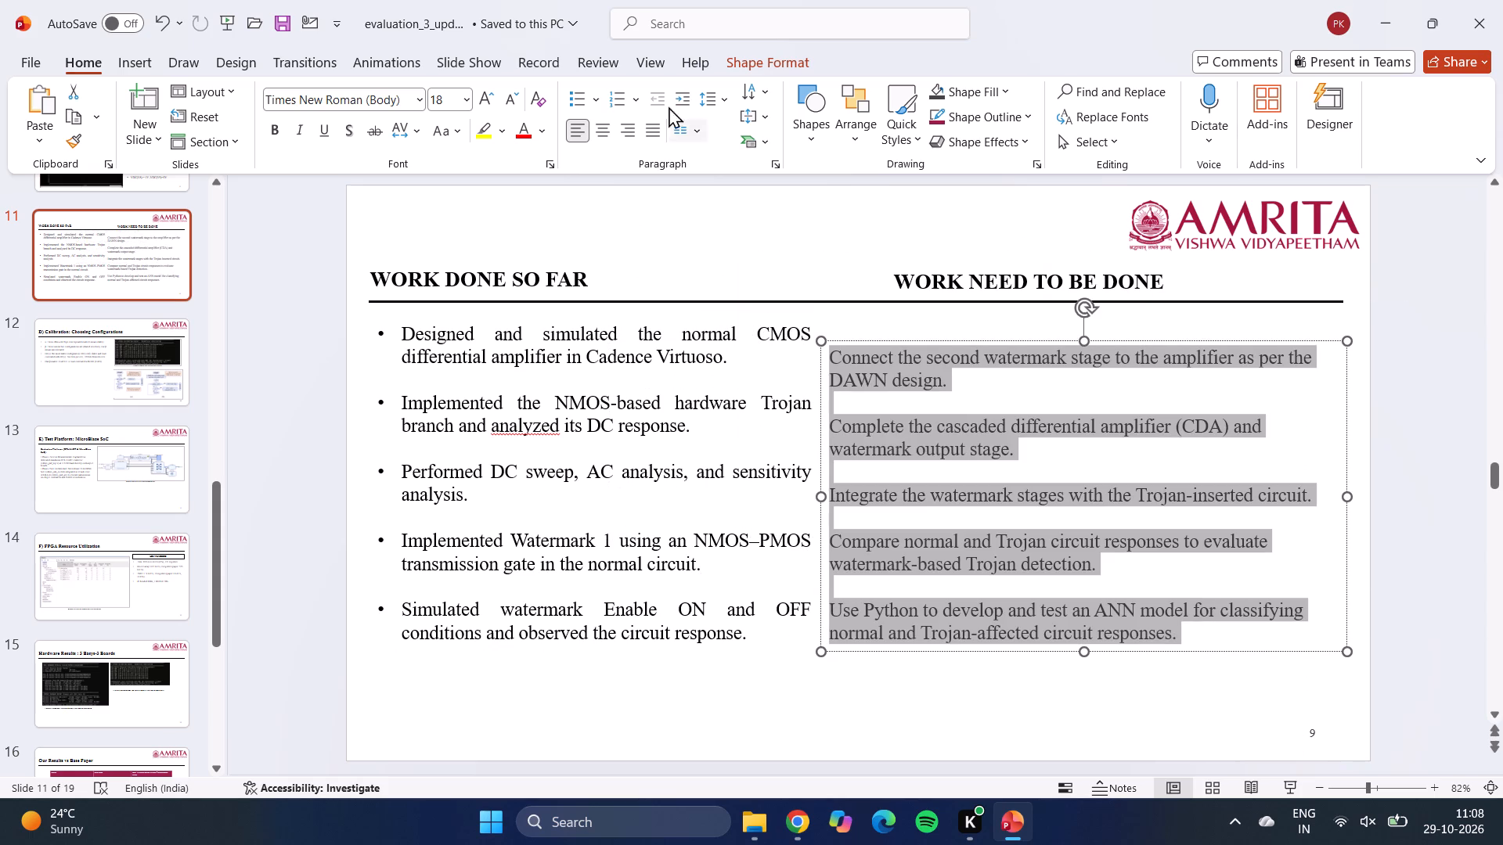
pyautogui.click(571, 88)
pyautogui.click(643, 131)
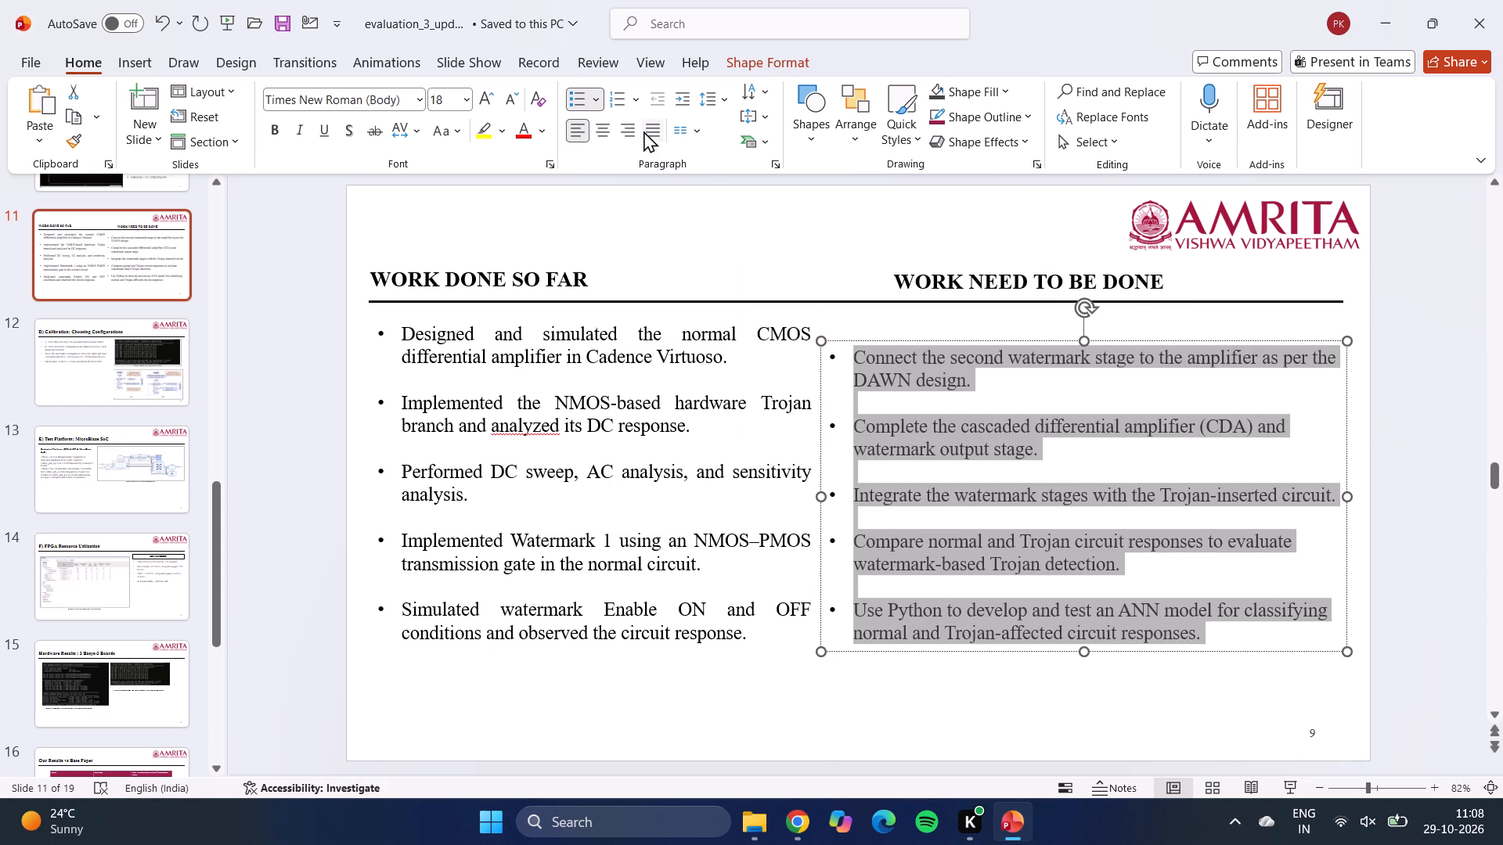
# Shift the pending-work list slightly up and right, level with the completed-work list, and narrow its box to fit within the slide.
pyautogui.moveTo(1031, 340); pyautogui.dragTo(1047, 318)
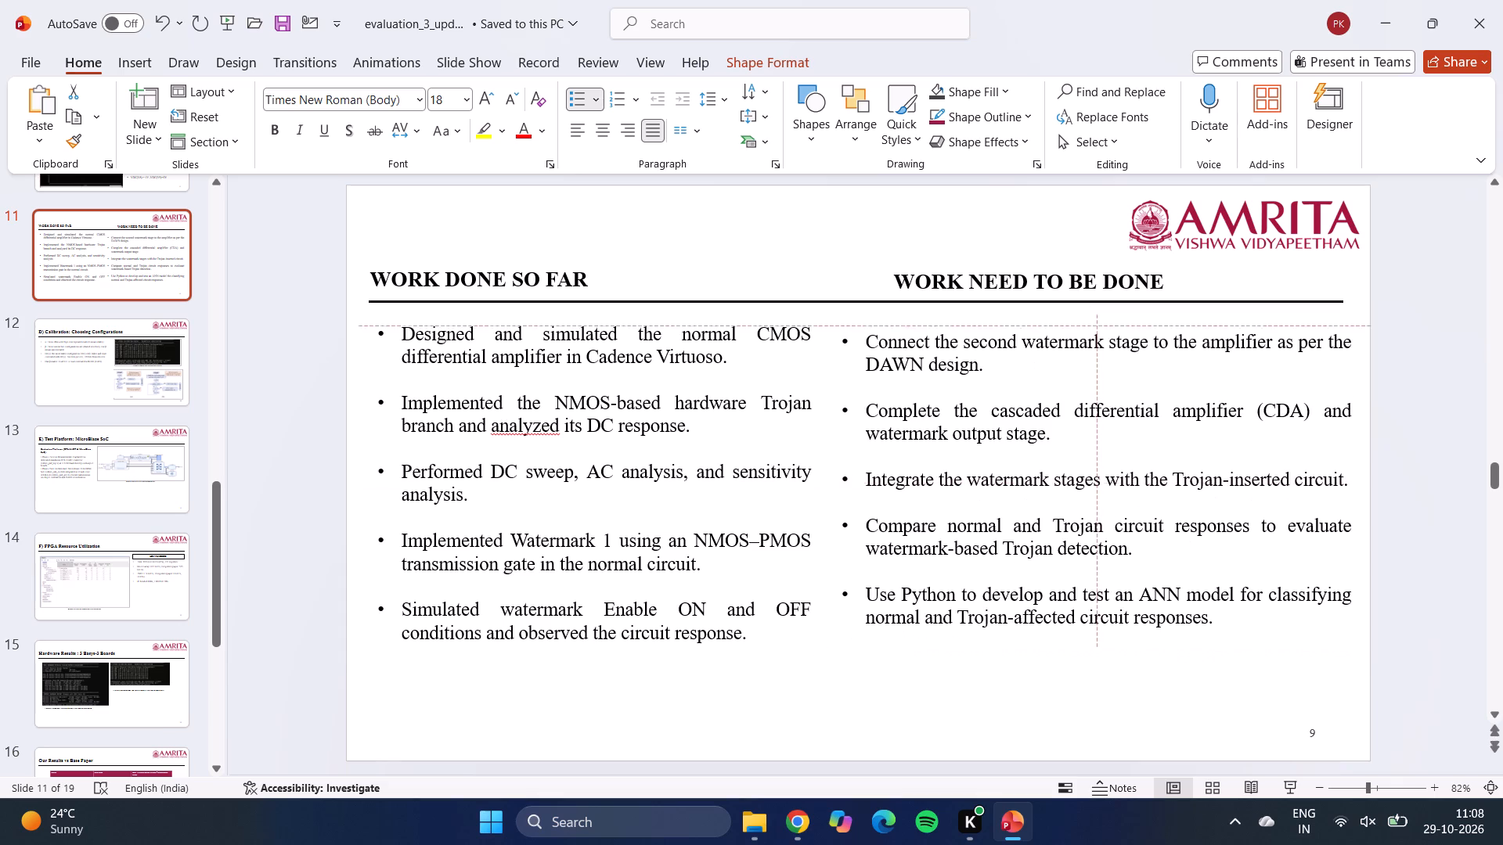
pyautogui.moveTo(1047, 318); pyautogui.dragTo(1050, 318)
pyautogui.moveTo(1372, 471); pyautogui.dragTo(1358, 473)
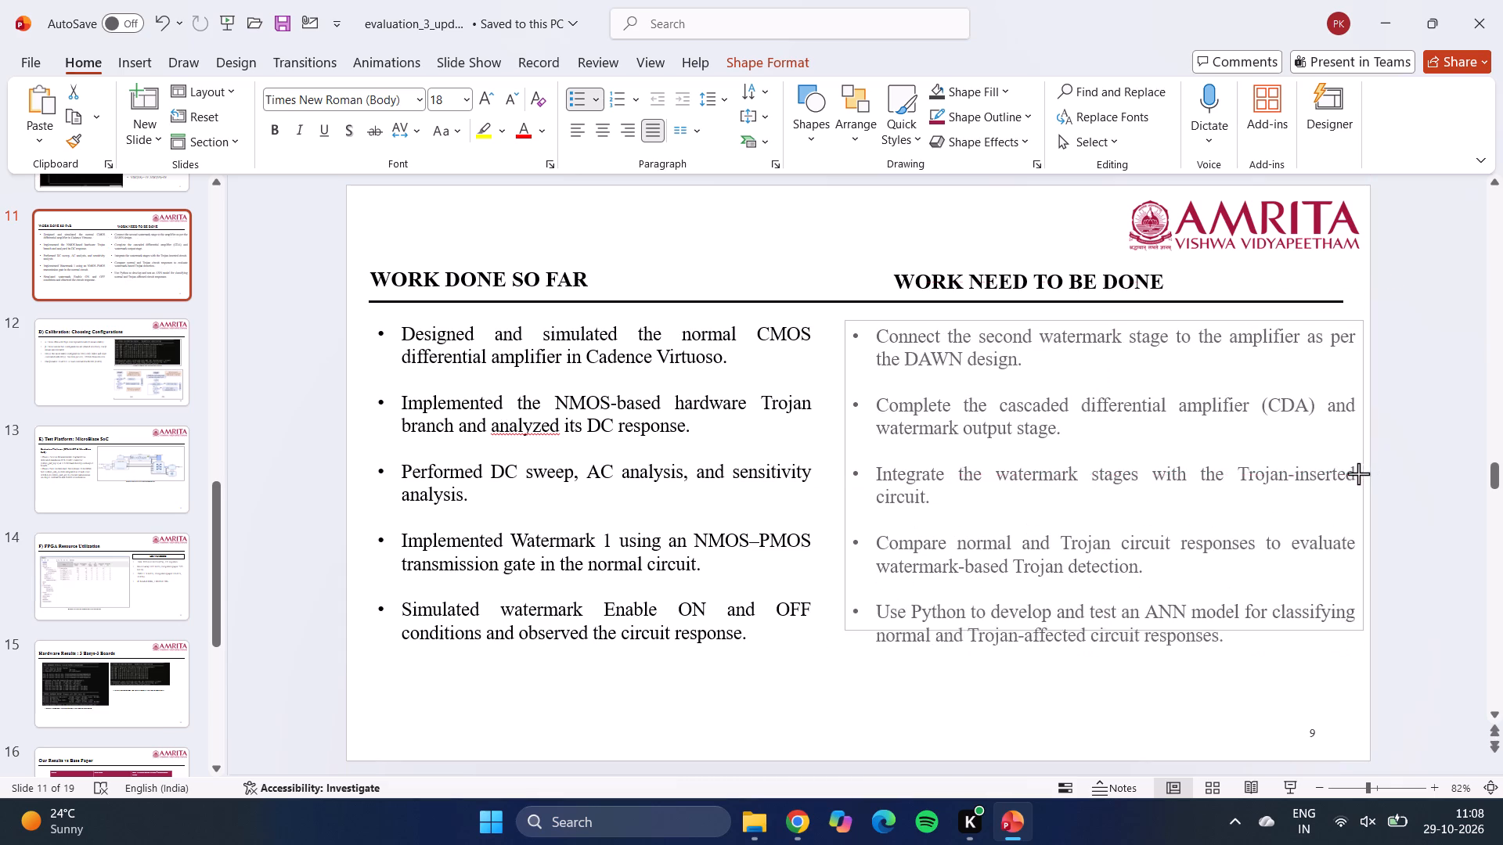
pyautogui.moveTo(1358, 473); pyautogui.dragTo(1358, 477)
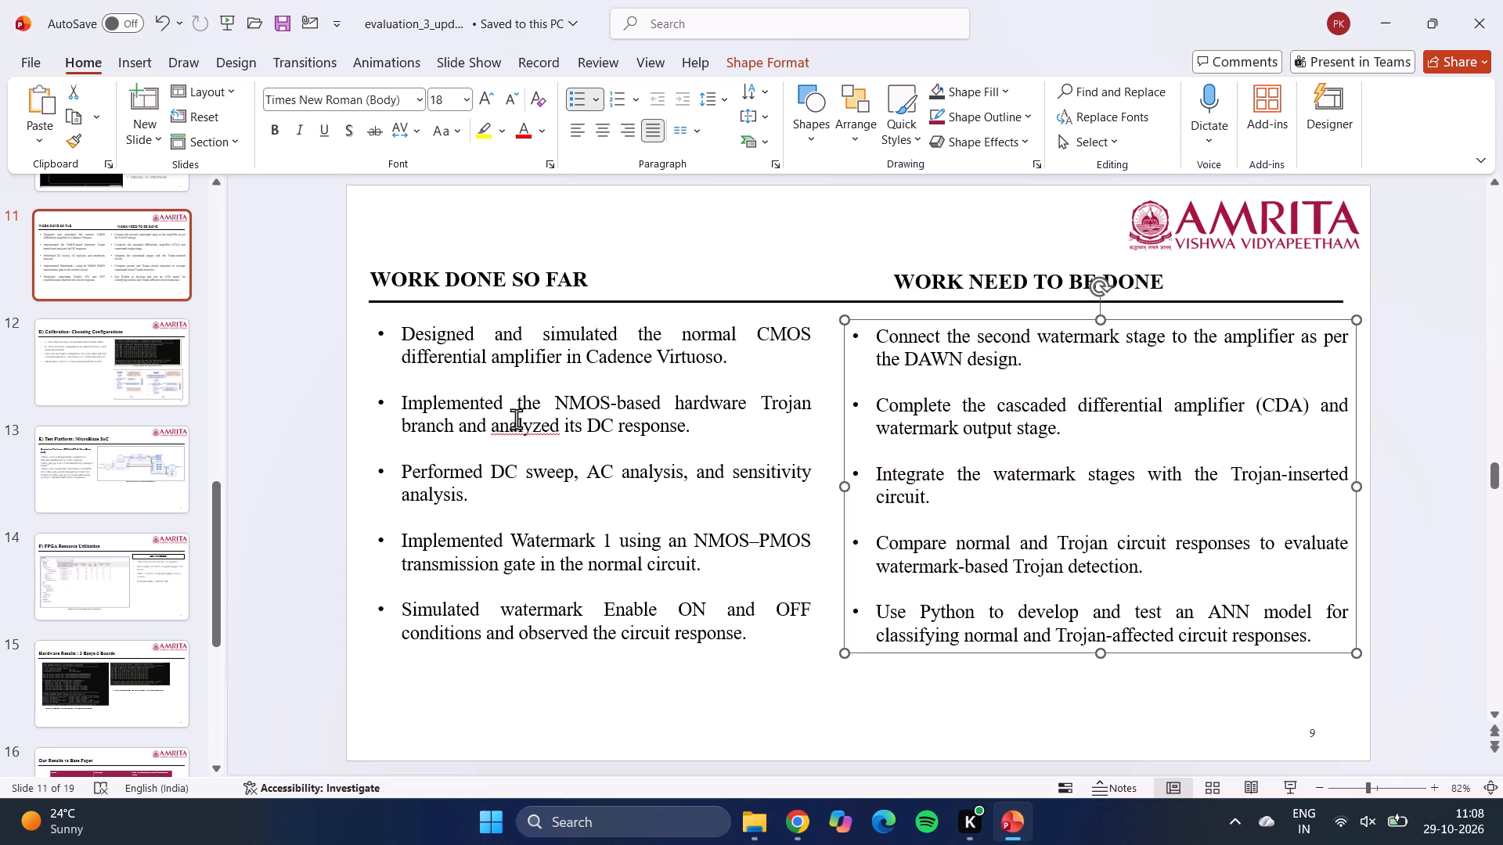
# Narrow the "WORK DONE SO FAR" bullet text box from its right side to widen the gap between the columns.
pyautogui.click(517, 419)
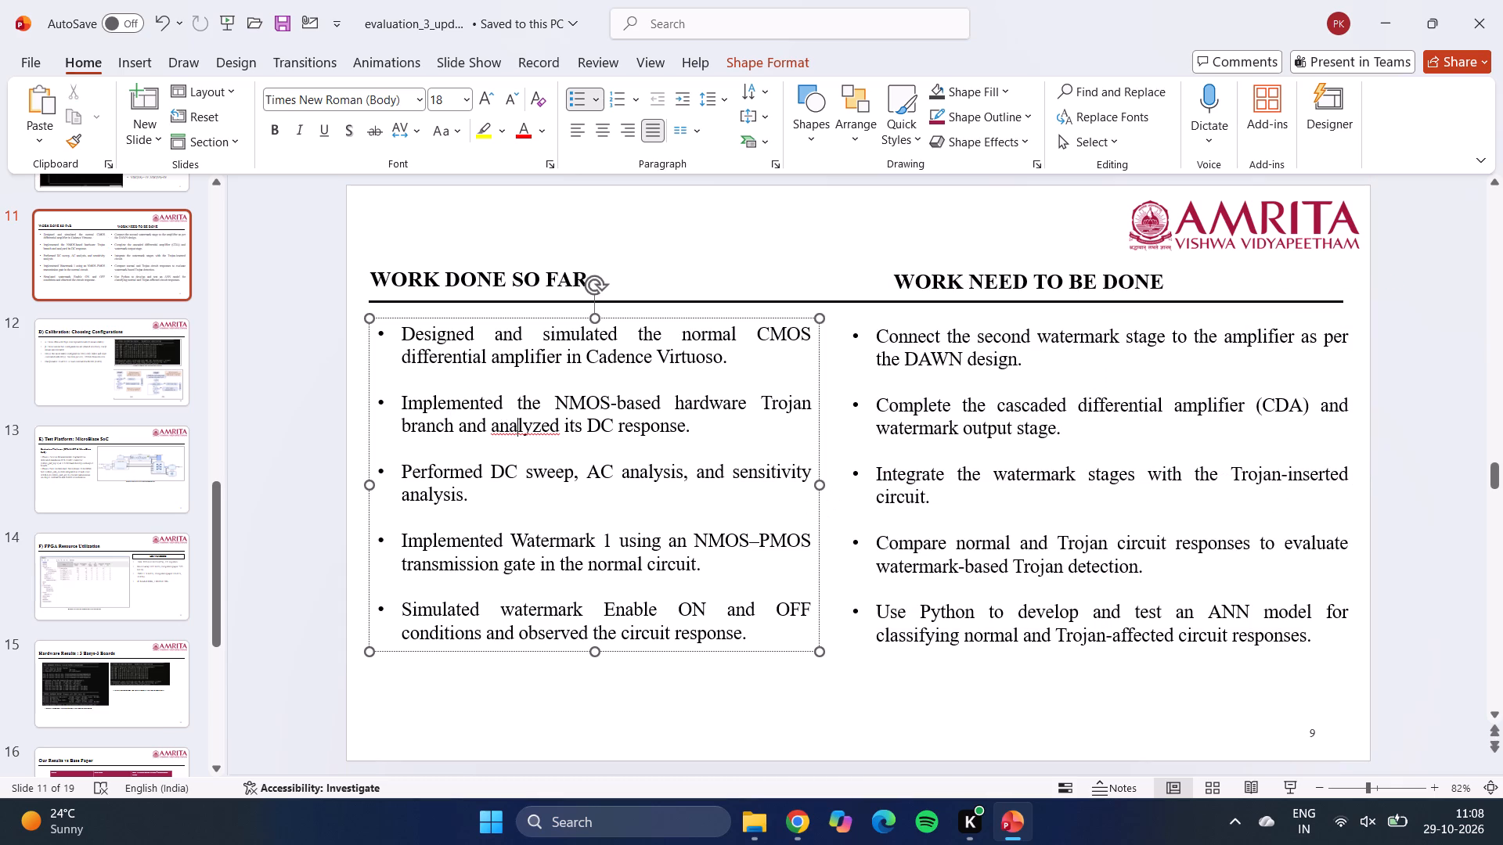
pyautogui.moveTo(813, 485); pyautogui.dragTo(798, 489)
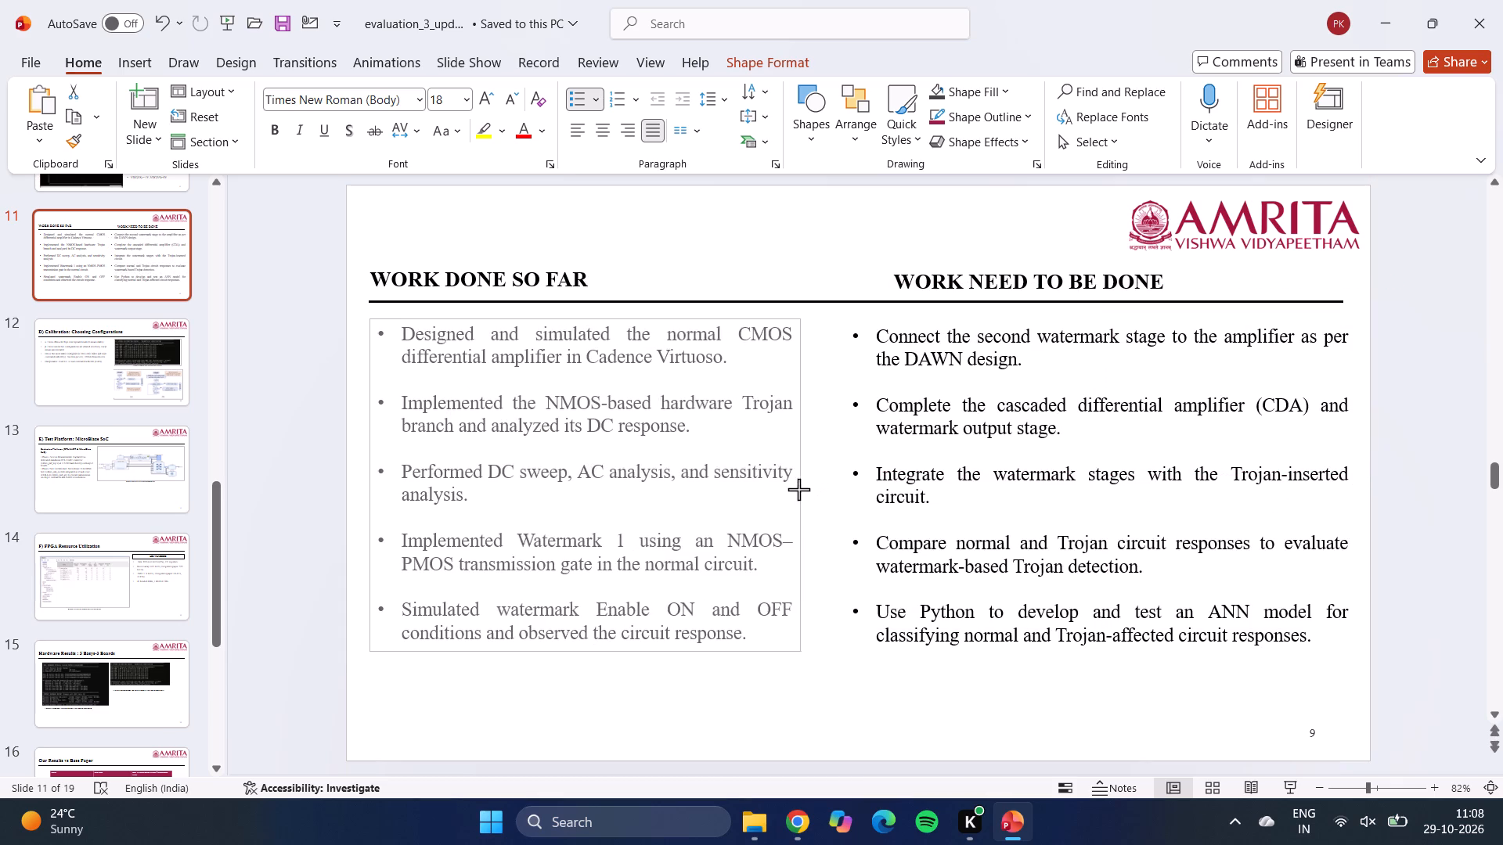
pyautogui.moveTo(798, 489); pyautogui.dragTo(781, 490)
# Narrow the "WORK NEED TO BE DONE" bullet text box from its right side so it ends inside the title line's end.
pyautogui.click(1099, 502)
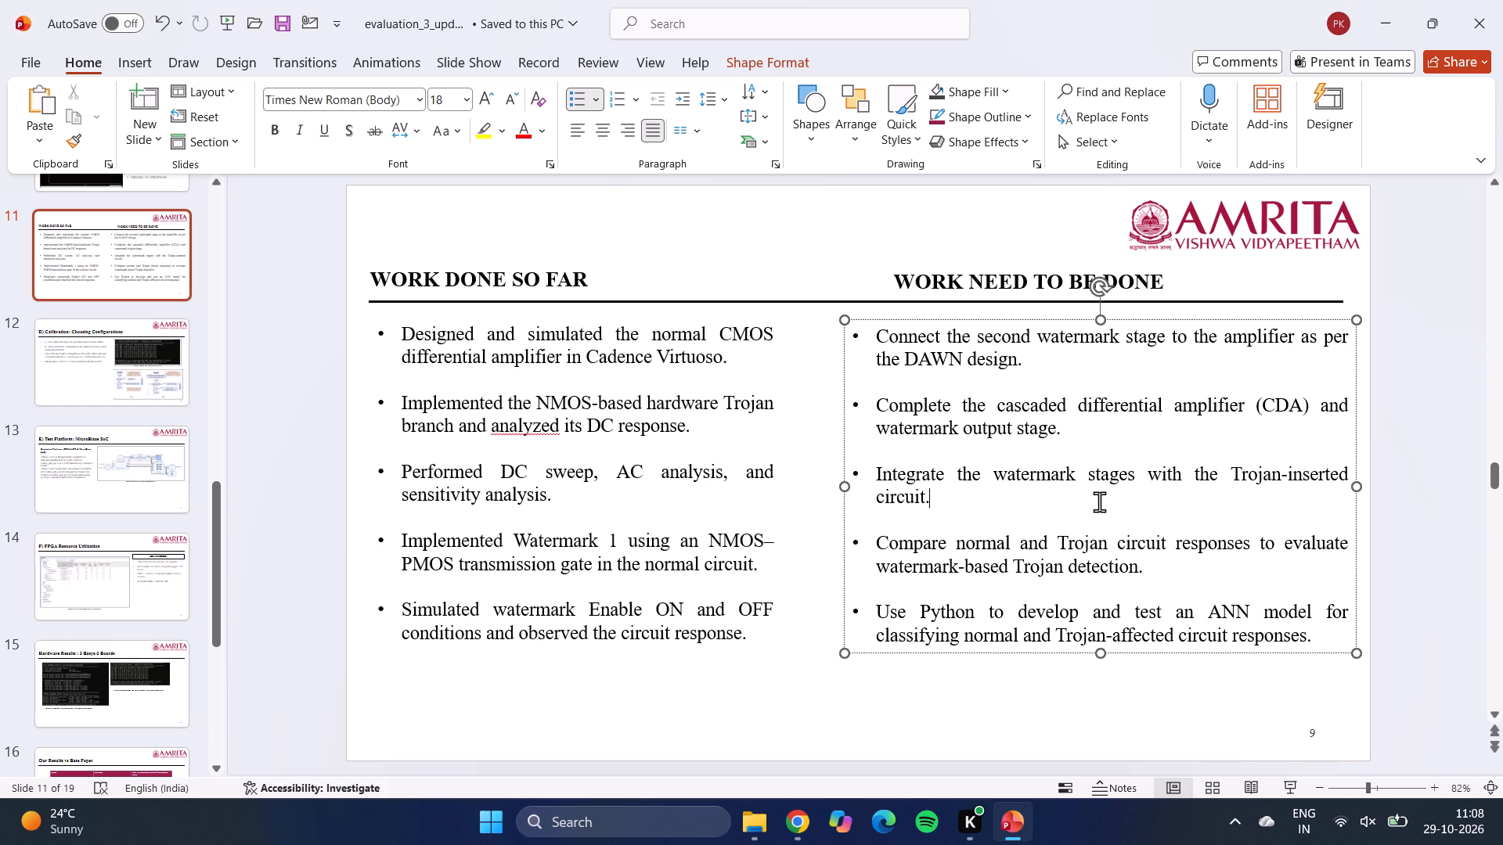
pyautogui.moveTo(1358, 487); pyautogui.dragTo(1317, 489)
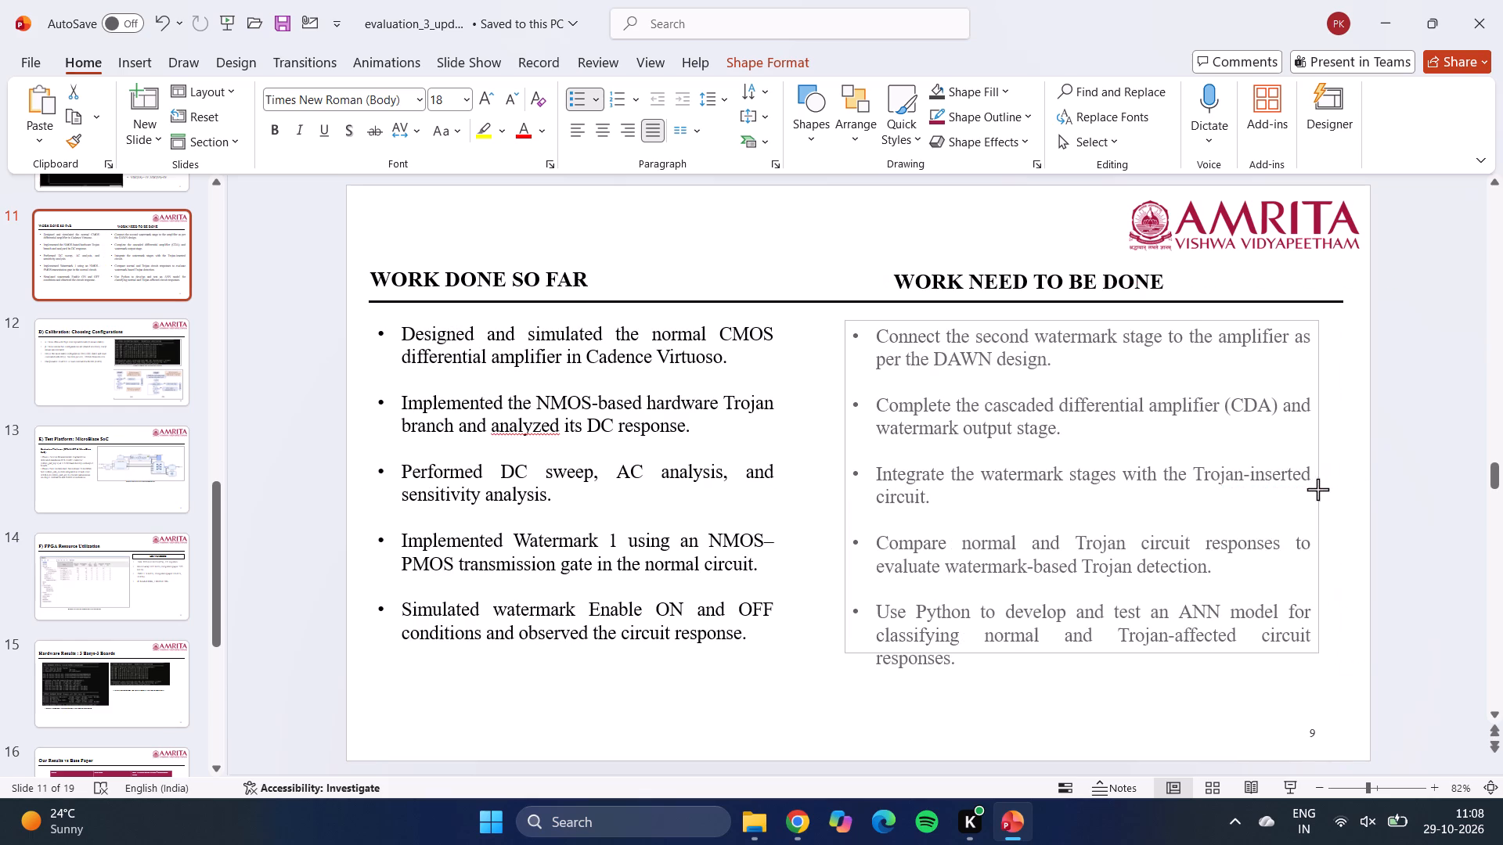
pyautogui.moveTo(1317, 489); pyautogui.dragTo(1303, 491)
pyautogui.click(1444, 495)
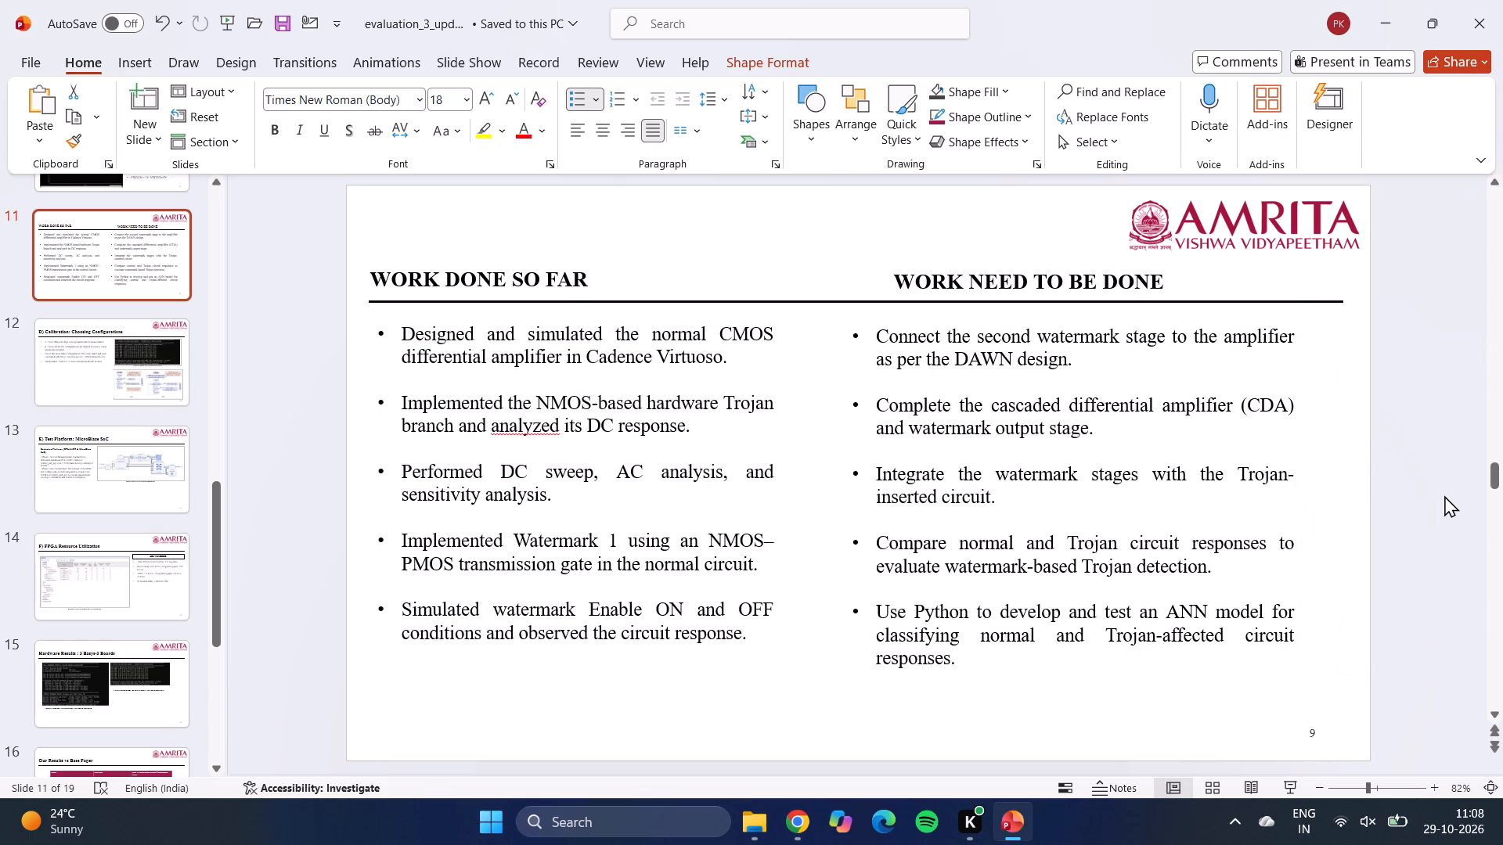
# Move the "WORK NEED TO BE DONE" heading left to align with its bullet list and level with the "WORK DONE SO FAR" title.
pyautogui.click(1052, 287)
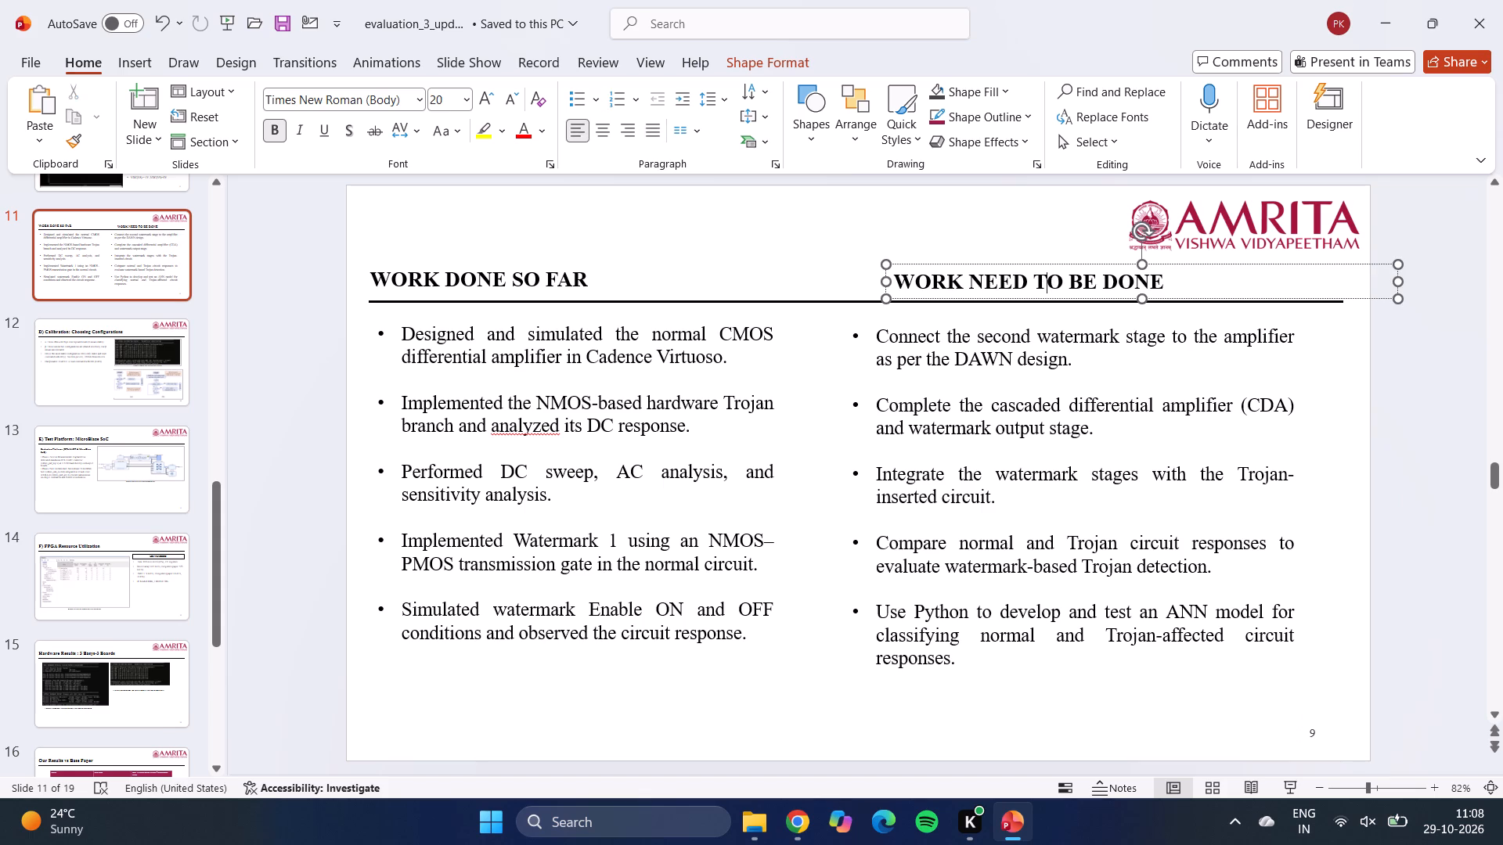
pyautogui.moveTo(1046, 268); pyautogui.dragTo(1007, 265)
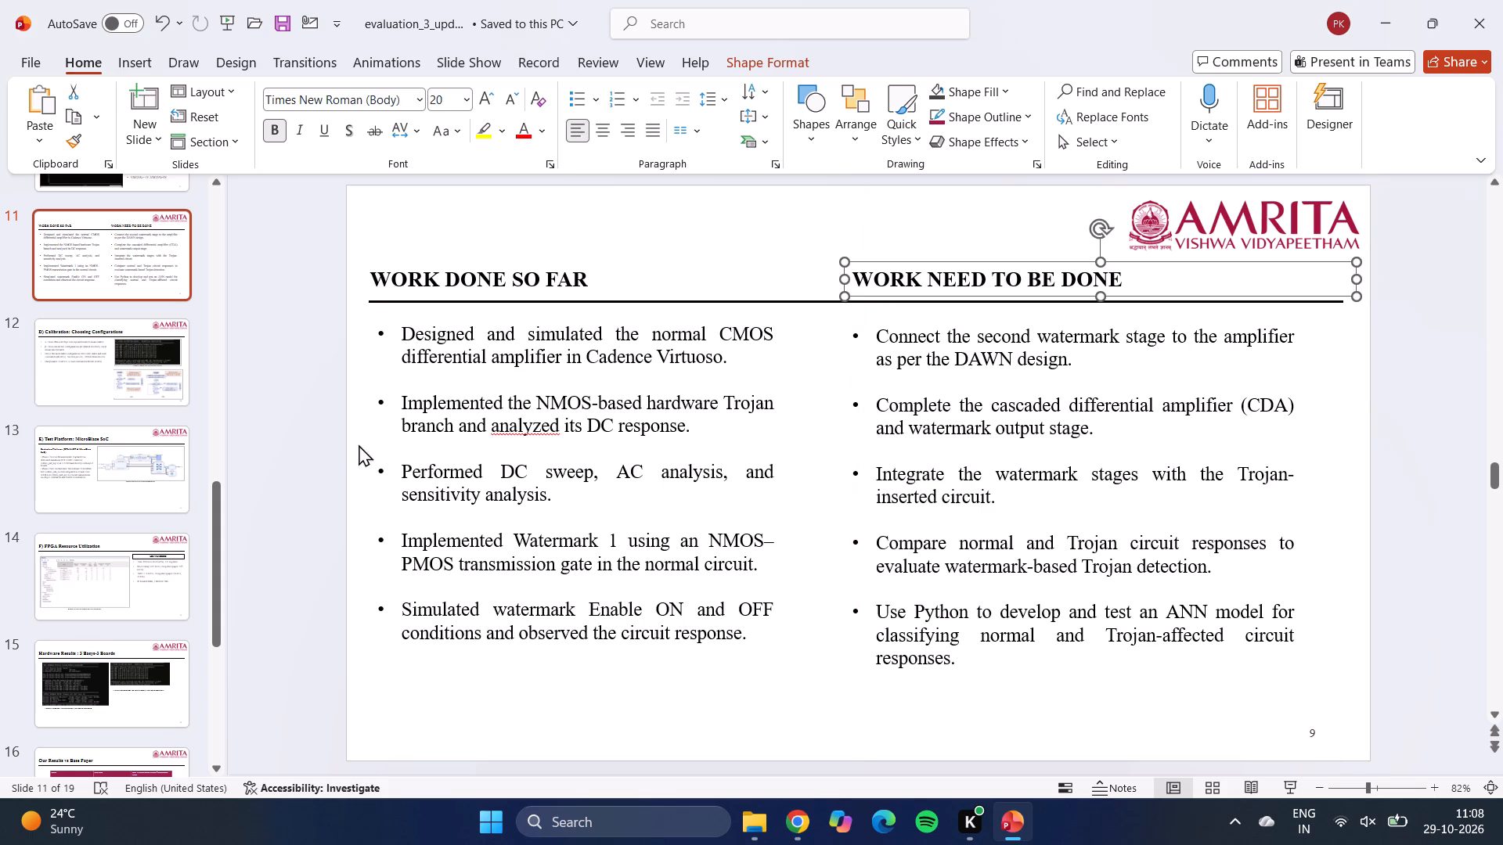
pyautogui.click(297, 445)
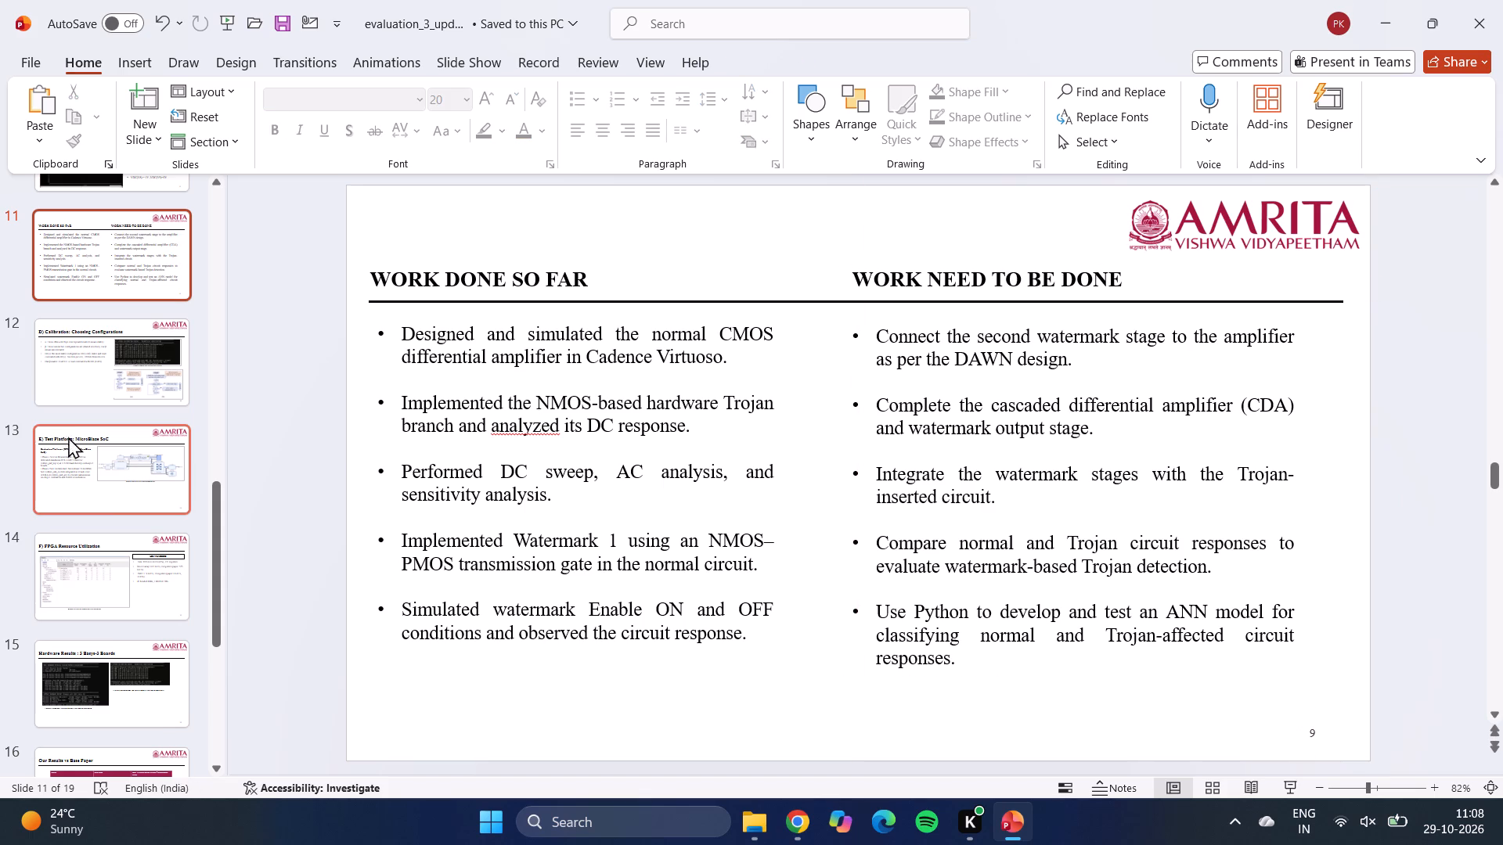
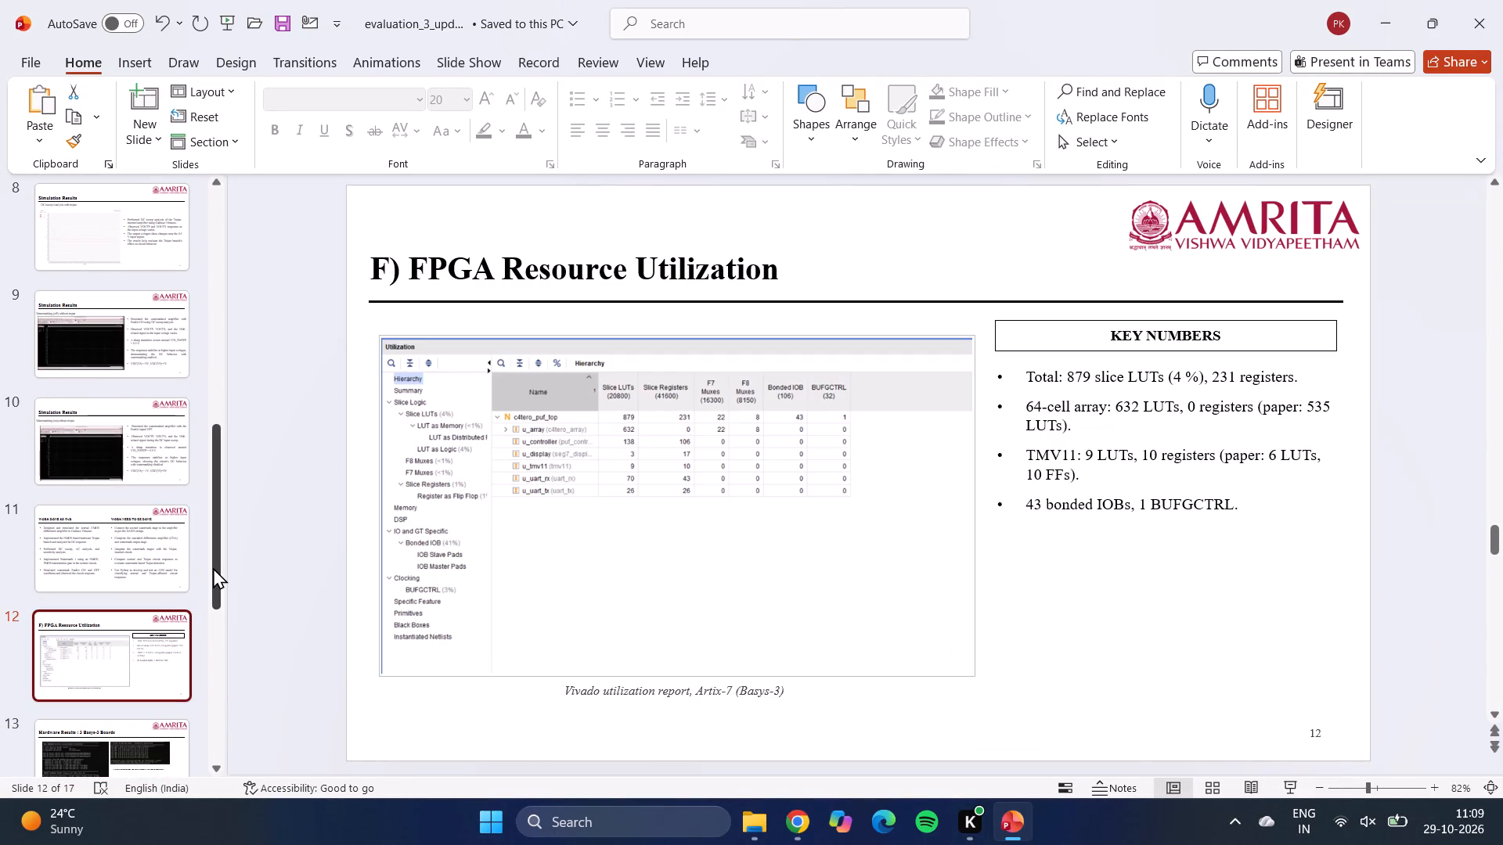
# Delete the "Hardware Results : 3 Basys-3 Boards" slide.
pyautogui.moveTo(213, 567); pyautogui.dragTo(234, 698)
pyautogui.click(125, 526)
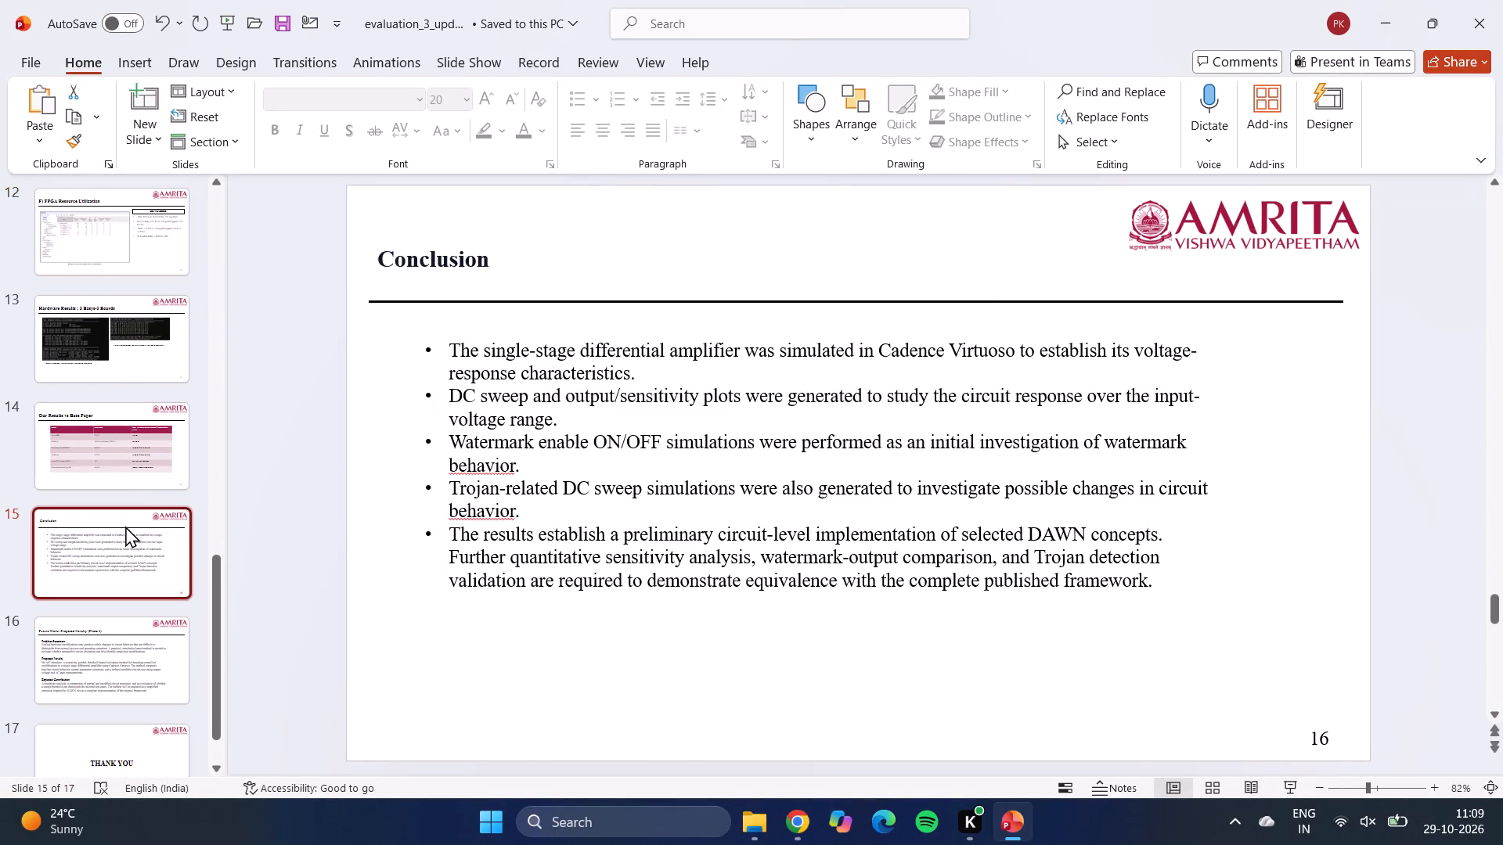
pyautogui.click(128, 737)
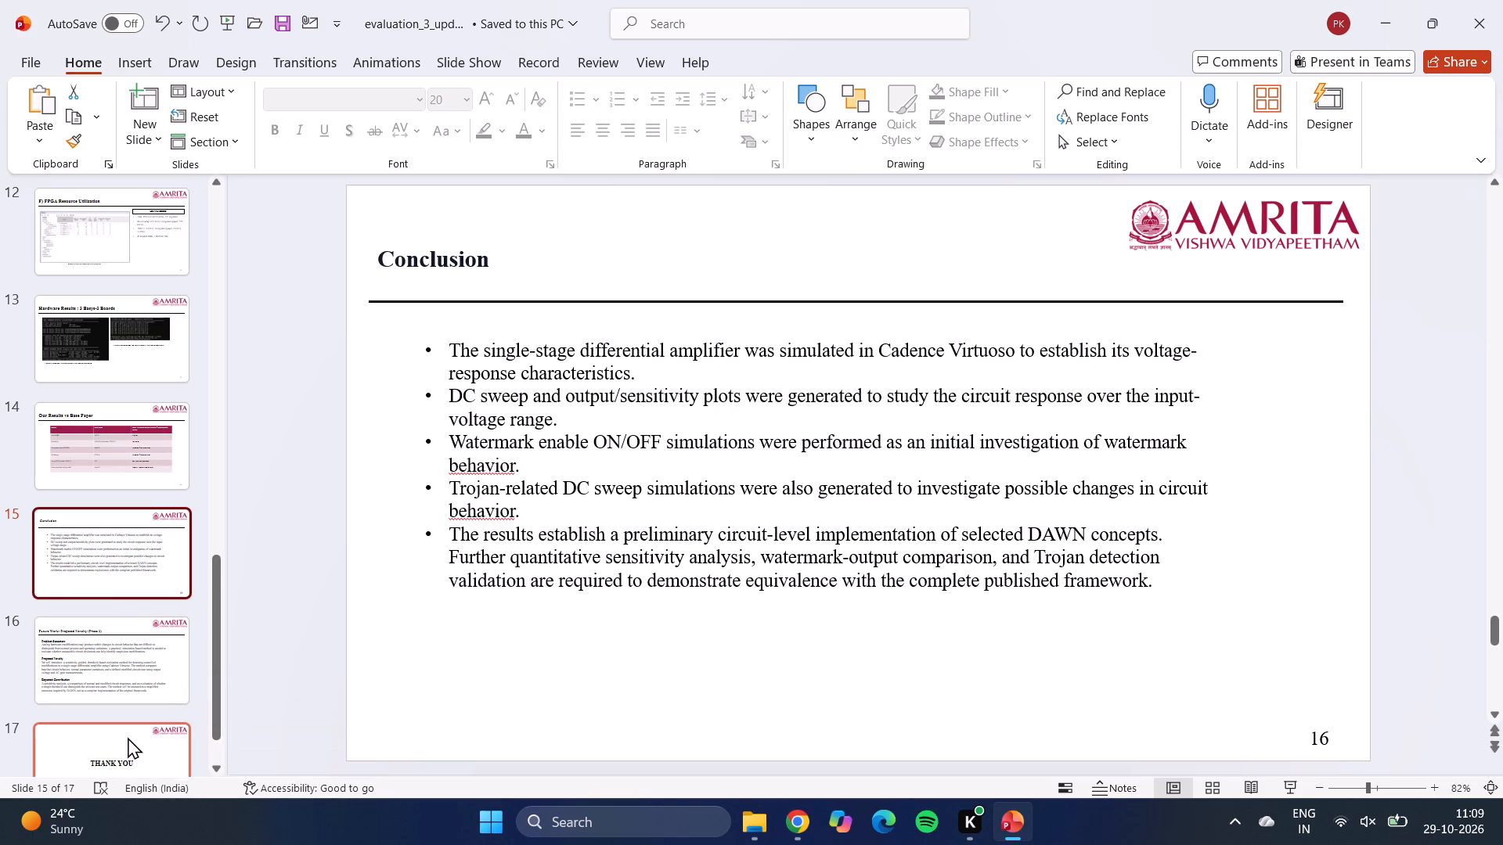
pyautogui.press('Up')
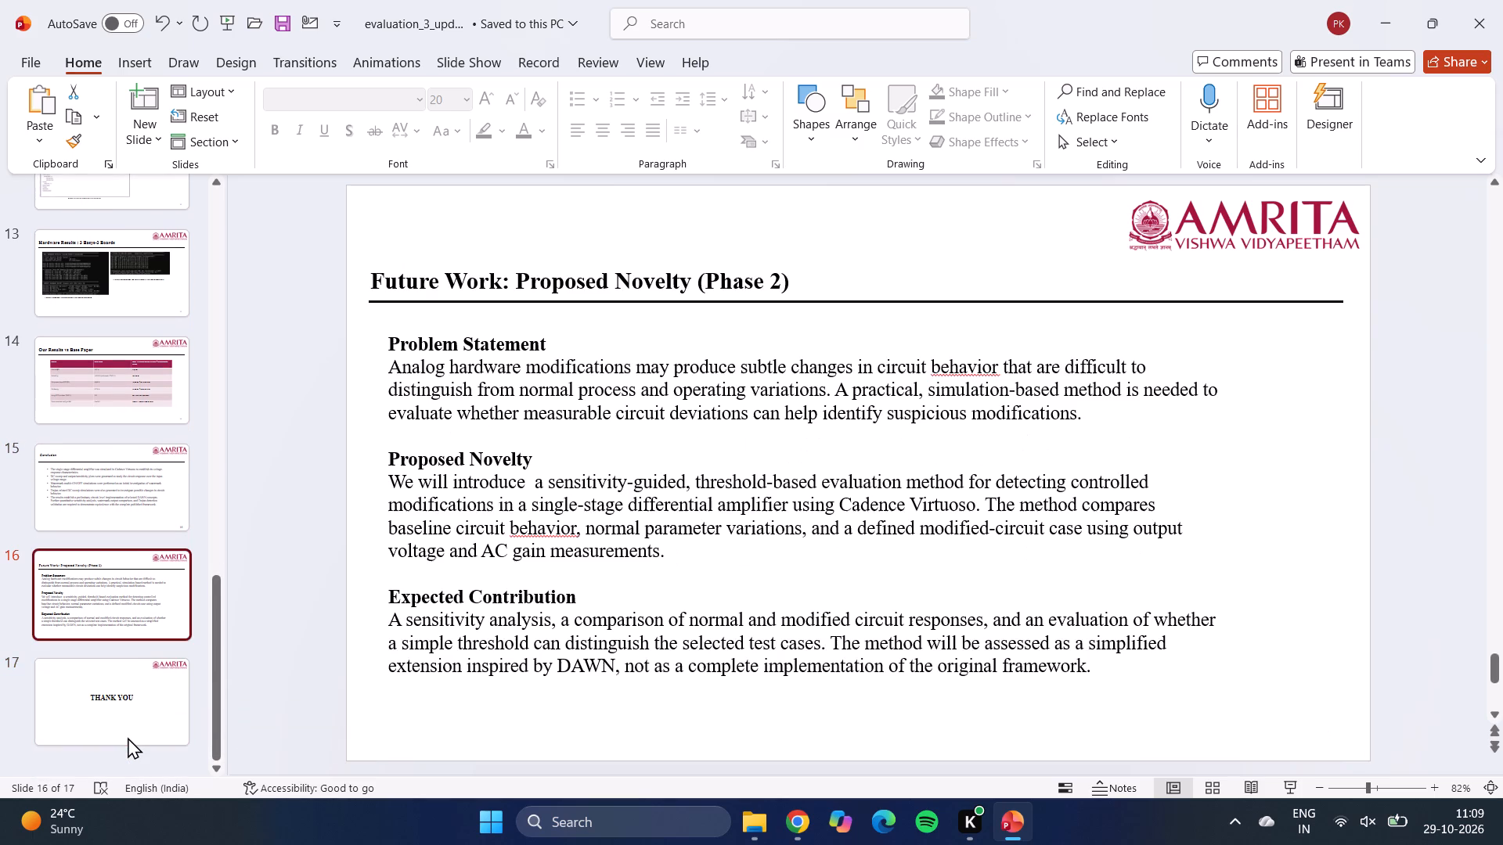
pyautogui.press('Up')
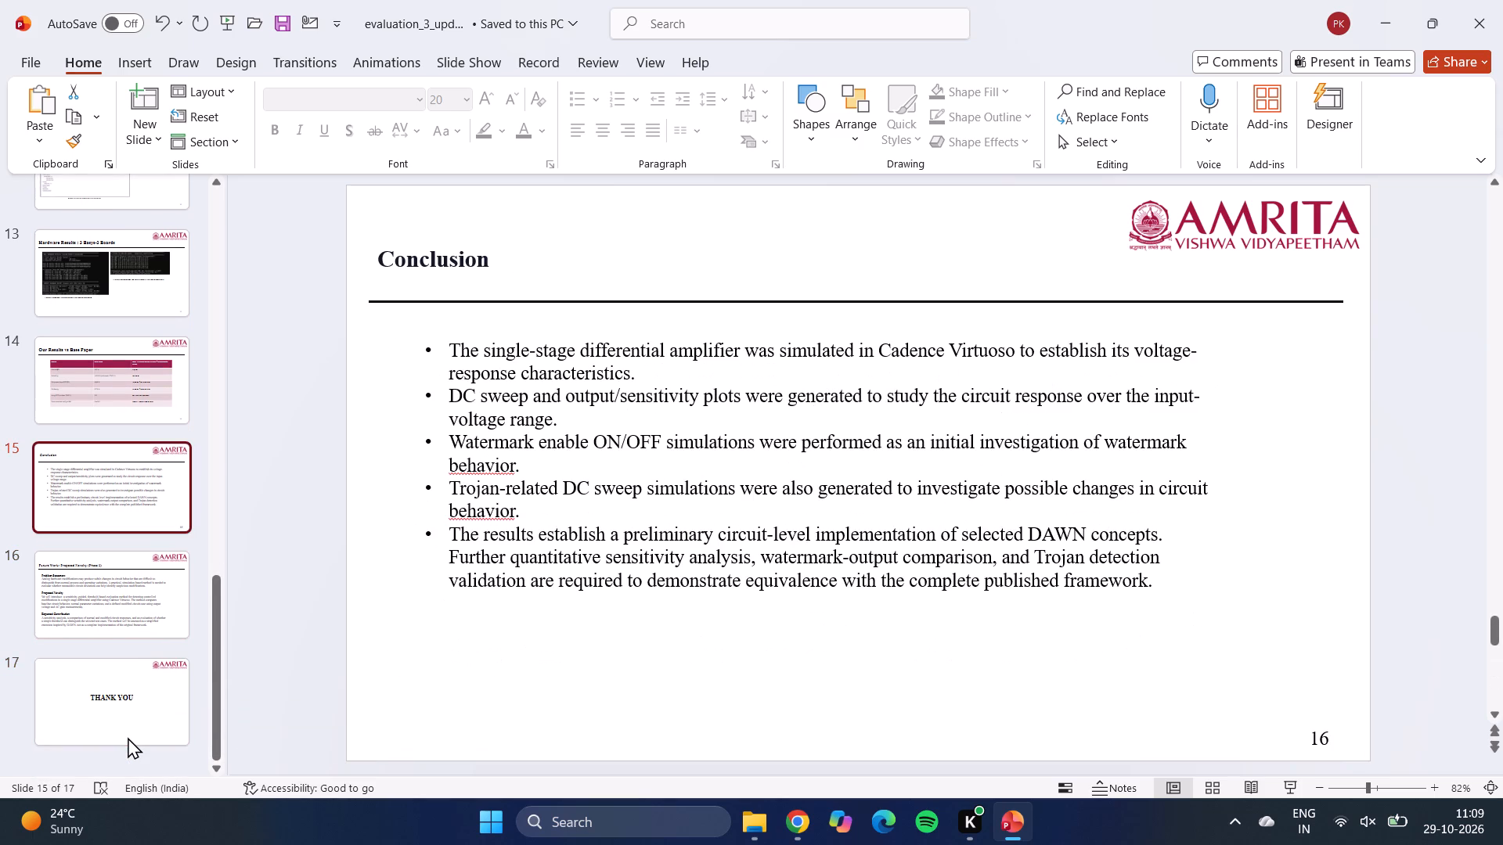
pyautogui.press('Up')
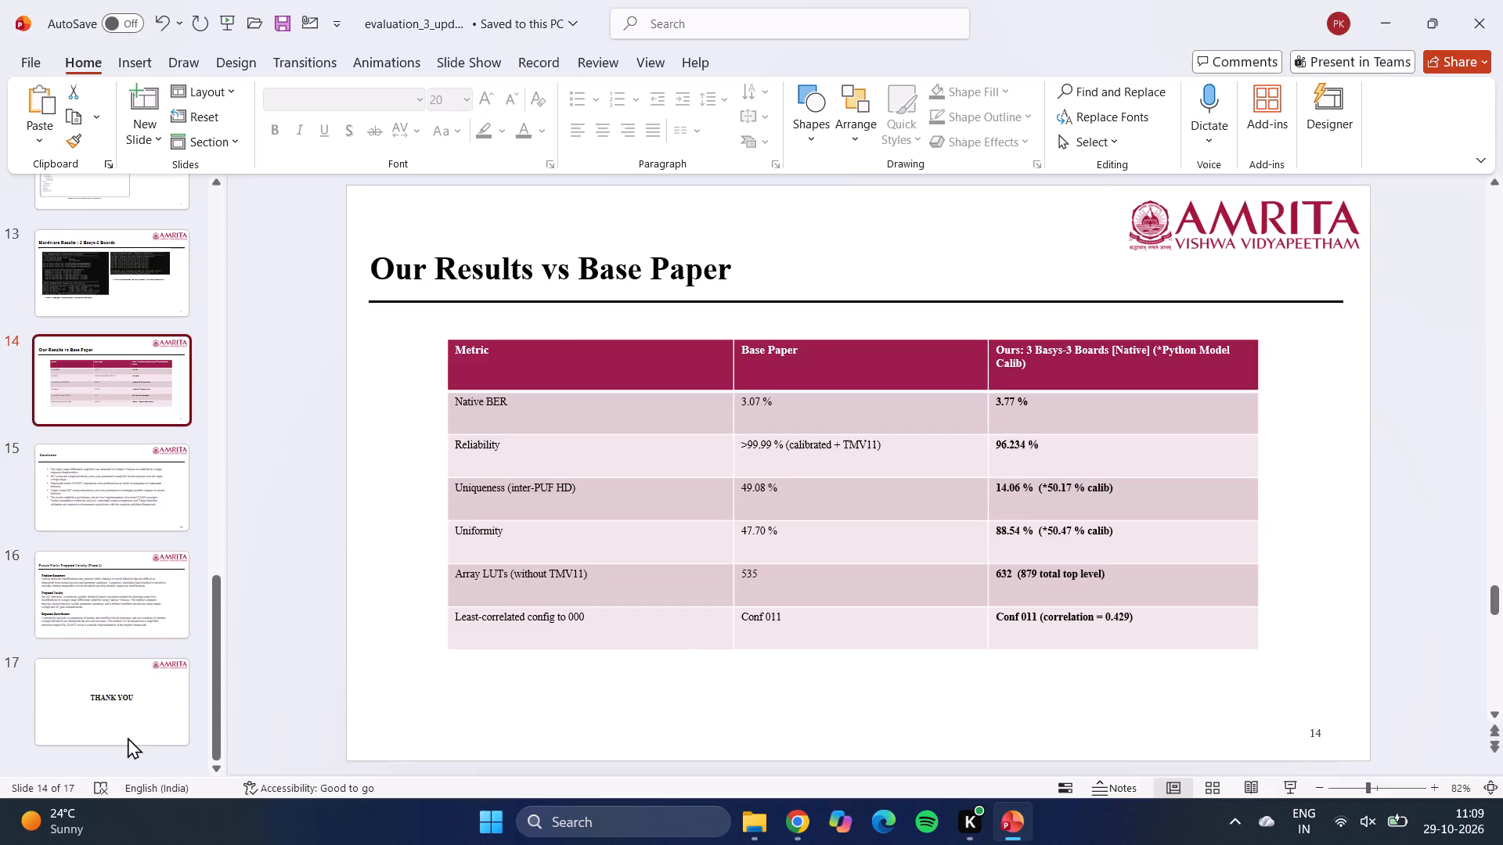
pyautogui.press('Up')
pyautogui.press('BackSpace')
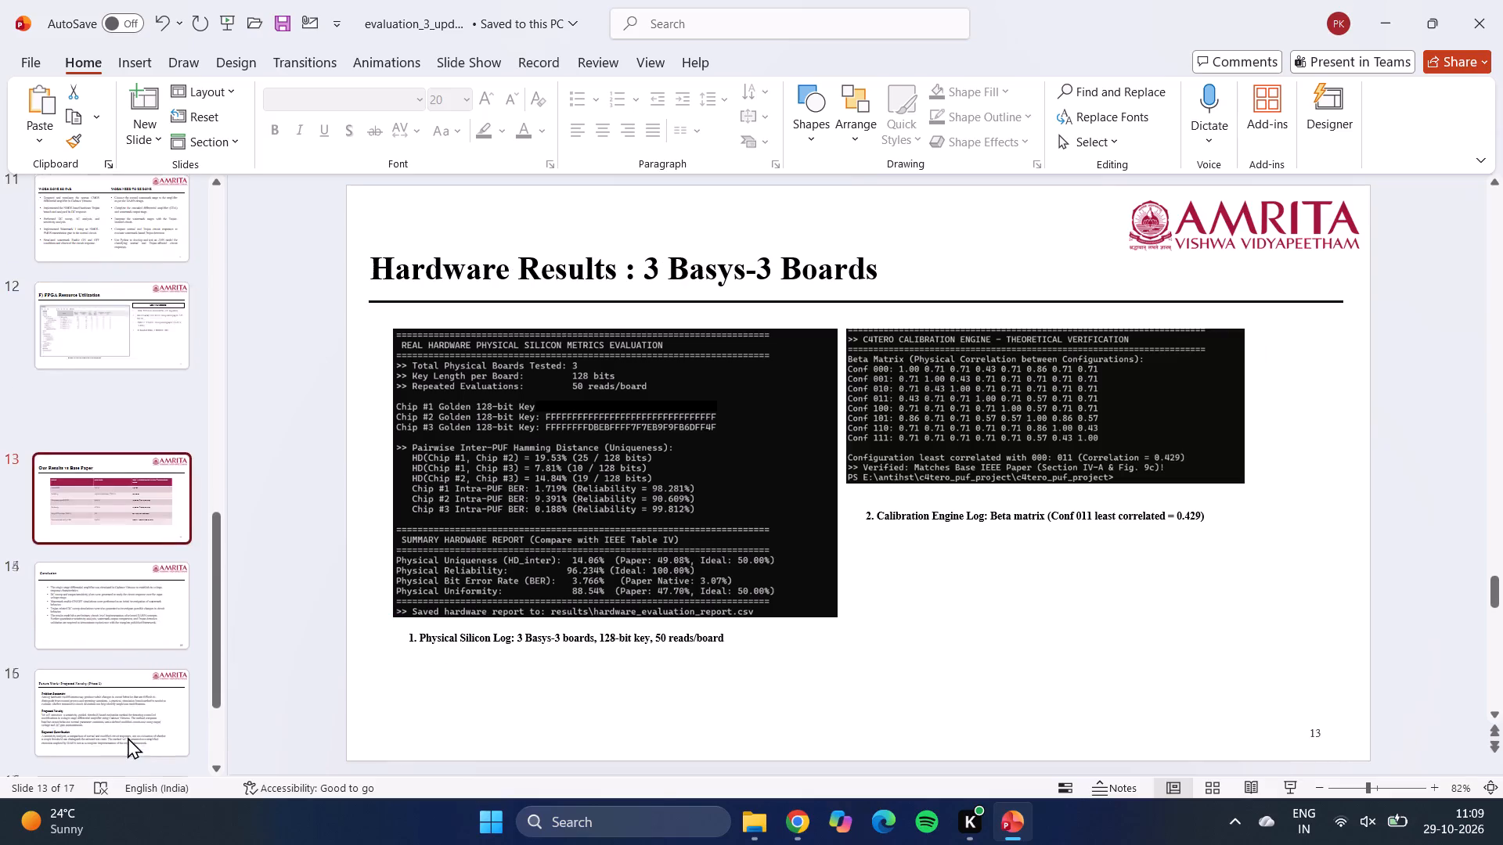
# Delete the "F) FPGA Resource Utilization" slide.
pyautogui.click(90, 458)
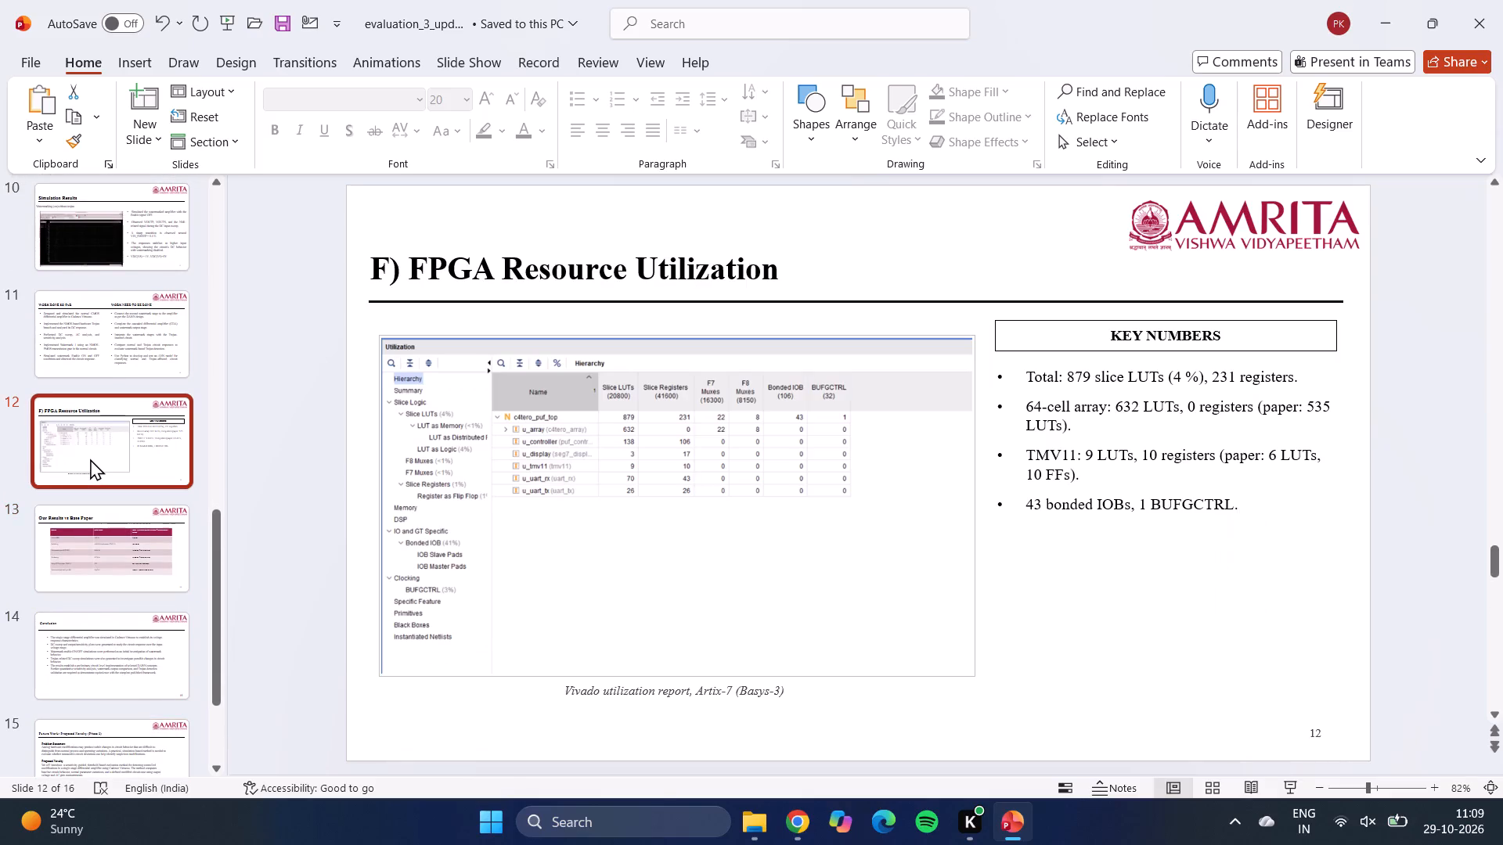
pyautogui.press('BackSpace')
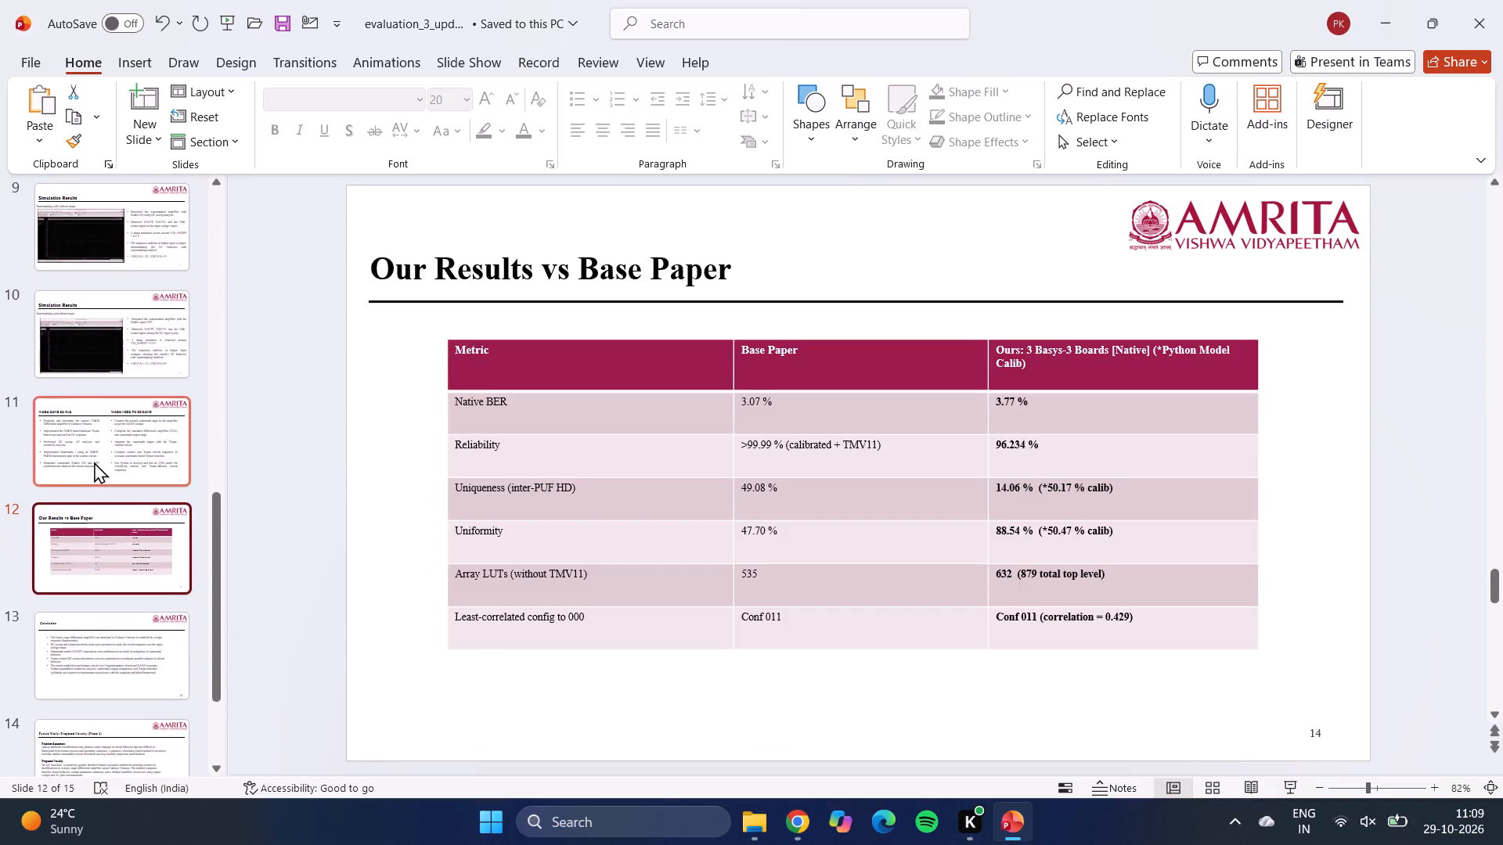
# Review the work-status slide and the slides after it: "Our Results vs Base Paper", "Conclusion" and "Future Work: Proposed Novelty (Phase 2)".
pyautogui.click(114, 473)
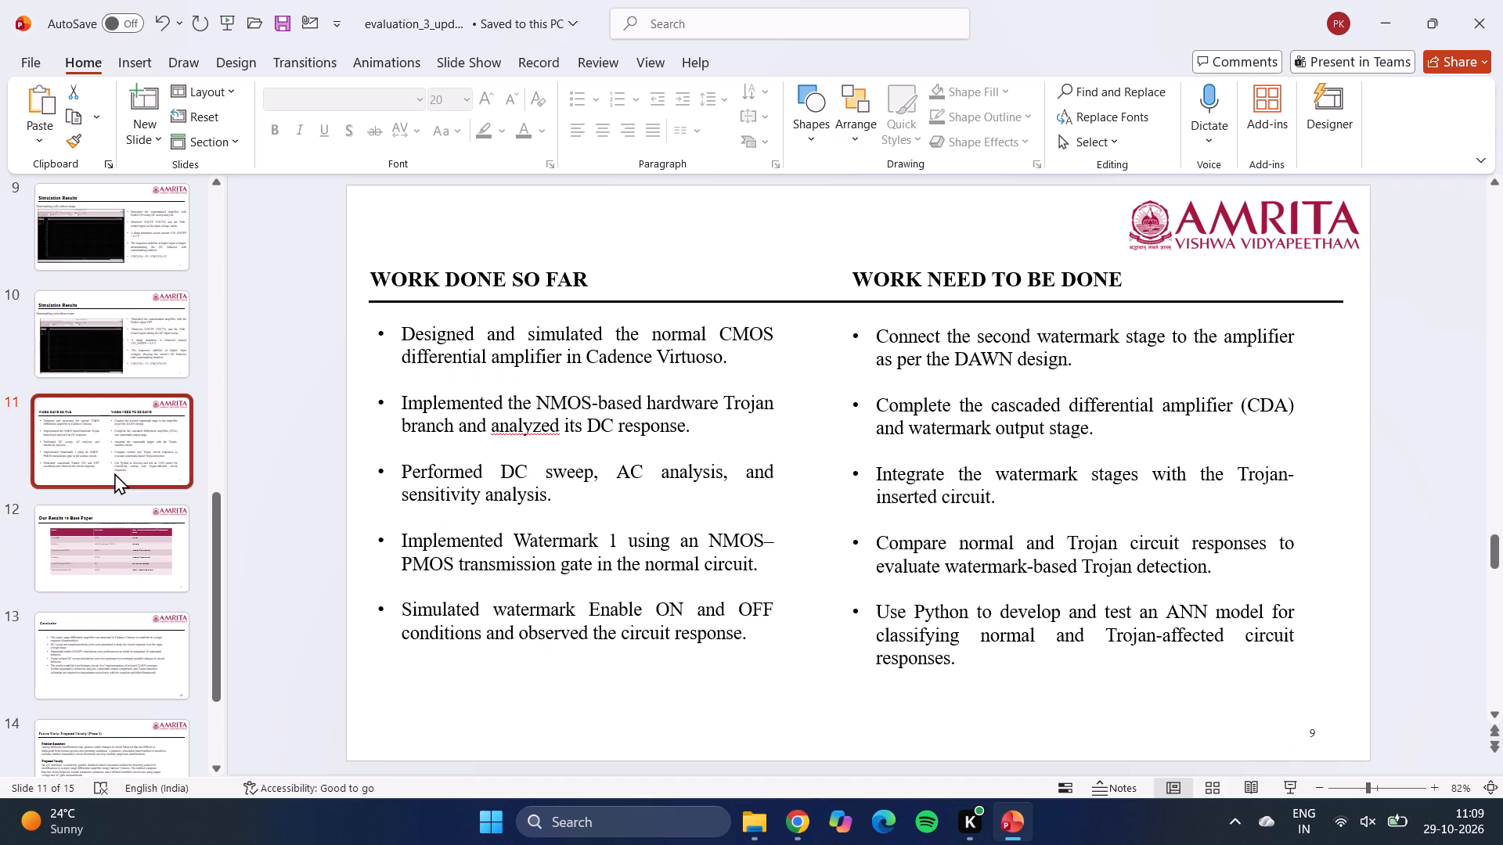
pyautogui.click(124, 538)
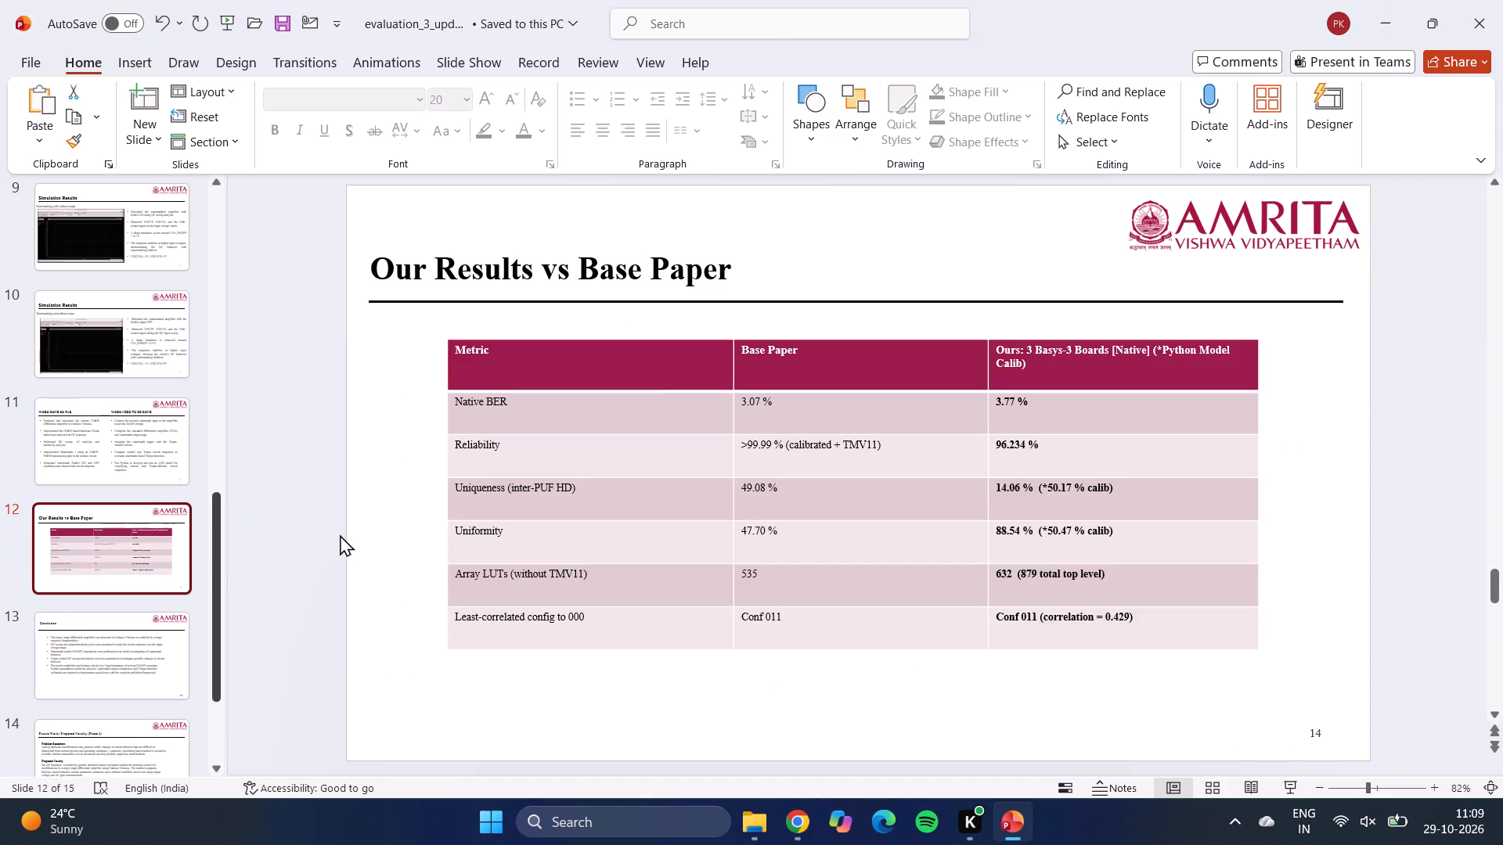
pyautogui.moveTo(210, 588); pyautogui.dragTo(217, 606)
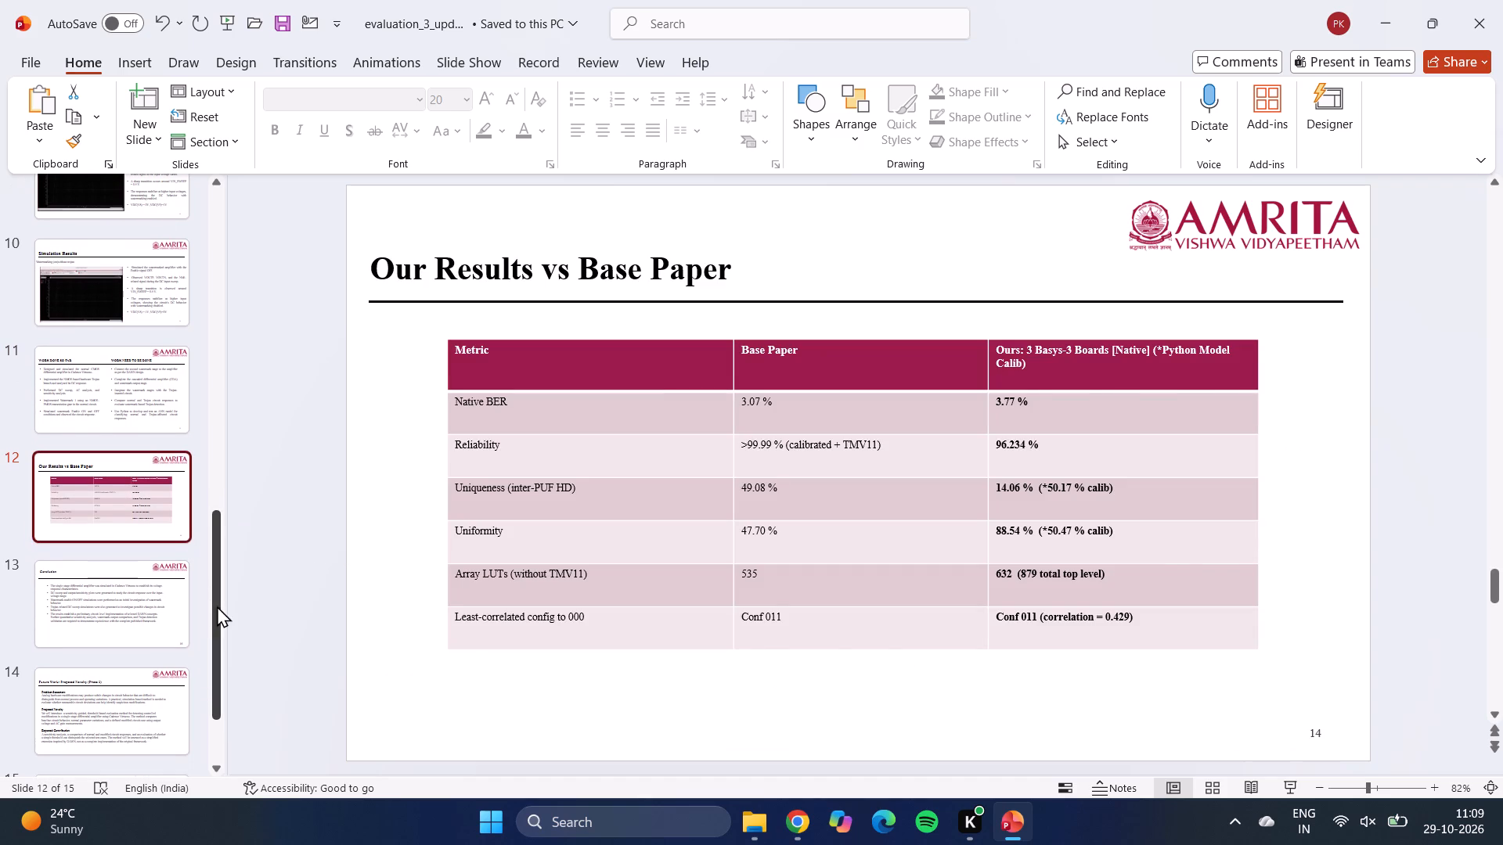
pyautogui.click(169, 601)
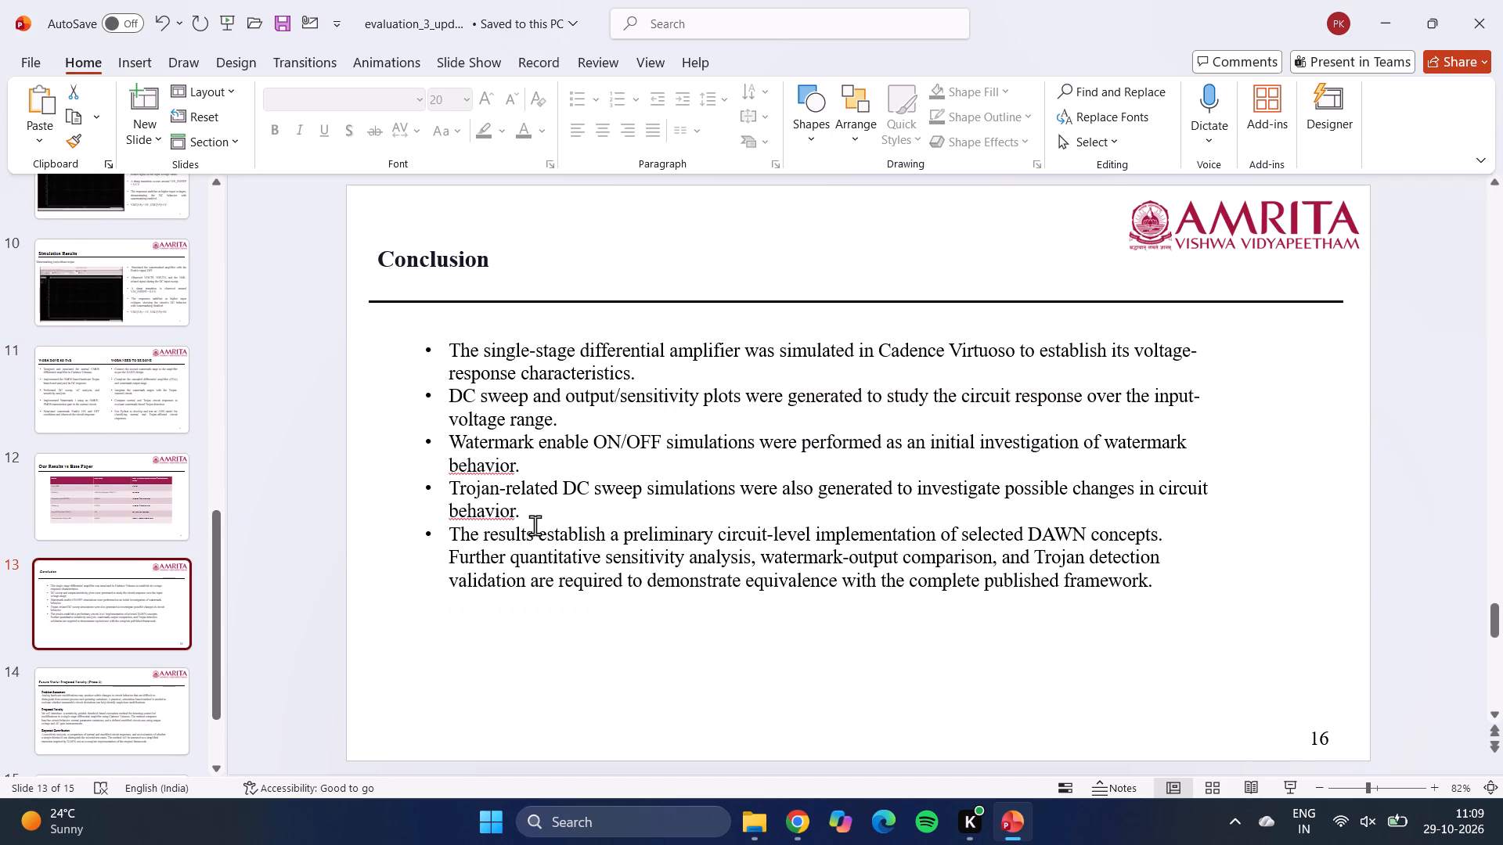
pyautogui.moveTo(578, 556); pyautogui.dragTo(1273, 549)
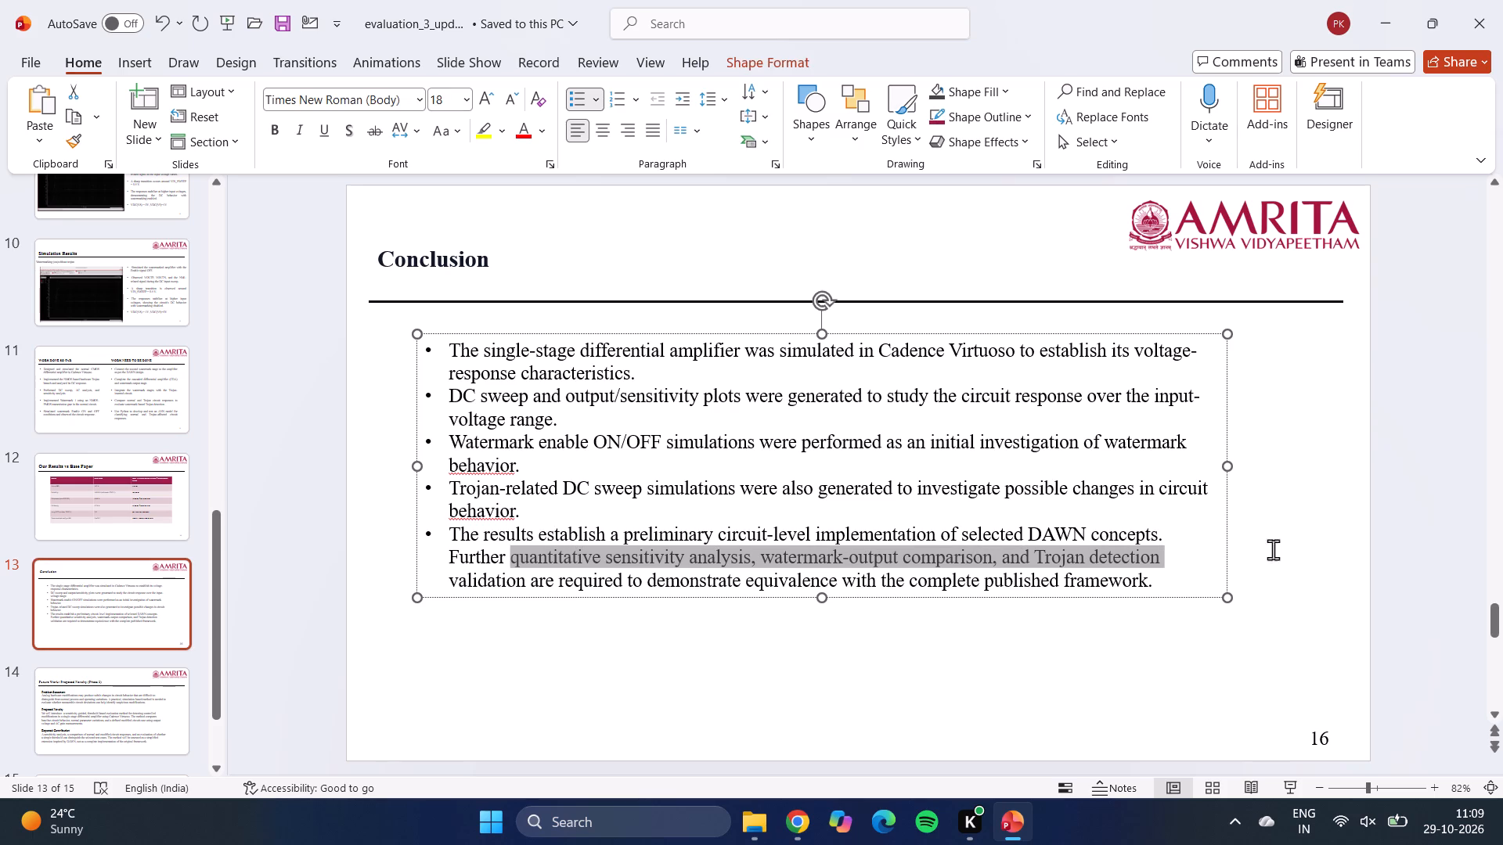
pyautogui.moveTo(1273, 549); pyautogui.dragTo(1131, 582)
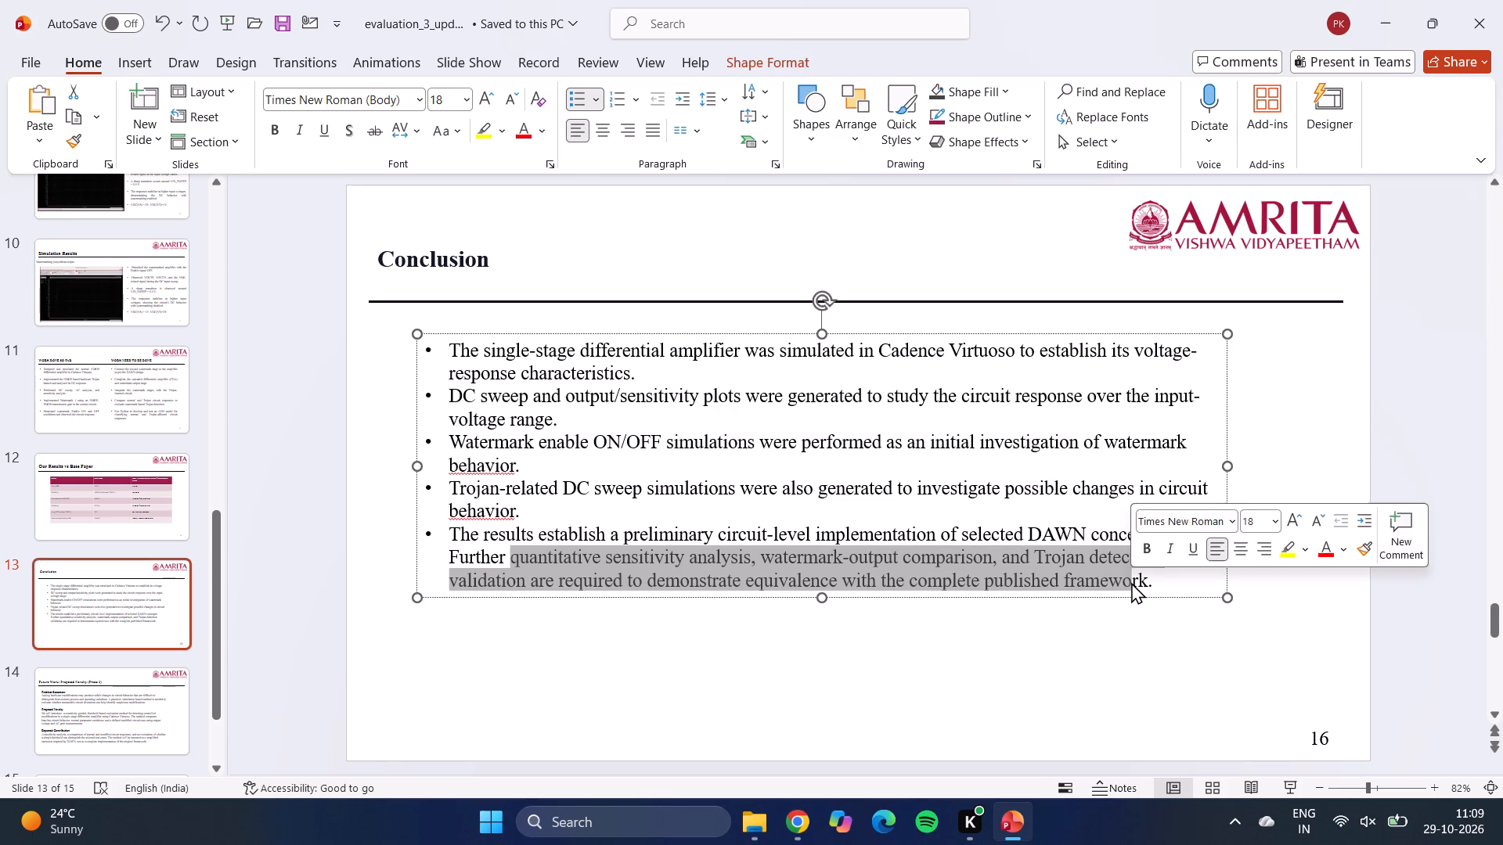
pyautogui.click(1131, 582)
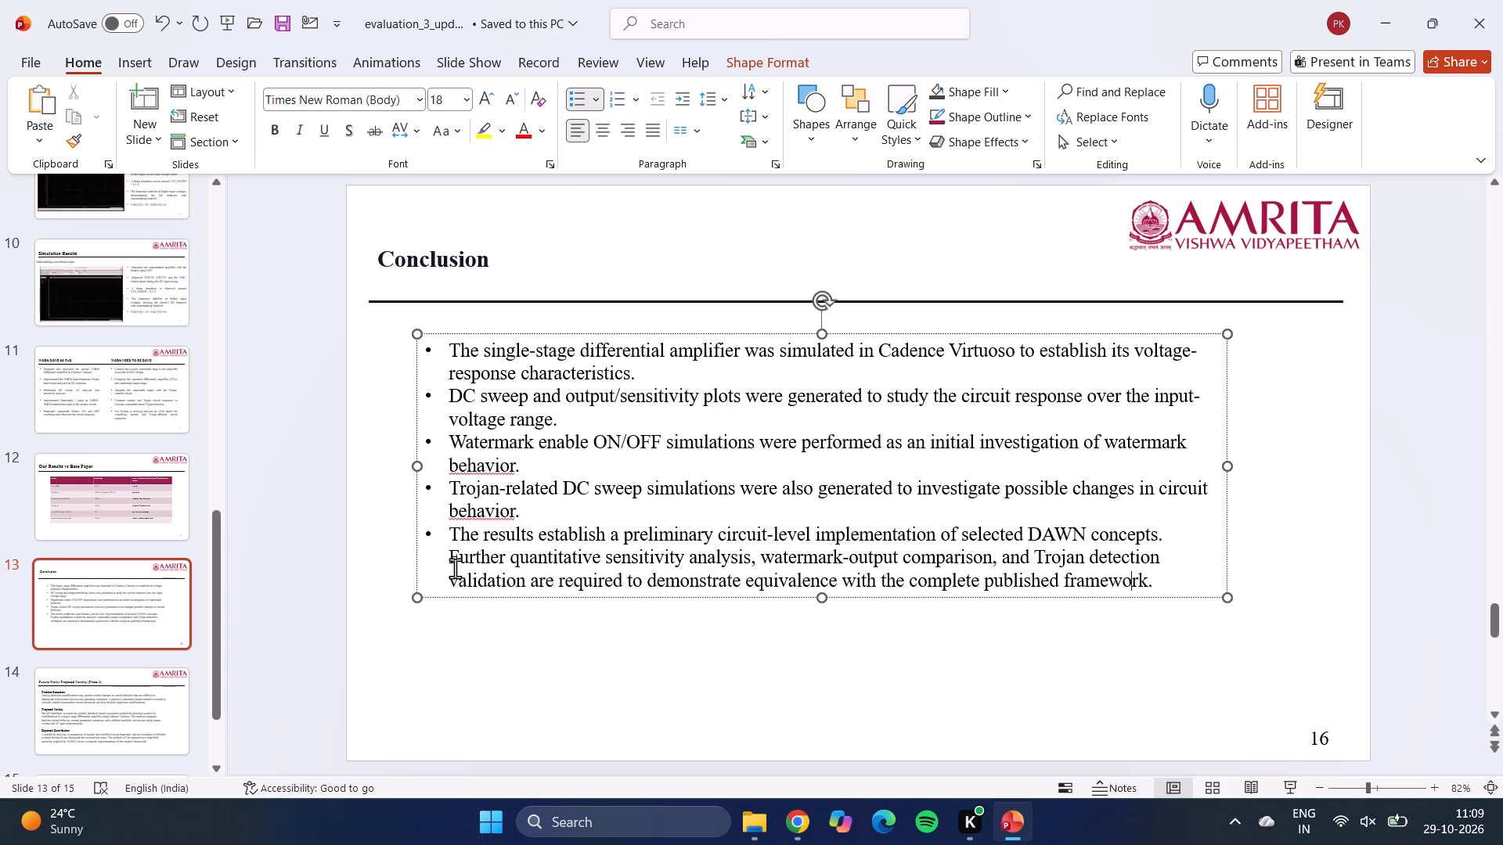
pyautogui.click(229, 593)
pyautogui.click(160, 665)
pyautogui.click(158, 702)
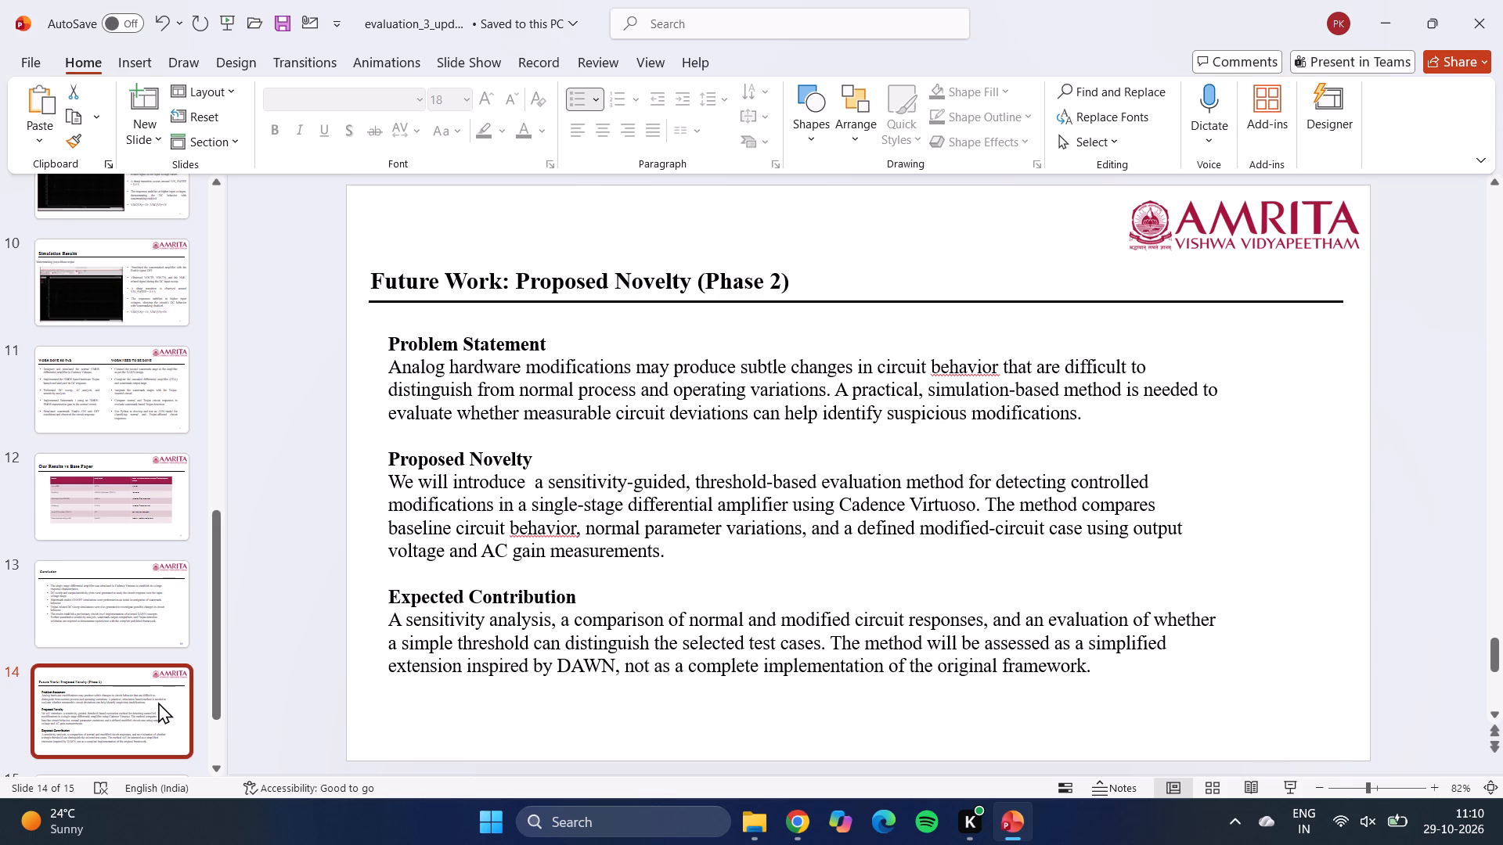
pyautogui.press('Up')
pyautogui.press('Up')
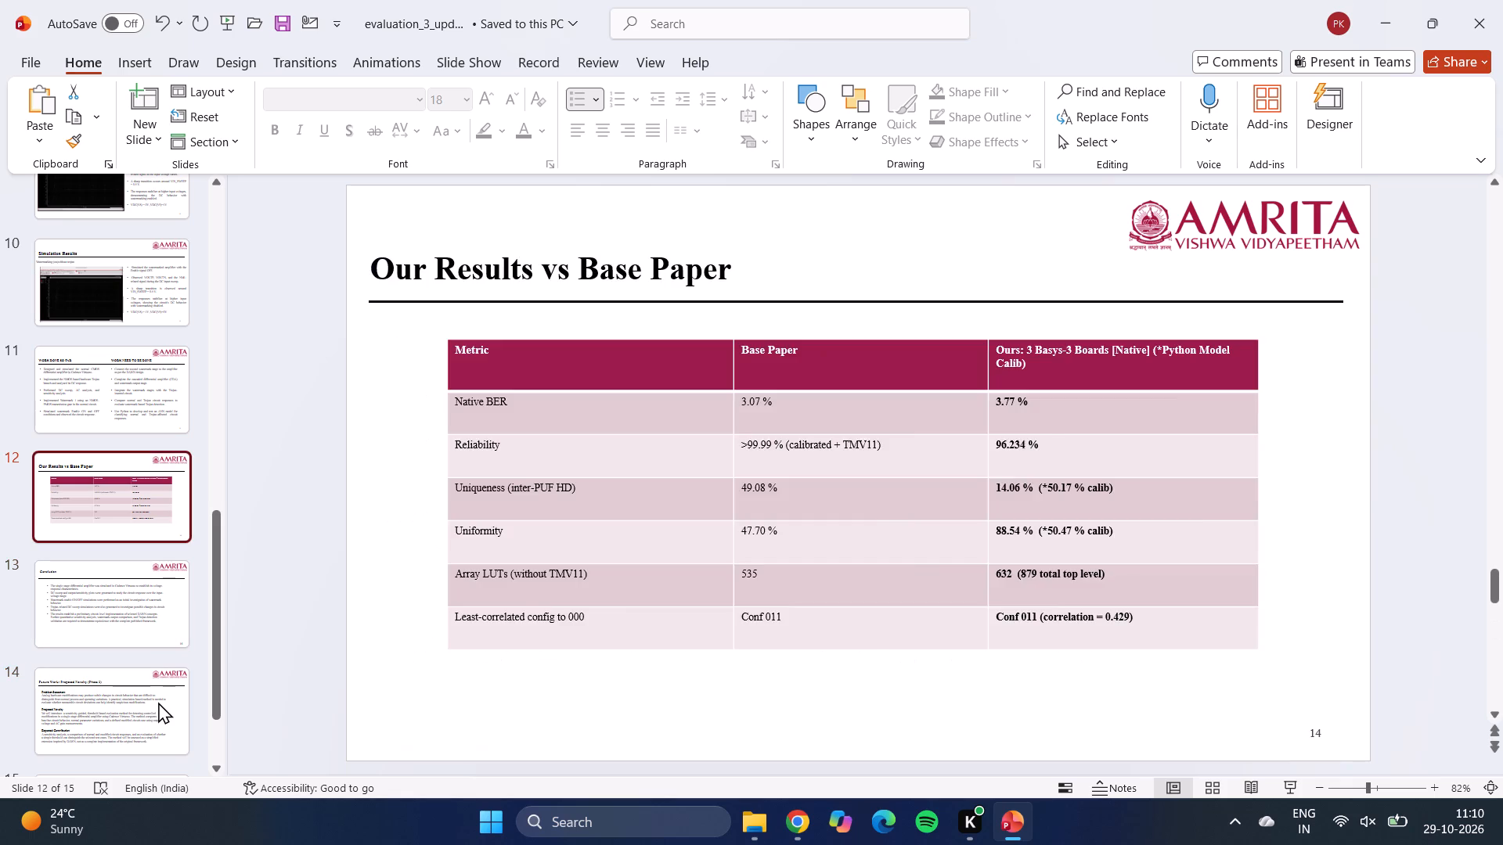
pyautogui.press('Up')
pyautogui.press('Down')
# Save the presentation.
pyautogui.click(276, 36)
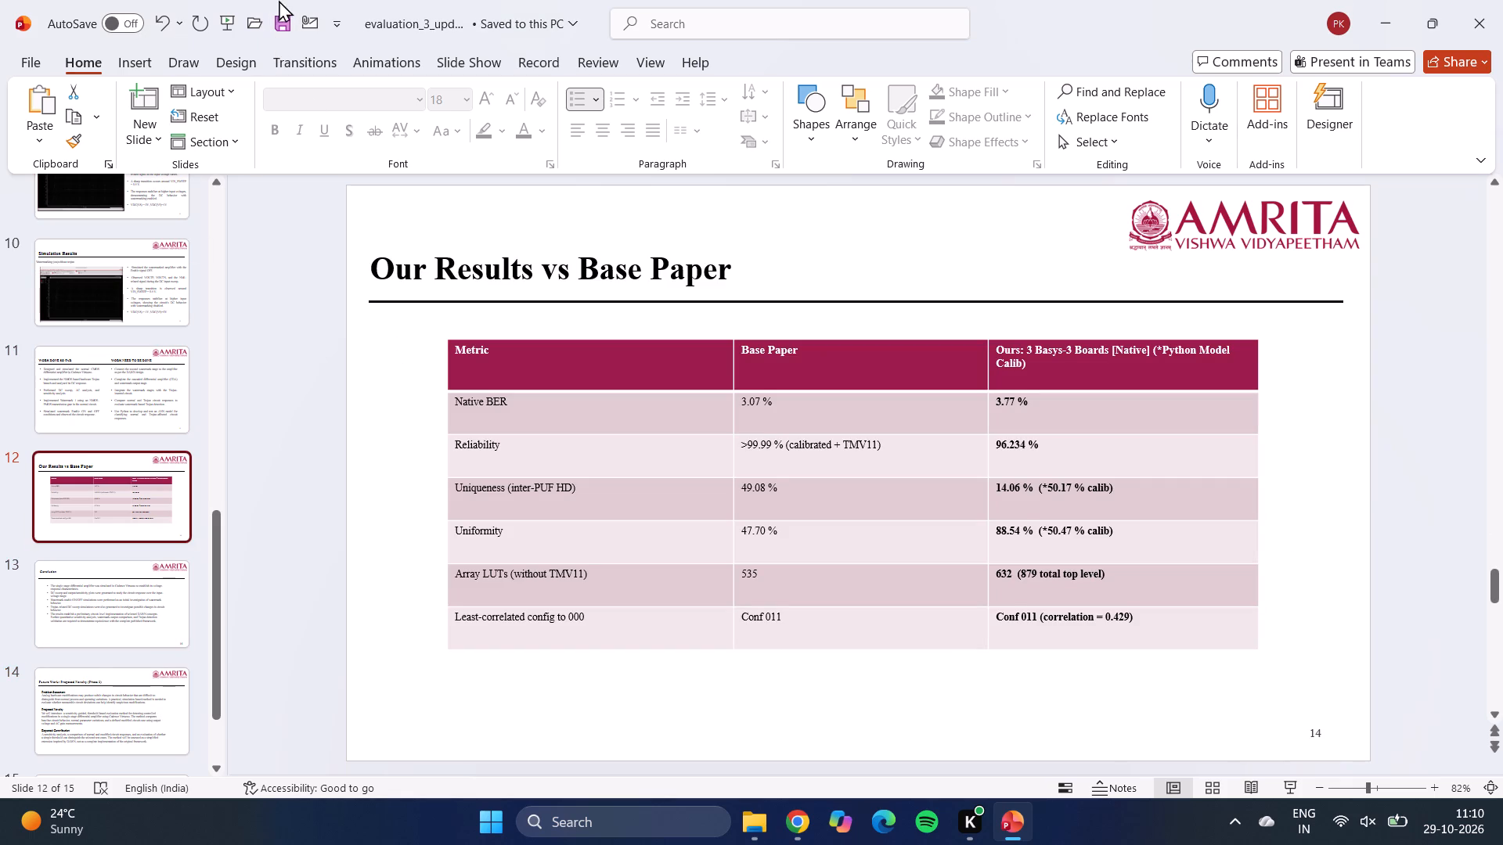
# Check the presentation's file name and save location.
pyautogui.click(501, 32)
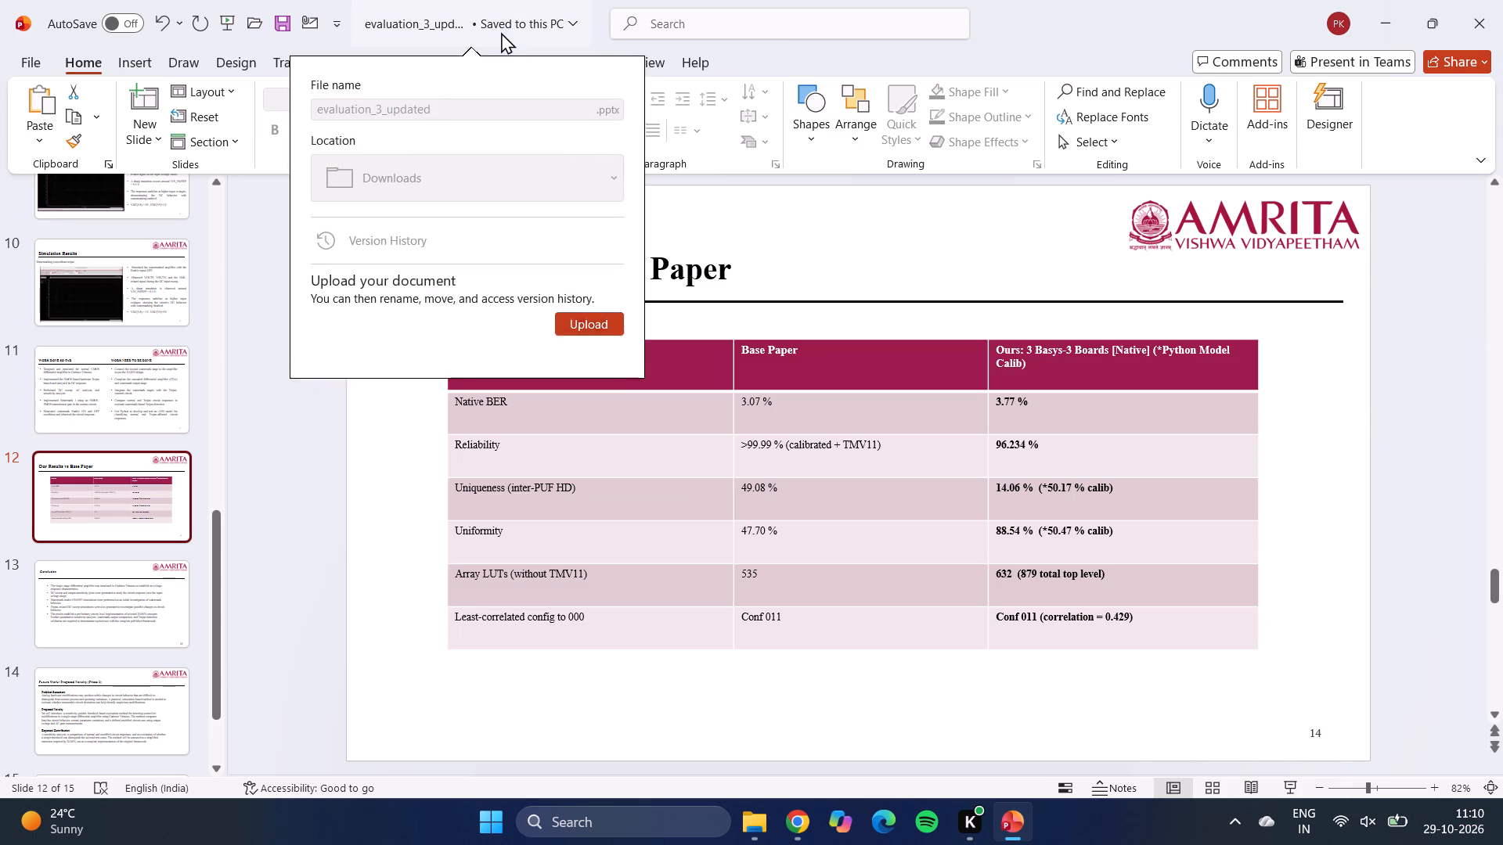
pyautogui.click(261, 225)
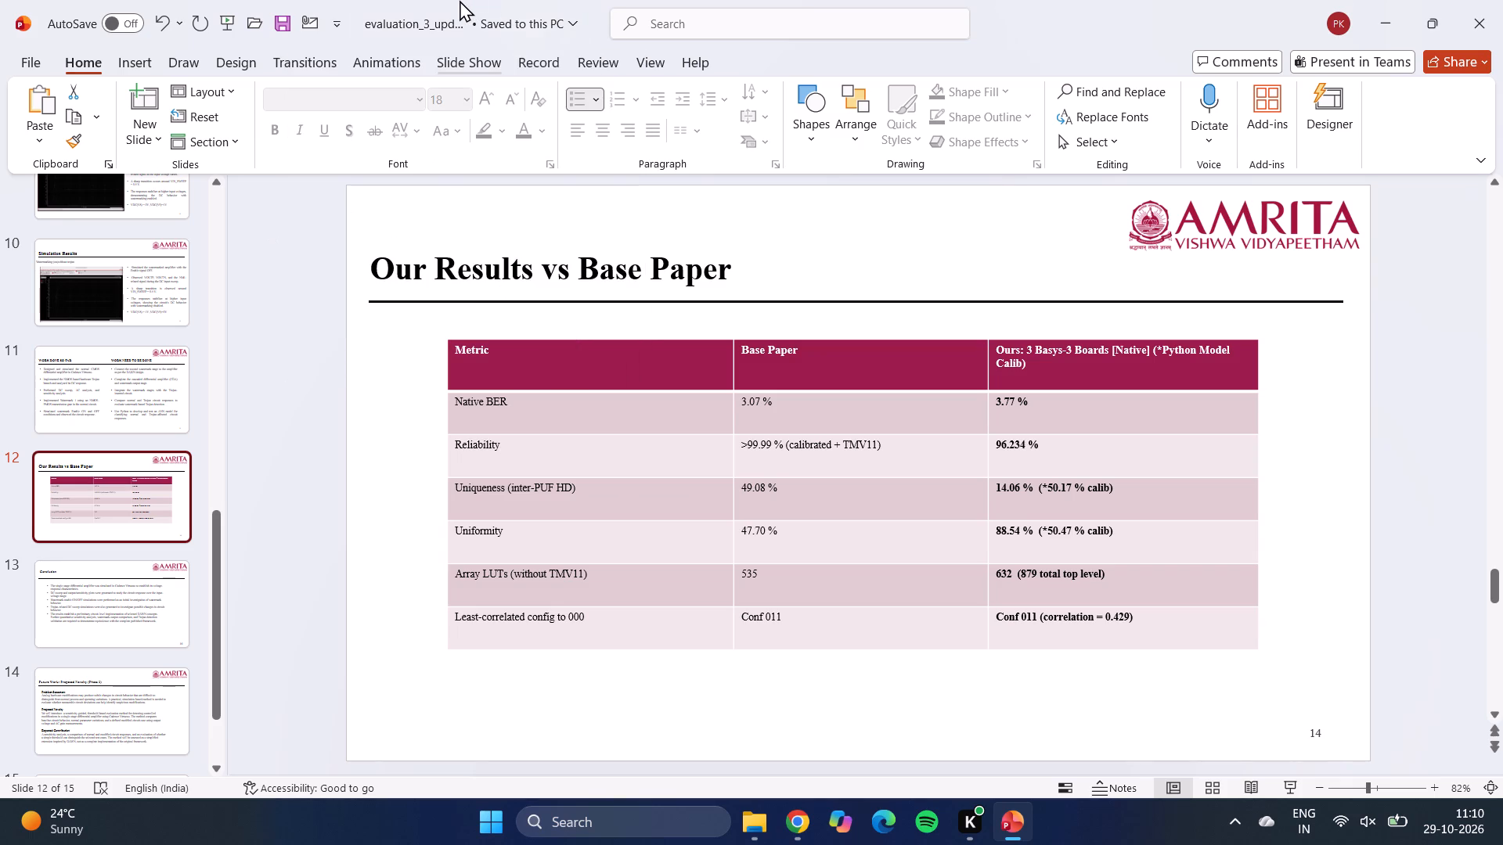
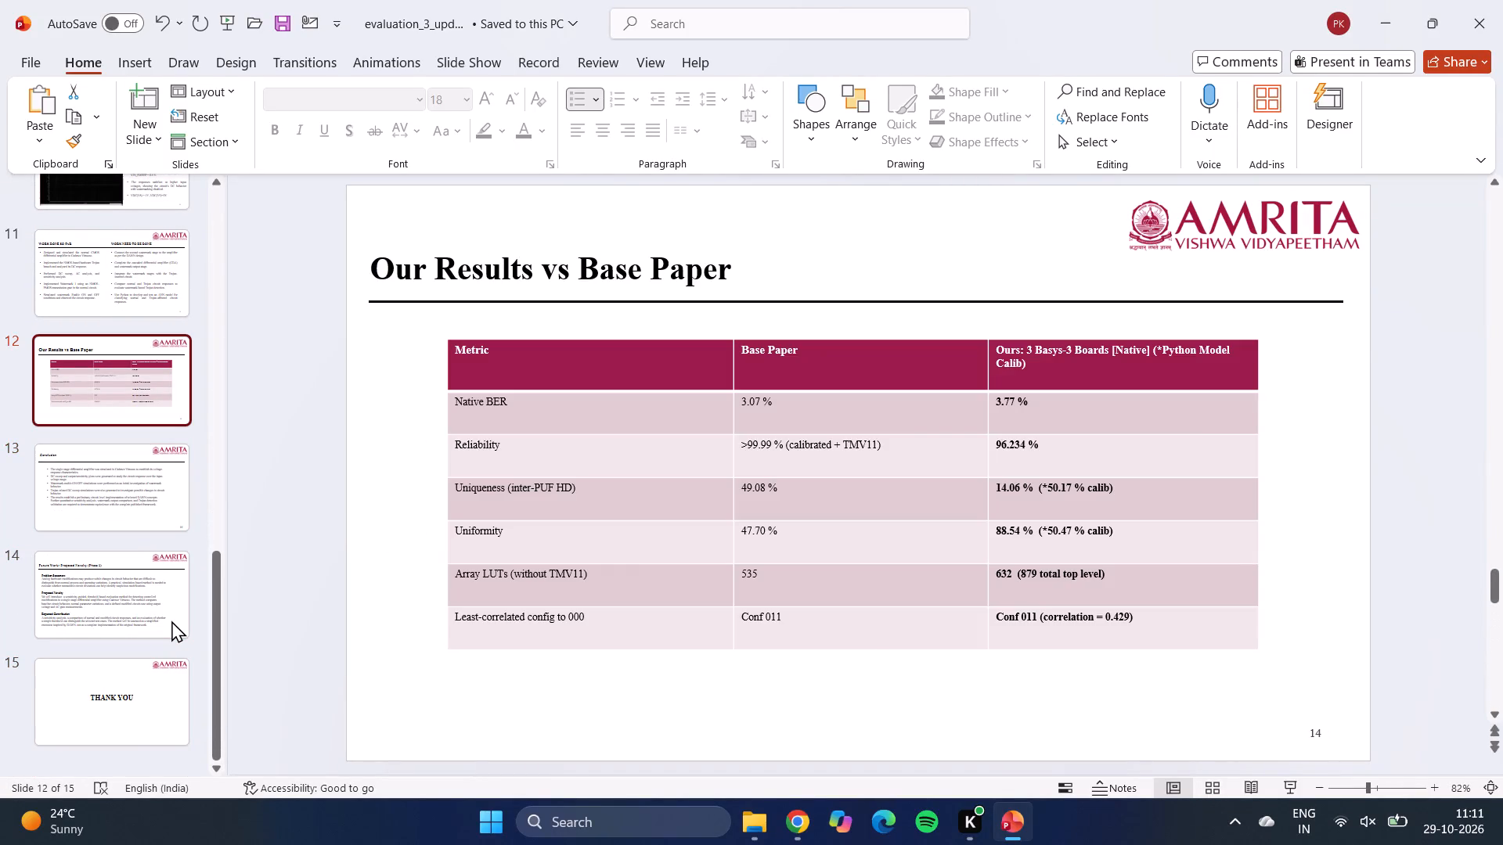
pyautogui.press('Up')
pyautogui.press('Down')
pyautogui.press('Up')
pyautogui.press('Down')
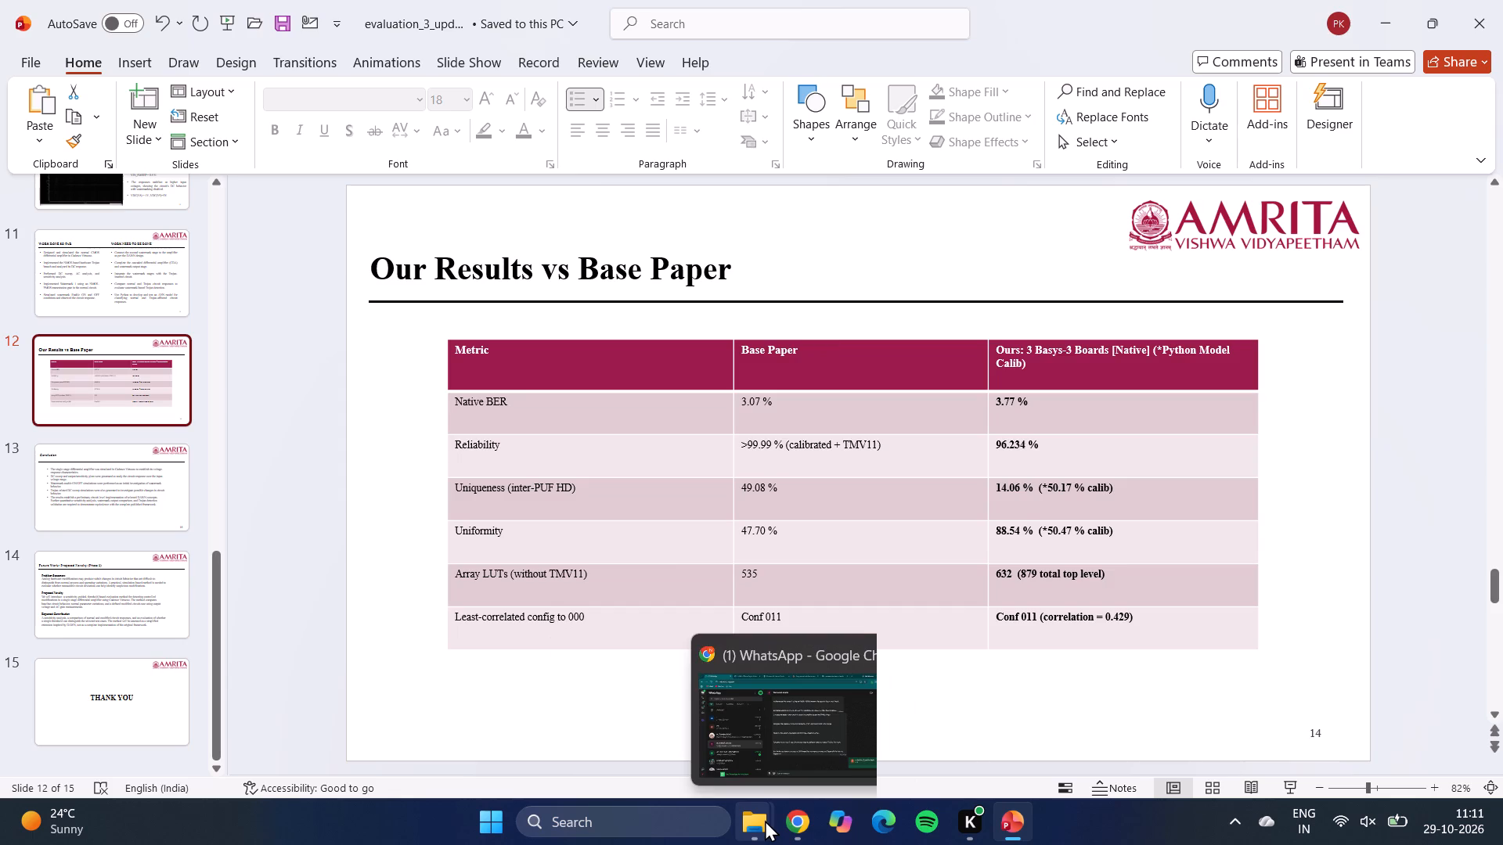
# Switch to File Explorer and bring up the ant_diffamp_results folder.
pyautogui.click(812, 723)
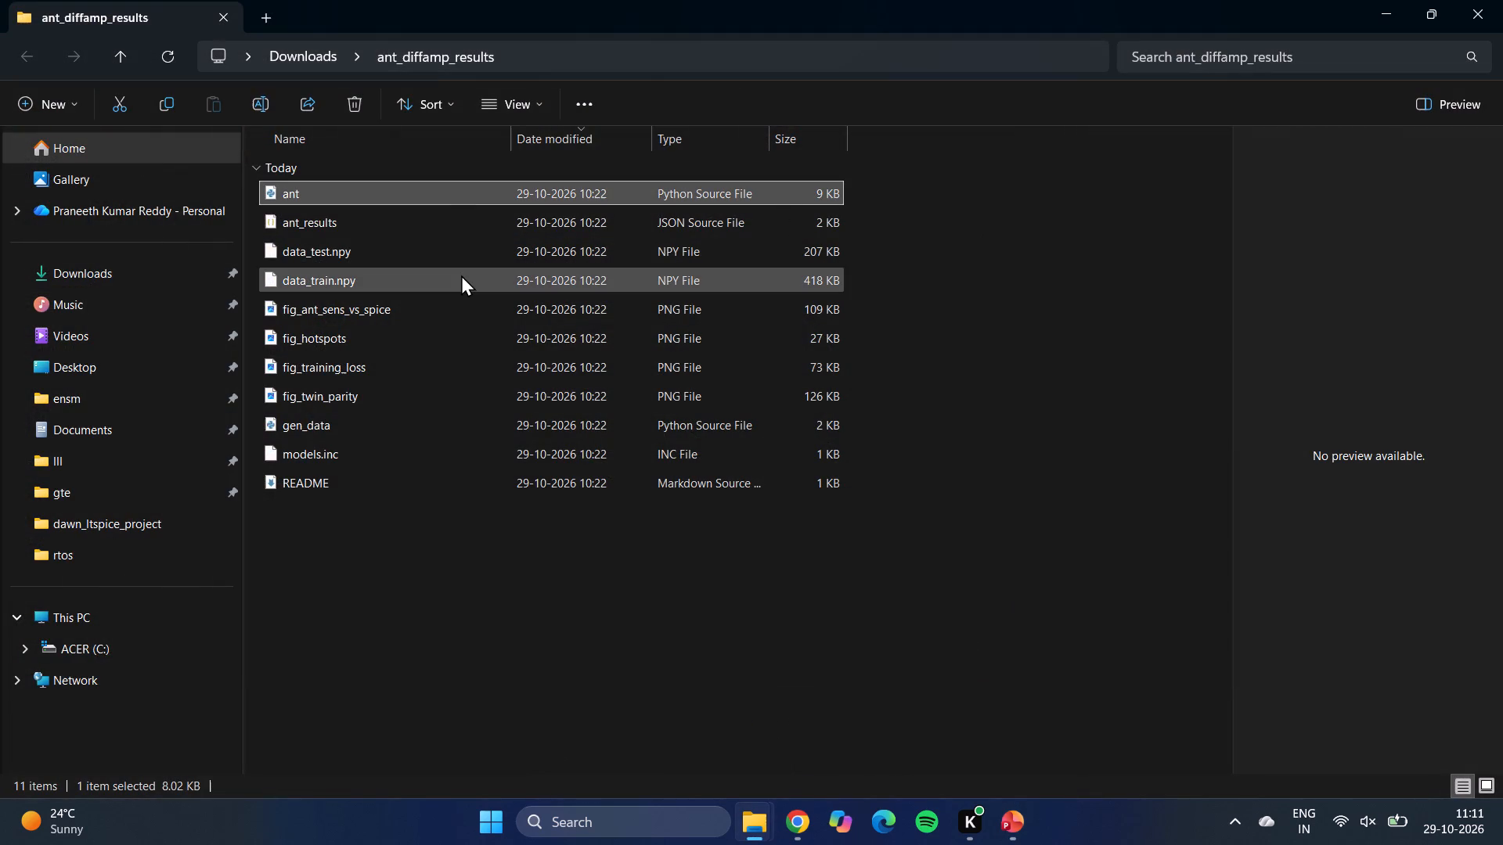
# View the fig_ant_sens_vs_spice figure from the ant_diffamp_results folder and close it.
pyautogui.doubleClick(472, 317)
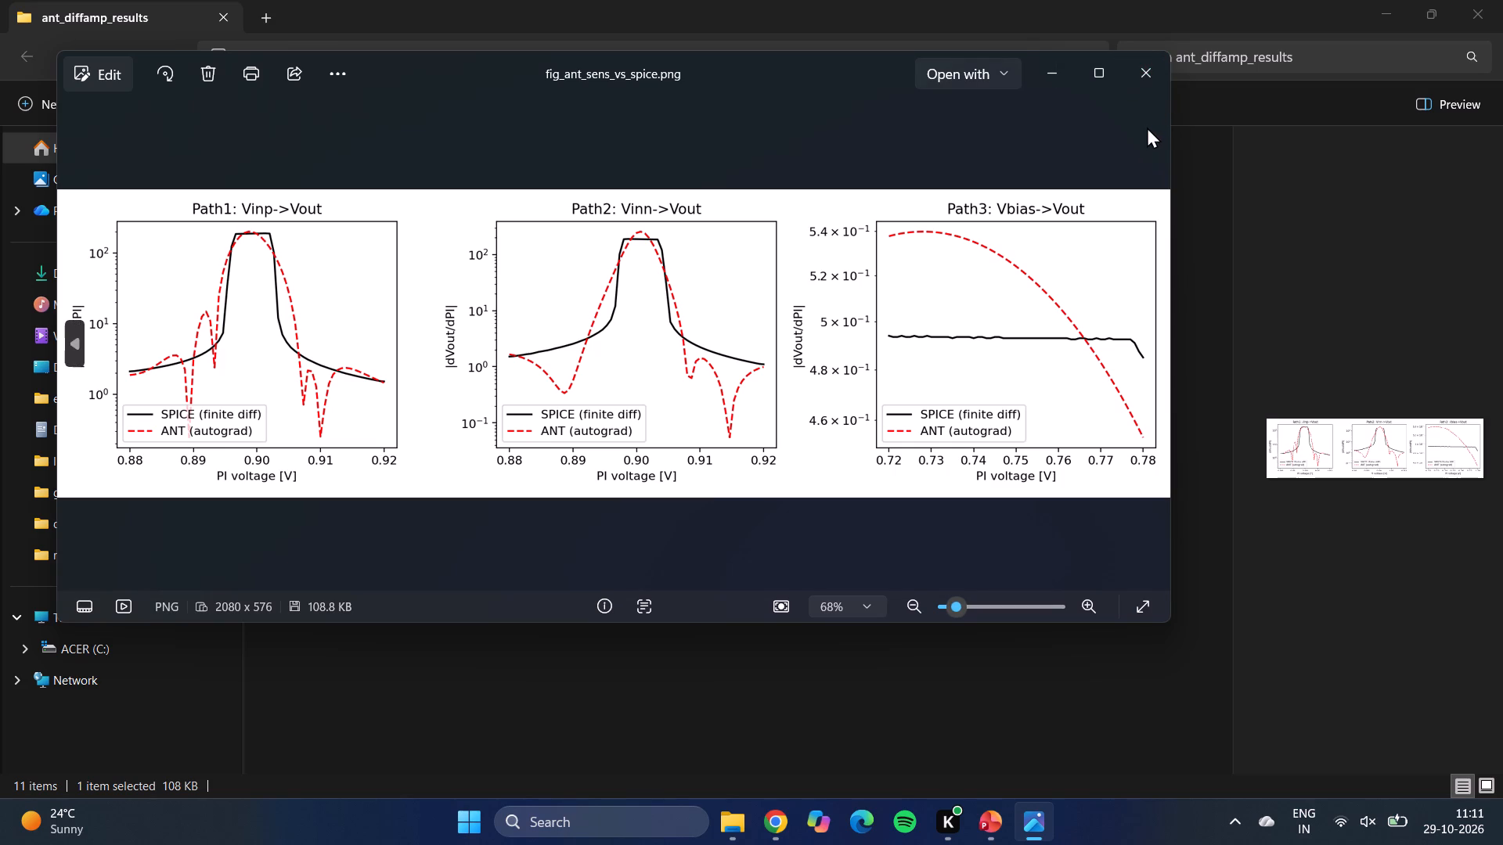
pyautogui.click(1154, 78)
# Switch to the PowerPoint presentation and capture a screenshot of the comparison table on the "Our Results vs Base Paper" slide.
pyautogui.click(1003, 714)
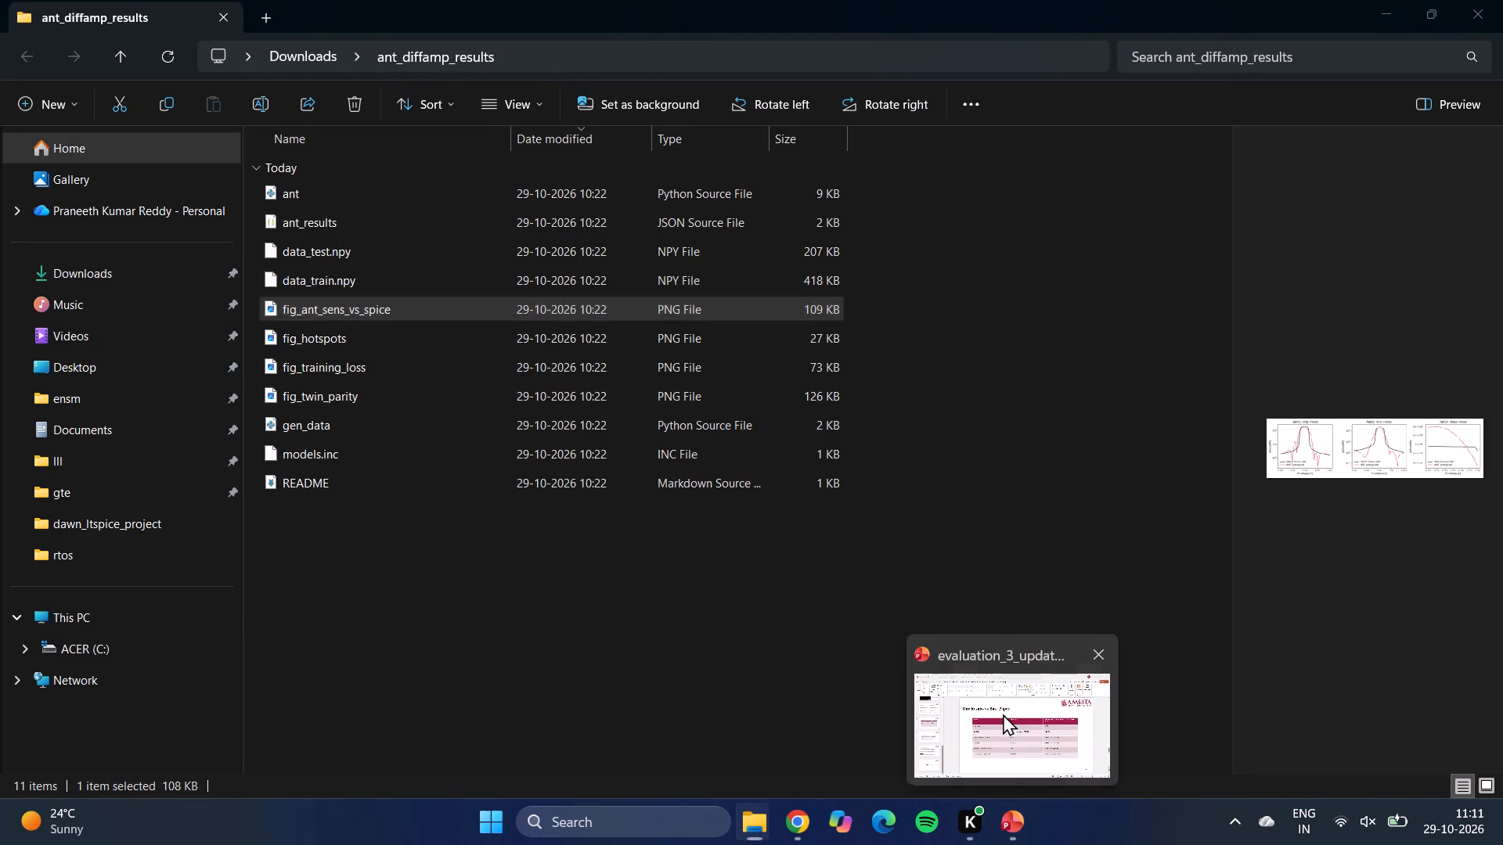
pyautogui.click(629, 526)
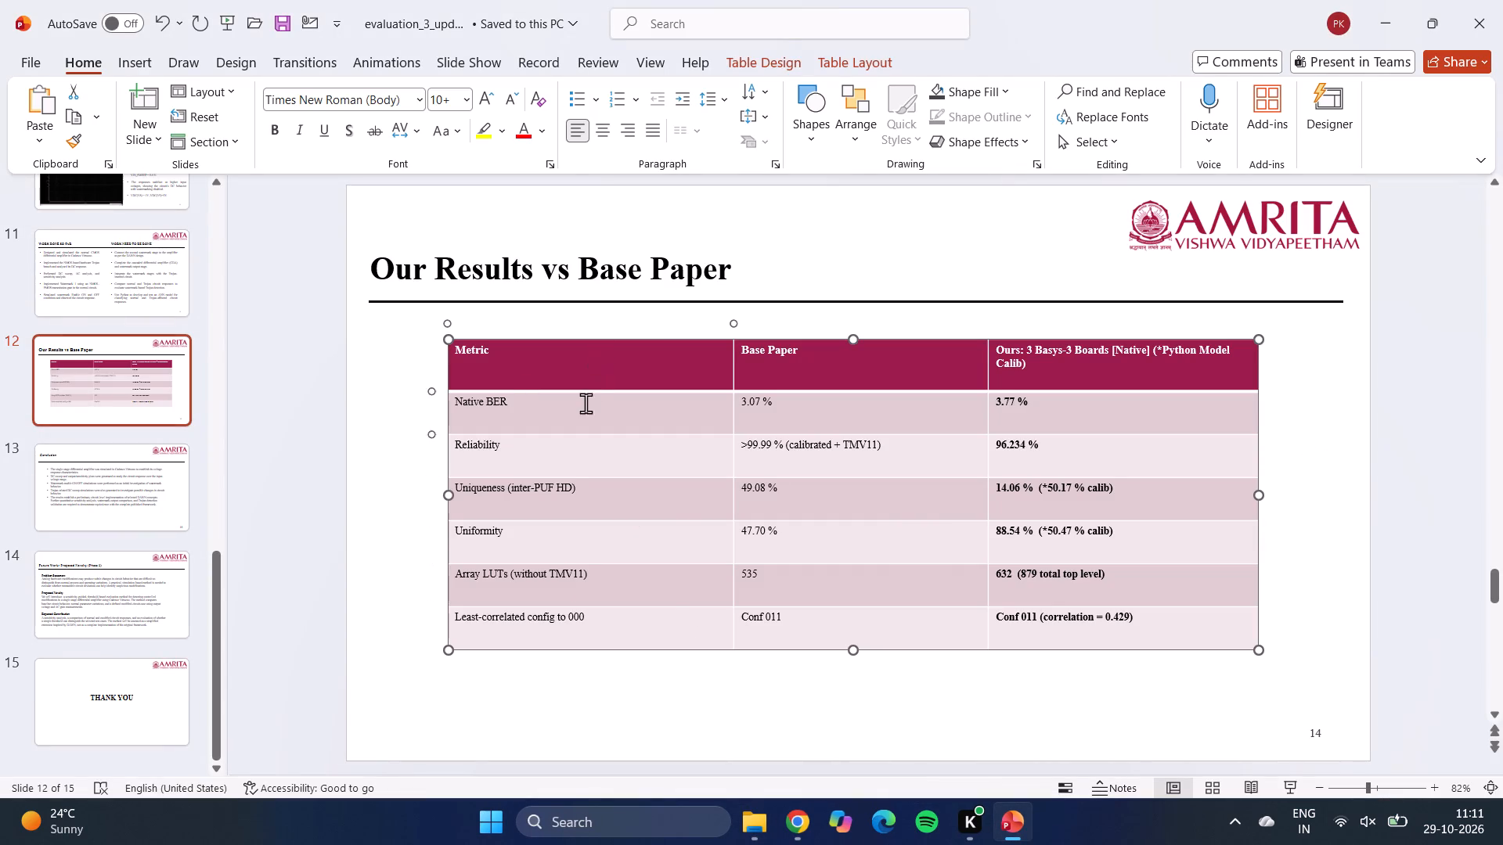
pyautogui.press('Print')
pyautogui.moveTo(377, 314); pyautogui.dragTo(1291, 683)
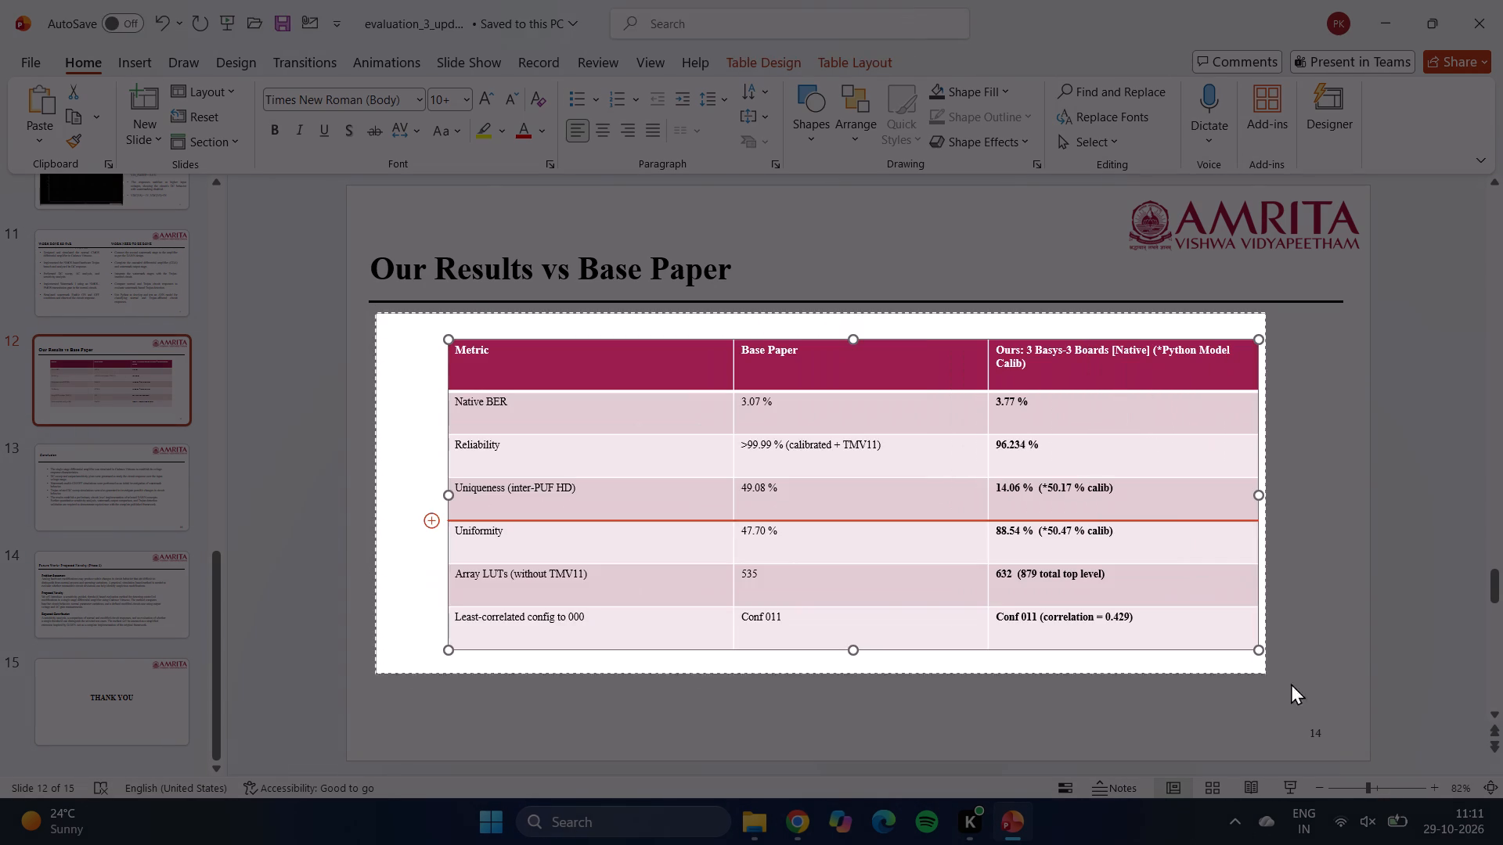
pyautogui.moveTo(1291, 683); pyautogui.dragTo(1348, 715)
# Take another screenshot of the "Our Results vs Base Paper" slide.
pyautogui.hscroll(-1, 927, 676)
pyautogui.press('Print')
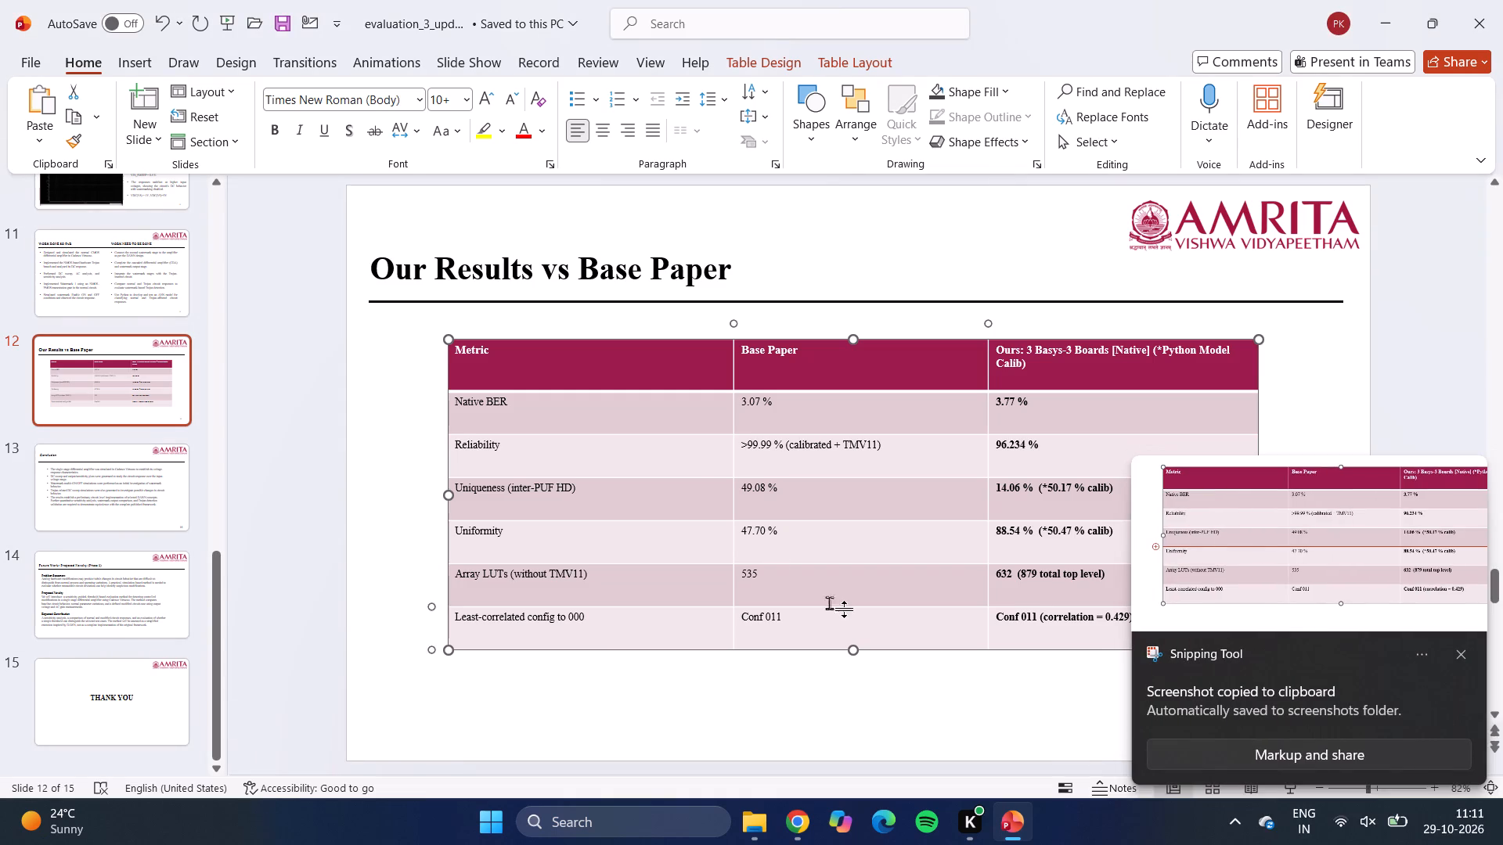
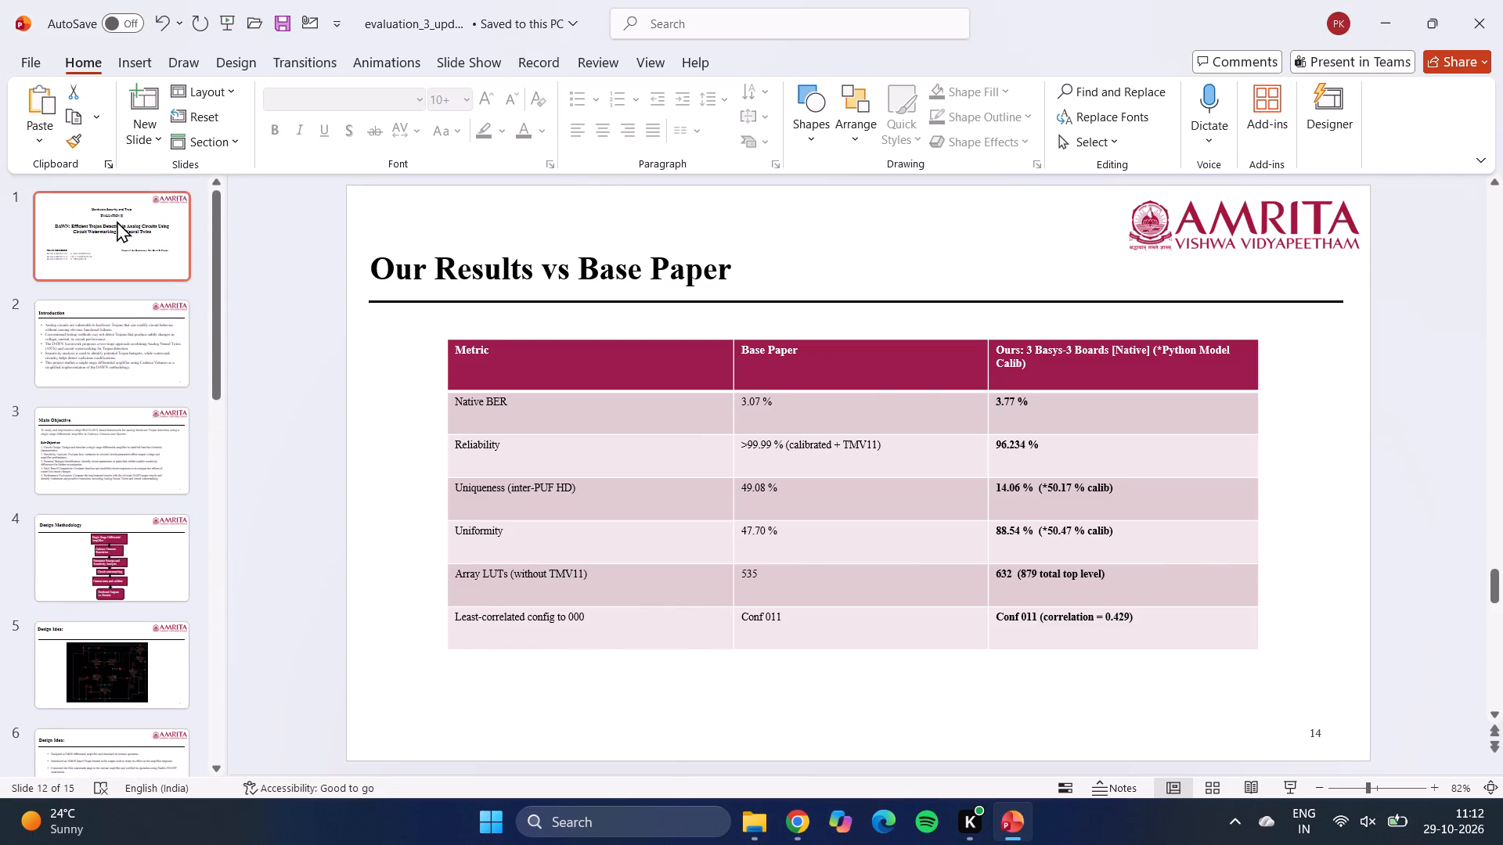
# Review the presentation's slides from the title through to the closing slide, and return to the "Our Results vs Base Paper" slide.
pyautogui.press('Down')
pyautogui.press('Down')
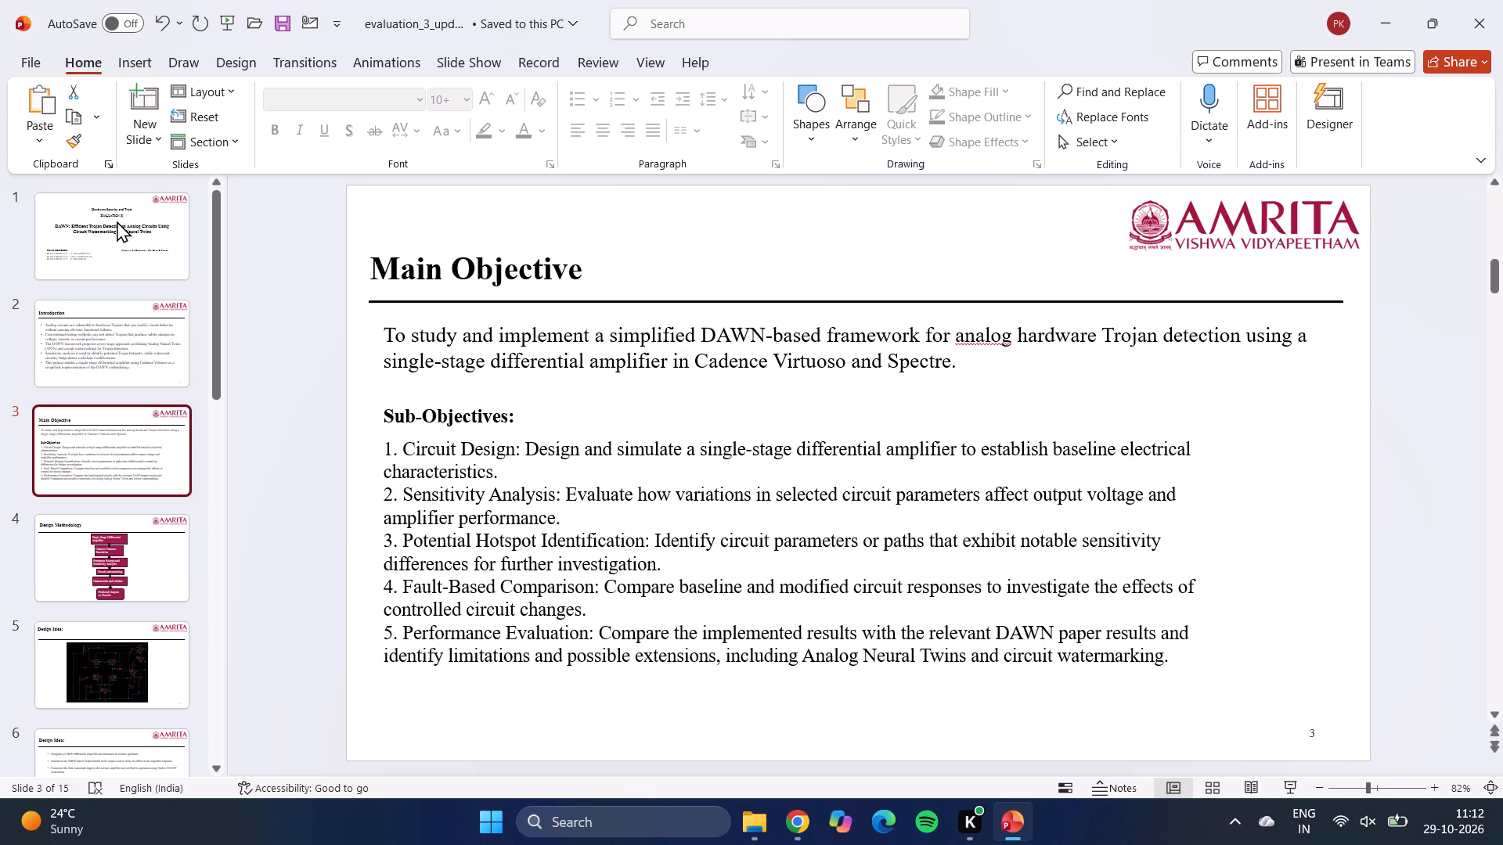
pyautogui.press('Down')
pyautogui.press('Down')
pyautogui.press('Down')
pyautogui.press('Down')
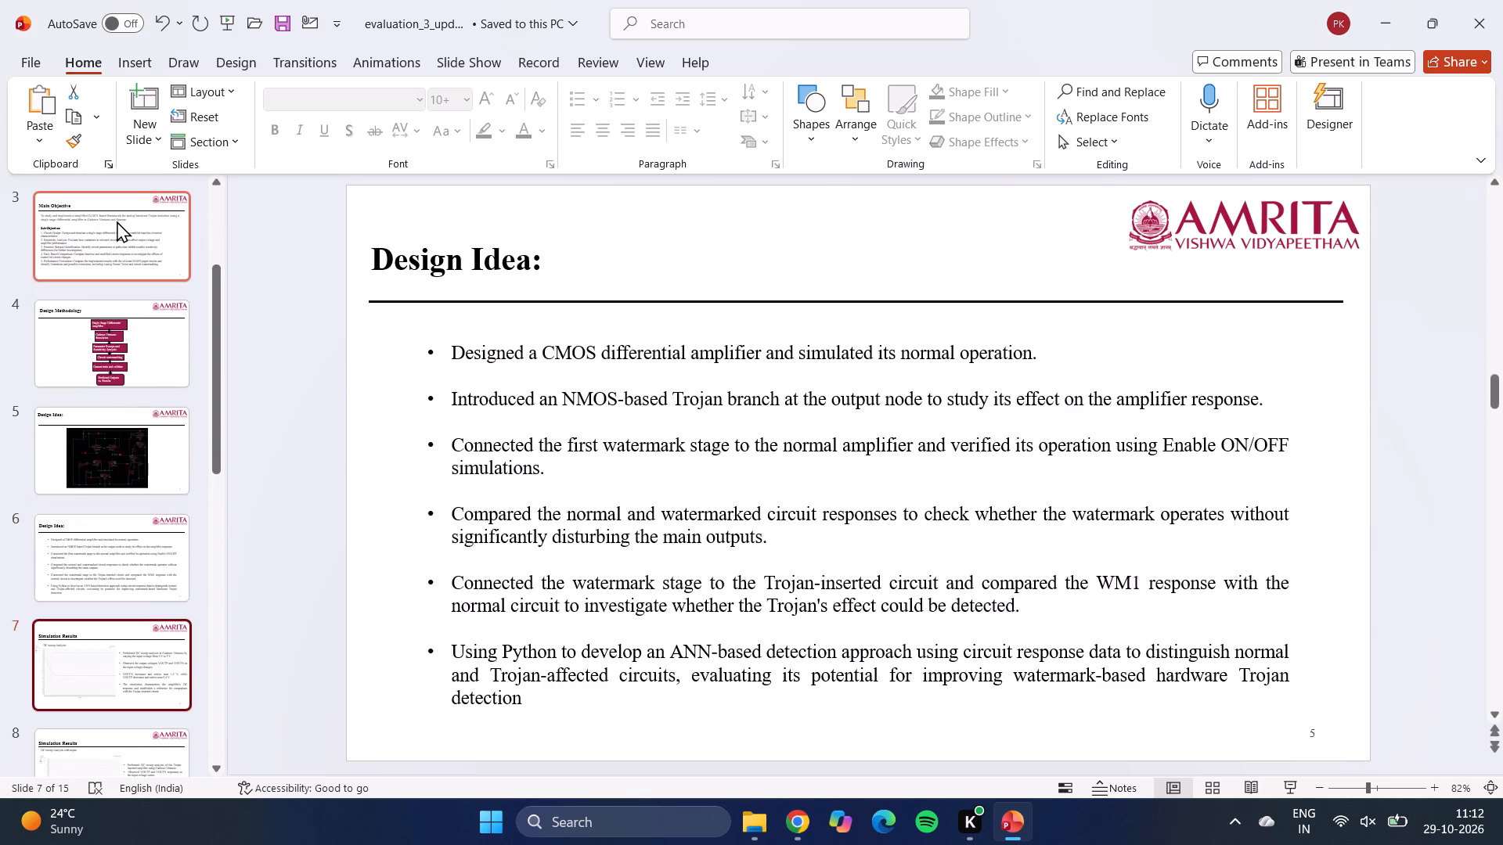
pyautogui.press('Down')
pyautogui.press('Down')
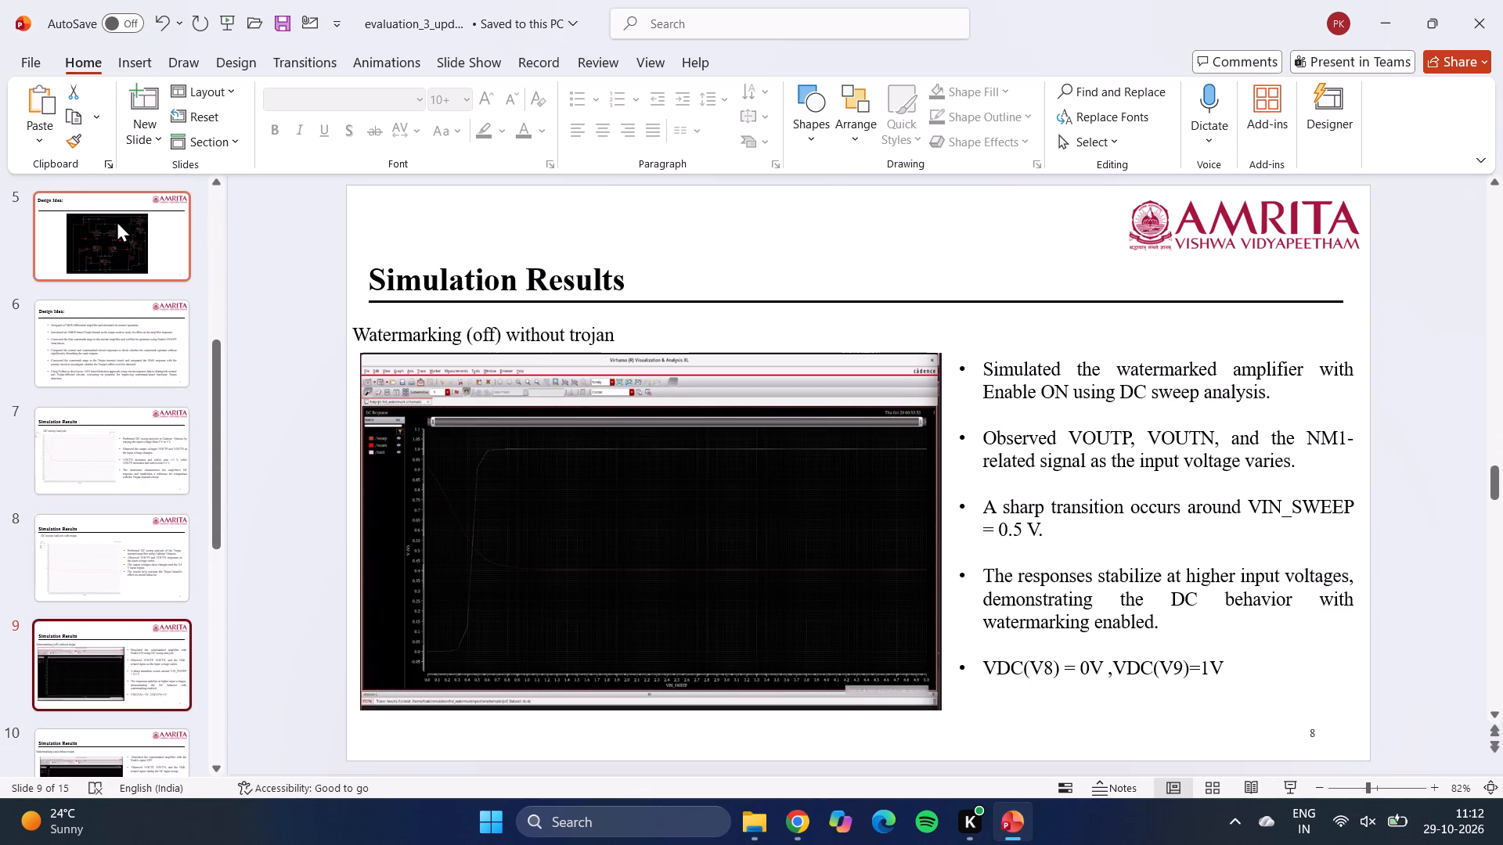
pyautogui.press('Down')
pyautogui.press('Down')
pyautogui.press('Down')
pyautogui.press('Down')
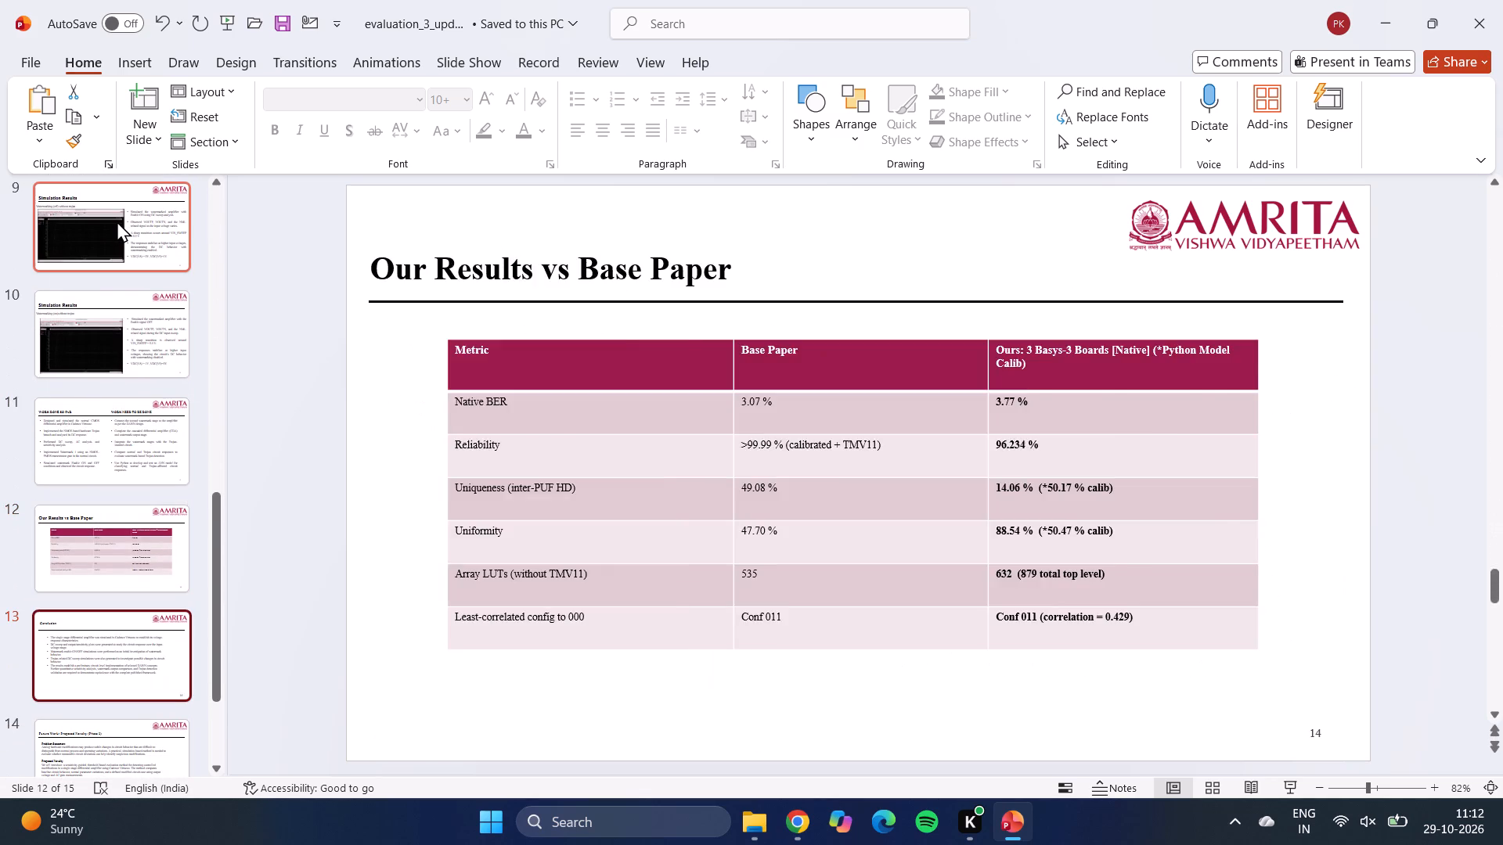
pyautogui.press('Down')
pyautogui.press('Down')
pyautogui.press('Up')
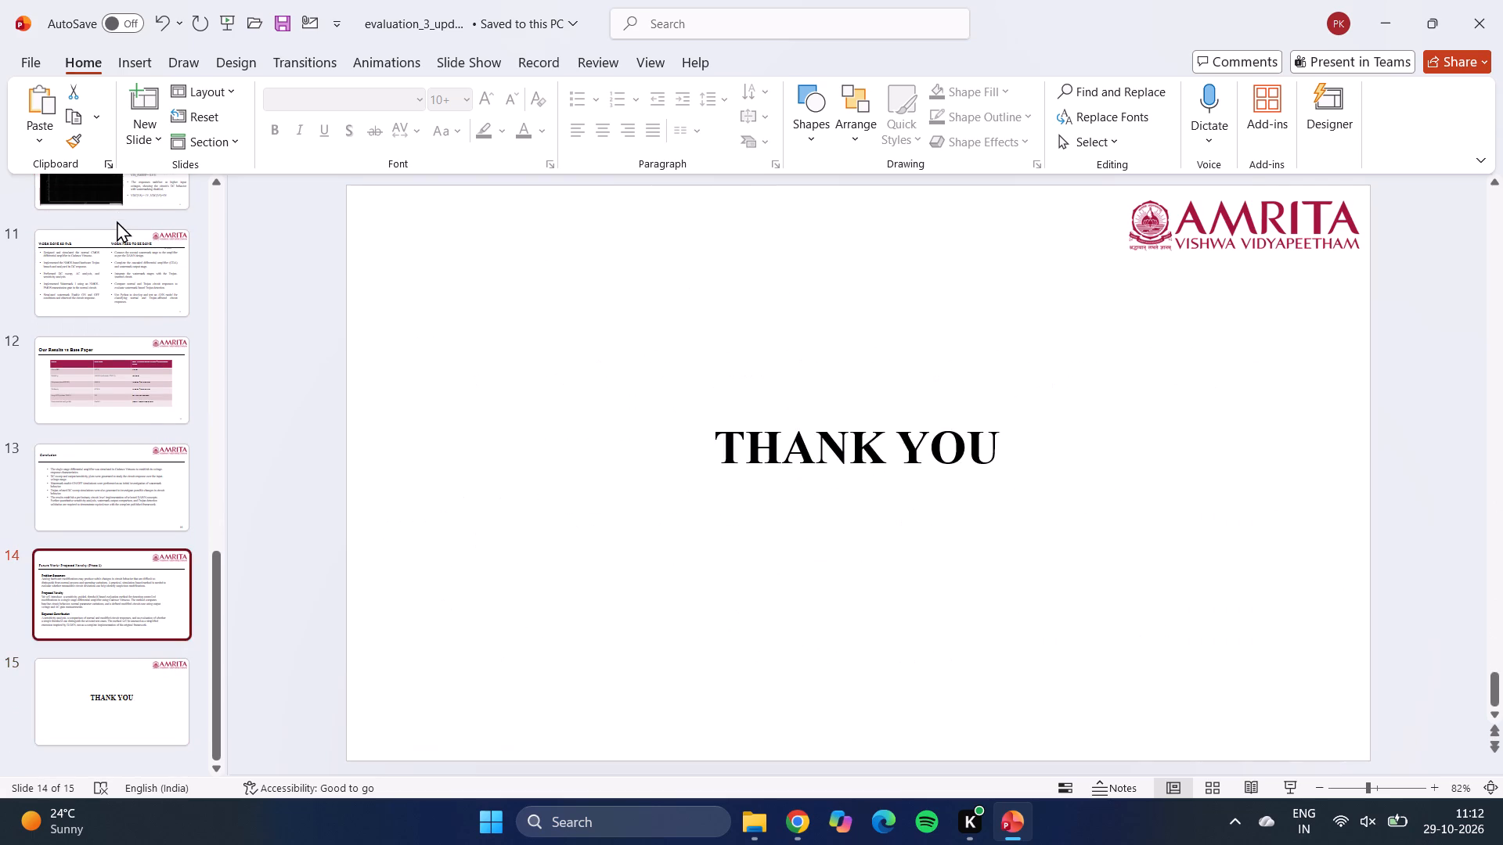
pyautogui.press('Up')
pyautogui.press('Up')
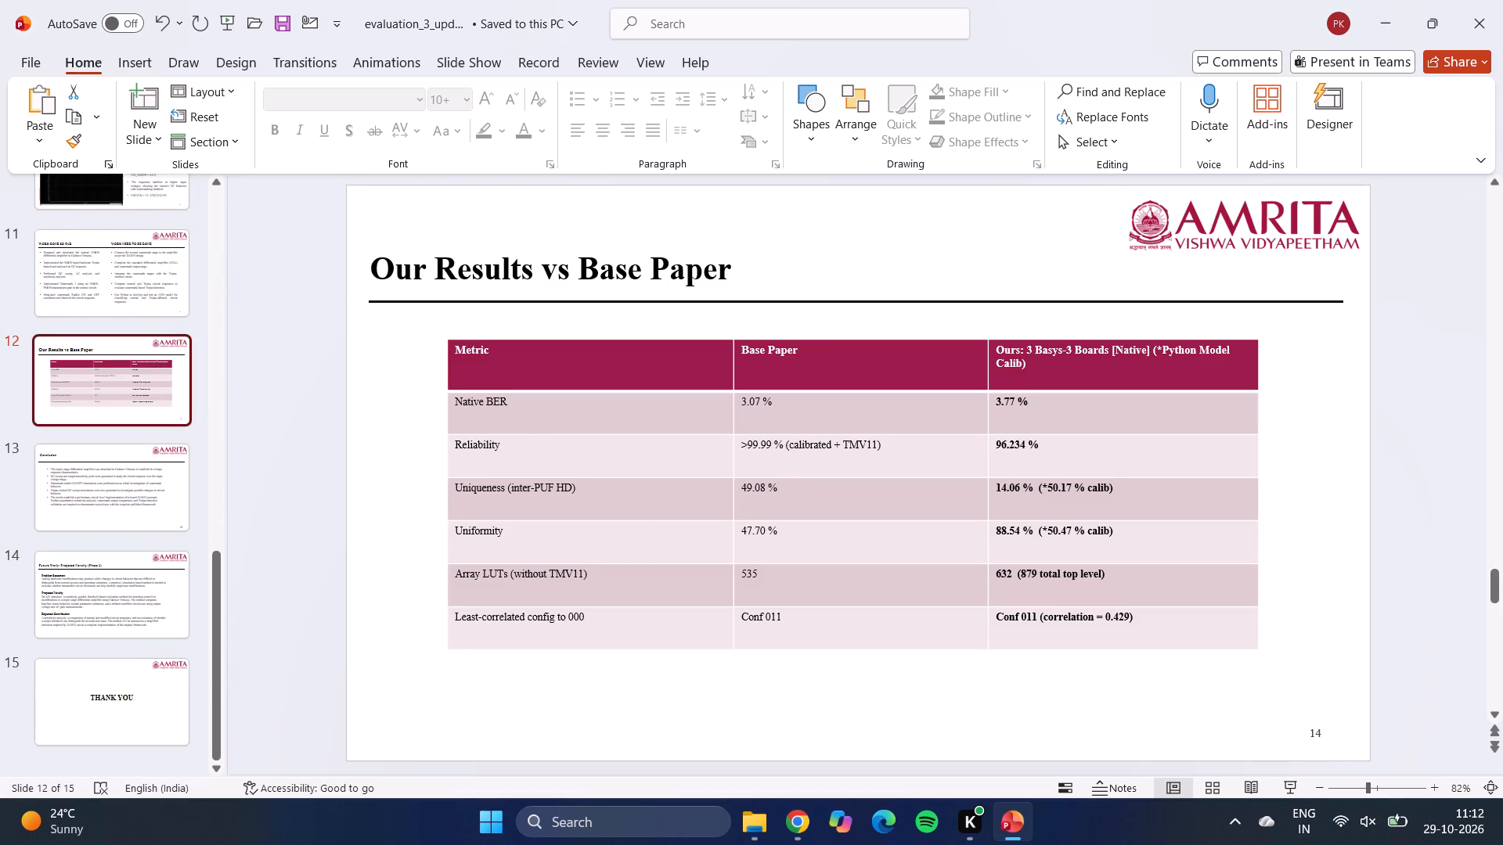
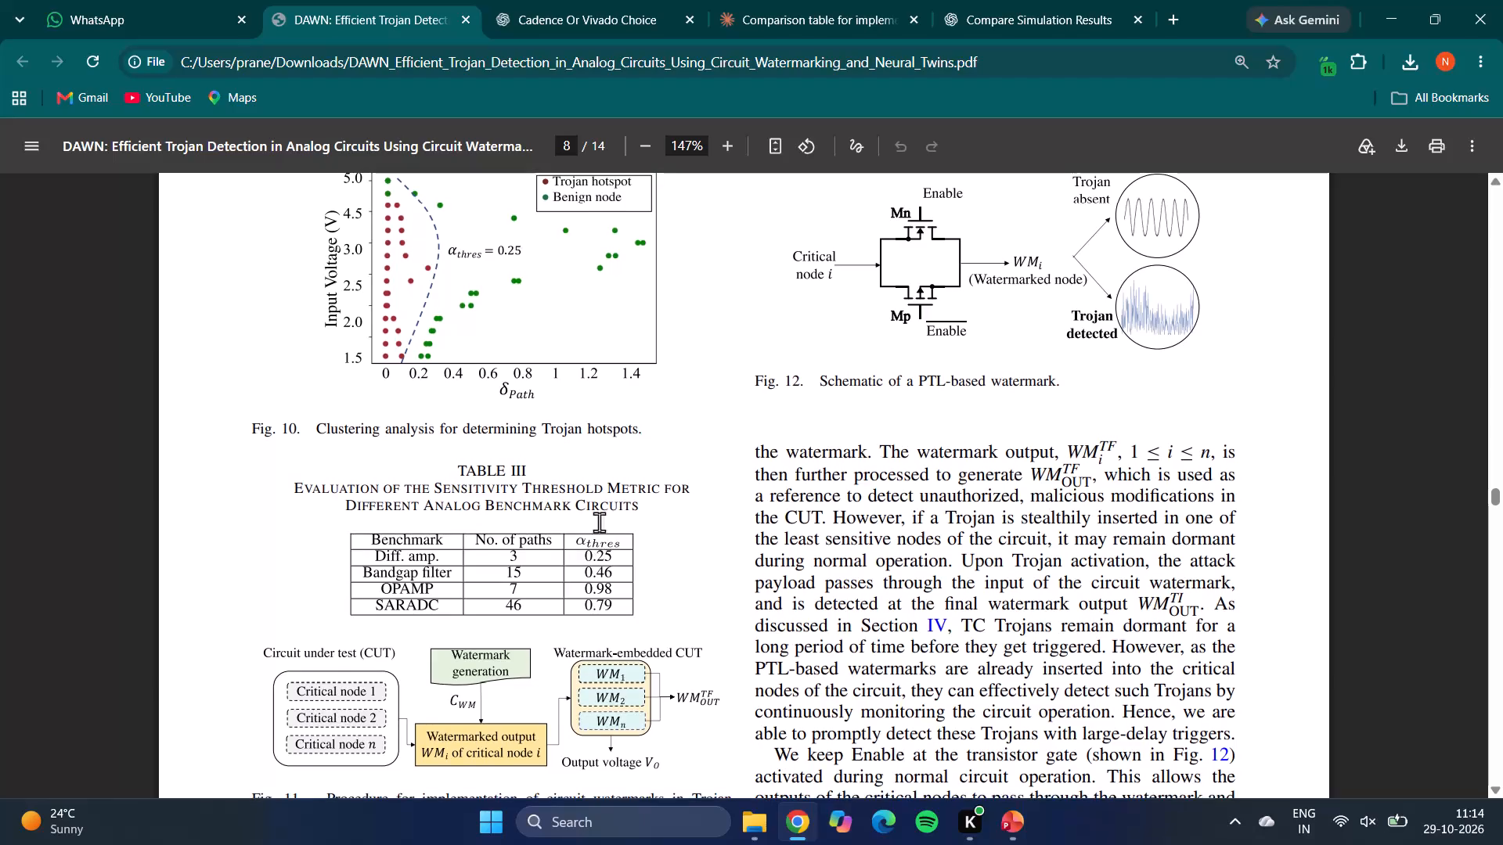
# Examine the DAWN paper's sensitivity threshold table on page 8 and its FET-twin performance table and sensitivity trend plots on page 7.
pyautogui.scroll(-3, 603, 609)
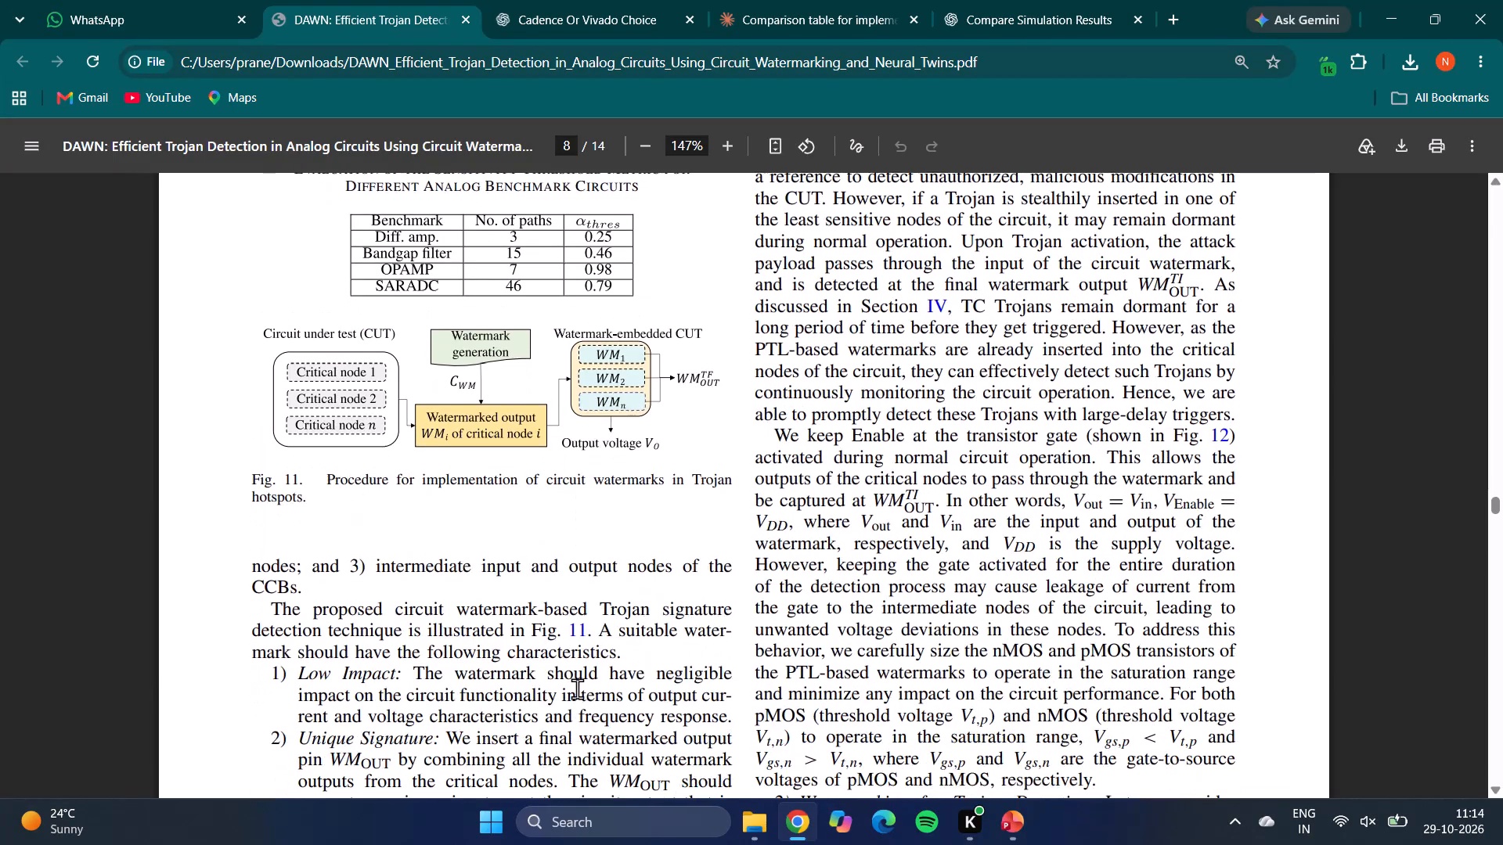
pyautogui.scroll(-2, 577, 689)
pyautogui.scroll(3, 622, 564)
pyautogui.scroll(1, 405, 424)
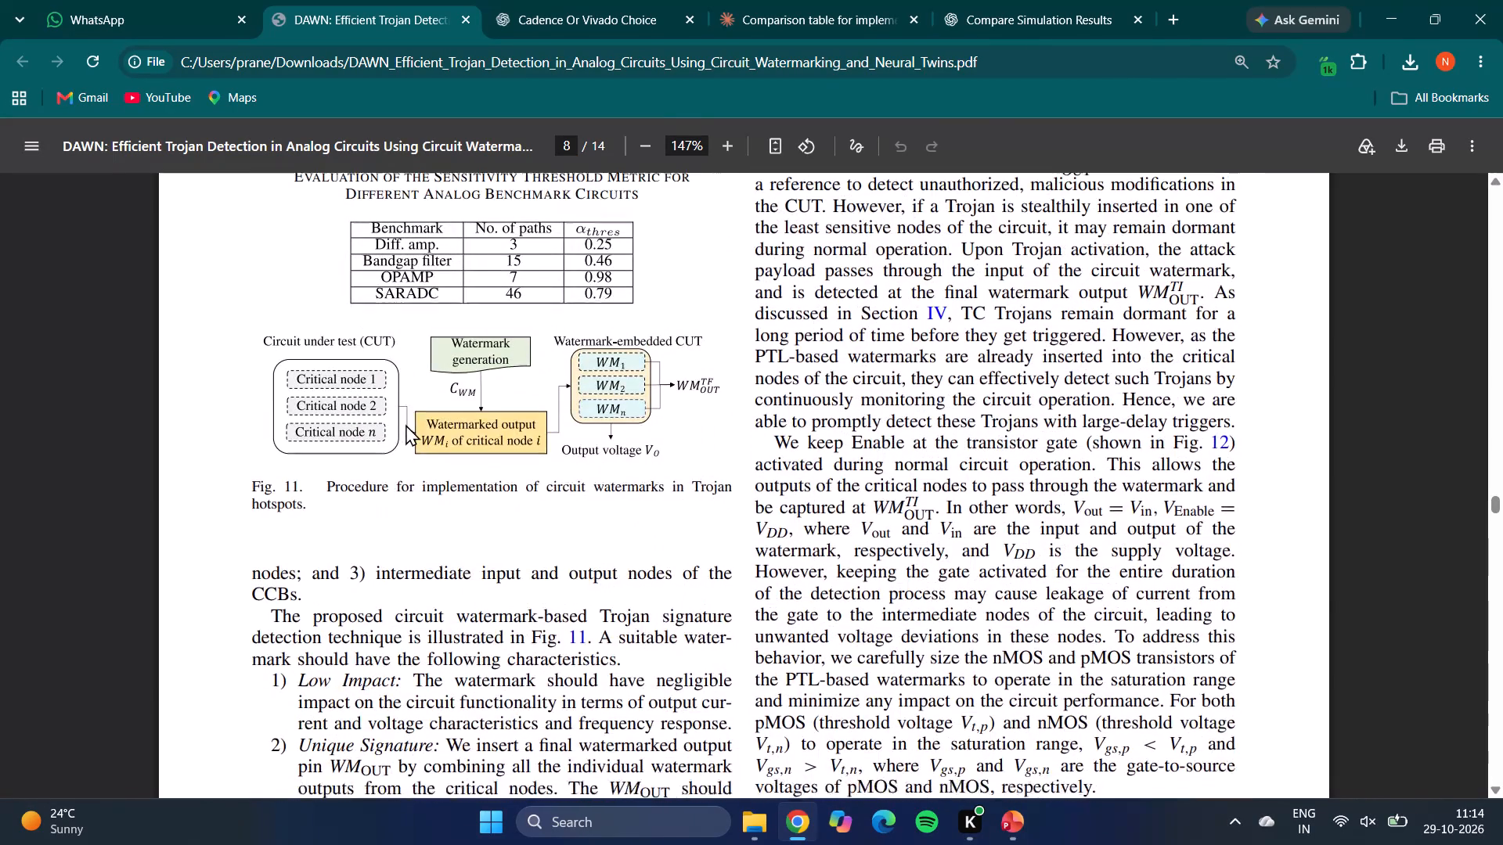
pyautogui.scroll(1, 405, 424)
pyautogui.moveTo(372, 303); pyautogui.dragTo(362, 311)
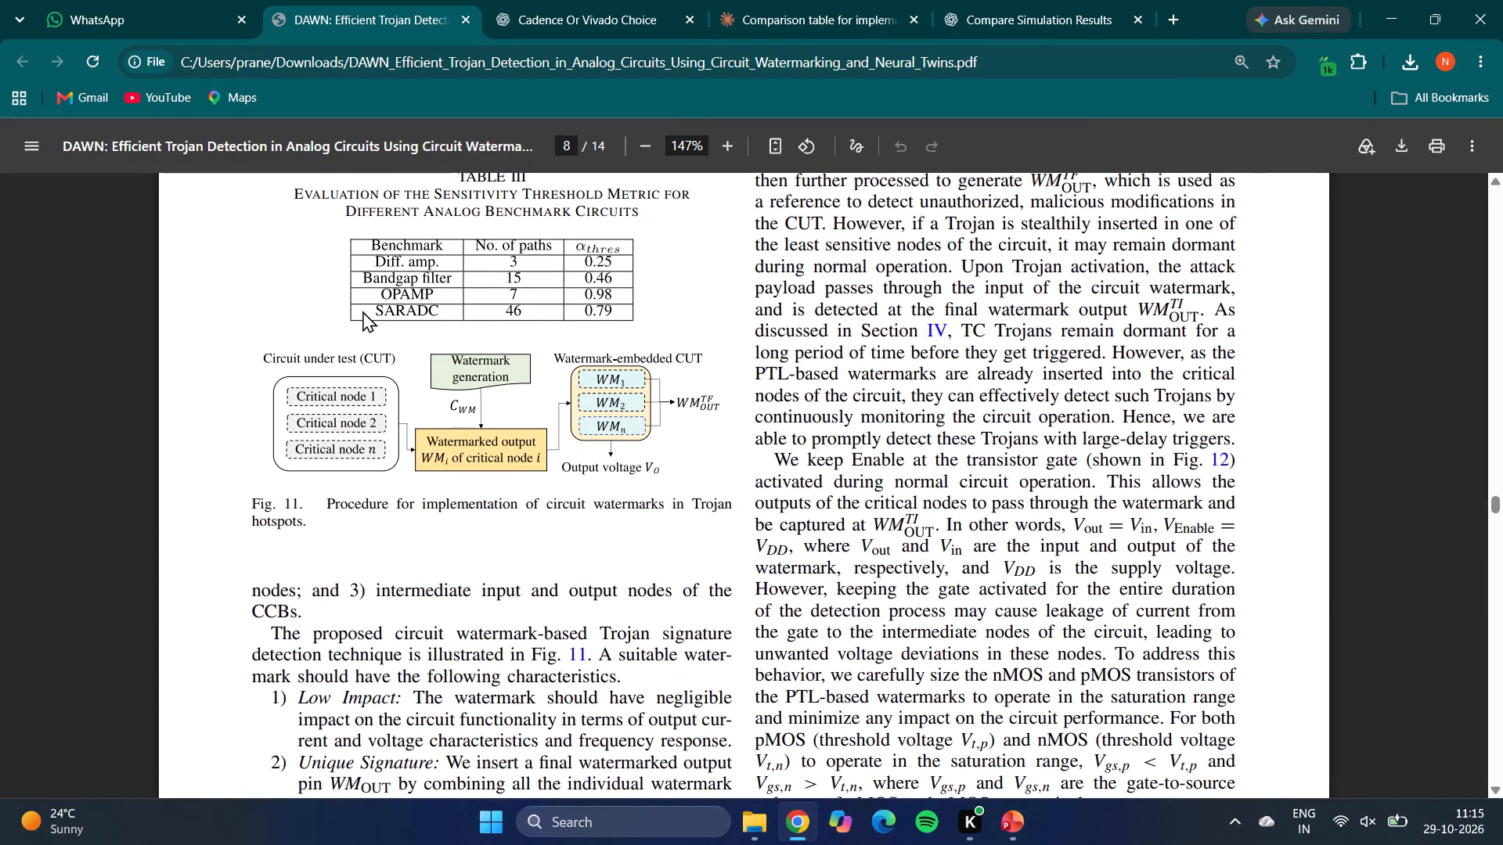
pyautogui.moveTo(362, 311); pyautogui.dragTo(560, 313)
pyautogui.scroll(2, 560, 313)
pyautogui.scroll(1, 685, 437)
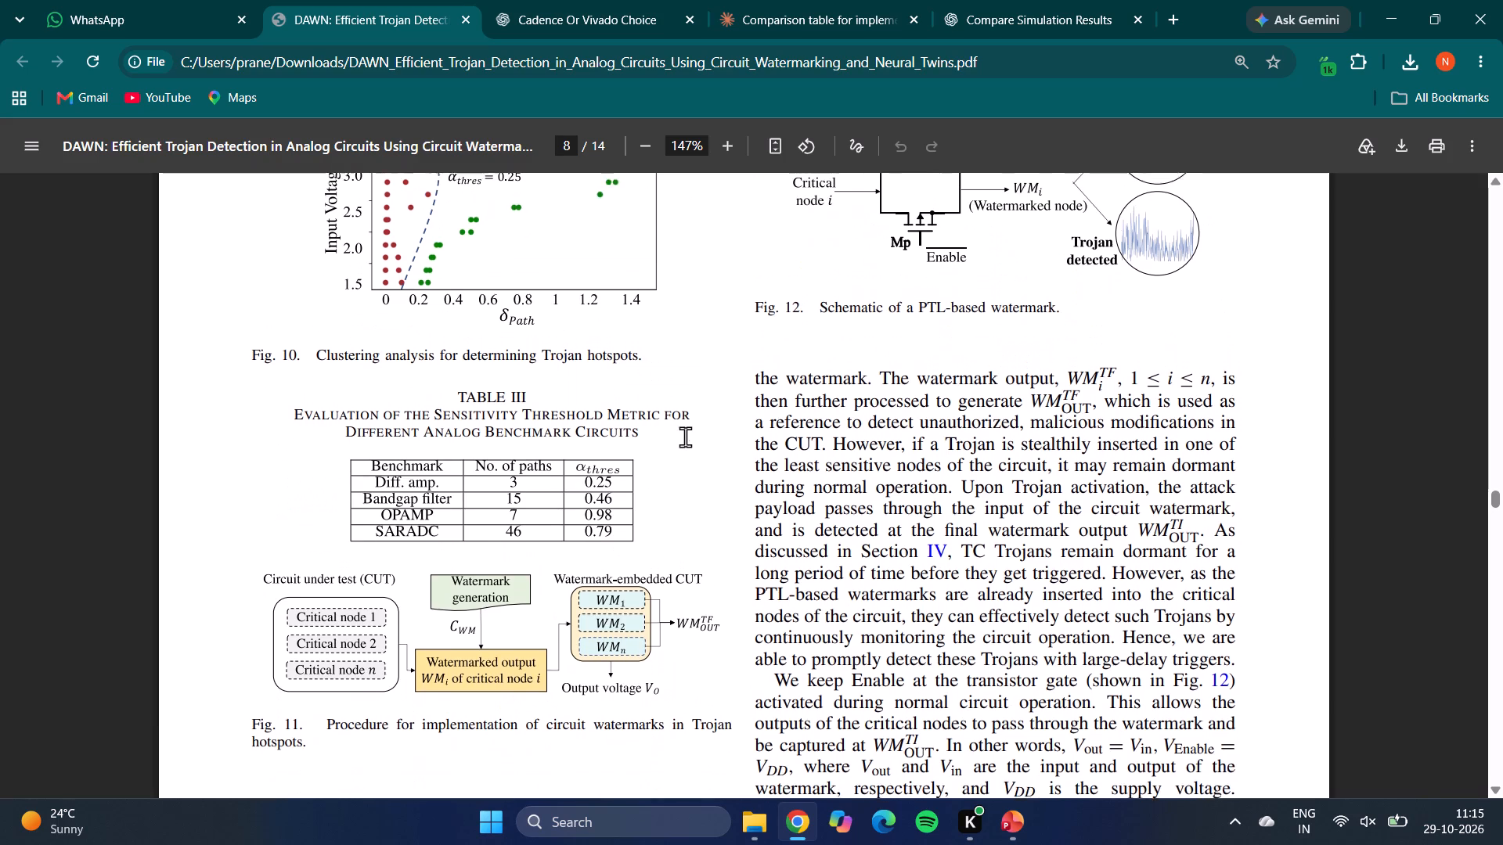
pyautogui.scroll(1, 685, 437)
pyautogui.scroll(4, 798, 552)
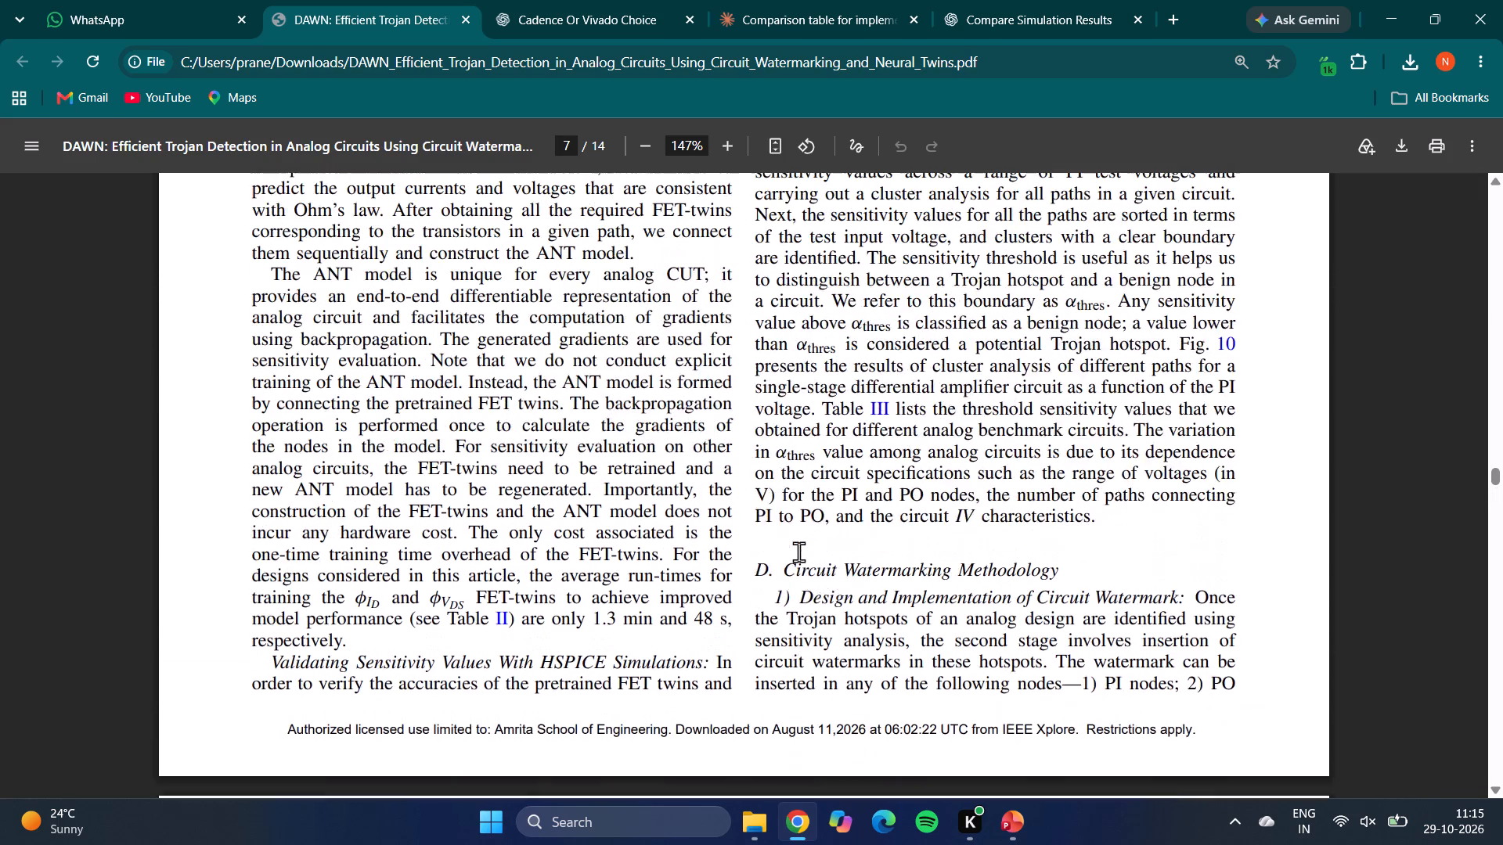
pyautogui.scroll(5, 798, 552)
pyautogui.scroll(1, 629, 552)
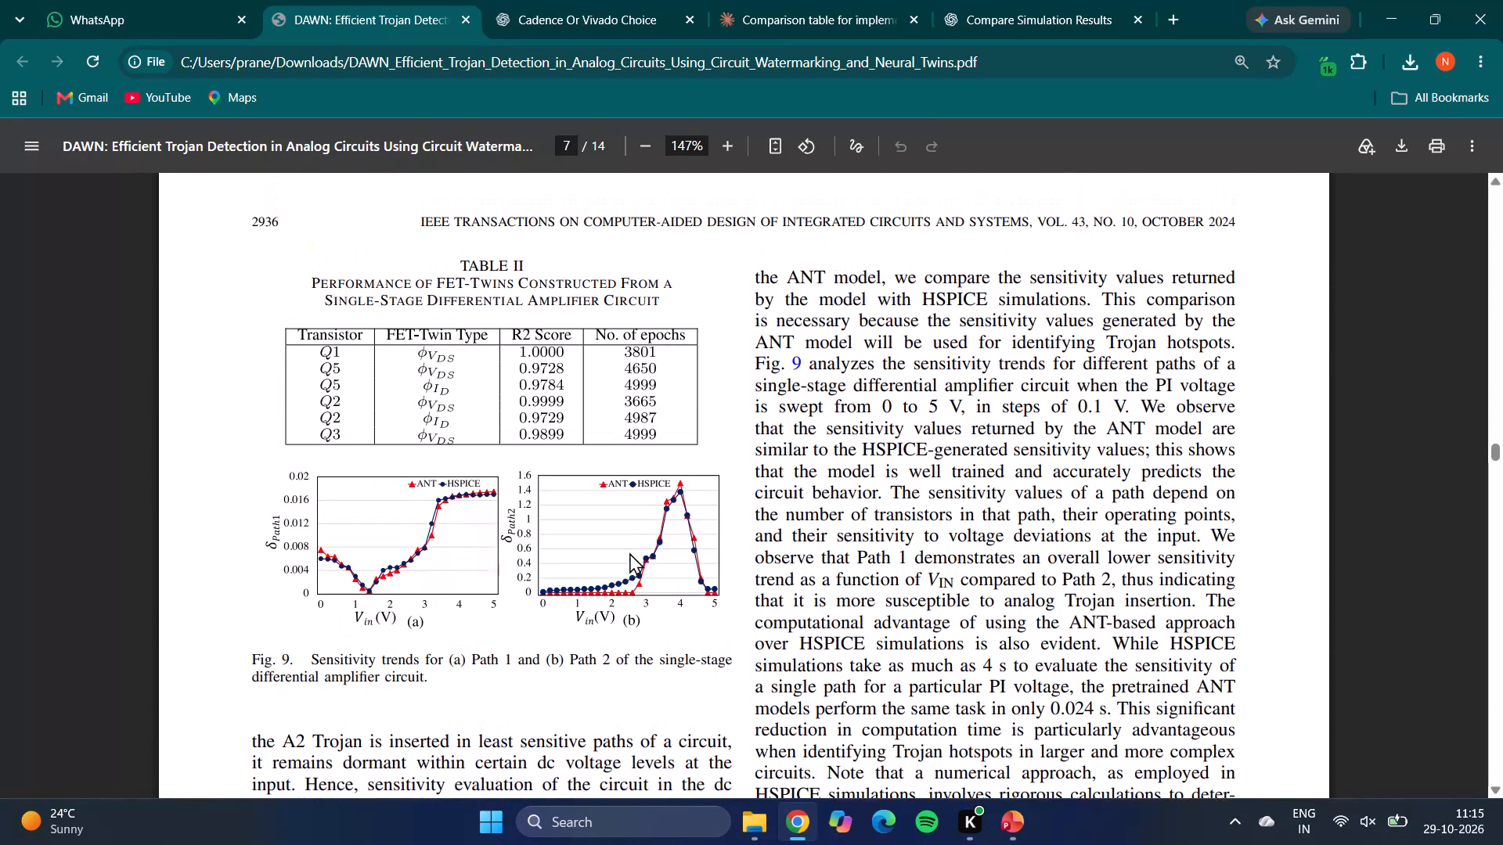
pyautogui.scroll(1, 629, 552)
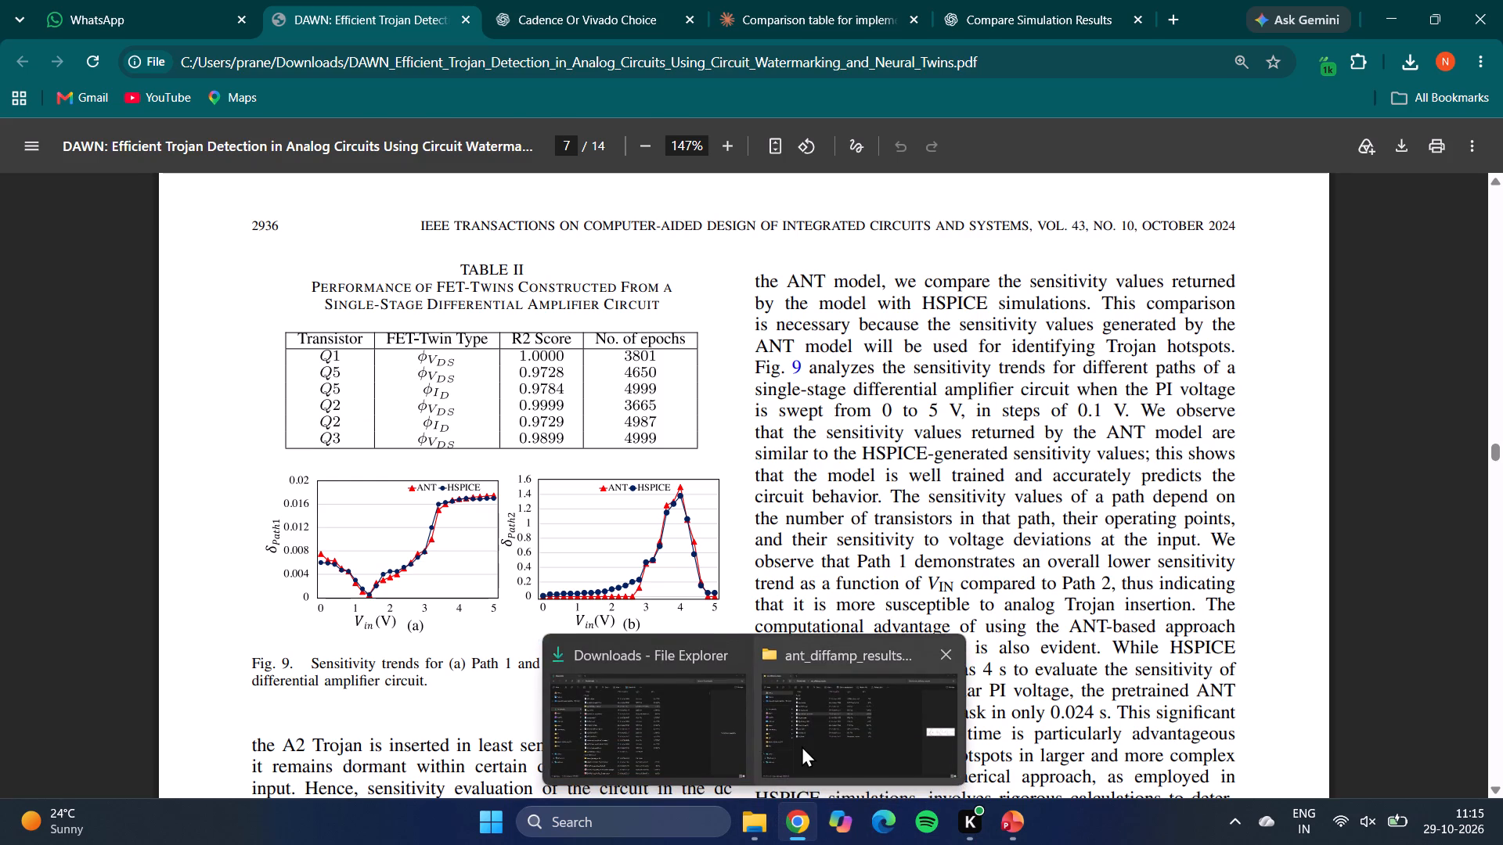
# Check the files in the ant_diffamp_results folder, and return to the "Our Results vs Base Paper" slide in PowerPoint.
pyautogui.click(802, 746)
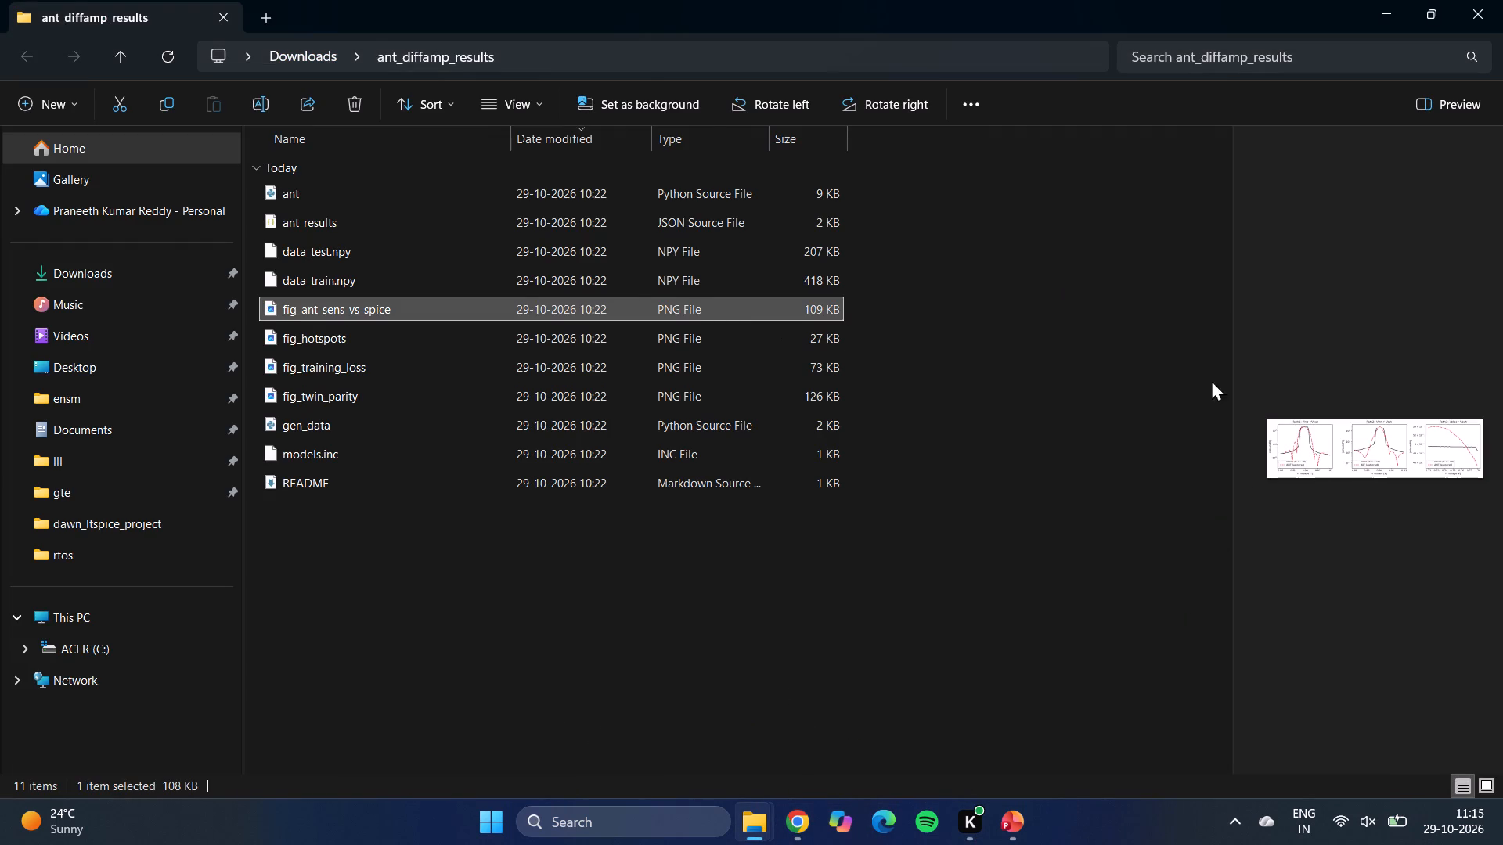
pyautogui.click(997, 828)
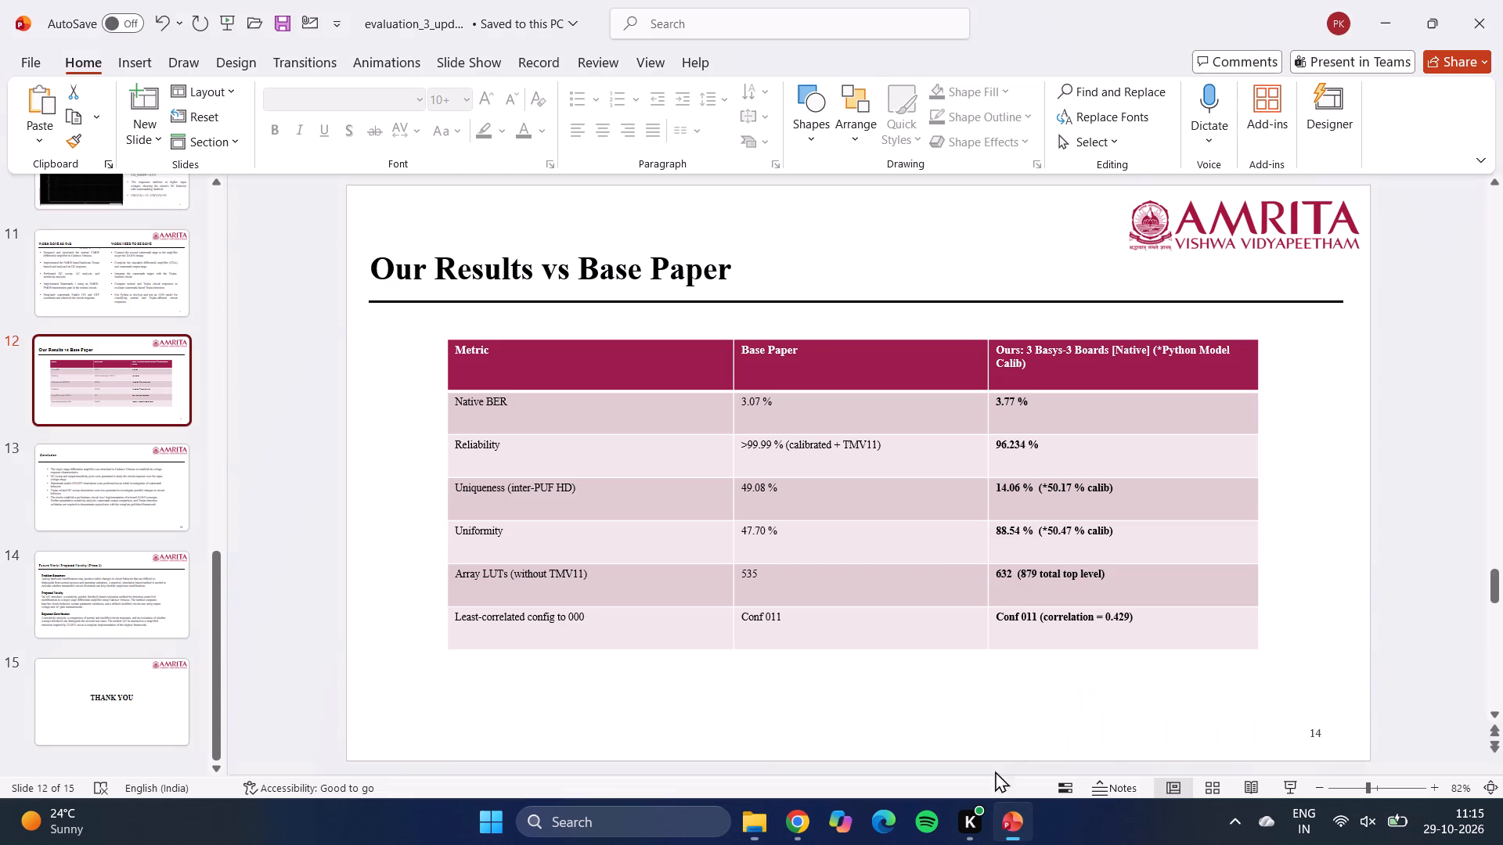